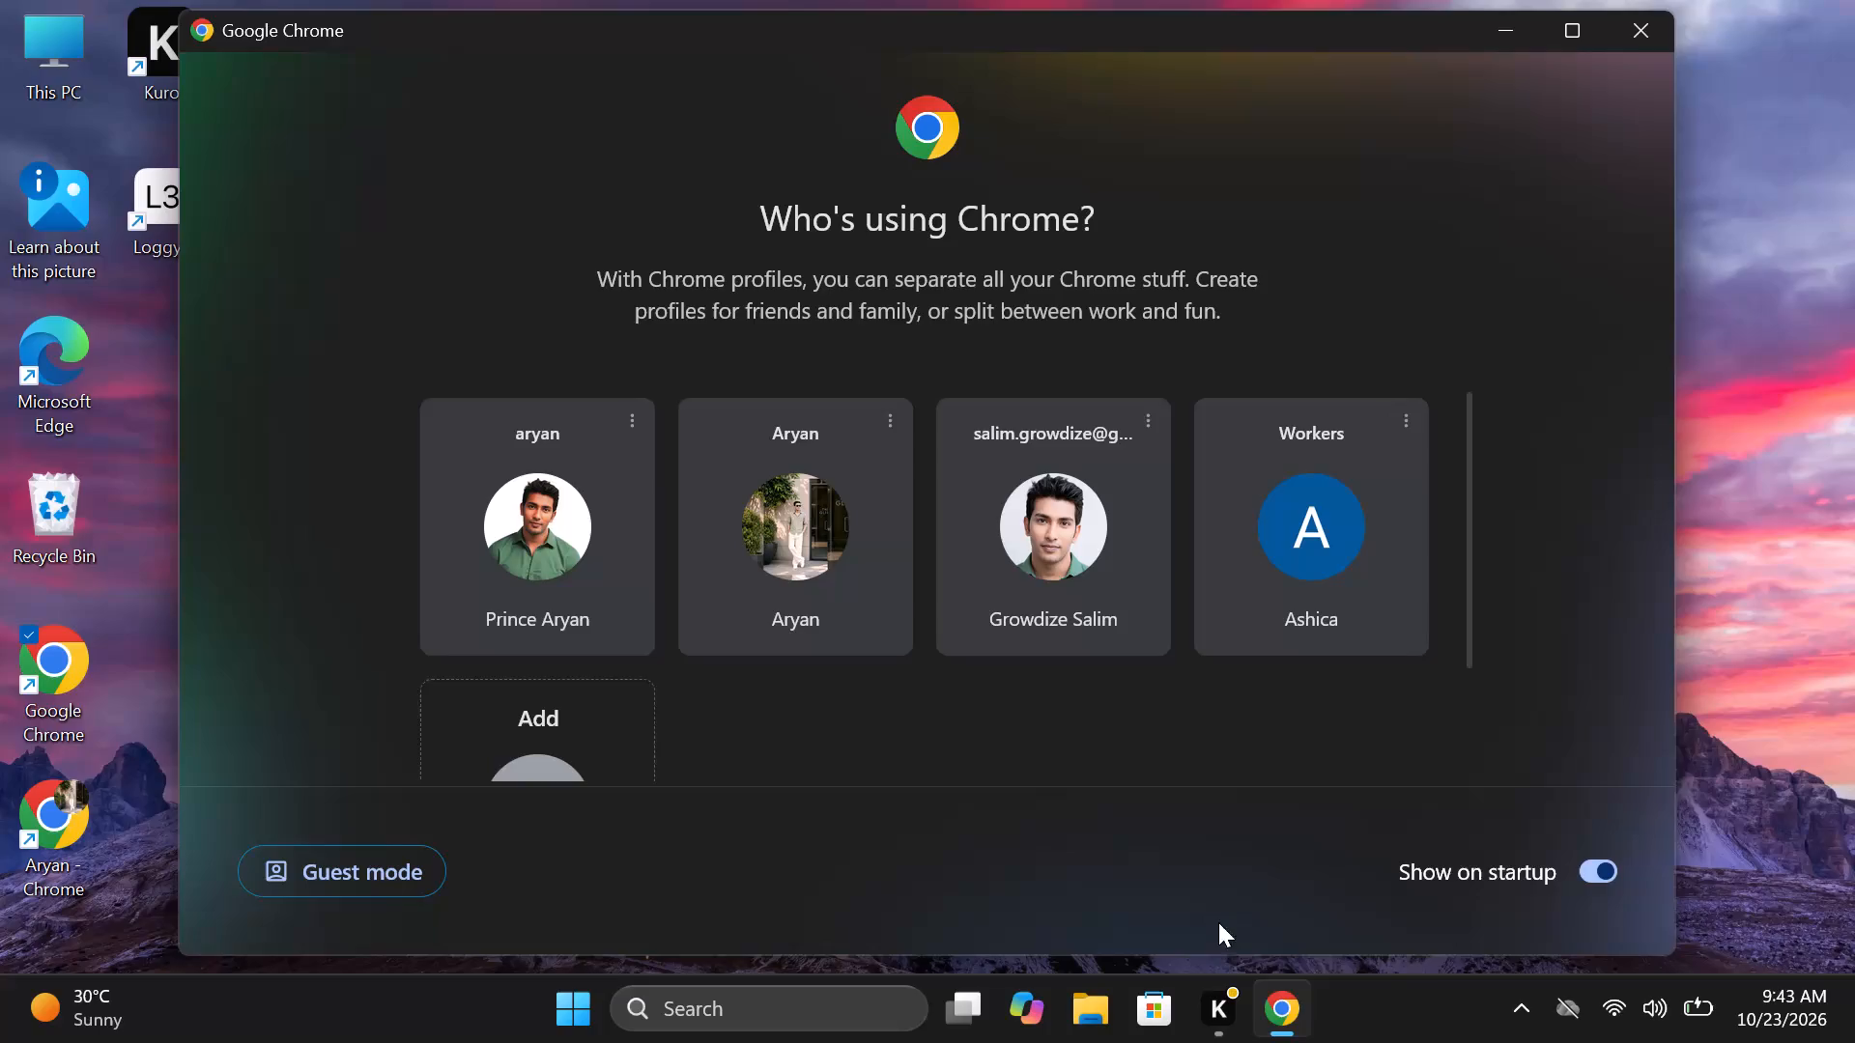
Open the Google Sheets home page from the new tab's shortcuts using the Growdize browser profile.
click(1150, 582)
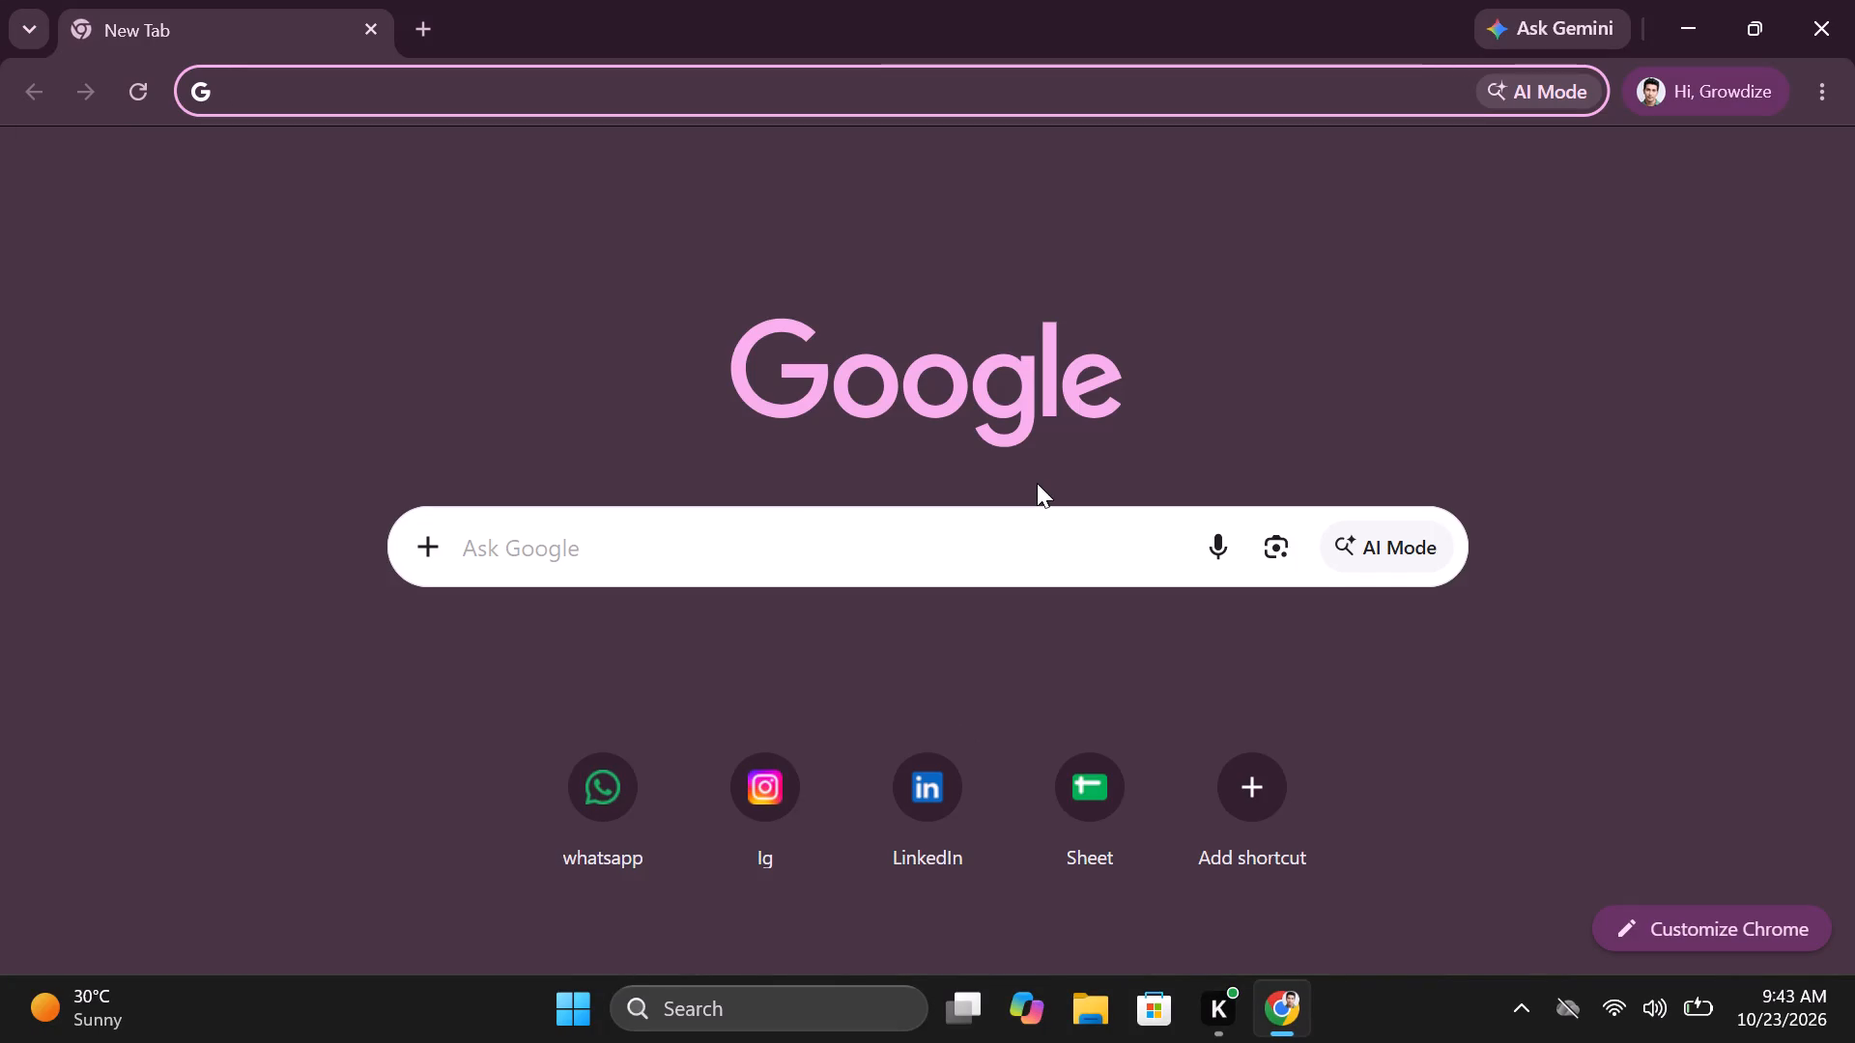
click(1094, 808)
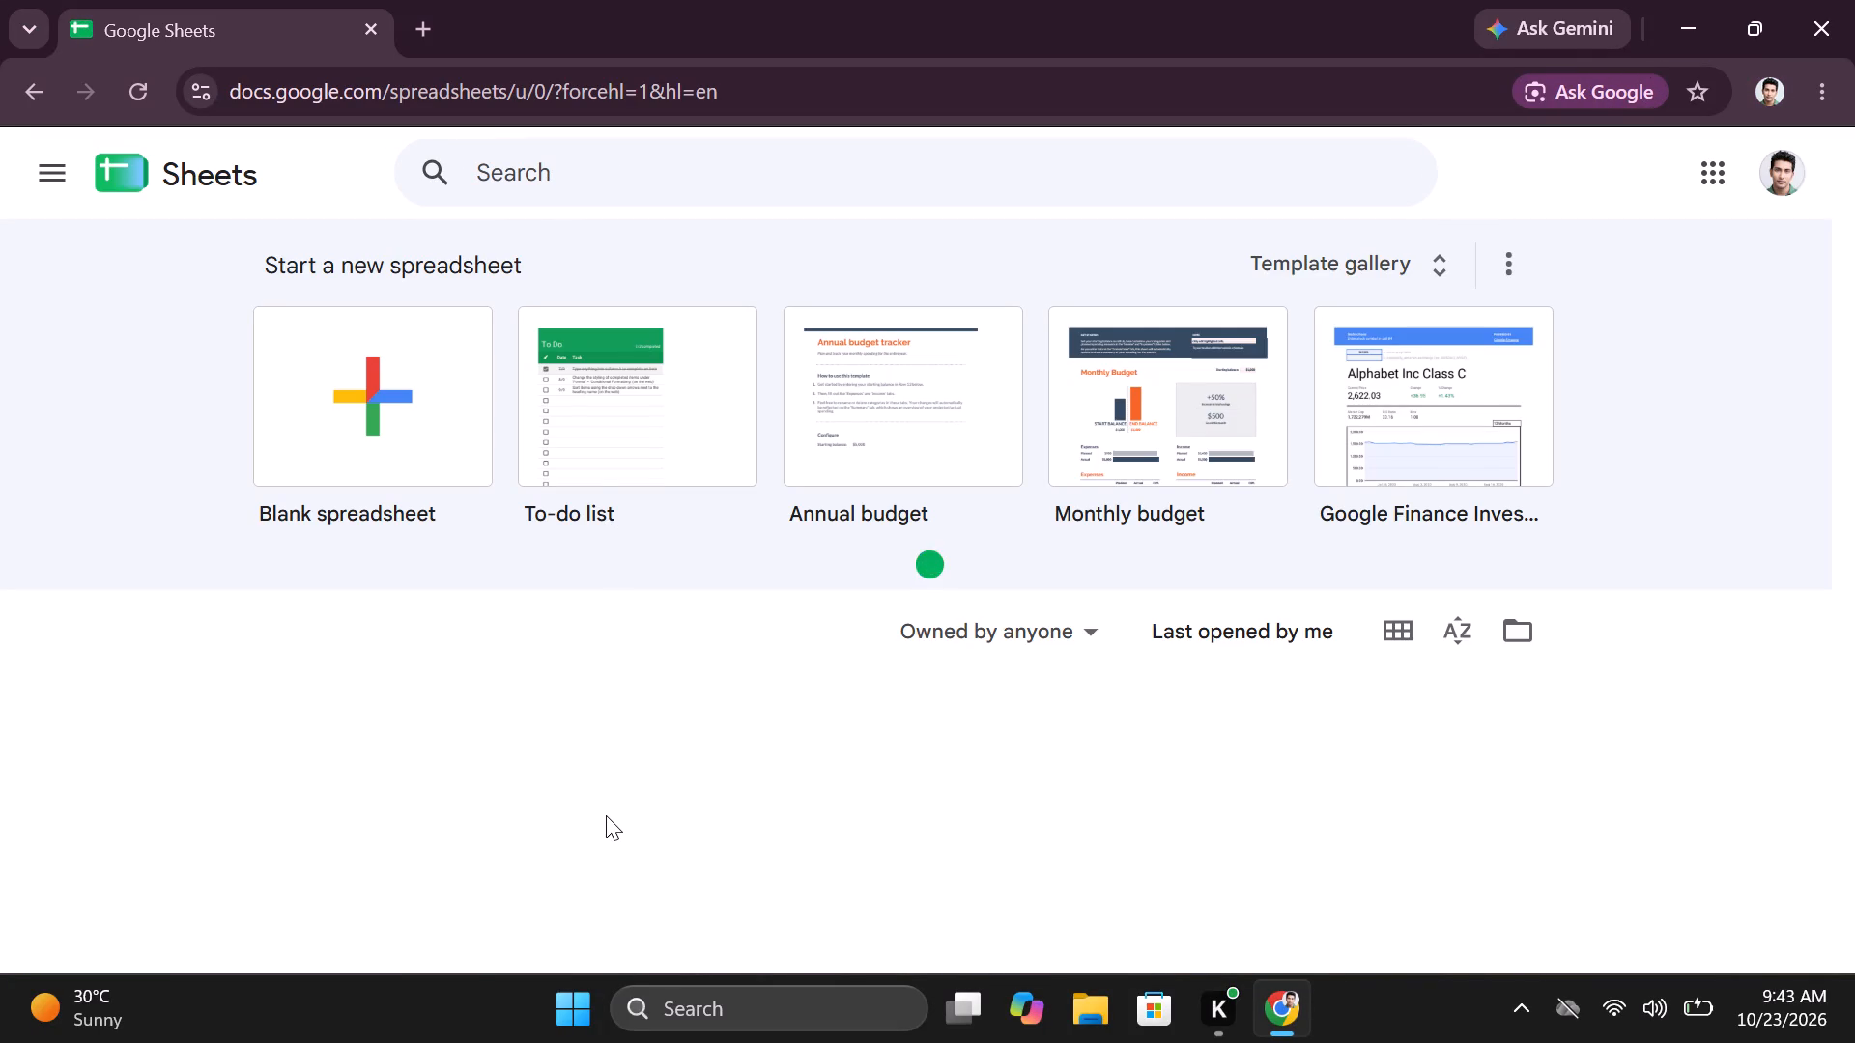
Open the "Lucknow Creators - Growdize Media" spreadsheet from the recent files list.
scroll(606, 815, down, 2)
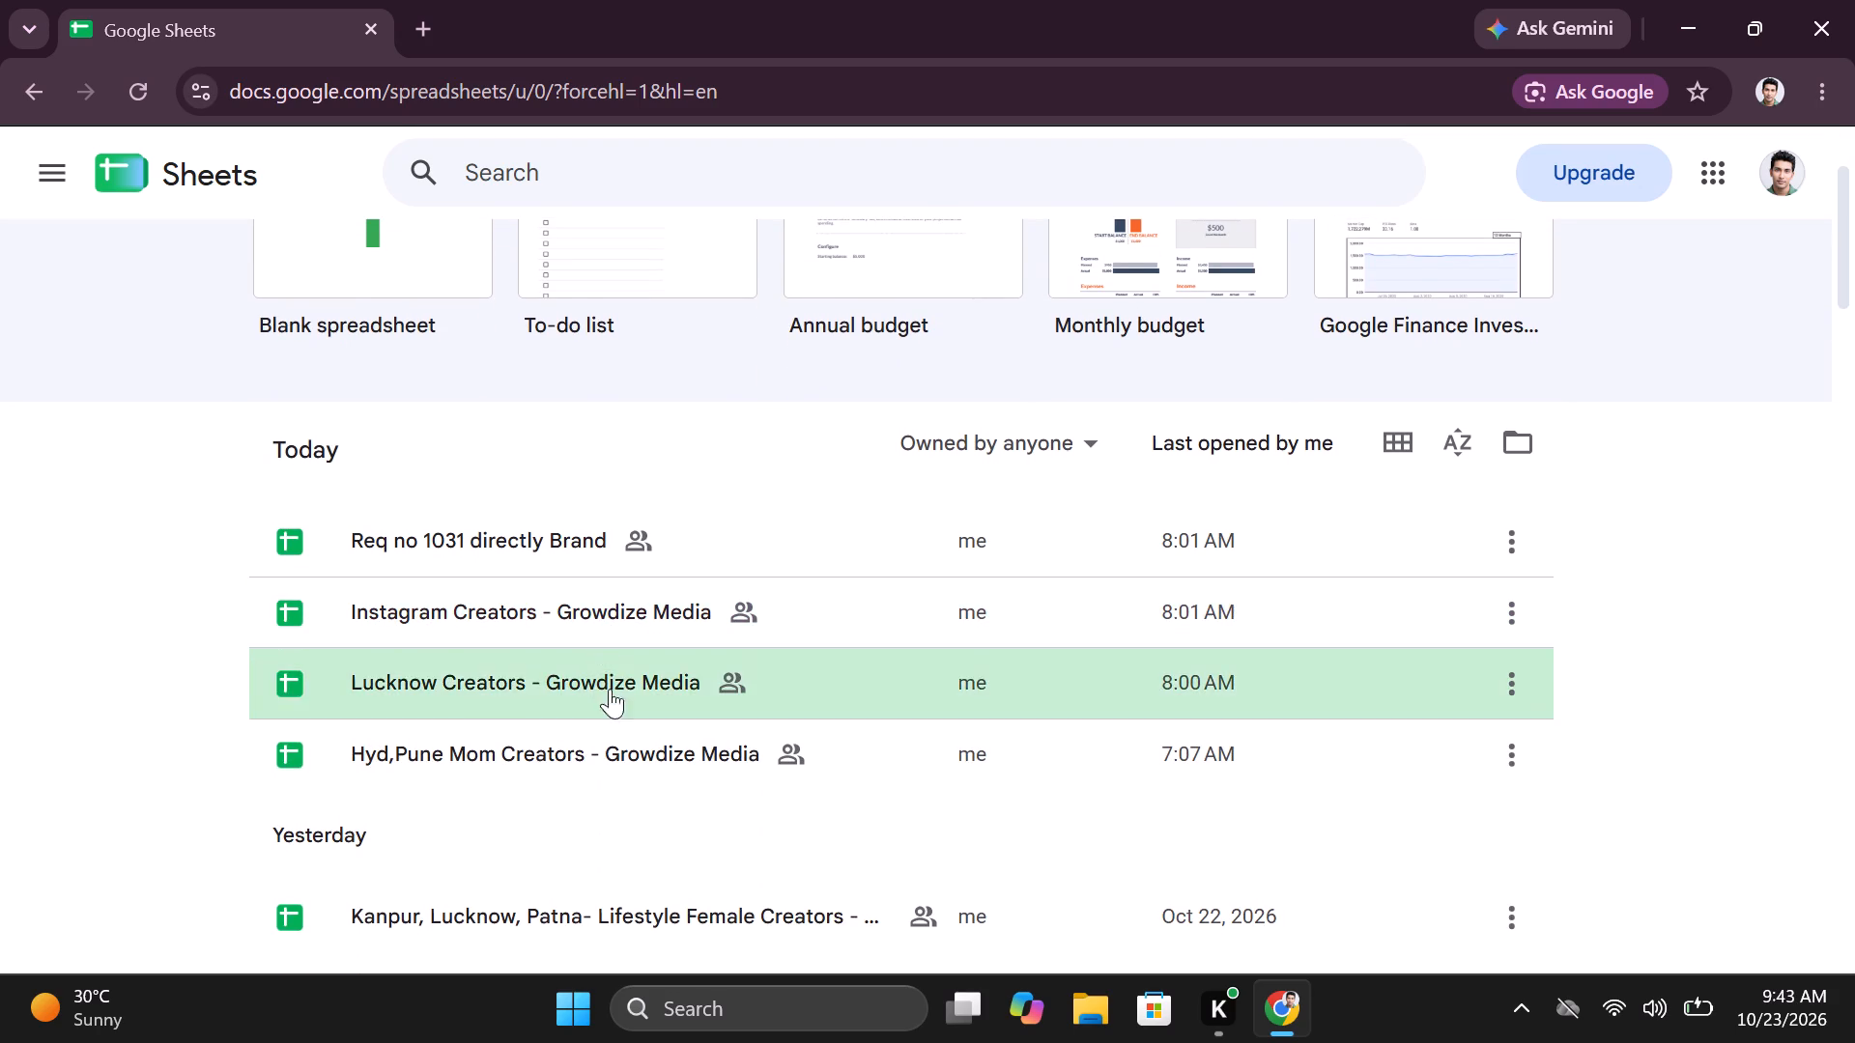
click(628, 699)
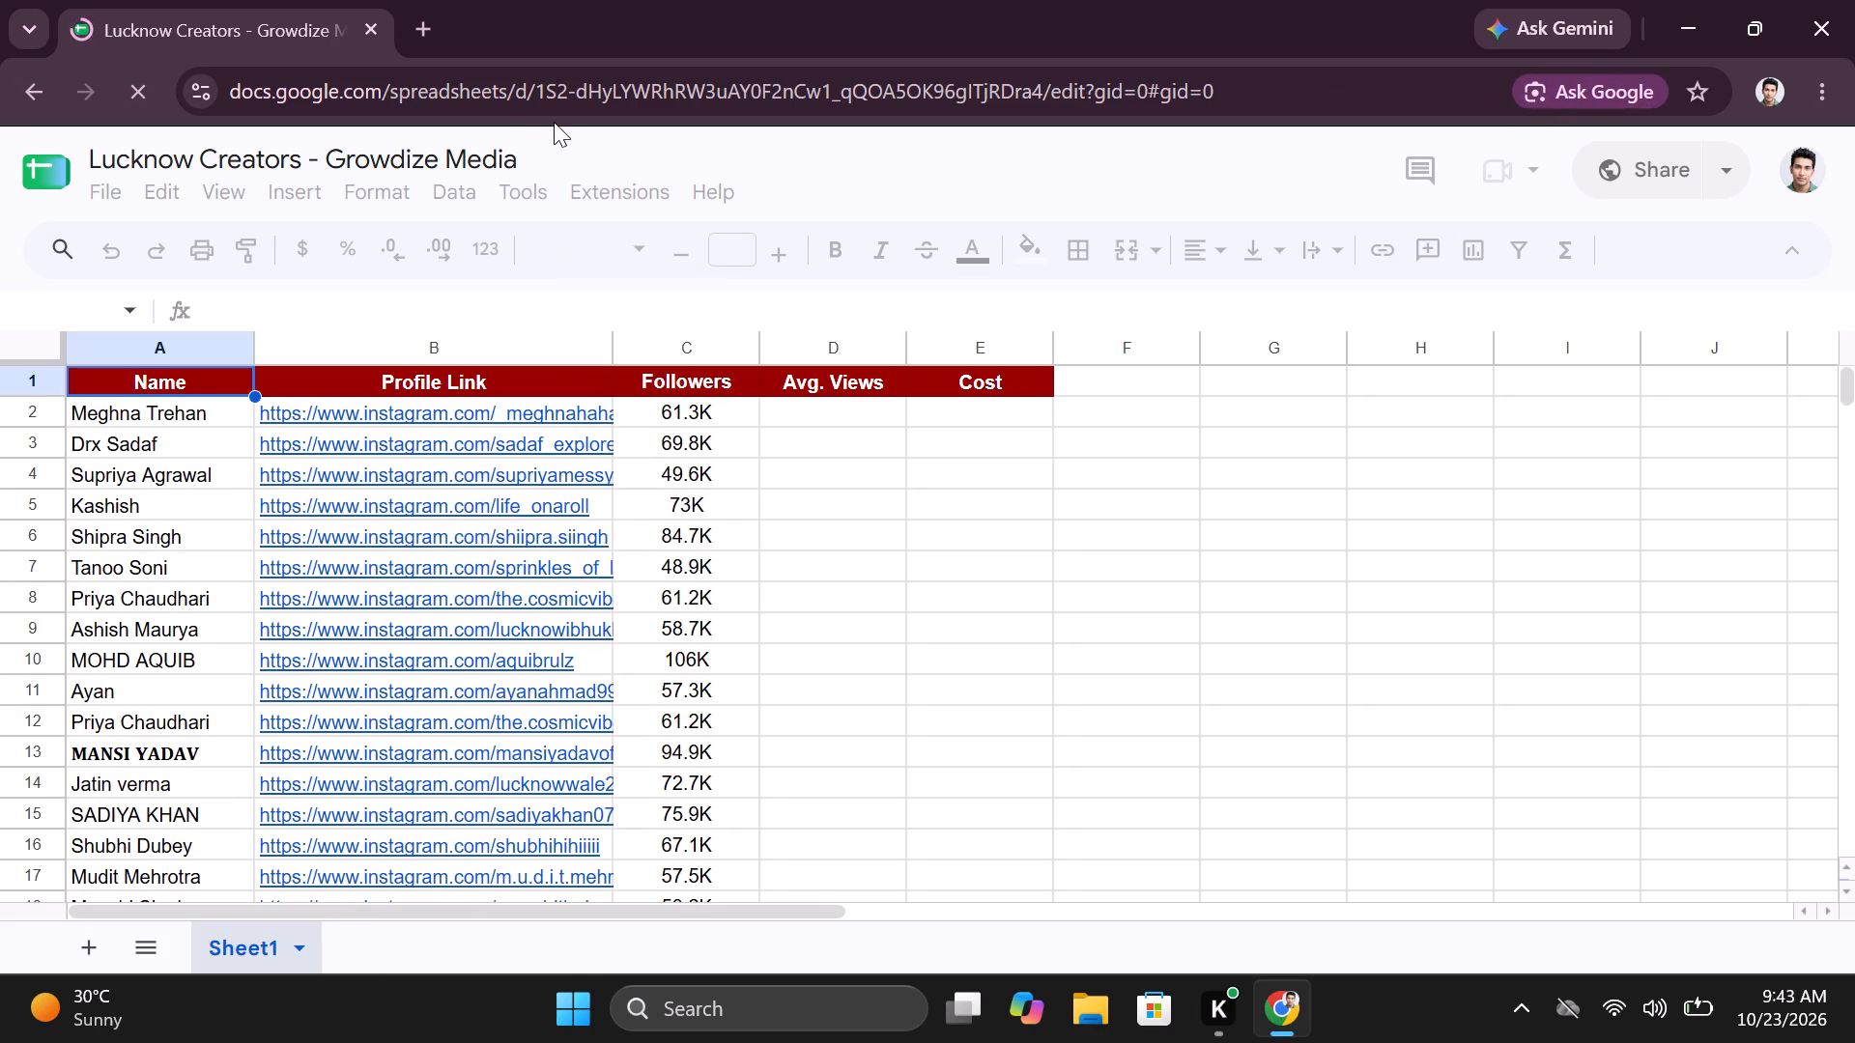
Search the web in a new tab for an Instagram average view calculator and open Sup's free calculator.
click(415, 27)
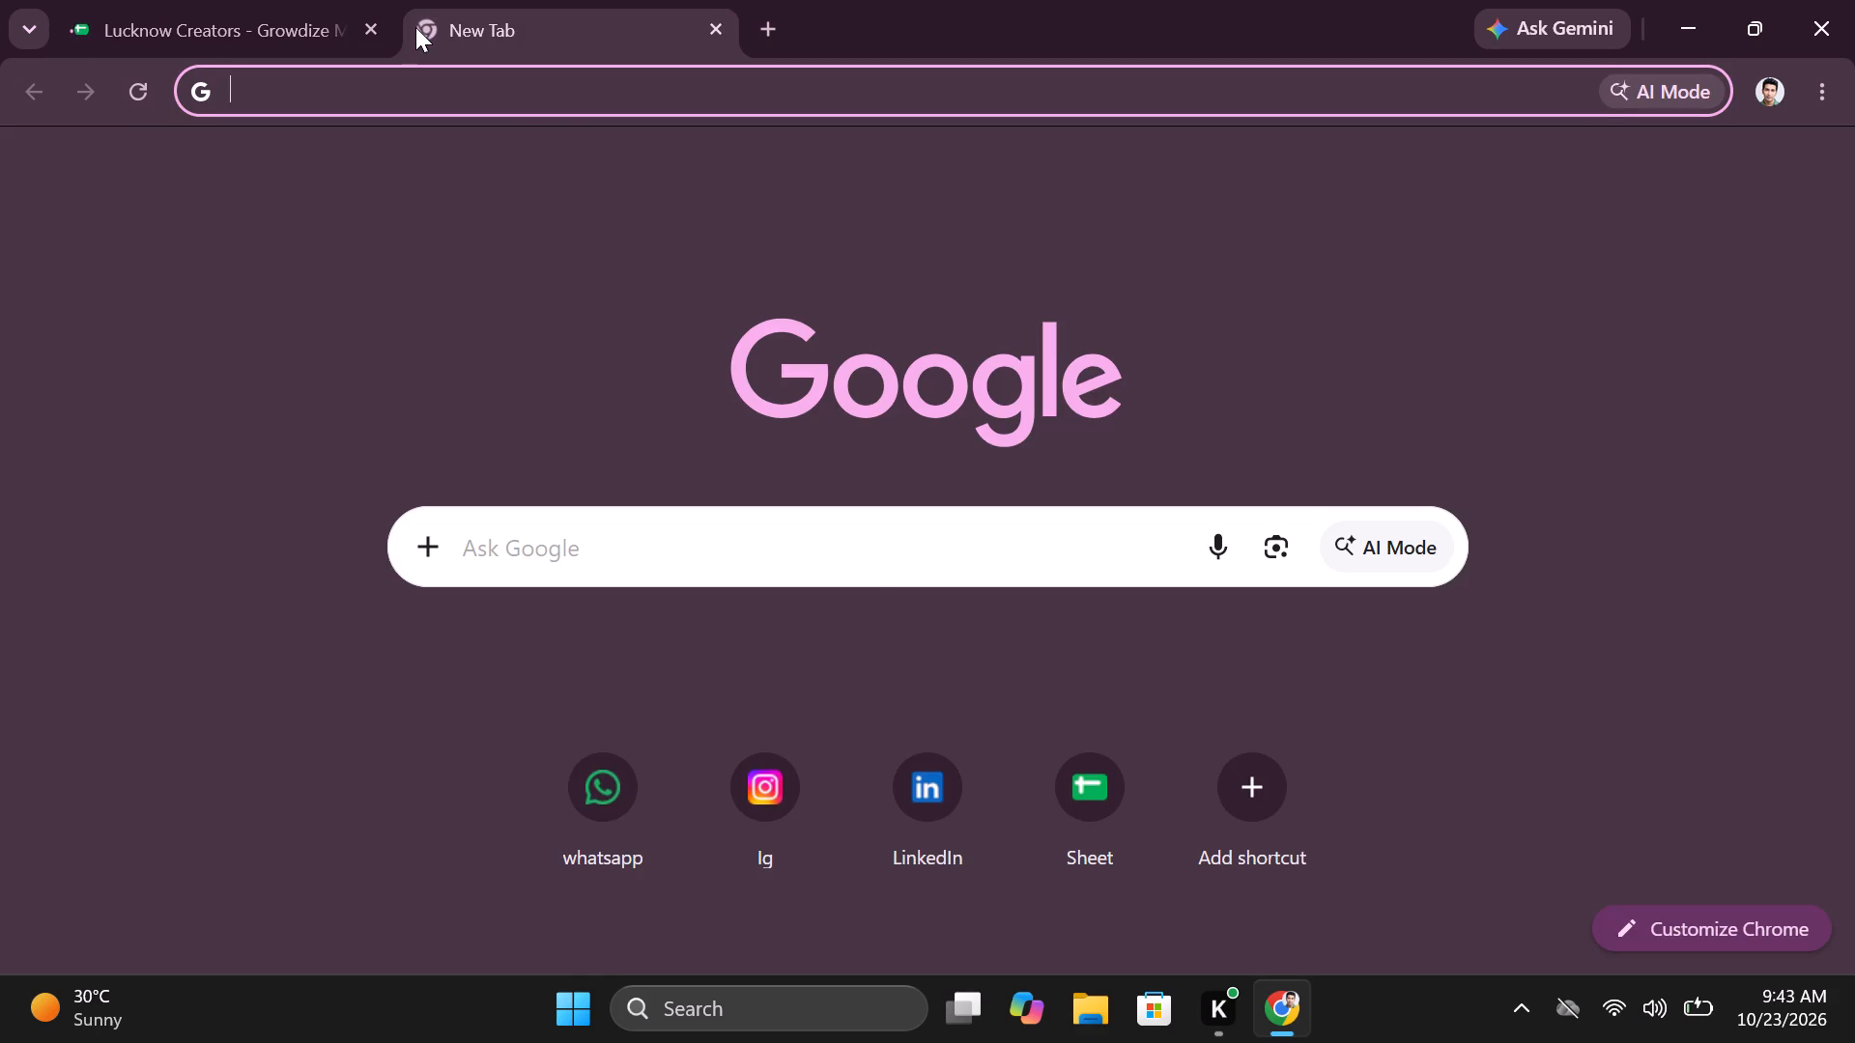
click(451, 91)
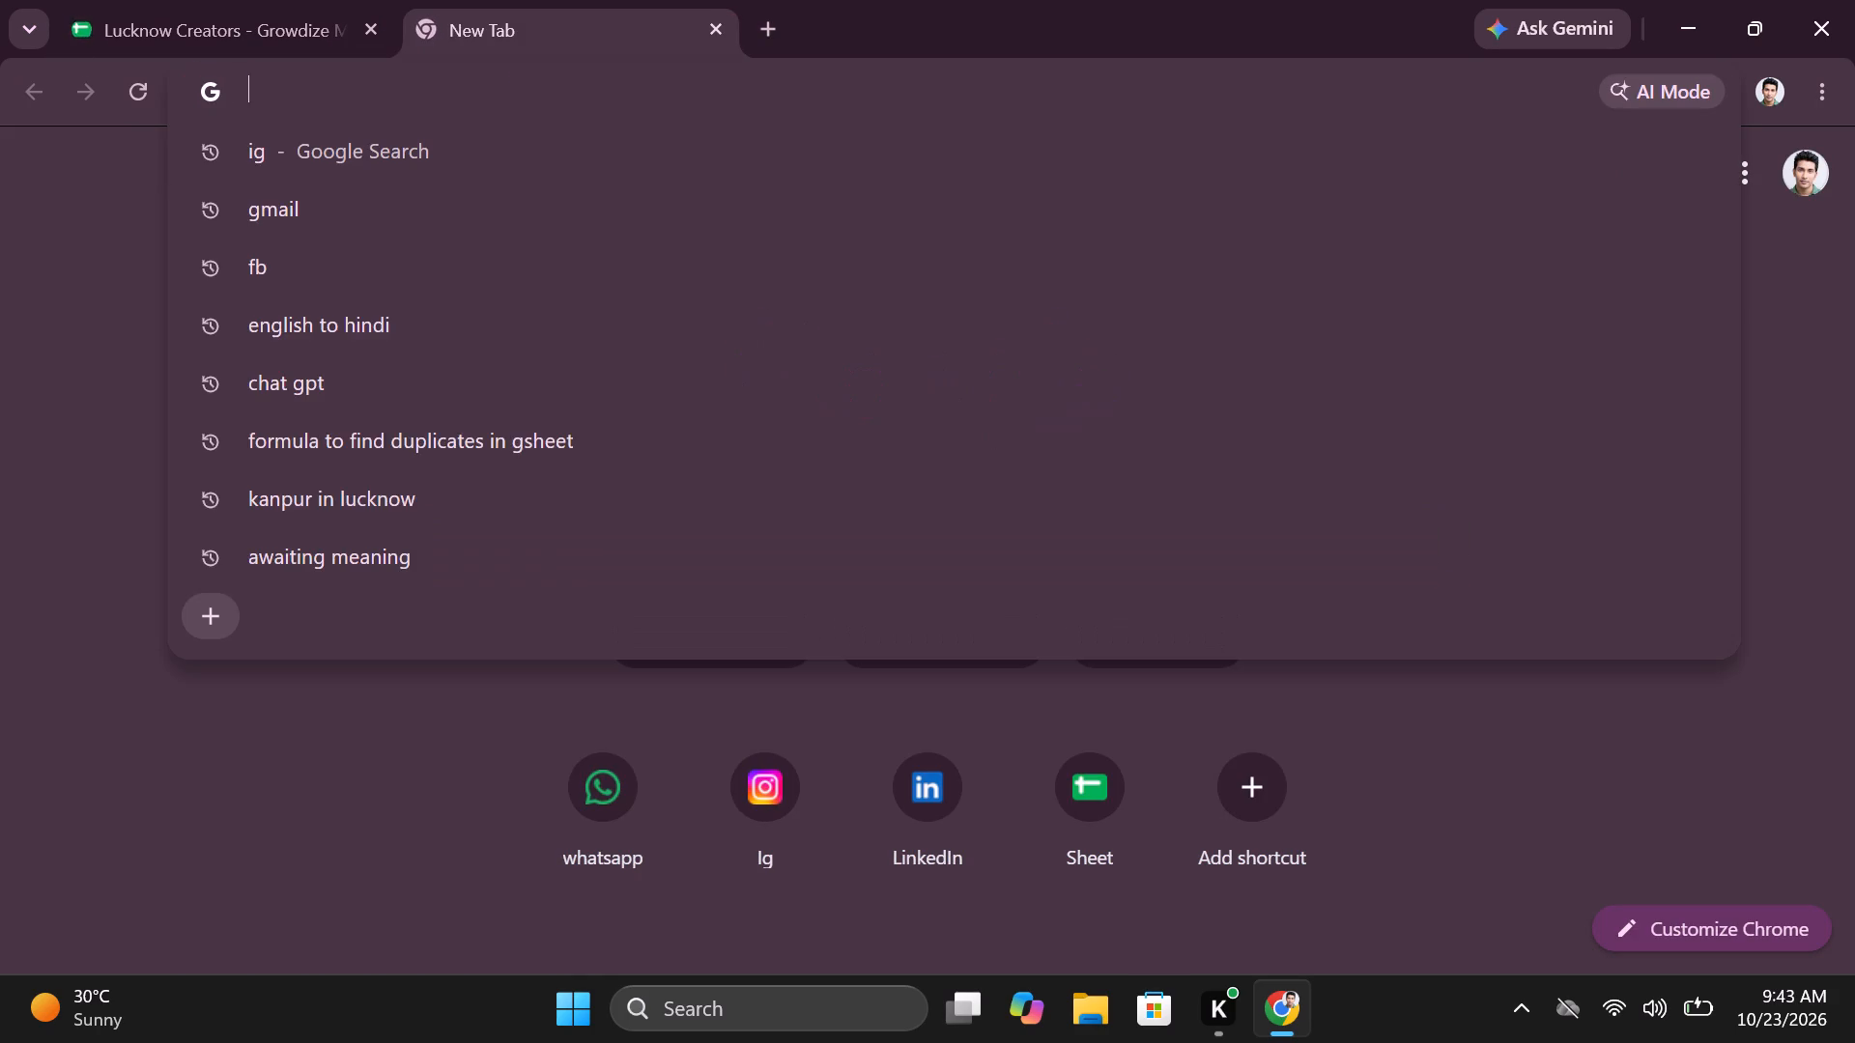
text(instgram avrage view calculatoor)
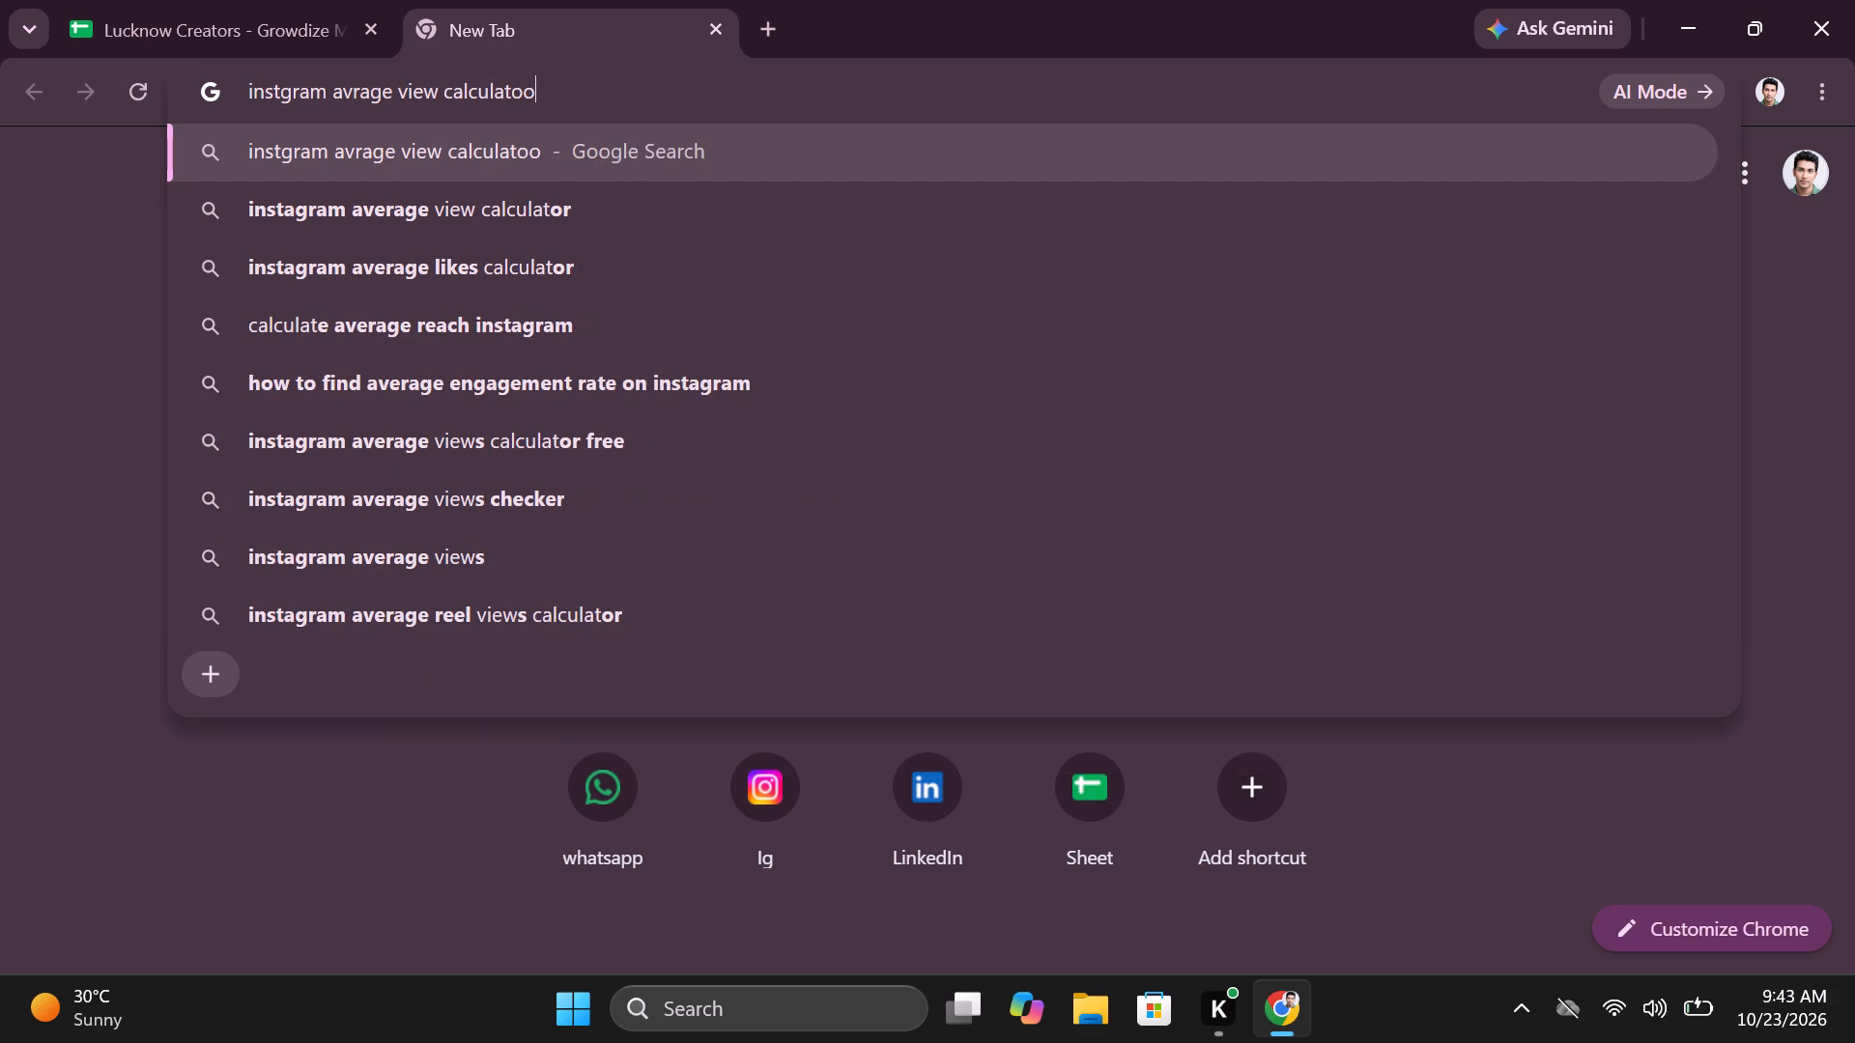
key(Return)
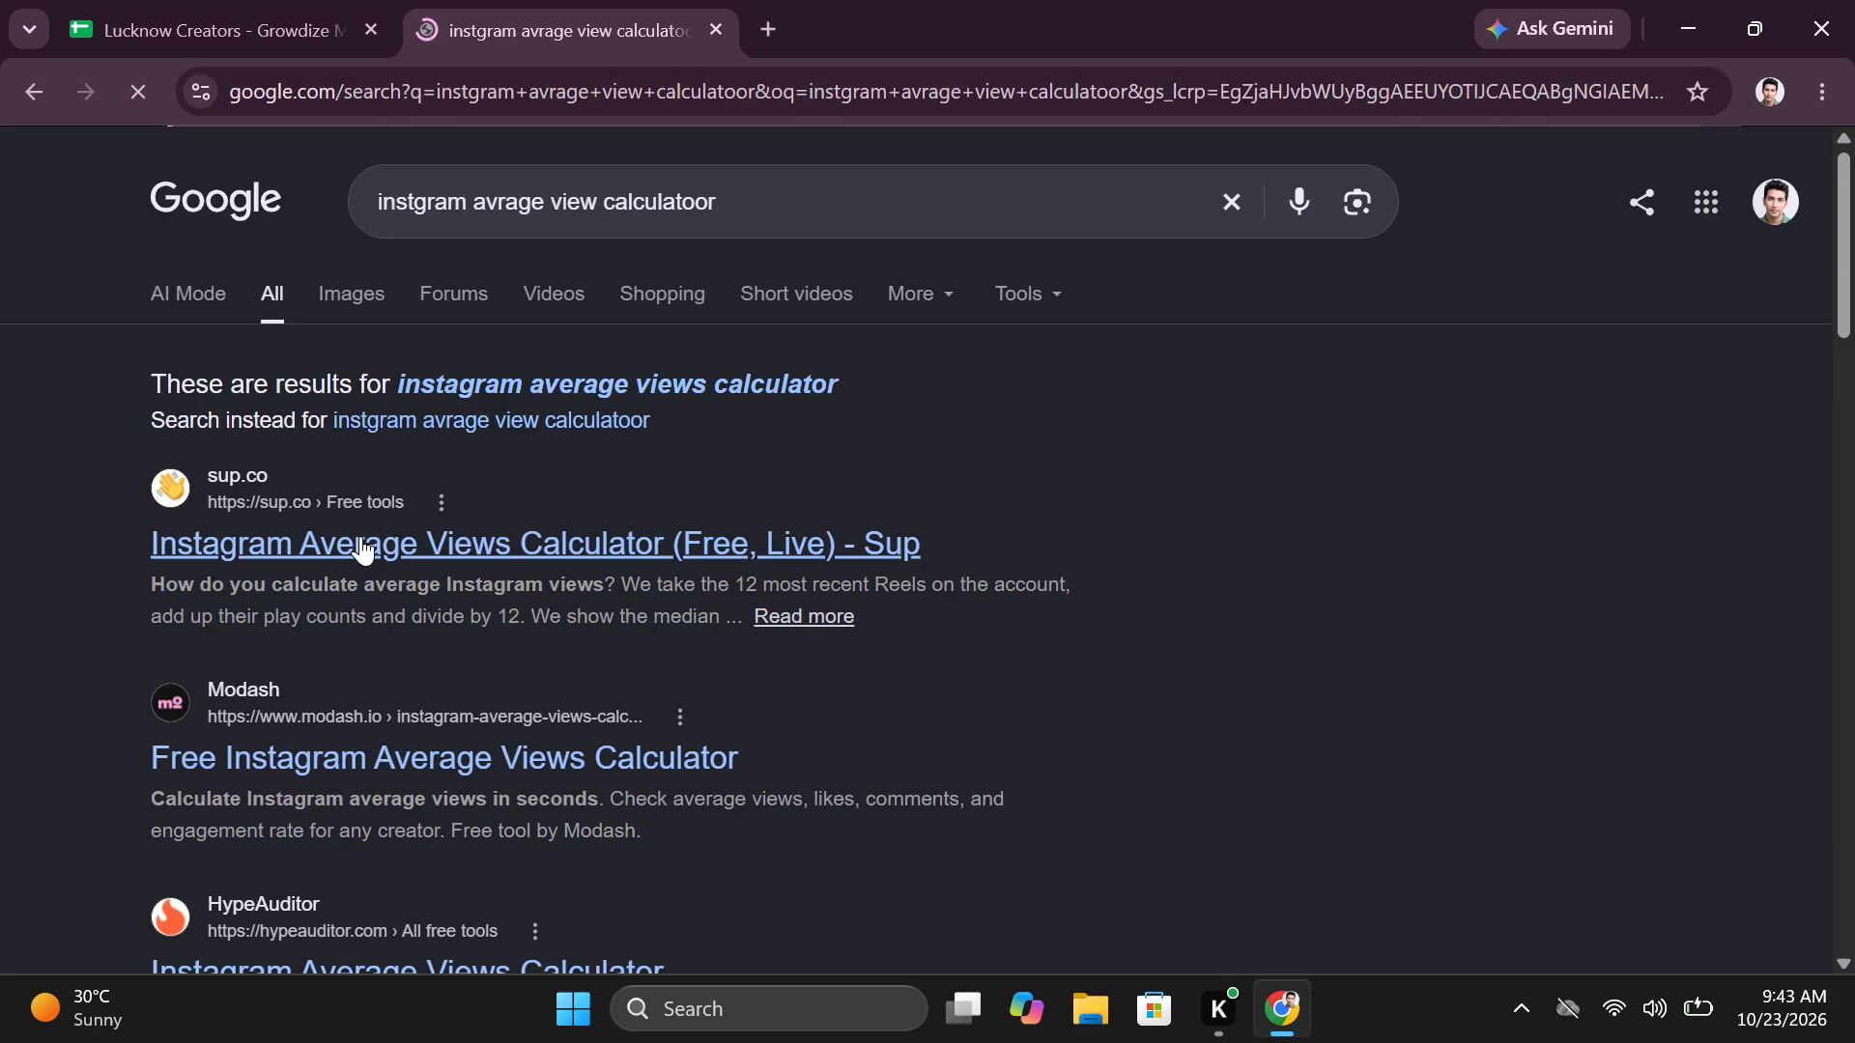
click(360, 536)
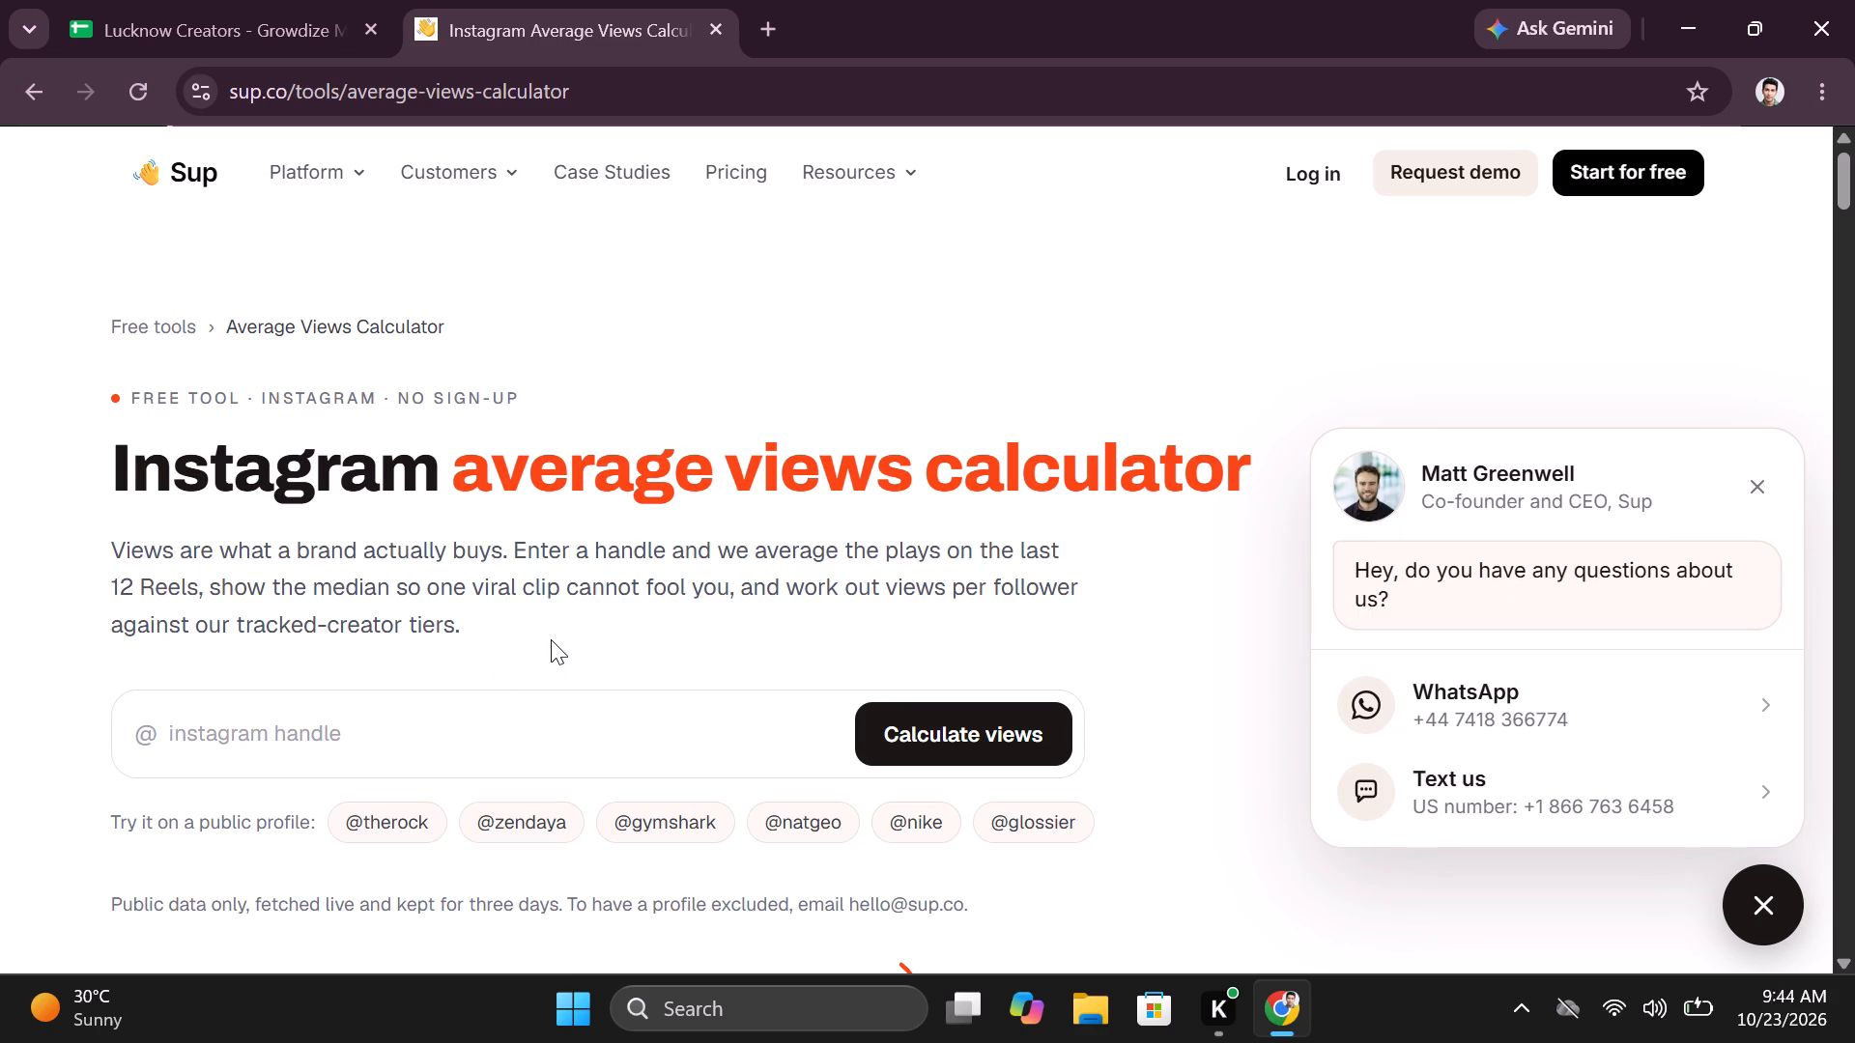
Copy the Instagram profile link from cell B2, calculate its average views in Sup's calculator, and dismiss the chat pop-up.
click(258, 0)
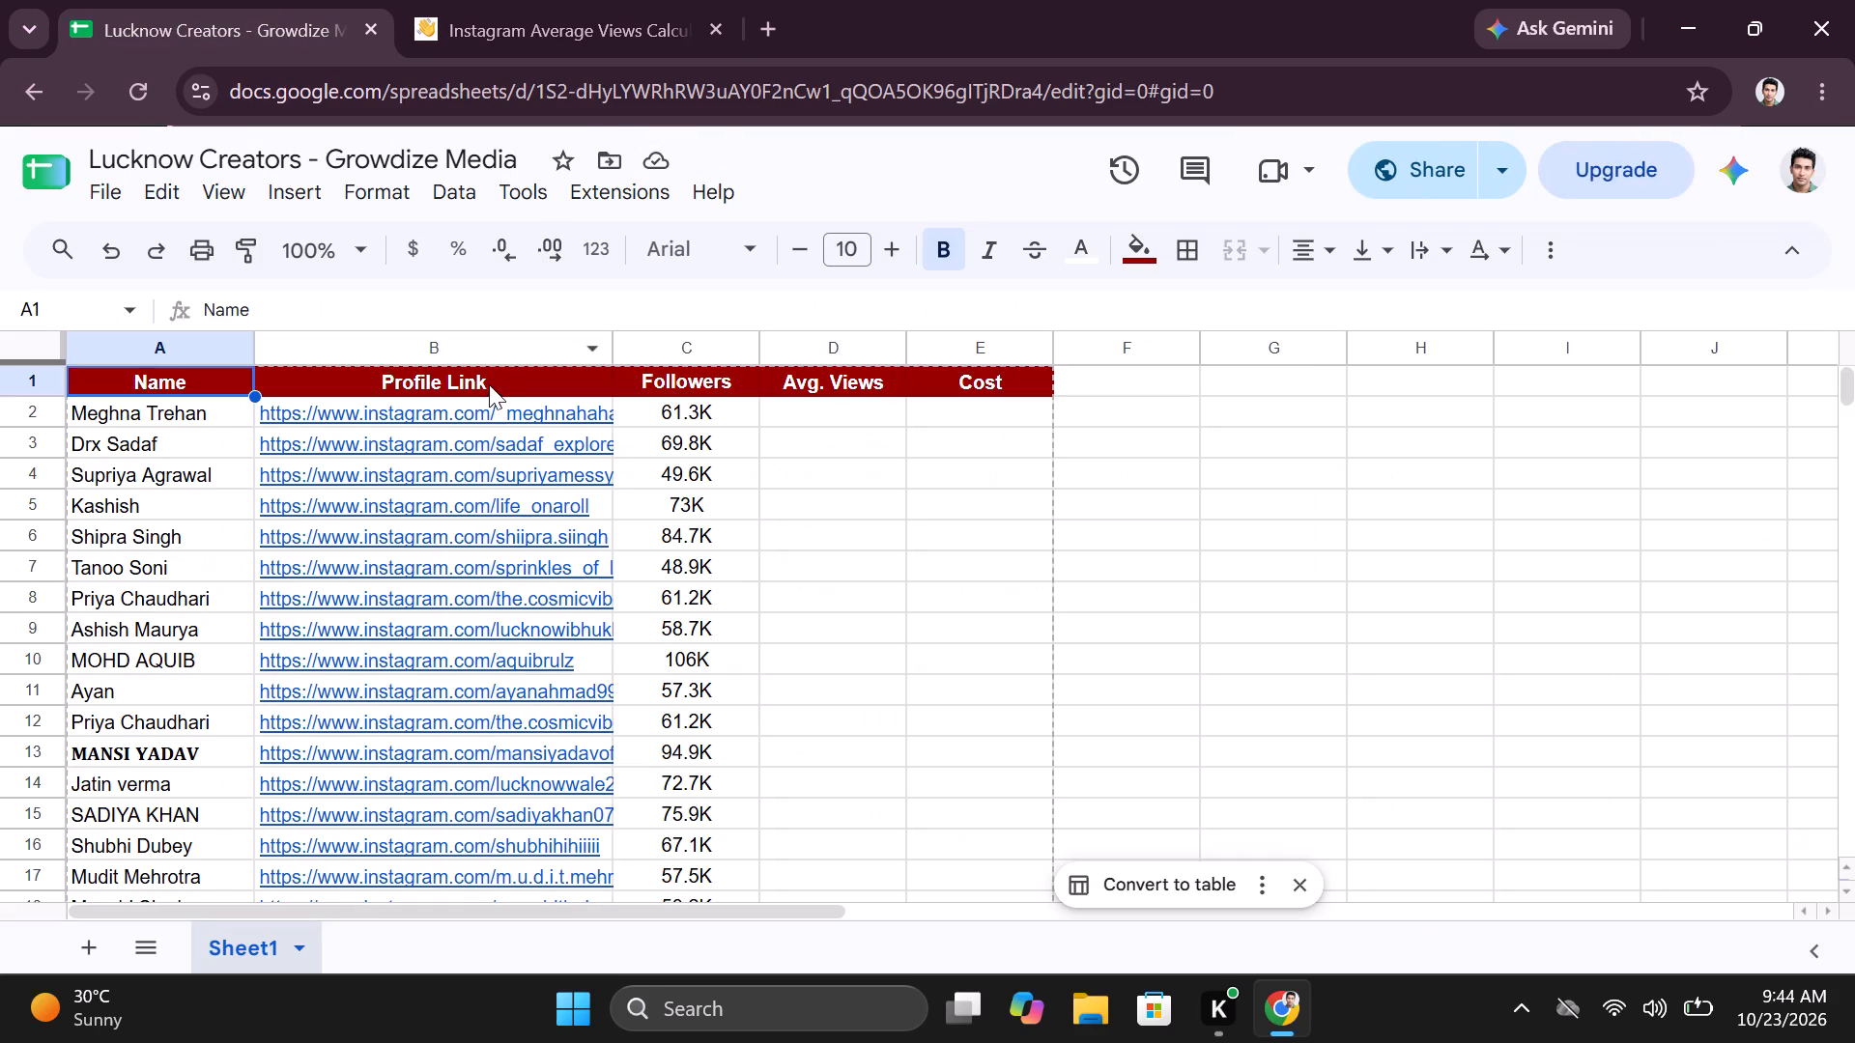
click(471, 418)
key(ctrl+c)
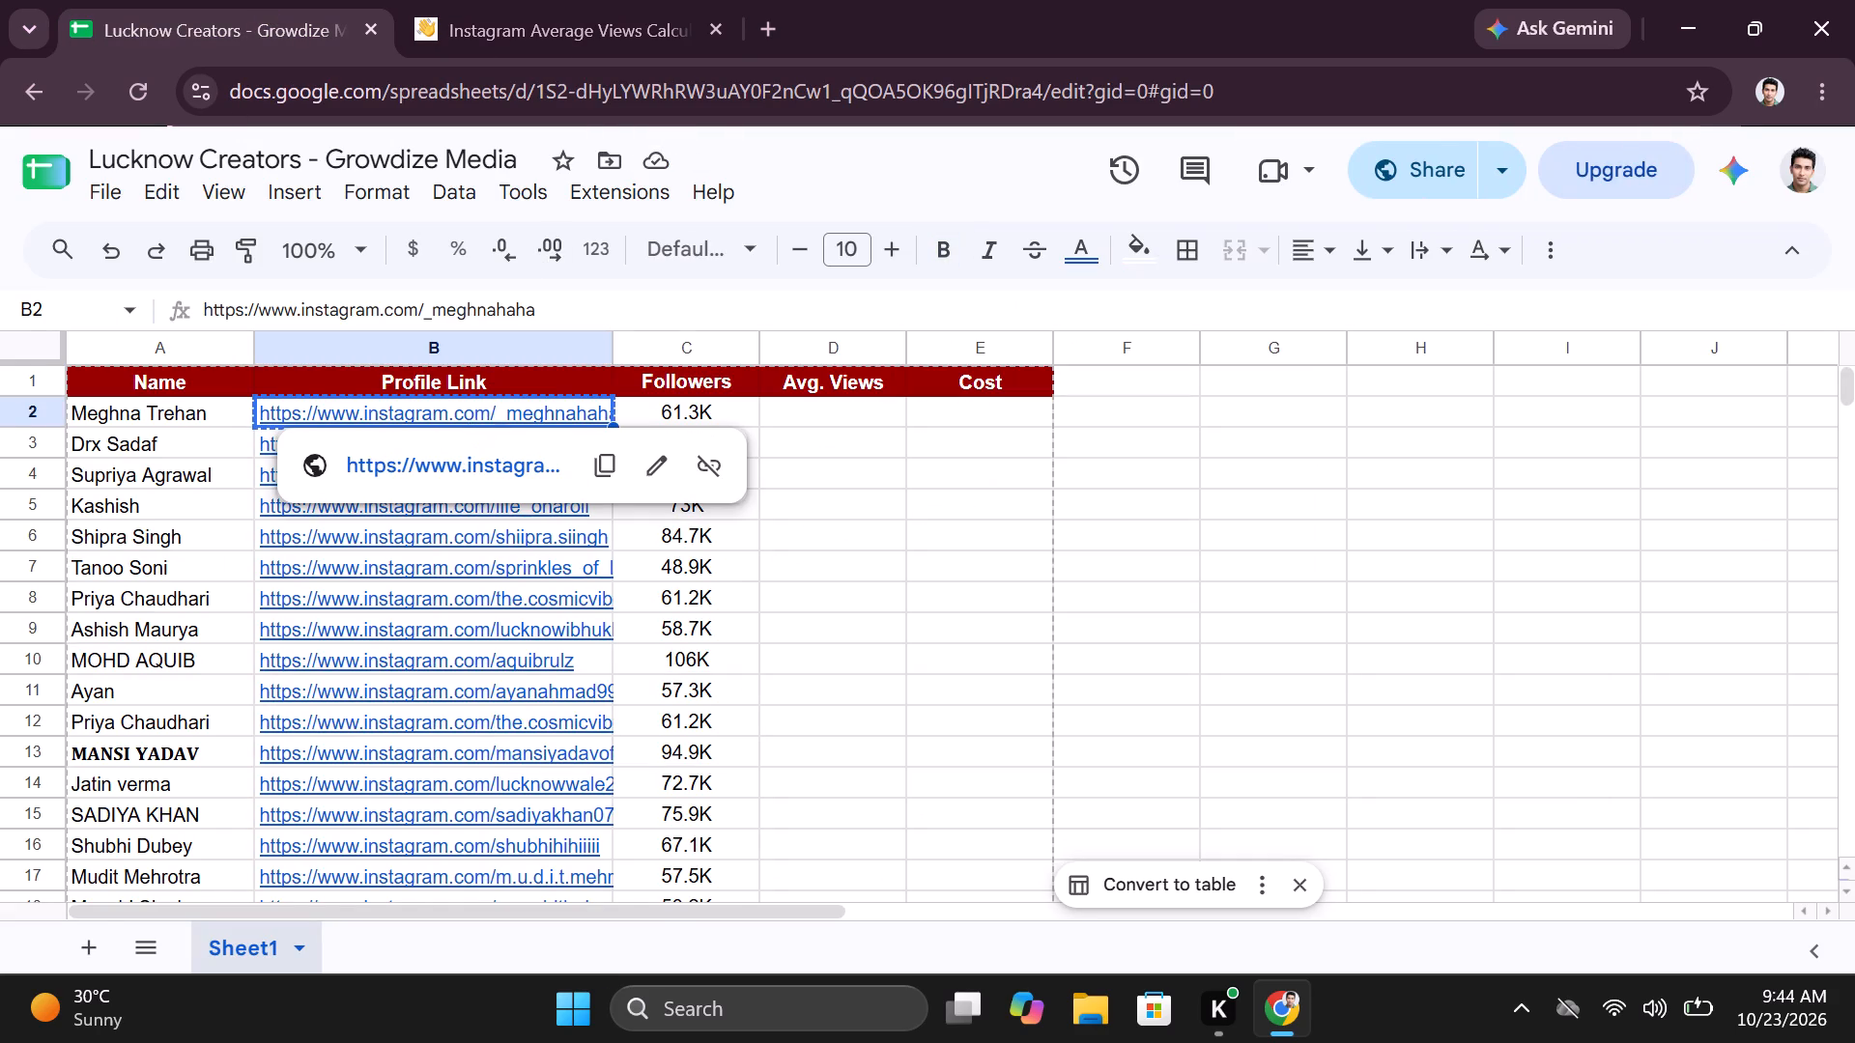
click(562, 0)
click(606, 729)
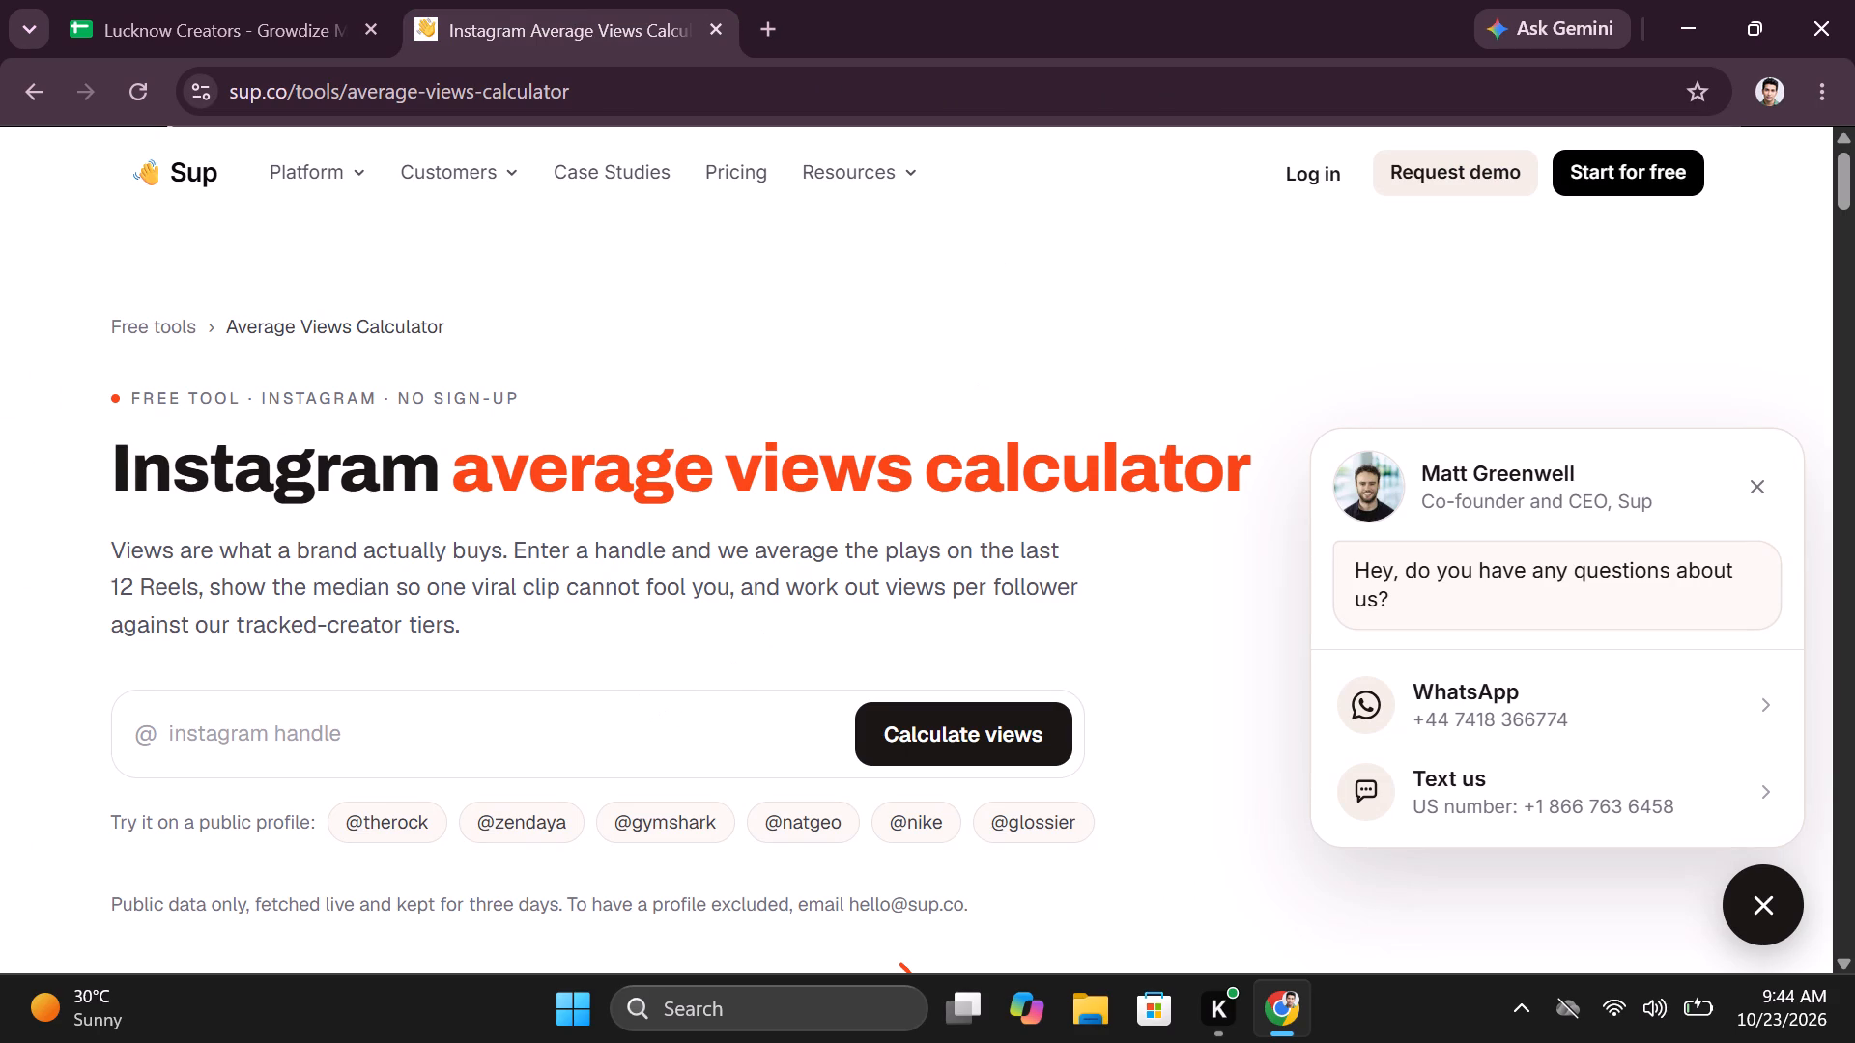
key(ctrl+v)
click(909, 757)
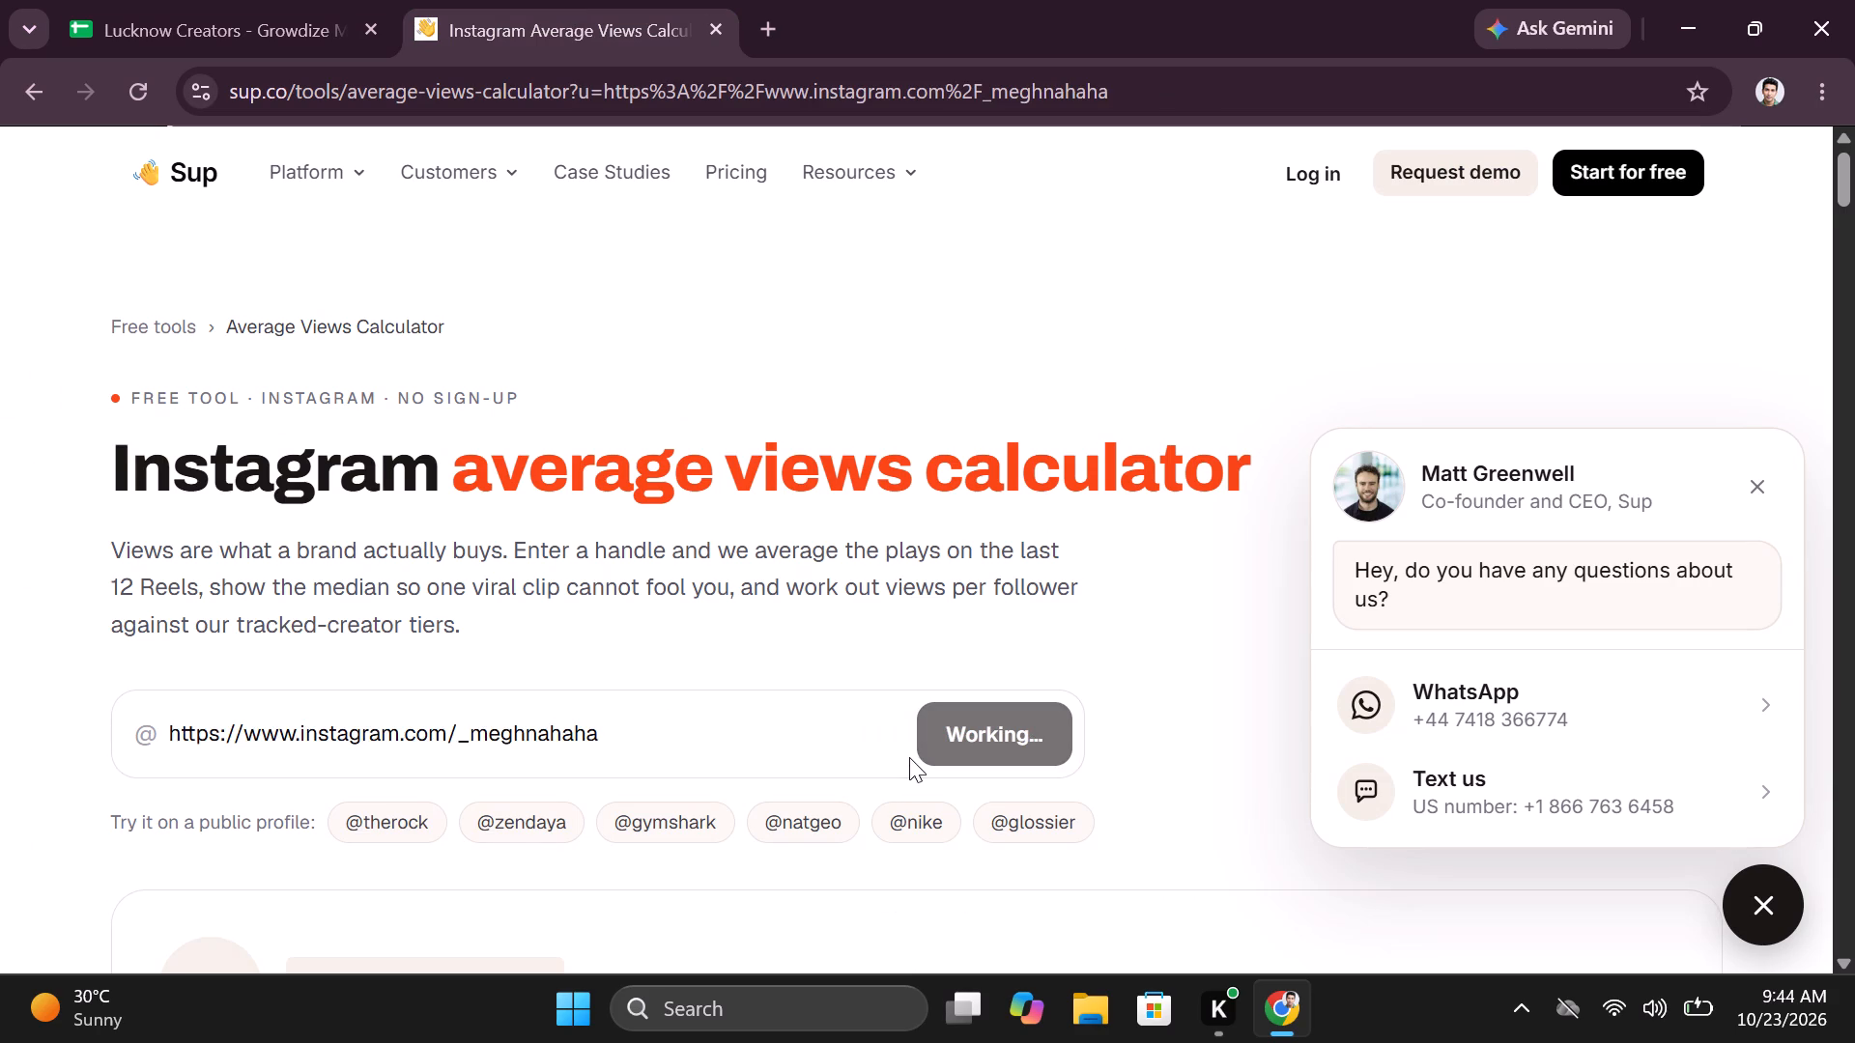
scroll(909, 757, down, 2)
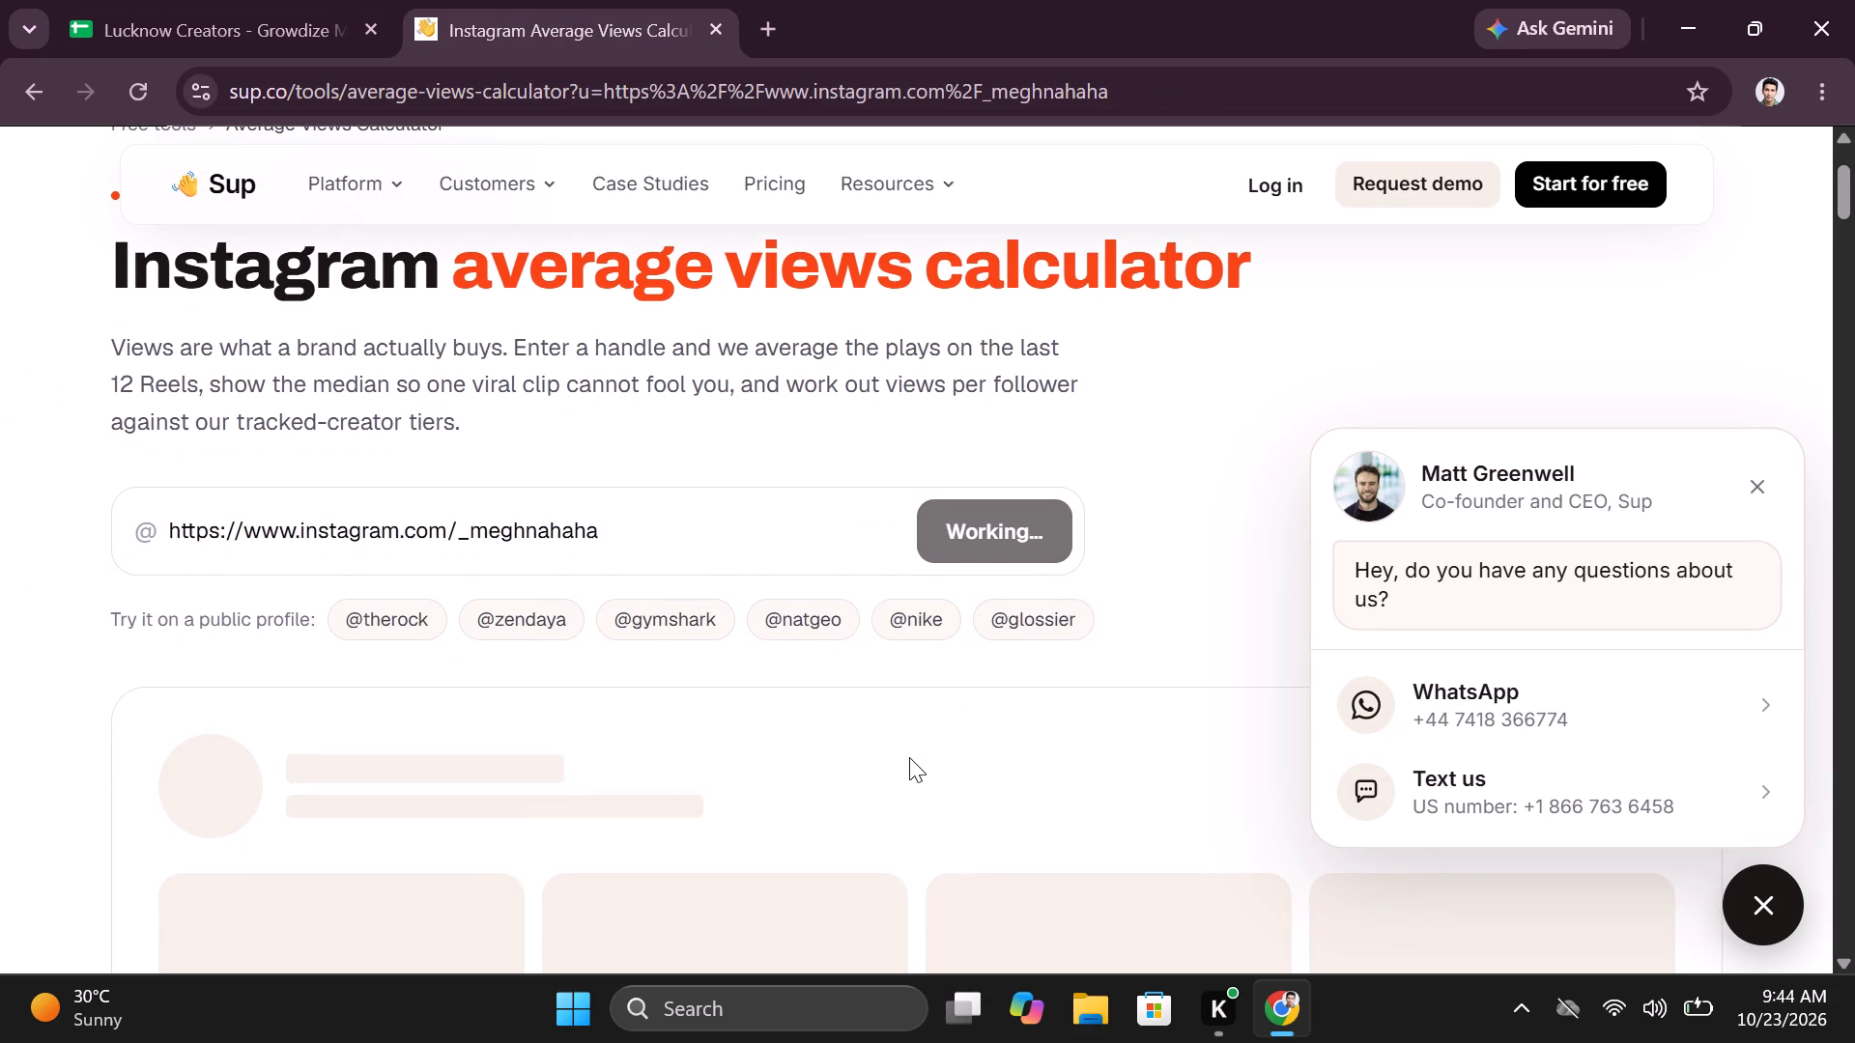
scroll(909, 757, down, 4)
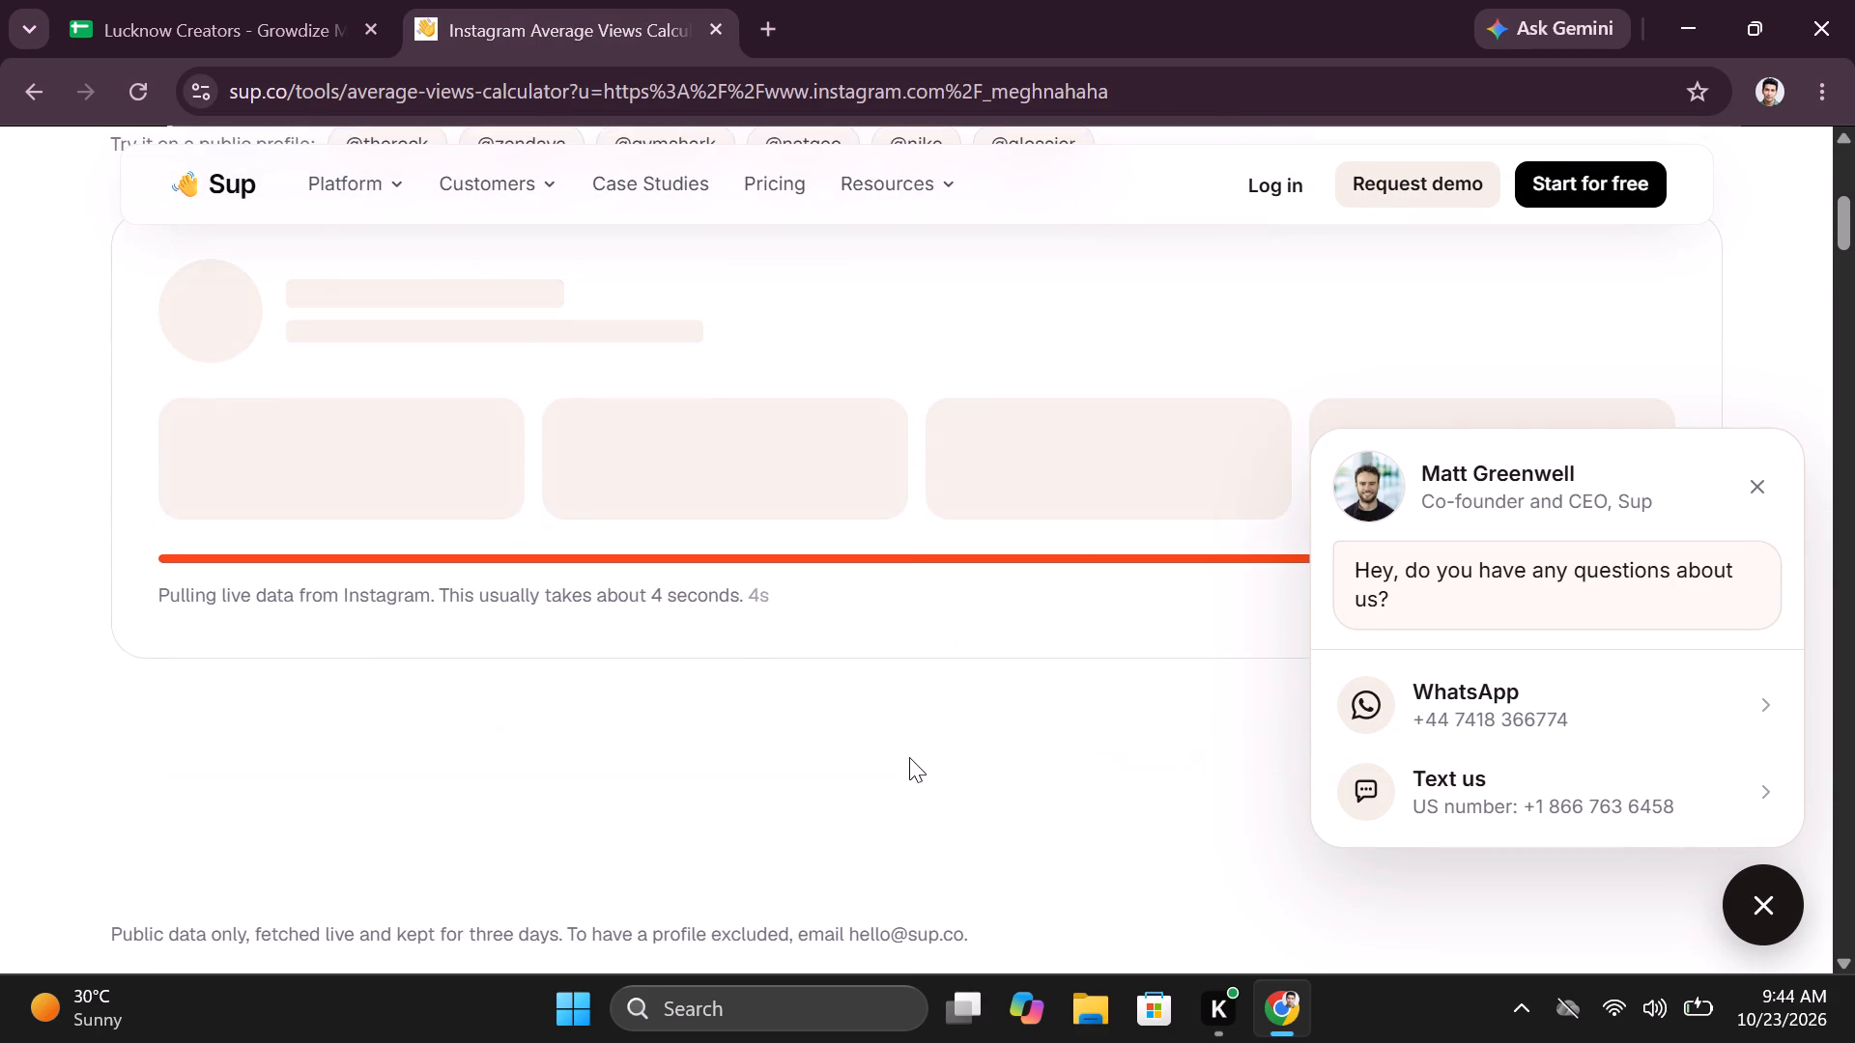
click(1760, 498)
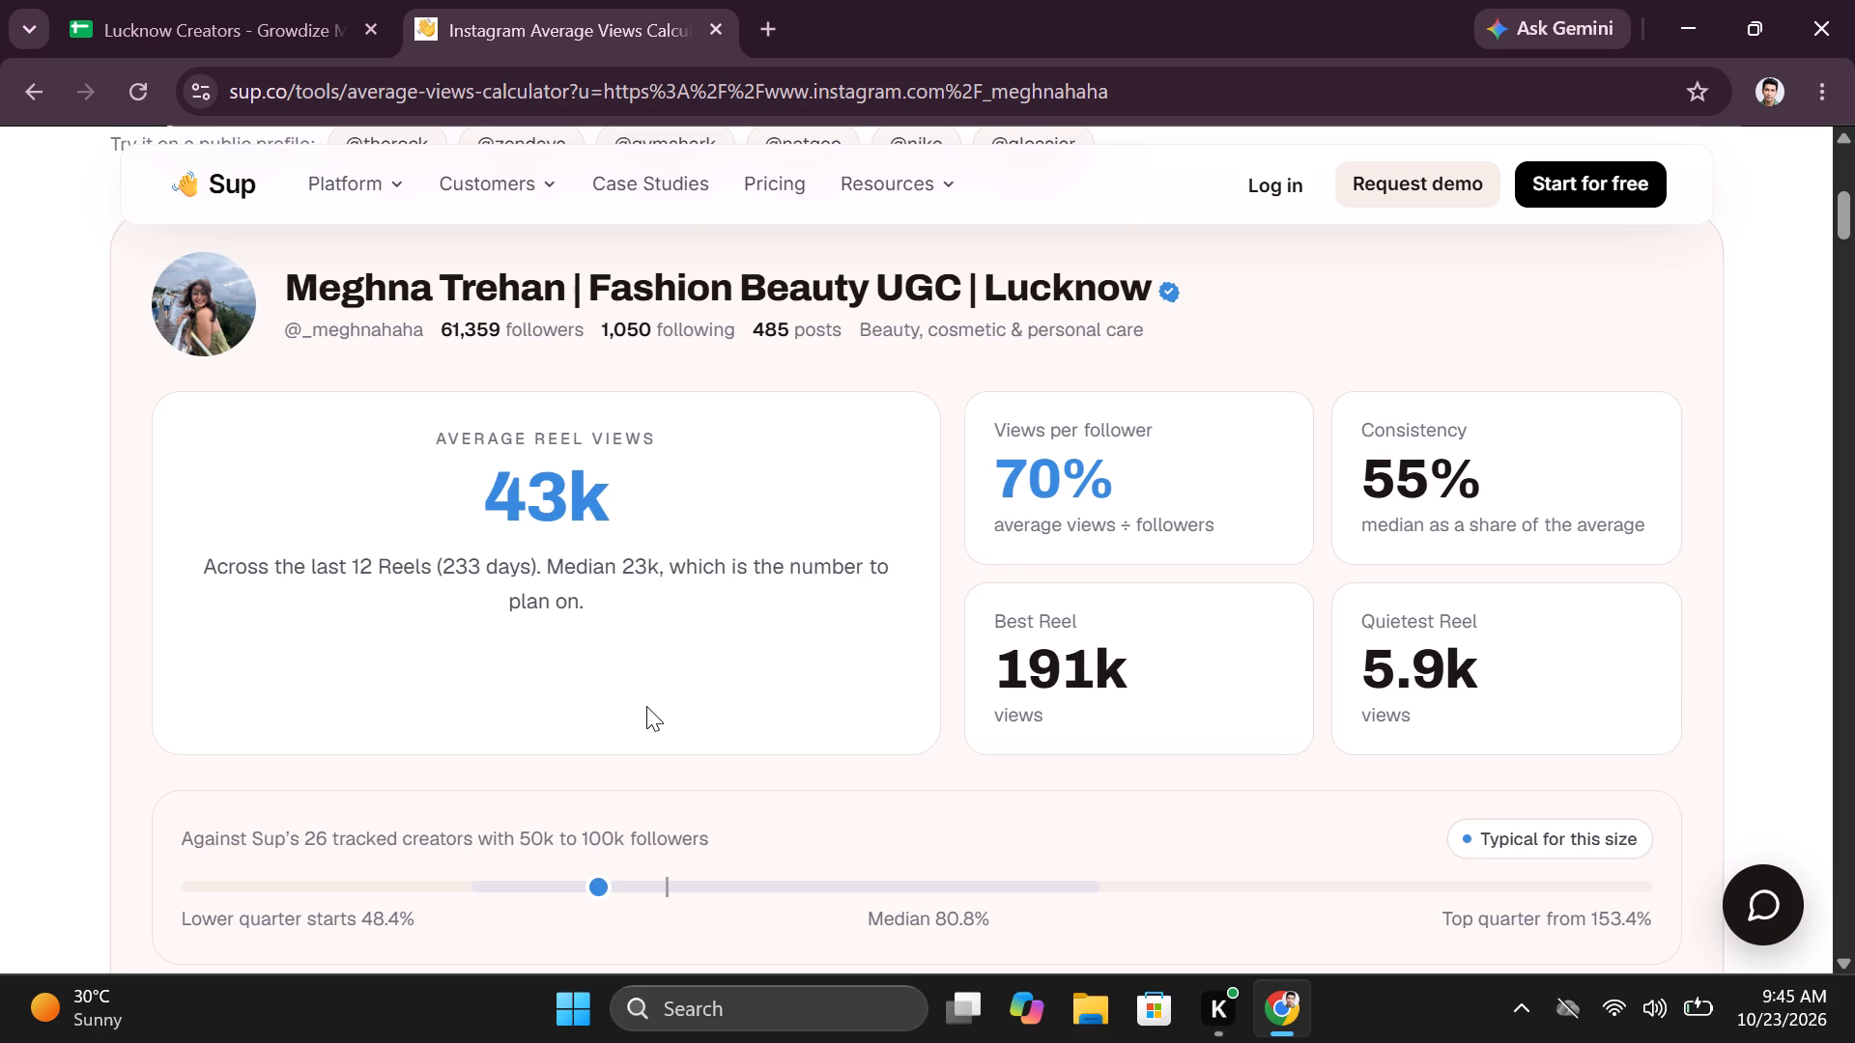
Copy the average reel views figure, 43k, into the Avg. Views cell D2 of the Lucknow Creators sheet as plain text.
double_click(547, 498)
key(ctrl+c)
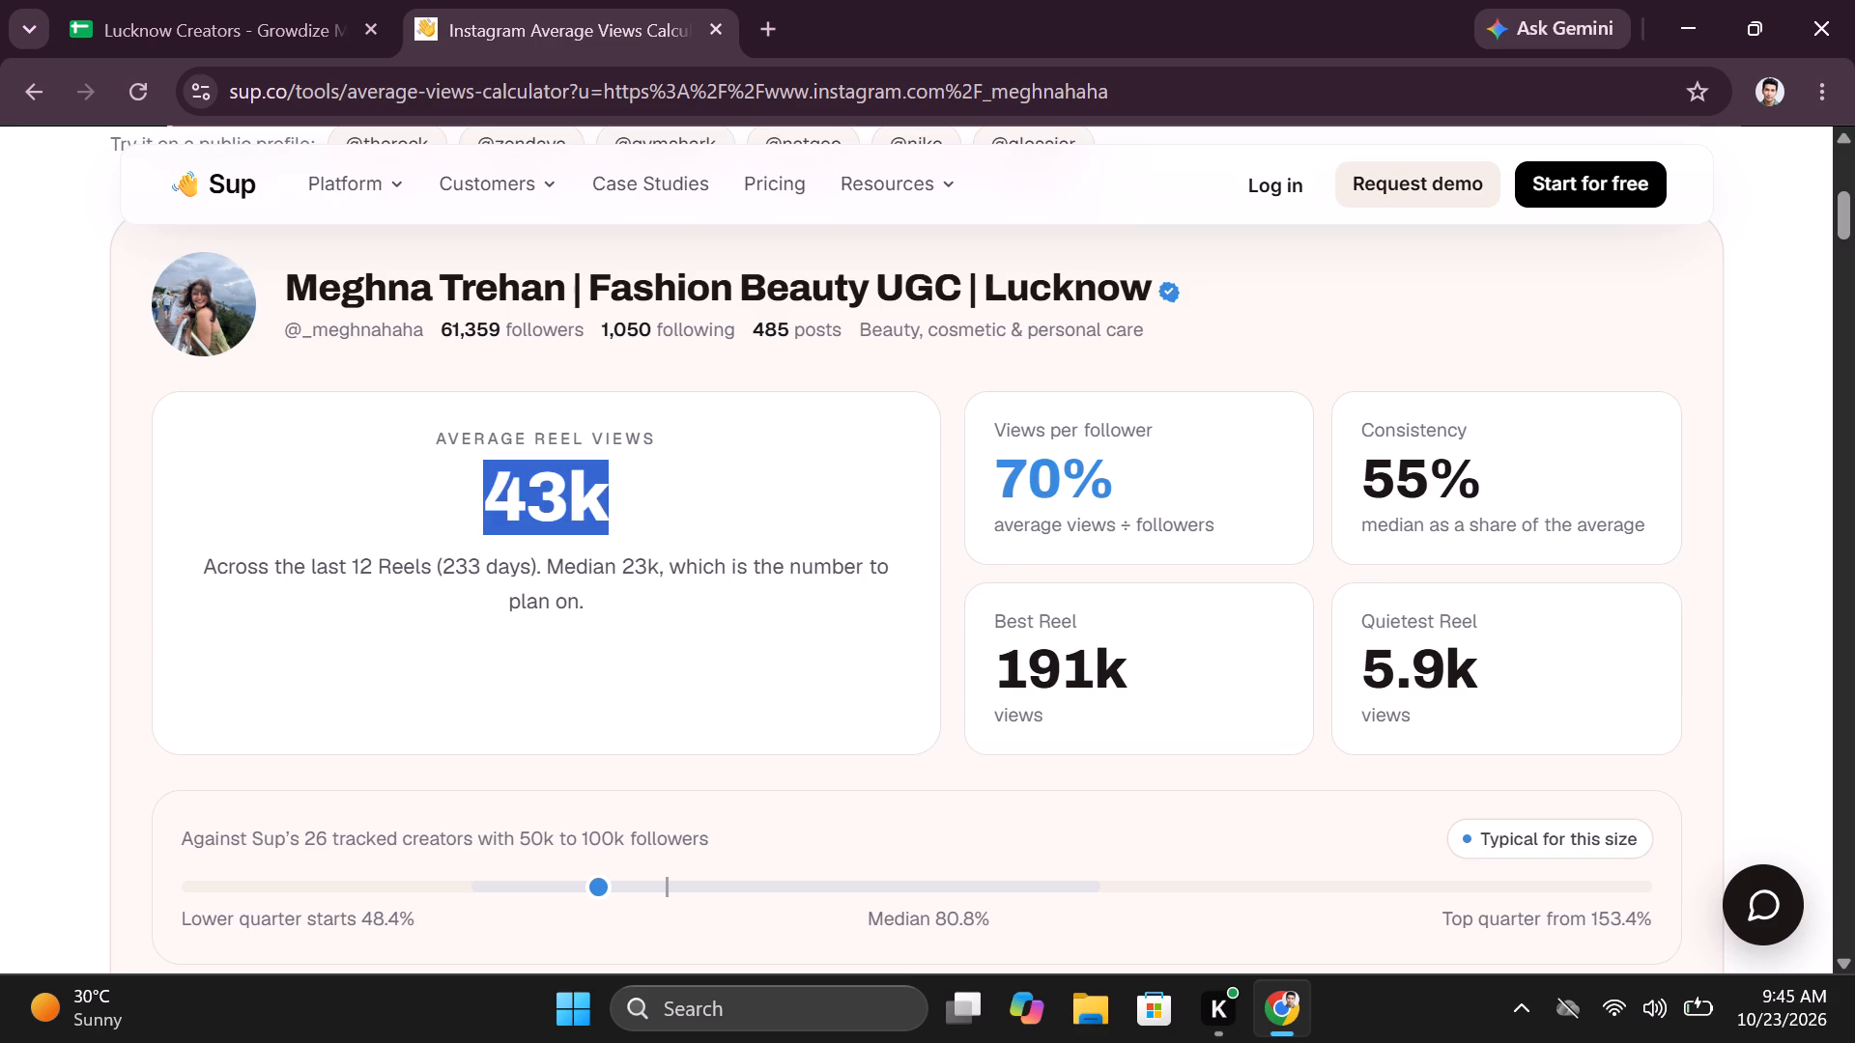
click(178, 0)
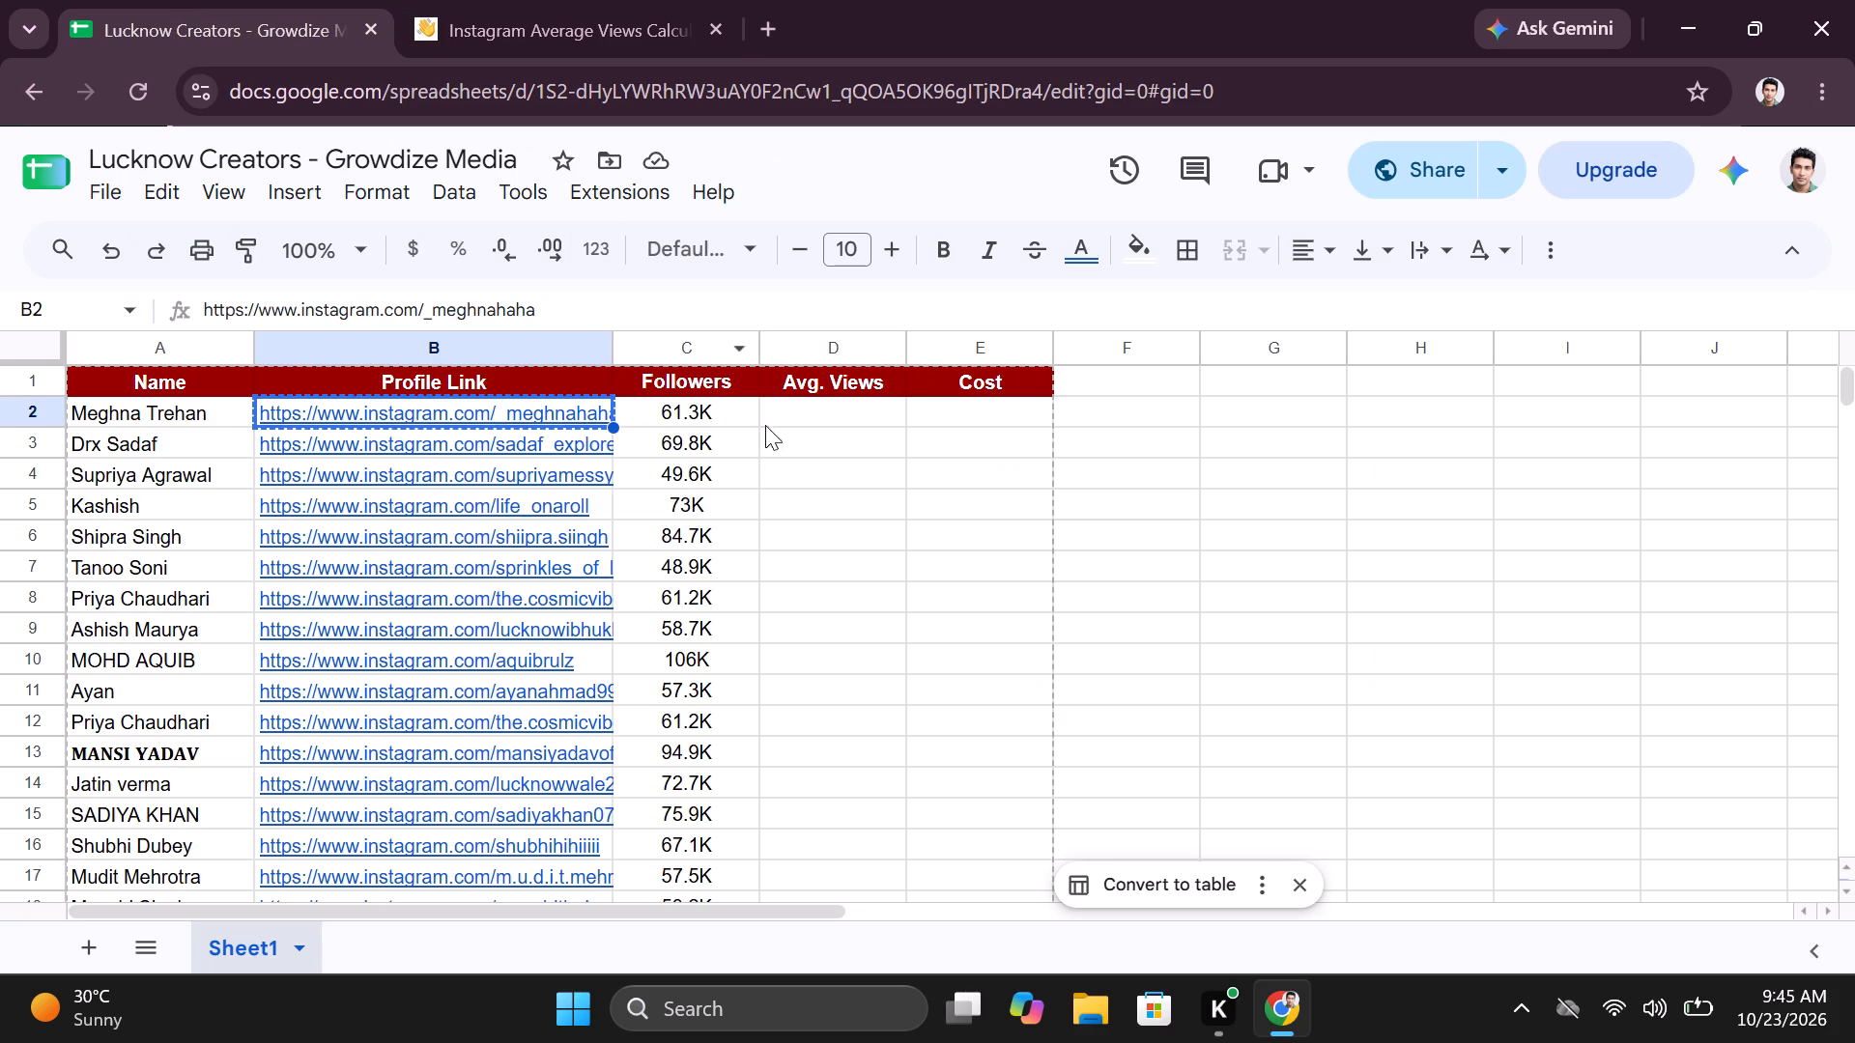
click(823, 422)
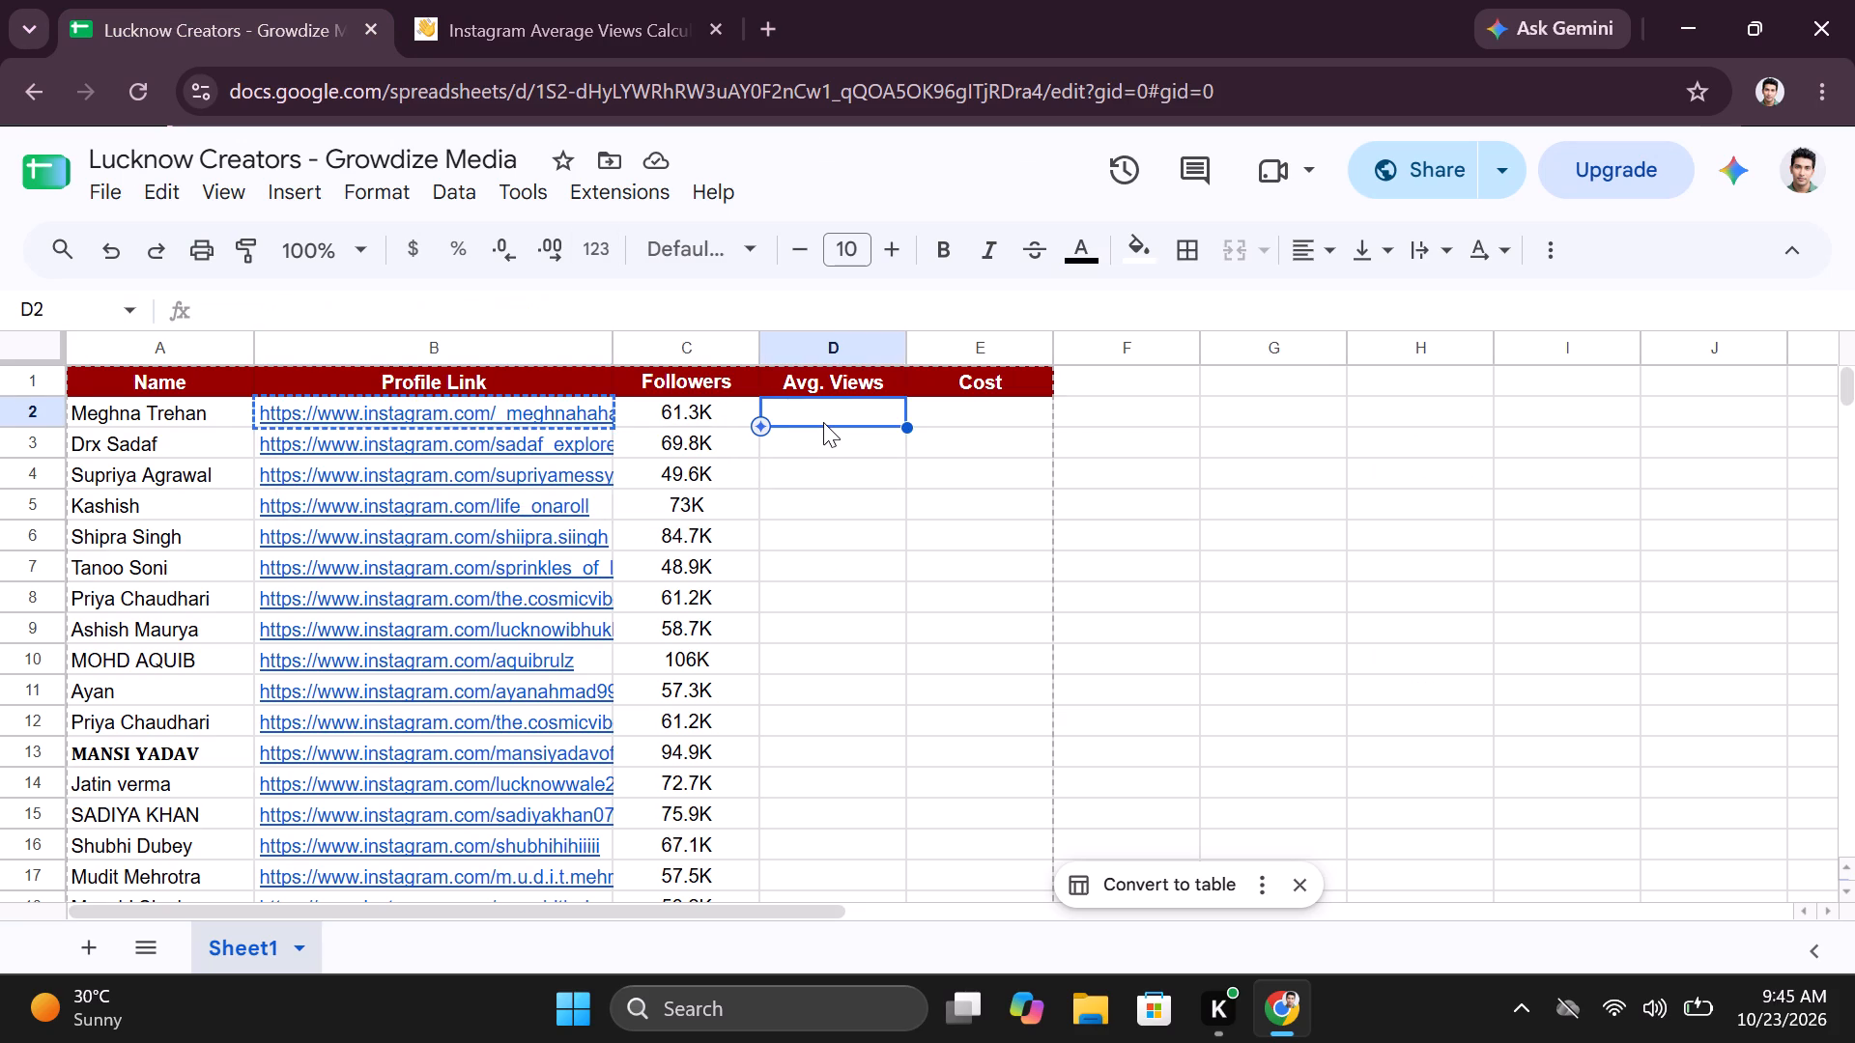
key(ctrl+shift+v)
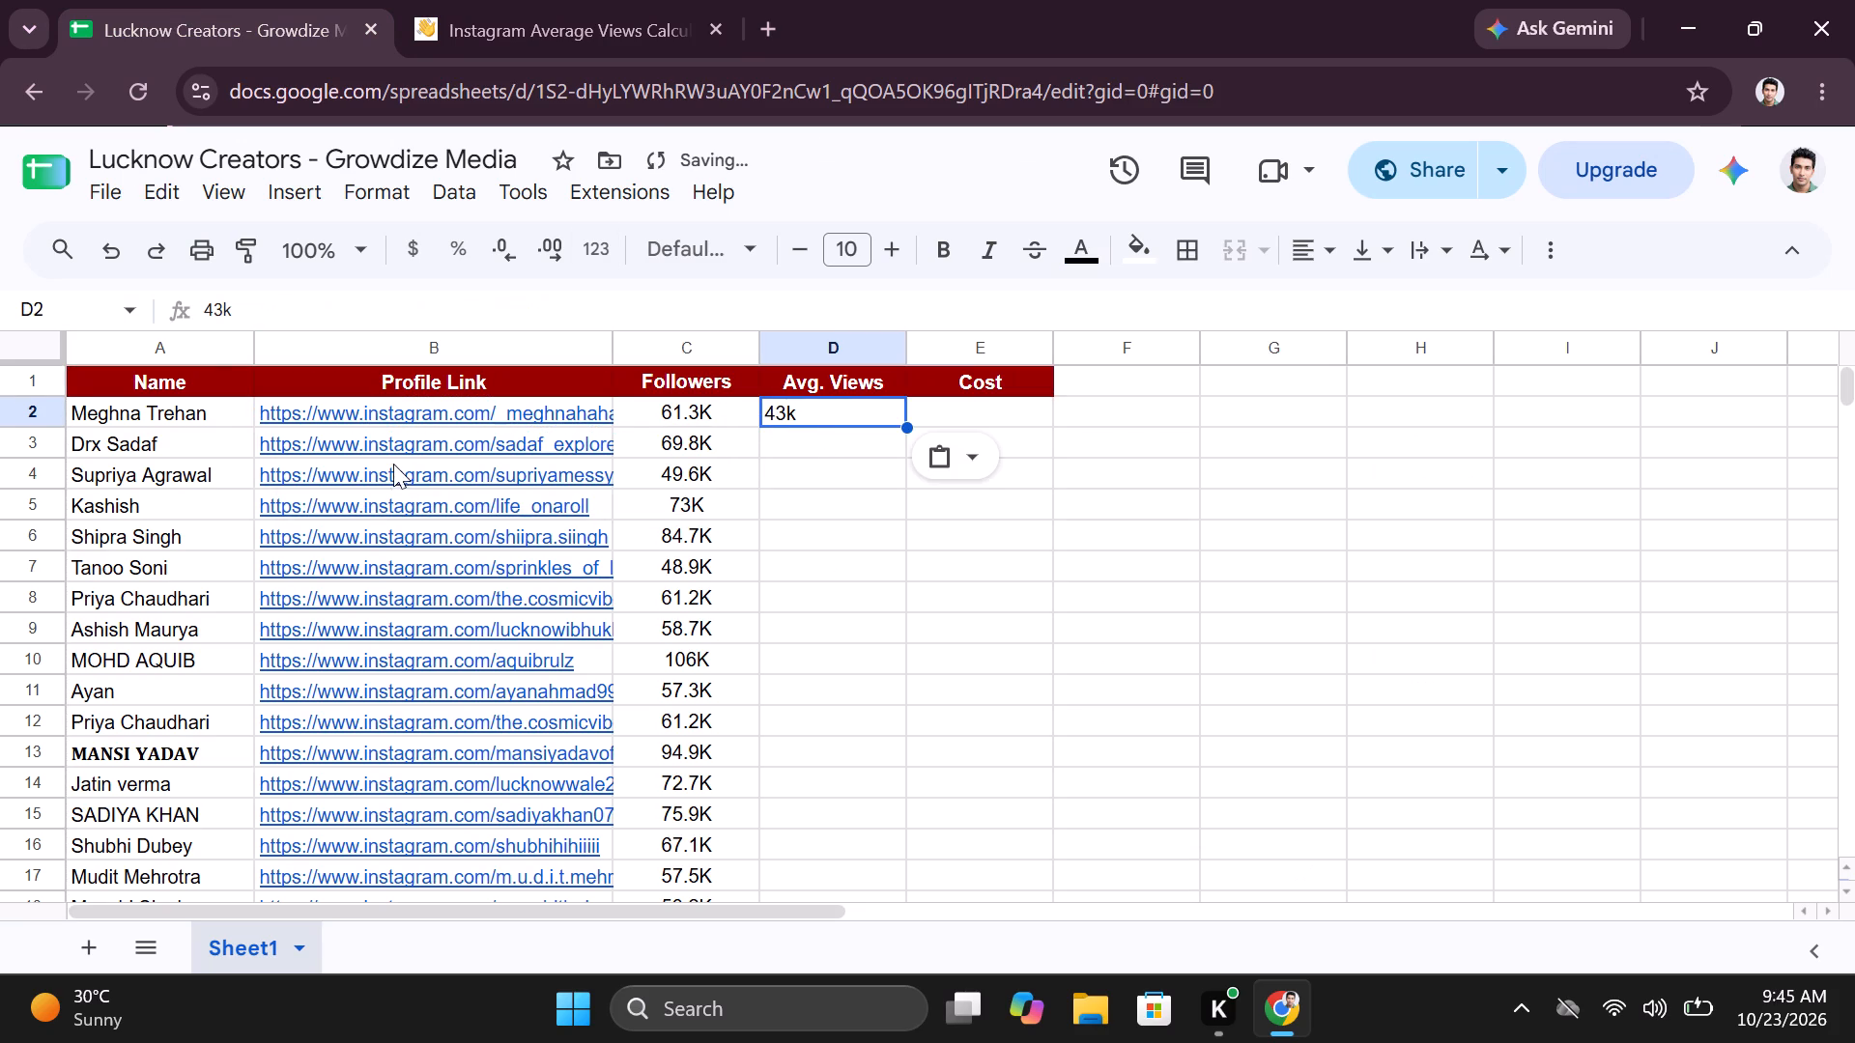
Copy the Instagram profile link from cell B3 and calculate that creator's average views in Sup's calculator.
click(395, 445)
key(ctrl+c)
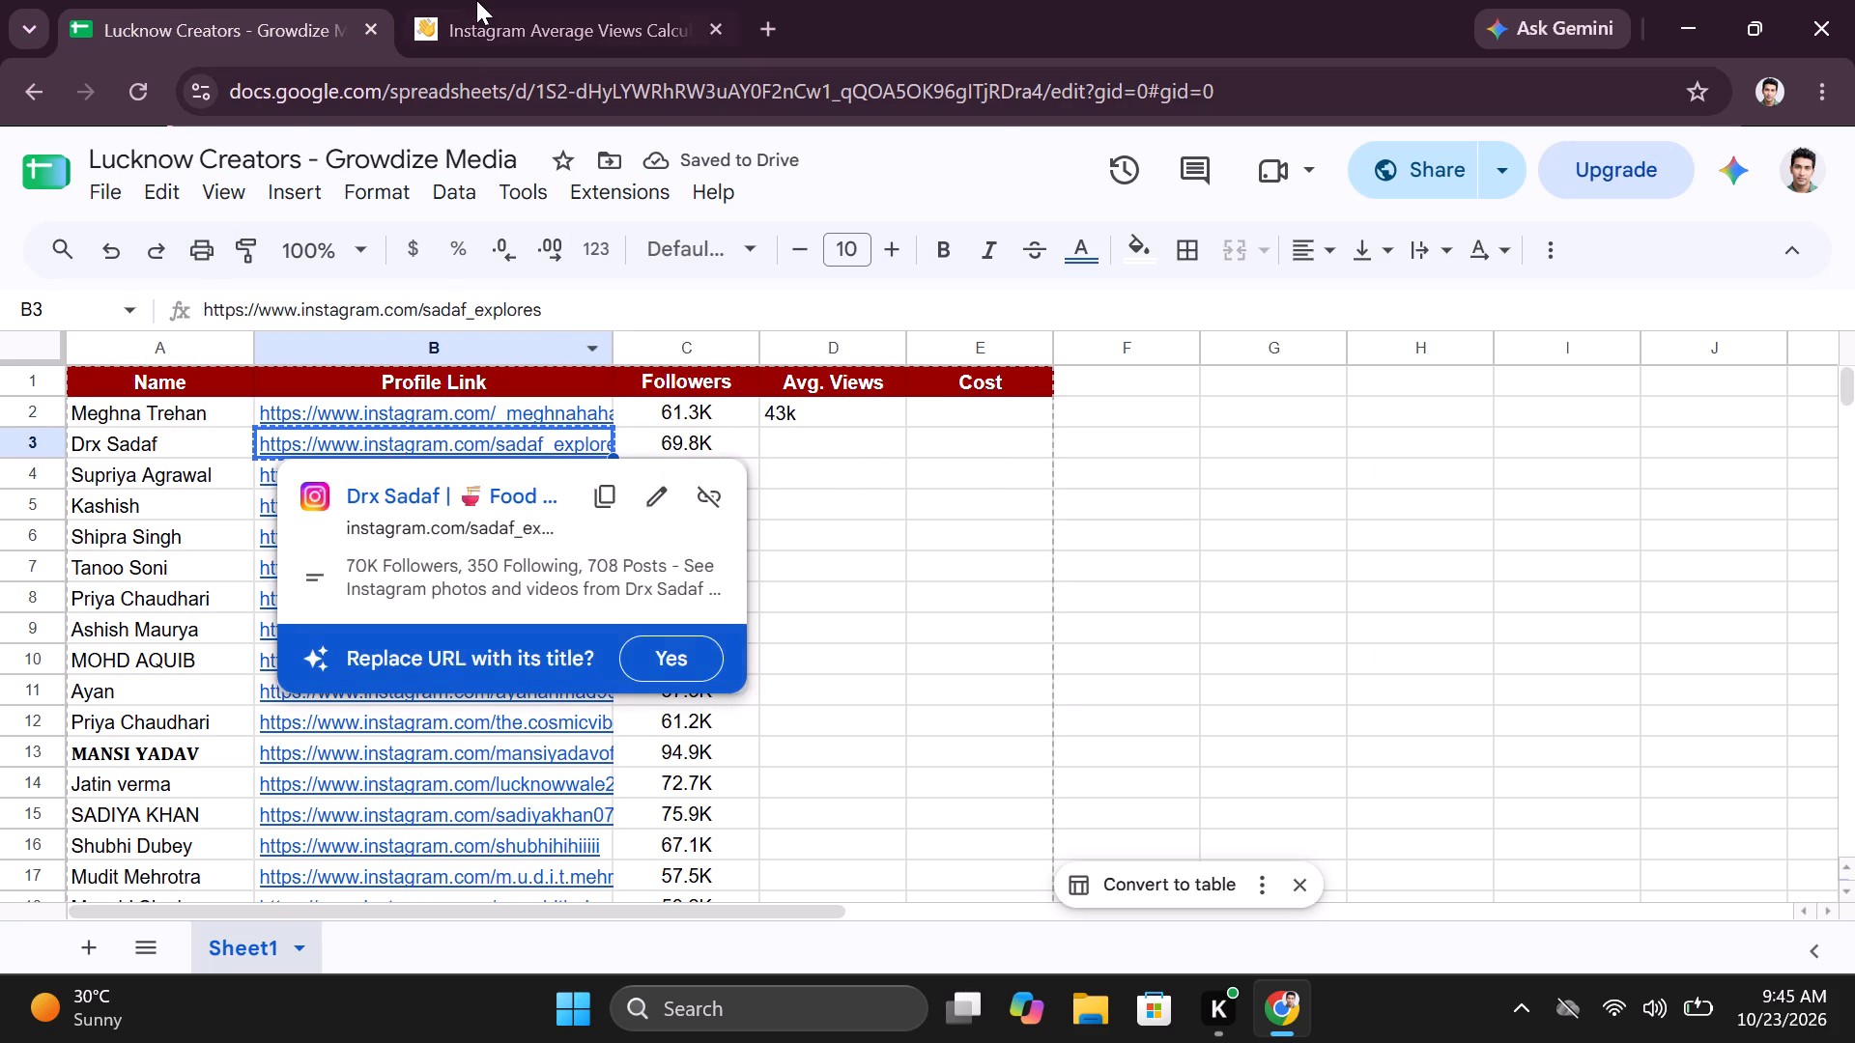
click(482, 0)
scroll(703, 634, up, 4)
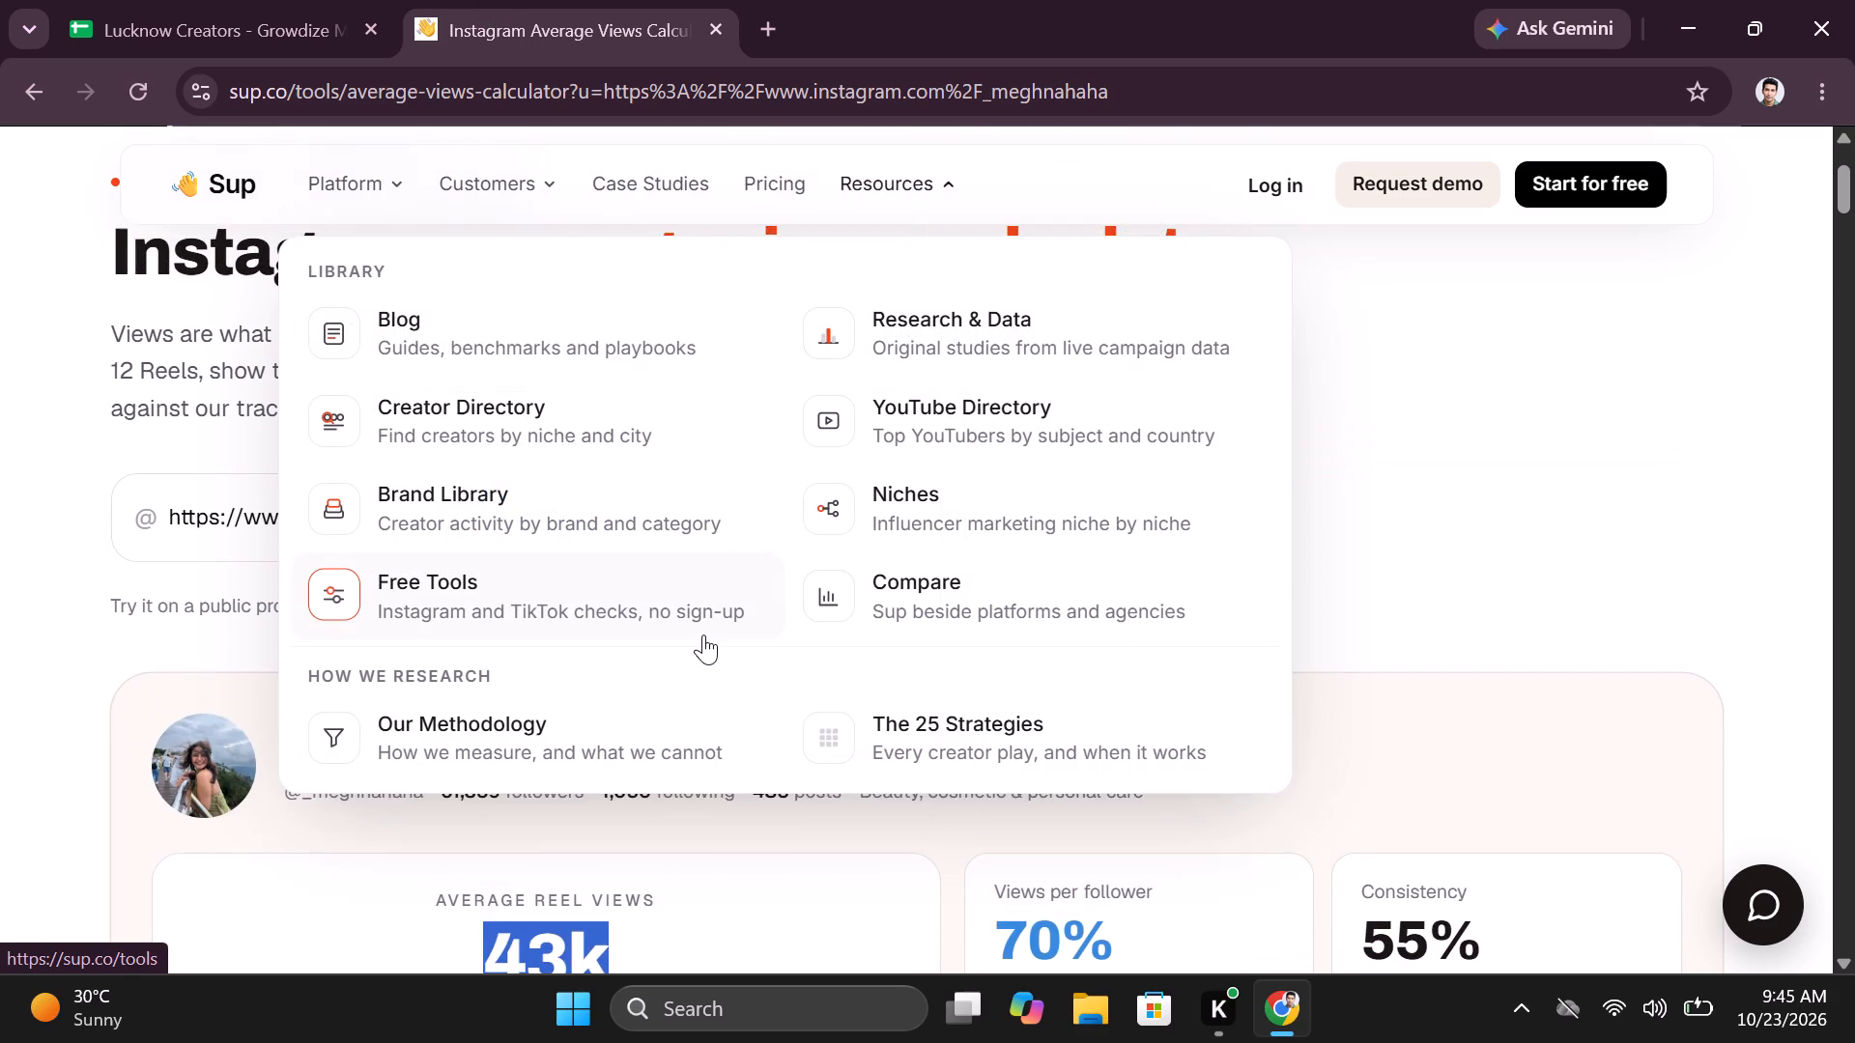
click(1334, 503)
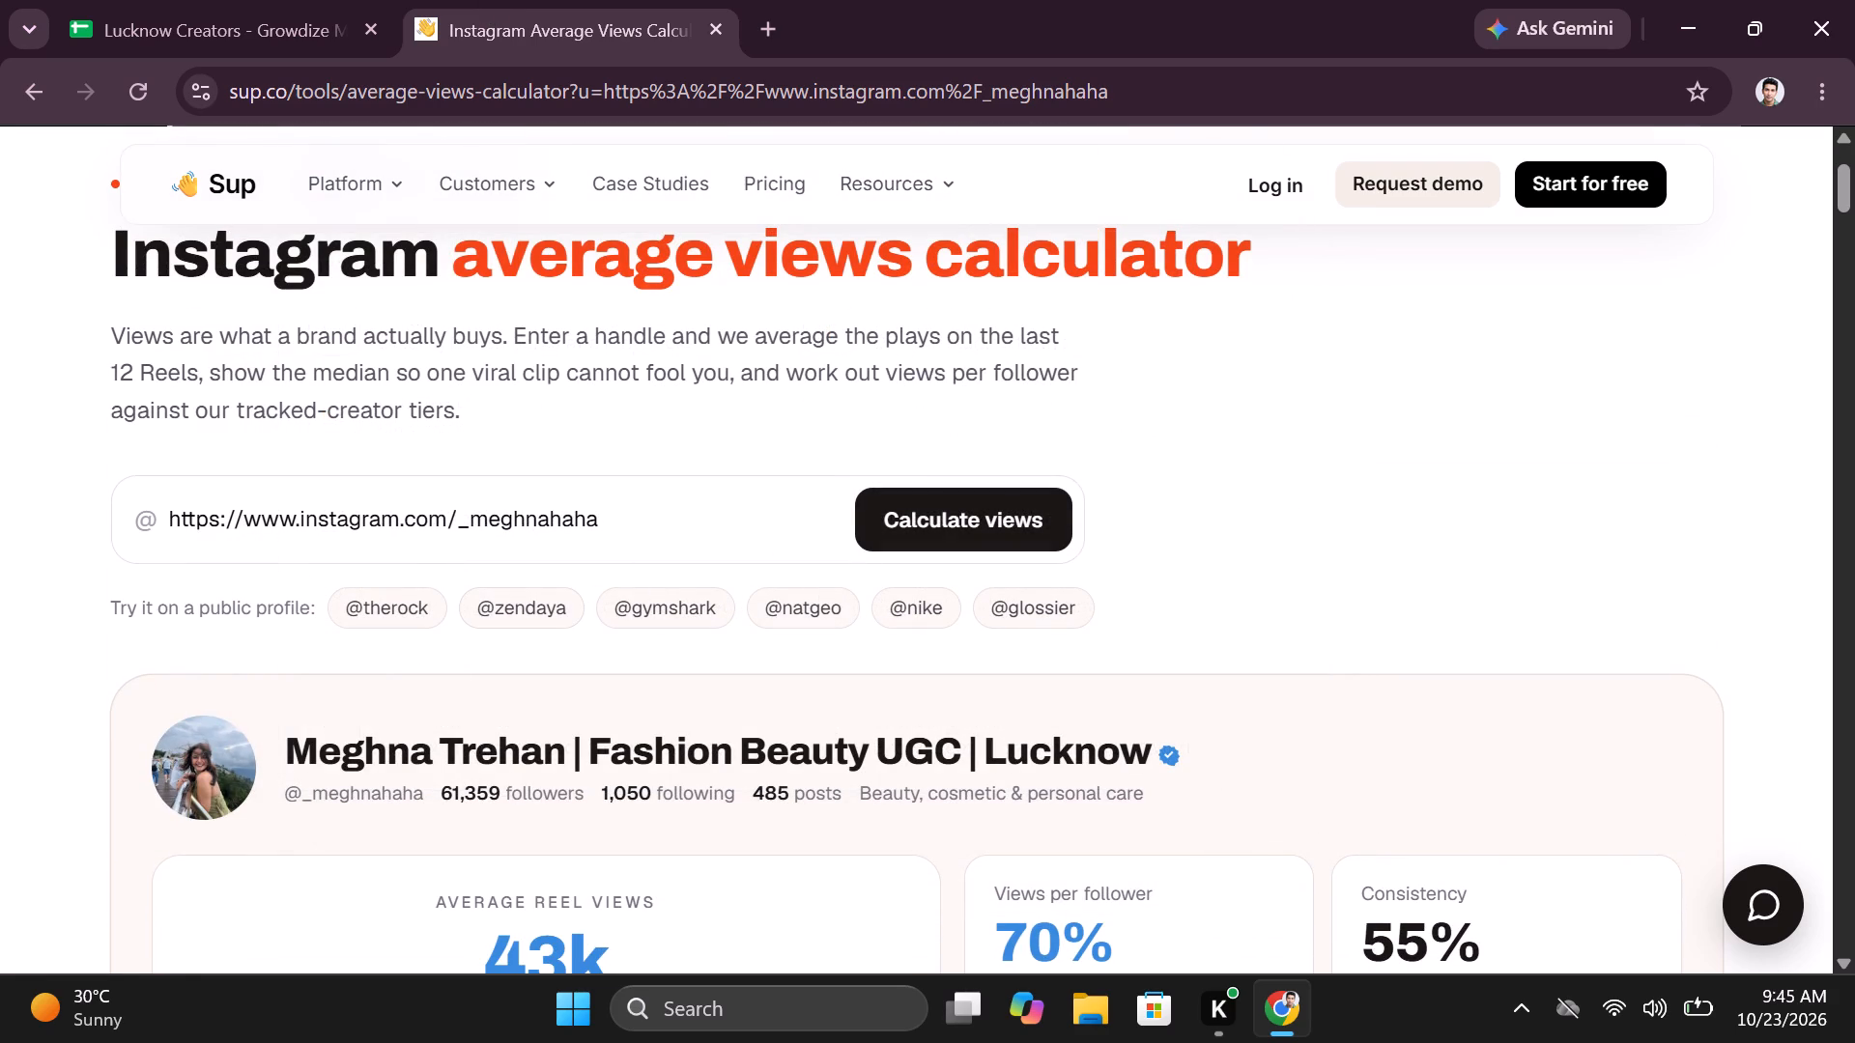
click(684, 517)
key(ctrl+v)
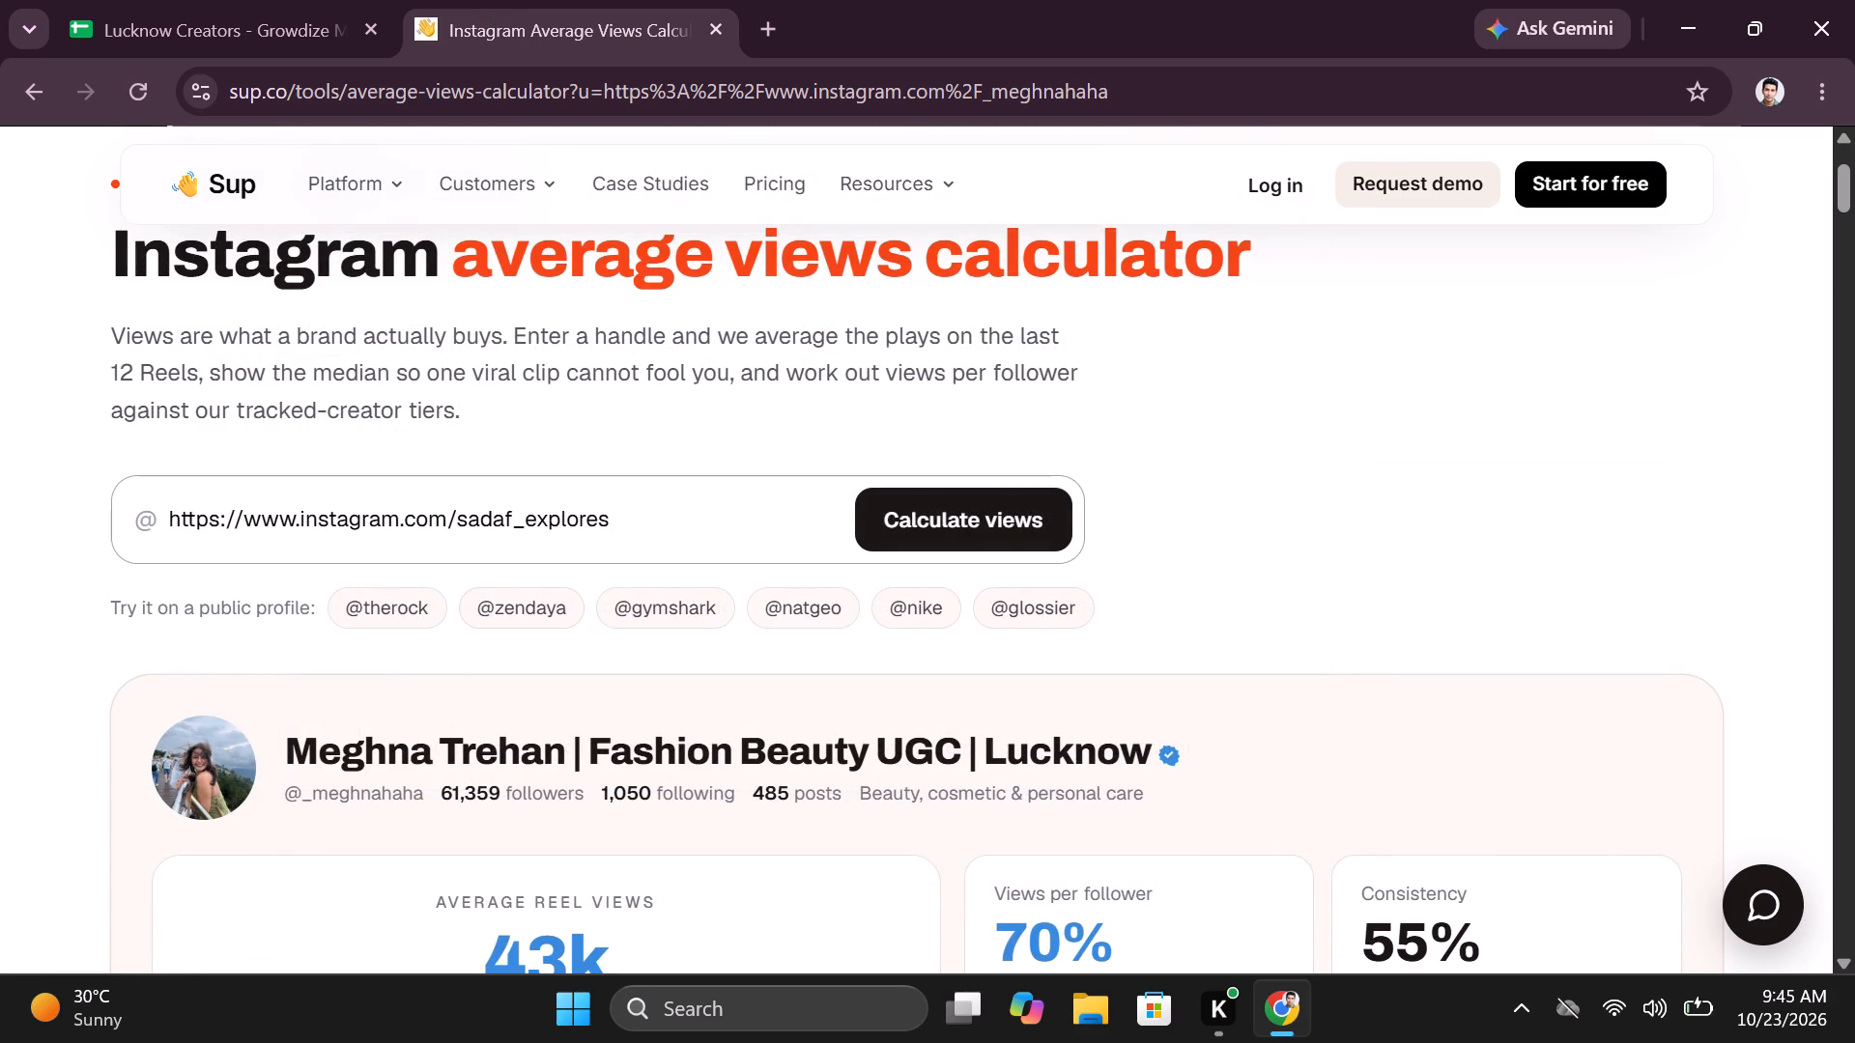
click(921, 526)
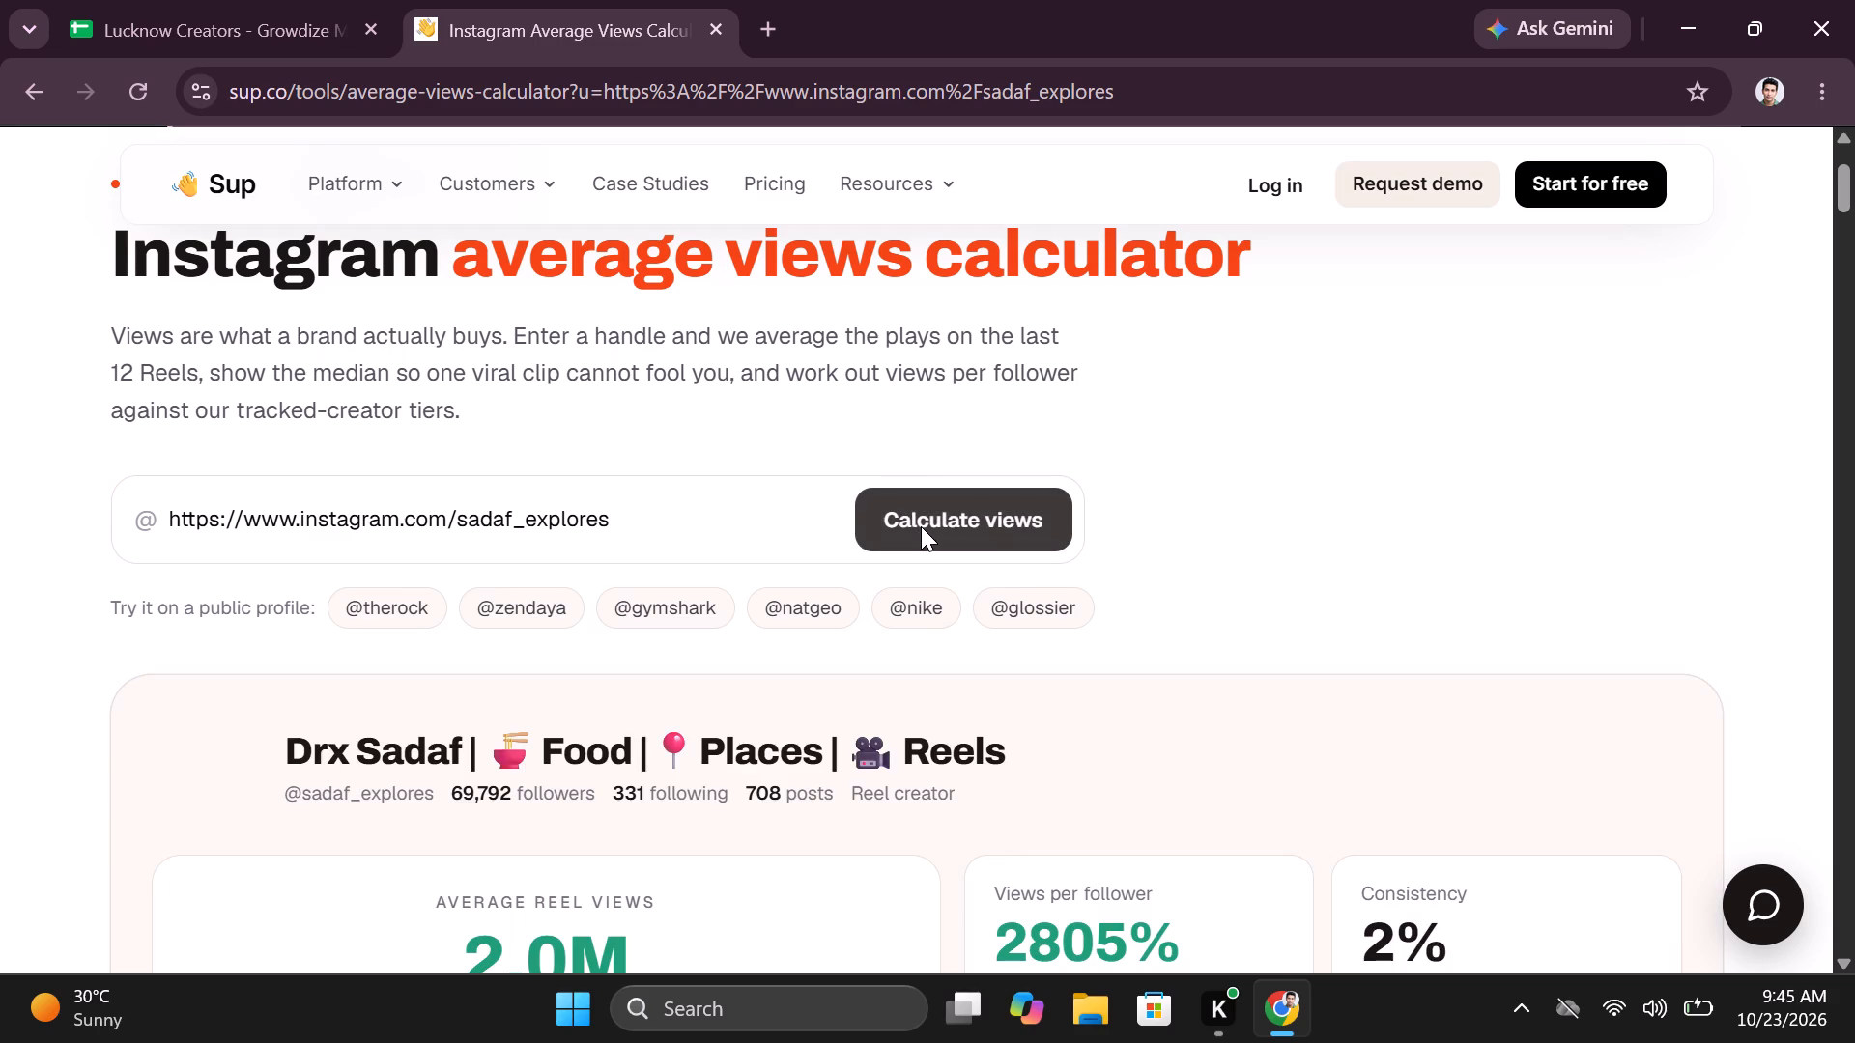
scroll(921, 526, down, 5)
scroll(921, 526, up, 2)
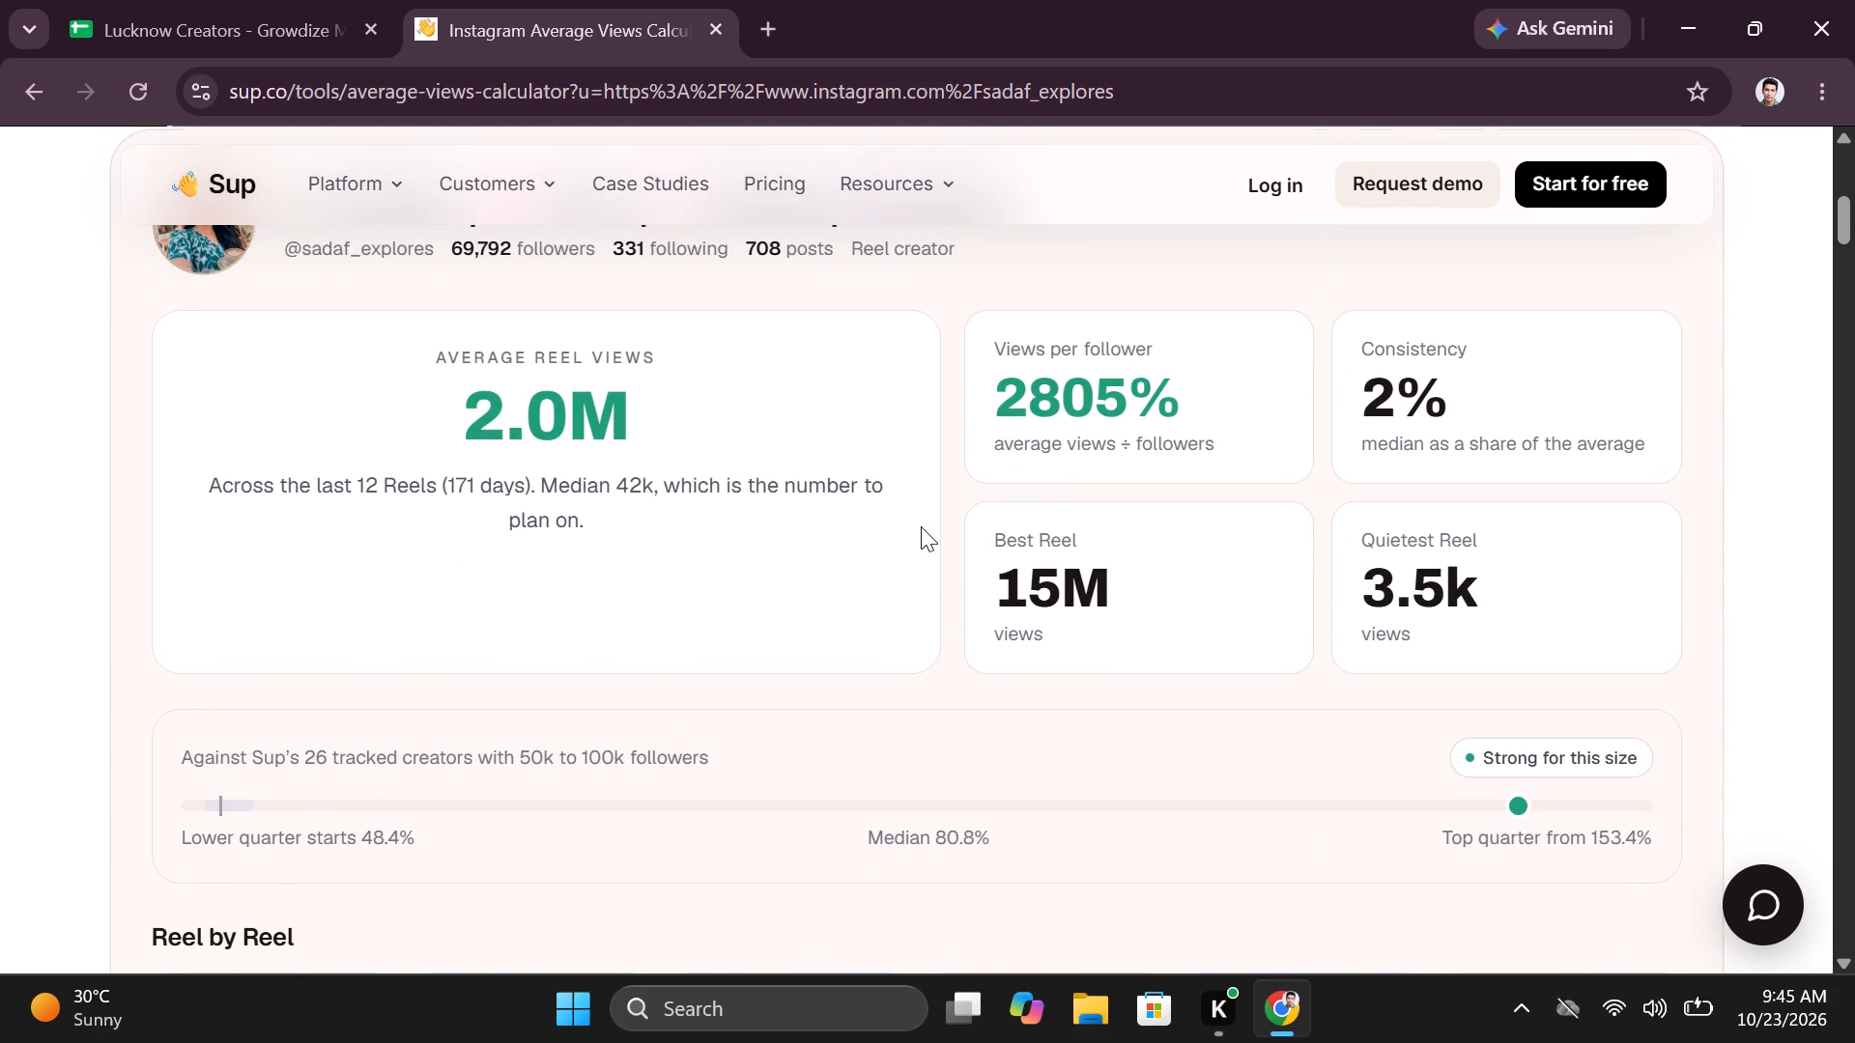
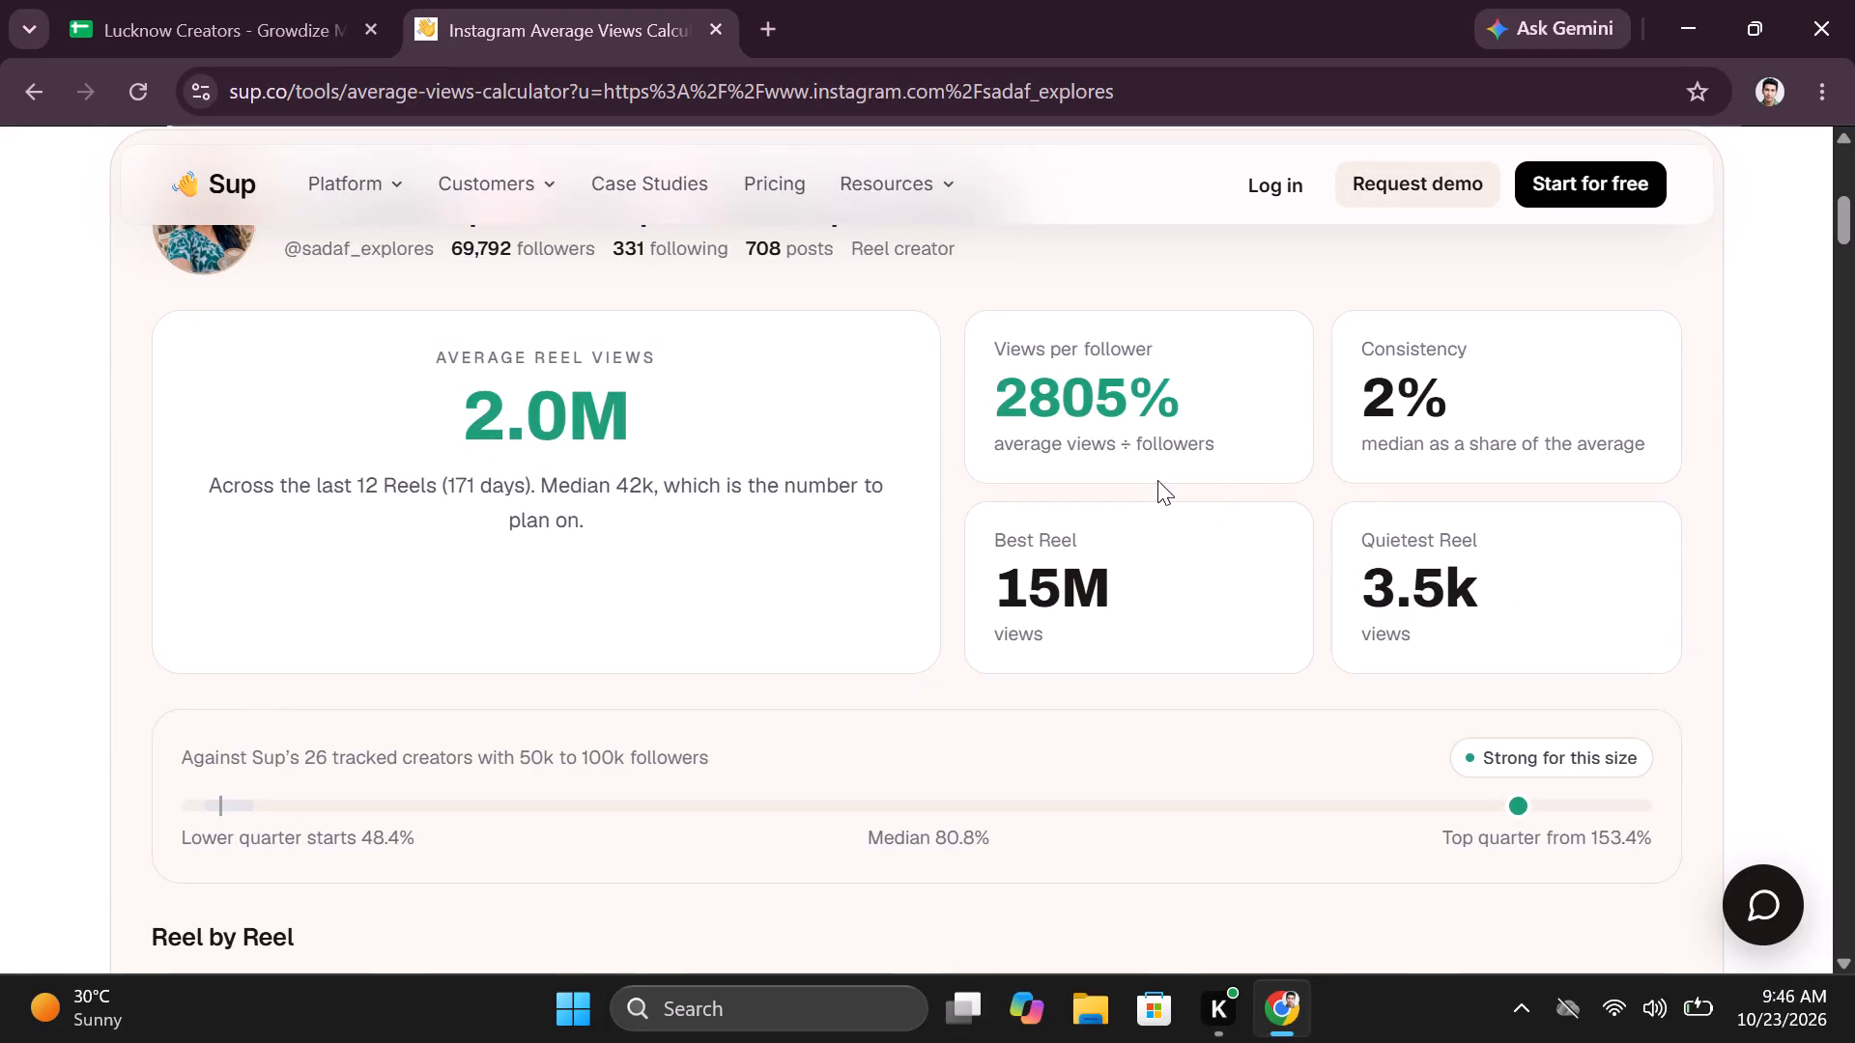
Enter 2.0M as the Avg. Views value in cell D3 of the Lucknow Creators spreadsheet.
click(293, 5)
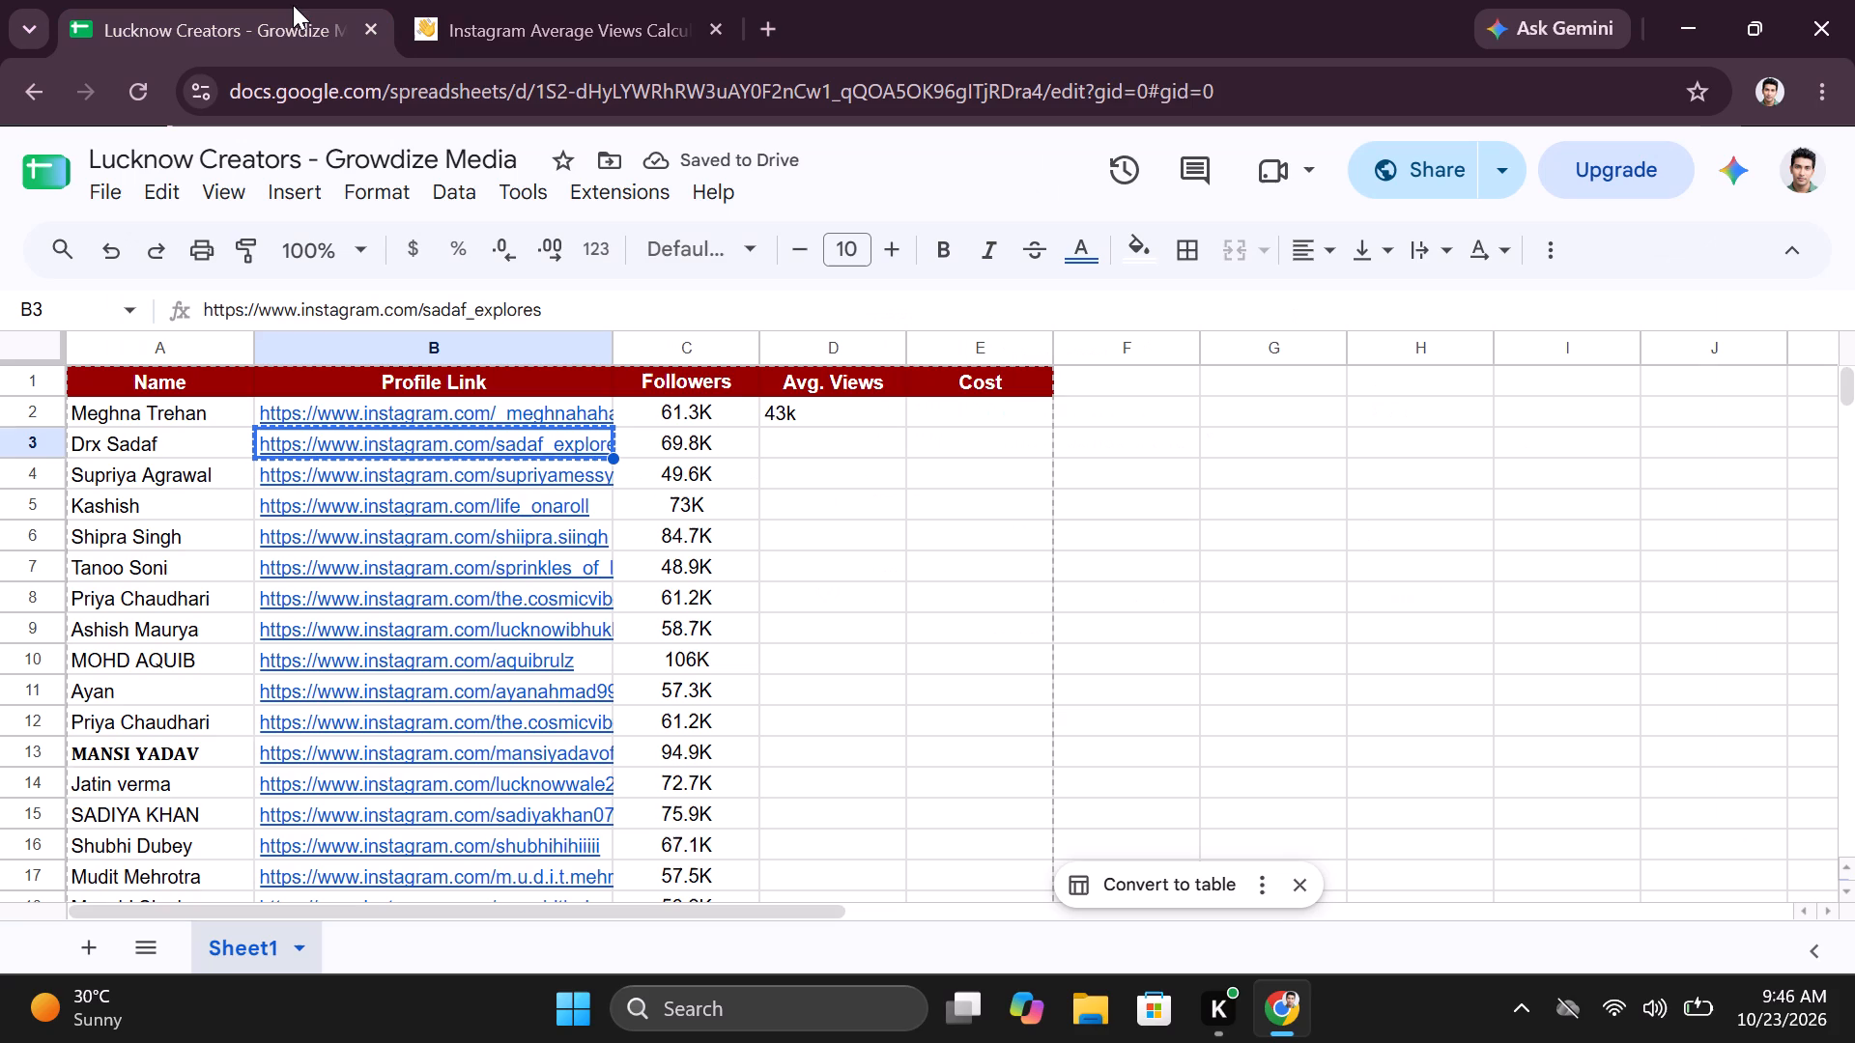
click(806, 453)
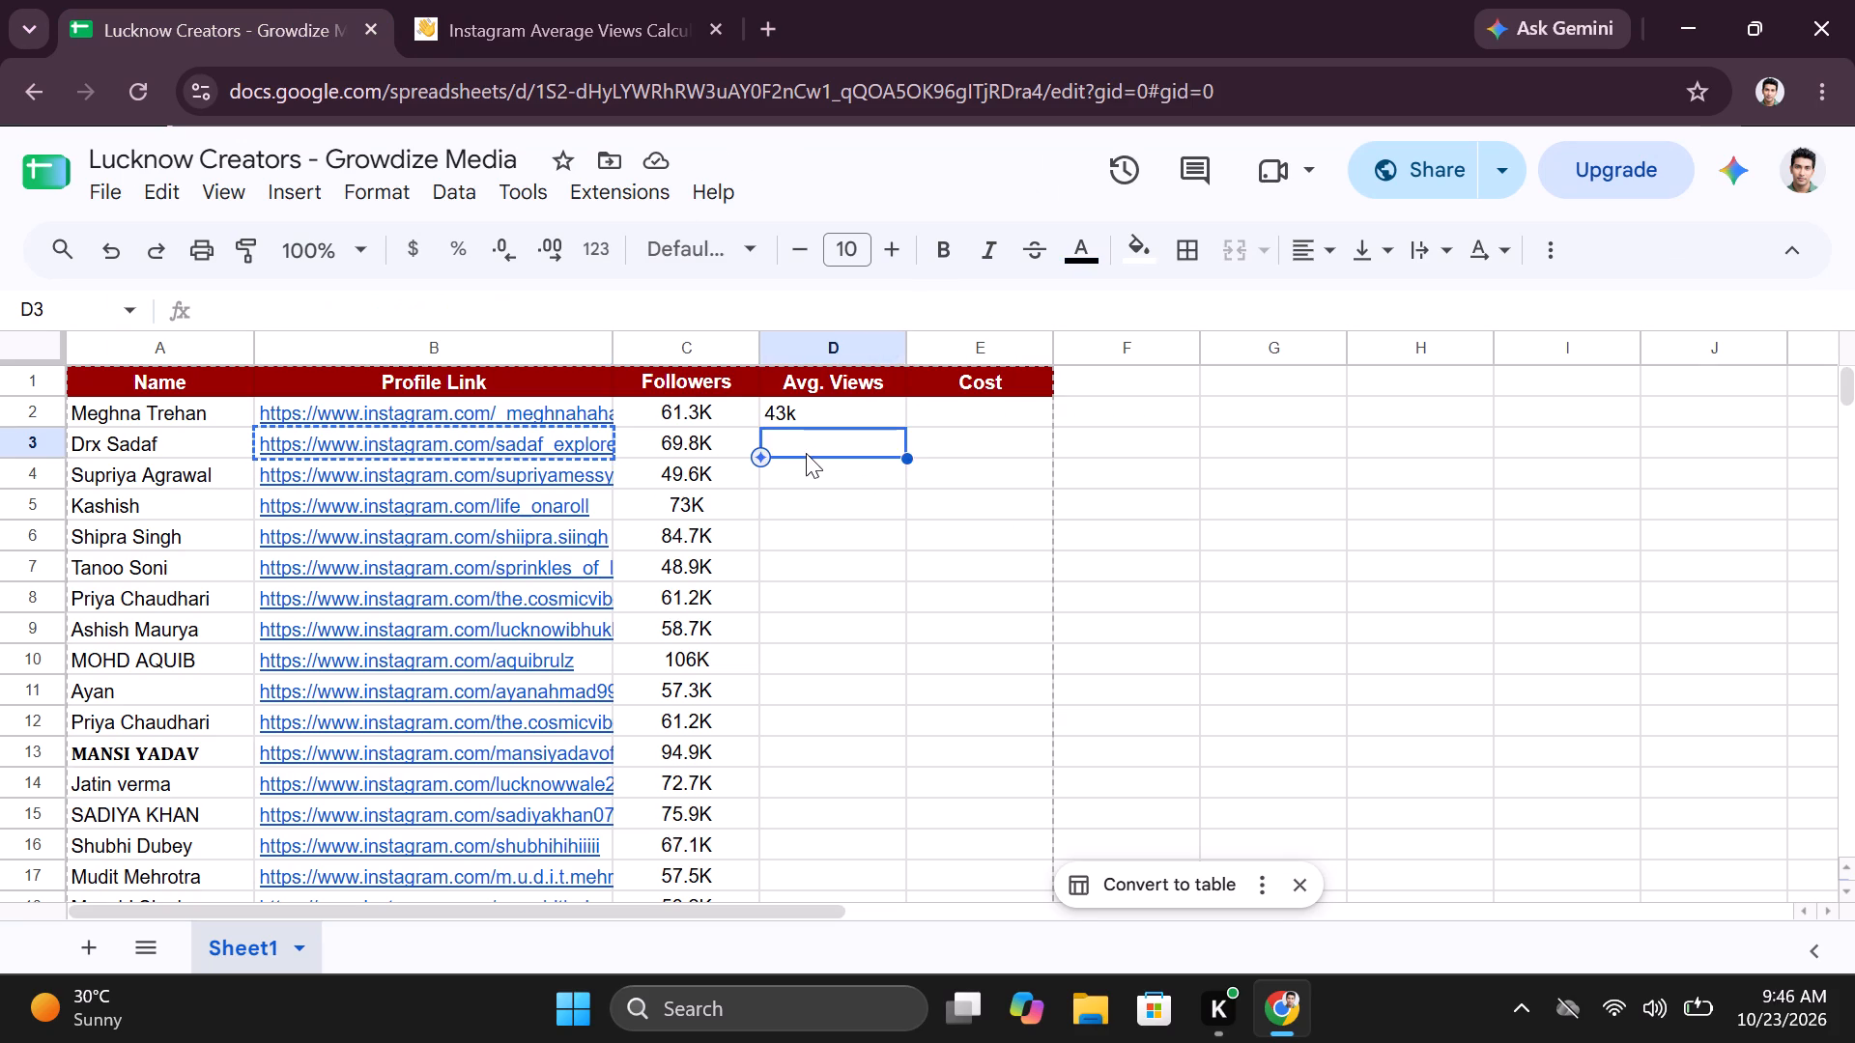
text(2.0)
key(shift+m)
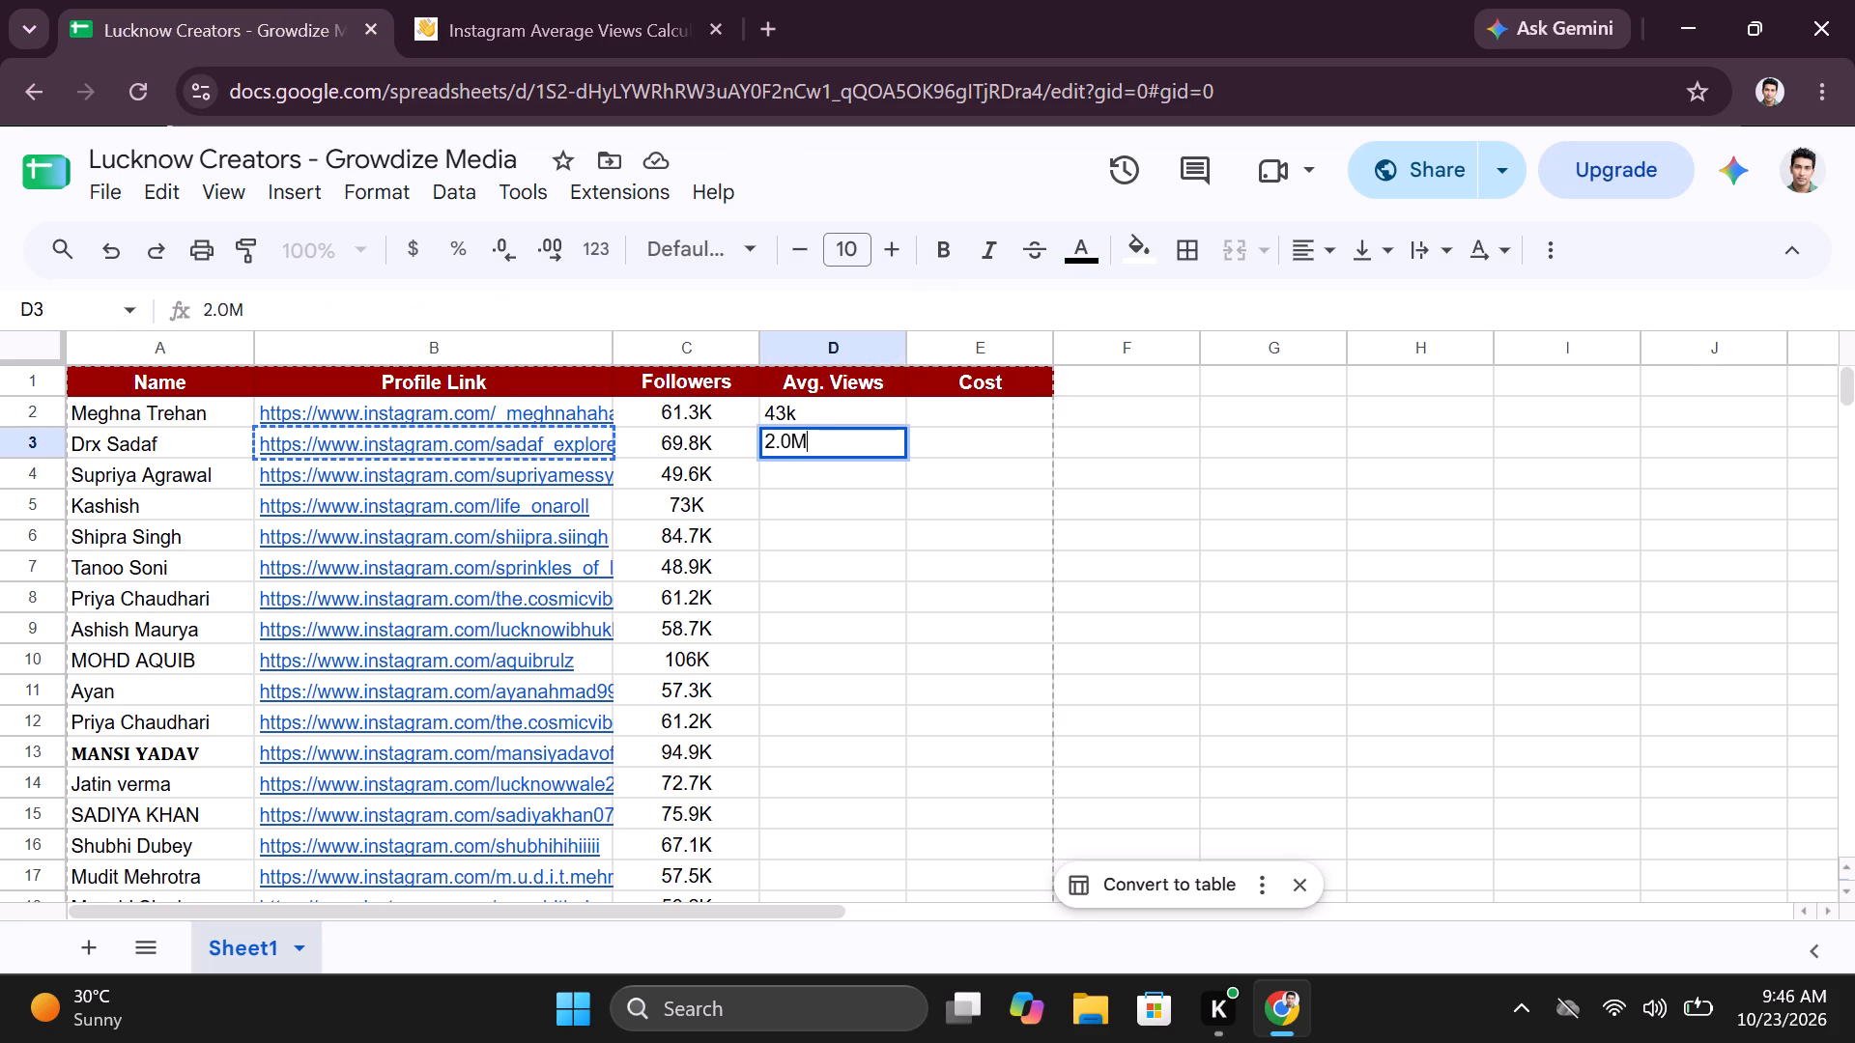
key(Return)
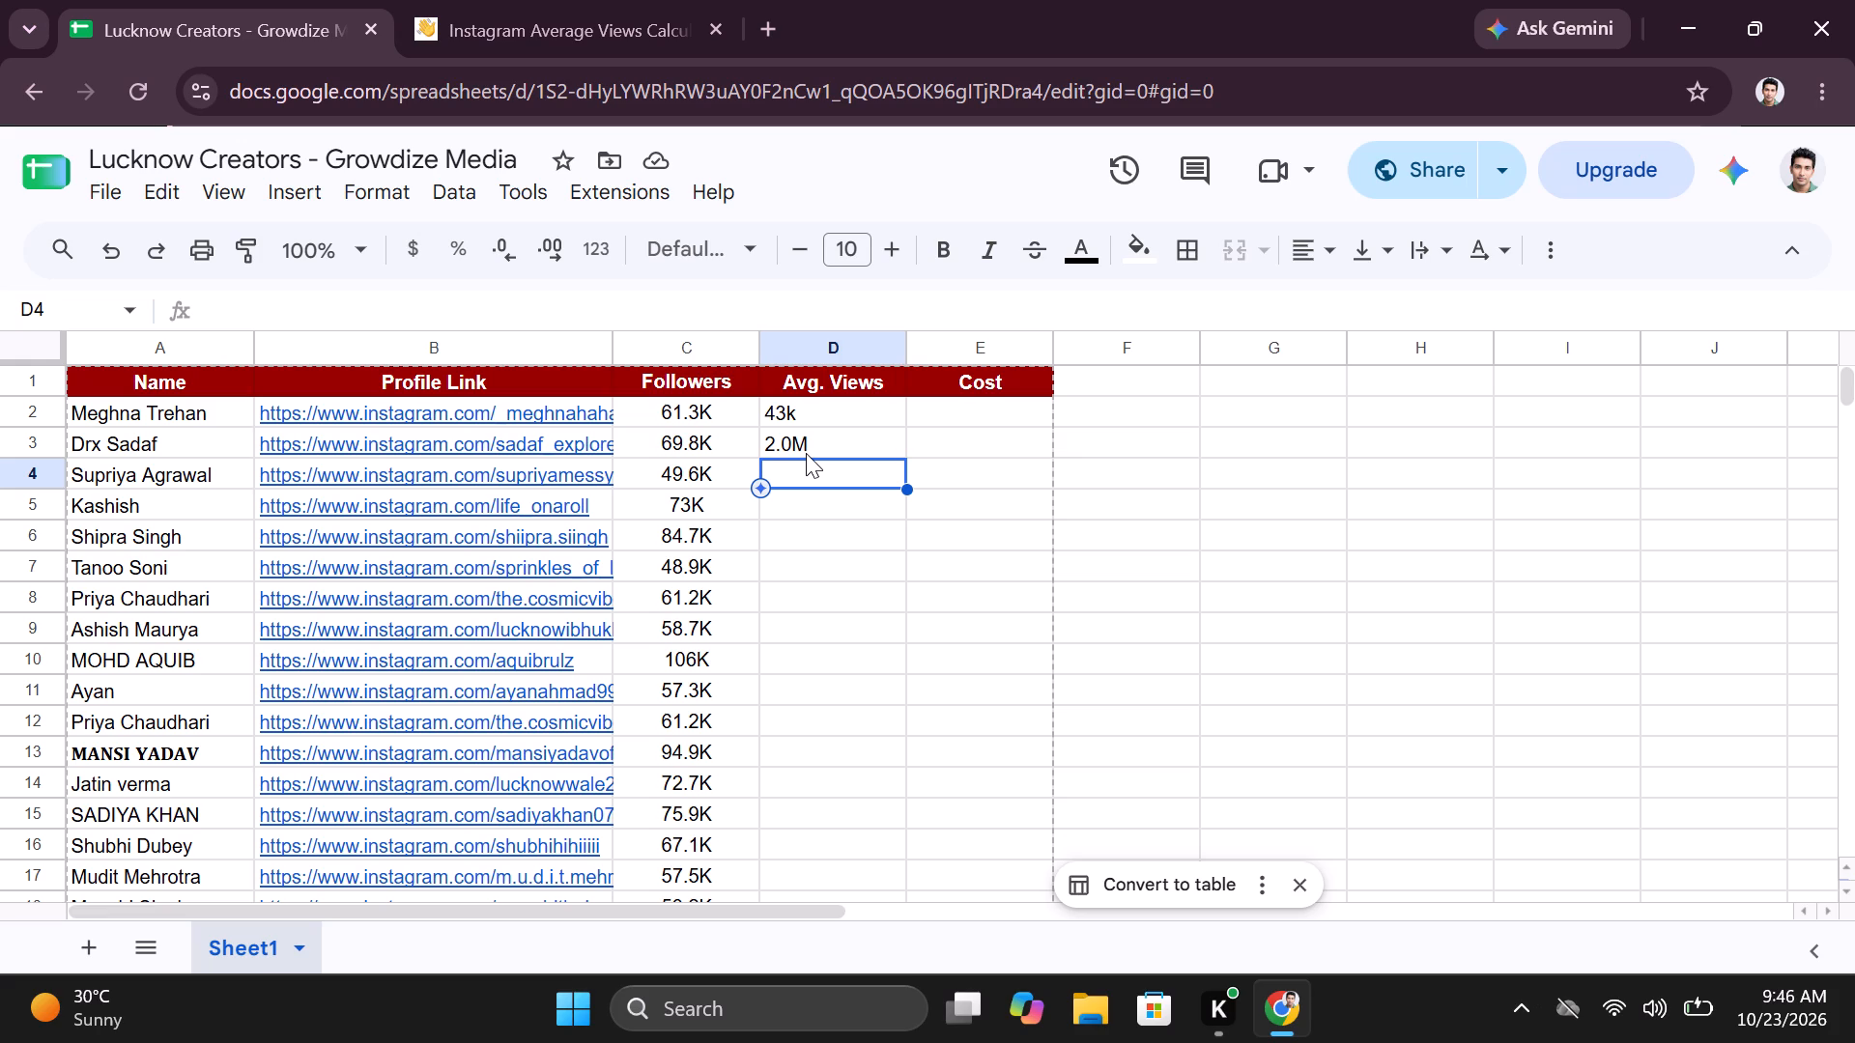
Calculate the average Reel views for the profile link in cell B4 using Sup's Instagram average views calculator.
click(572, 478)
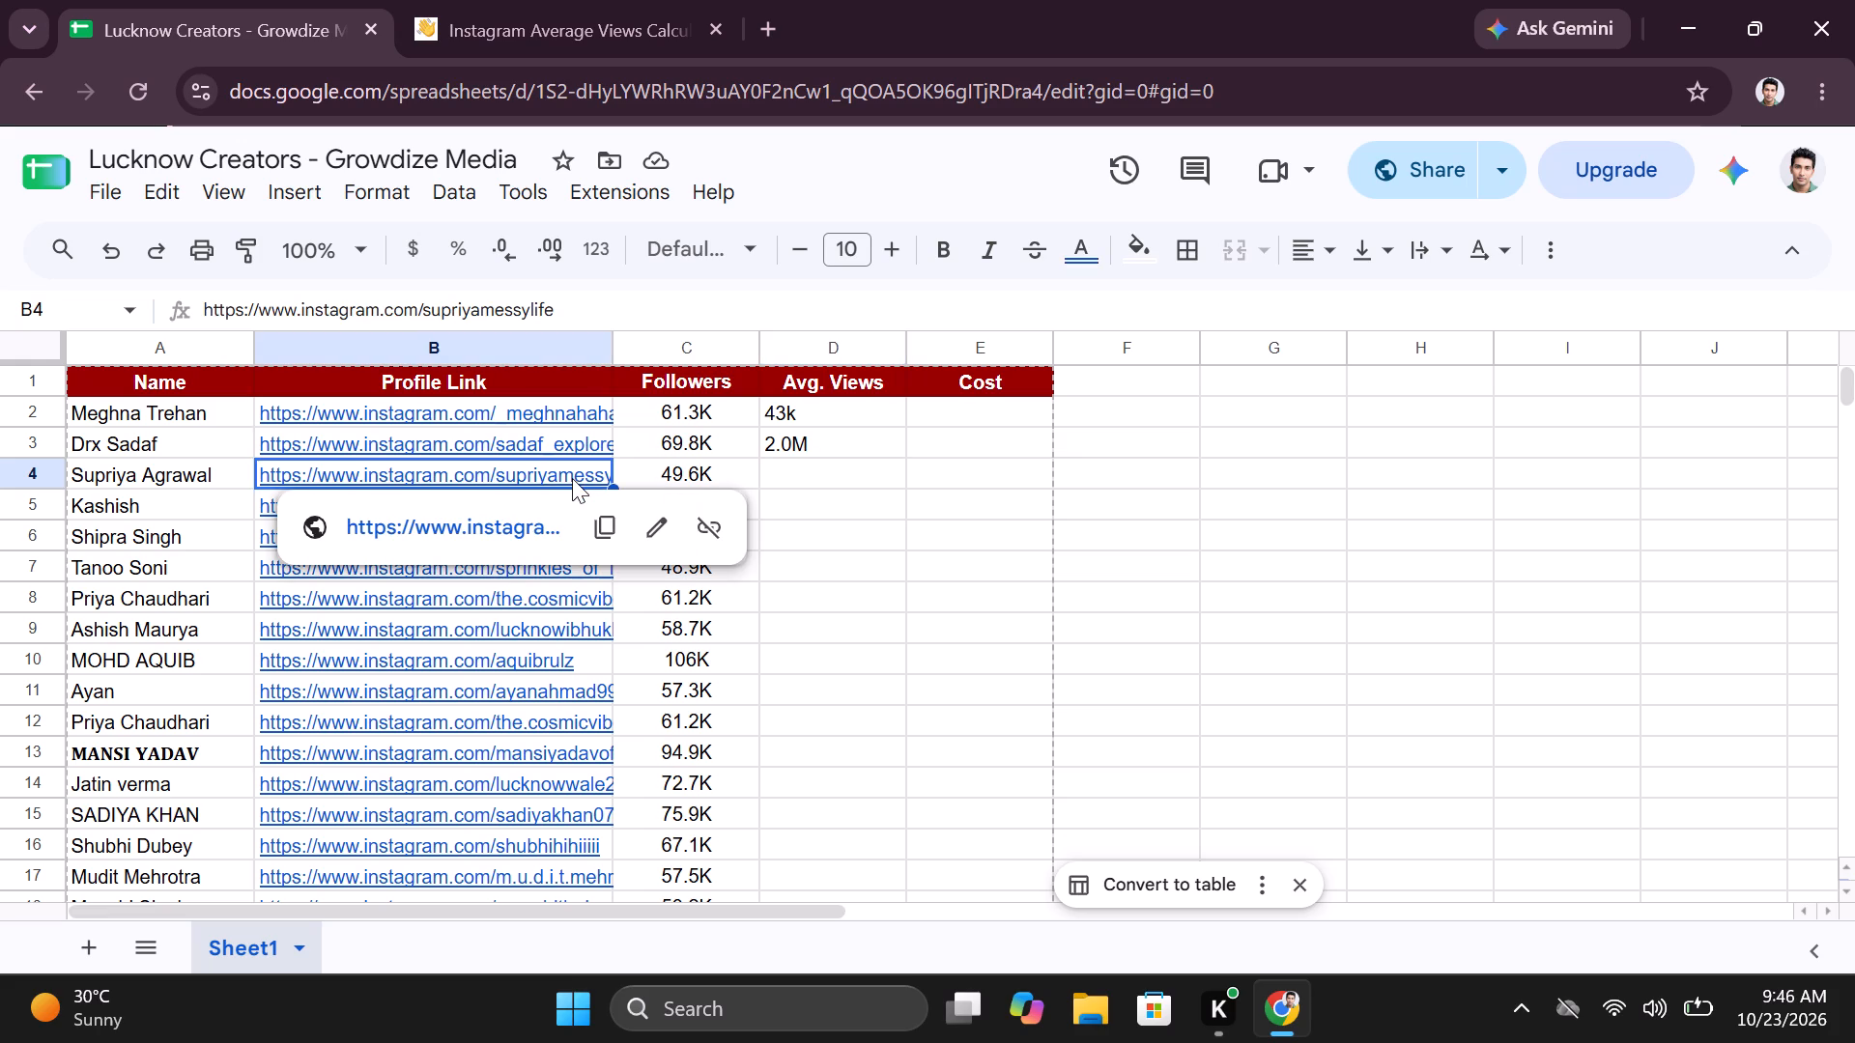
key(ctrl+c)
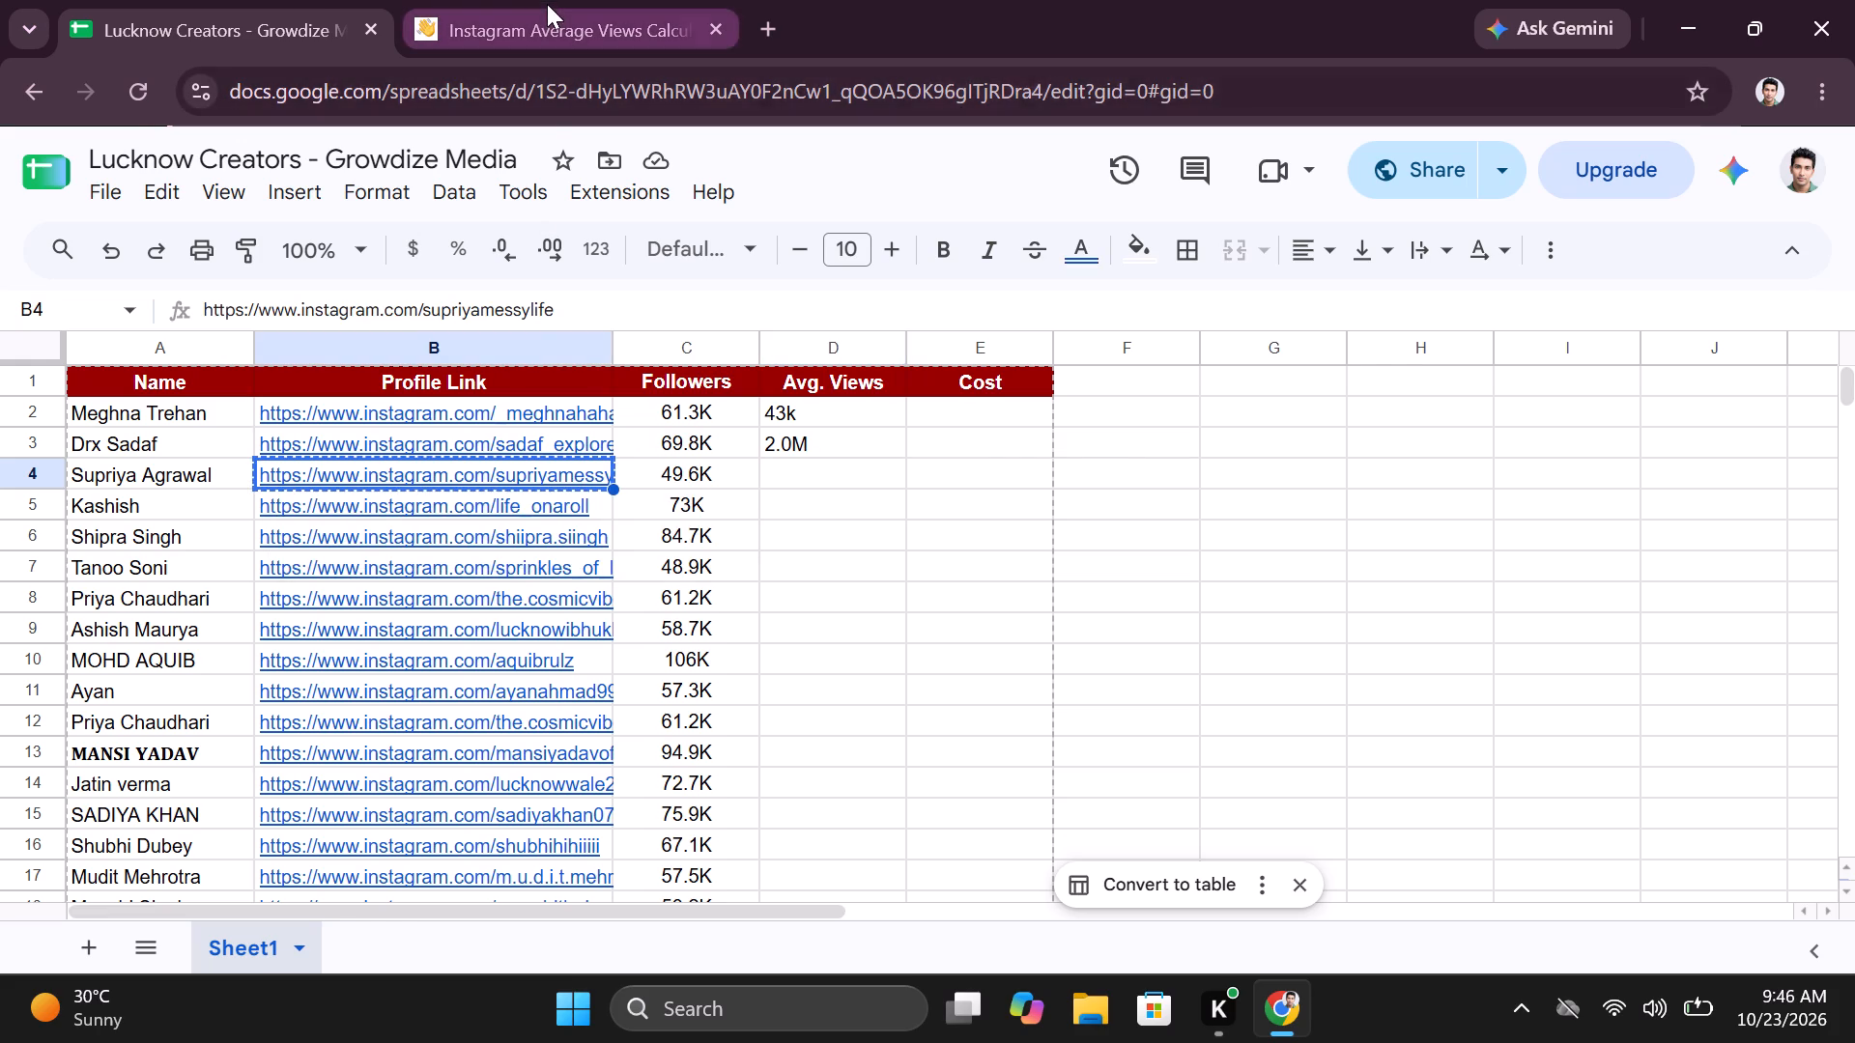
click(547, 4)
scroll(773, 371, up, 5)
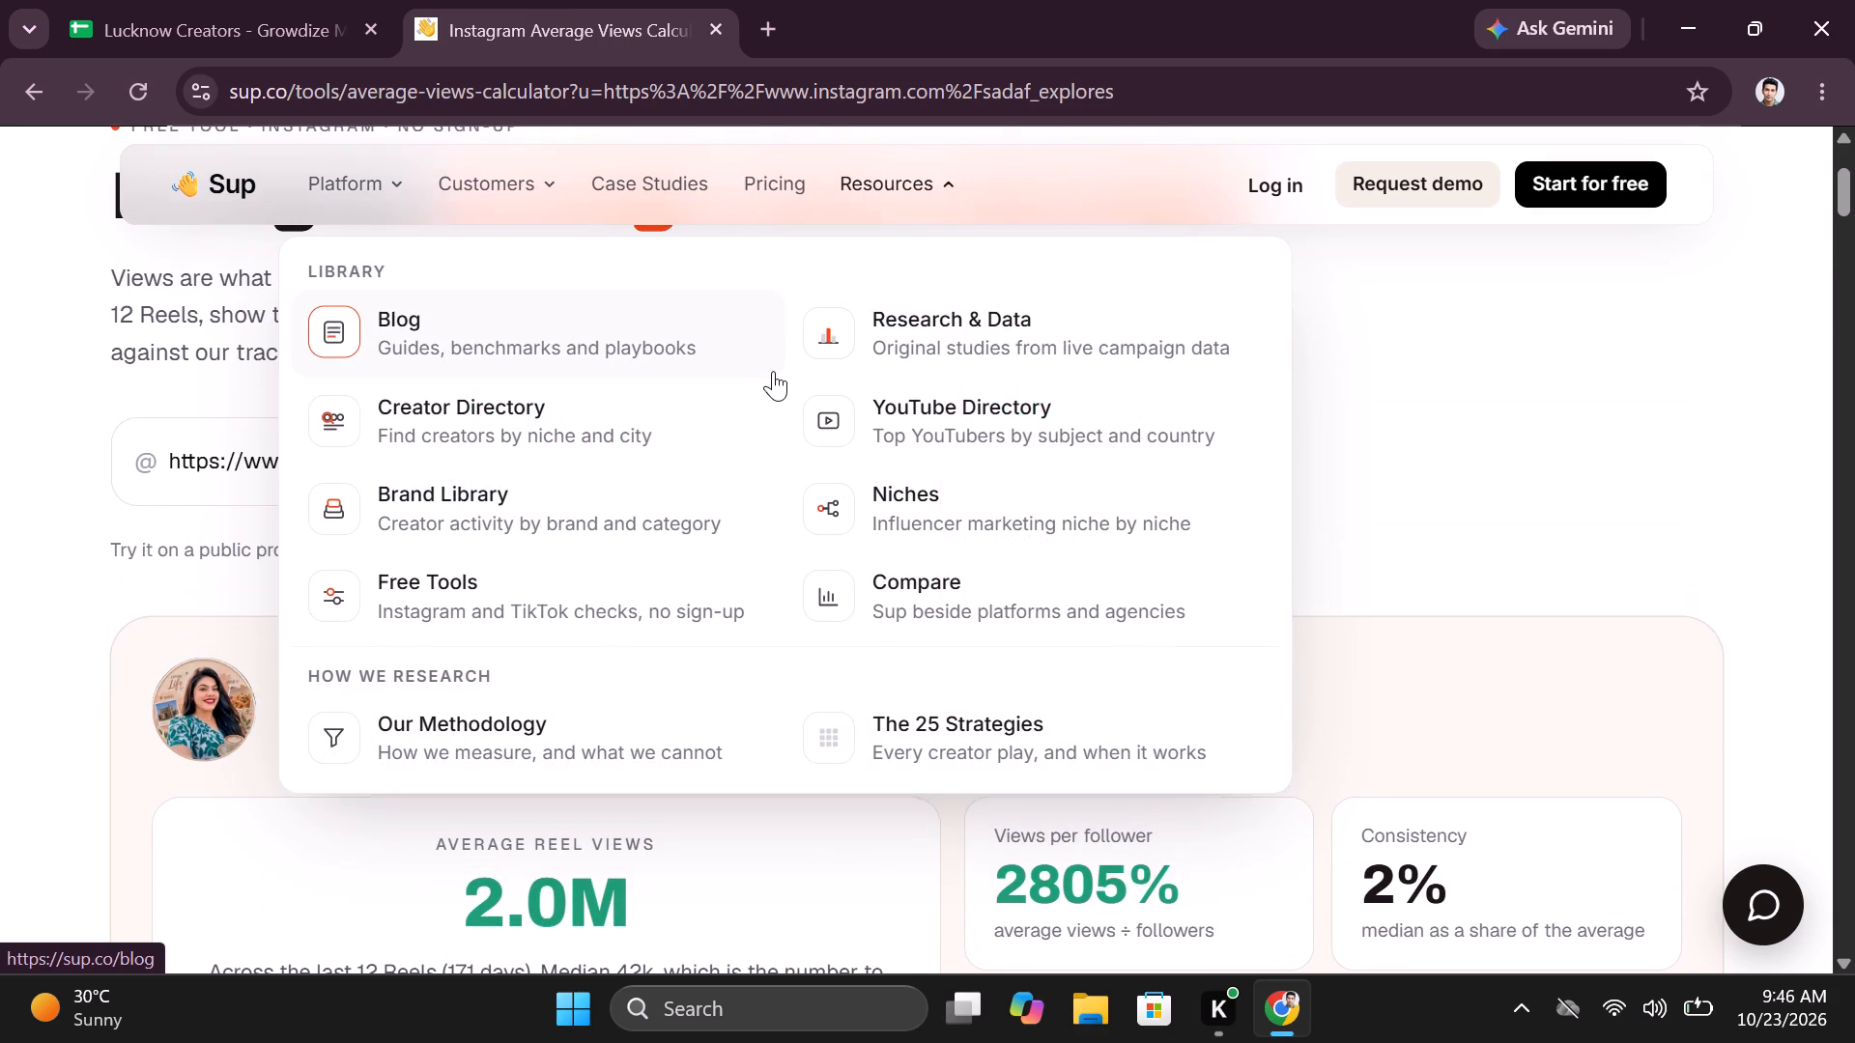
click(1576, 552)
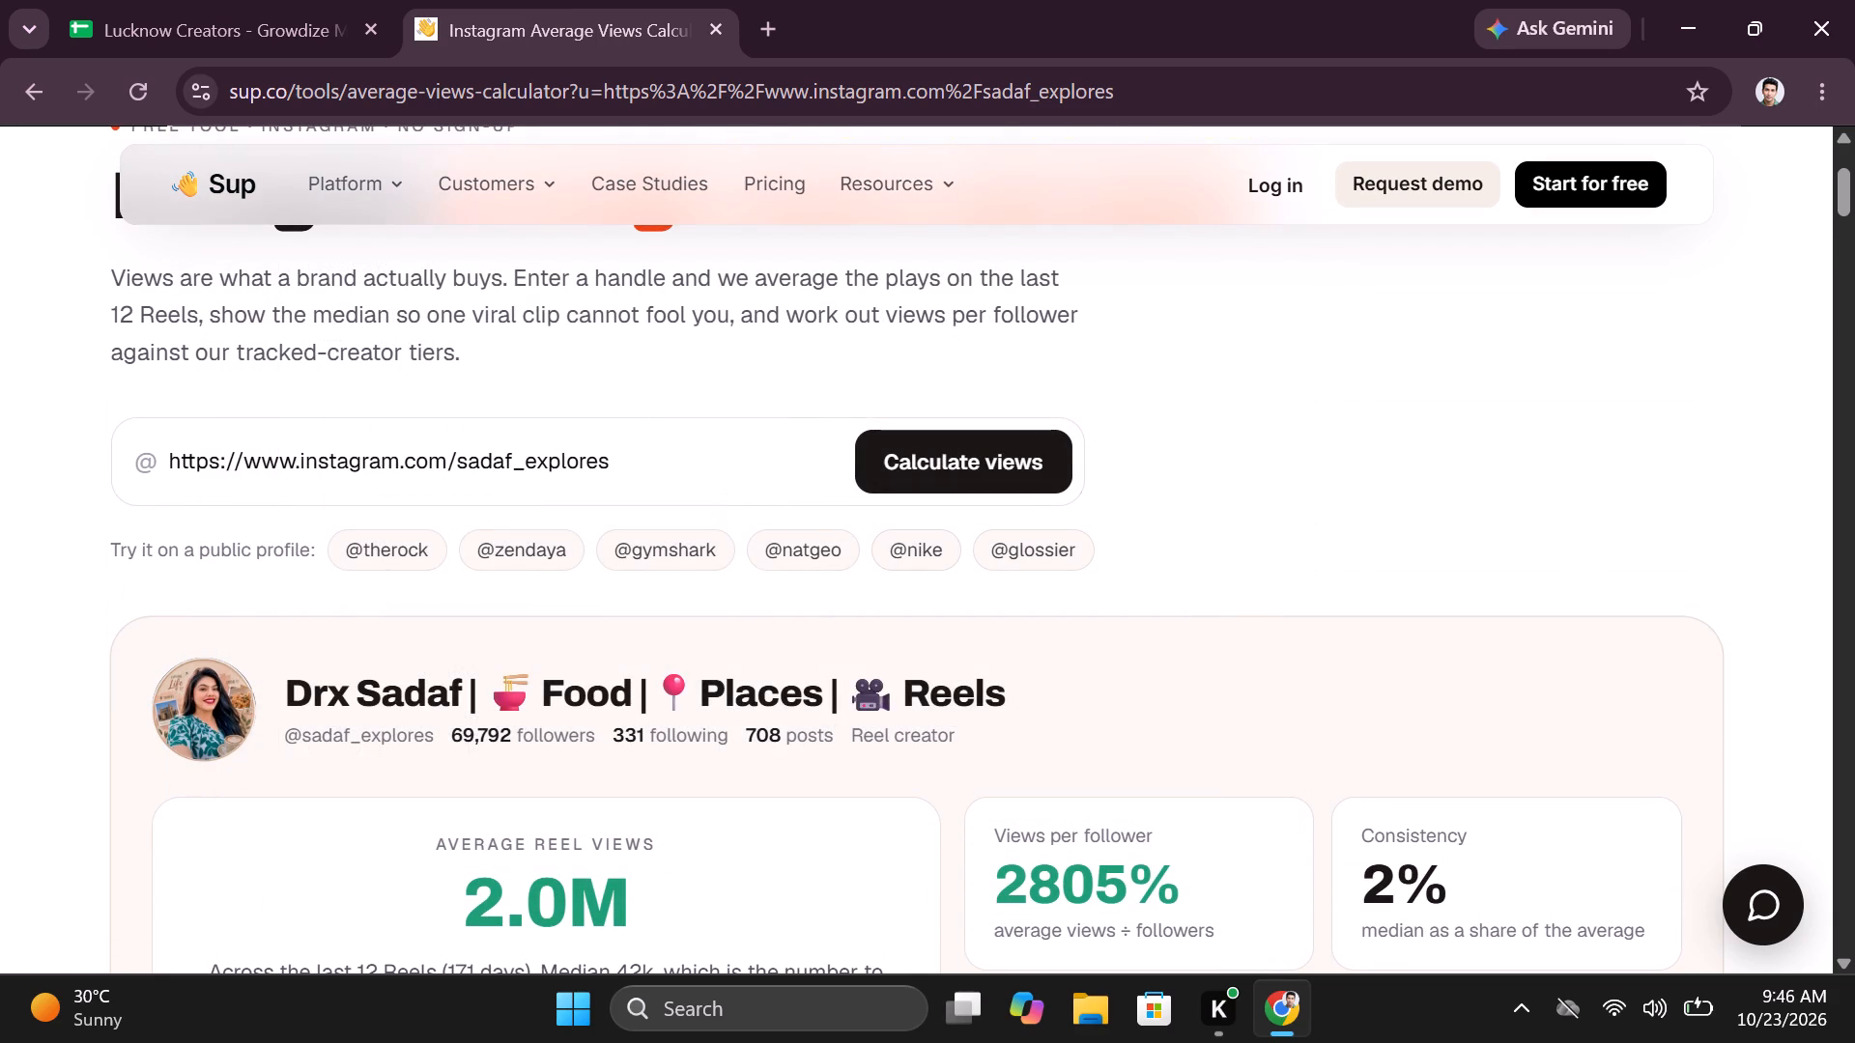
click(720, 459)
key(ctrl+v)
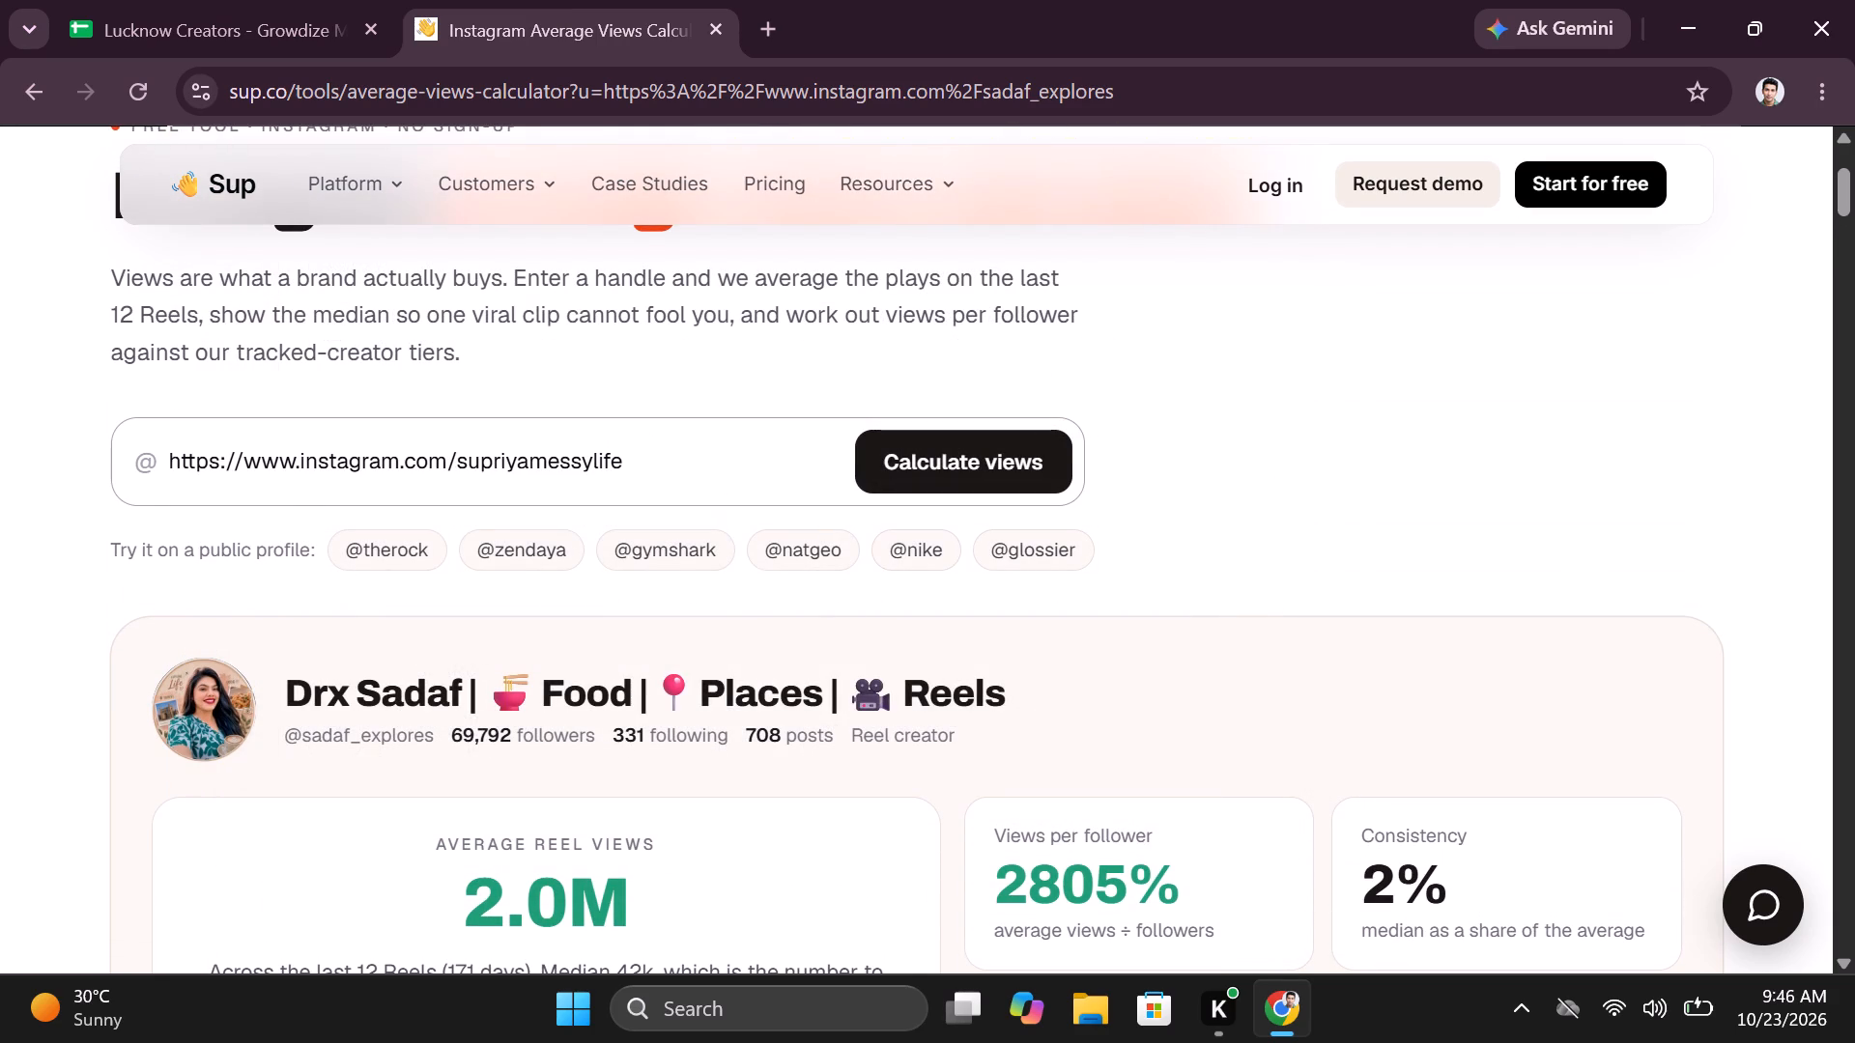
click(948, 456)
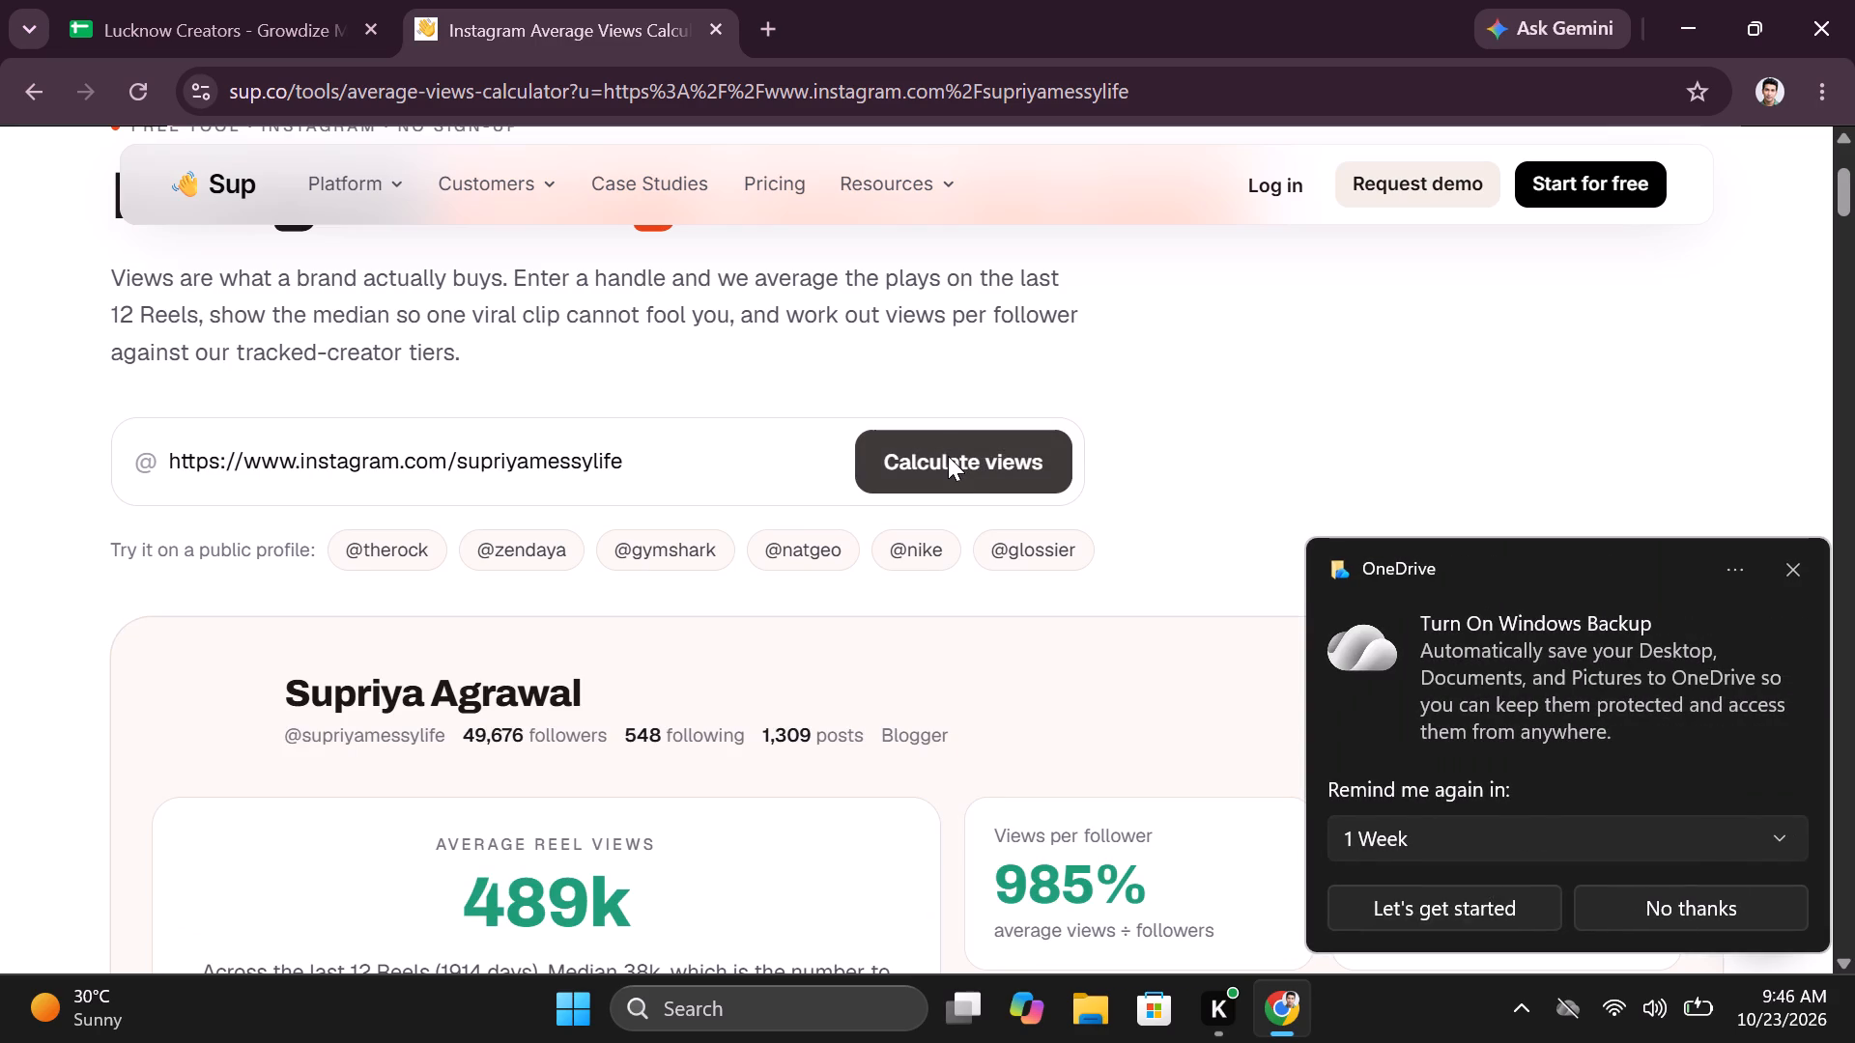
click(1786, 561)
scroll(928, 723, down, 3)
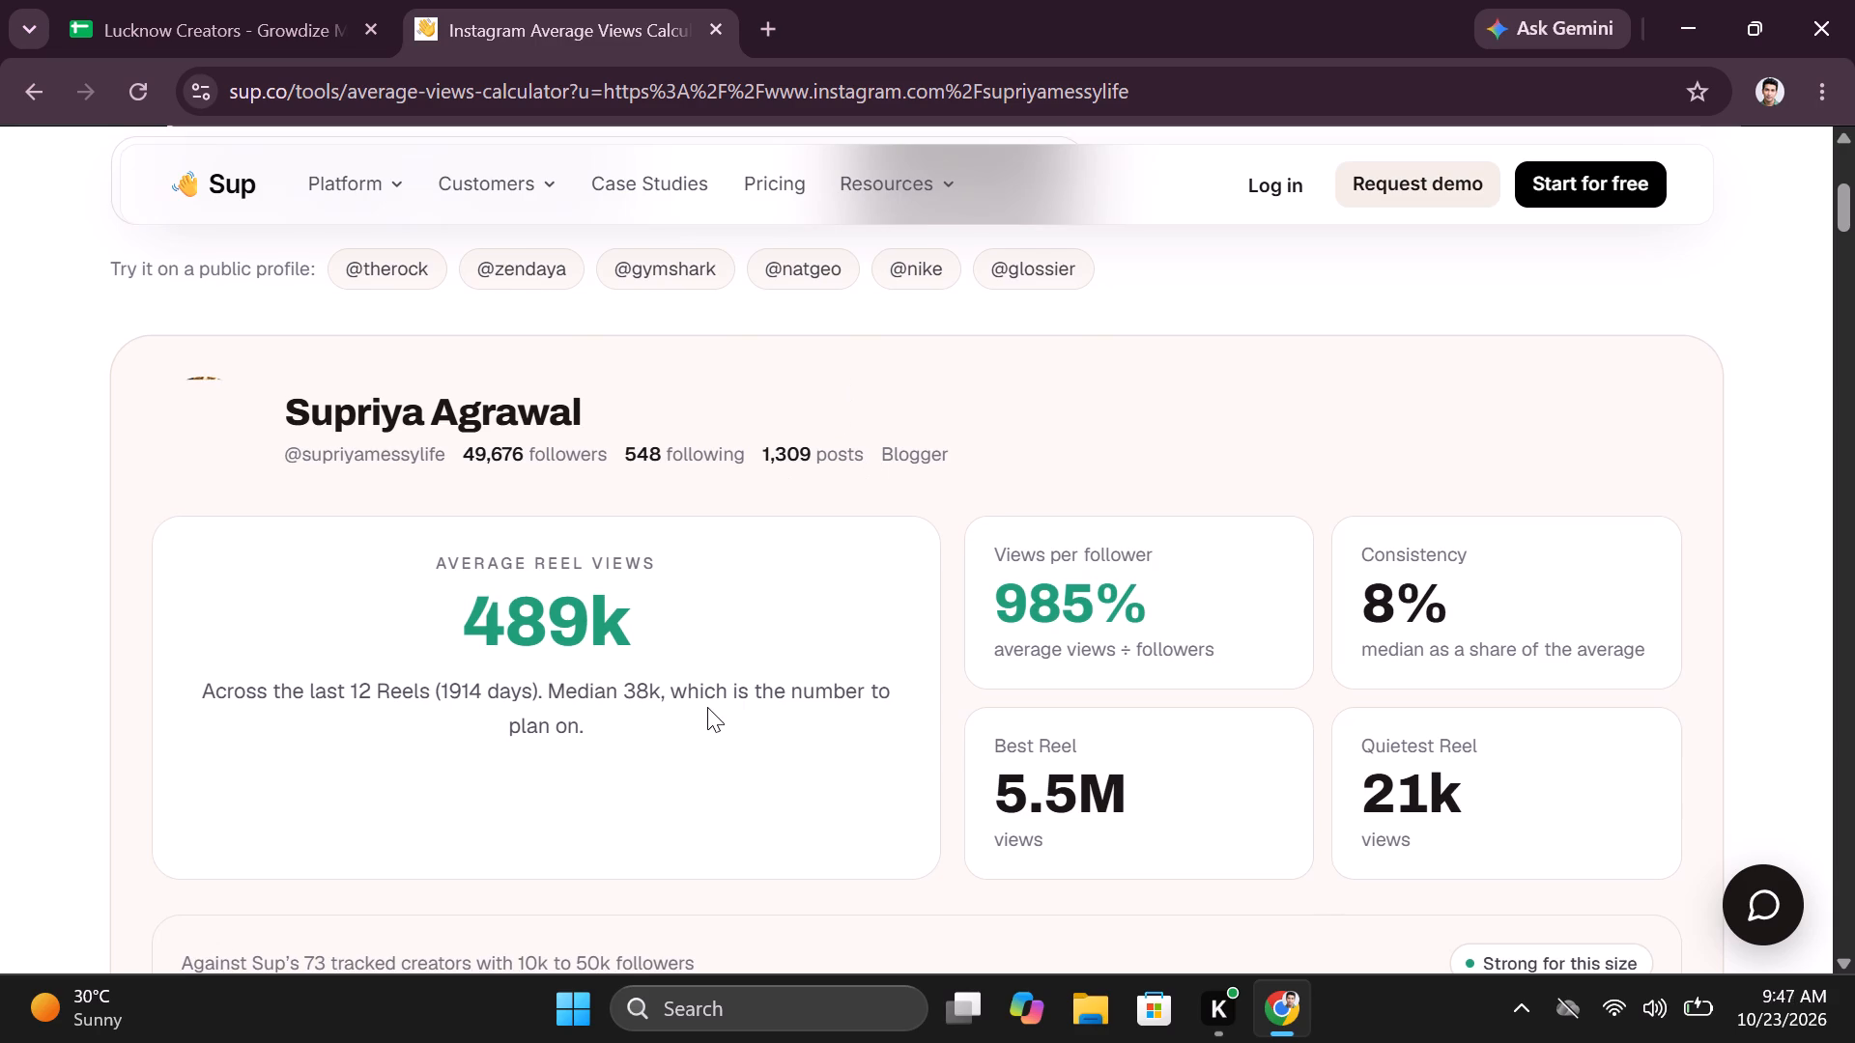
Enter 489K as the Avg. Views value in cell D4 of the Lucknow Creators spreadsheet.
click(216, 0)
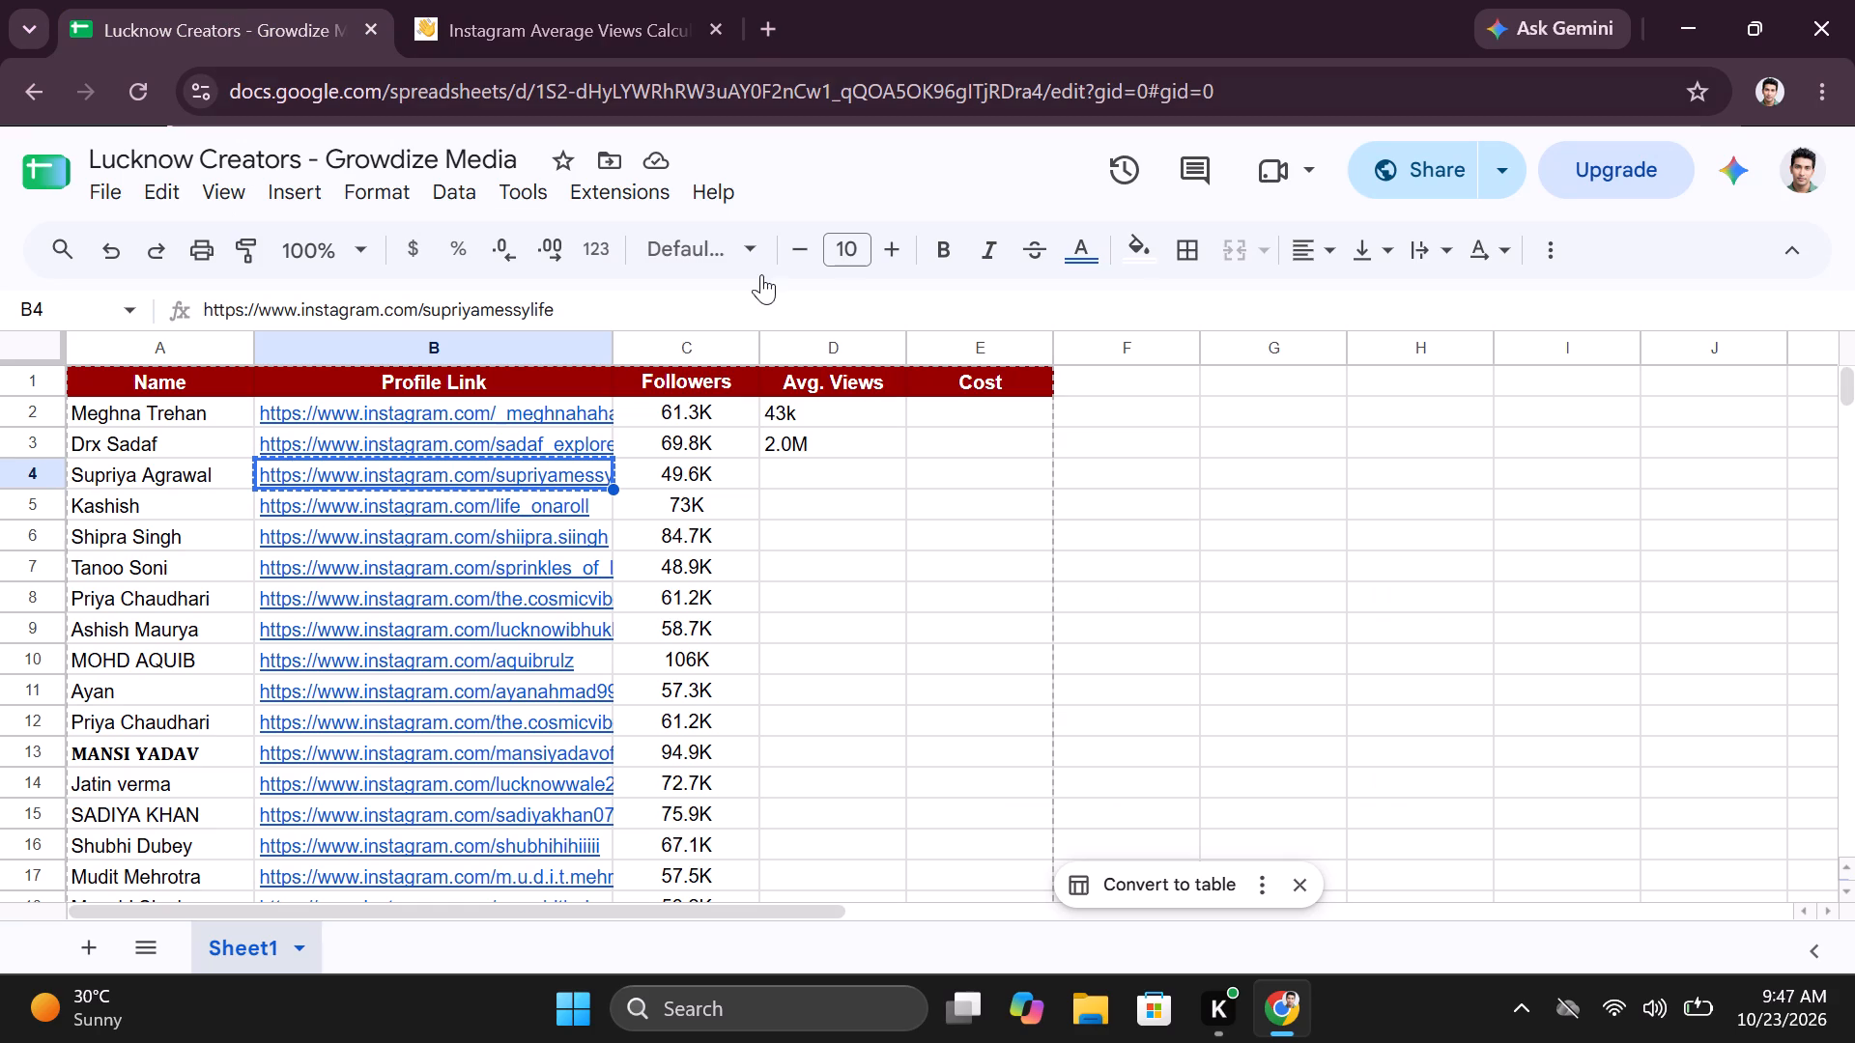
click(792, 477)
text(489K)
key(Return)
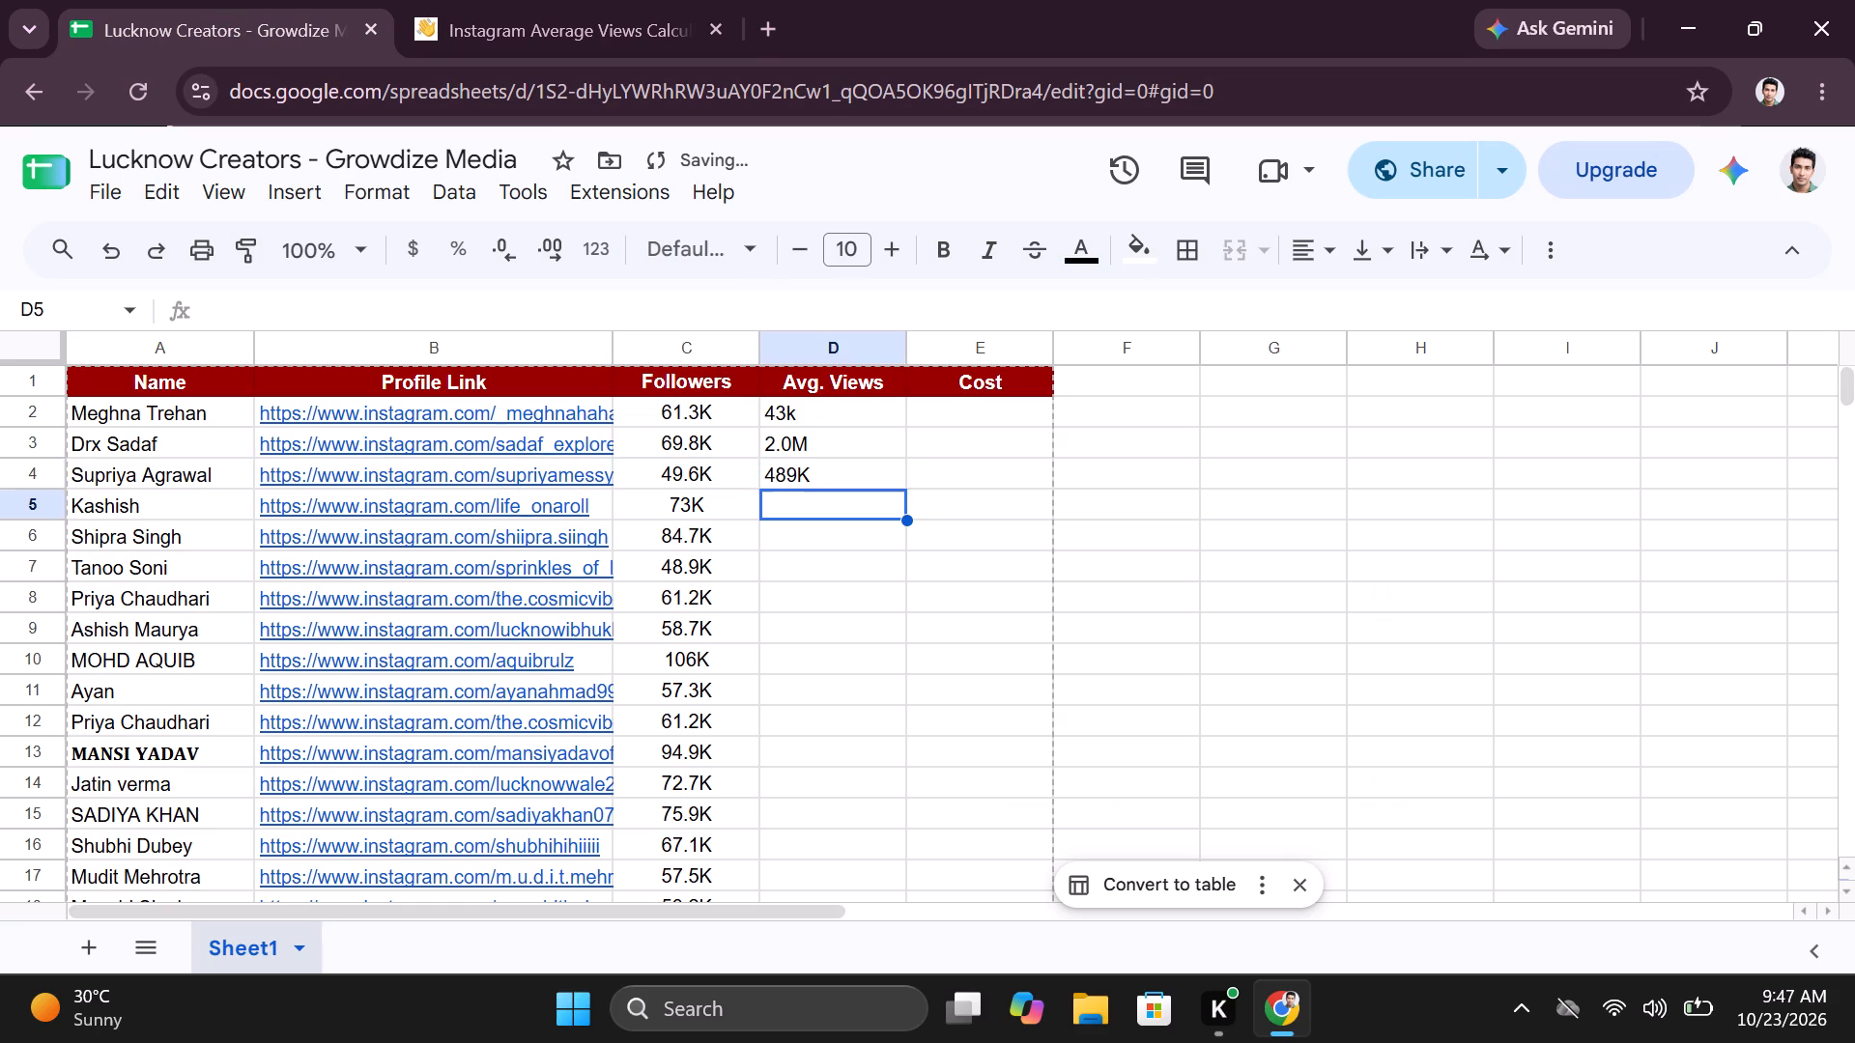
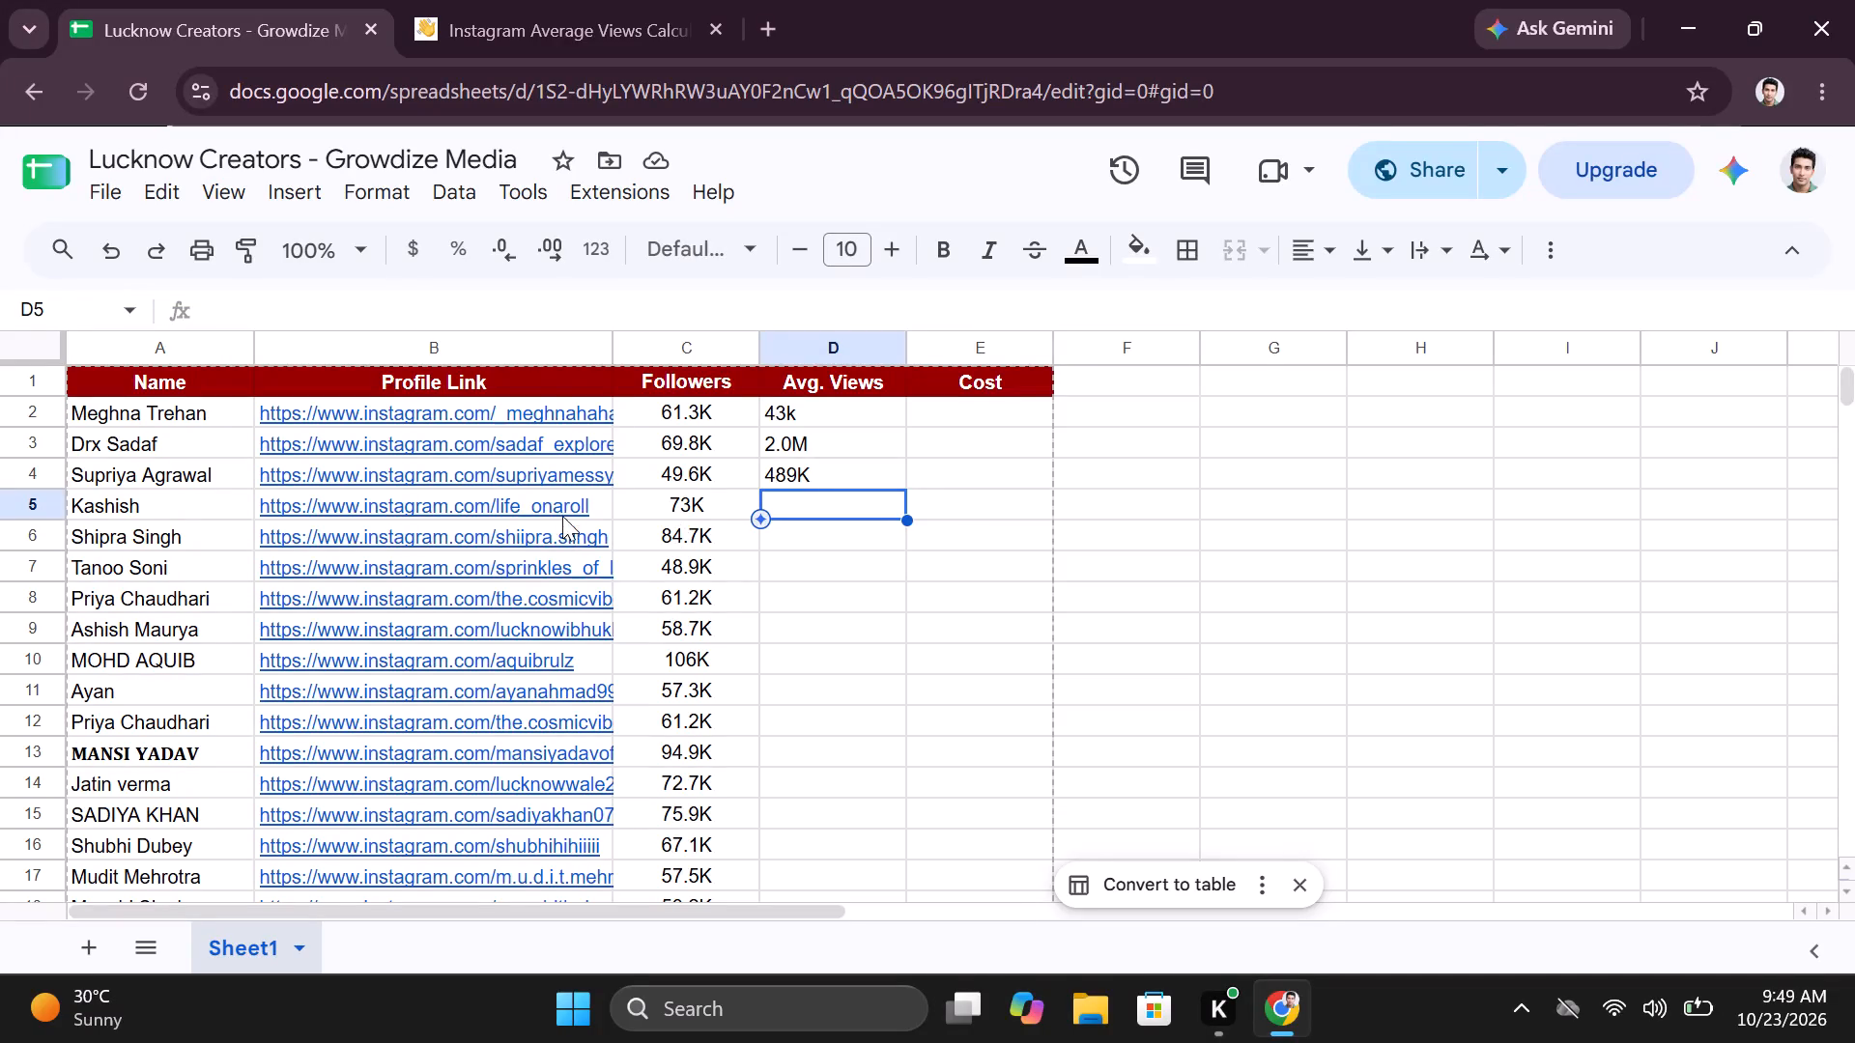
Calculate the average Reel views for the profile link in cell B5 using Sup's Instagram average views calculator.
click(563, 503)
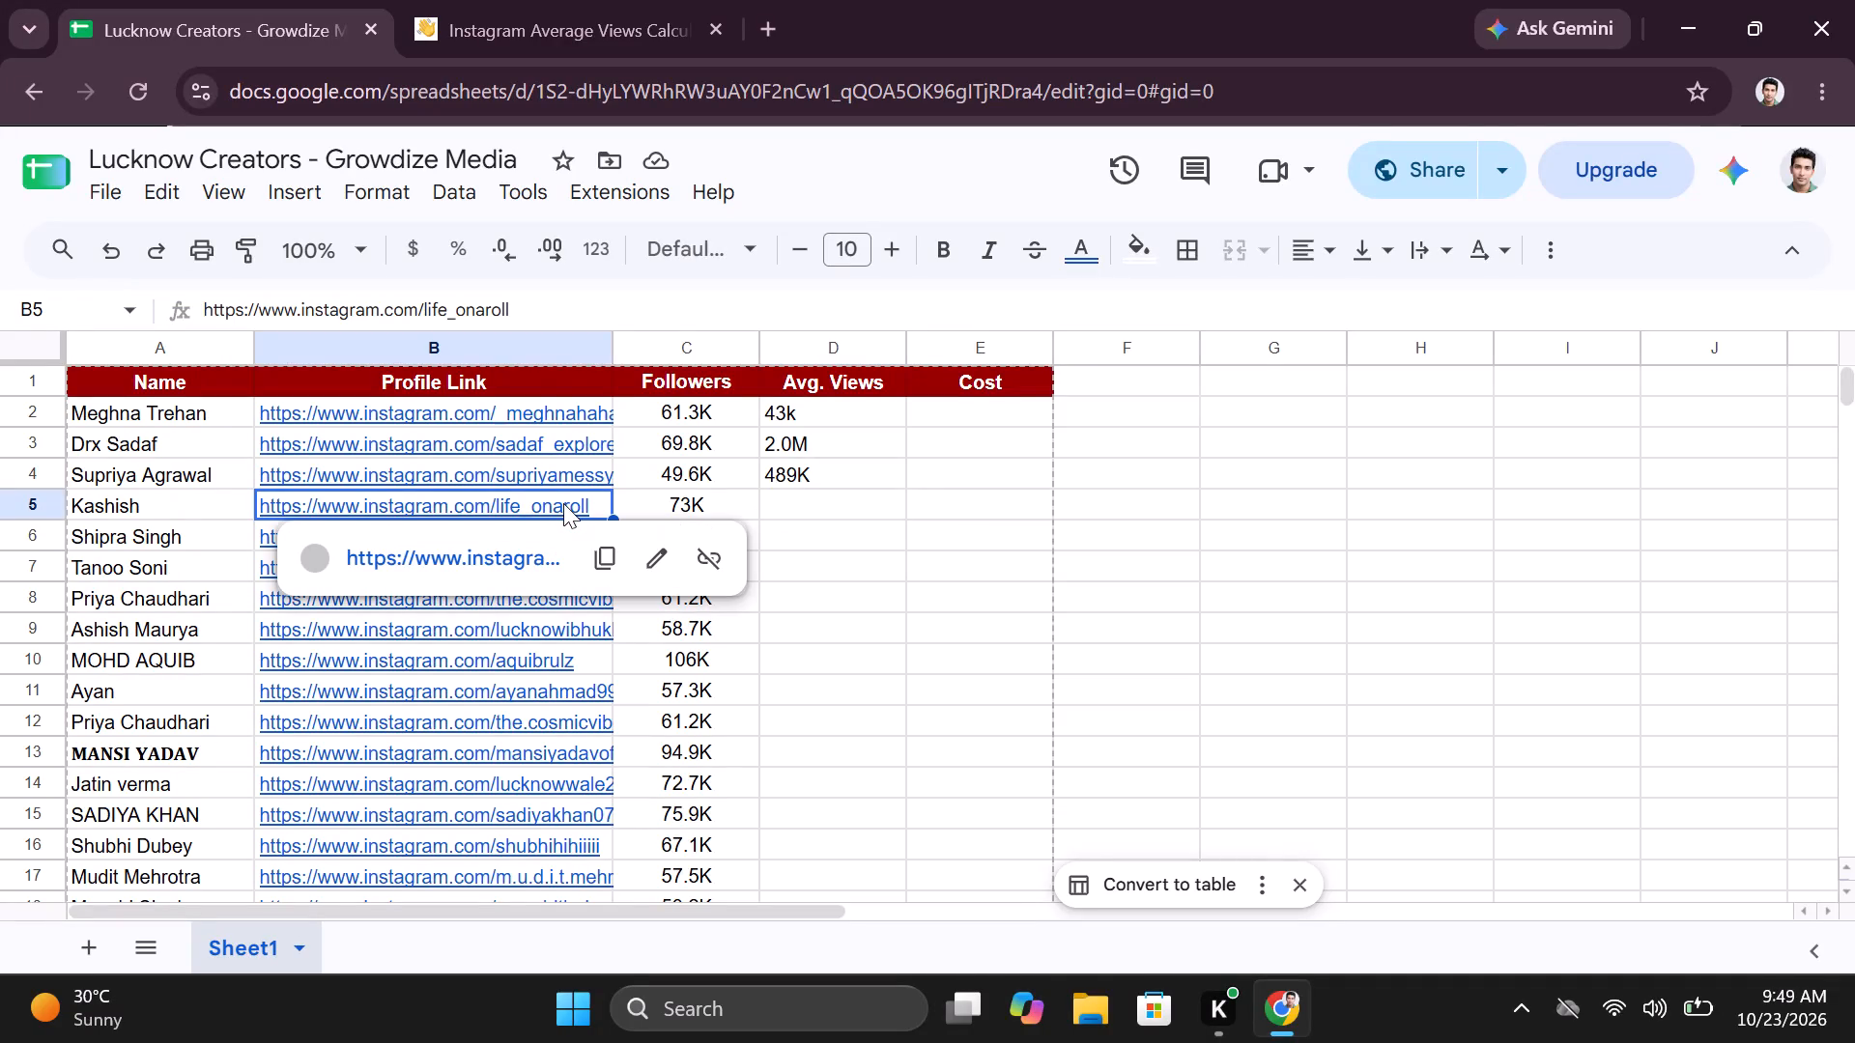
key(ctrl+c)
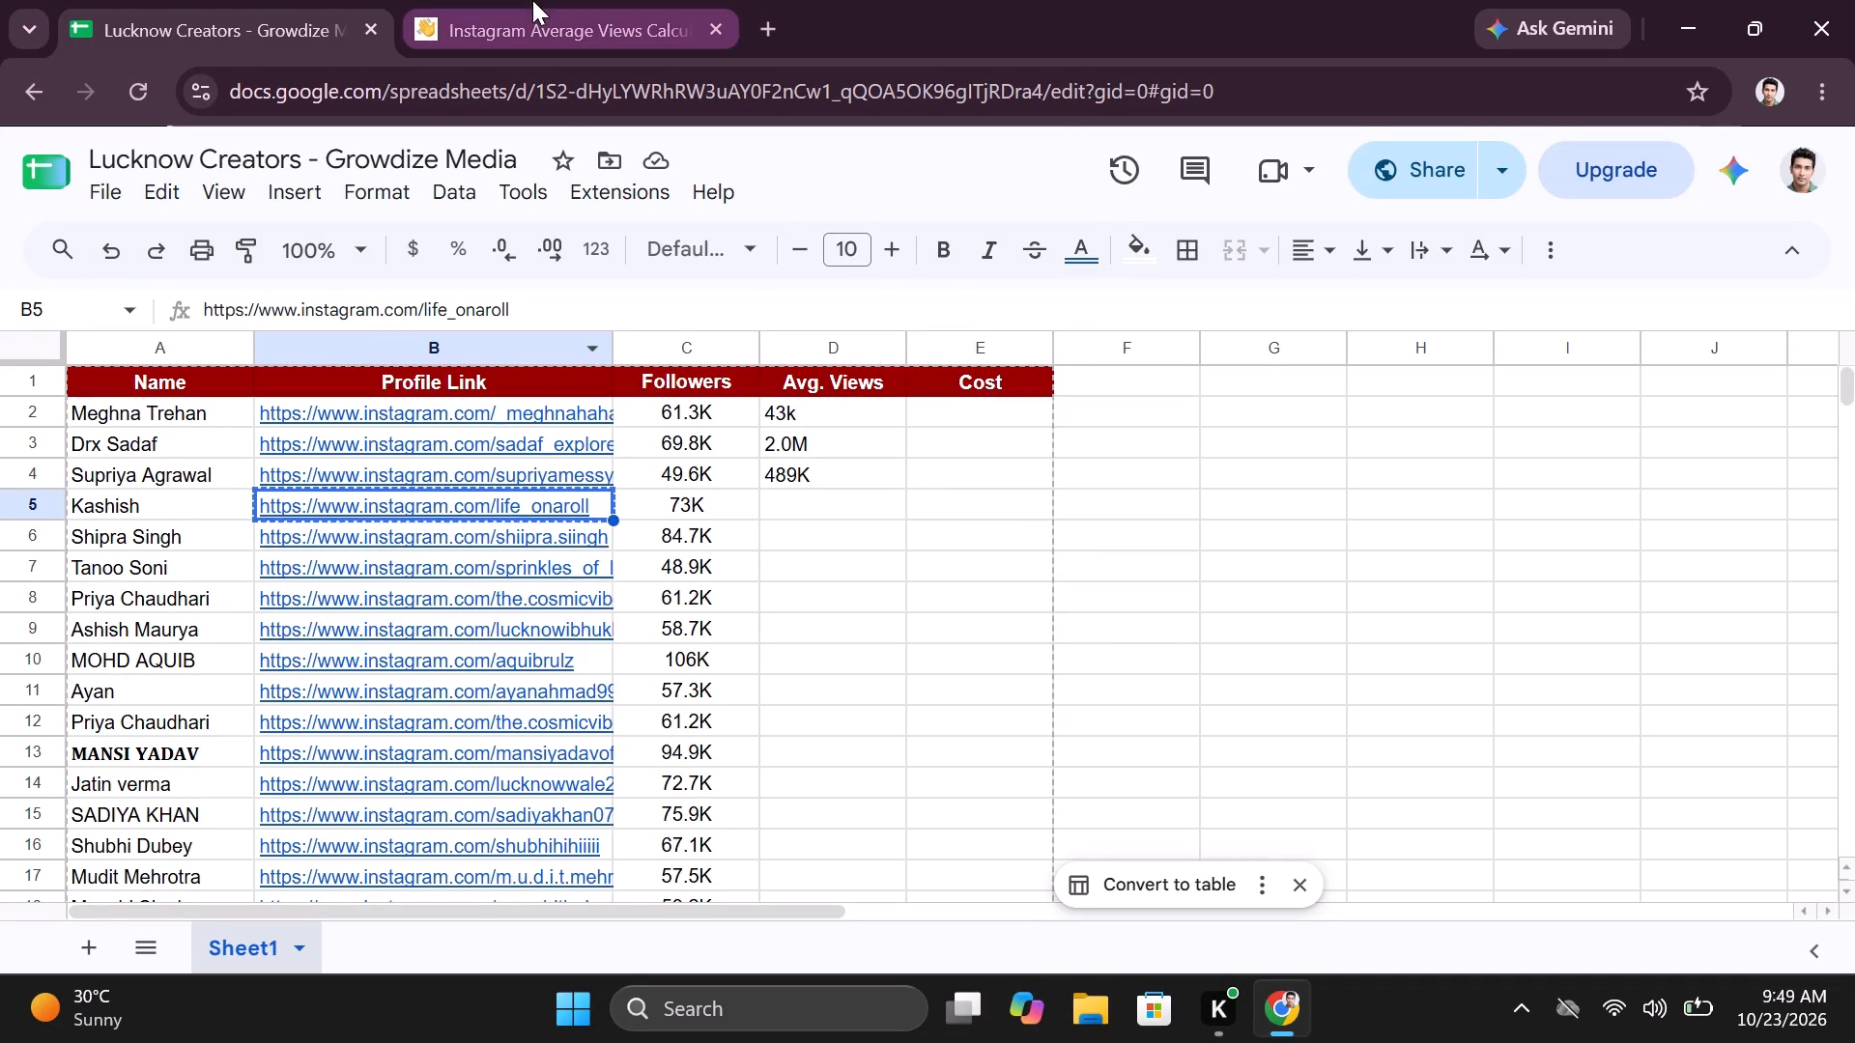
click(532, 0)
scroll(888, 465, up, 3)
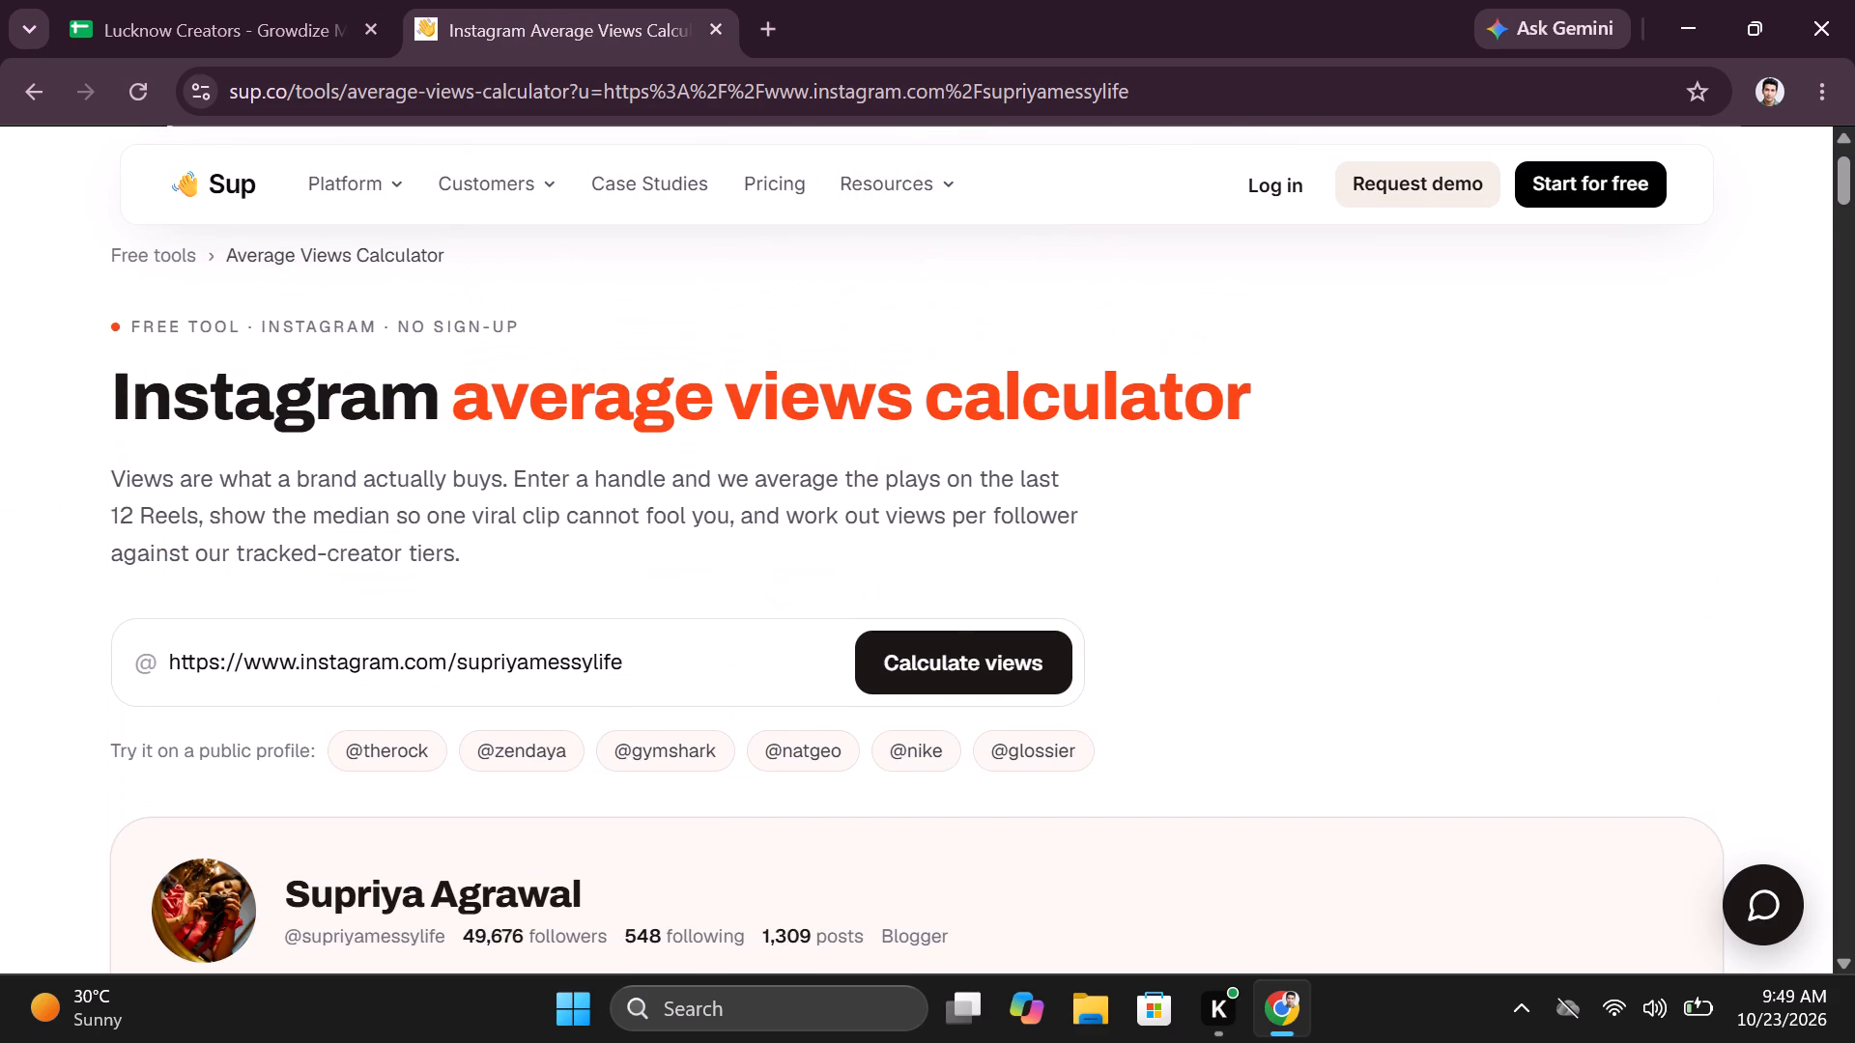
click(721, 647)
key(ctrl+v)
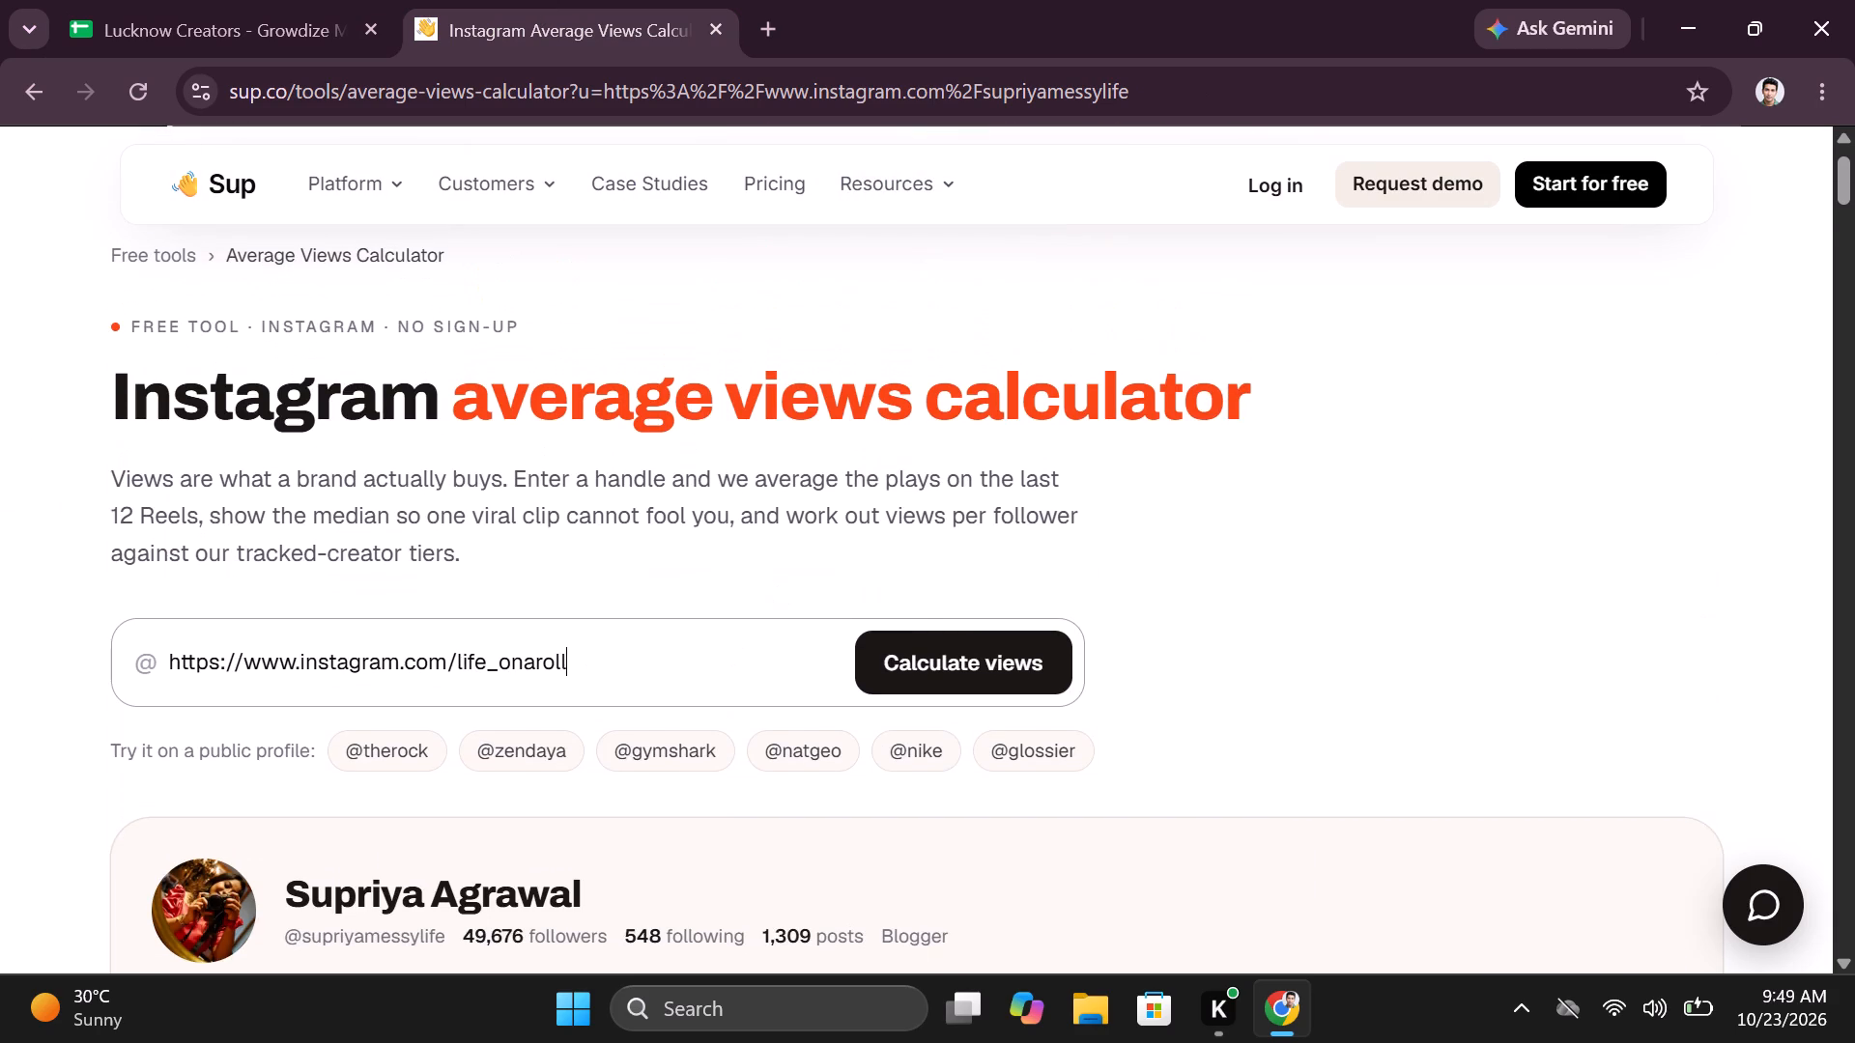
click(988, 662)
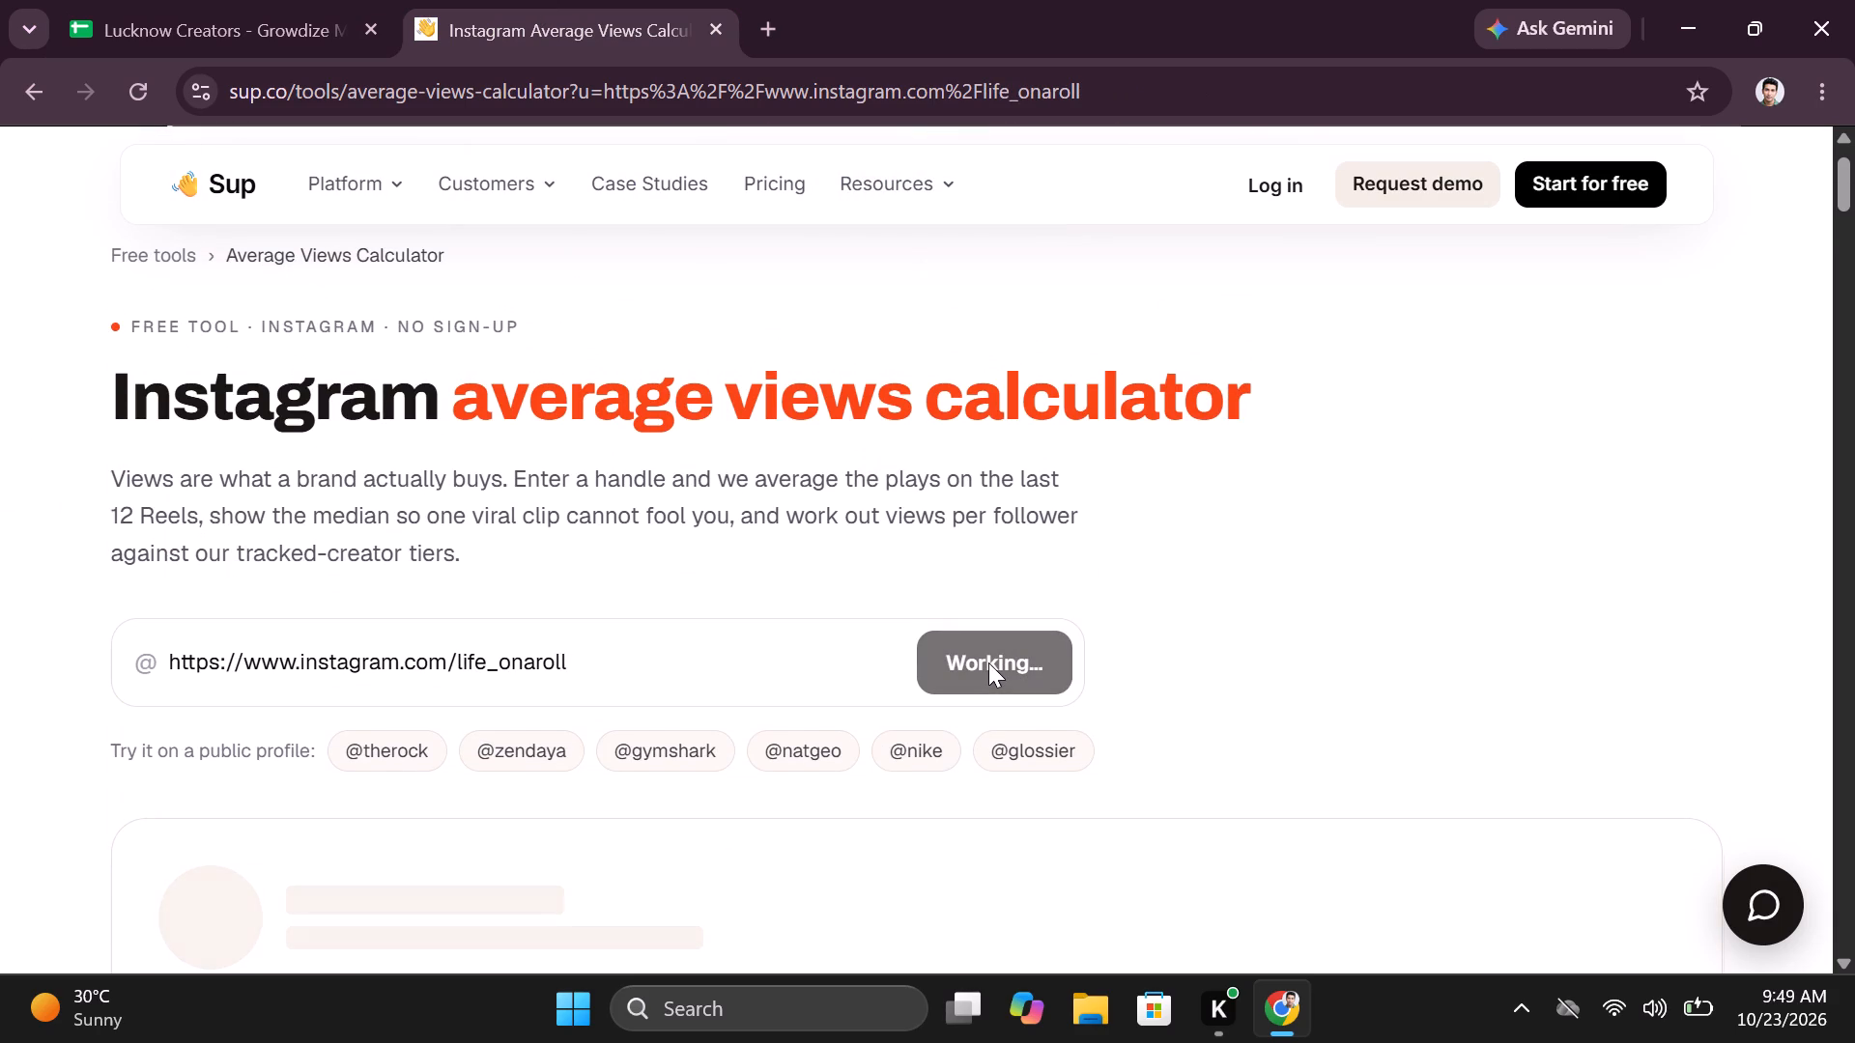
scroll(1522, 569, down, 3)
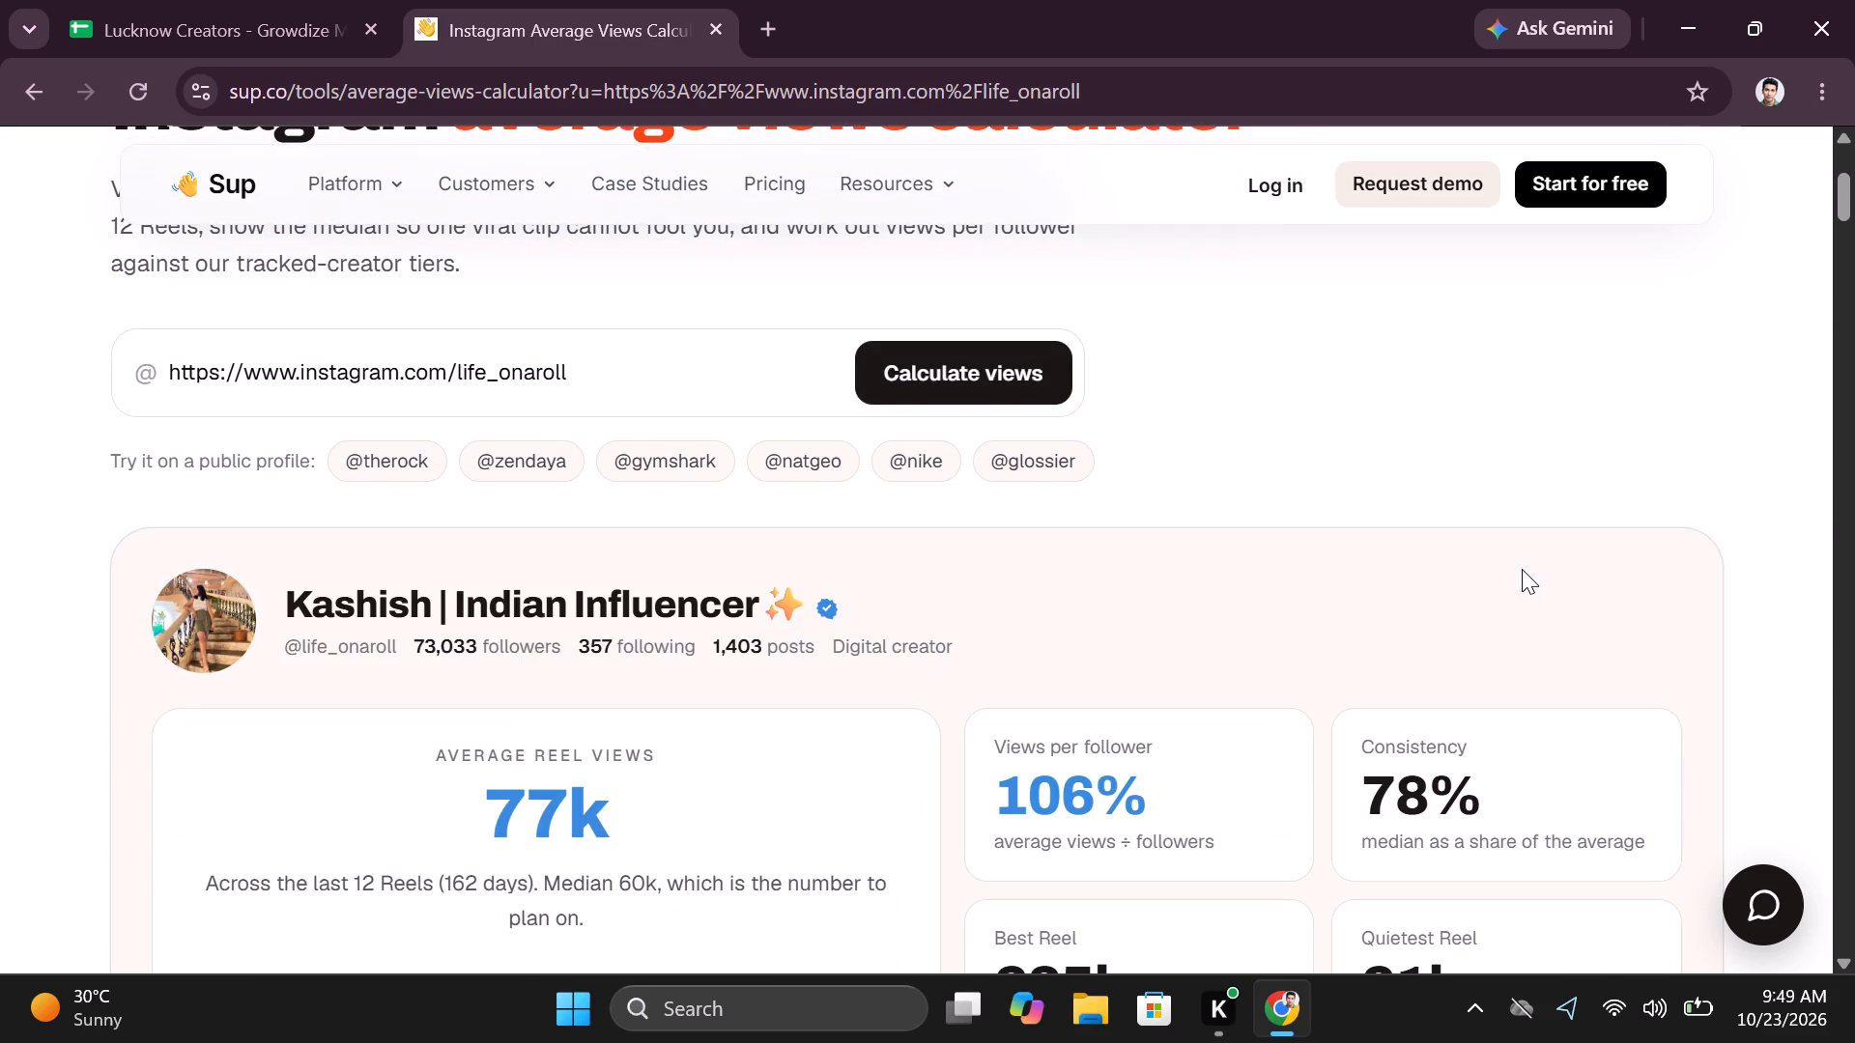
Enter 77K as the Avg. Views value in cell D5 of the Lucknow Creators spreadsheet.
click(354, 0)
click(829, 507)
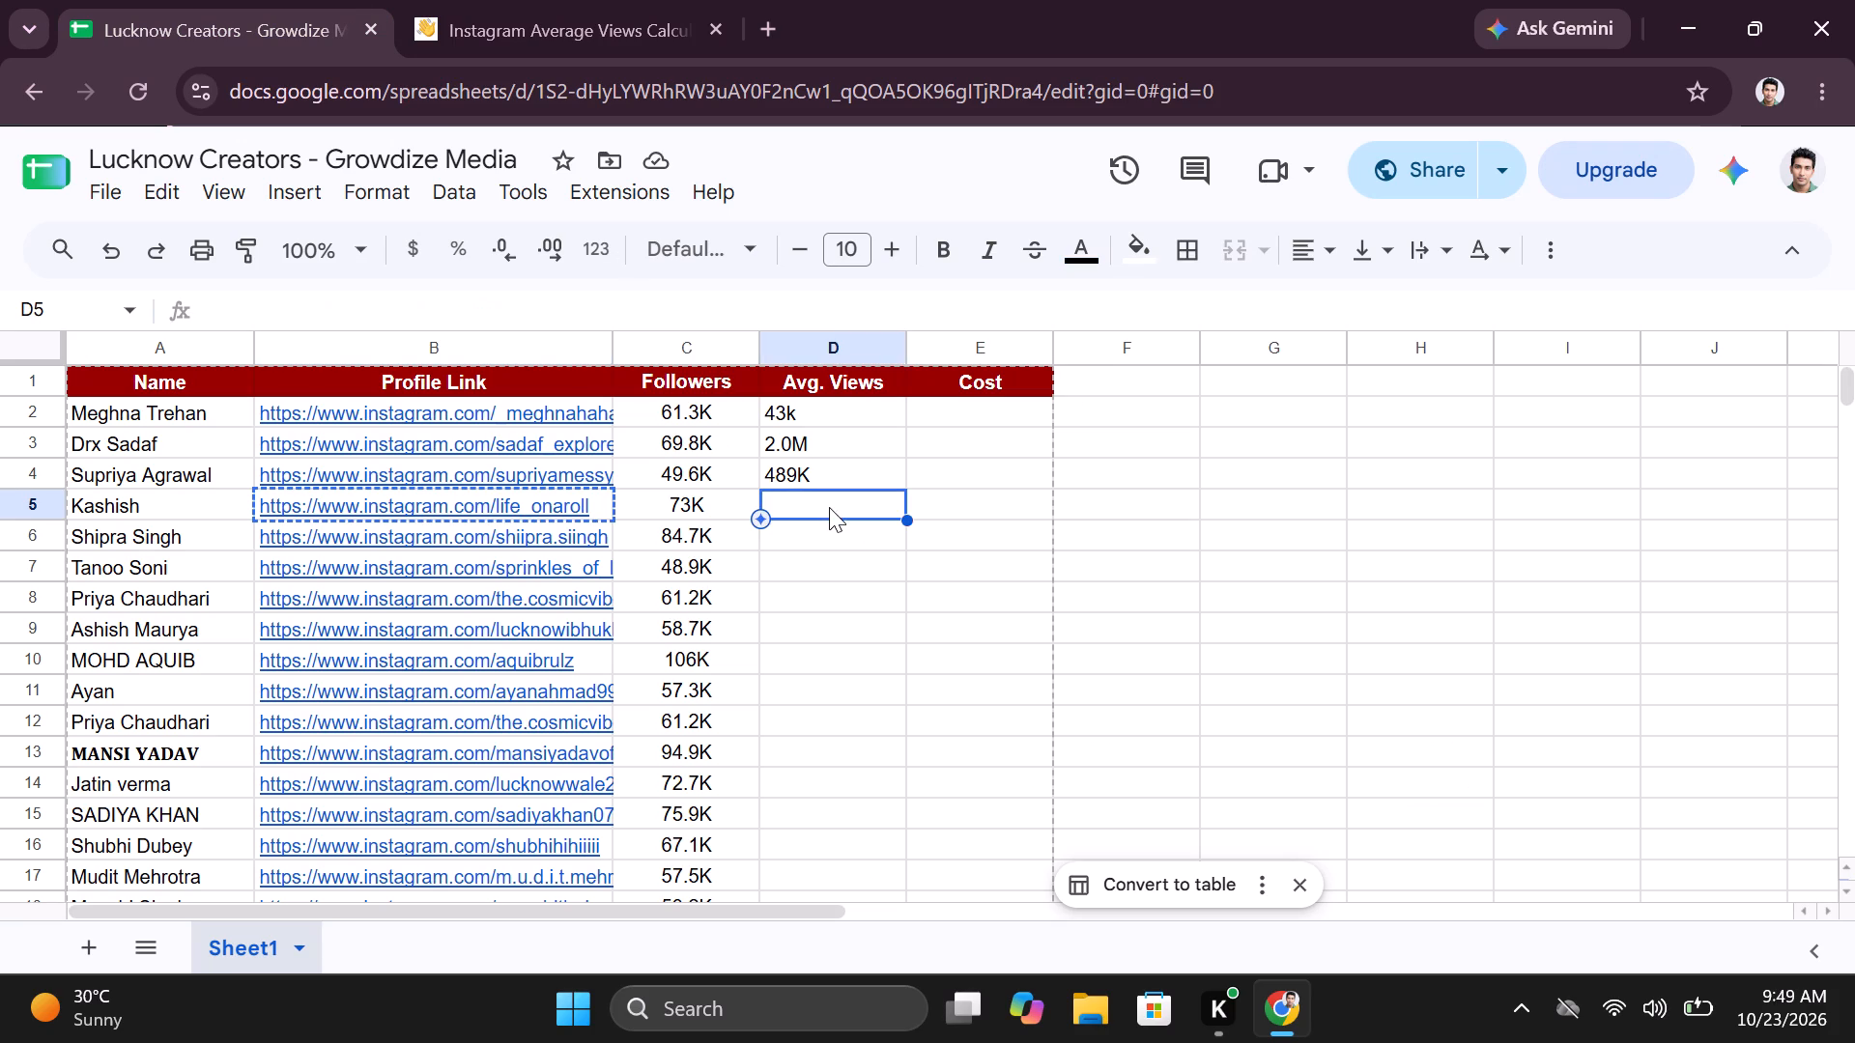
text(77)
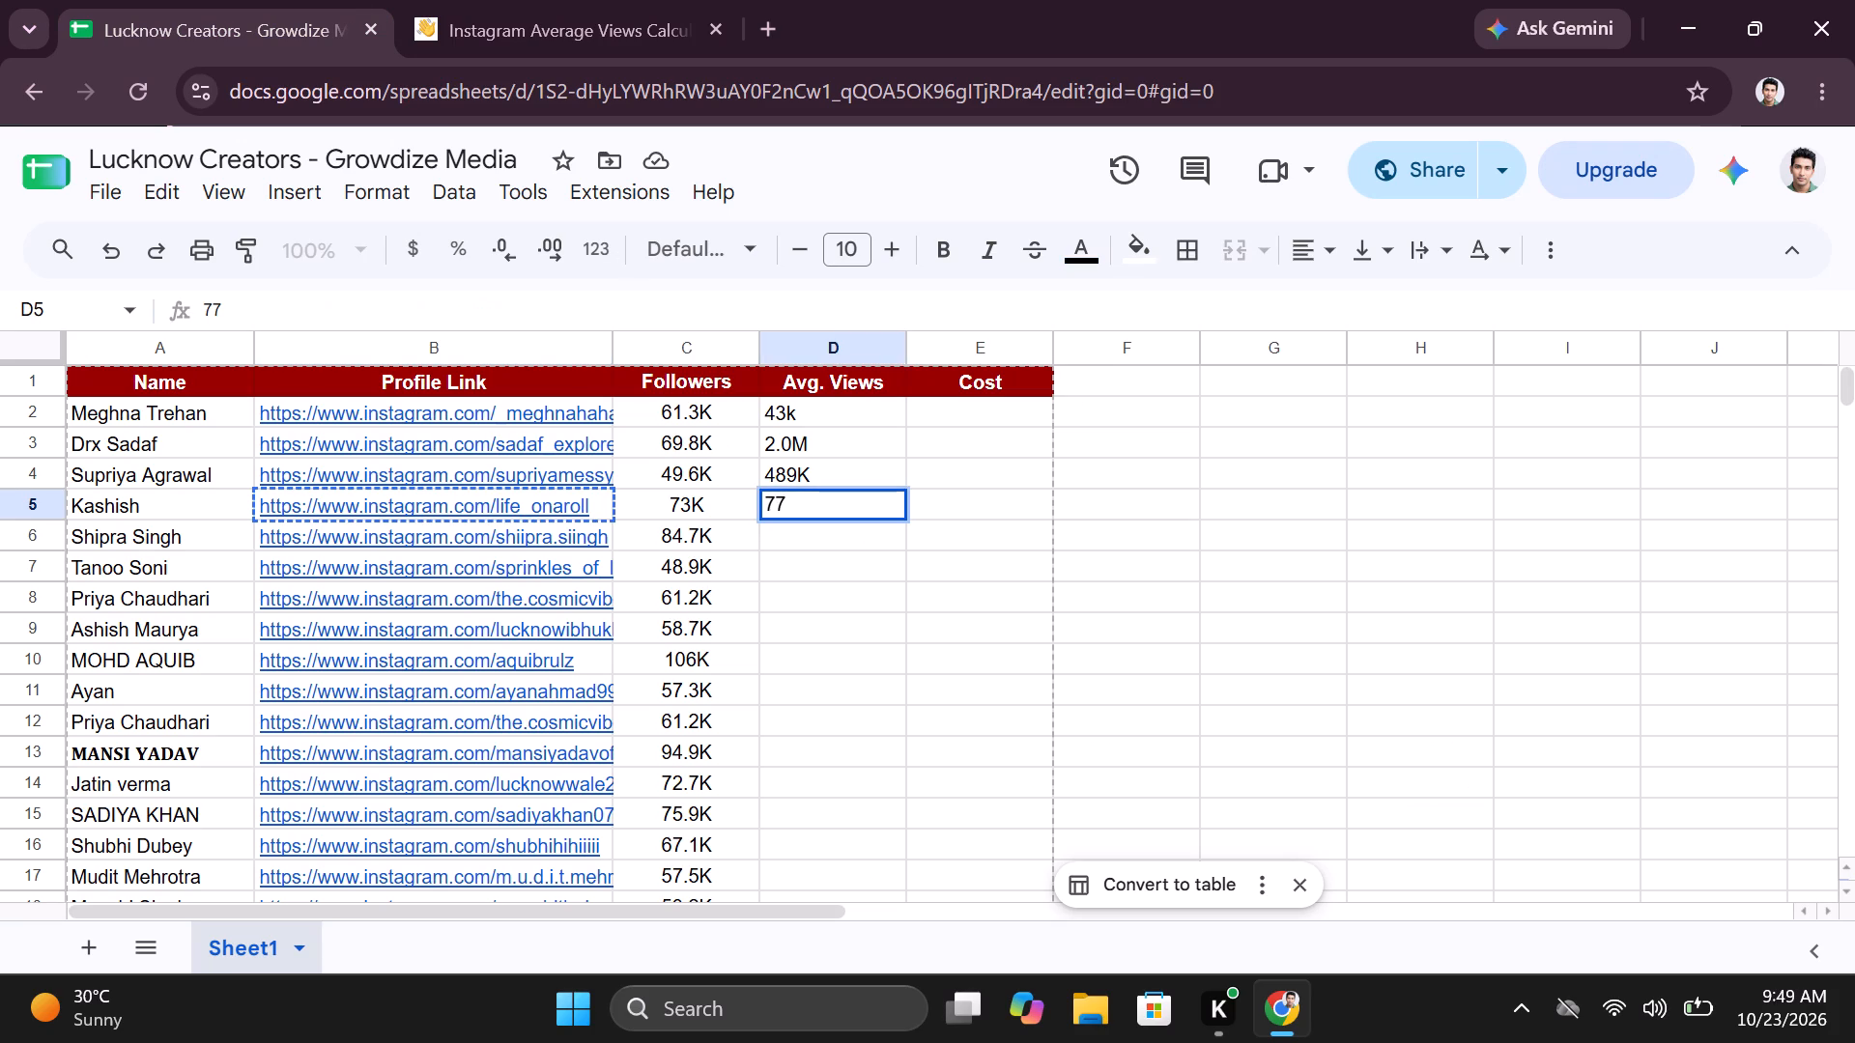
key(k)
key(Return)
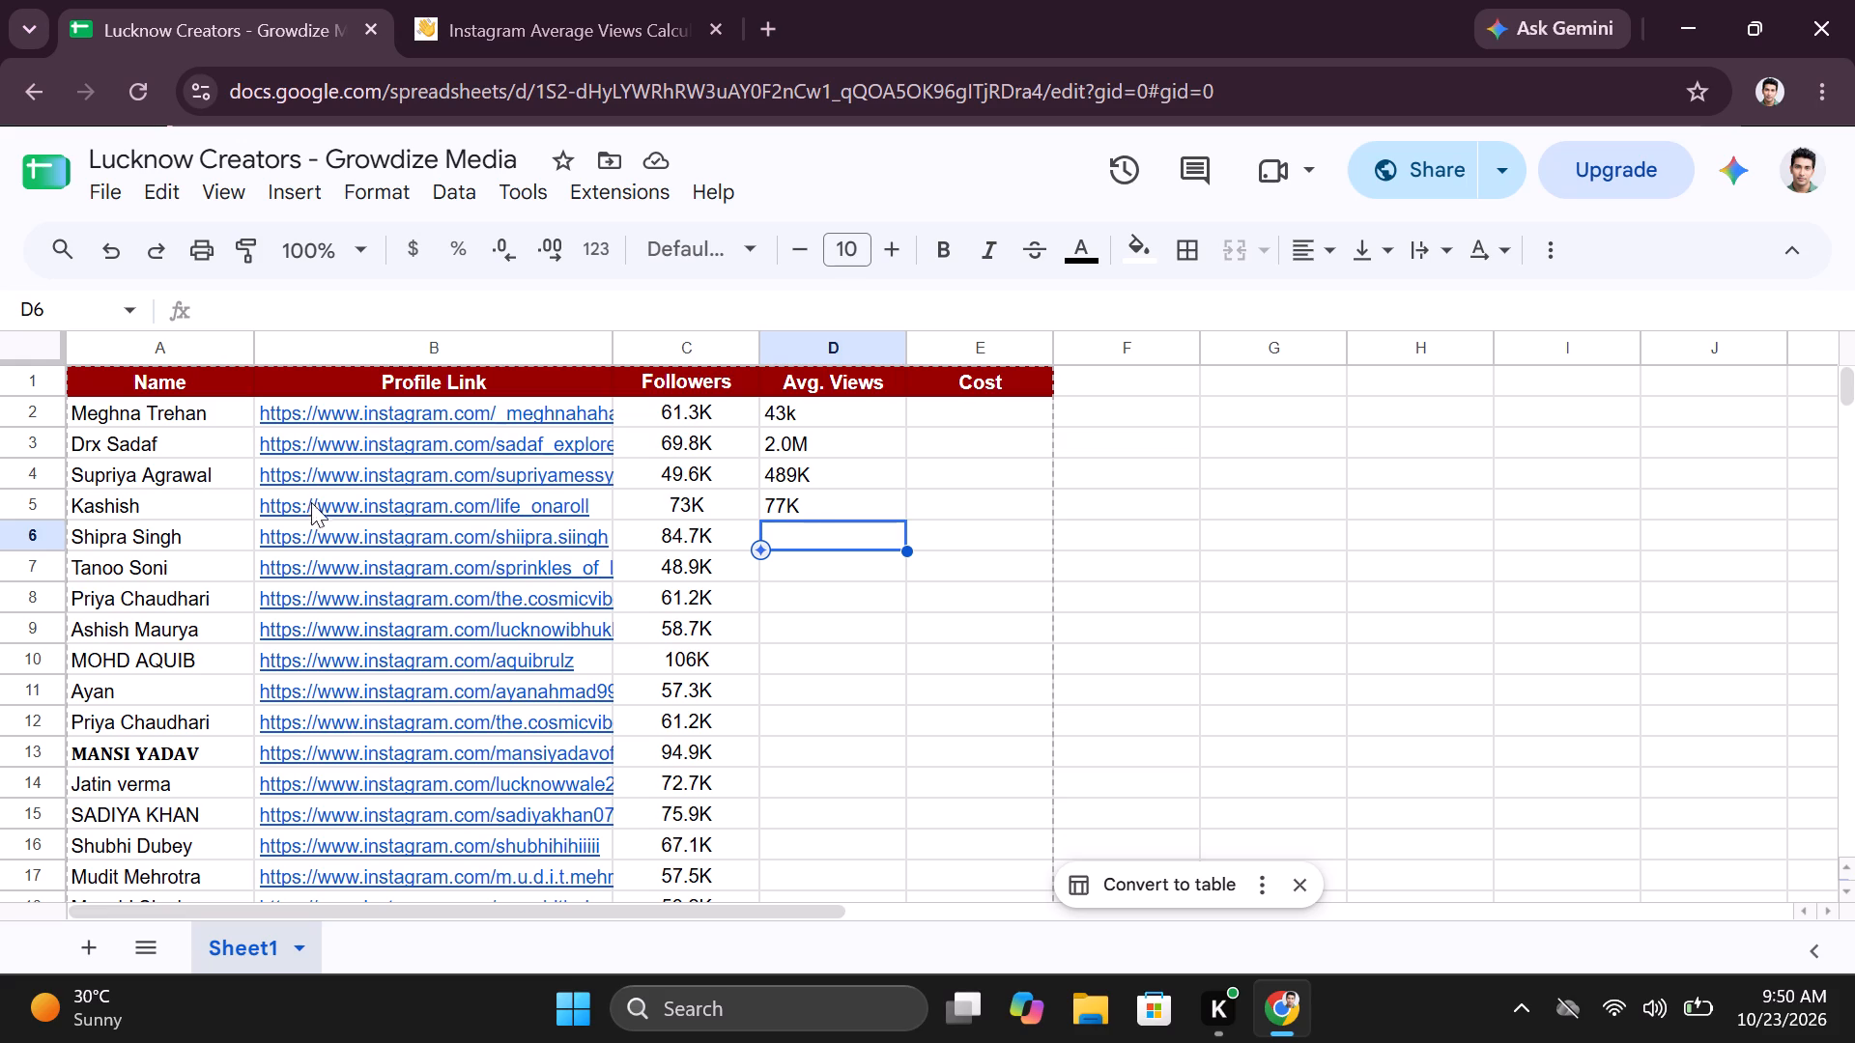
Look up the profile link from cell B6 in Sup's Instagram average views calculator and view its Reel results.
click(477, 531)
key(ctrl+c)
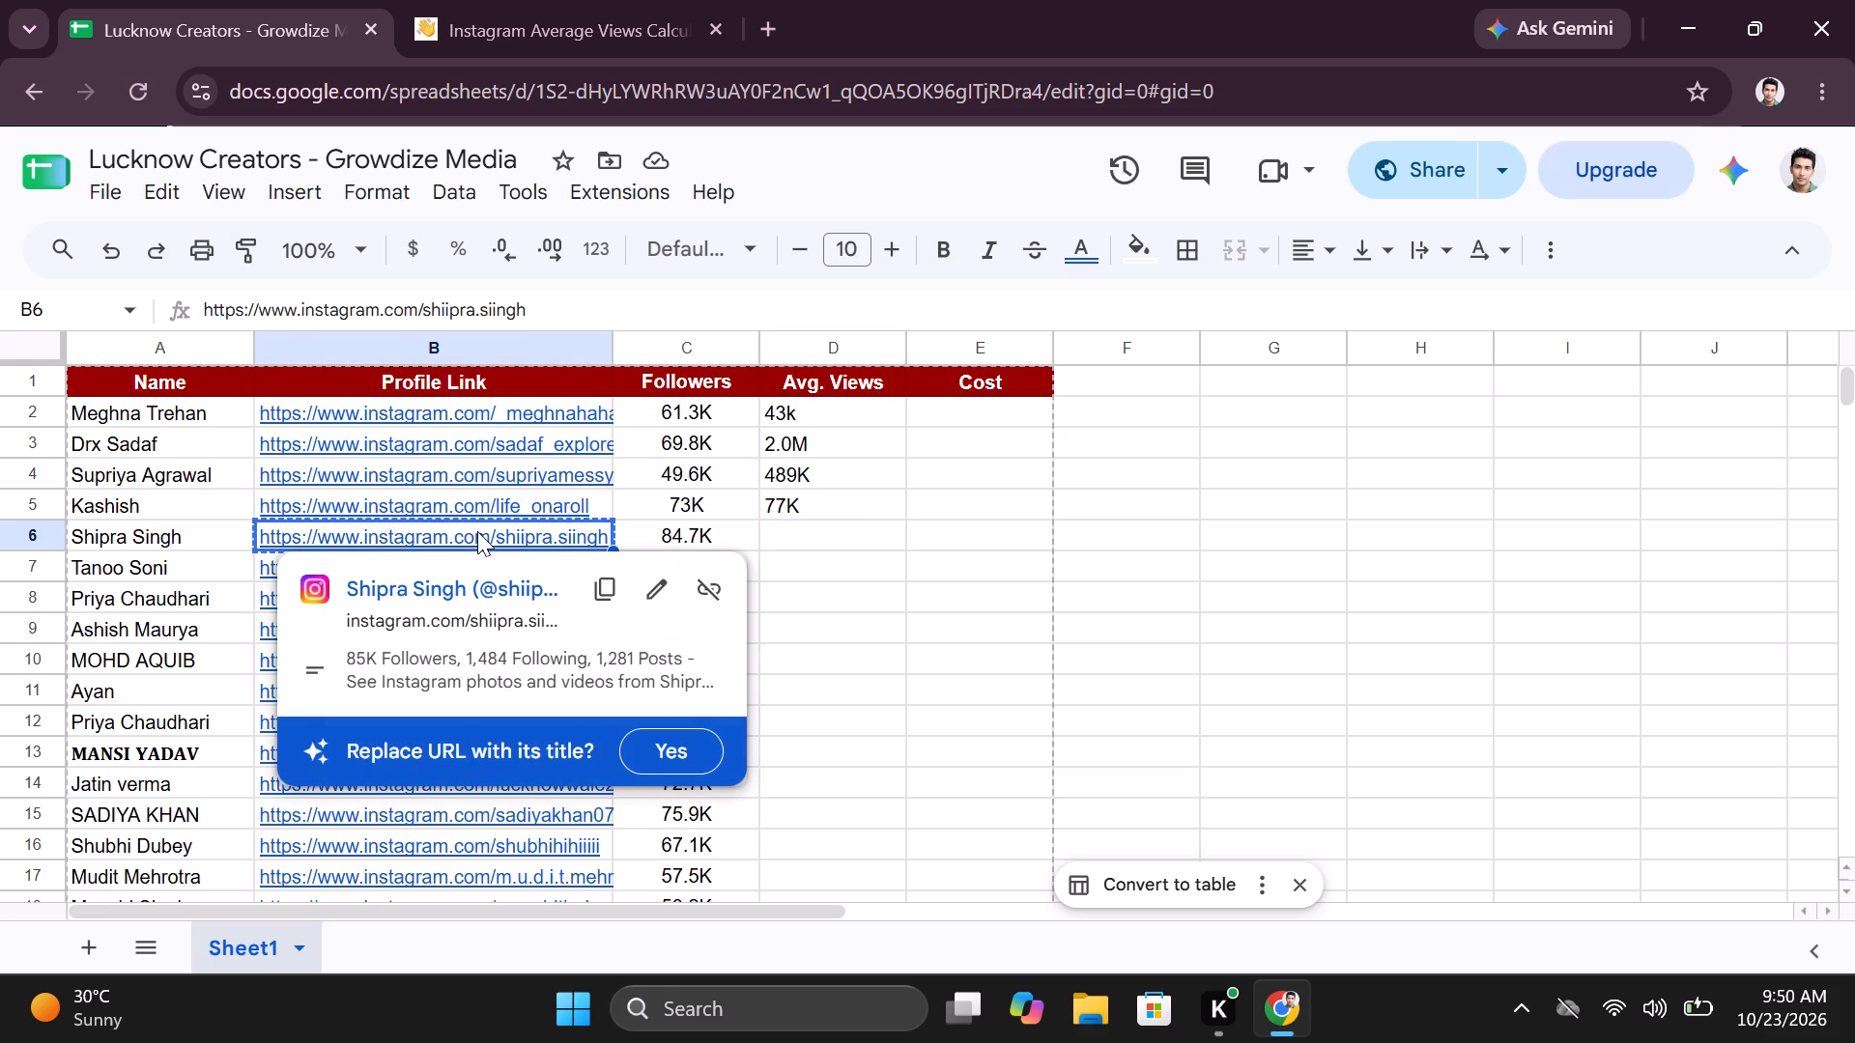
click(515, 0)
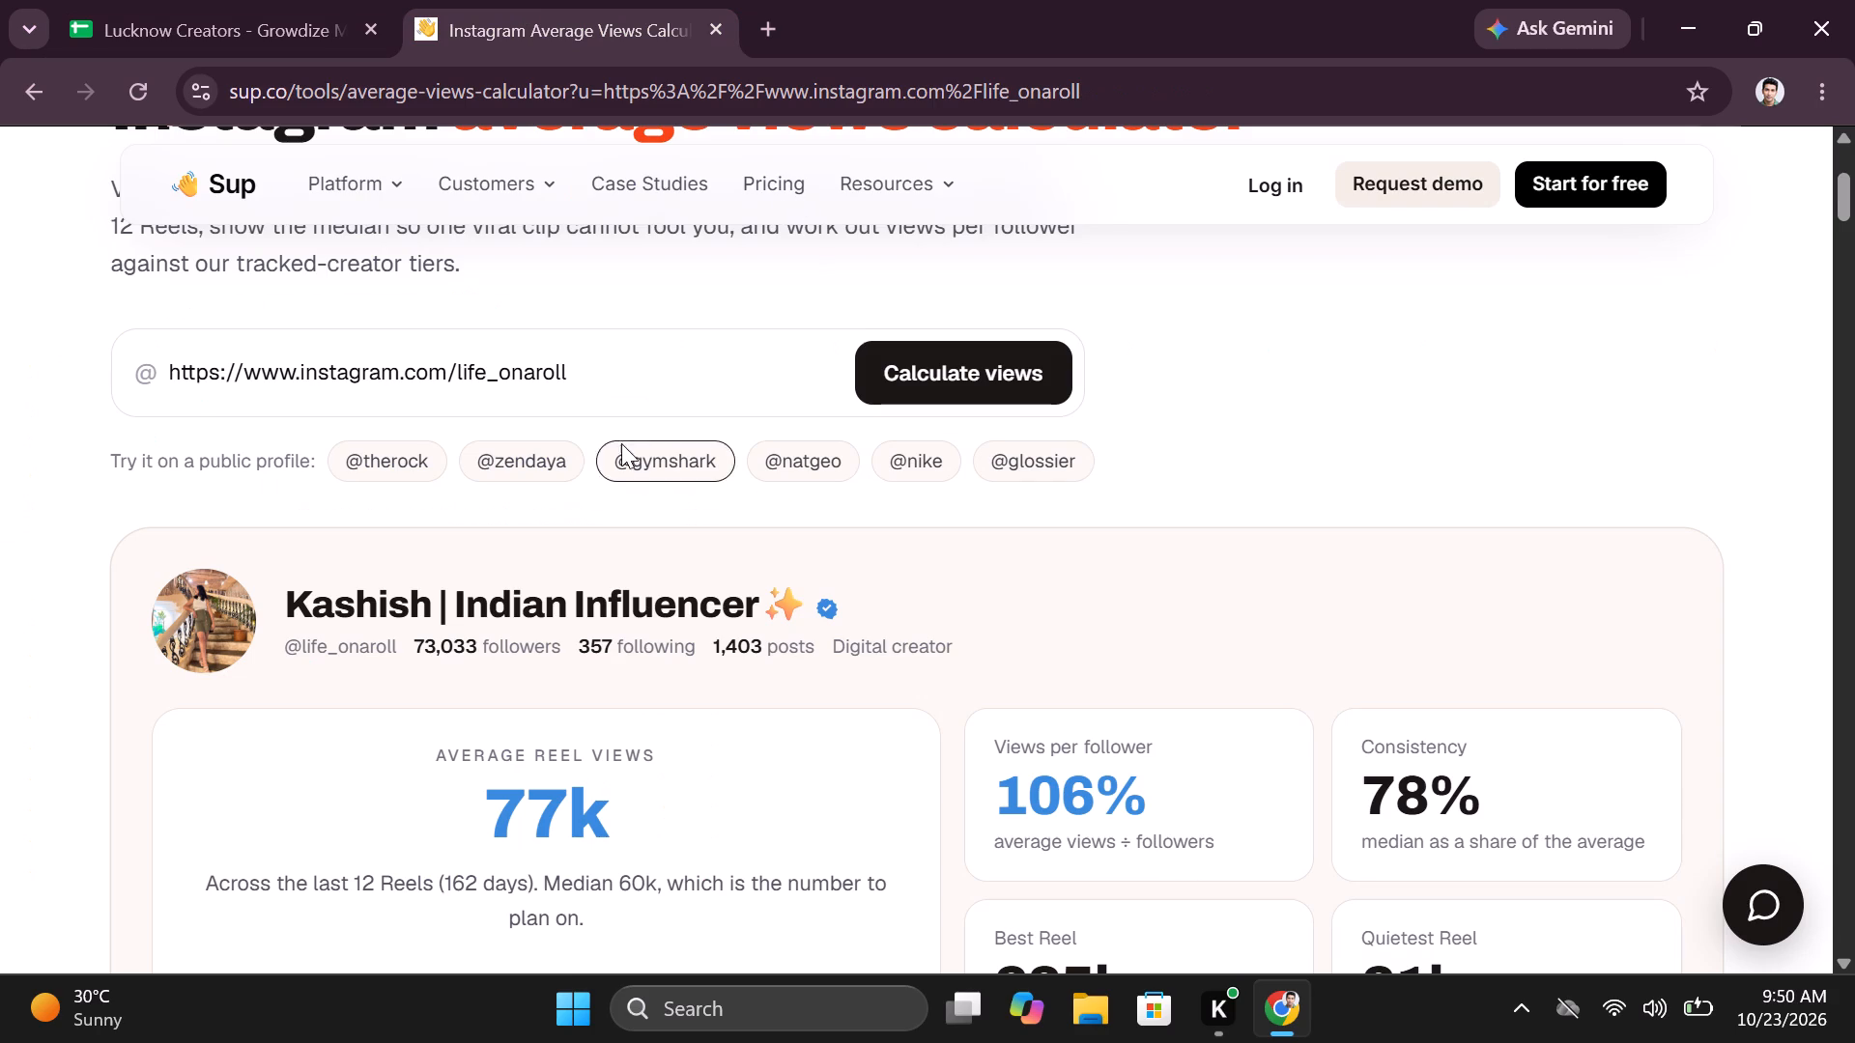
click(650, 364)
key(ctrl+v)
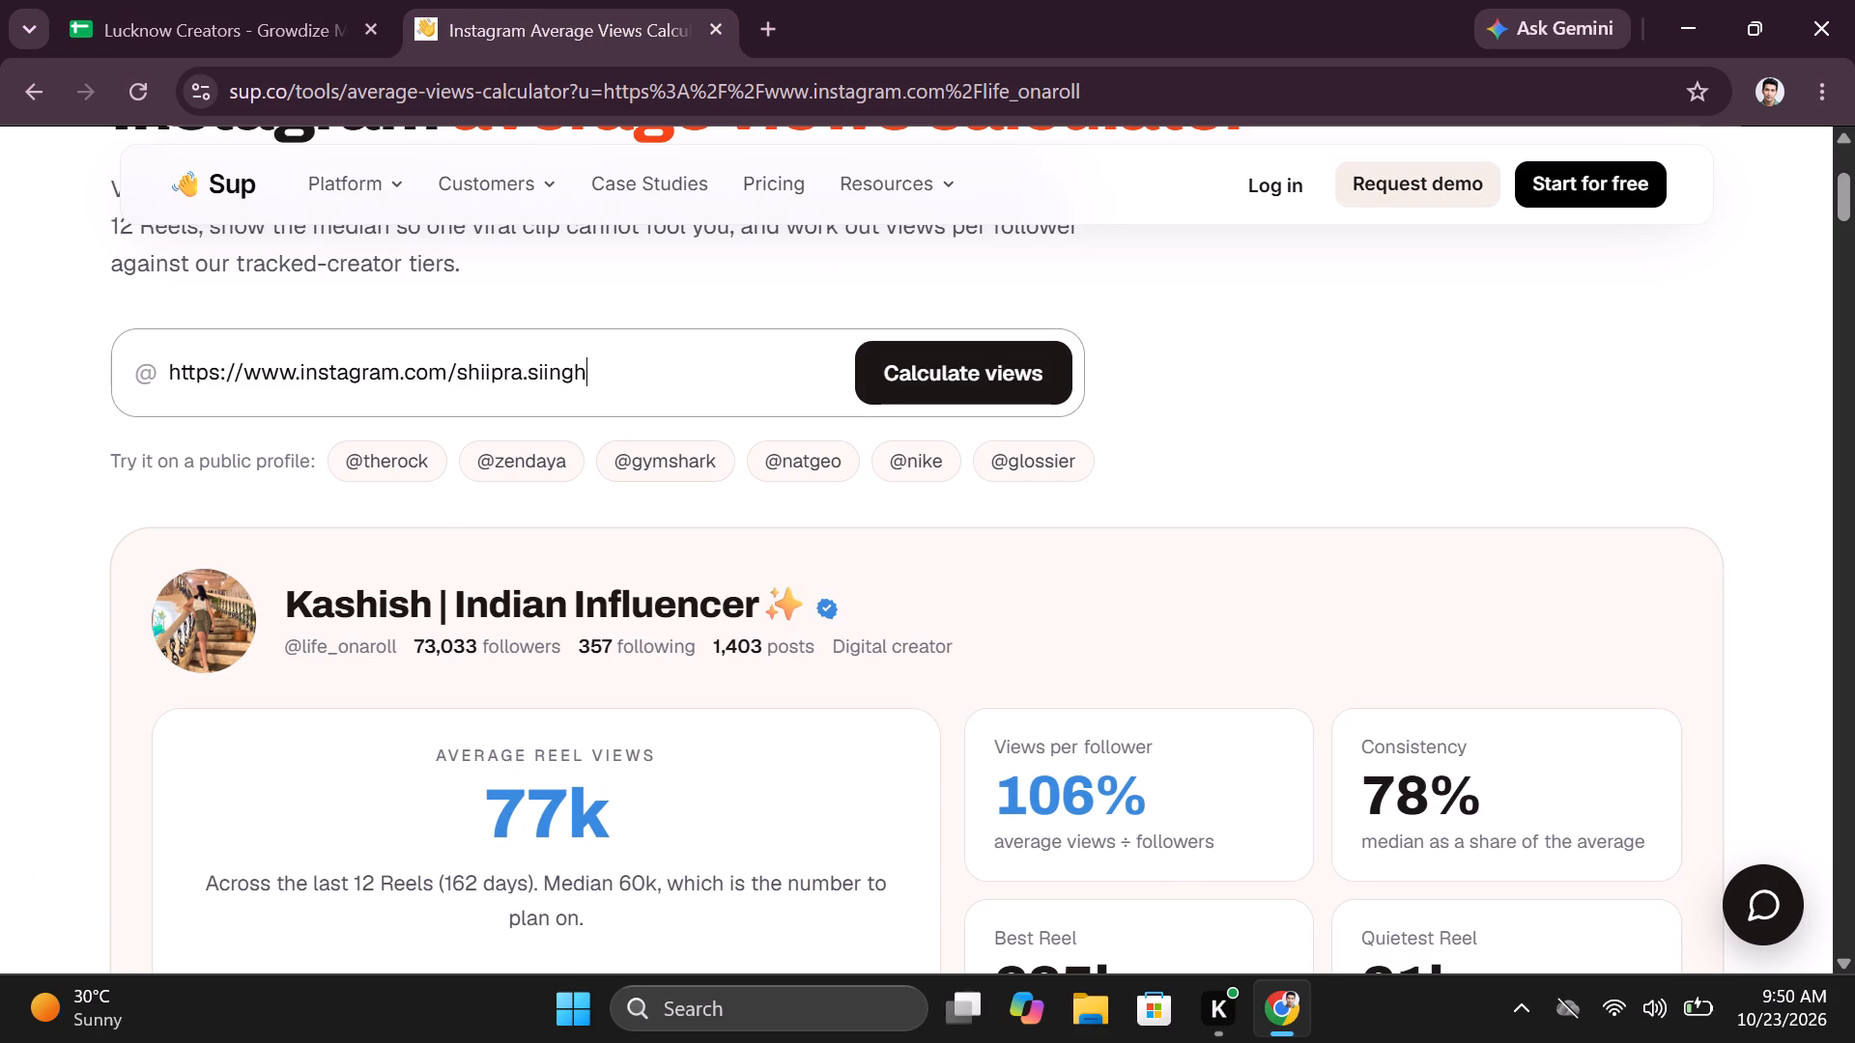
key(Return)
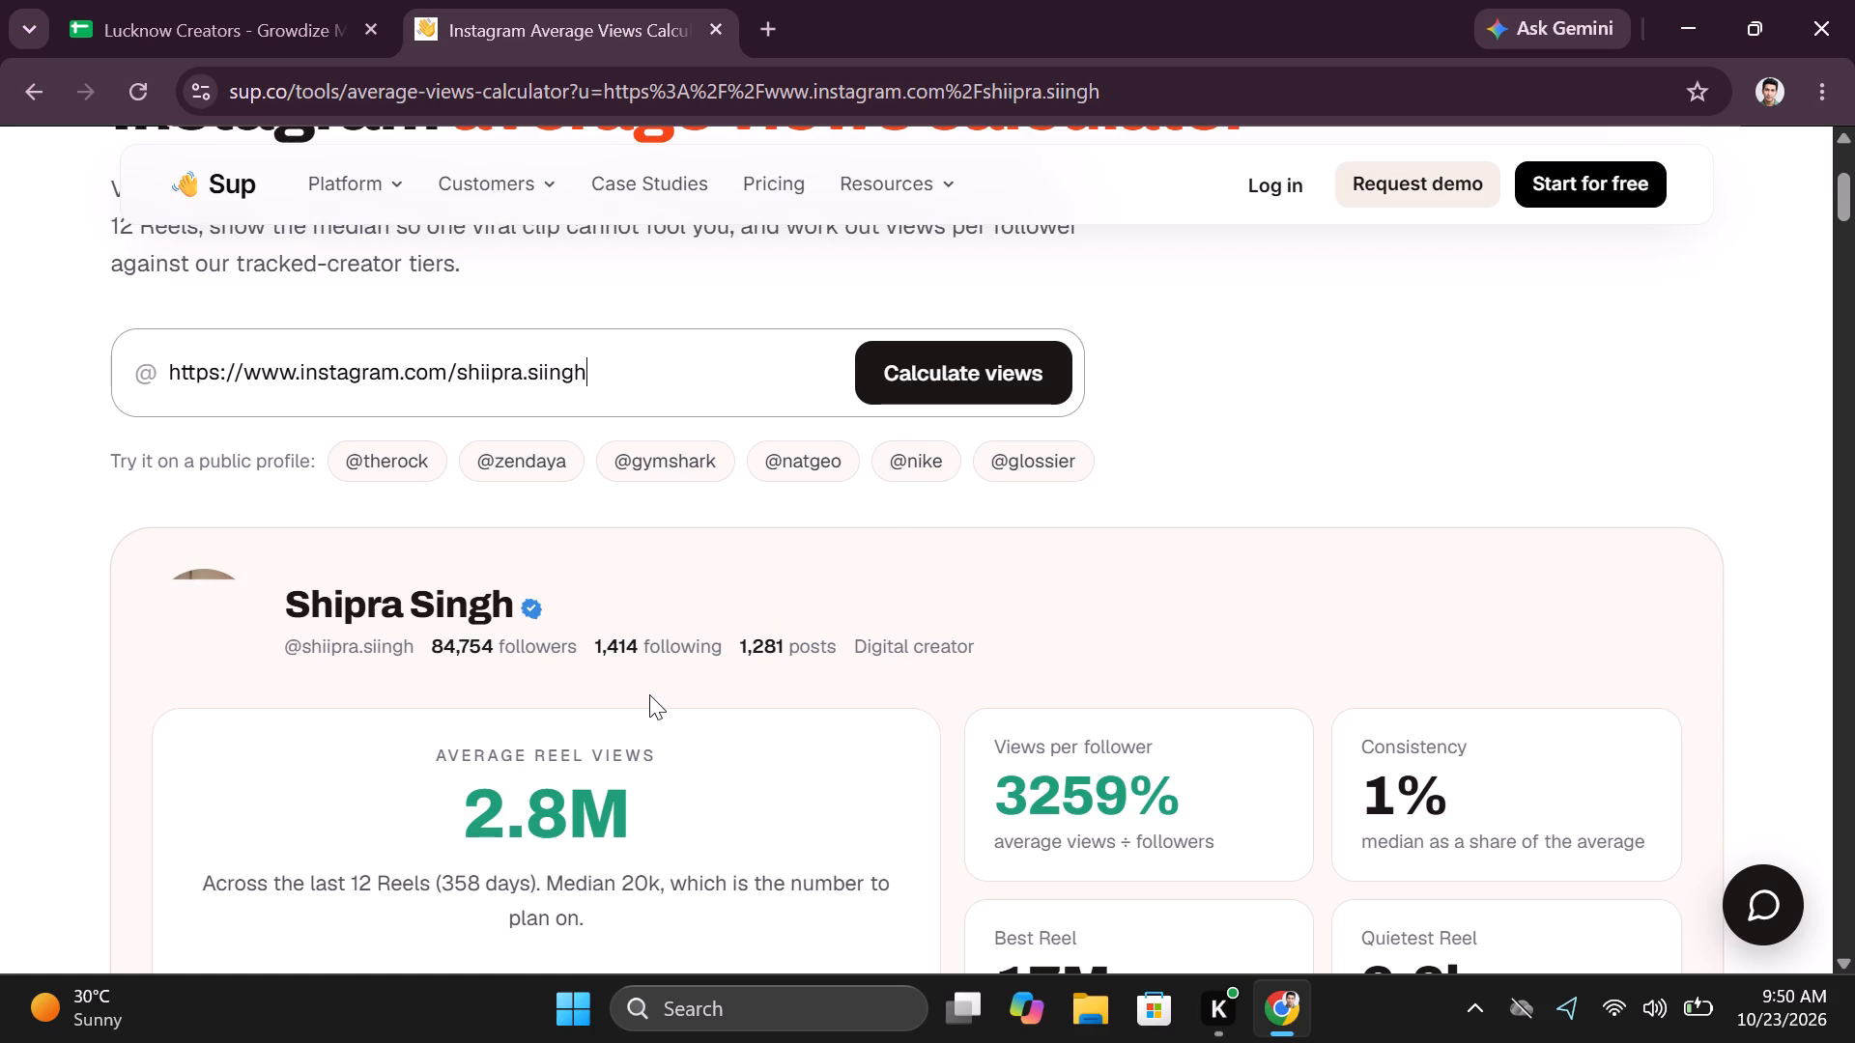
scroll(649, 694, down, 1)
Enter 2.8M as the Avg. Views value in cell D6 of the Lucknow Creators spreadsheet.
click(281, 0)
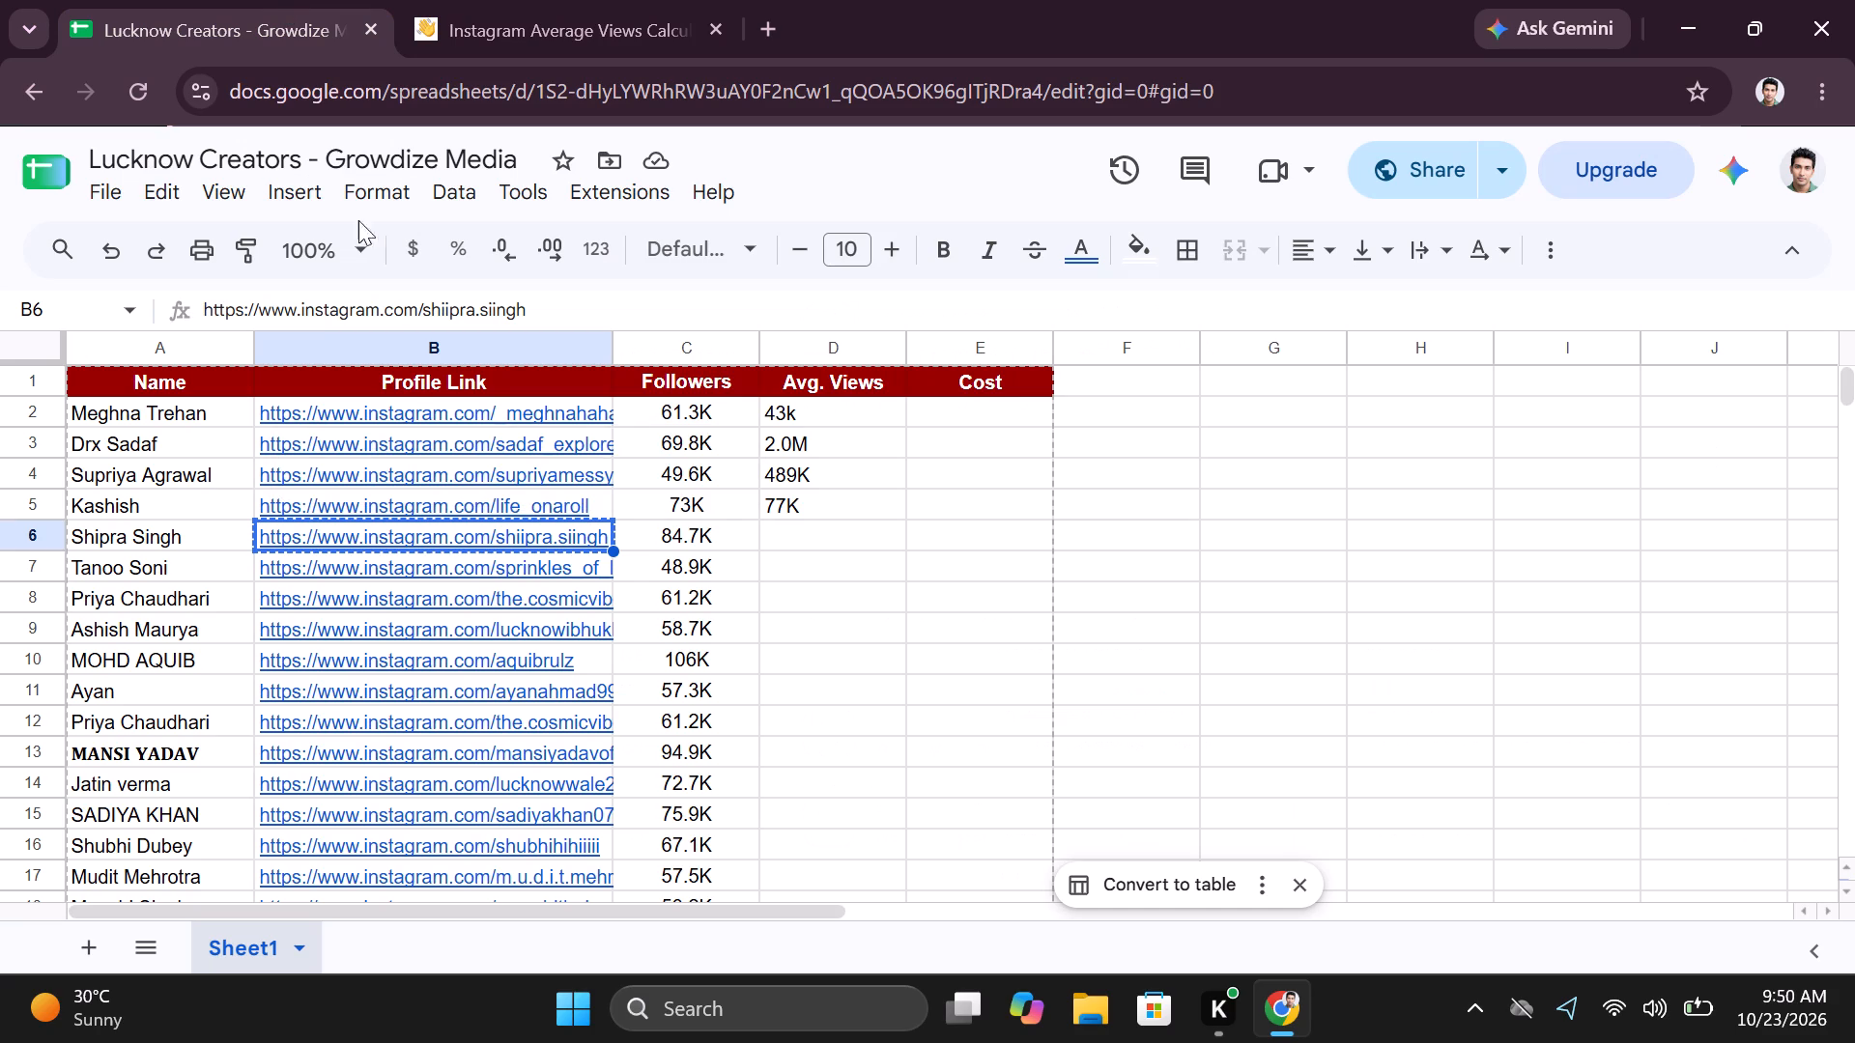
click(787, 548)
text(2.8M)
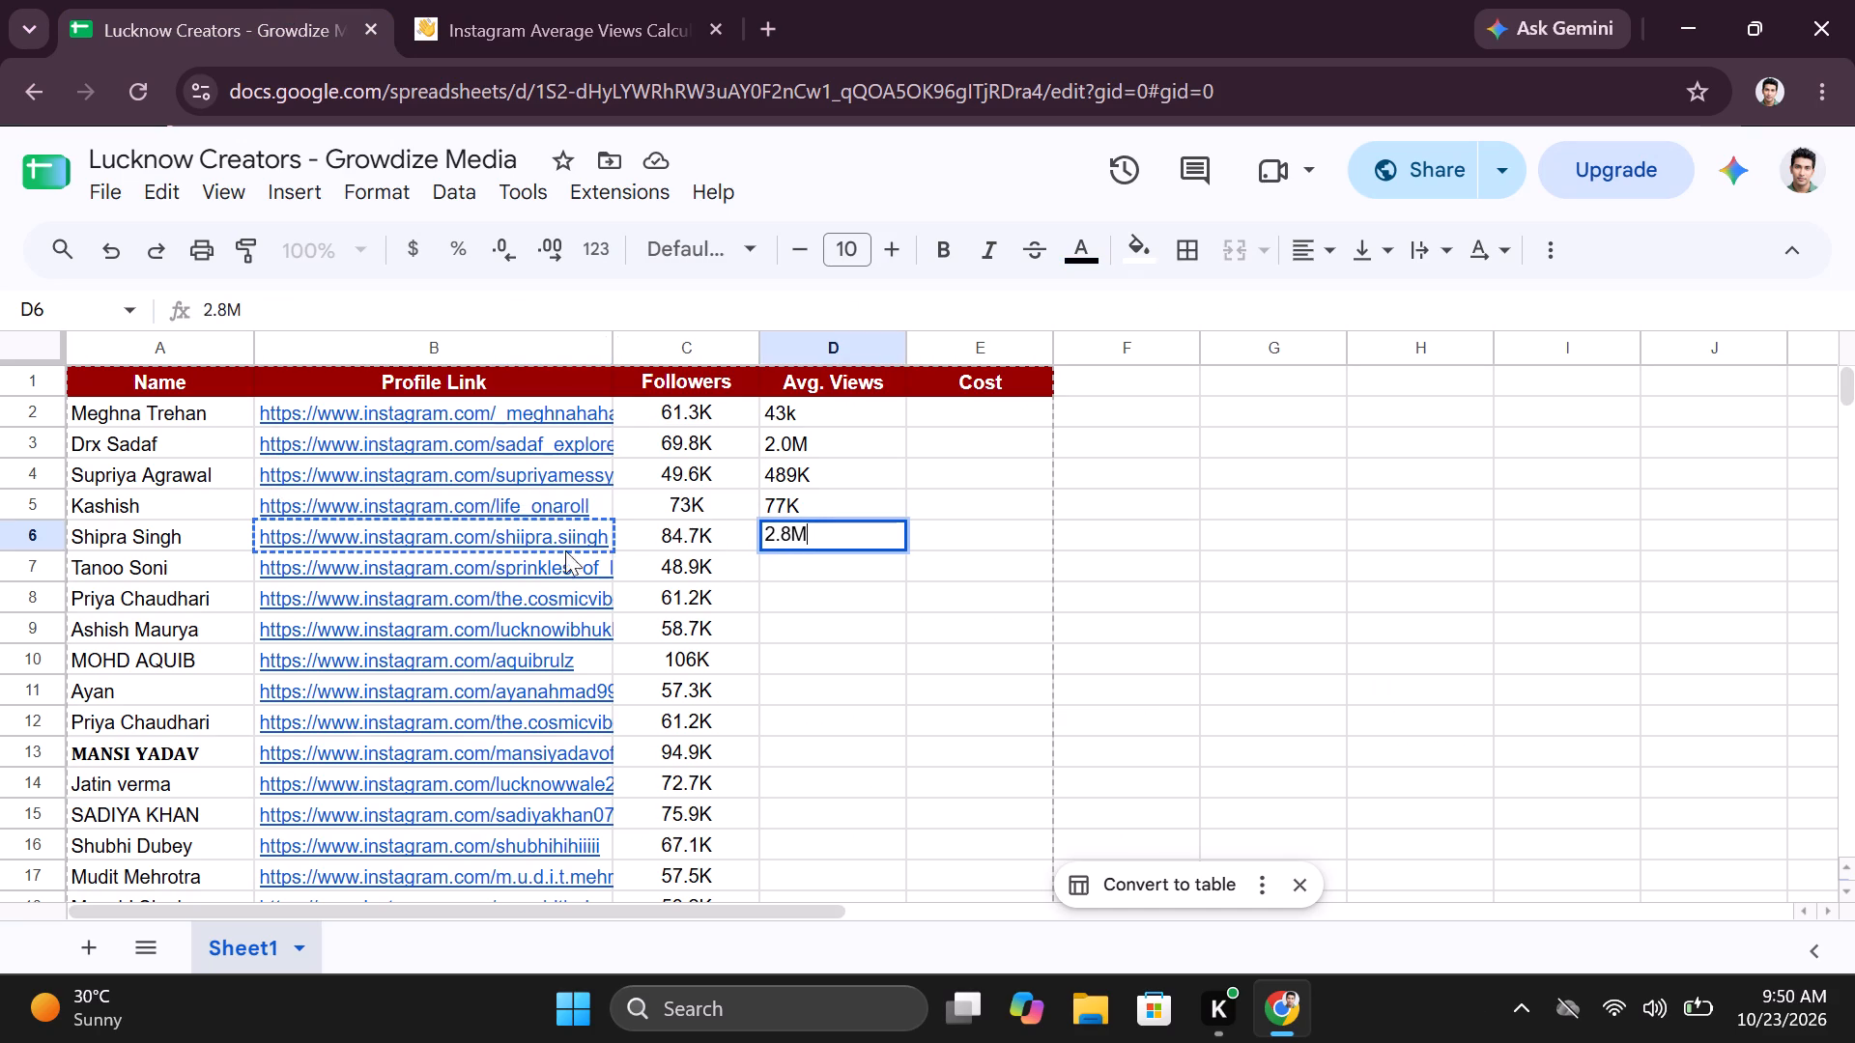
Look up the profile link from cell B7 in Sup's Instagram average views calculator.
click(545, 568)
key(ctrl+c)
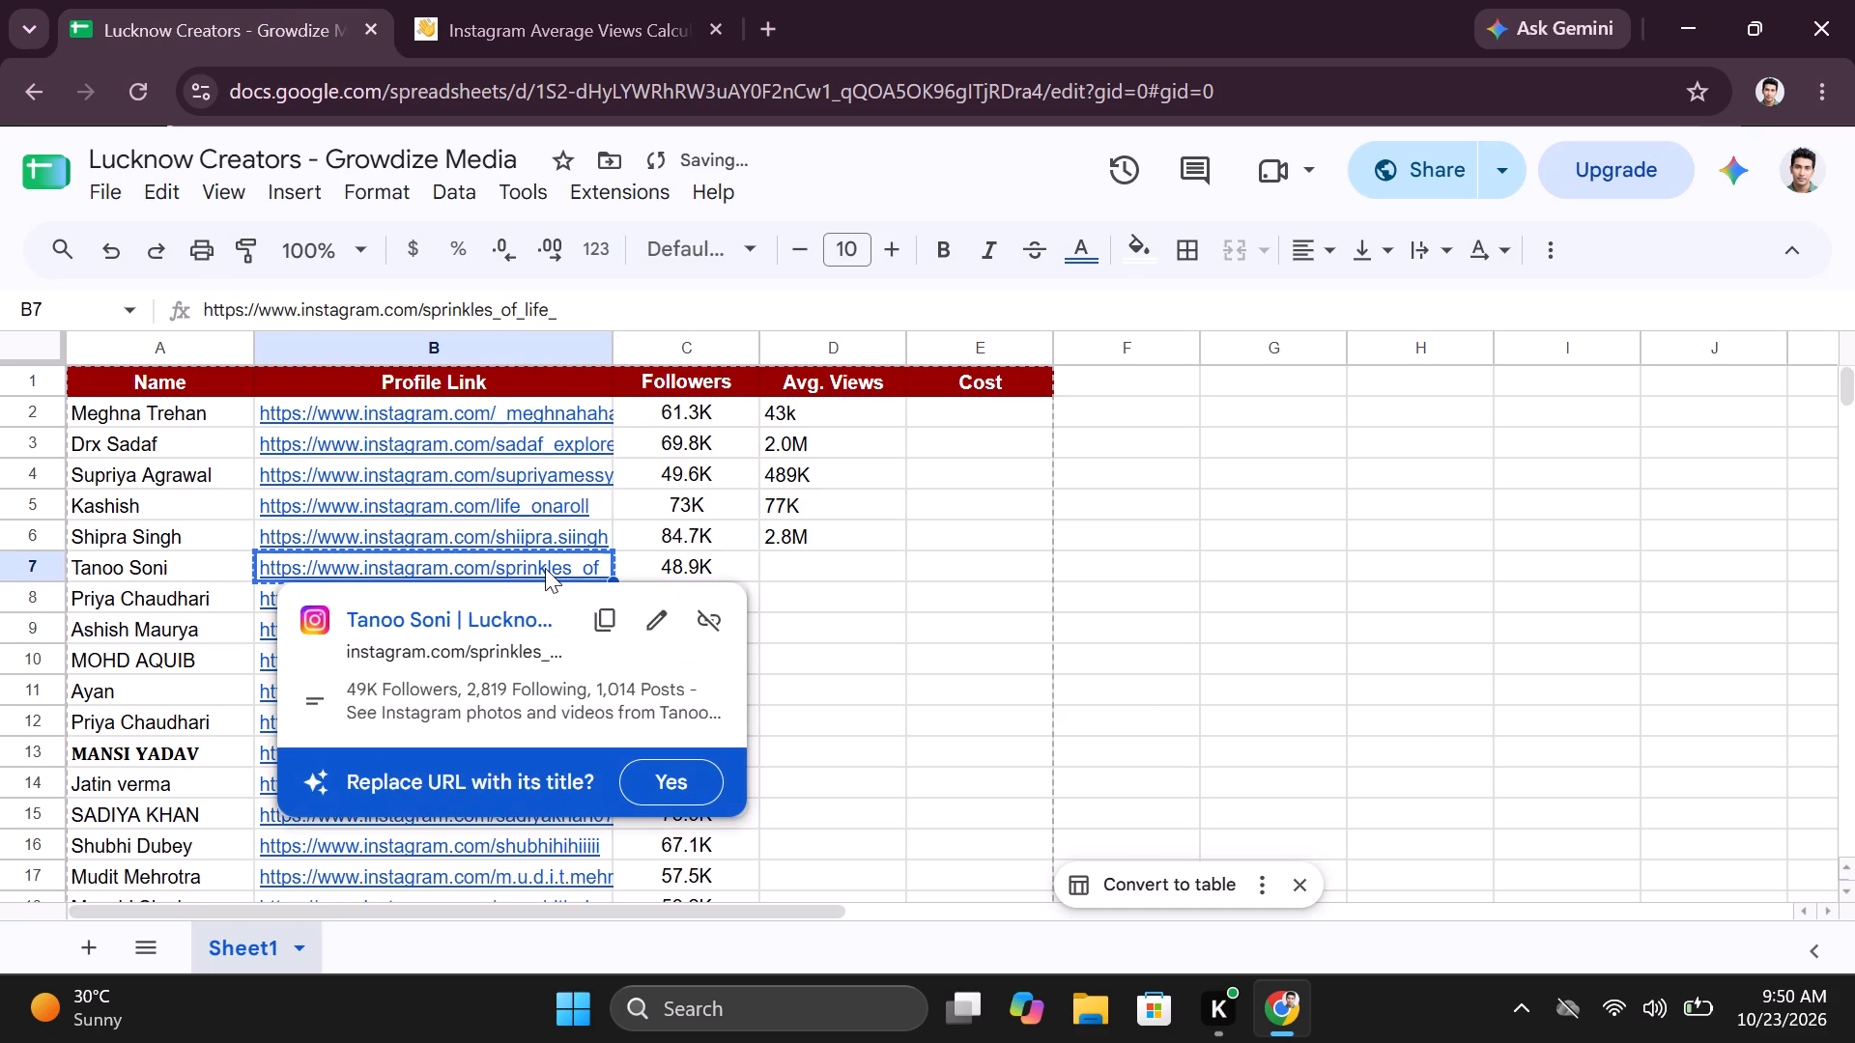
click(558, 0)
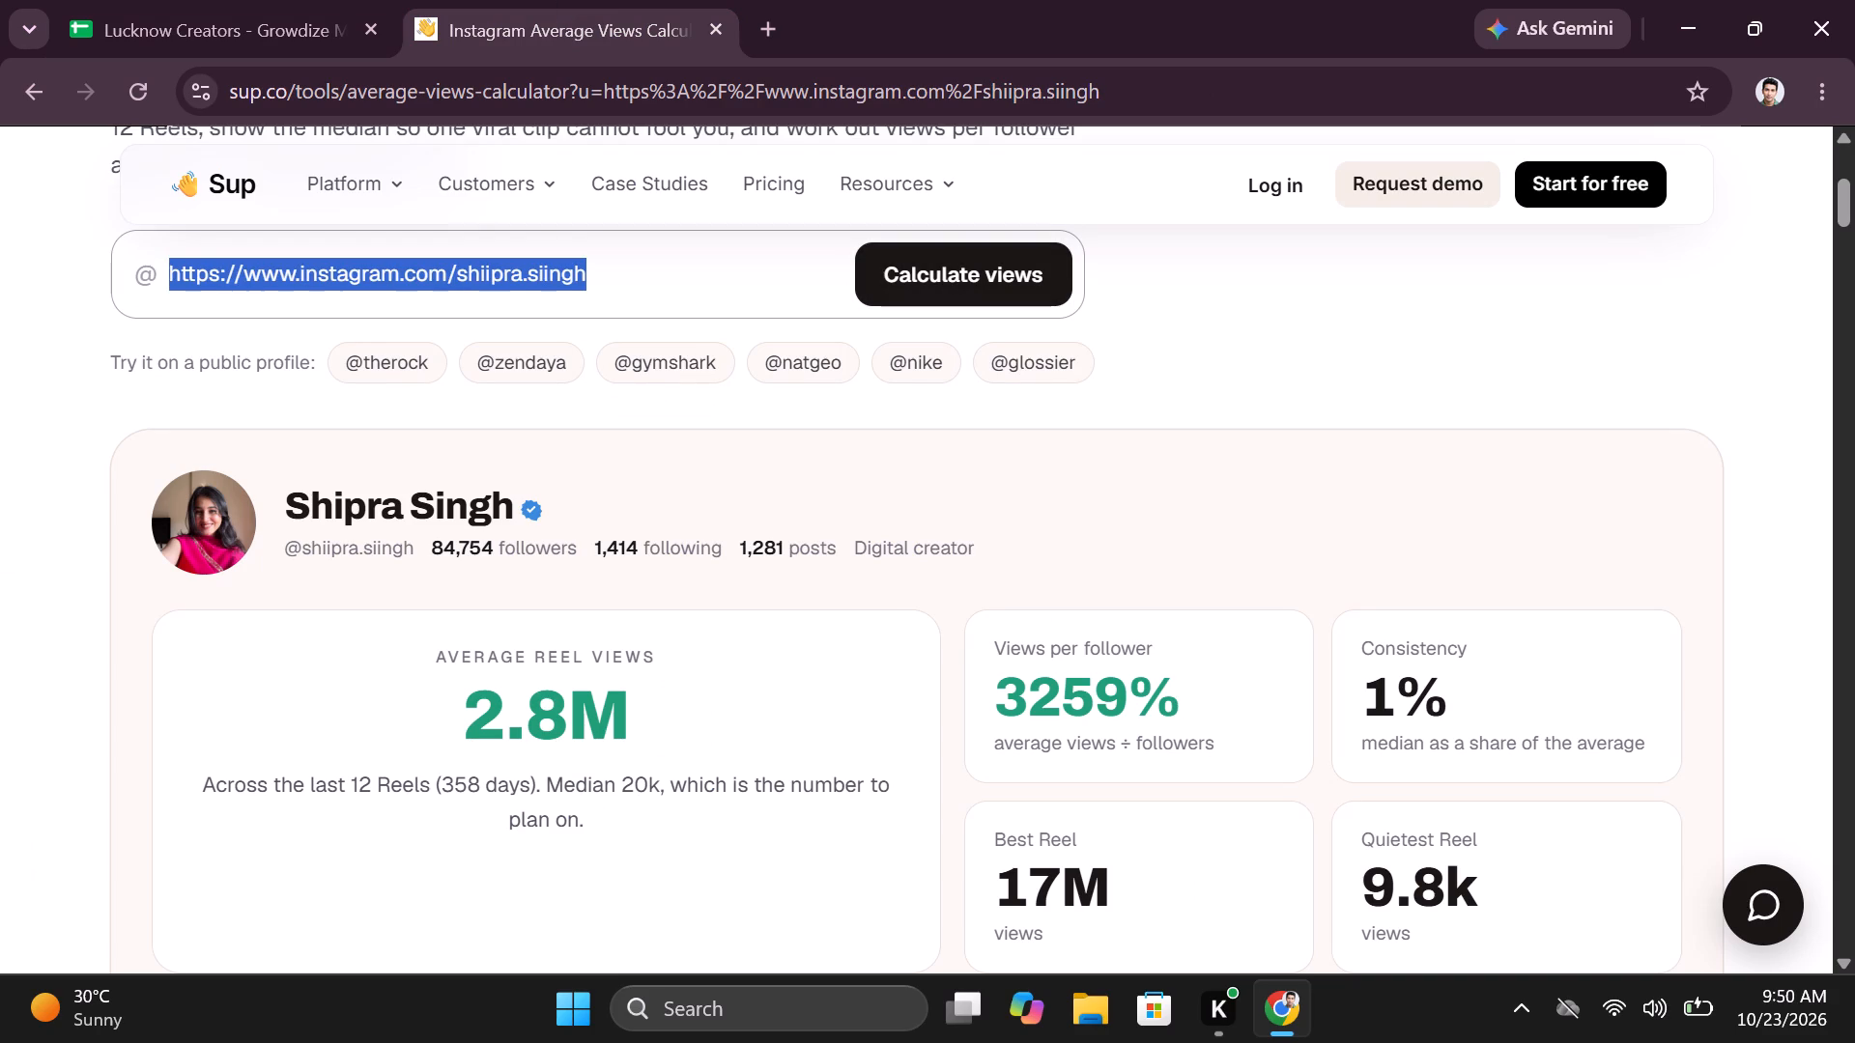
key(ctrl+v)
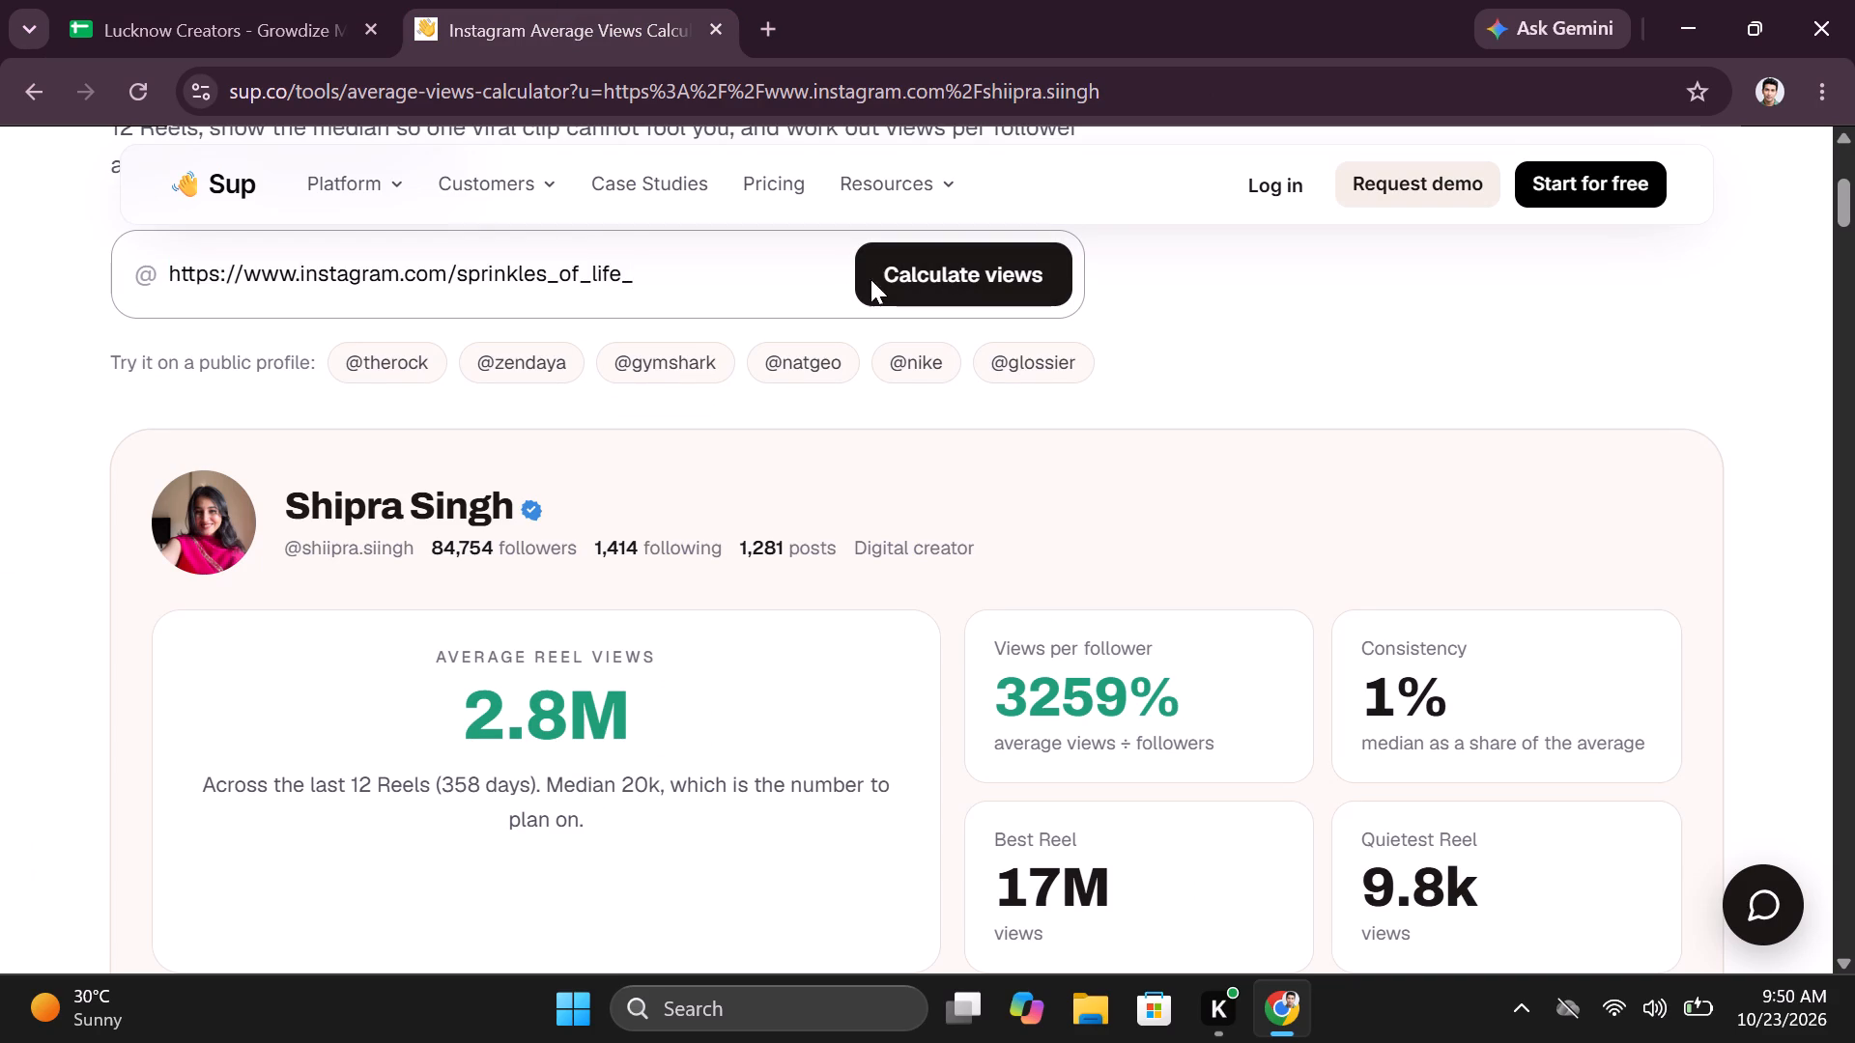
click(907, 284)
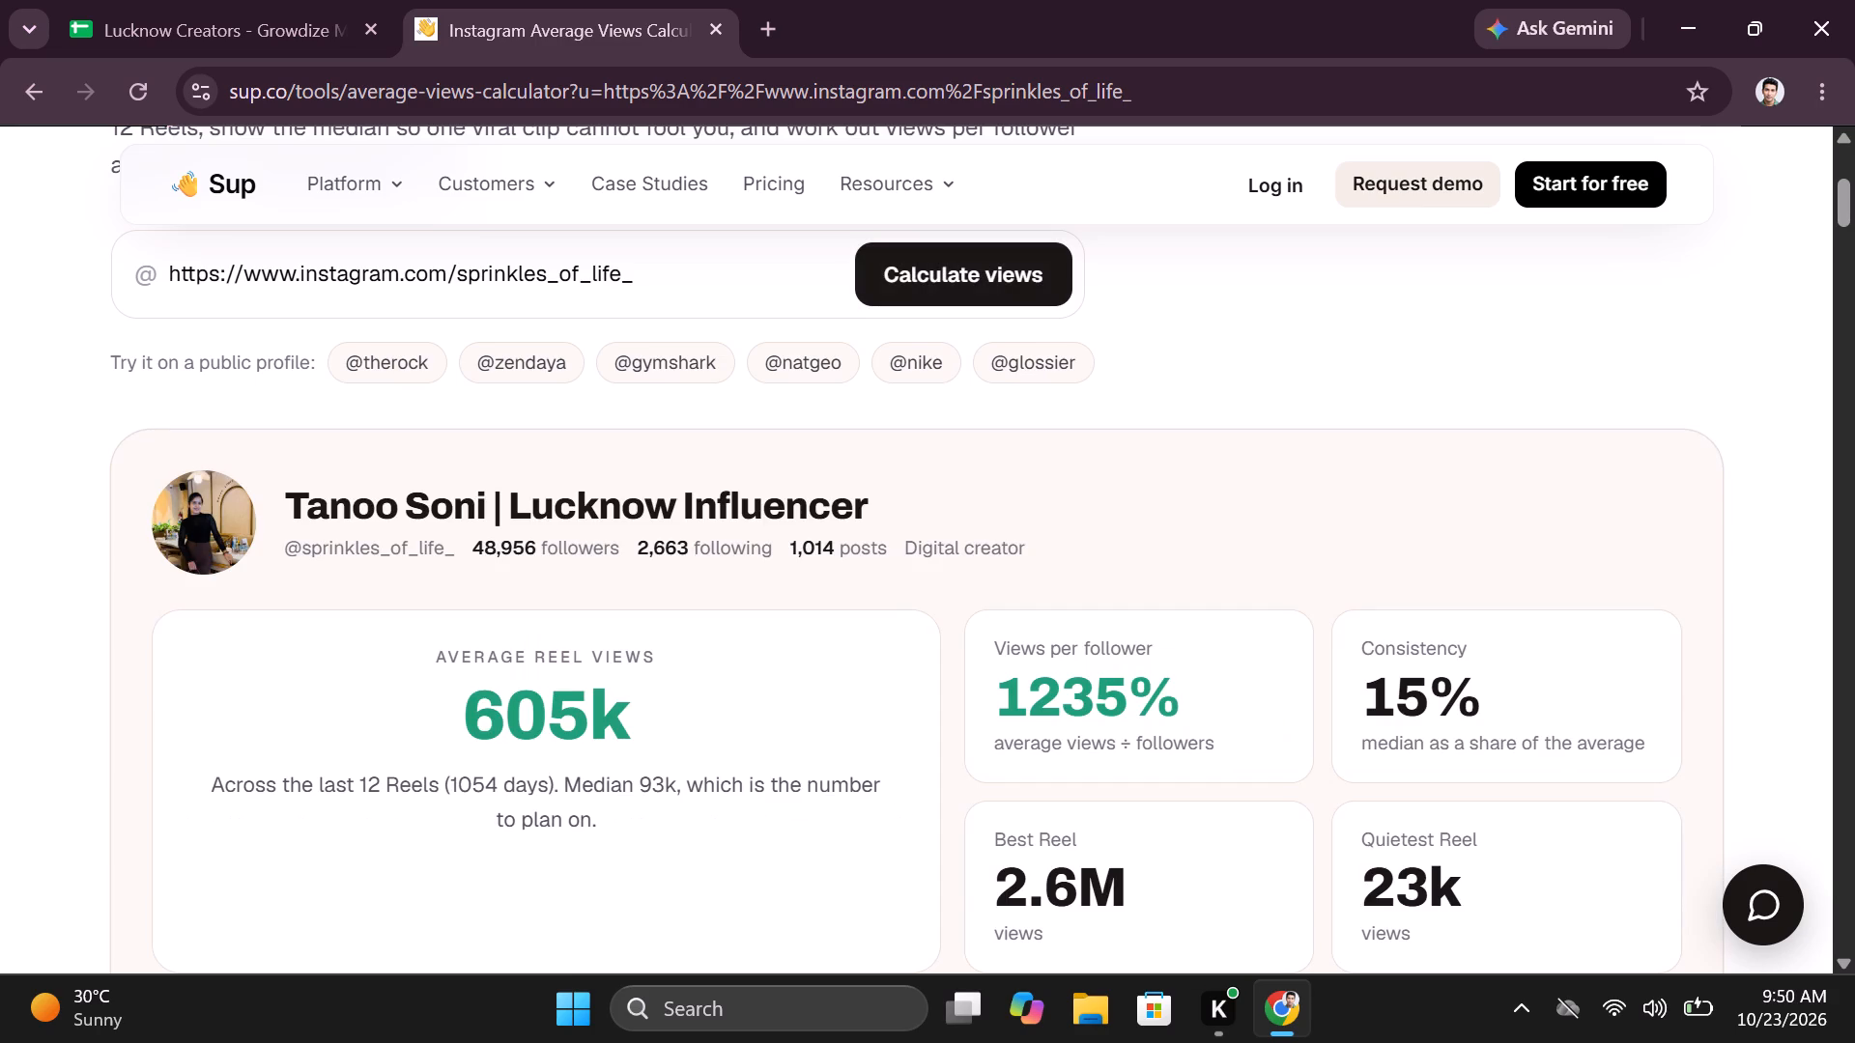
Enter 605K as the Avg. Views value in cell D7 of the Lucknow Creators spreadsheet.
click(220, 26)
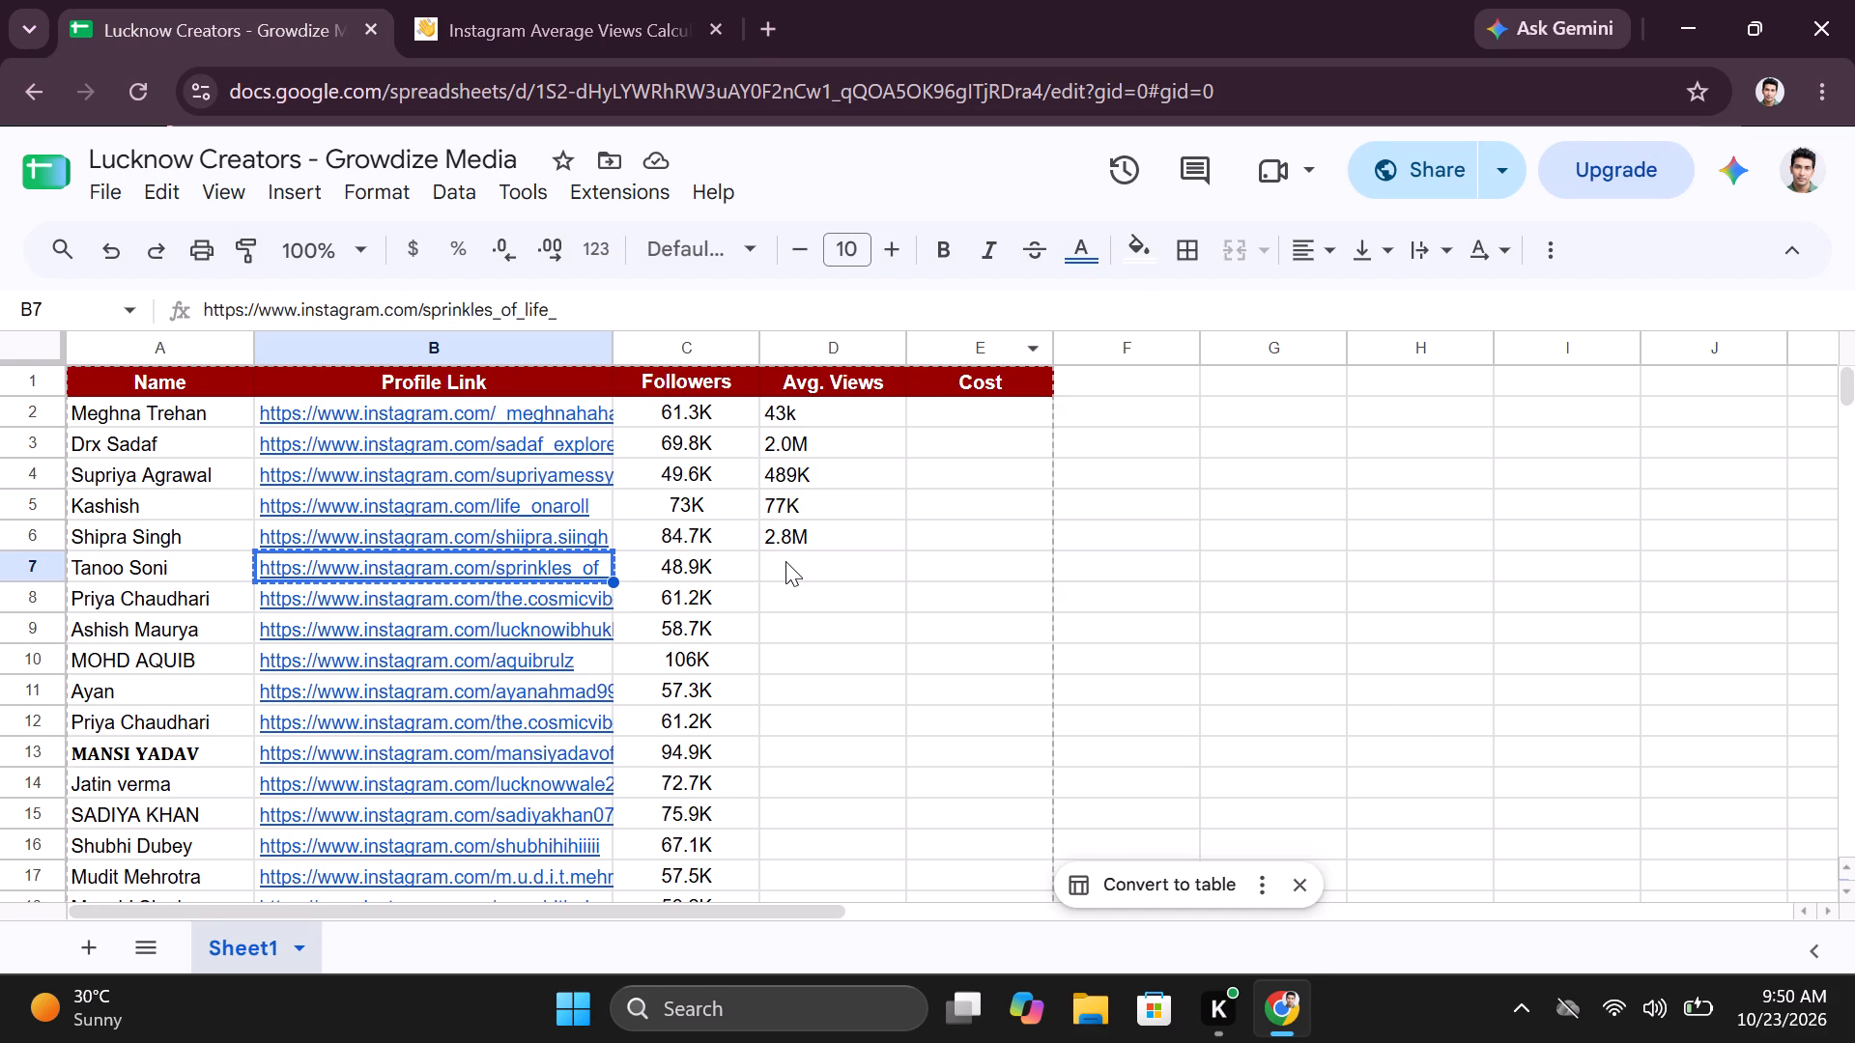
click(785, 561)
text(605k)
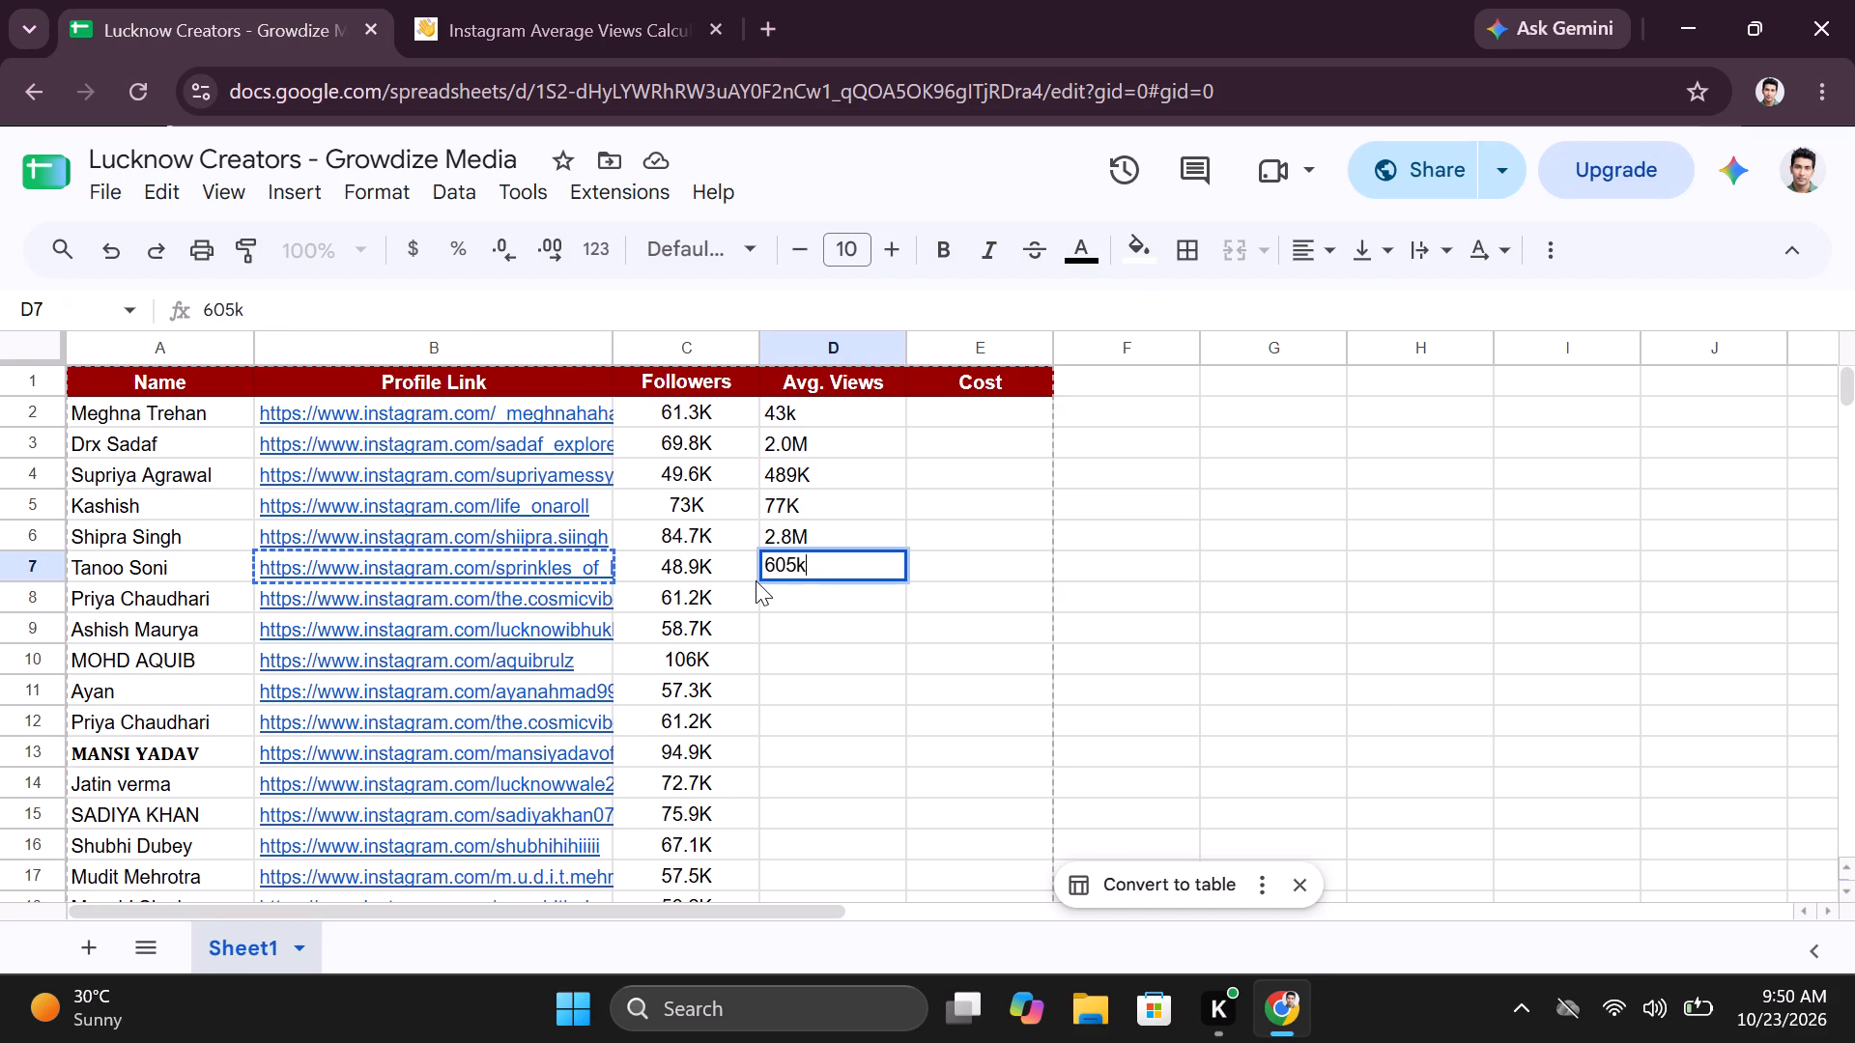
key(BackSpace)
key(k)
Look up the profile link from cell B8 in Sup's average views calculator, with only that link in the profile field.
click(566, 602)
key(ctrl+c)
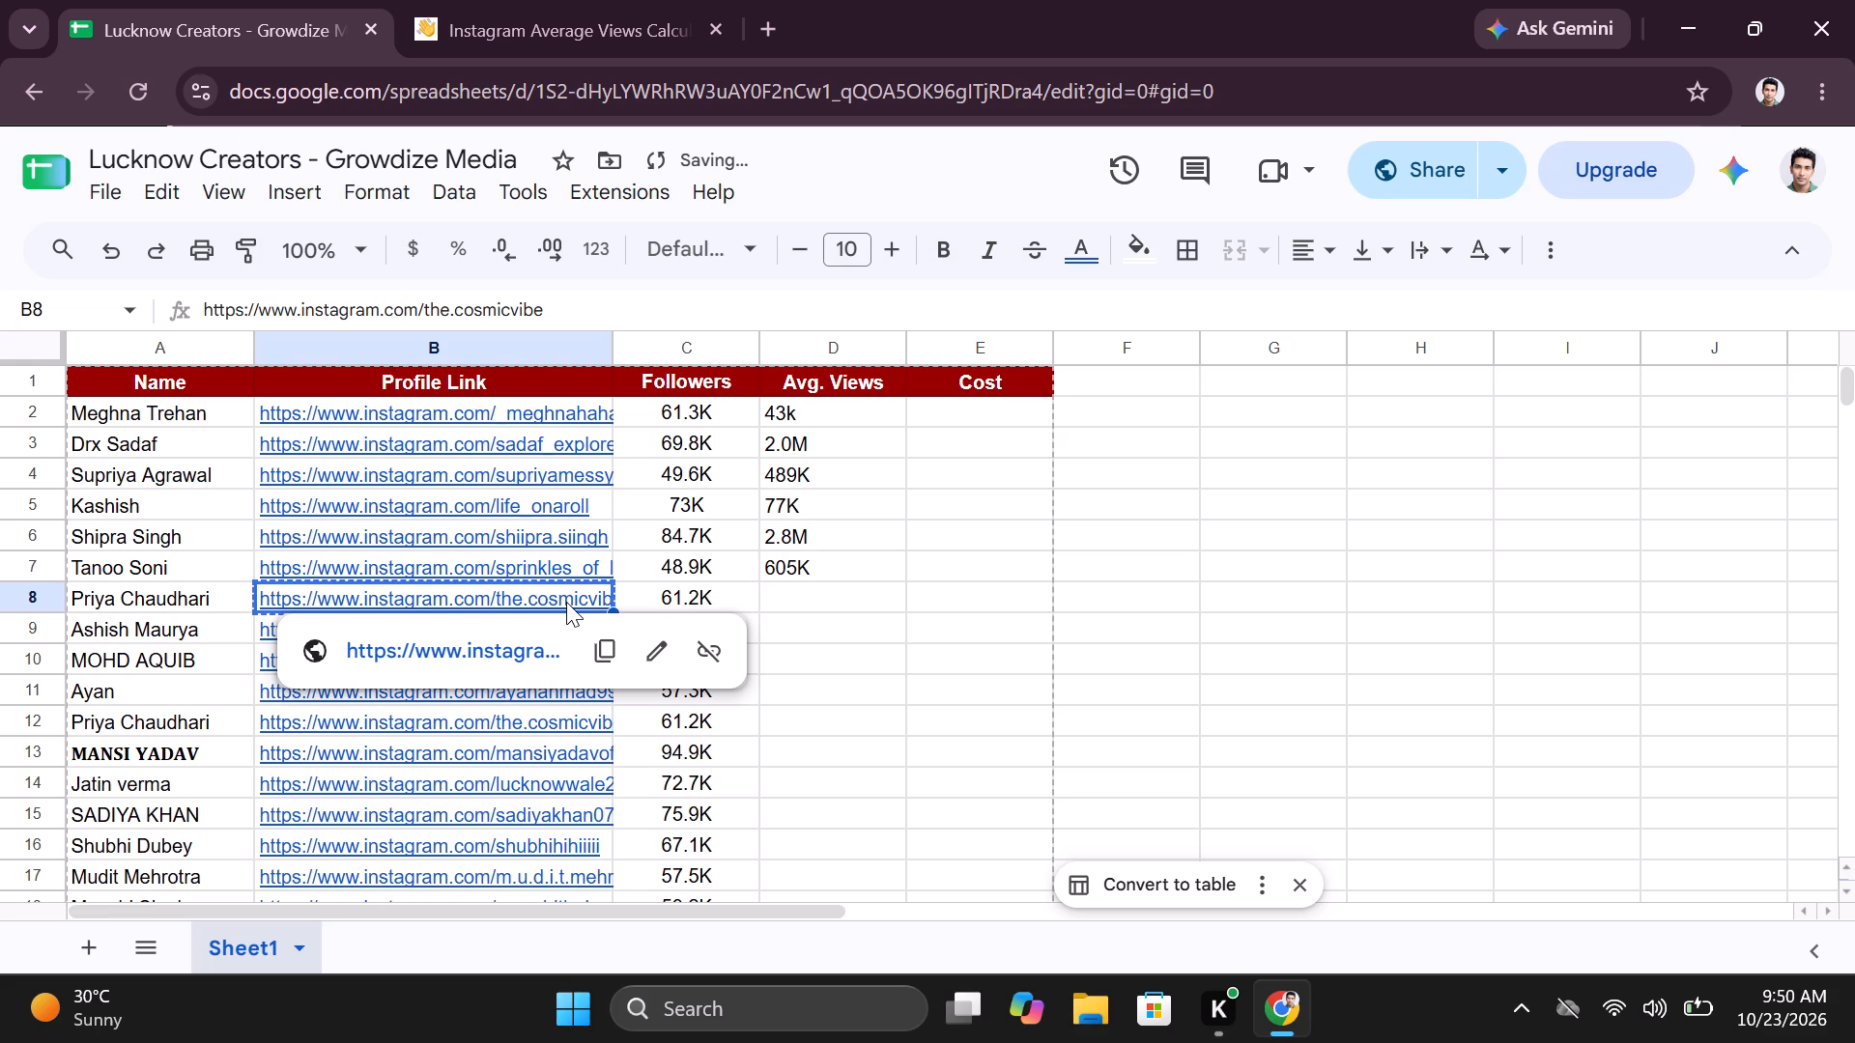
click(473, 4)
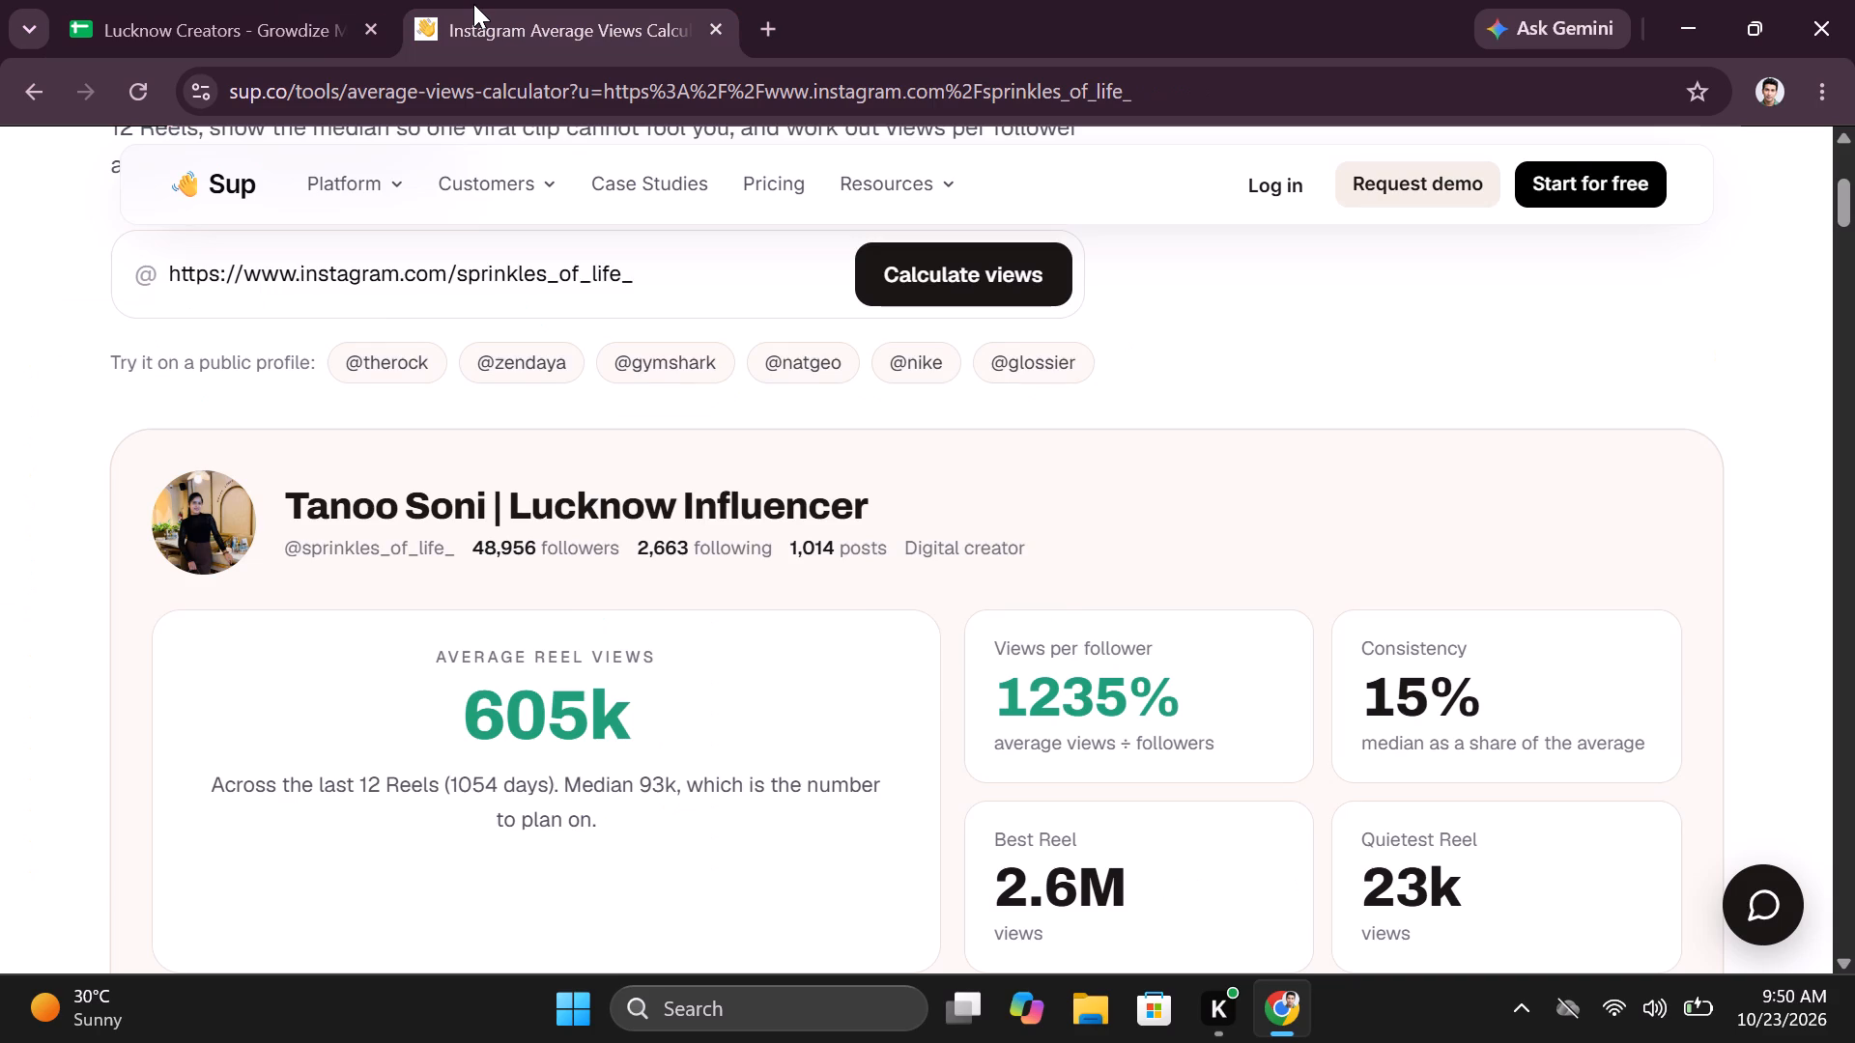
click(624, 281)
click(631, 279)
key(ctrl+v)
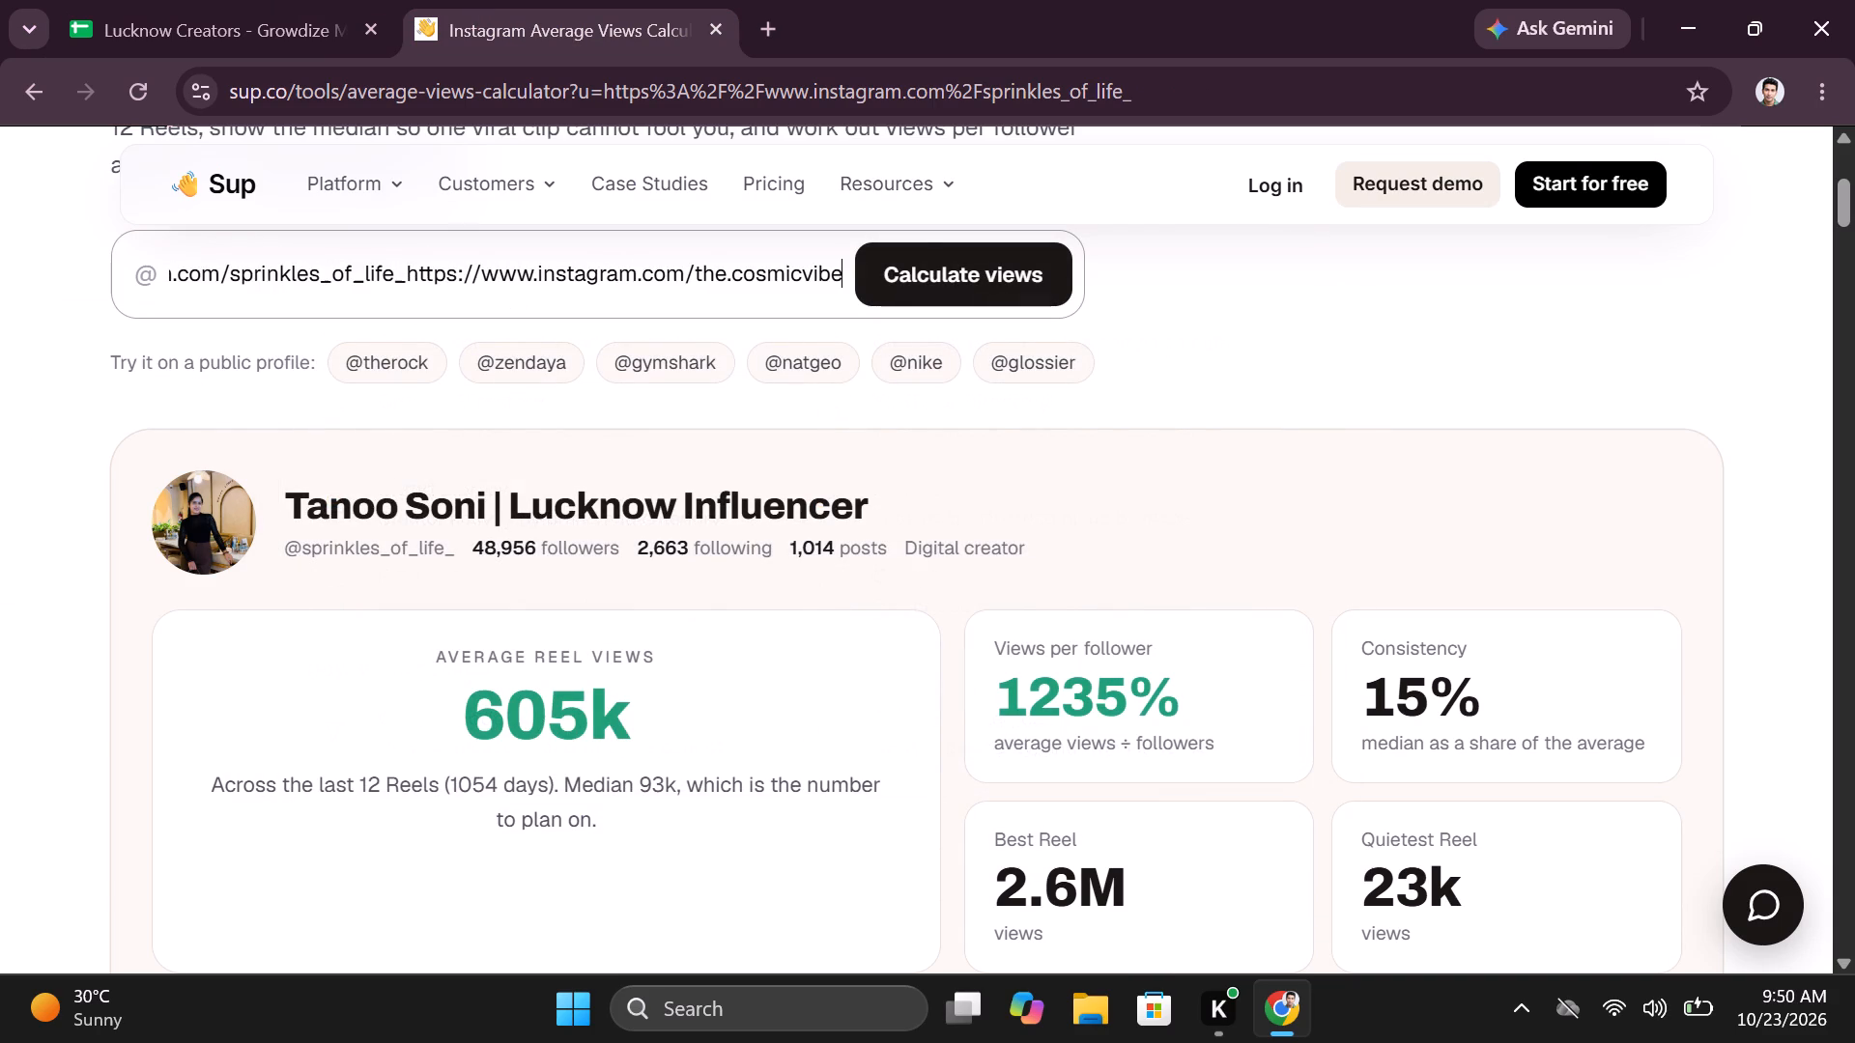
key(Return)
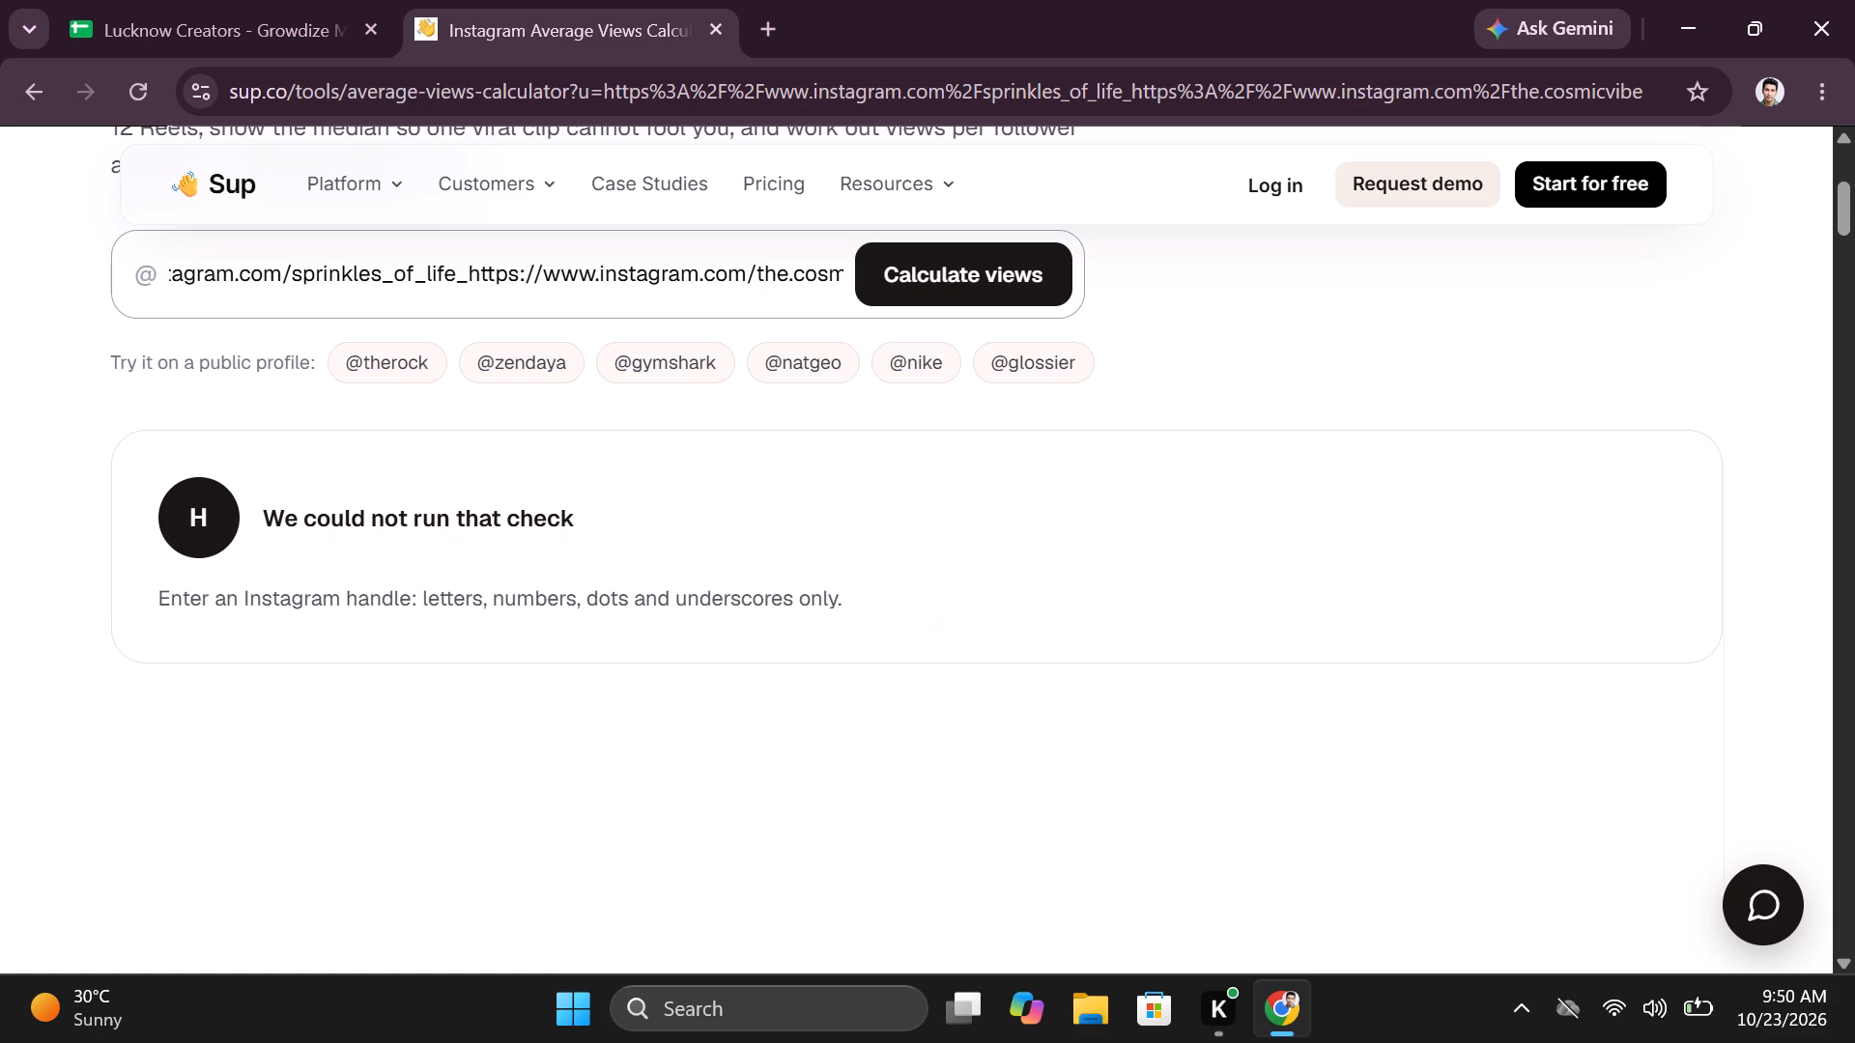
click(540, 277)
key(ctrl+a)
key(ctrl+v)
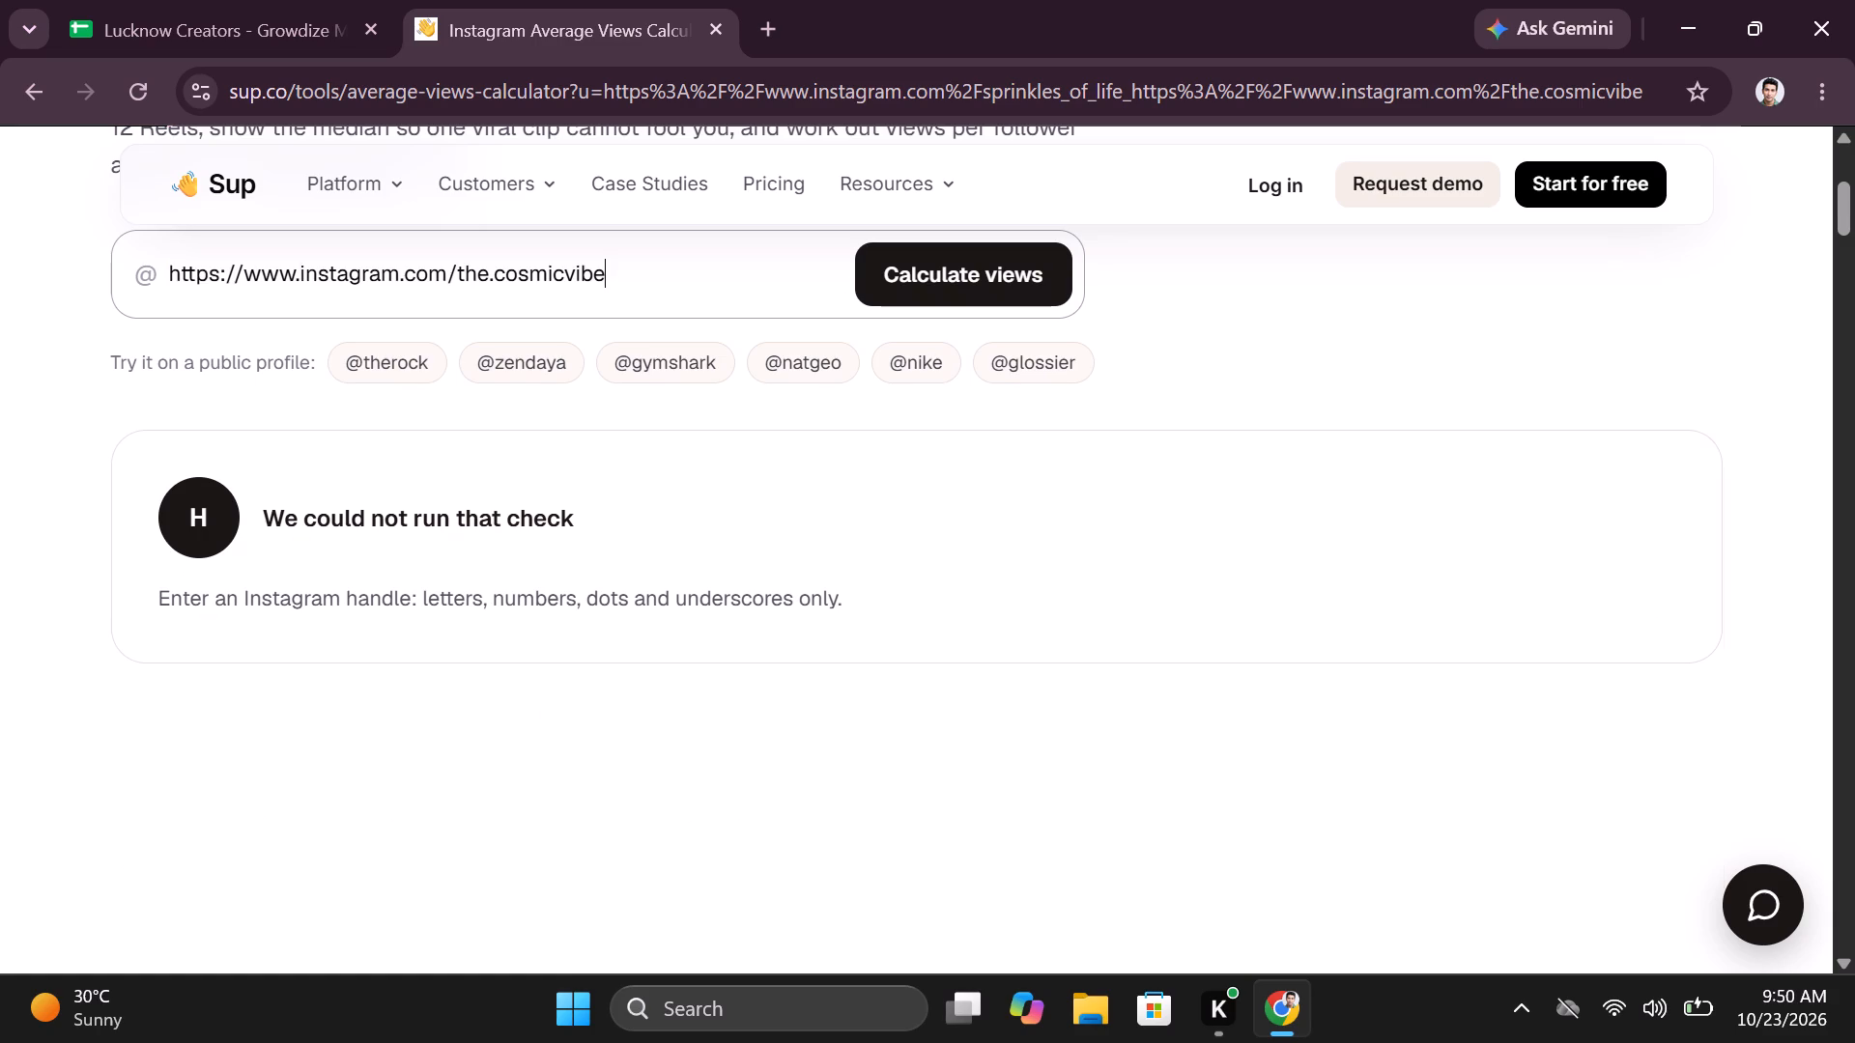
click(1007, 270)
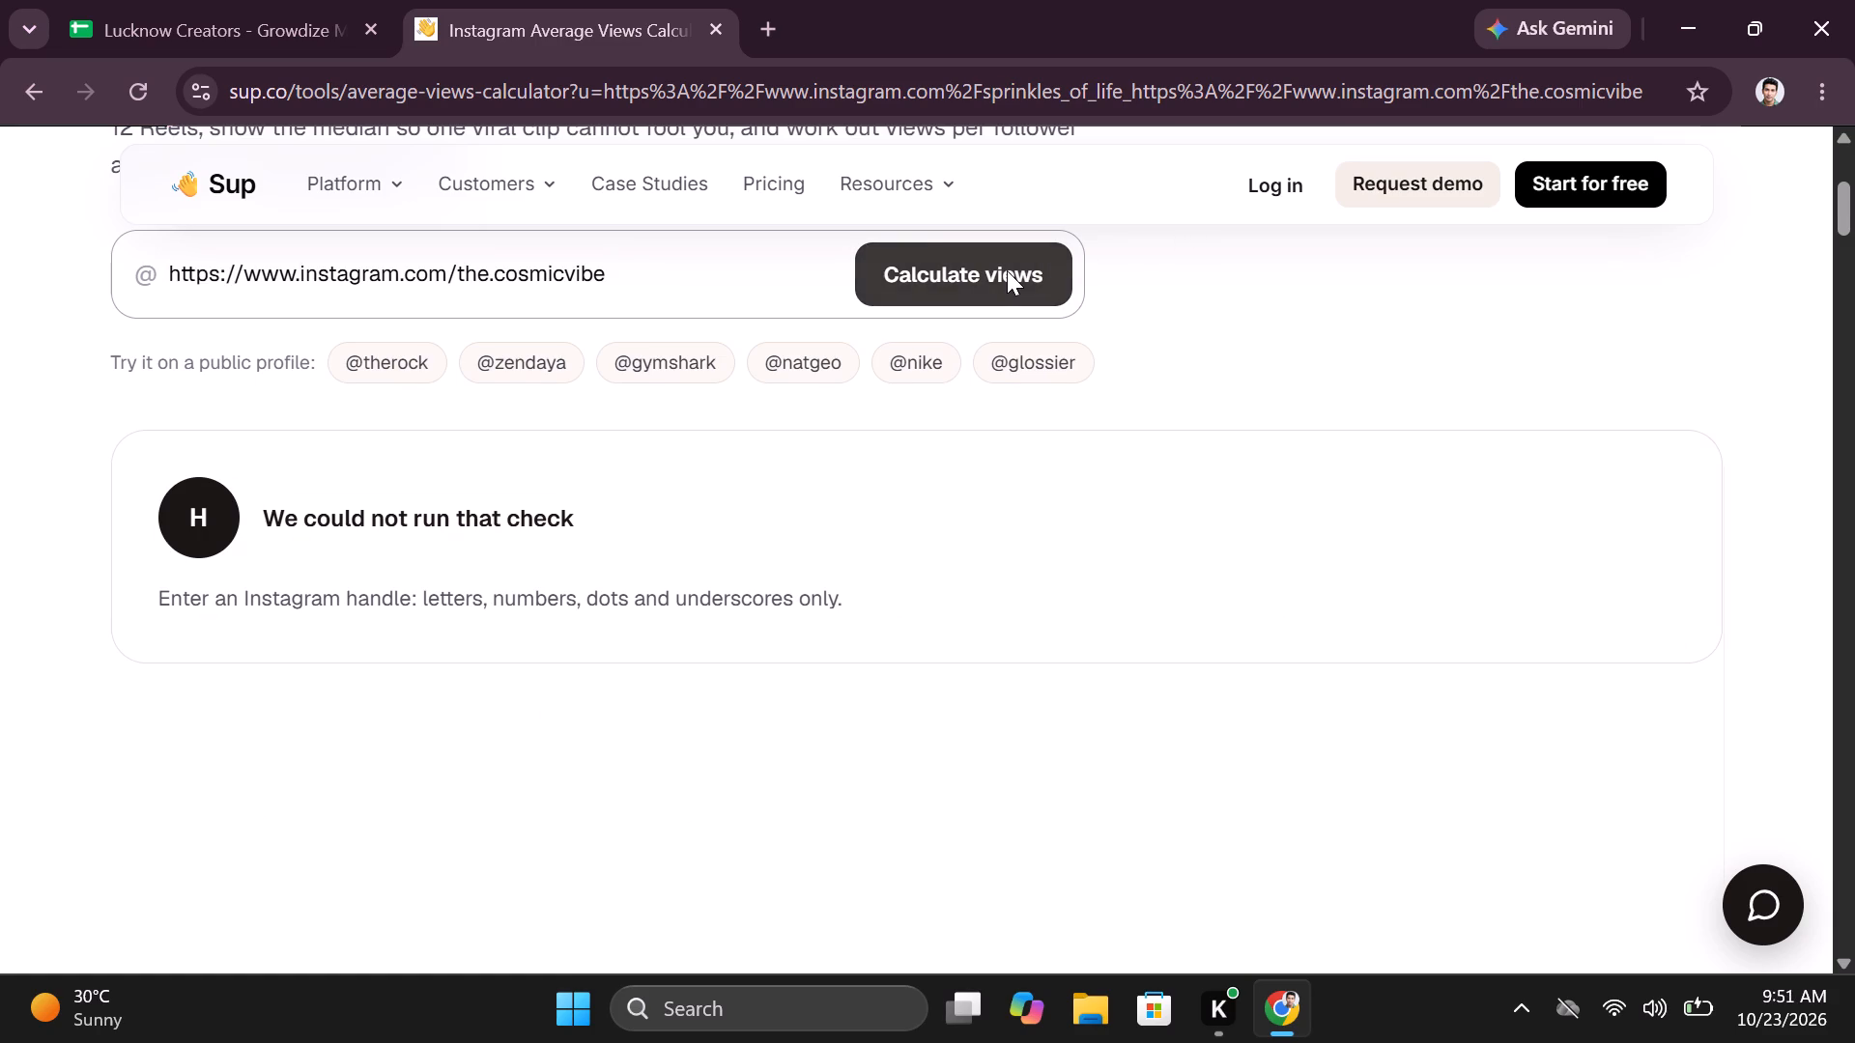
click(116, 0)
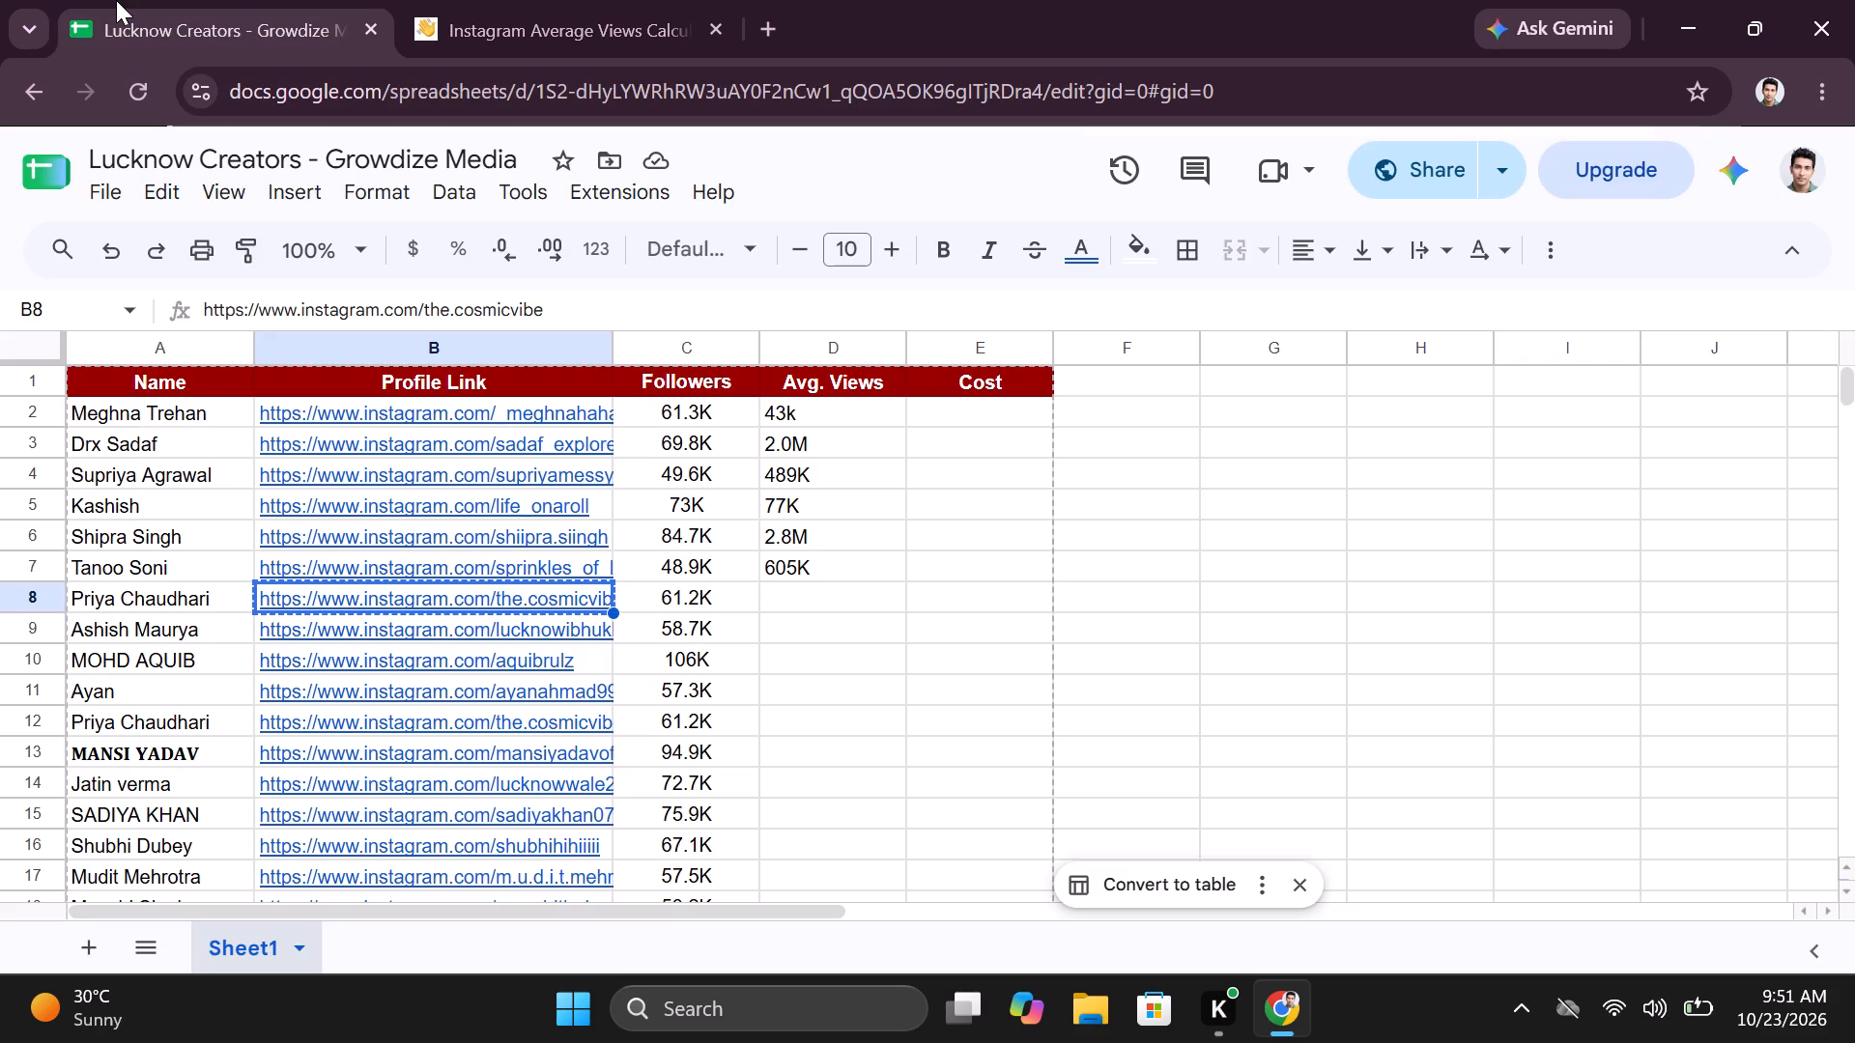
click(491, 10)
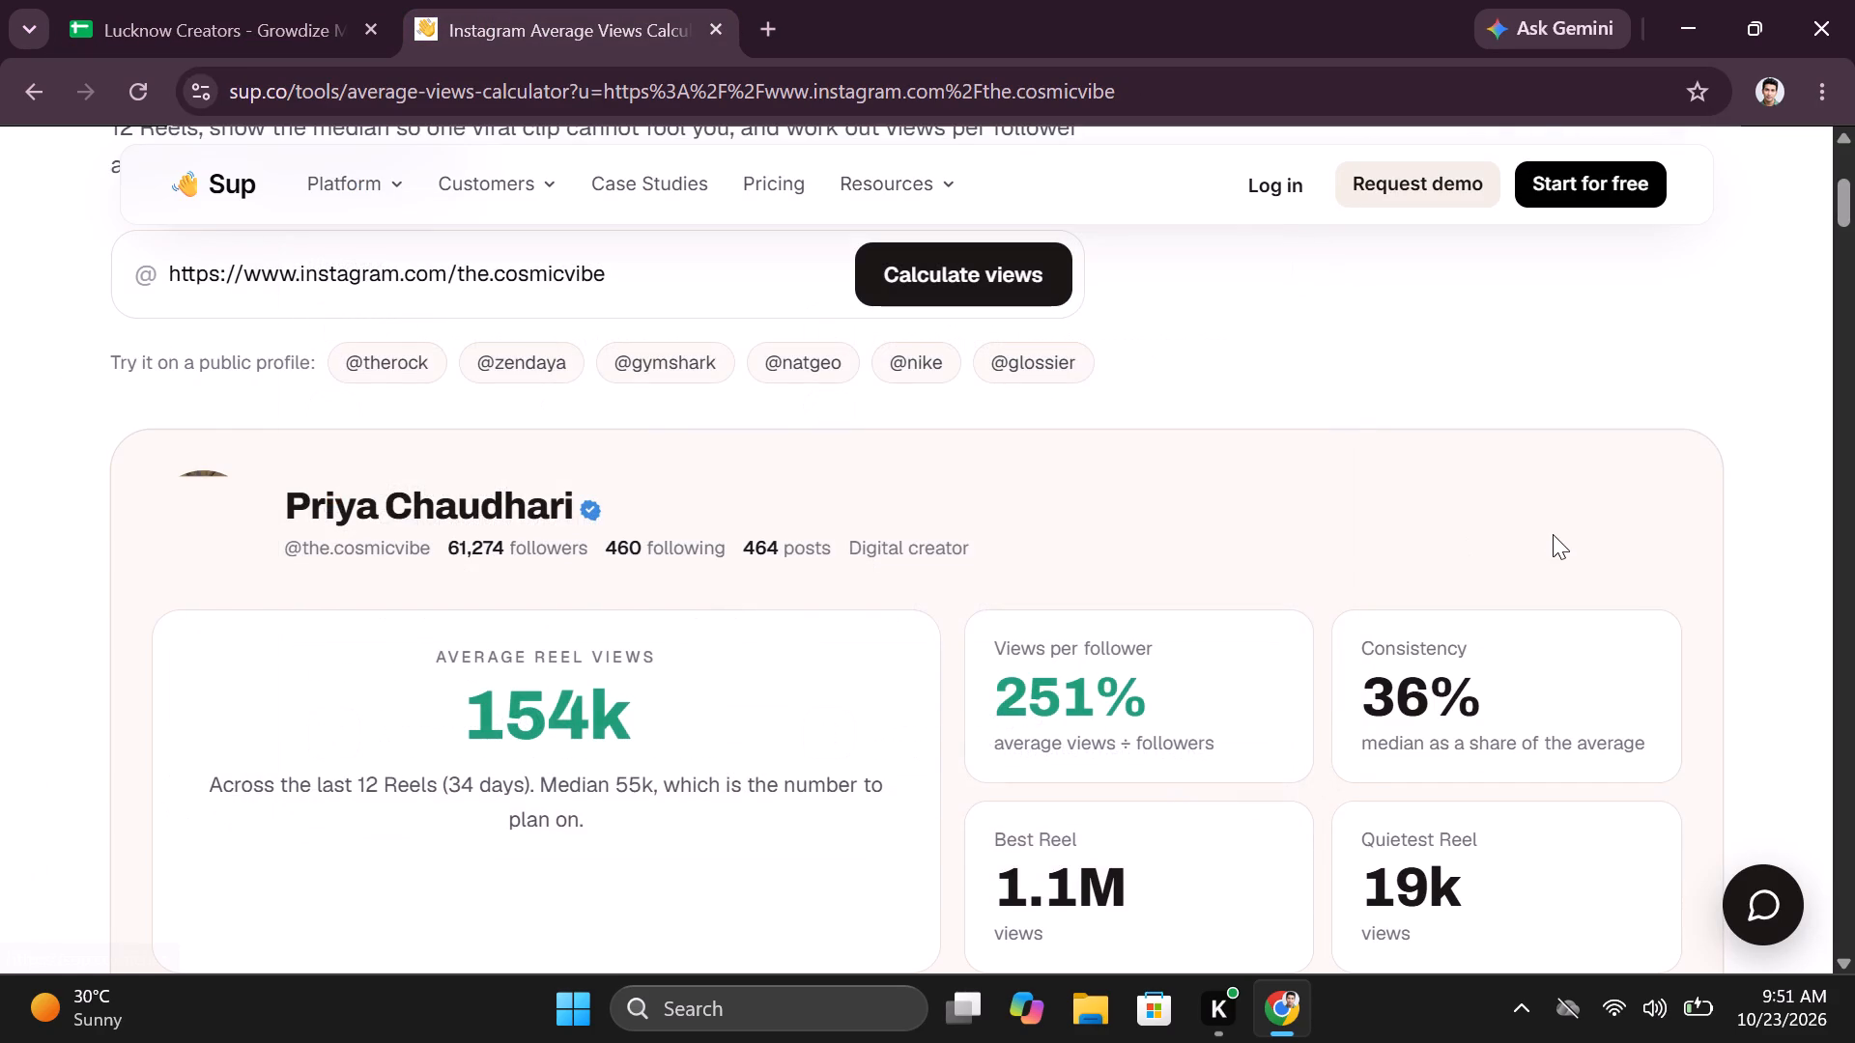
Enter 154K as the Avg. Views value in cell D8 of the Lucknow Creators spreadsheet.
click(221, 0)
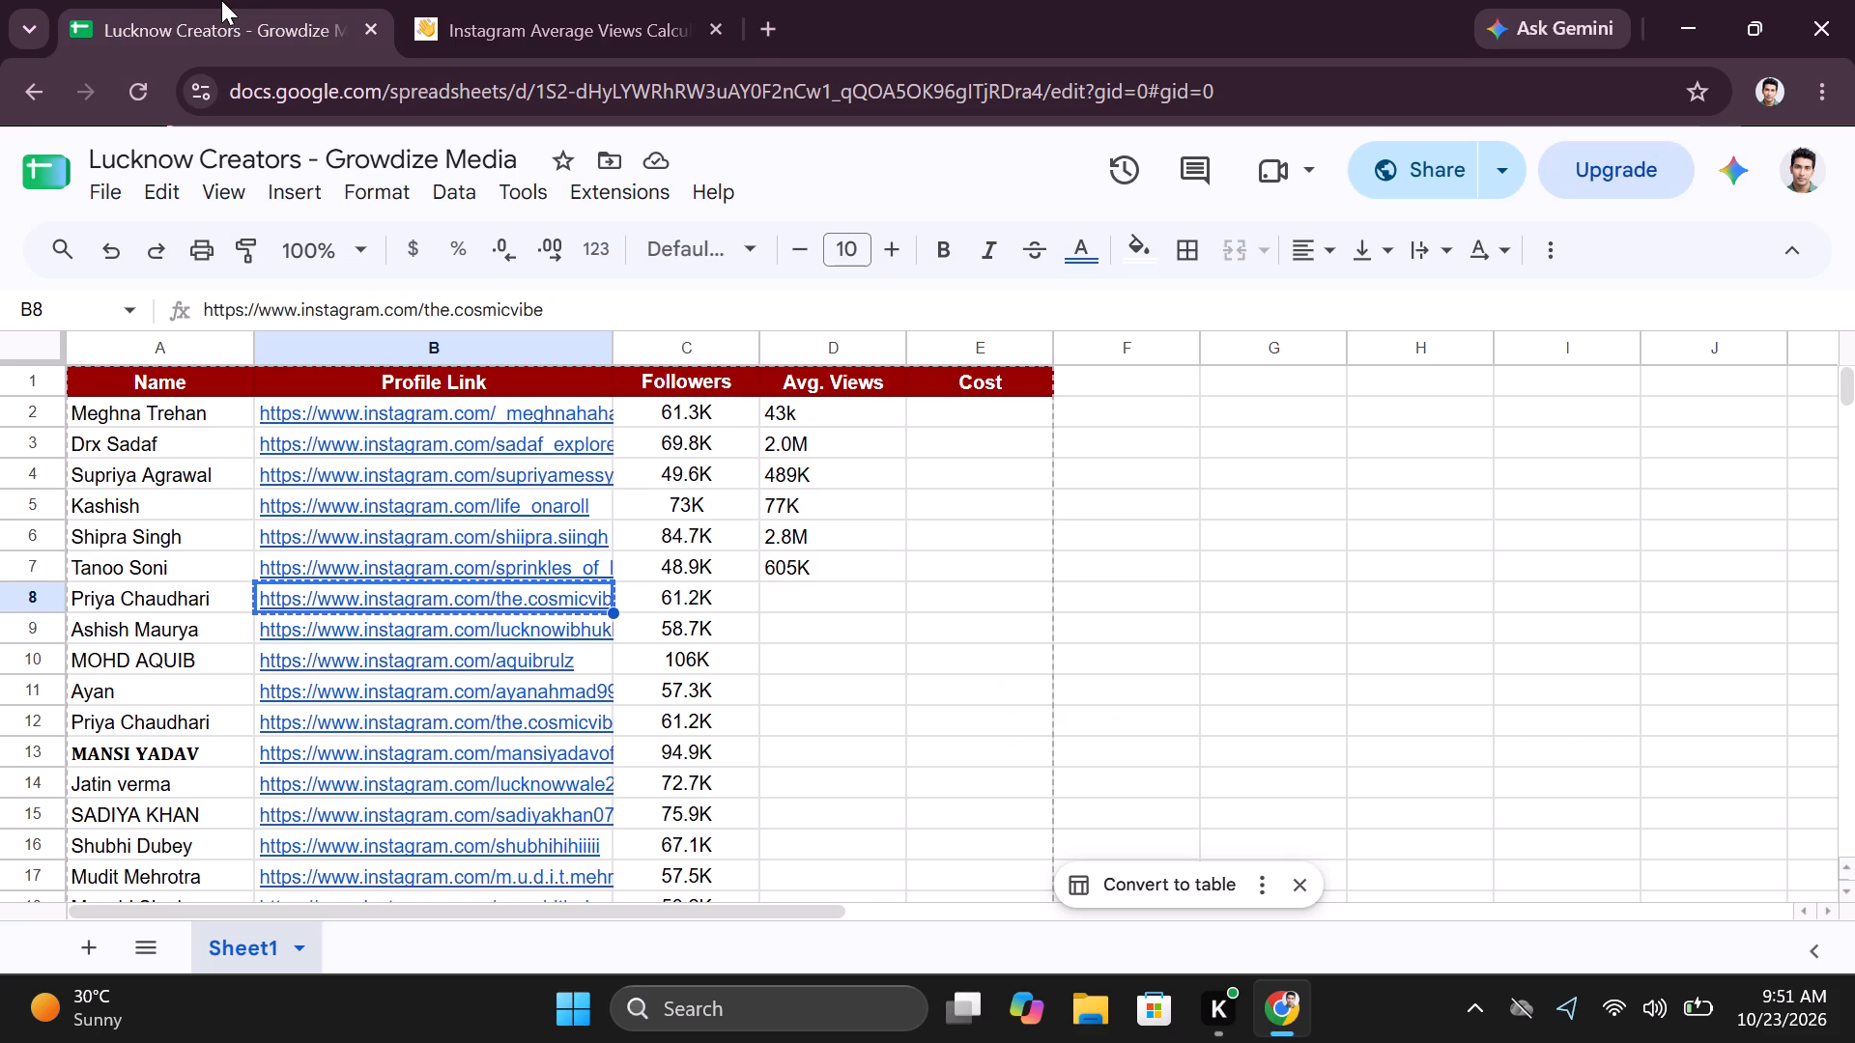
click(834, 603)
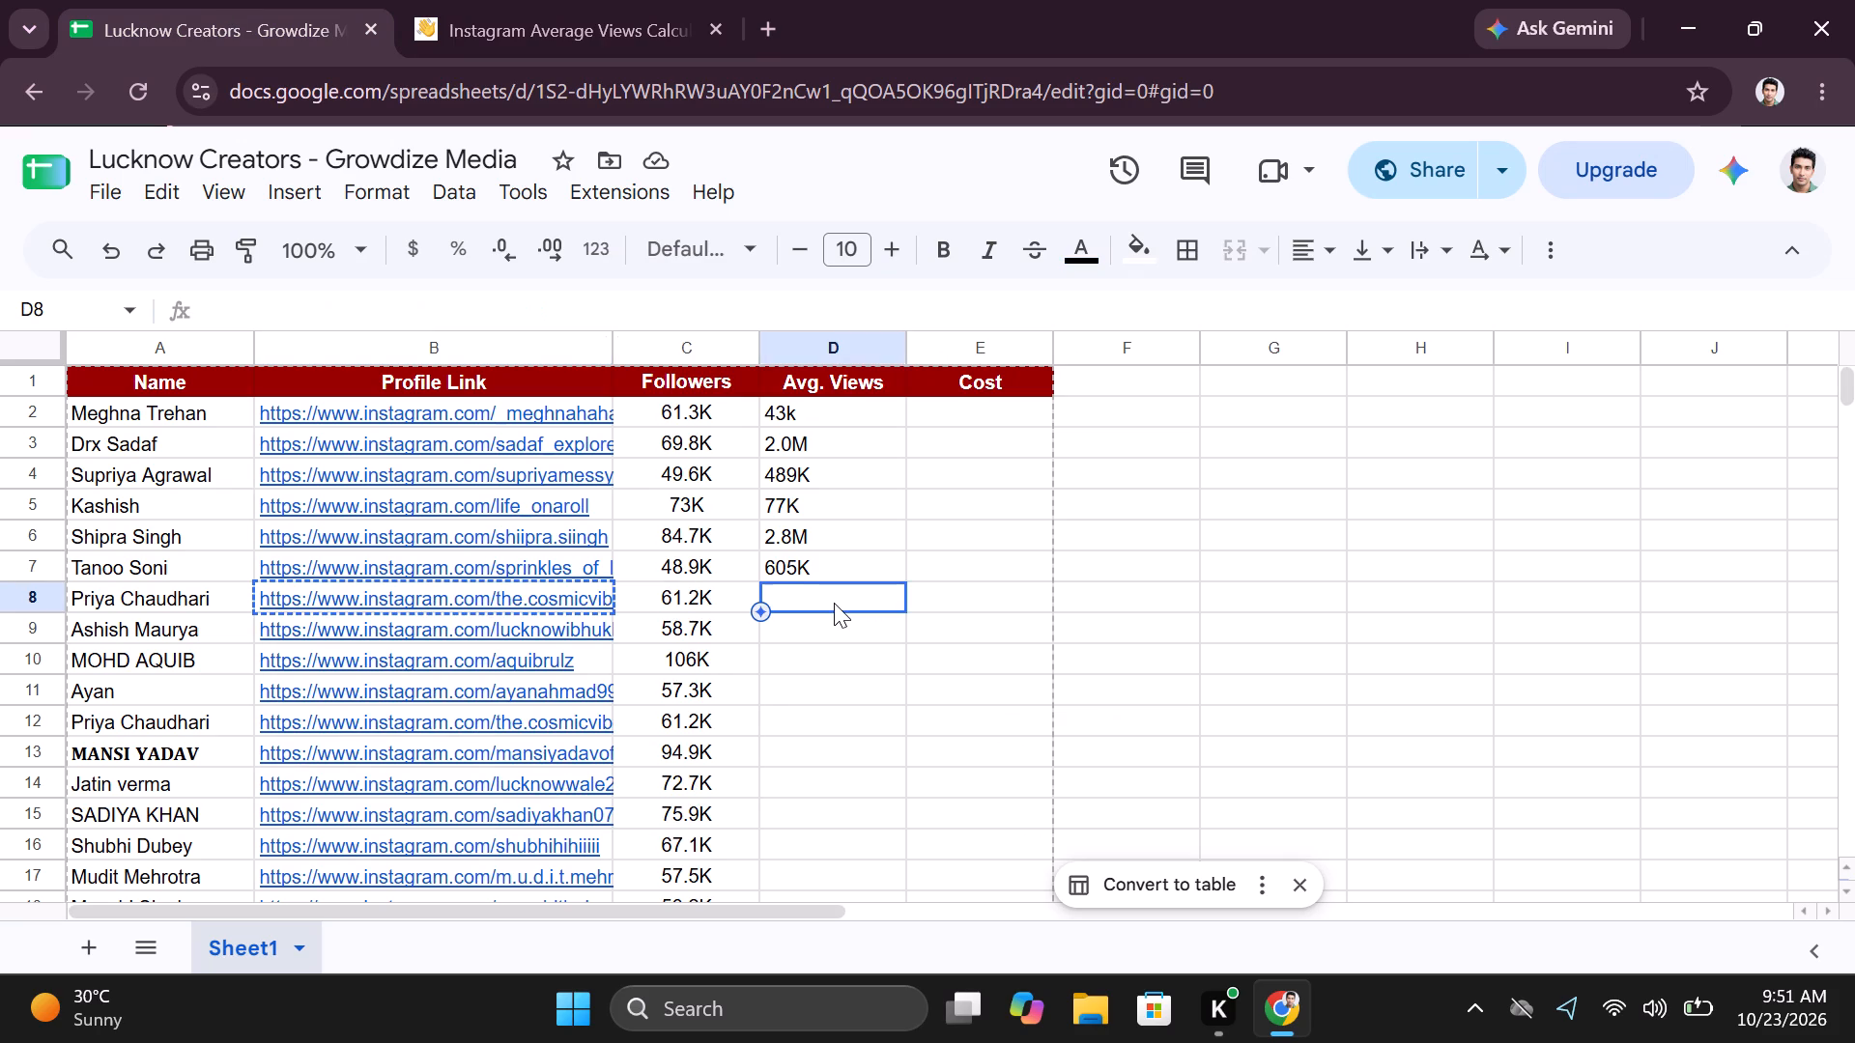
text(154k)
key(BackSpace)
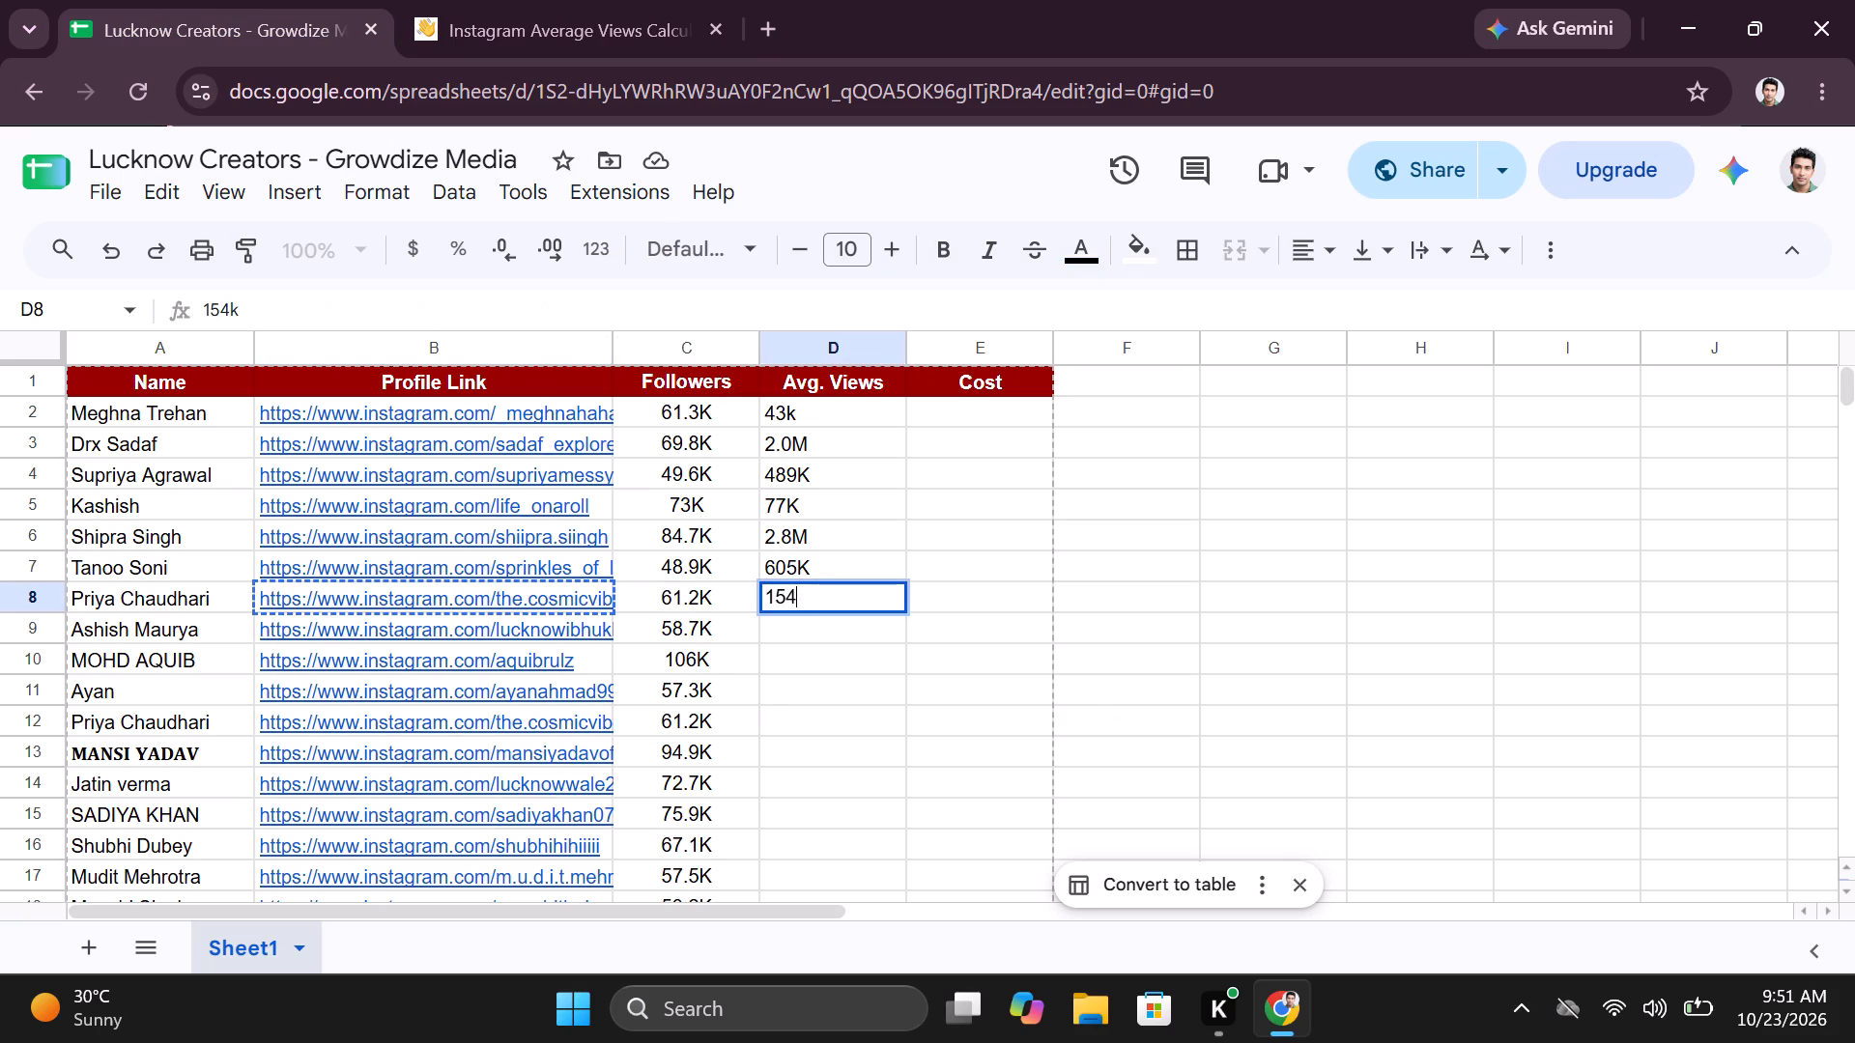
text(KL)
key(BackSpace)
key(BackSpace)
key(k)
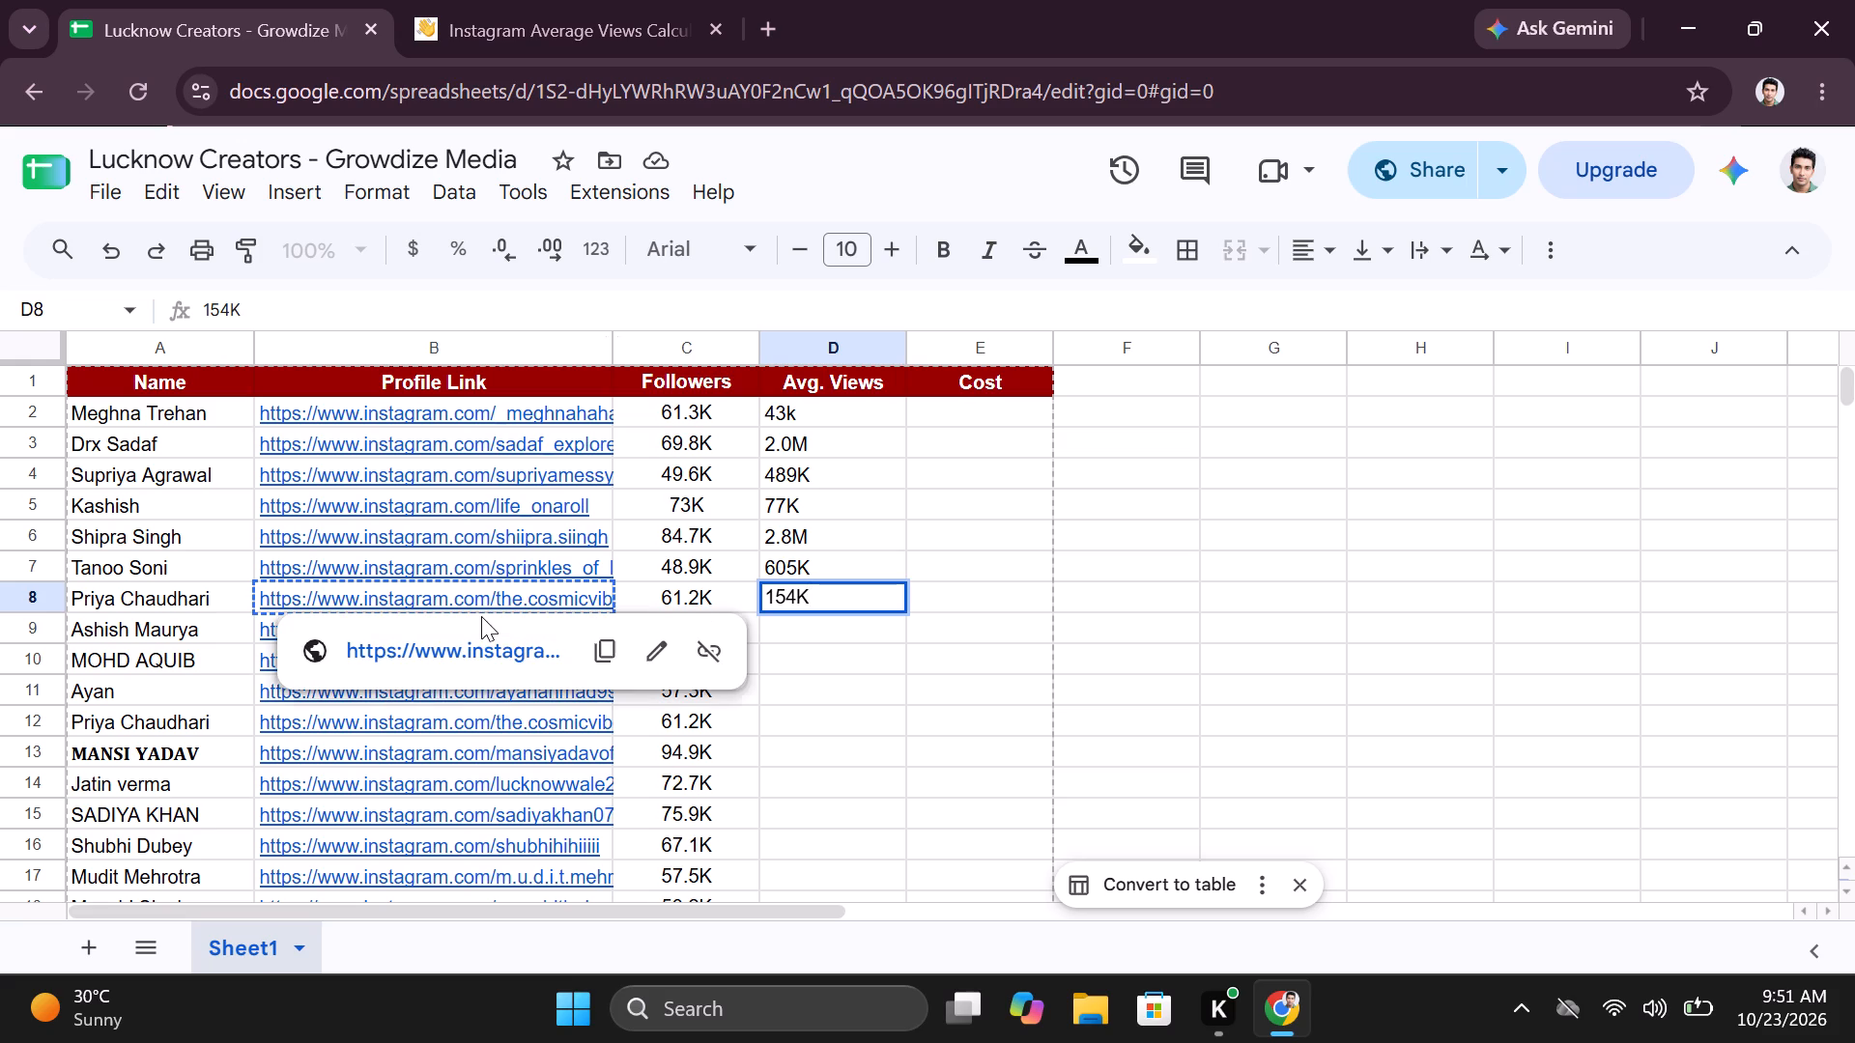
click(844, 665)
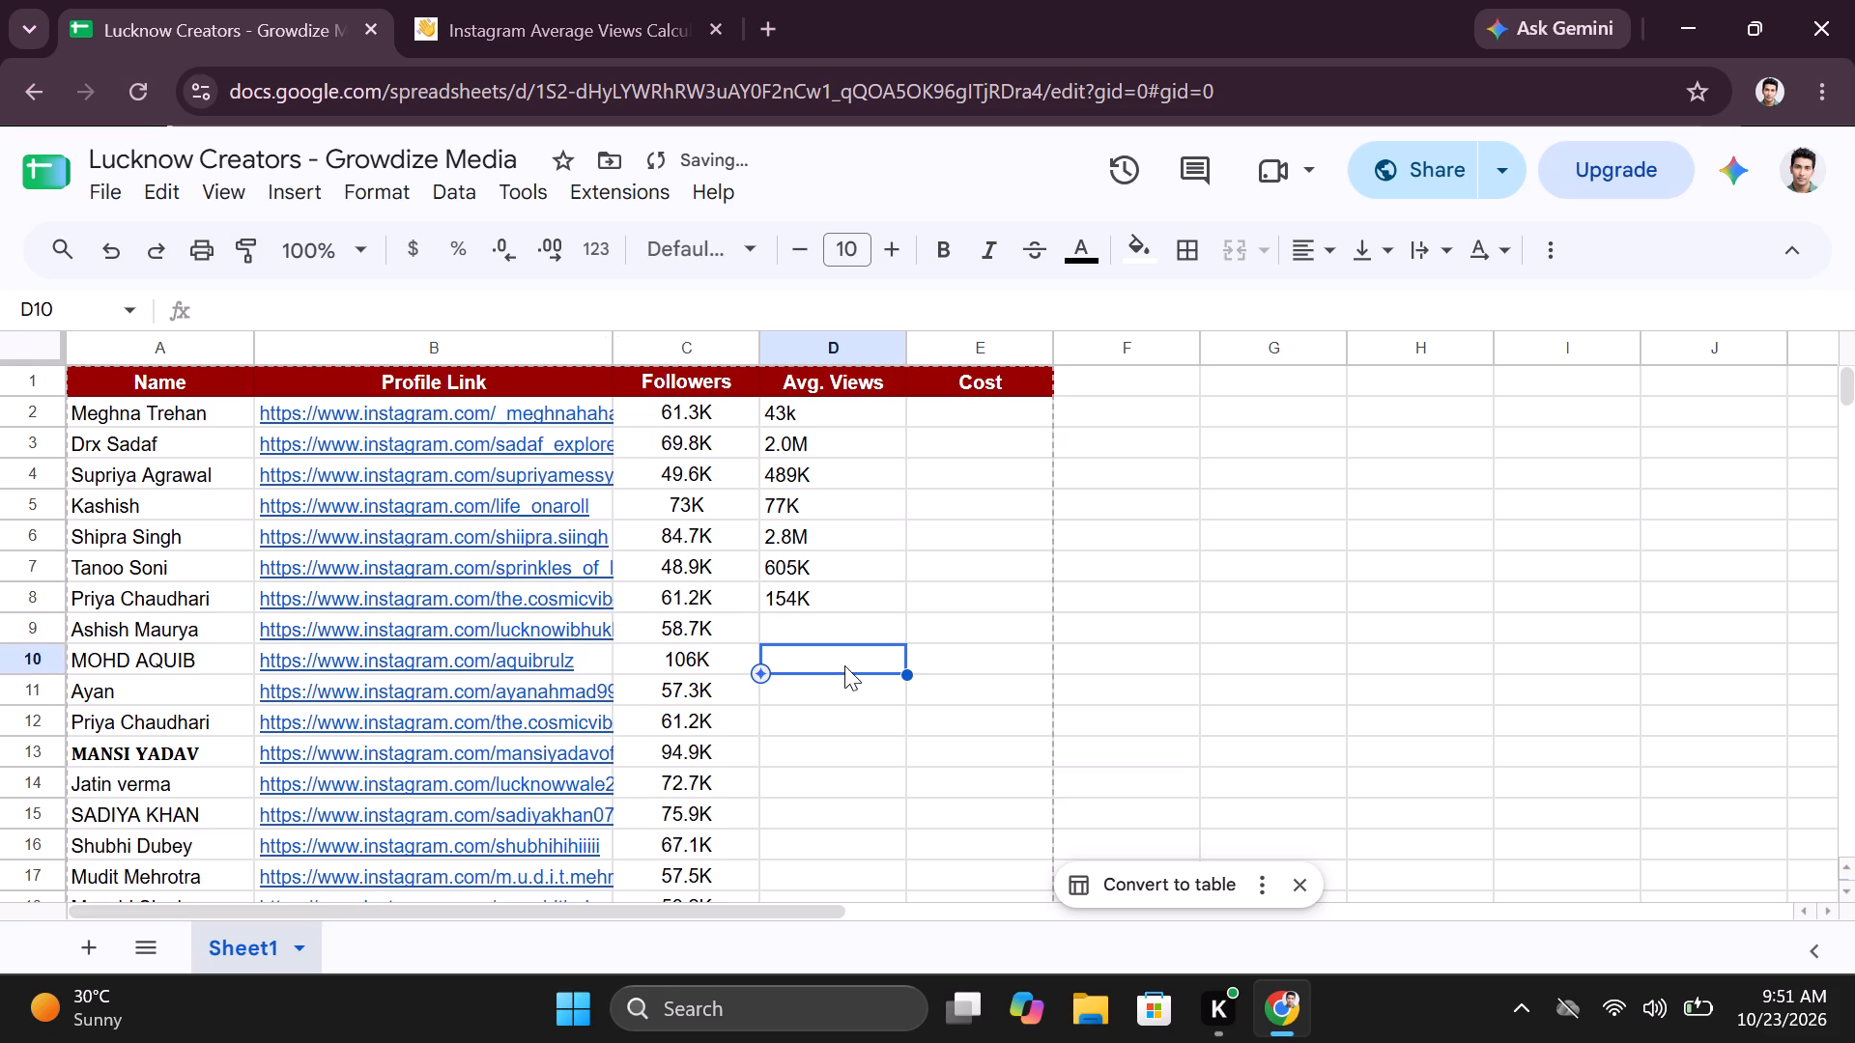
Look up the profile link from cell B9 in Sup's Instagram average views calculator.
scroll(844, 665, down, 1)
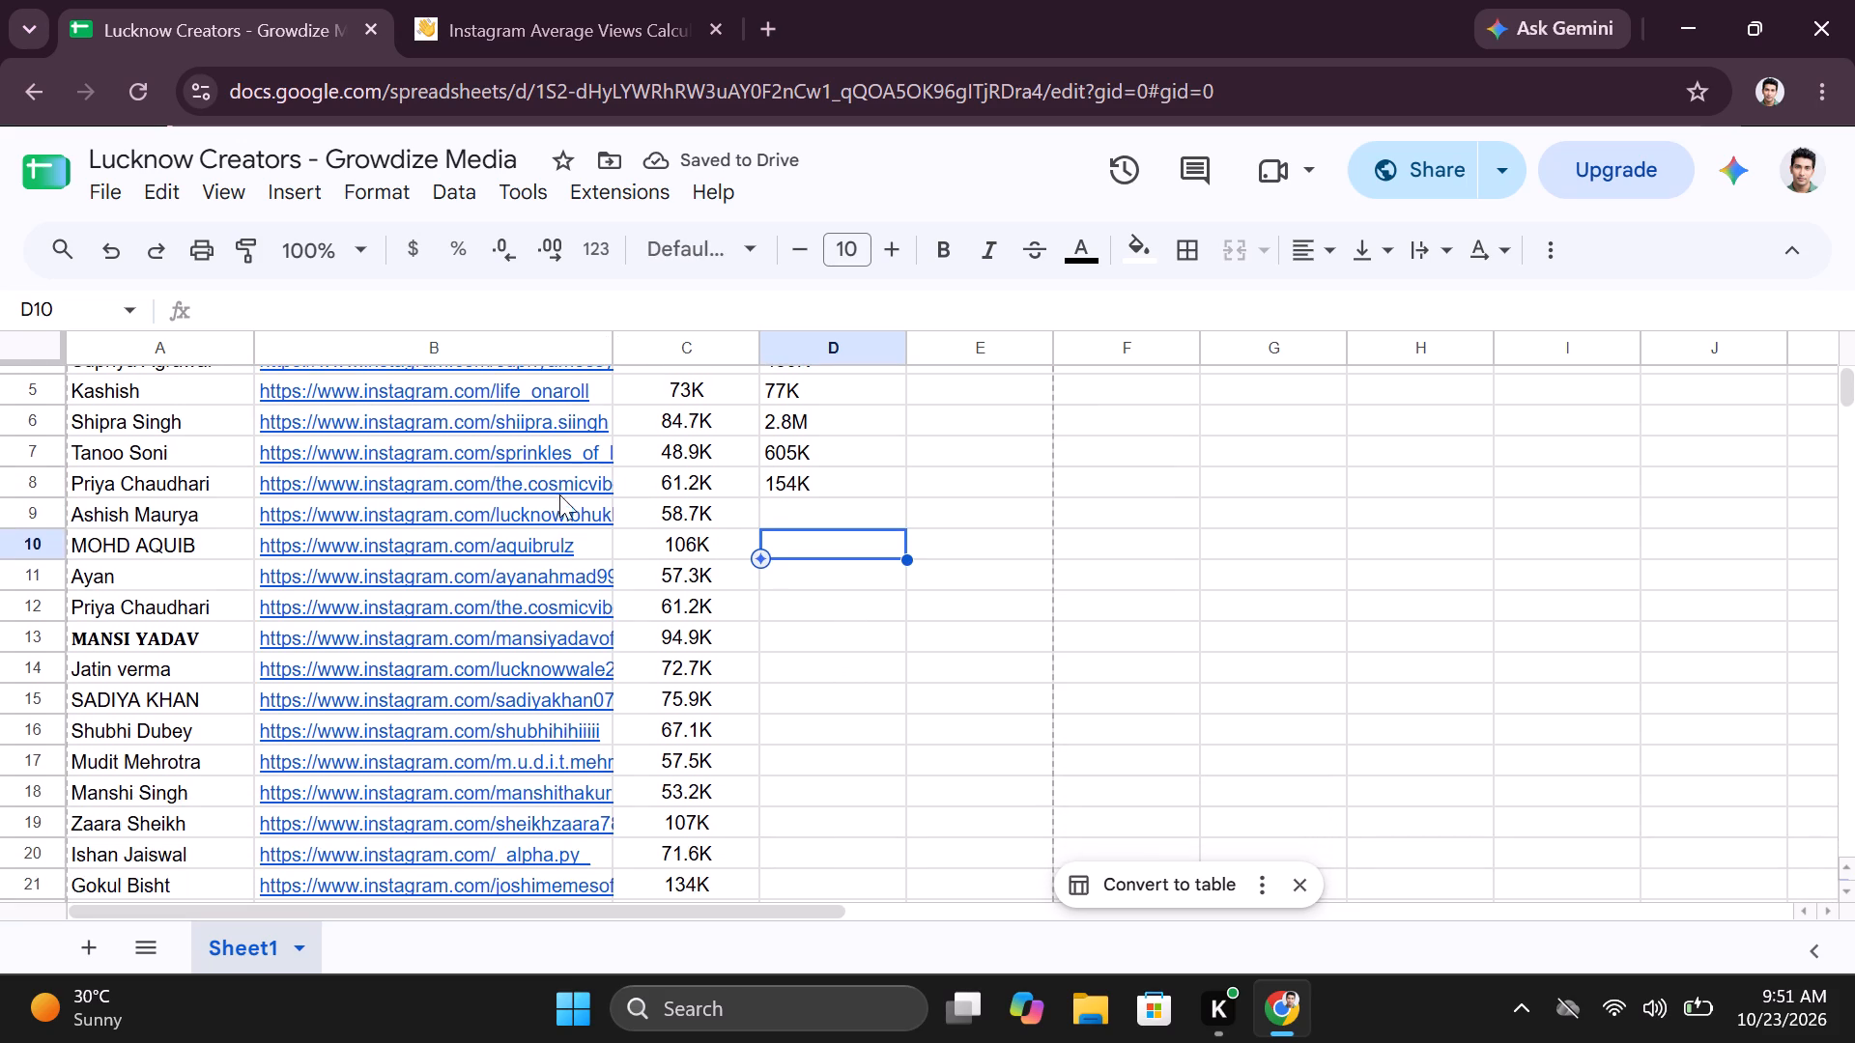
click(575, 524)
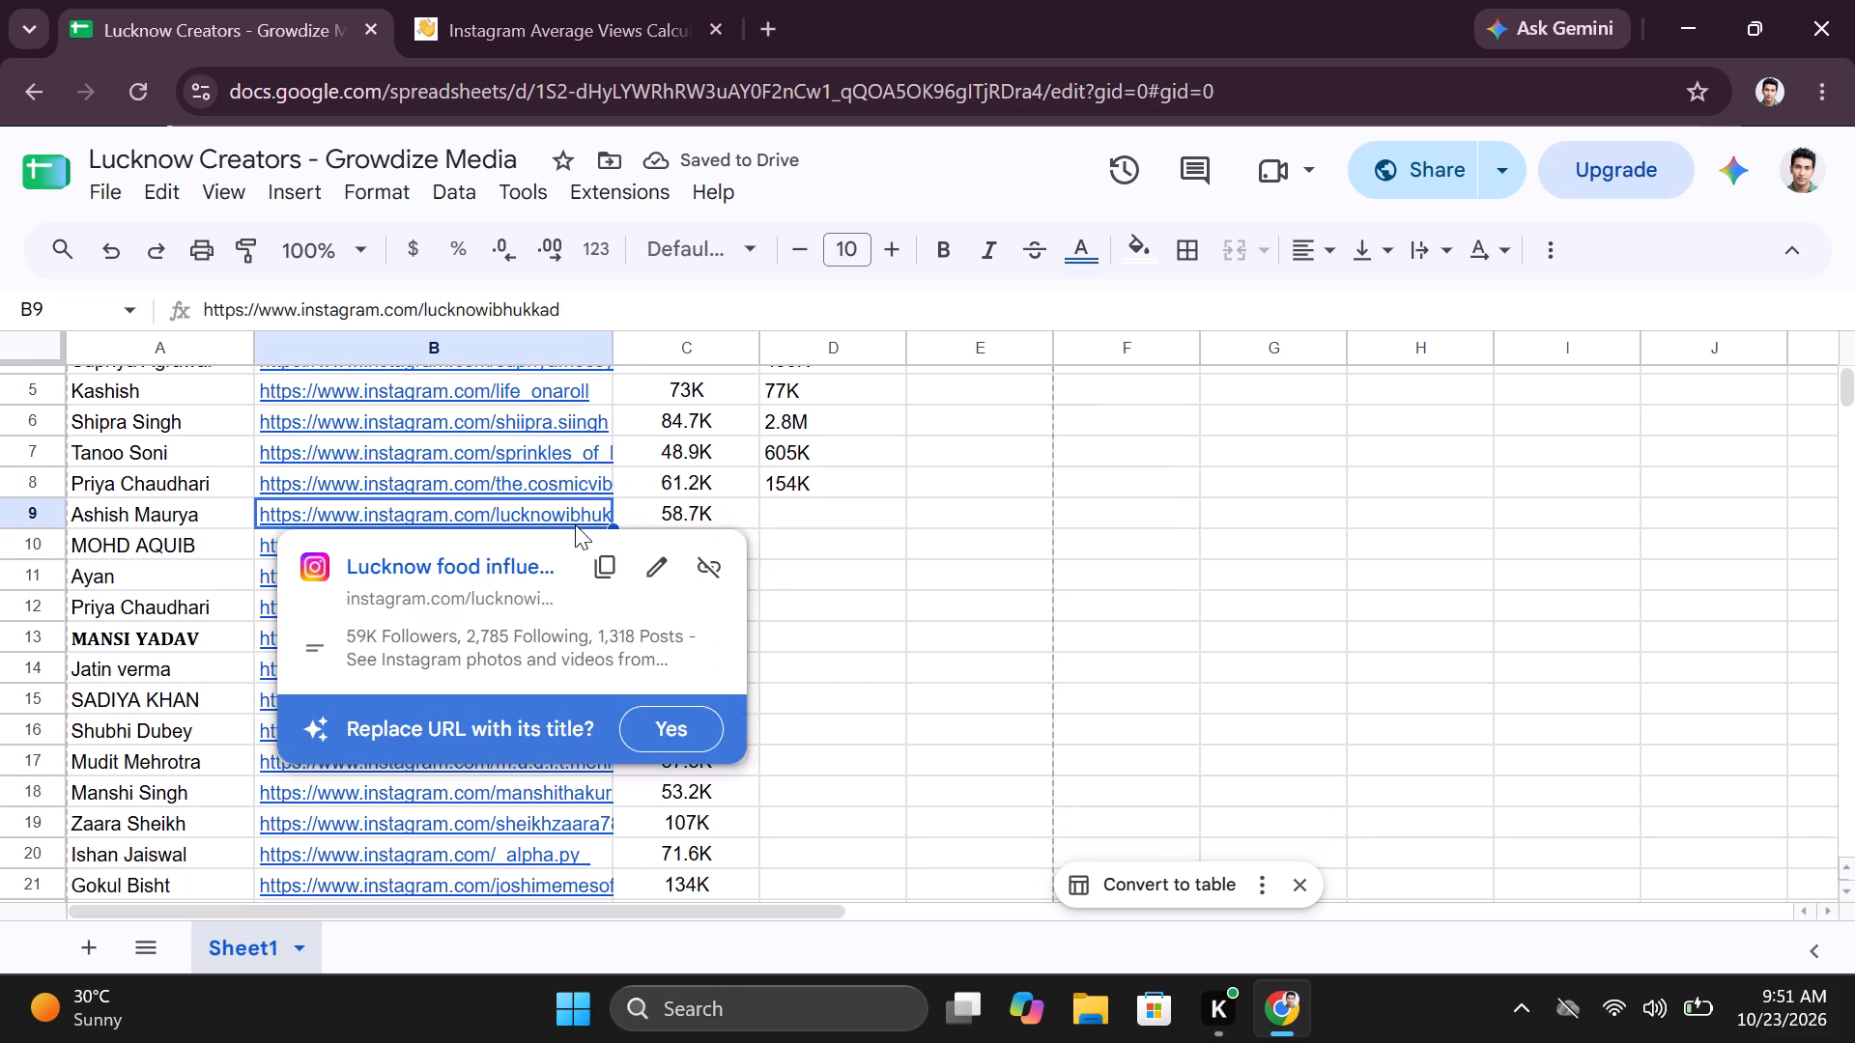
key(ctrl+c)
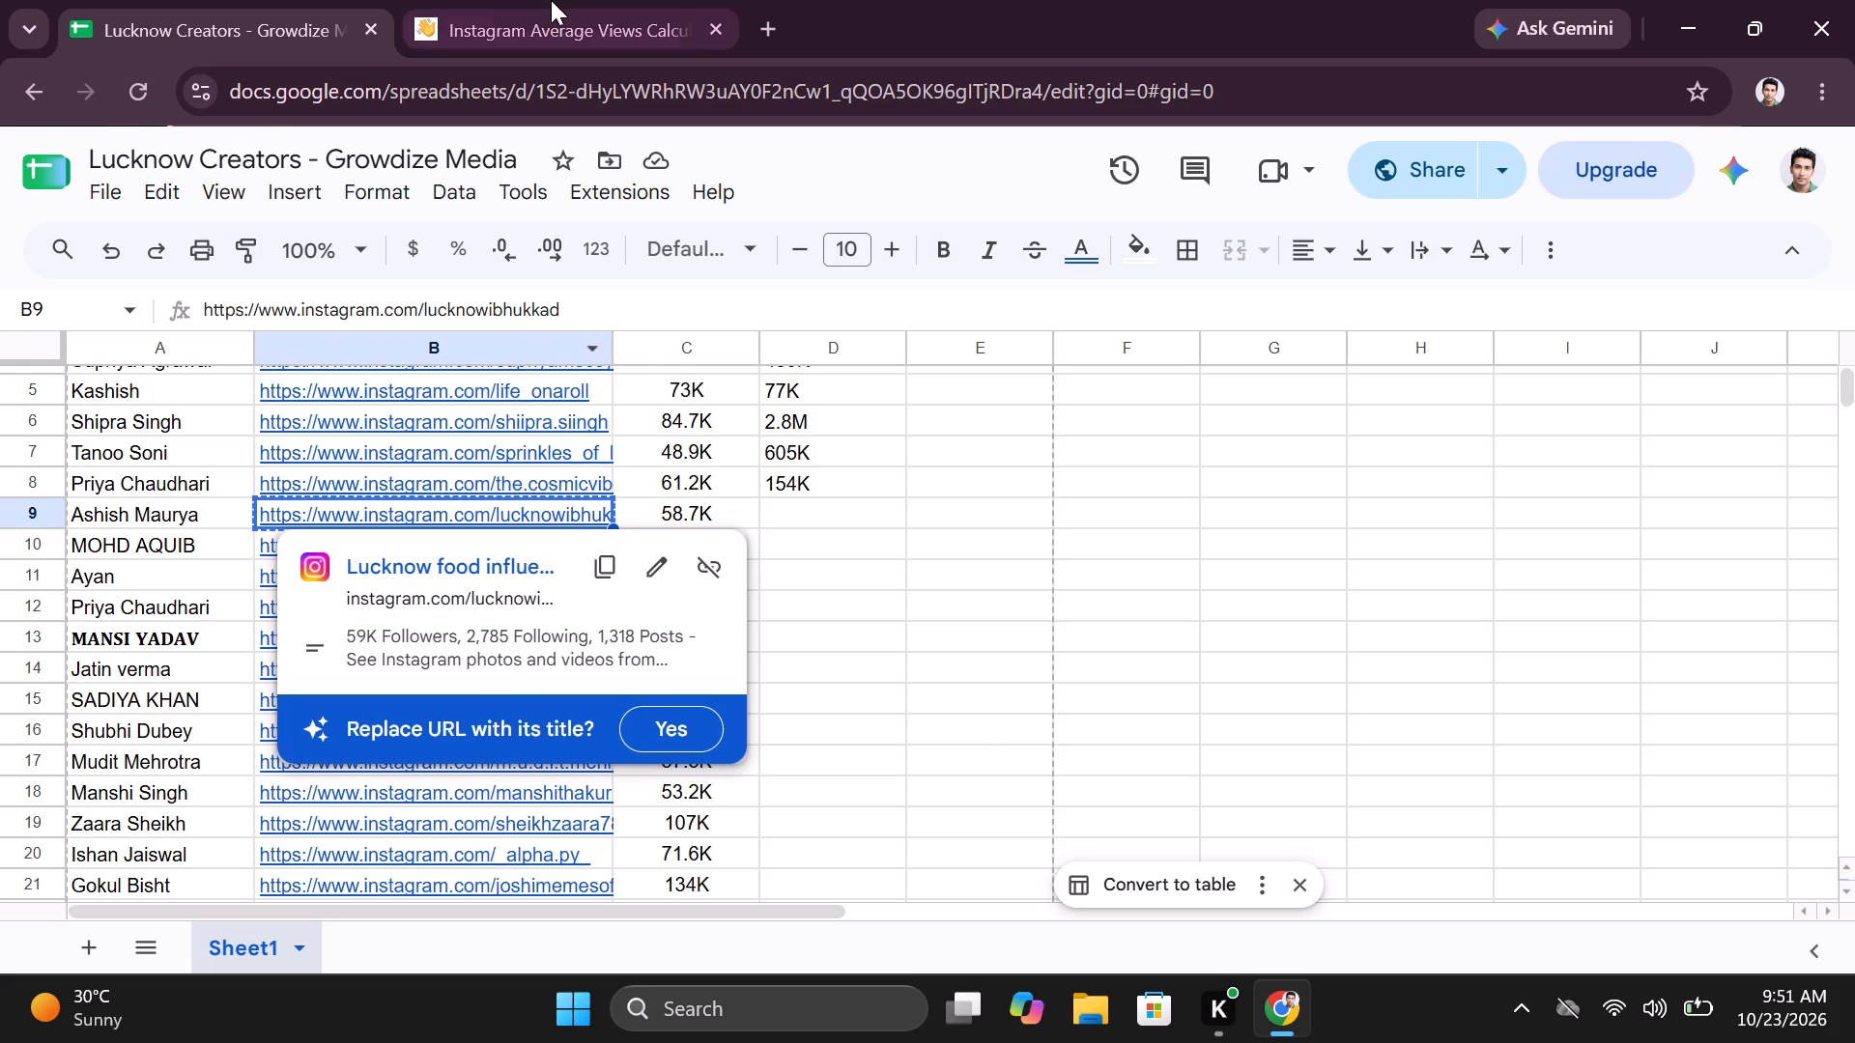
click(548, 0)
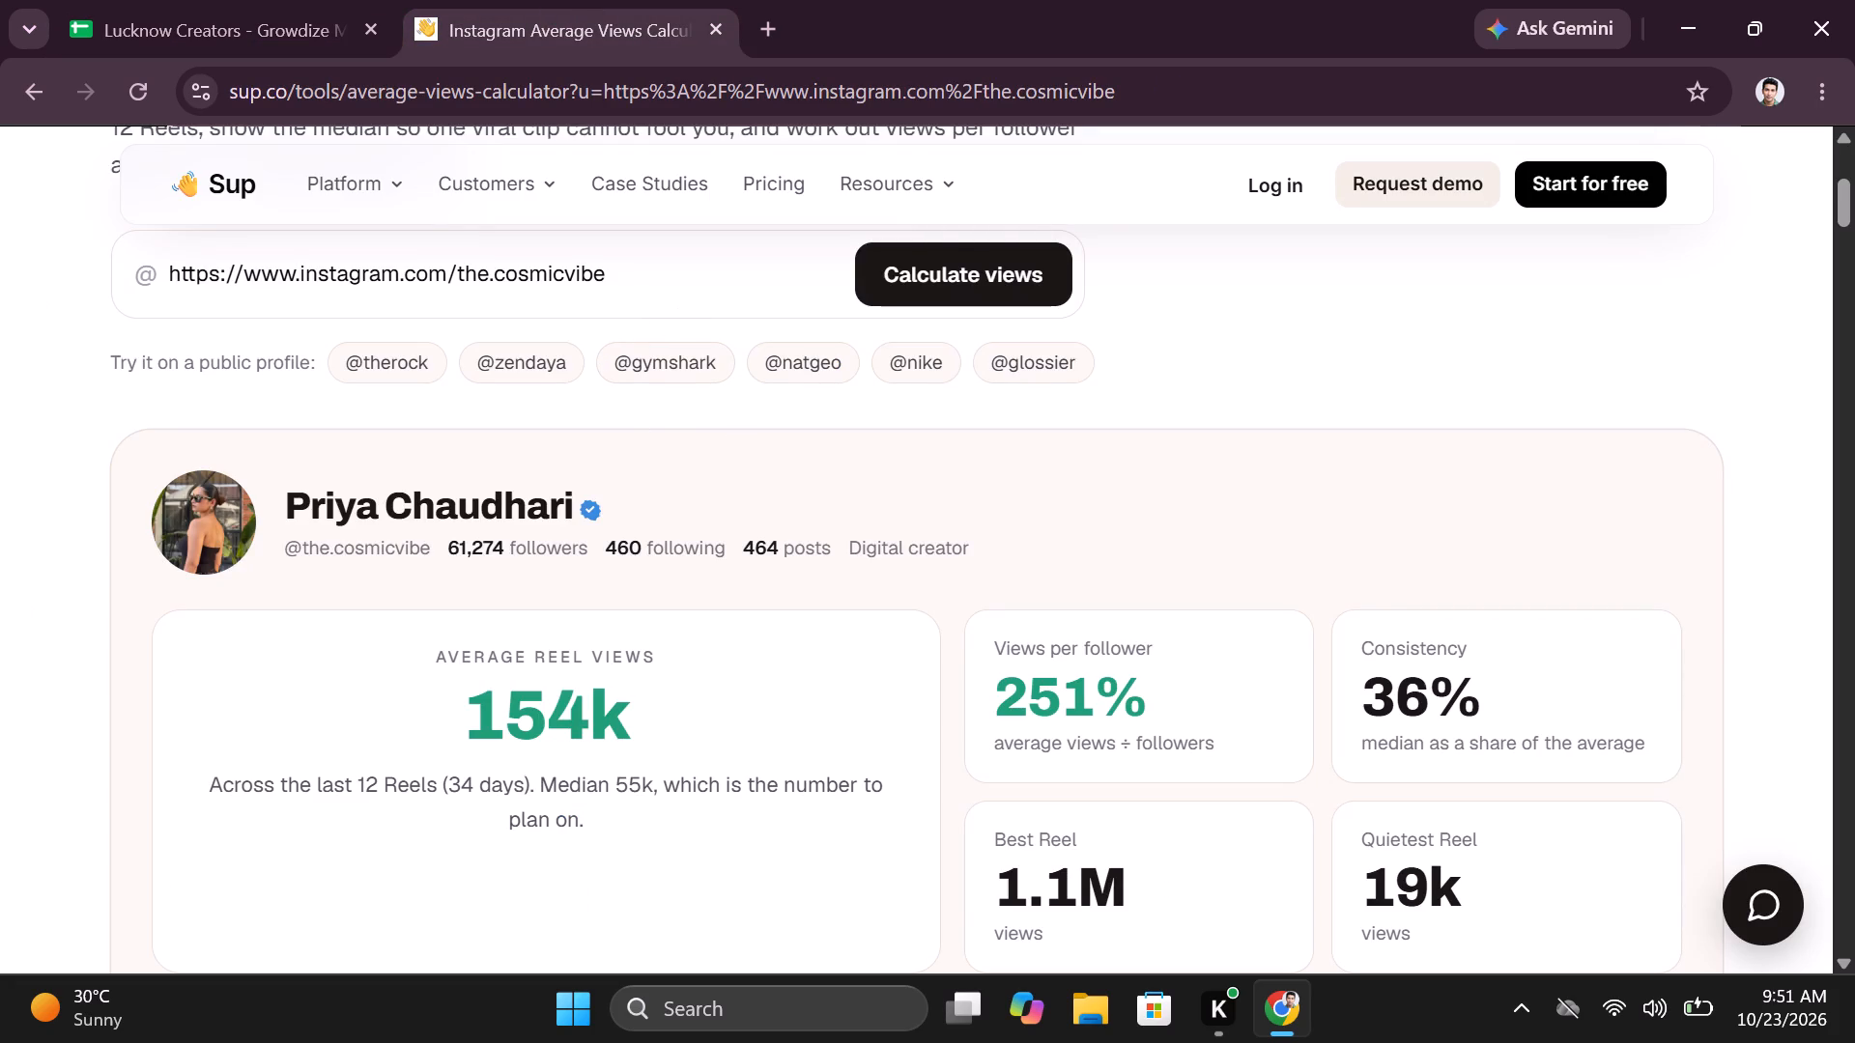
click(685, 275)
key(ctrl+v)
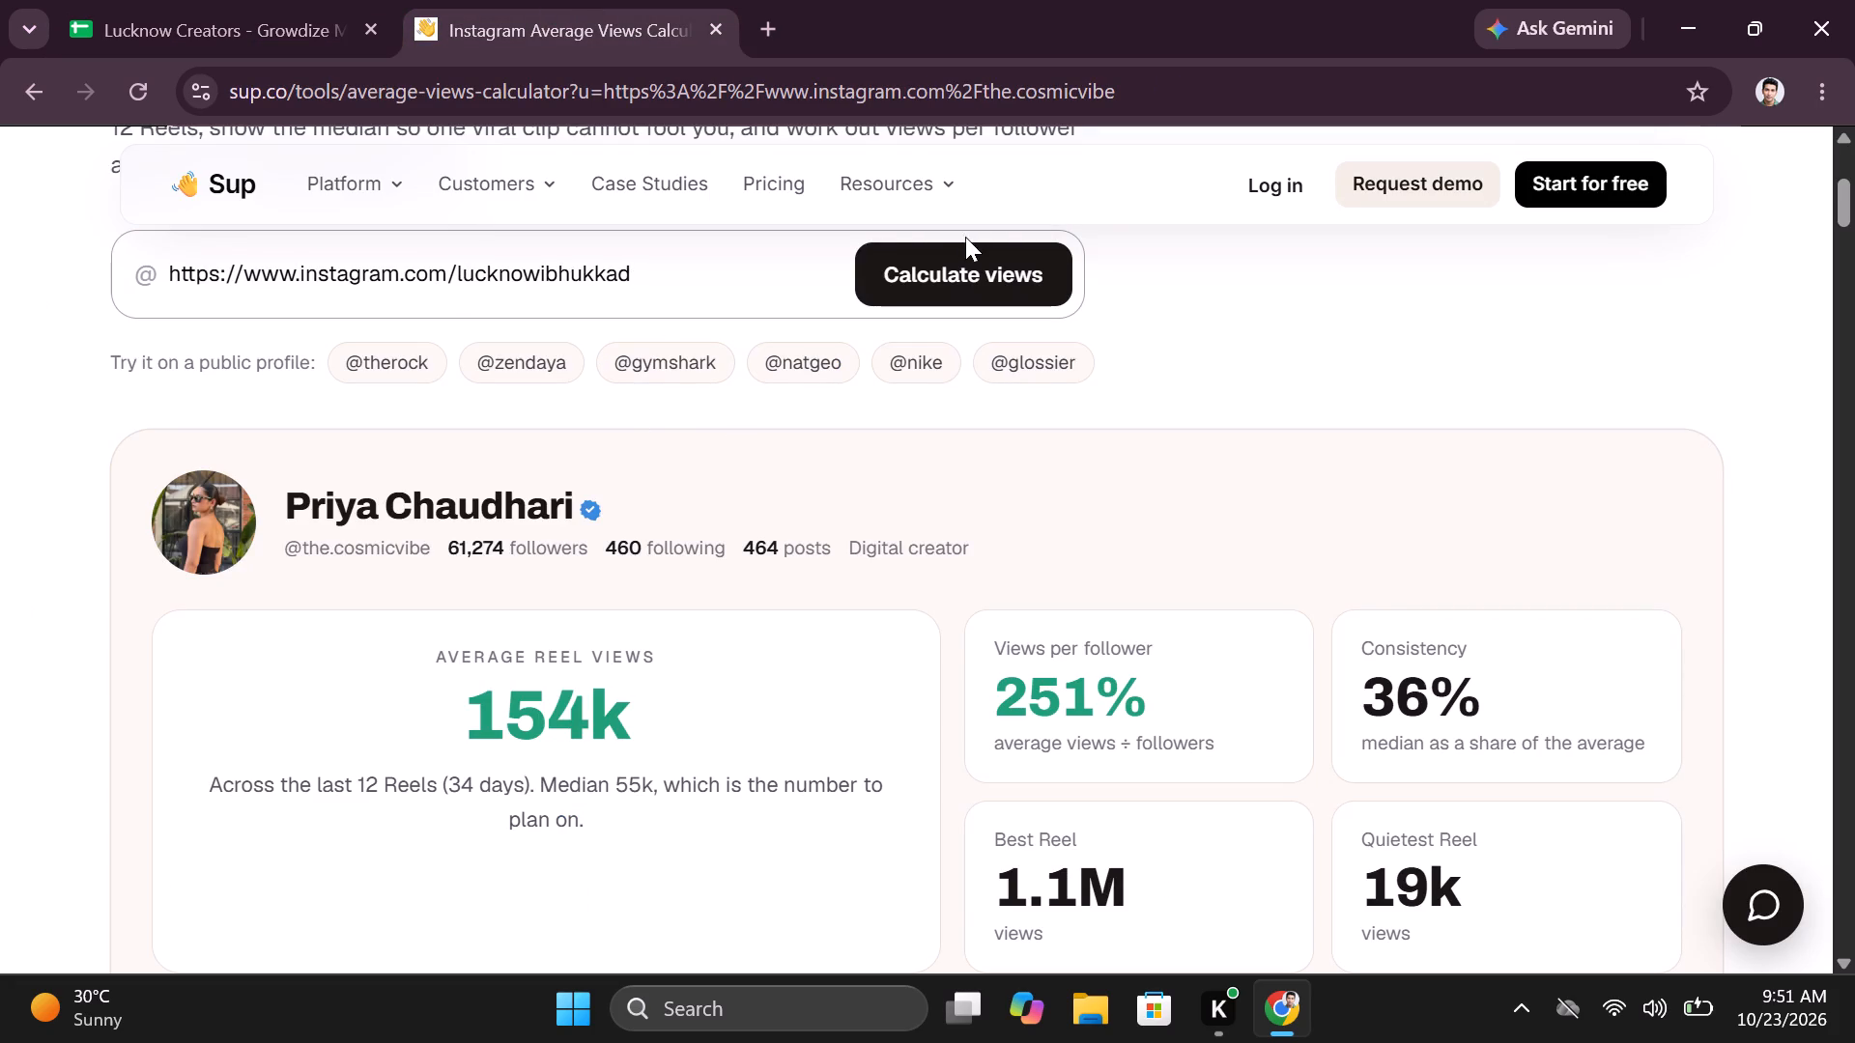
click(963, 266)
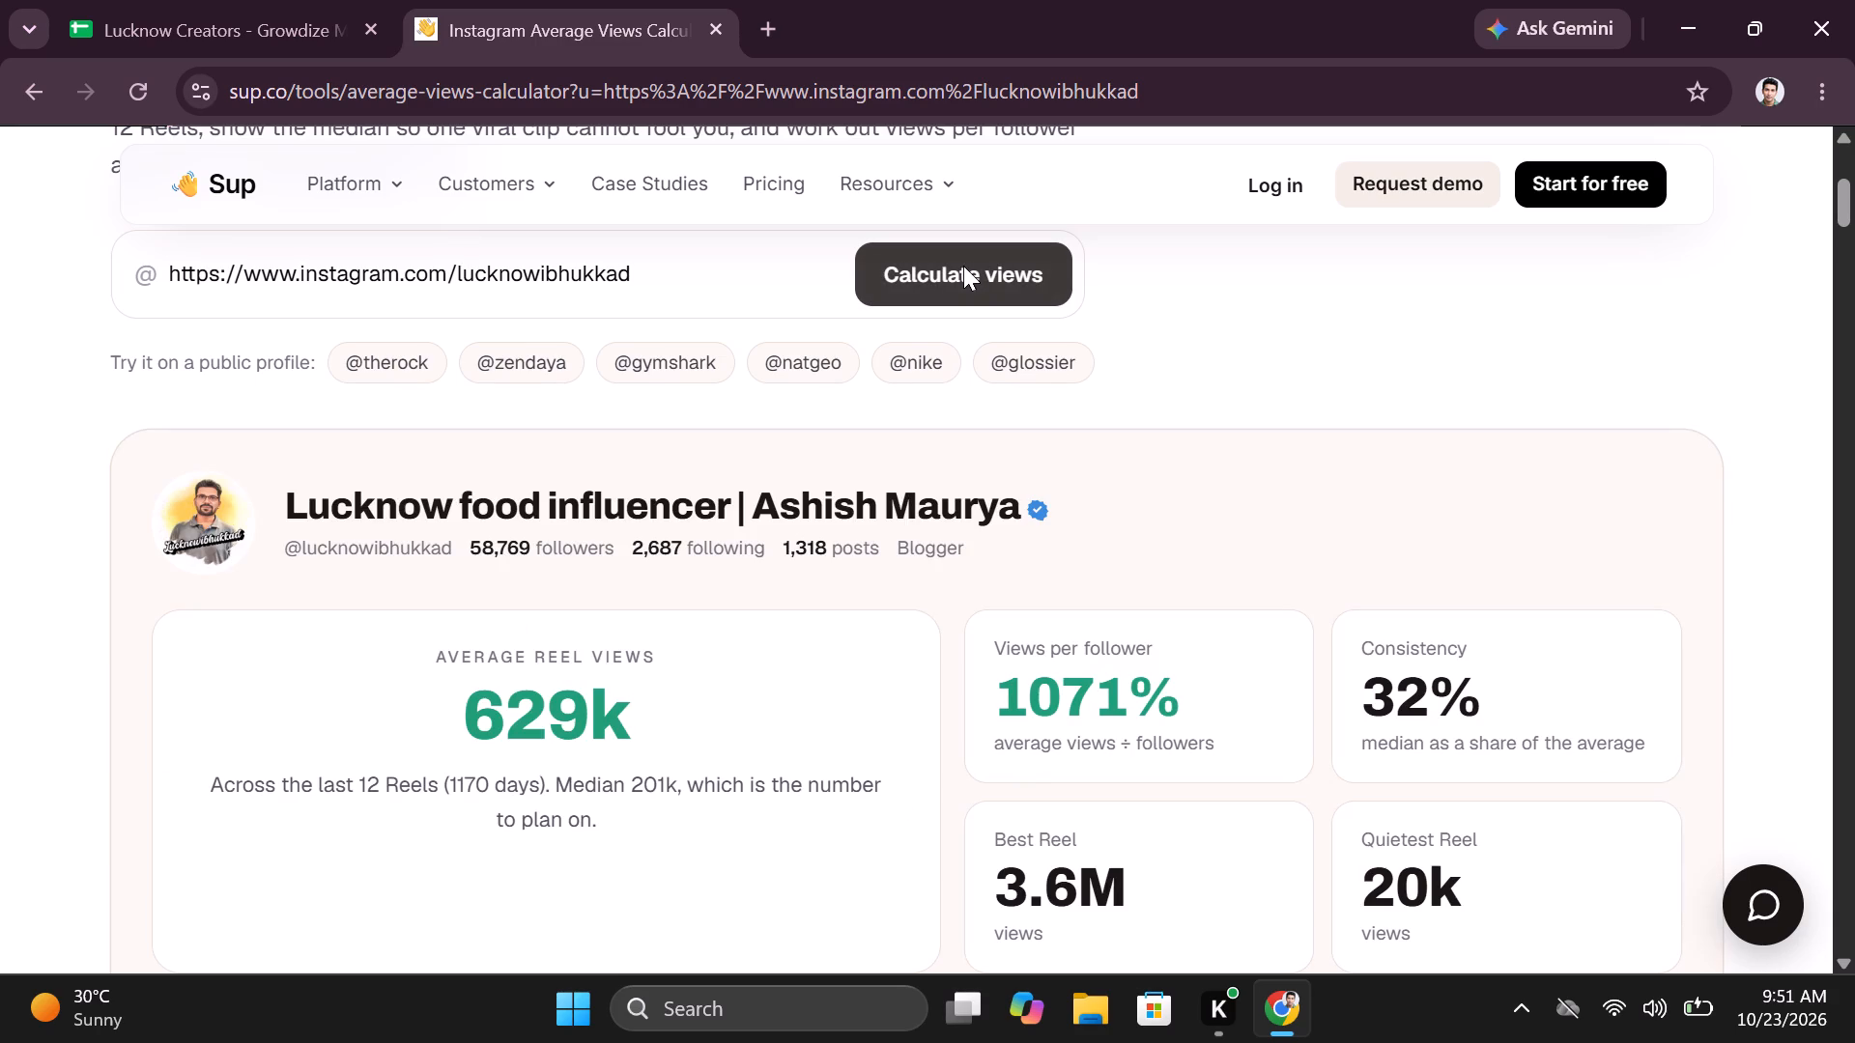
Enter 629K as the Avg. Views value in cell D9 of the Lucknow Creators spreadsheet.
click(292, 0)
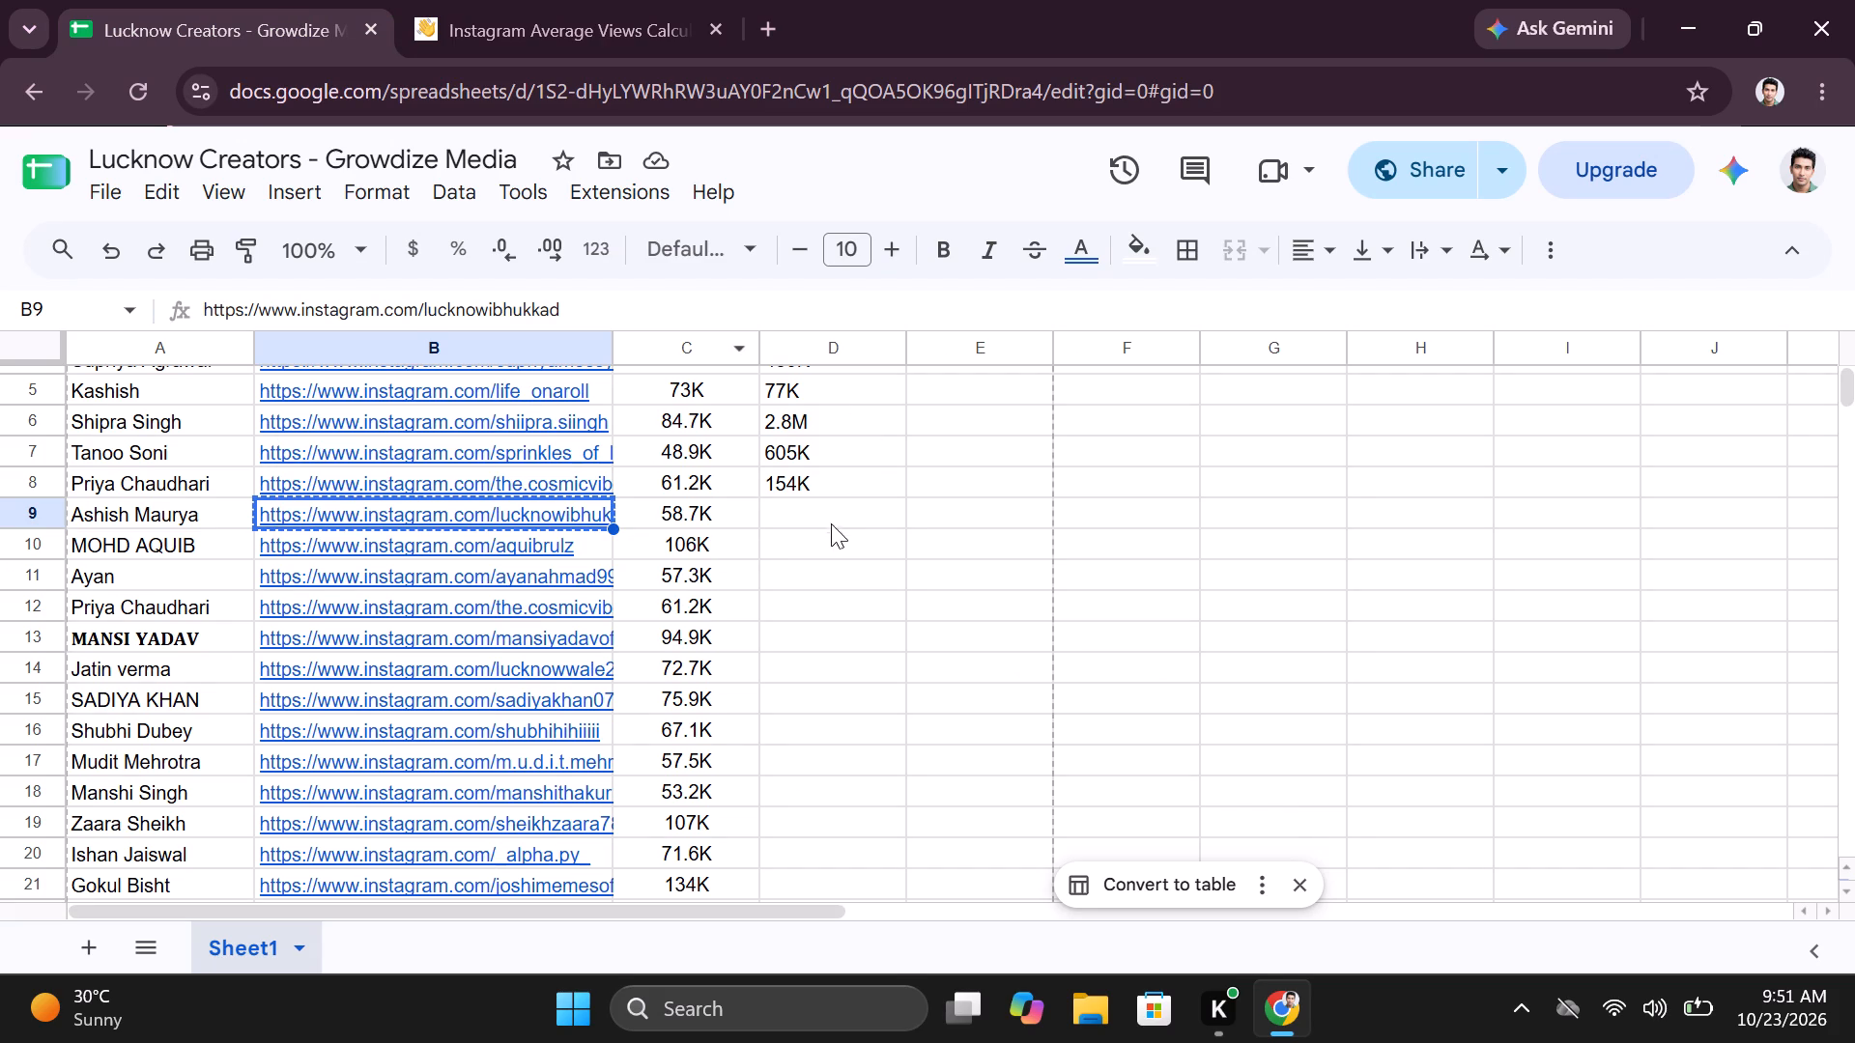
click(826, 528)
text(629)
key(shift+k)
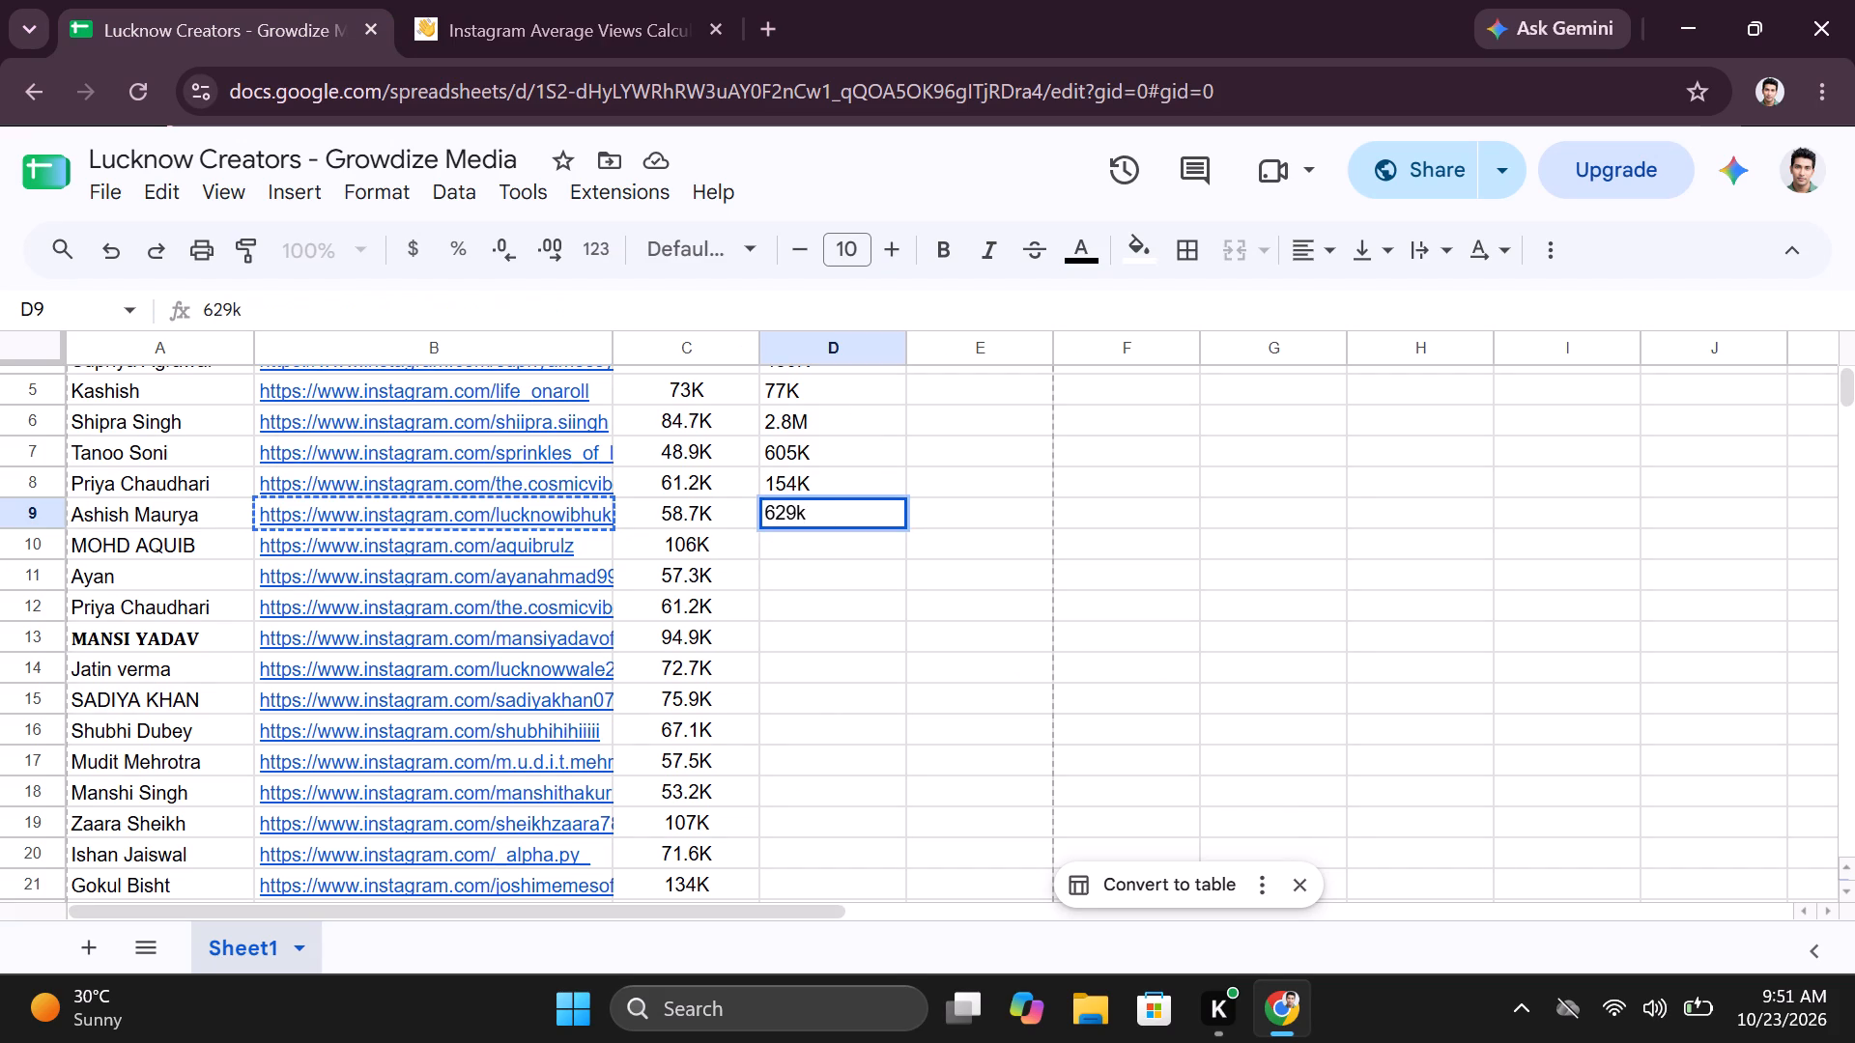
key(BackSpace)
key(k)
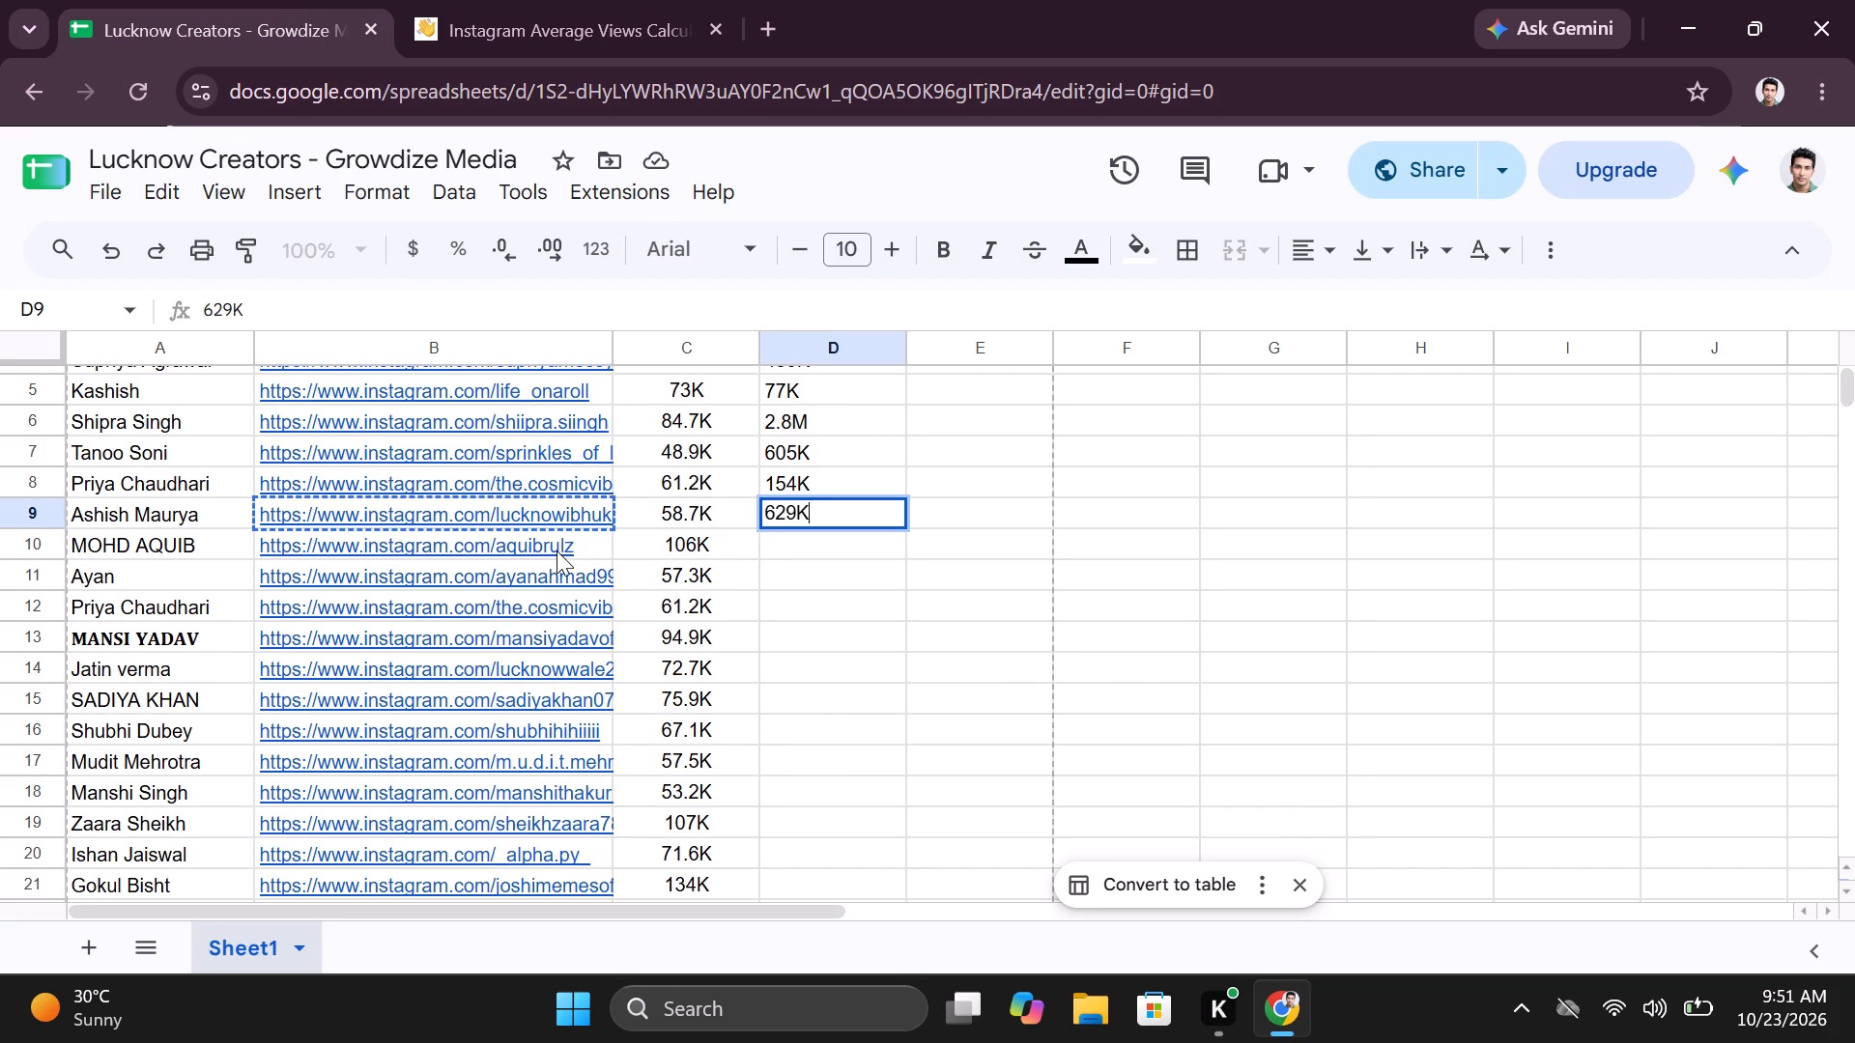
Look up the profile link from cell B10 in Sup's Instagram average views calculator.
click(555, 548)
key(ctrl+c)
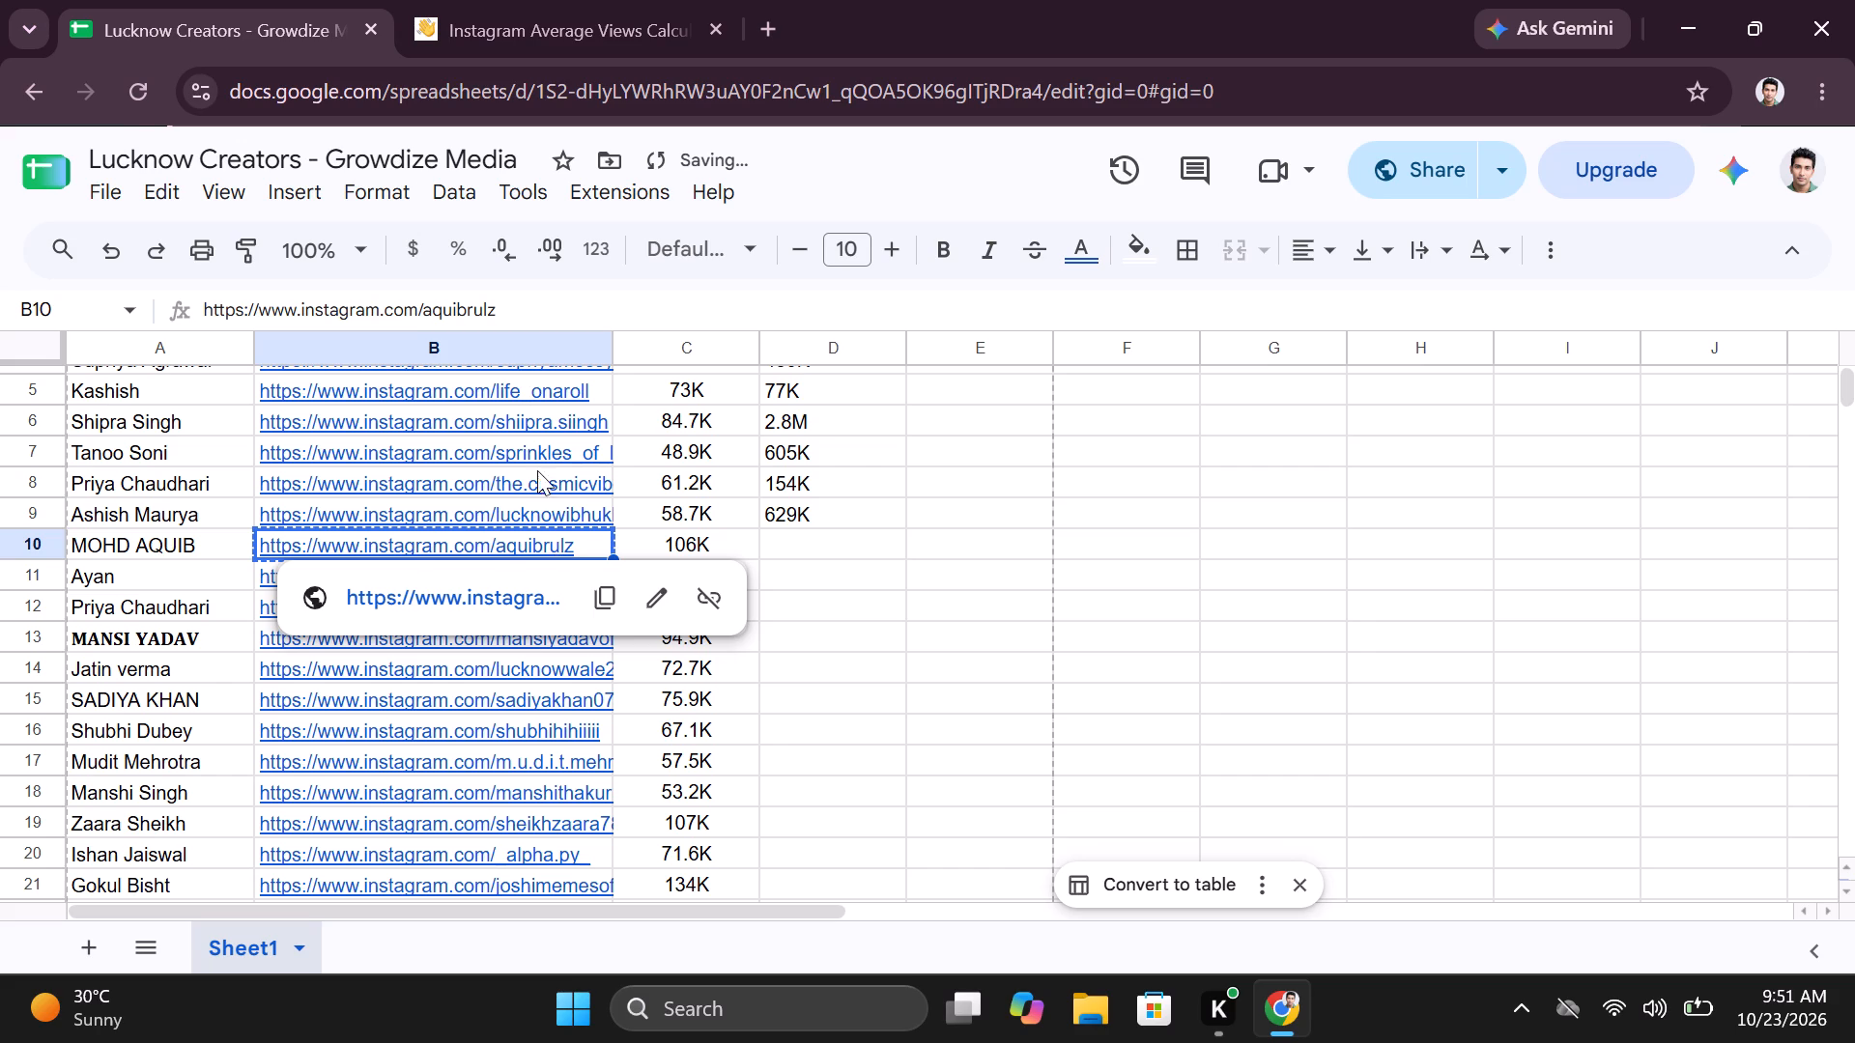
click(467, 0)
click(664, 262)
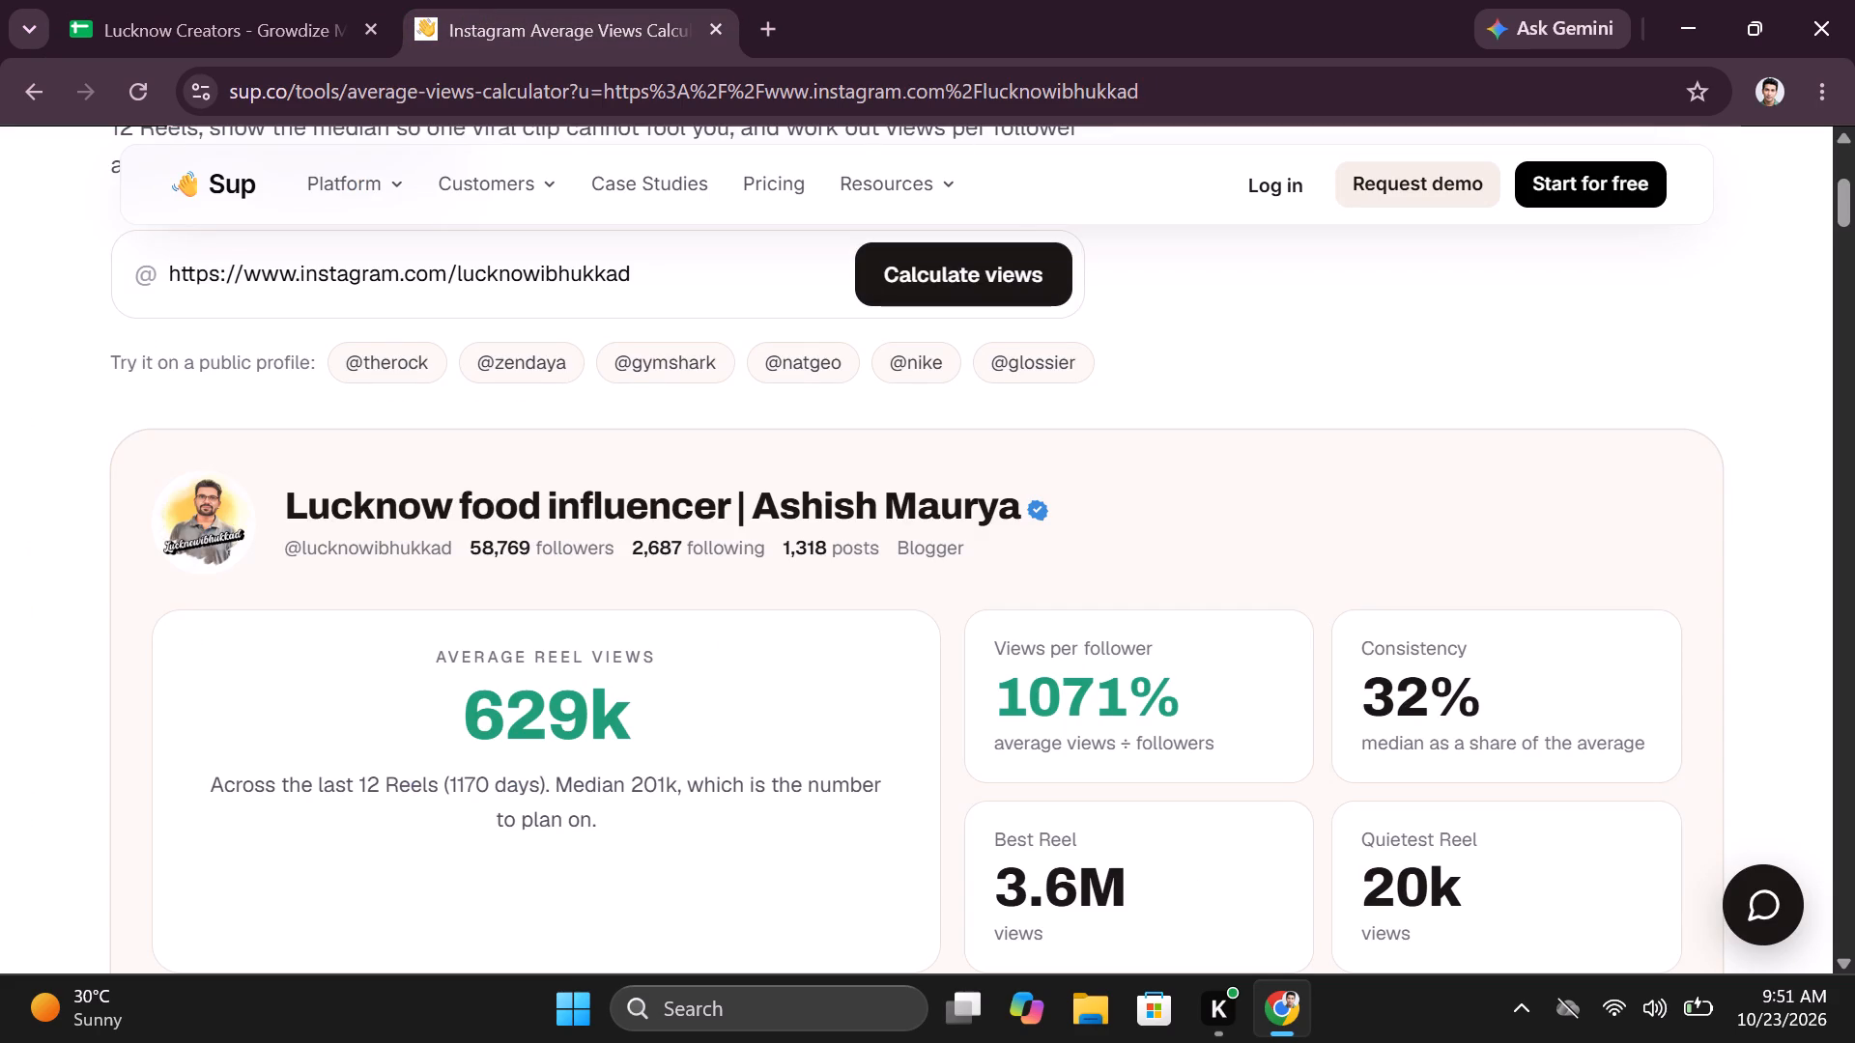
key(ctrl+v)
click(908, 271)
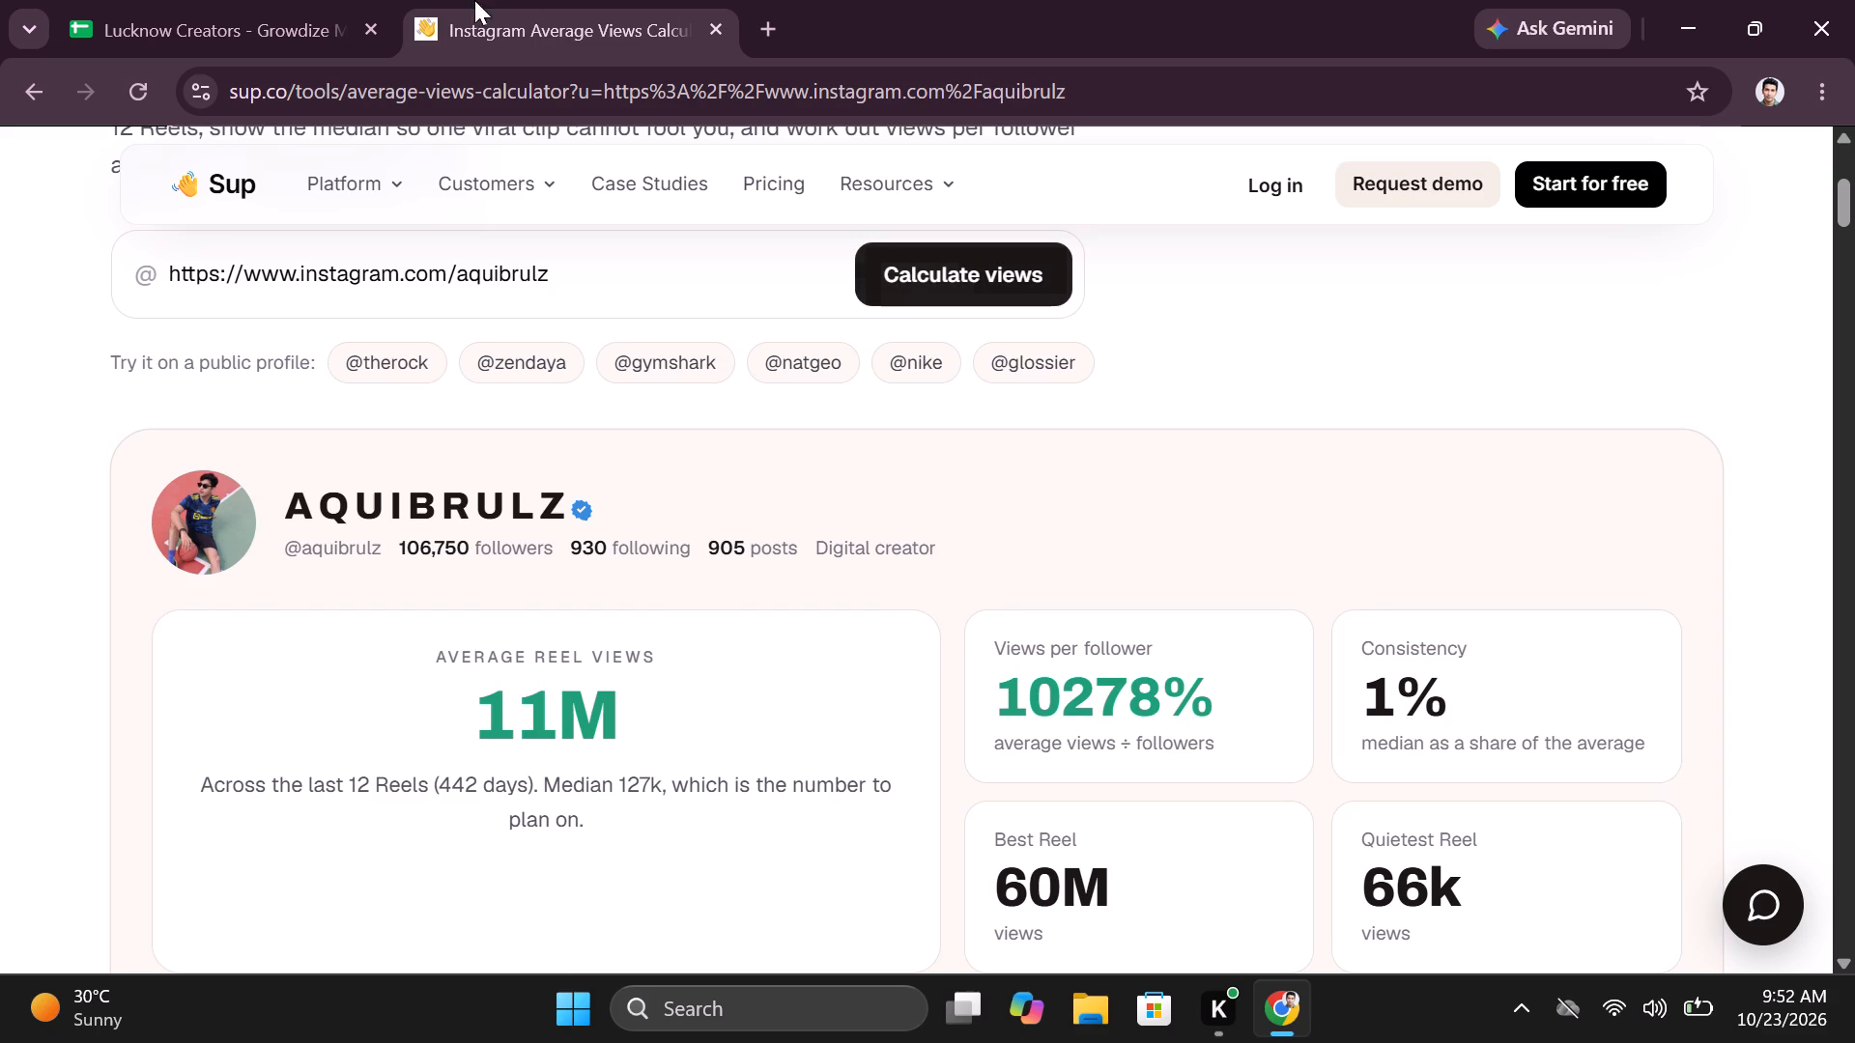
Enter 11M as the Avg. Views value in cell D10 of the Lucknow Creators spreadsheet.
click(221, 18)
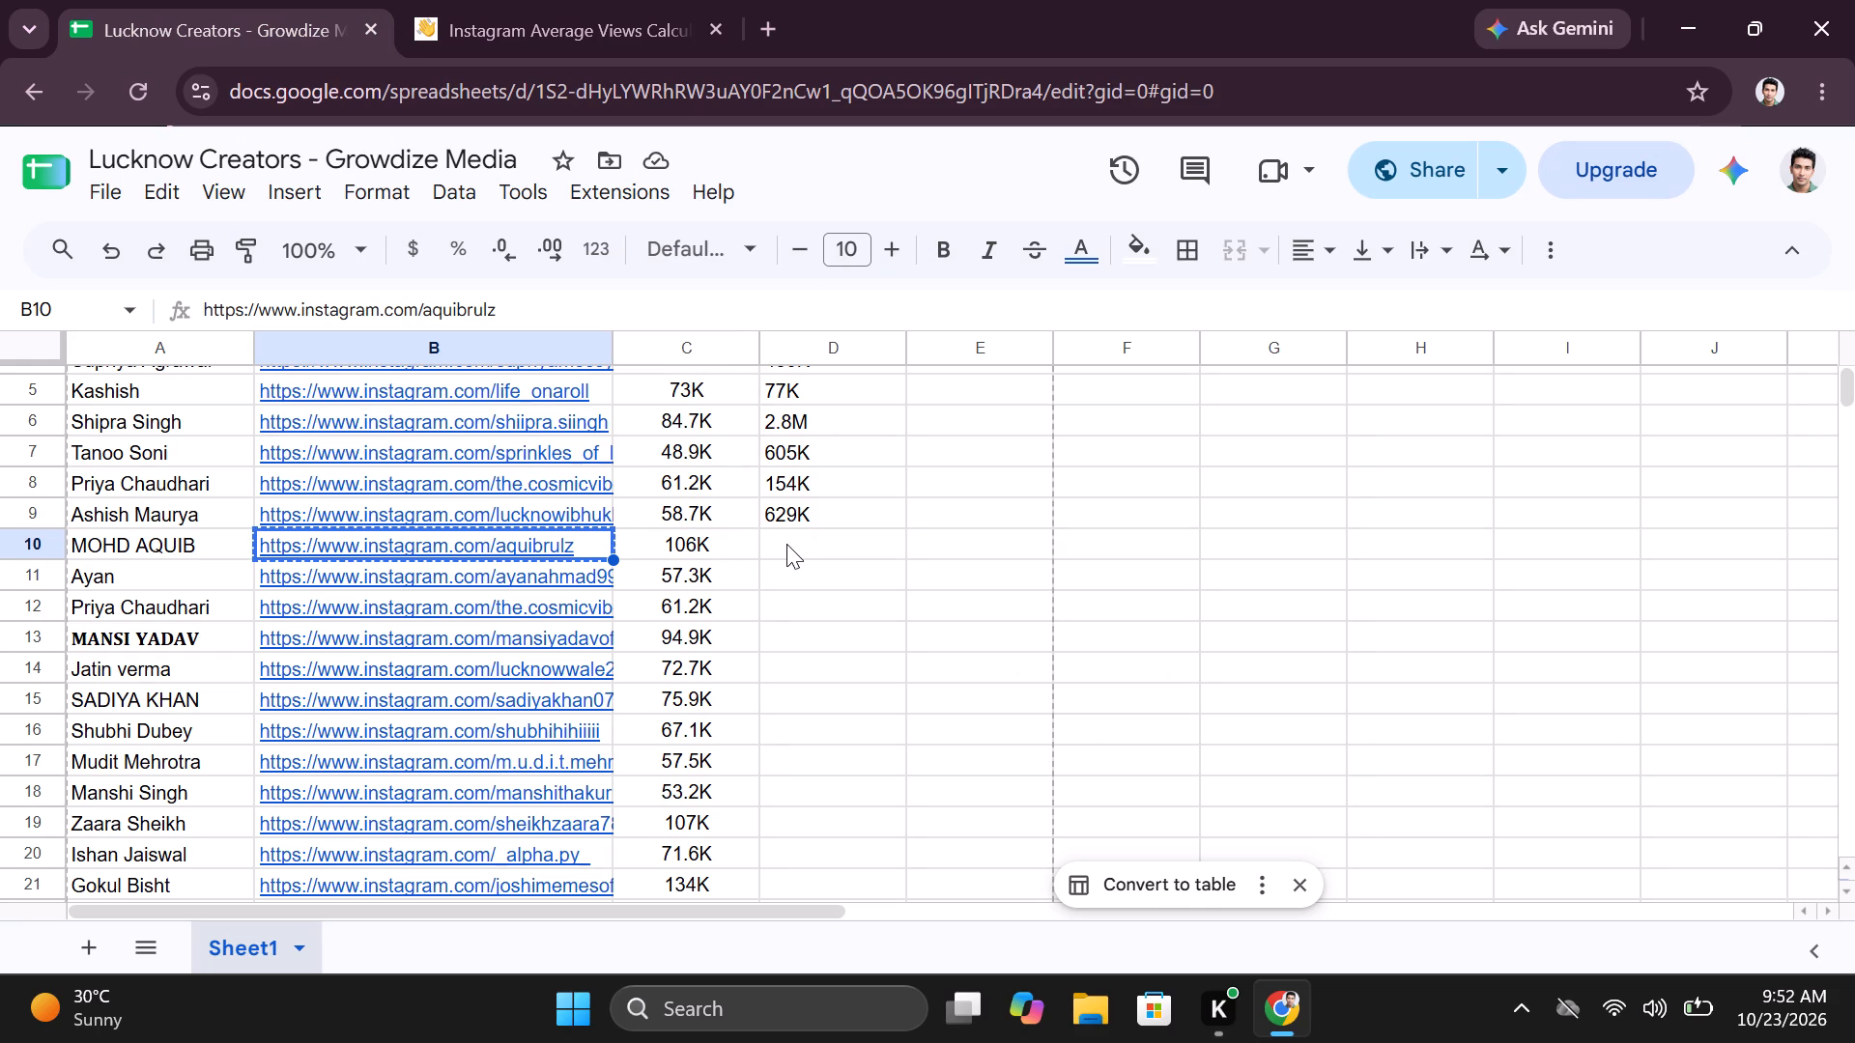
click(786, 544)
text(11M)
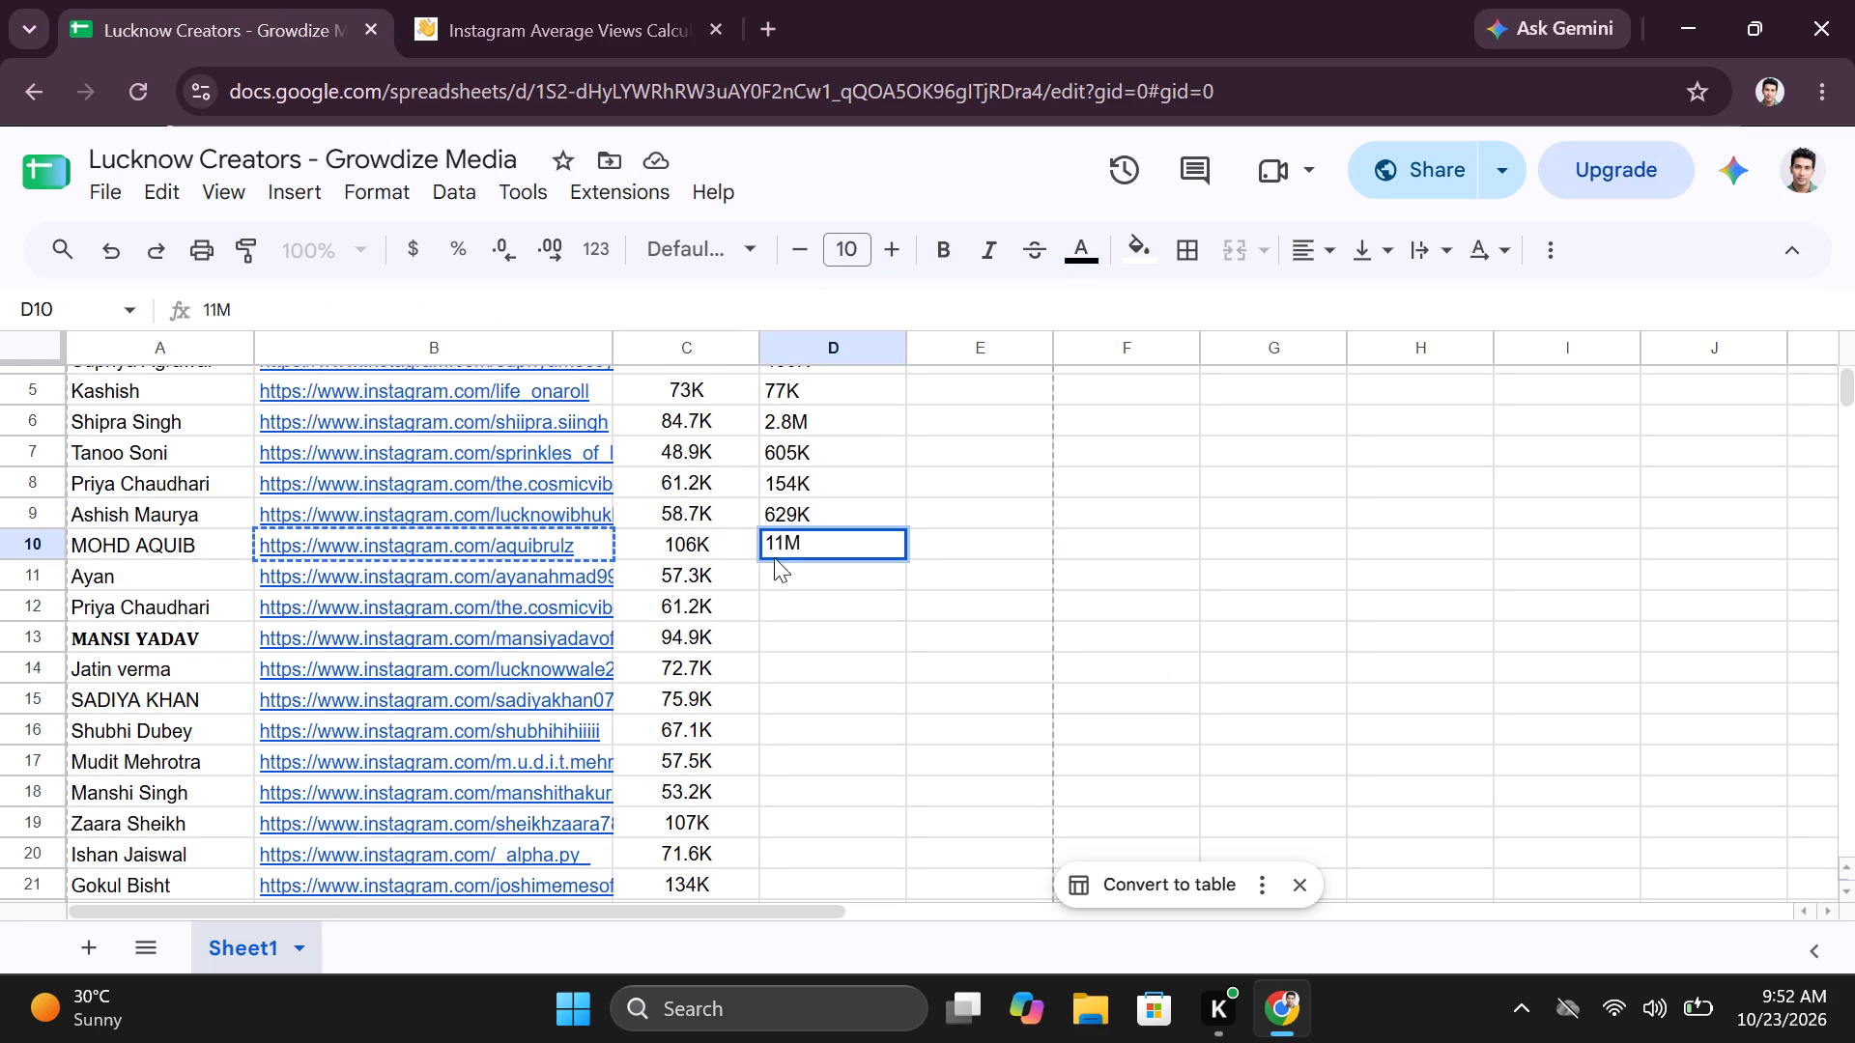
Look up the profile link from cell B11 in Sup's Instagram average views calculator.
click(577, 572)
key(ctrl+c)
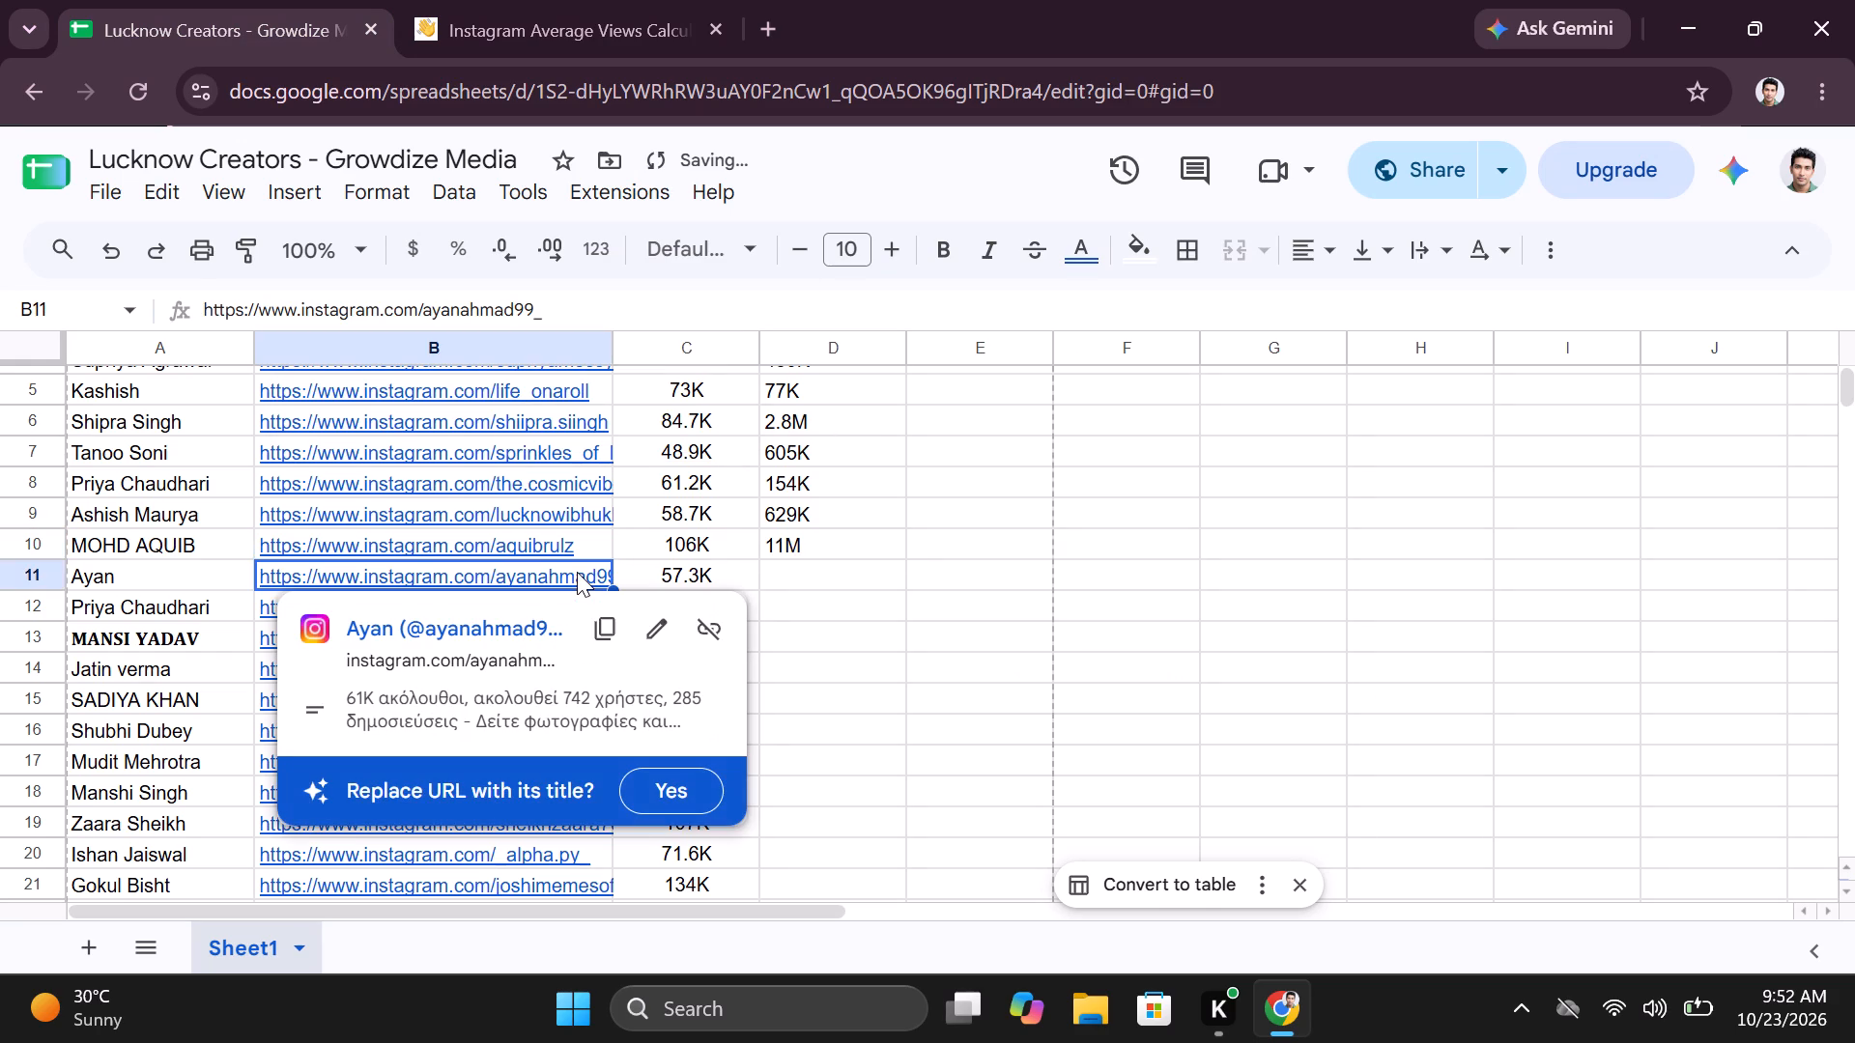
click(614, 37)
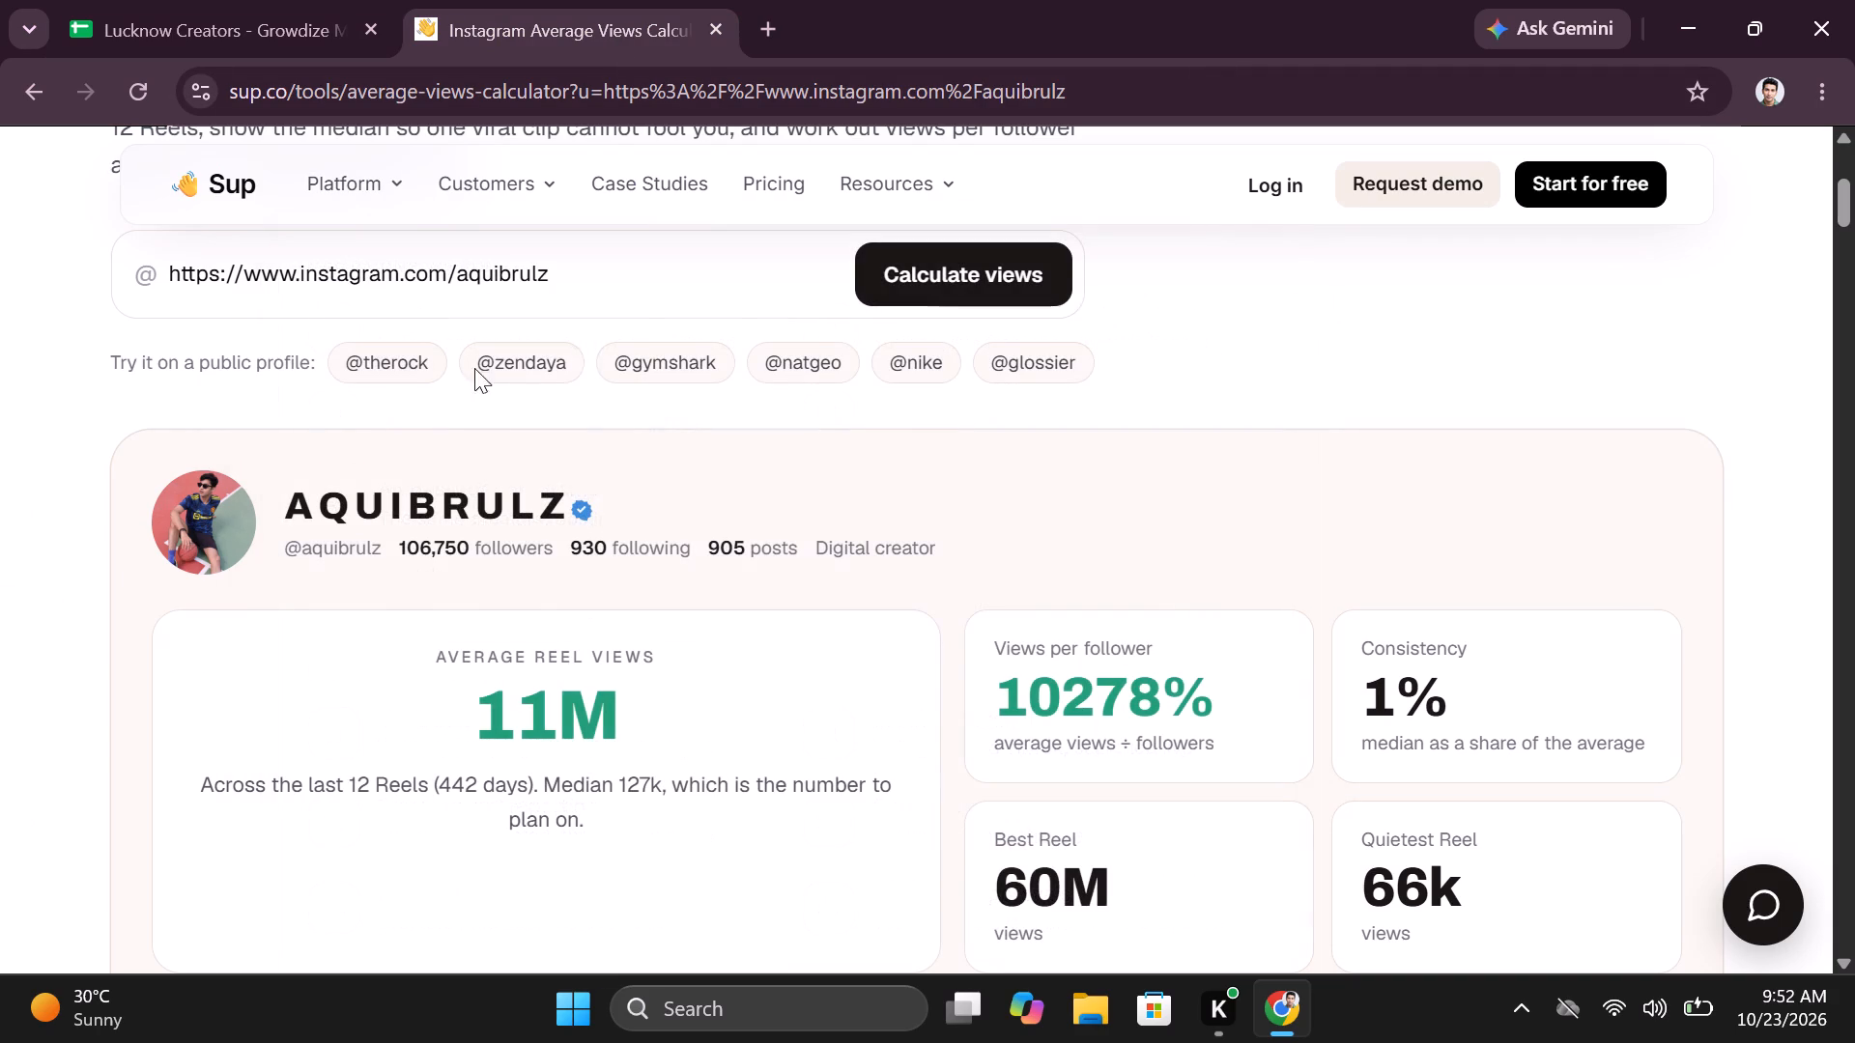
click(718, 283)
key(ctrl+v)
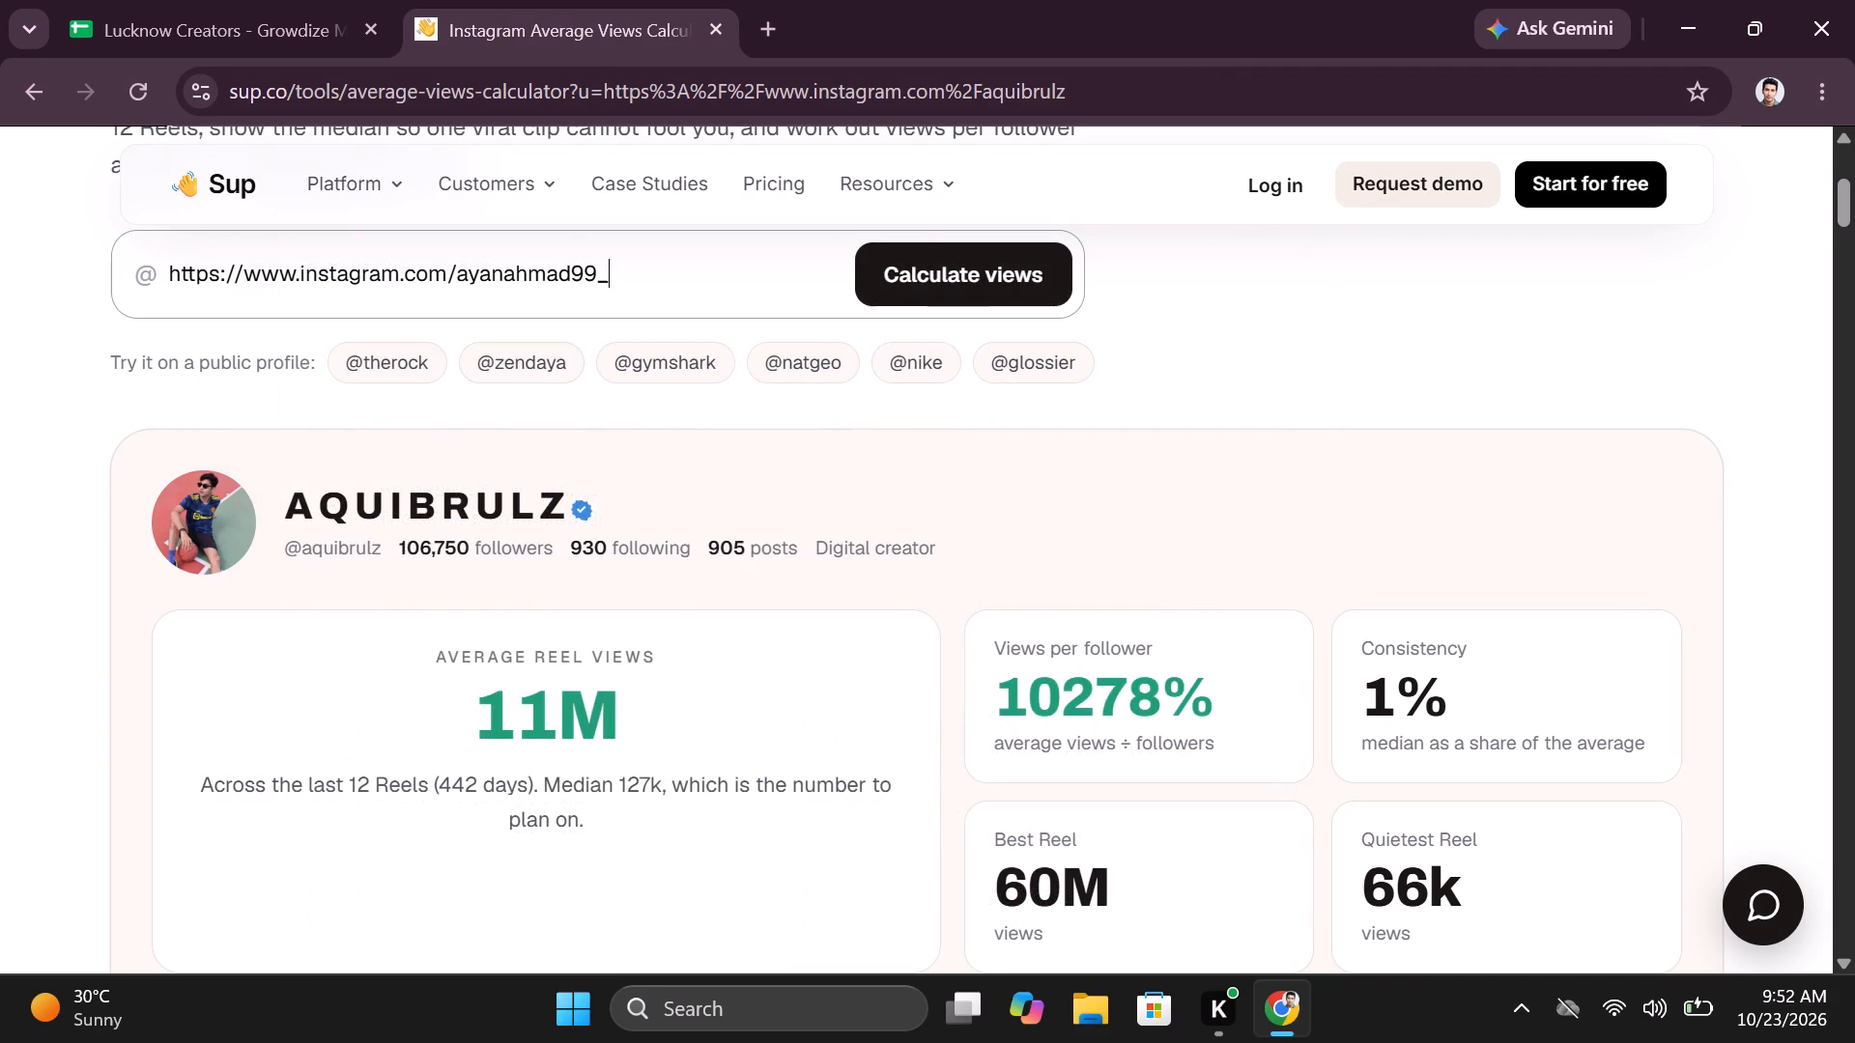
key(Return)
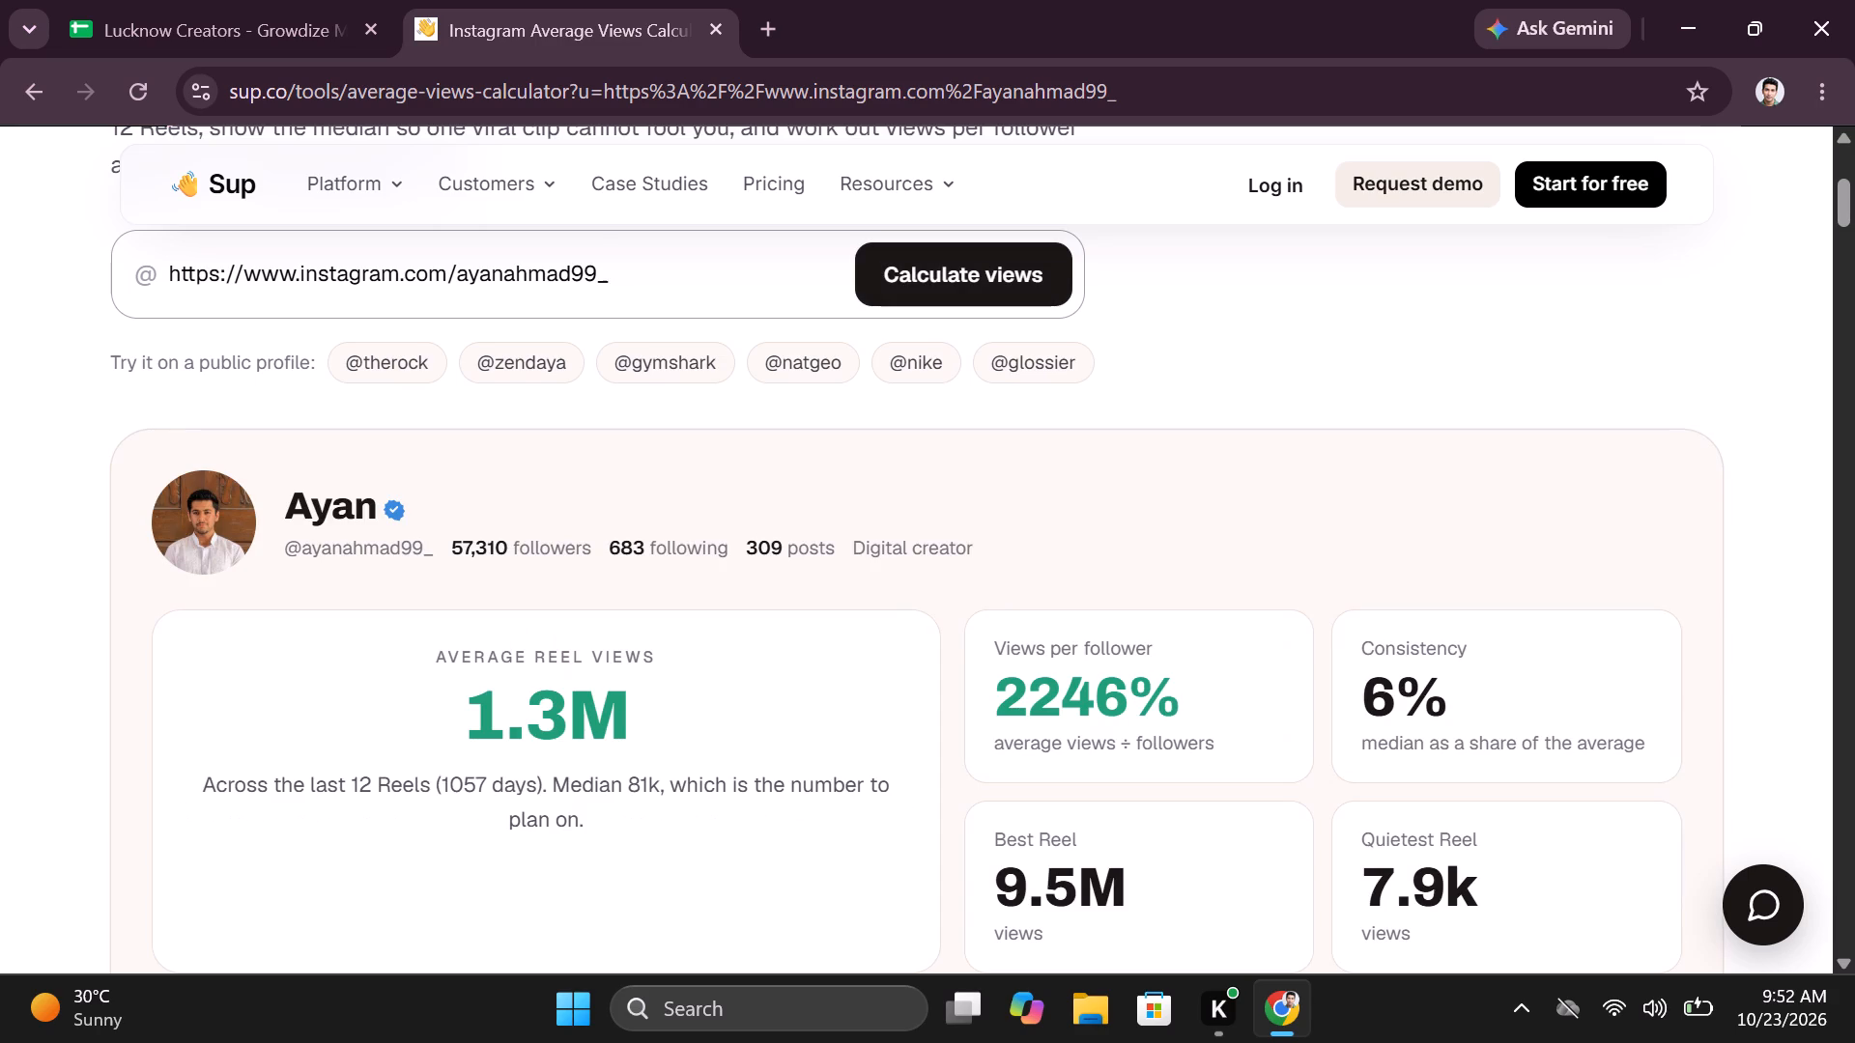
Enter 1.3M as the Avg. Views value in cell D11 of the Lucknow Creators spreadsheet.
click(214, 1)
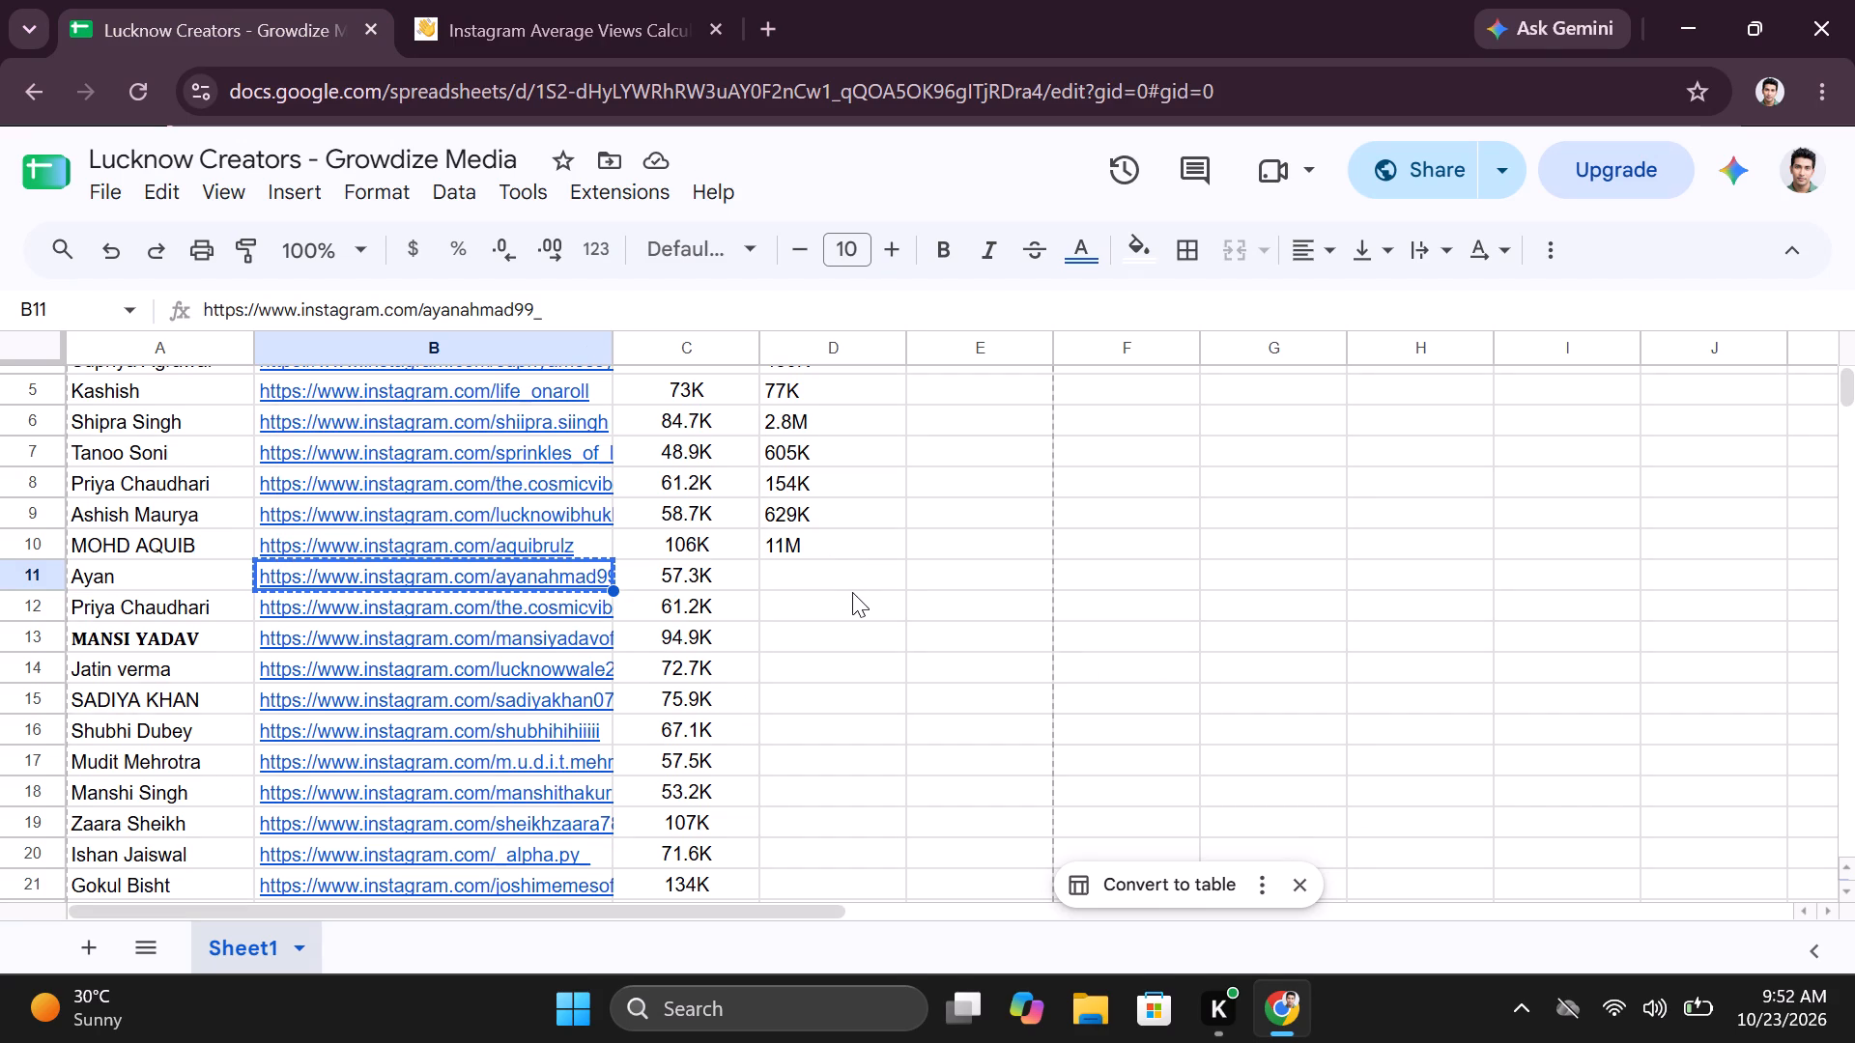
click(852, 592)
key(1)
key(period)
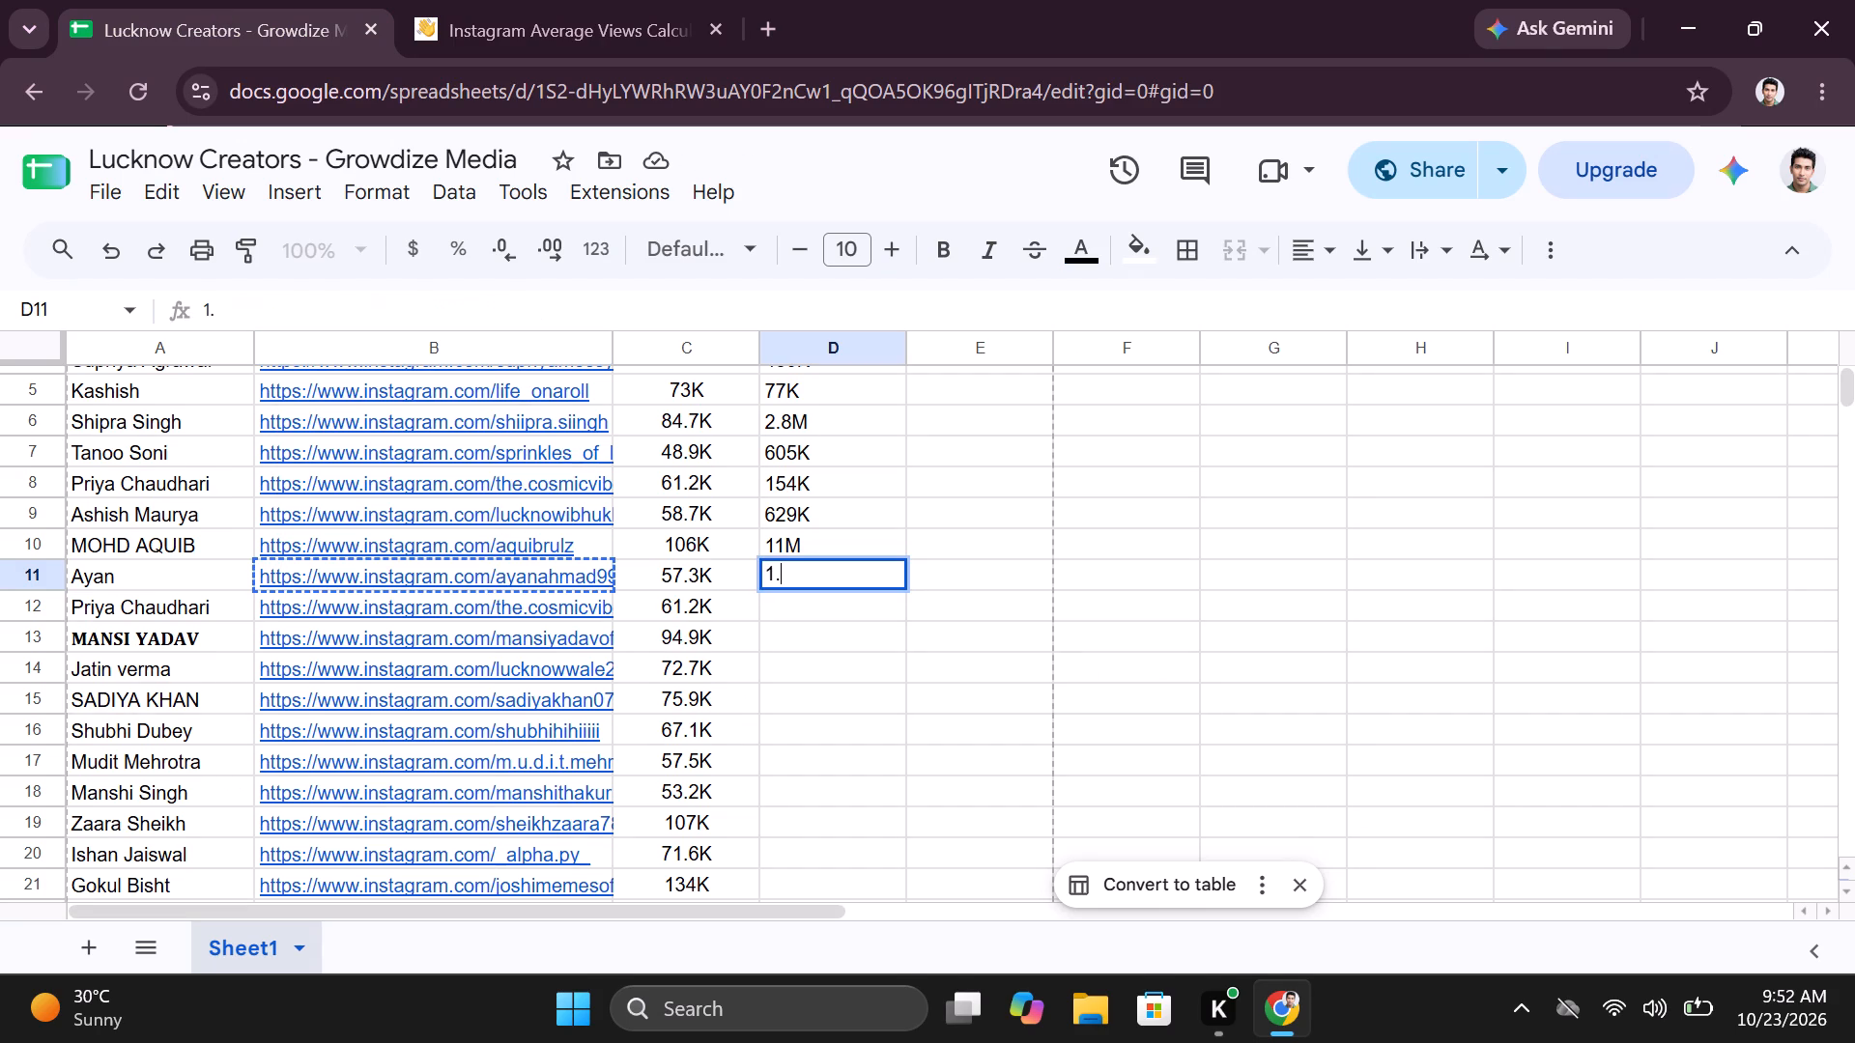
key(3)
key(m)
key(Return)
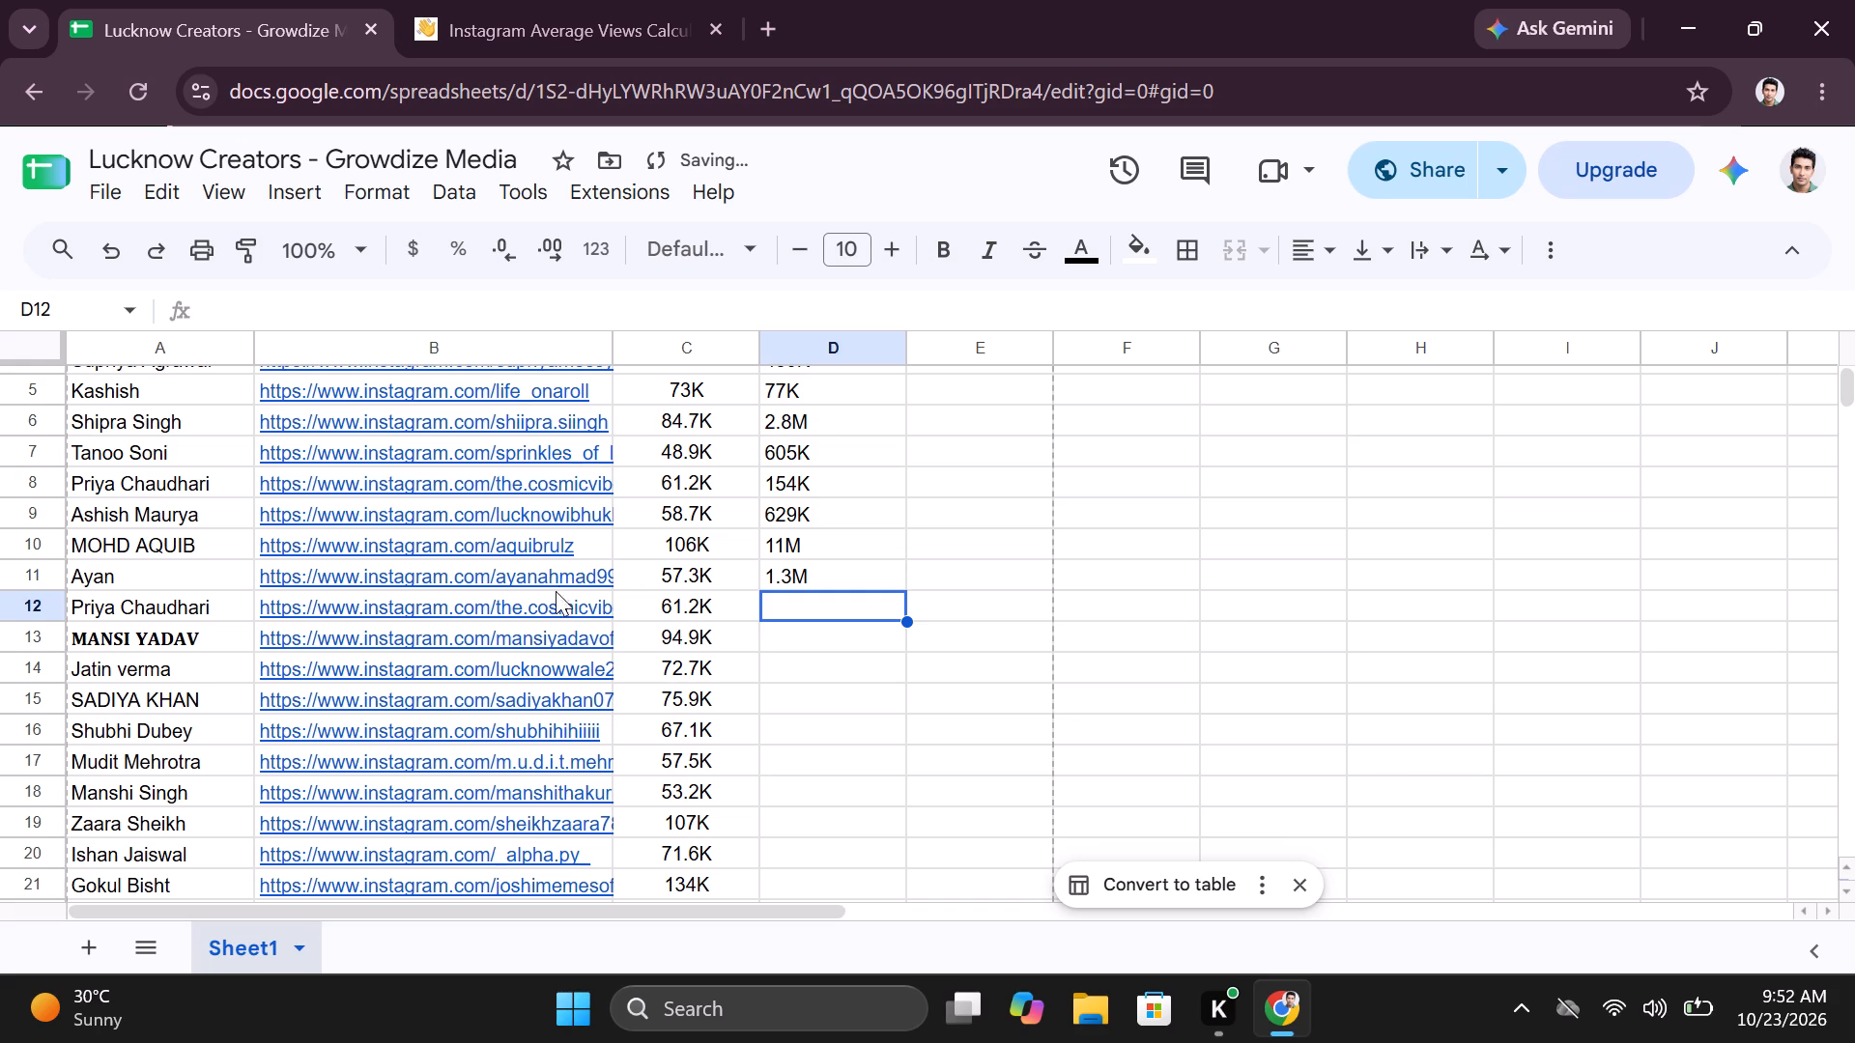
Copy the 154K Avg. Views value from cell D8 into cell D12 for the same creator's repeated row.
click(534, 617)
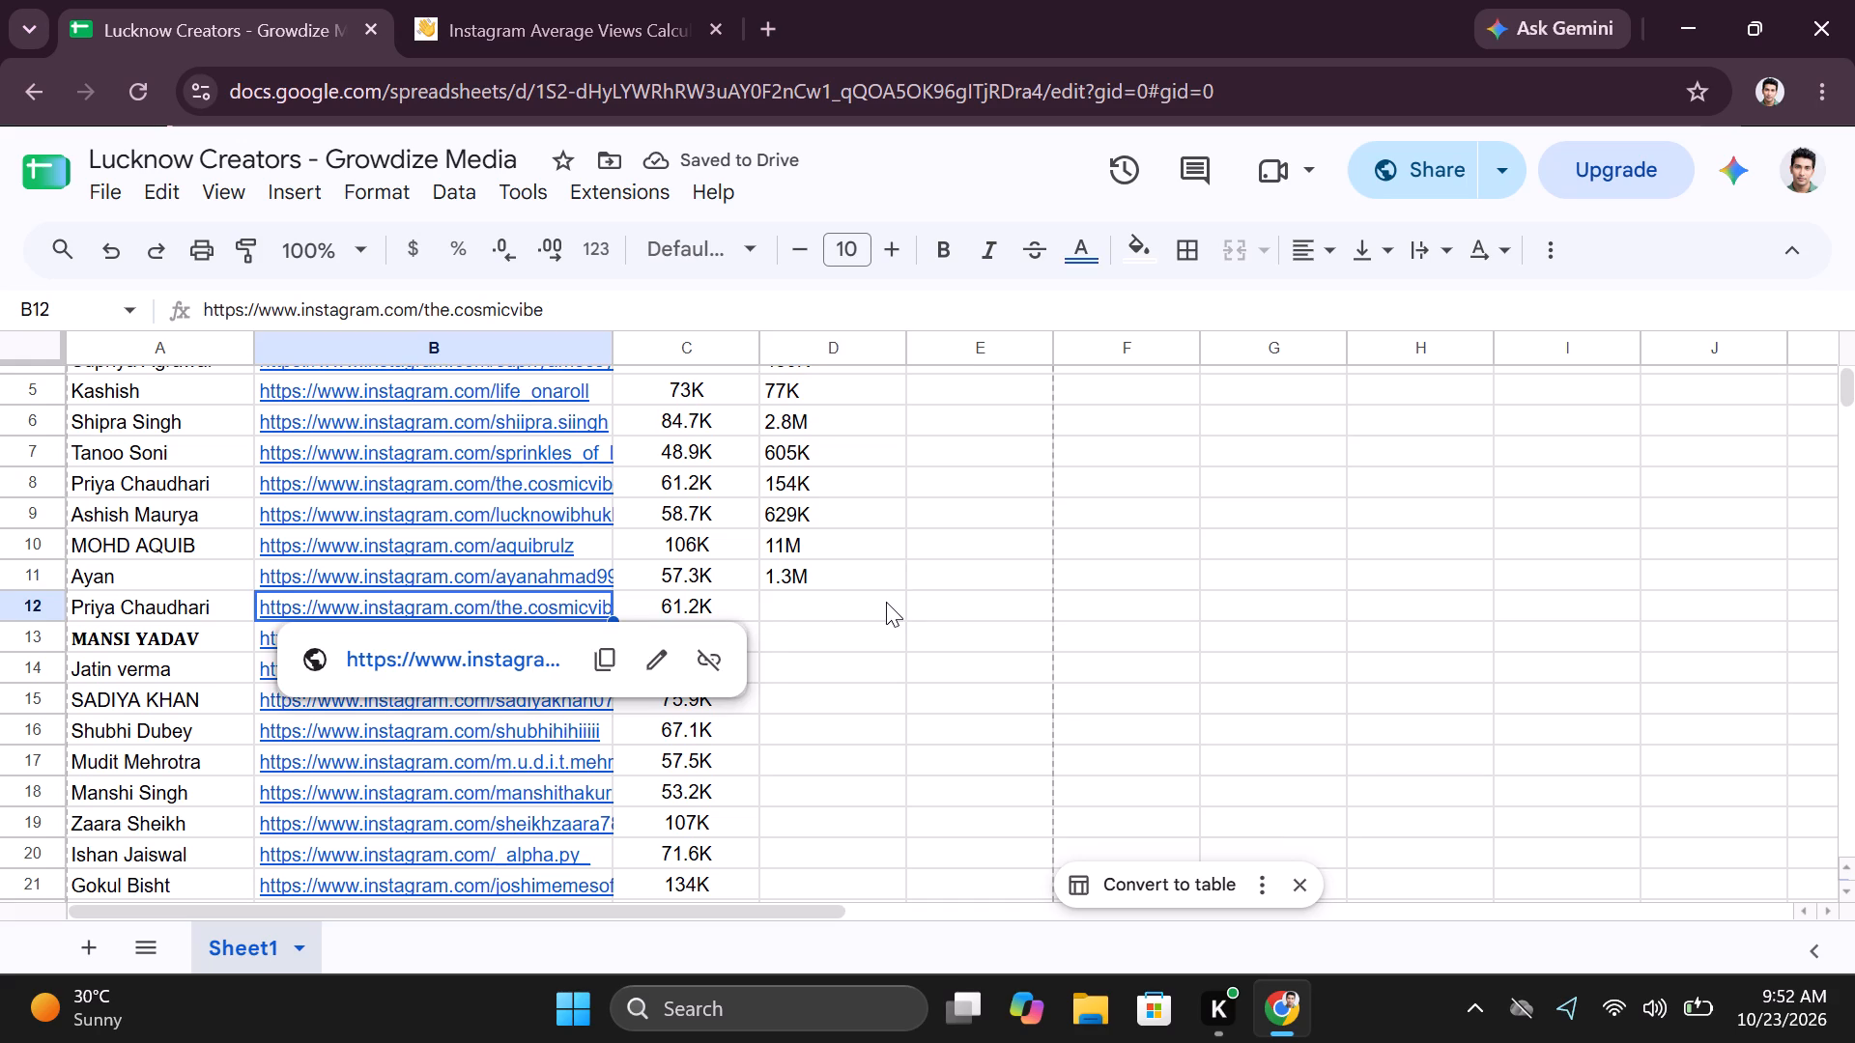
scroll(886, 602, up, 1)
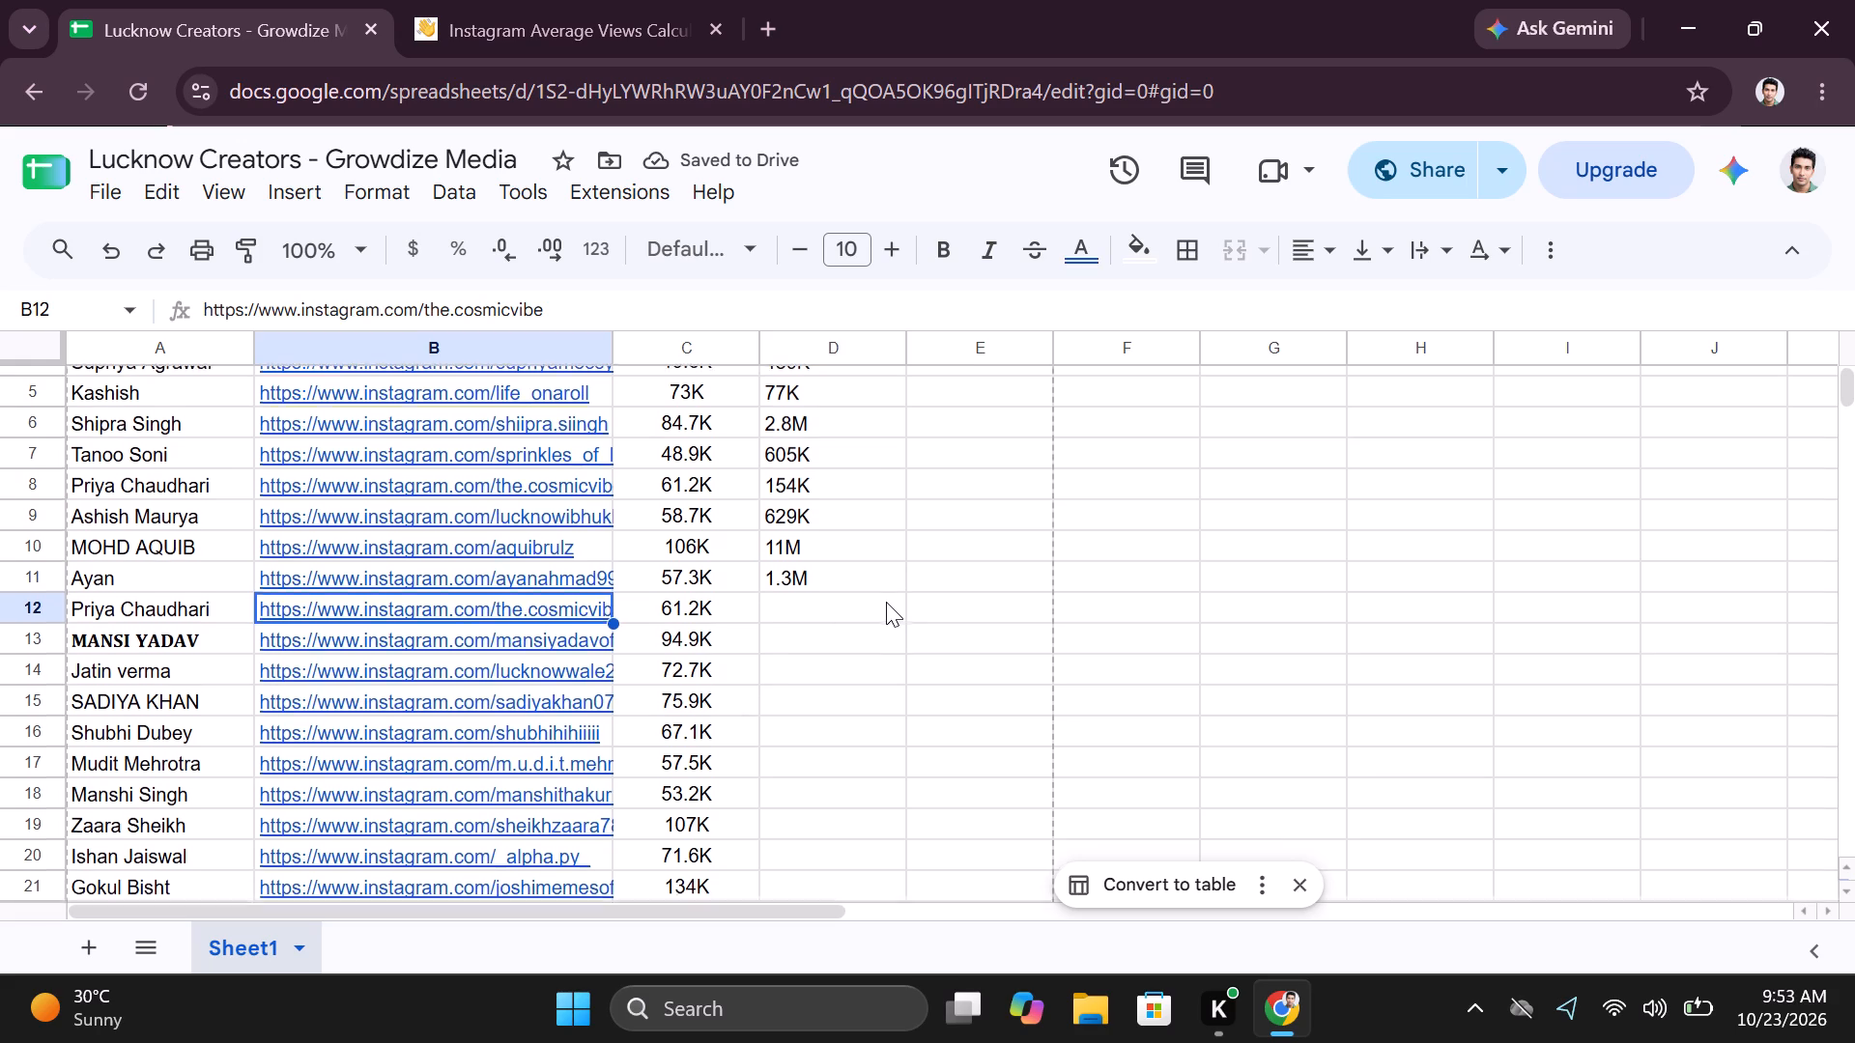
scroll(886, 602, up, 1)
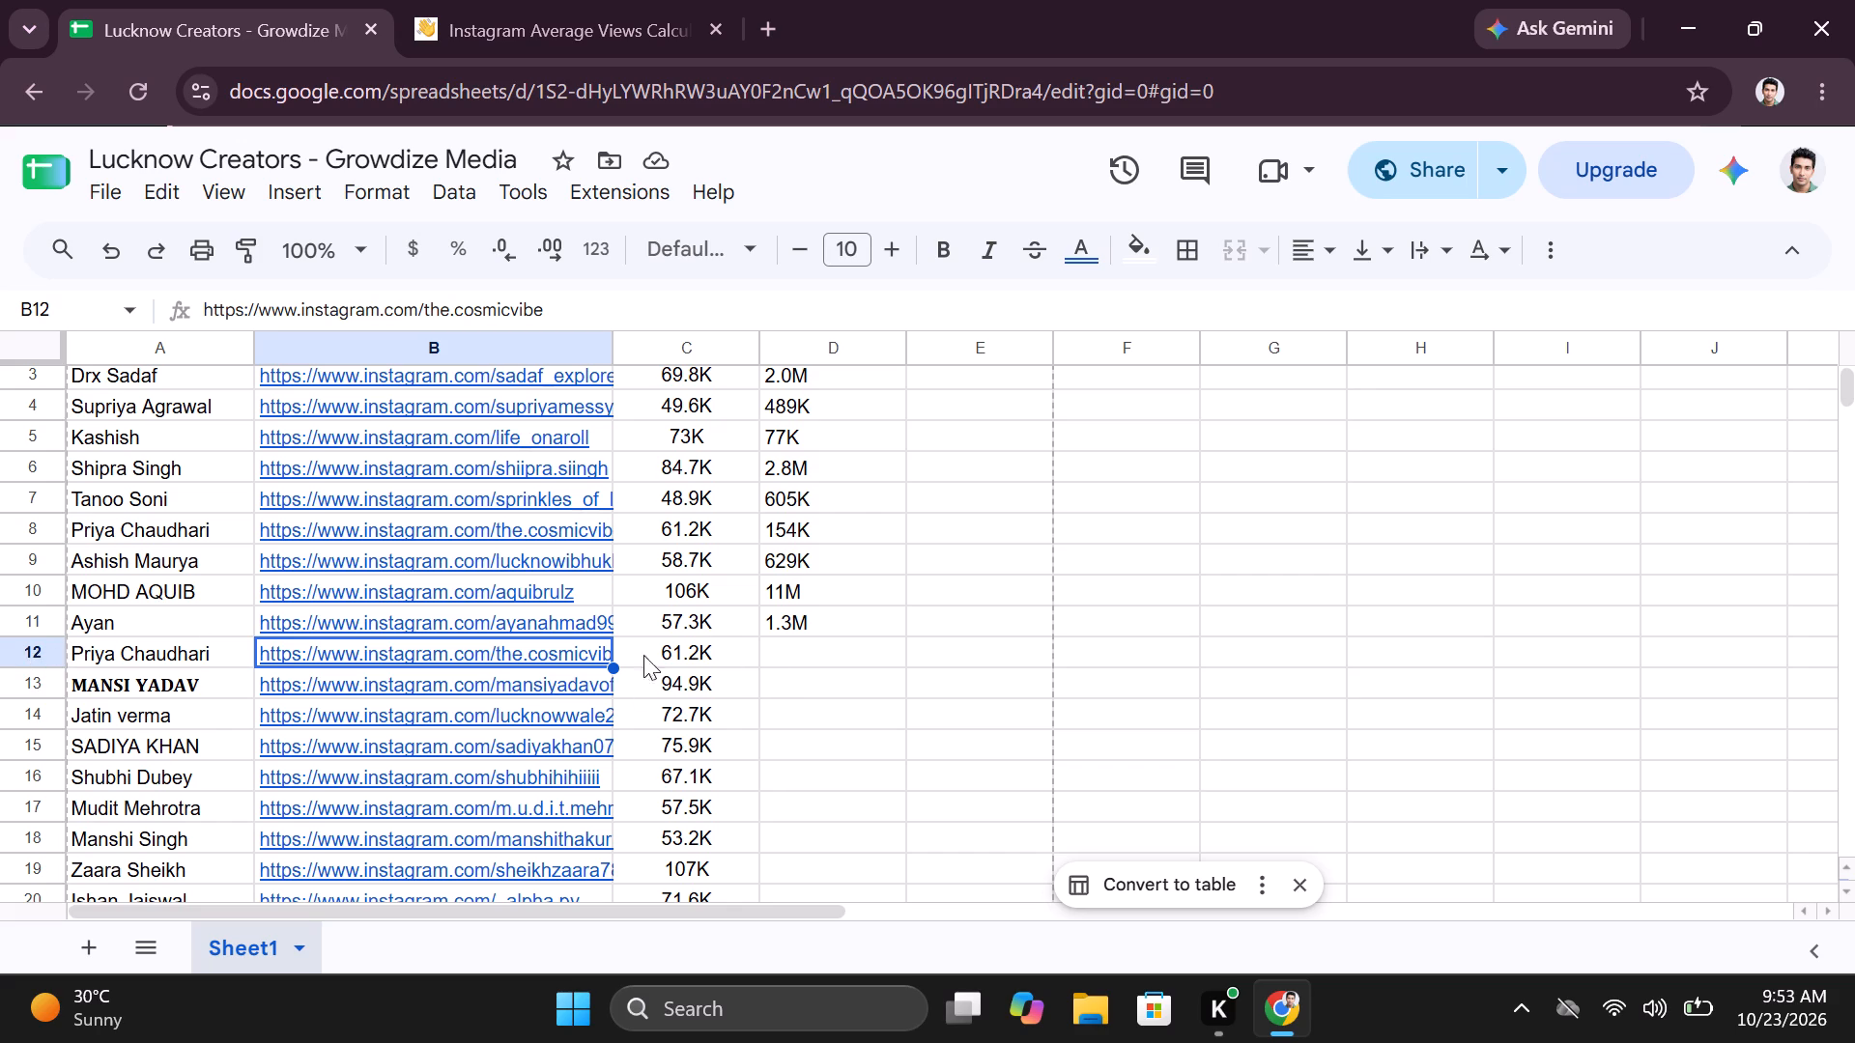
click(816, 534)
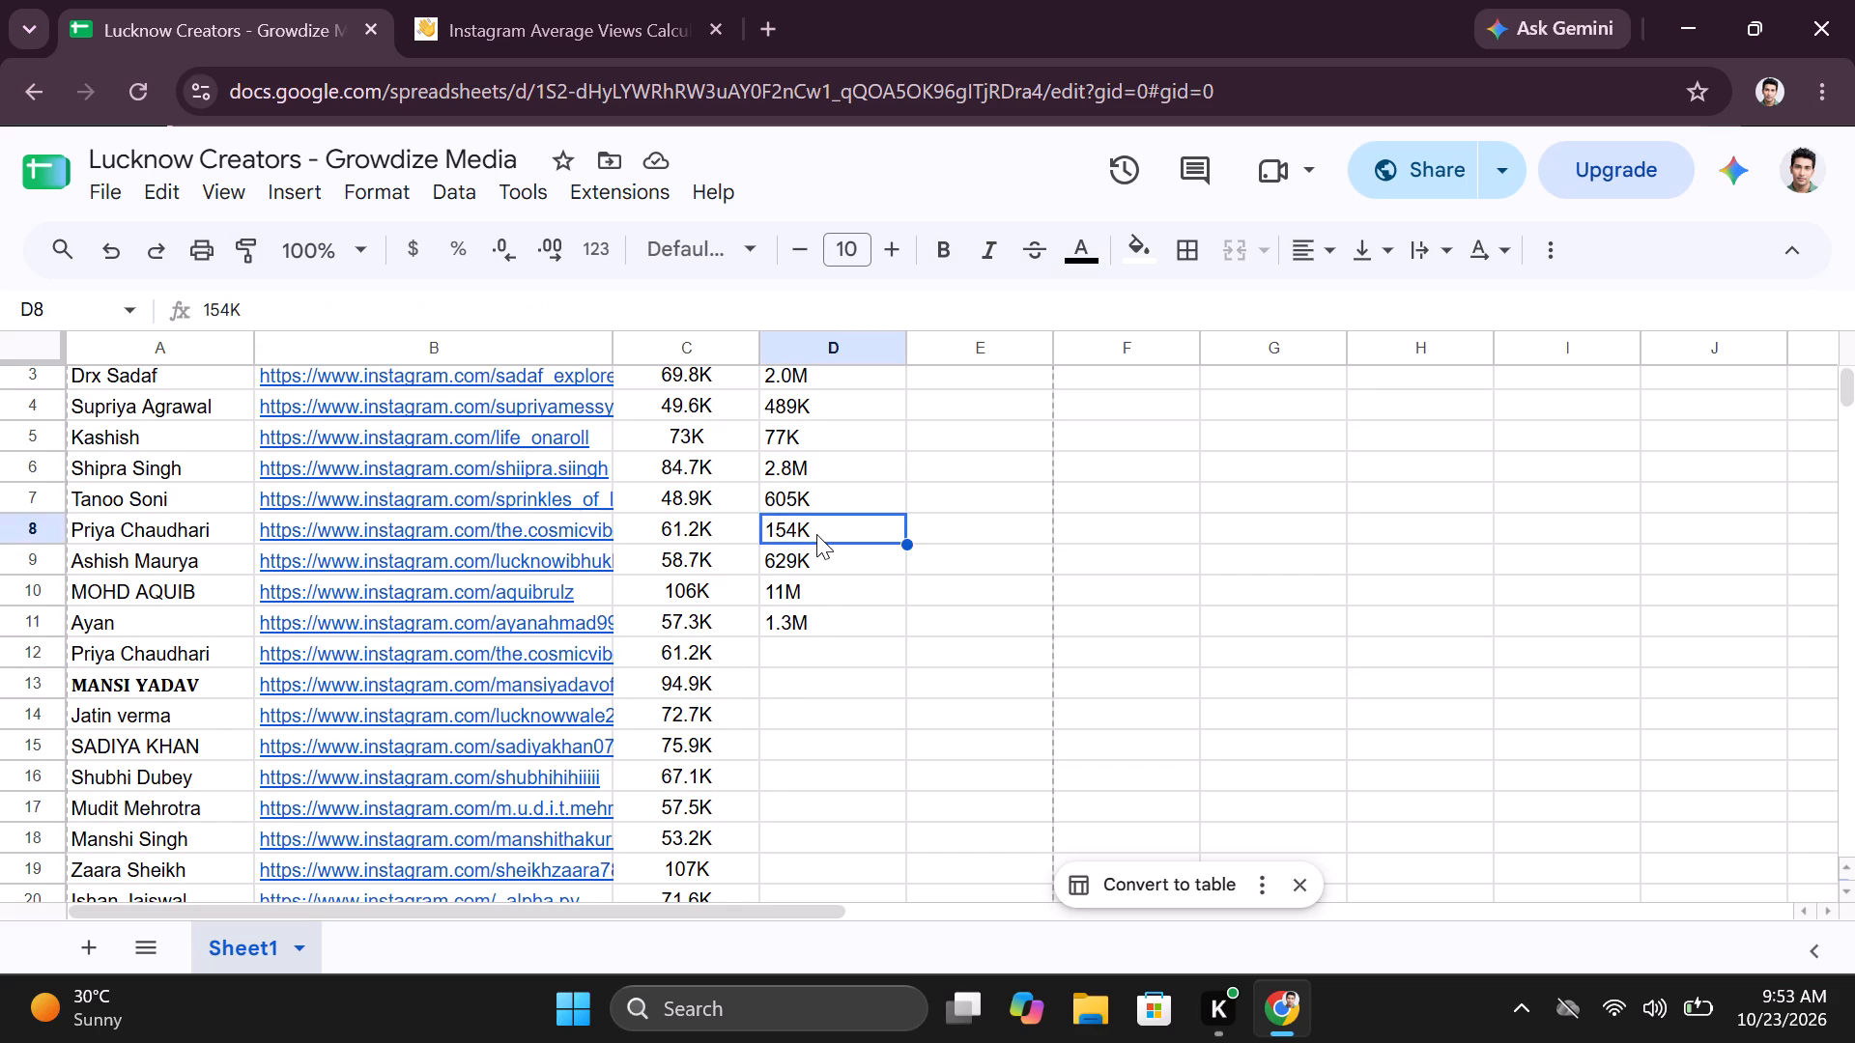
key(ctrl+c)
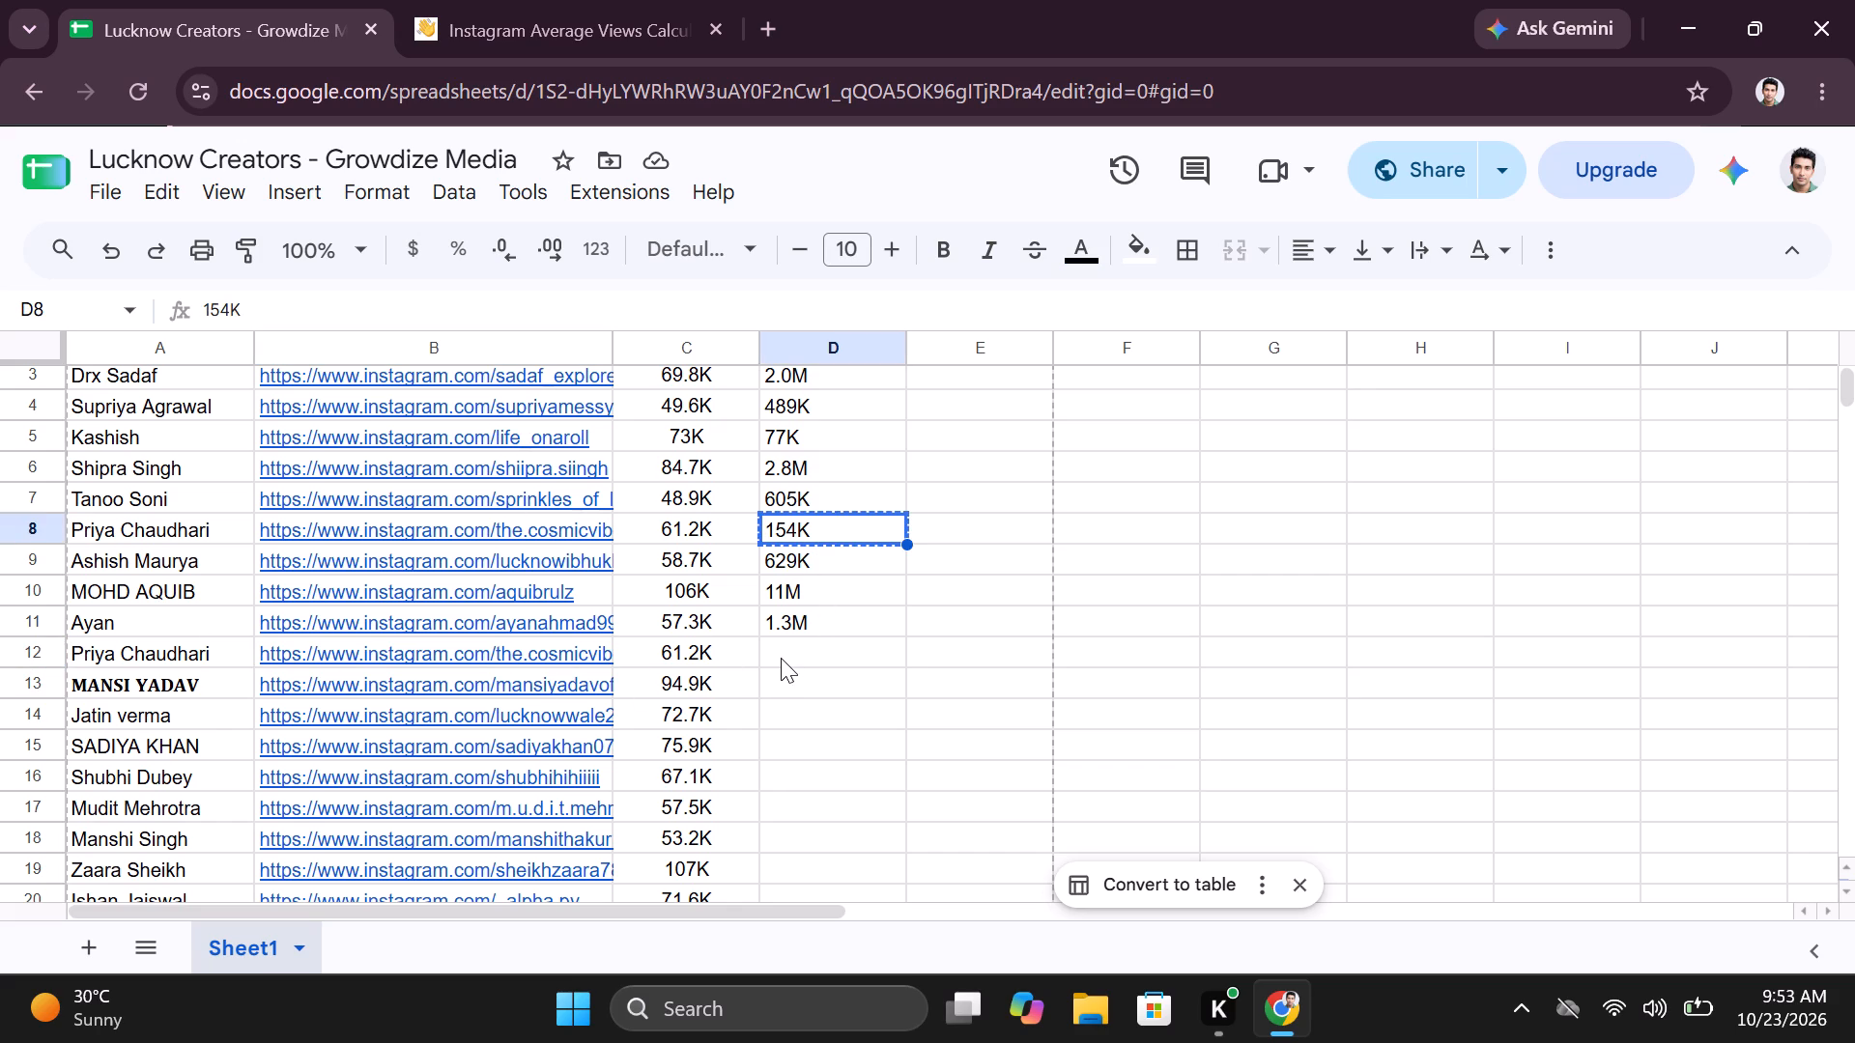
click(781, 658)
key(ctrl+v)
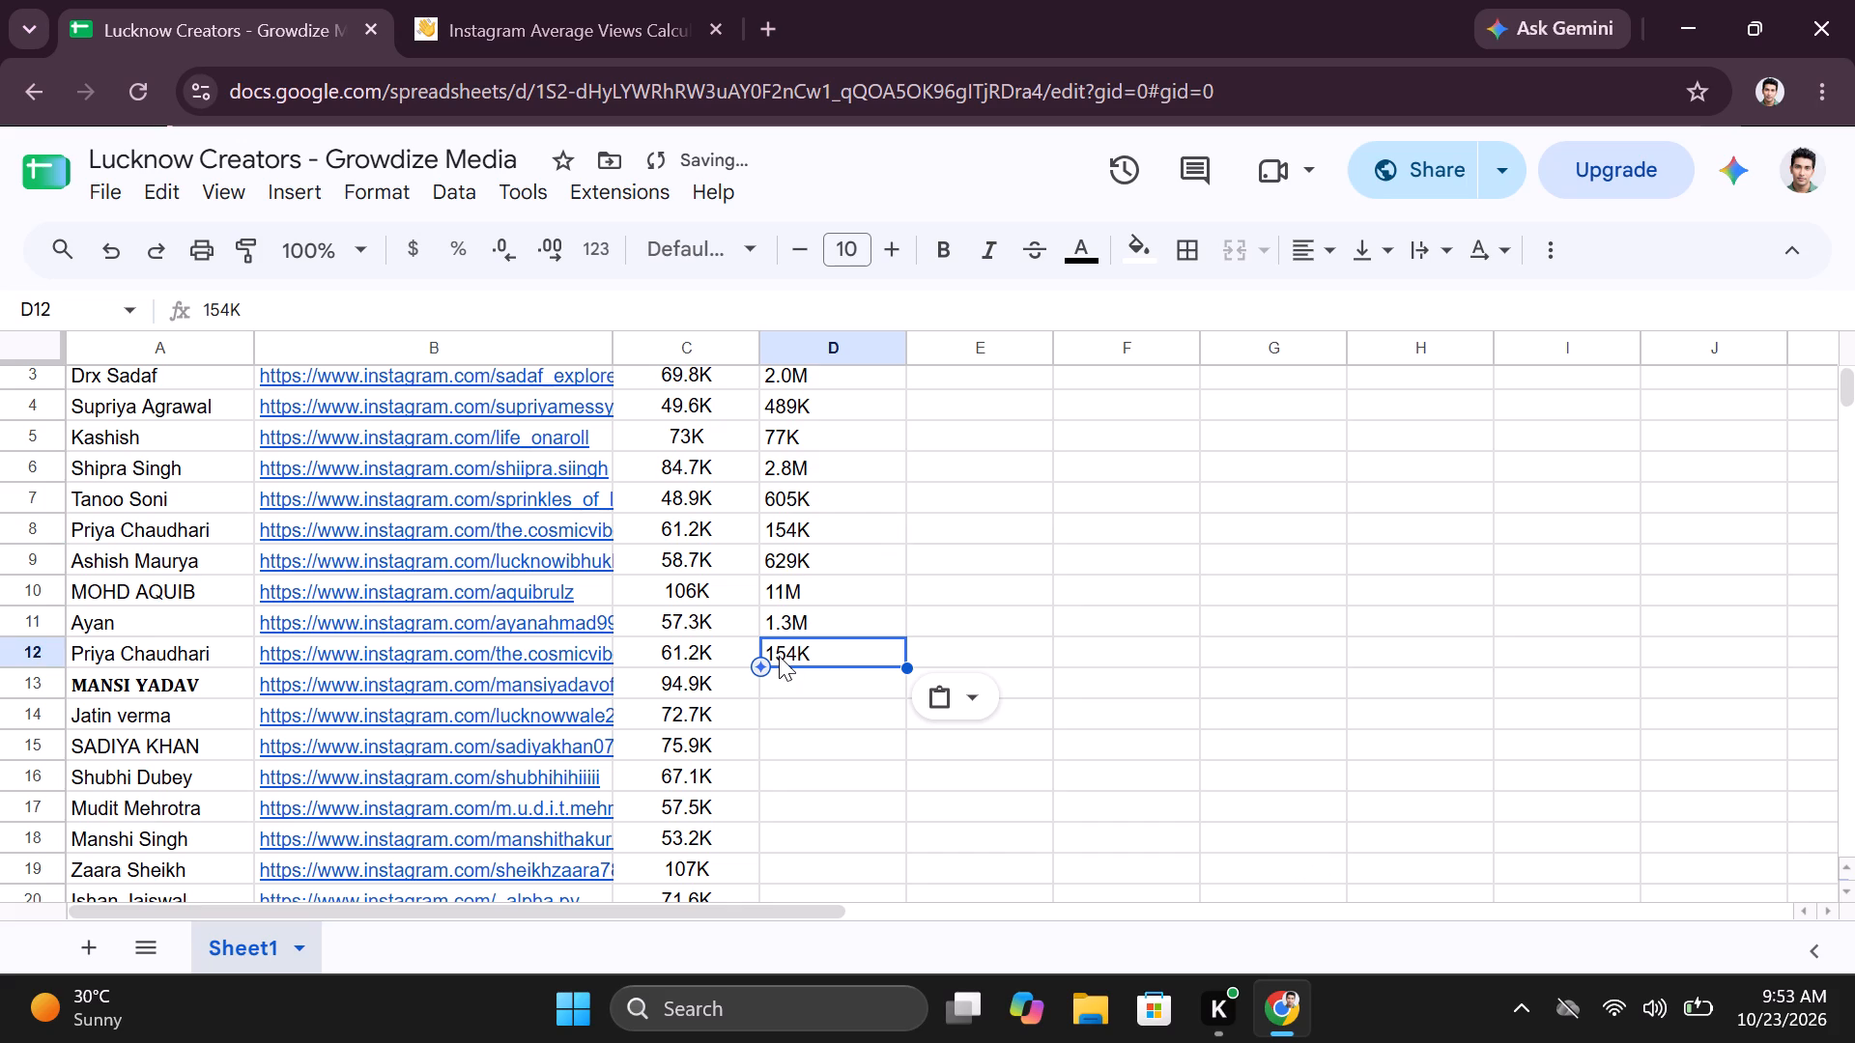
Look up the profile link from cell B13 in Sup's Instagram average views calculator.
click(546, 684)
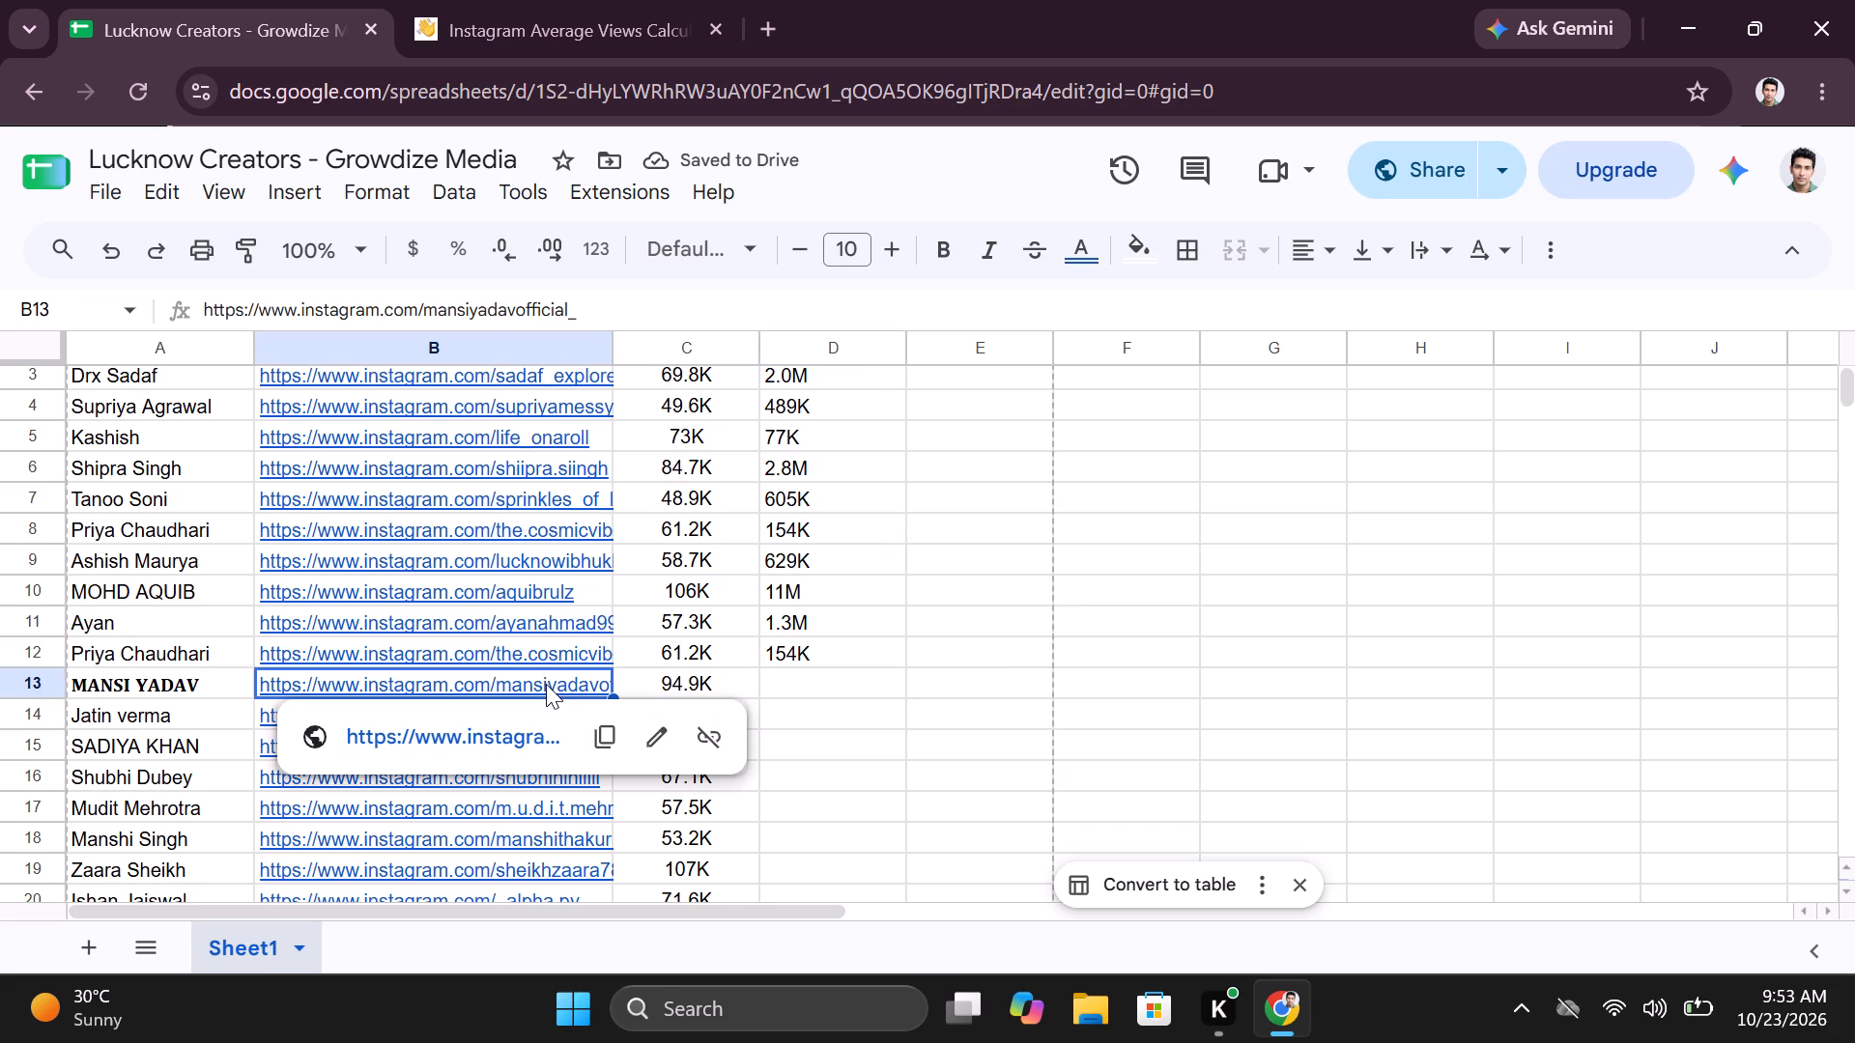
key(ctrl+c)
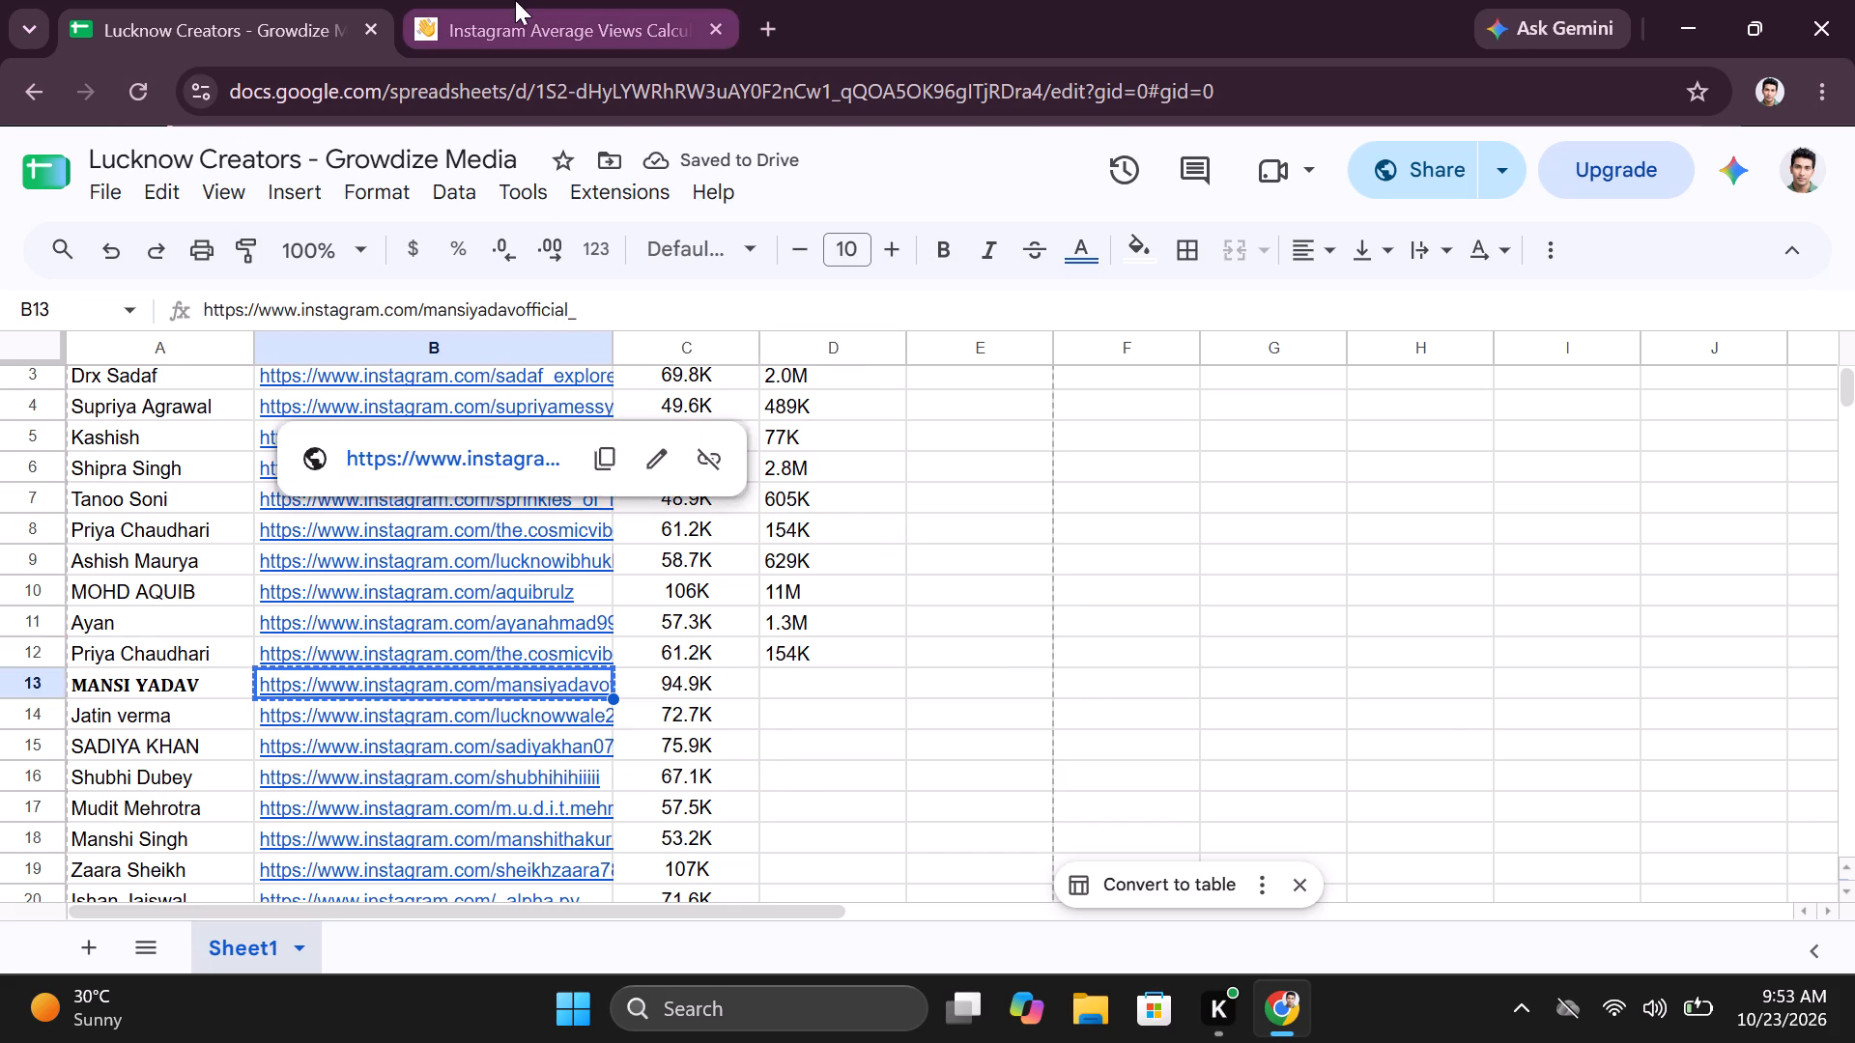
click(515, 0)
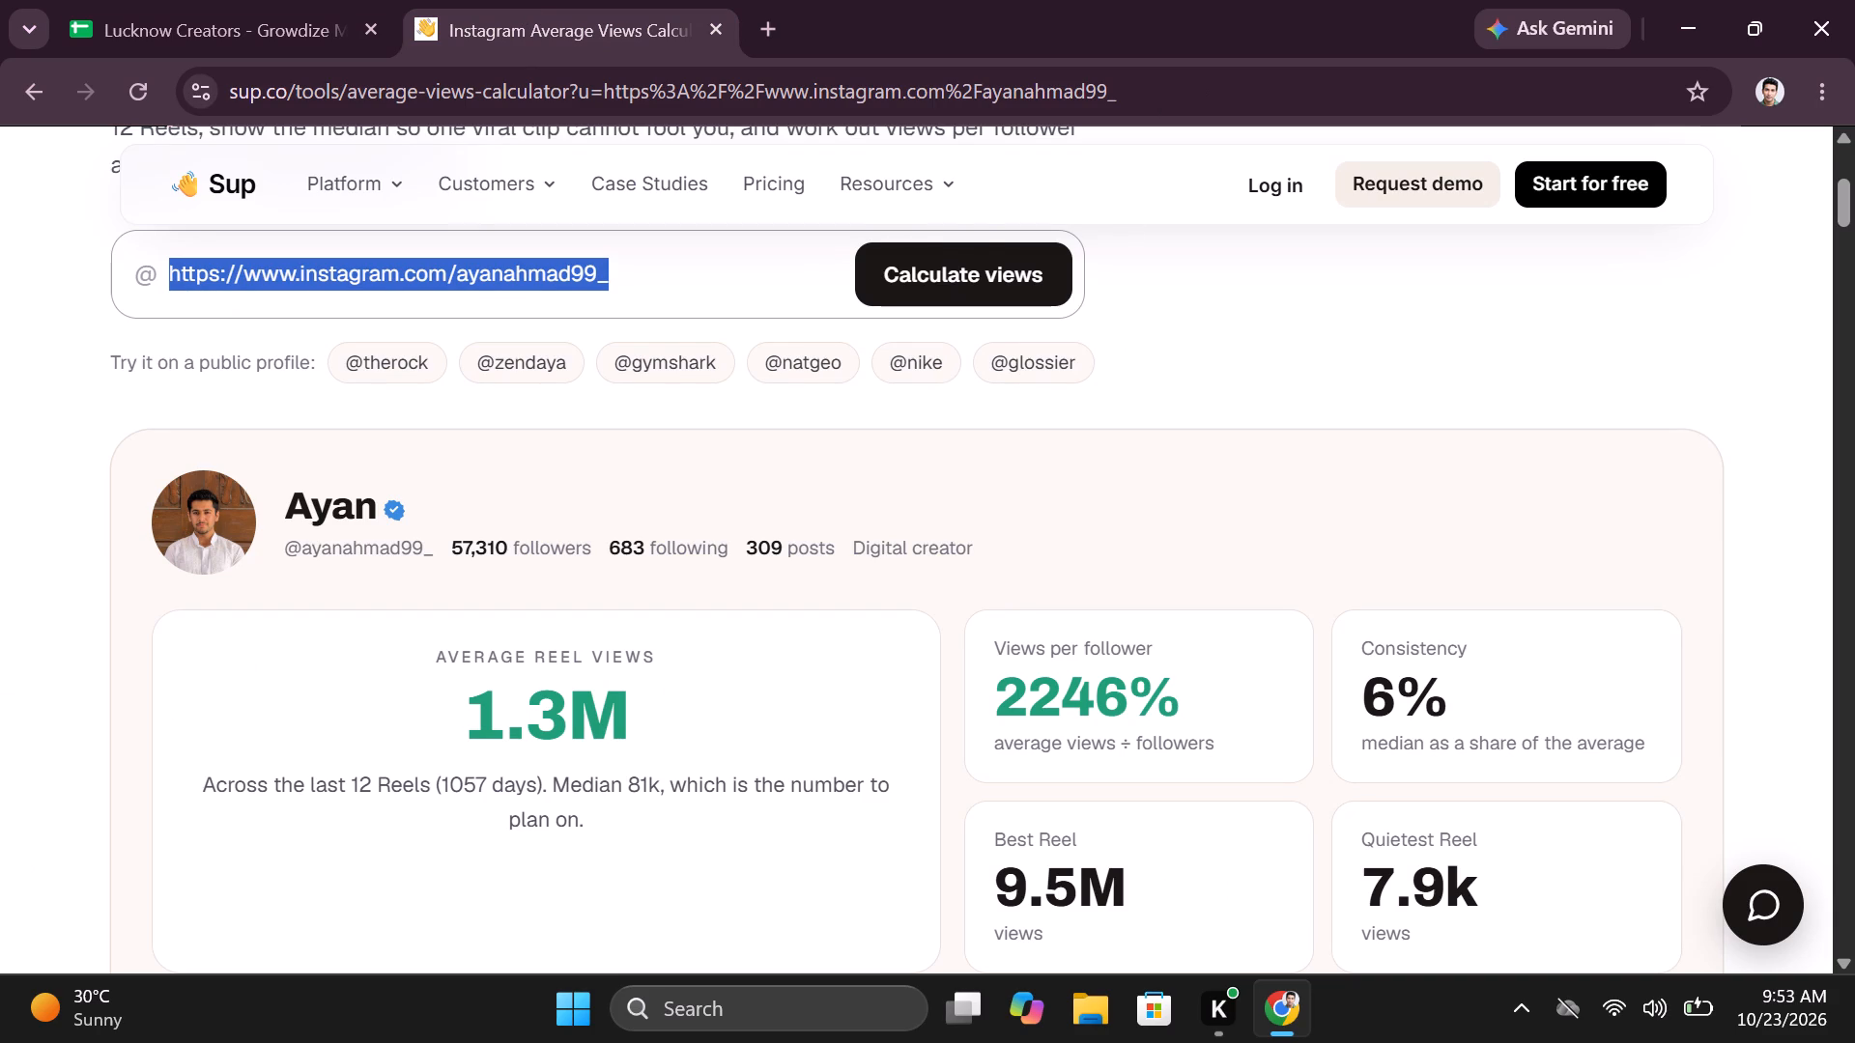
key(ctrl+v)
key(Return)
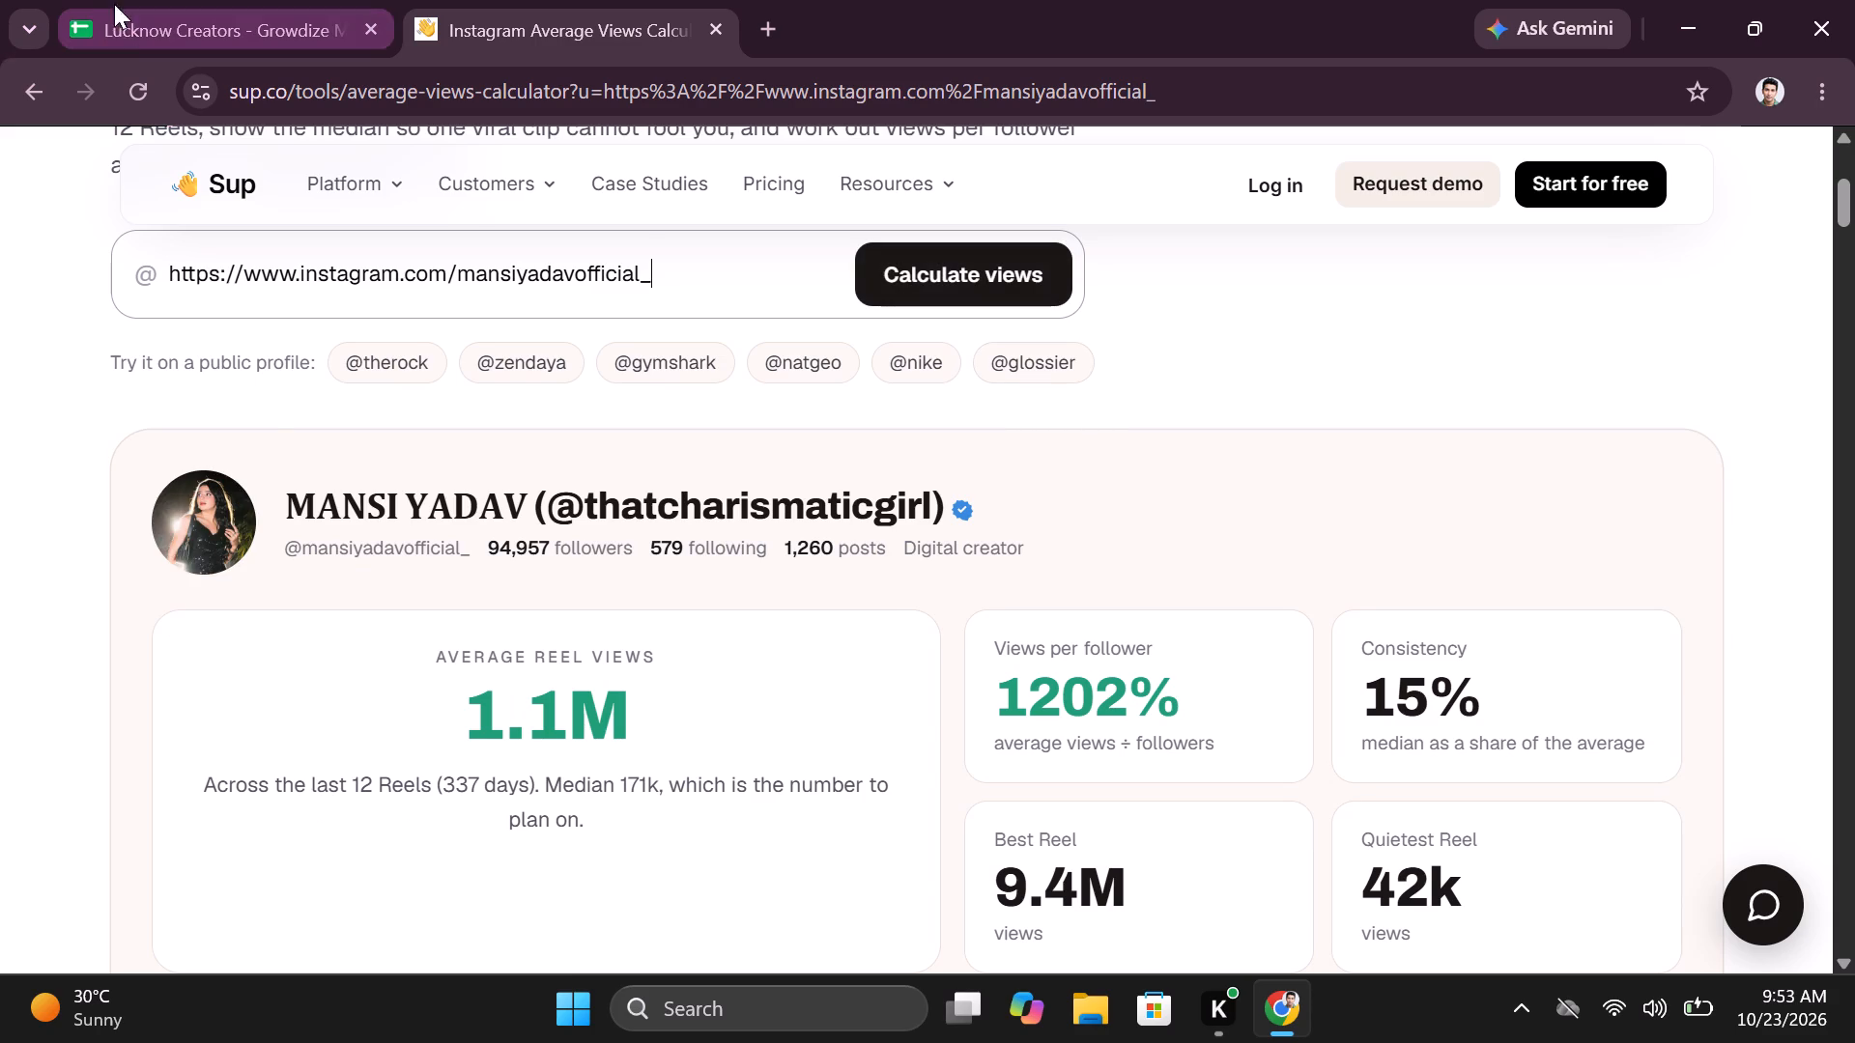
Enter 1.1M as the Avg. Views value in cell D13 of the Lucknow Creators spreadsheet.
click(128, 27)
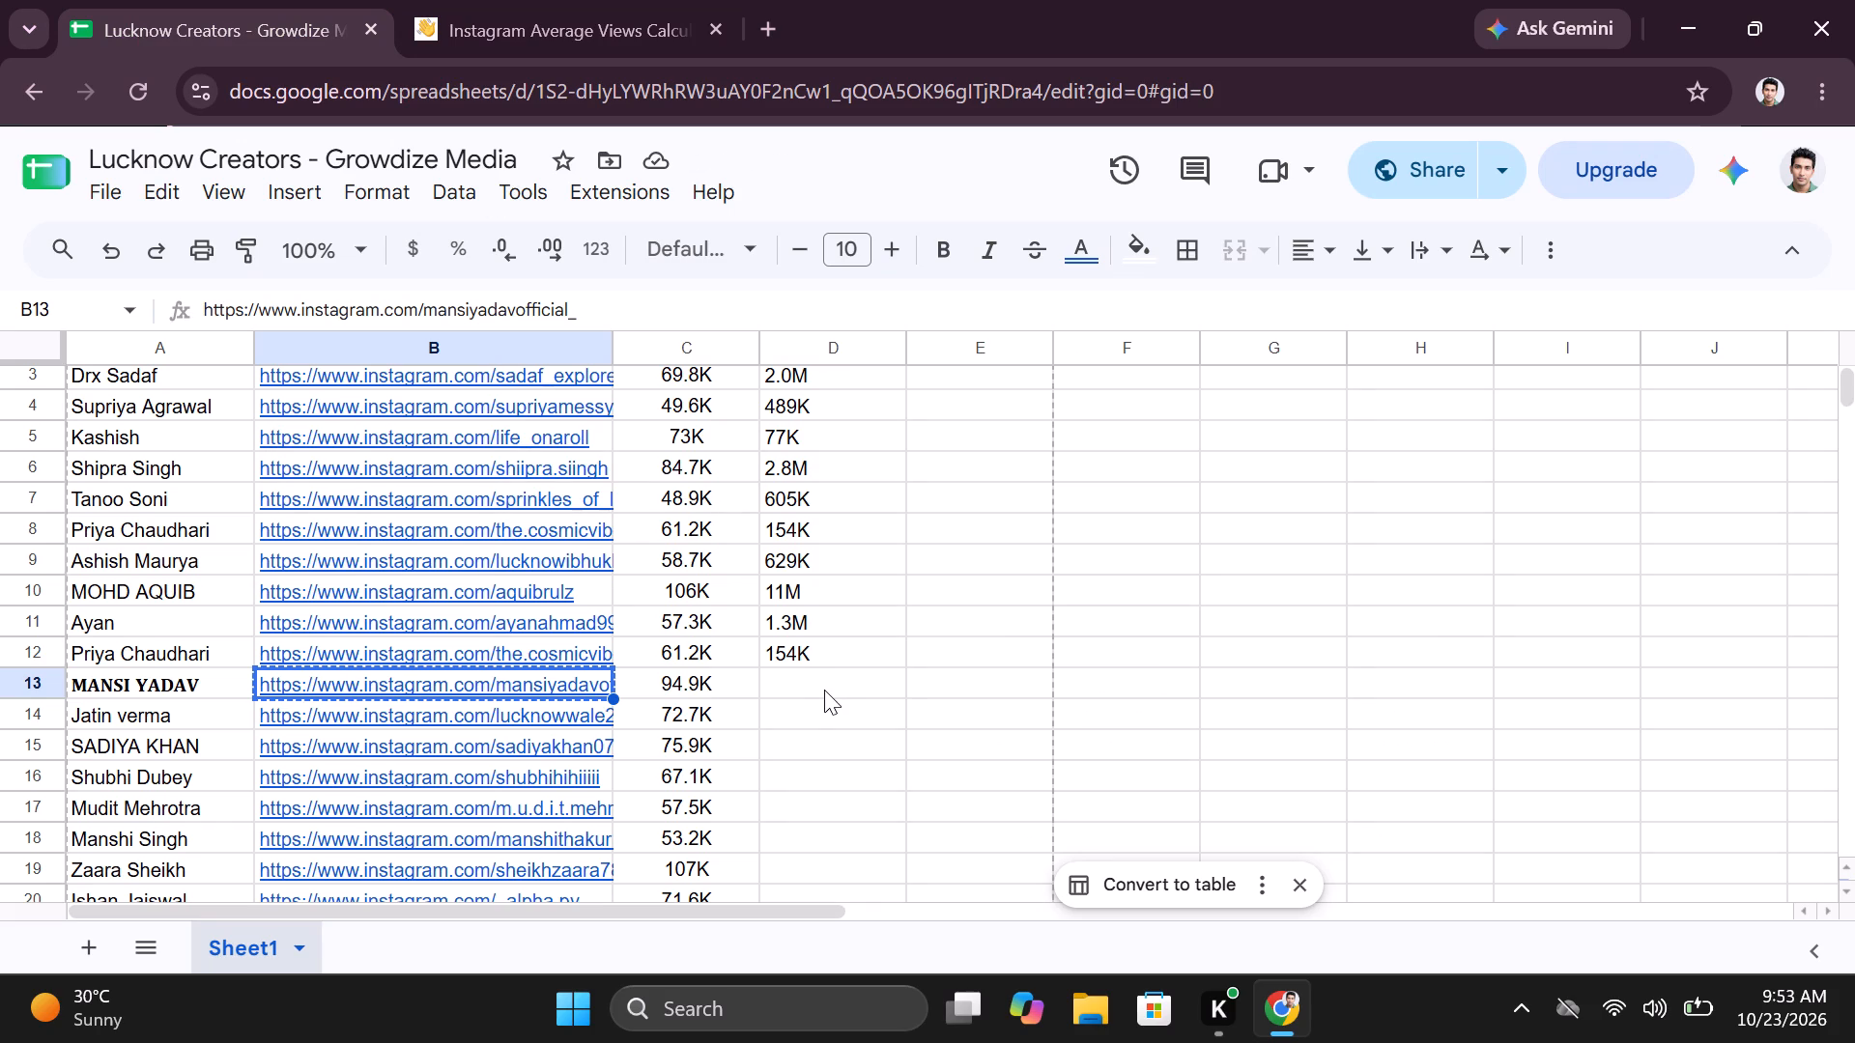
click(825, 690)
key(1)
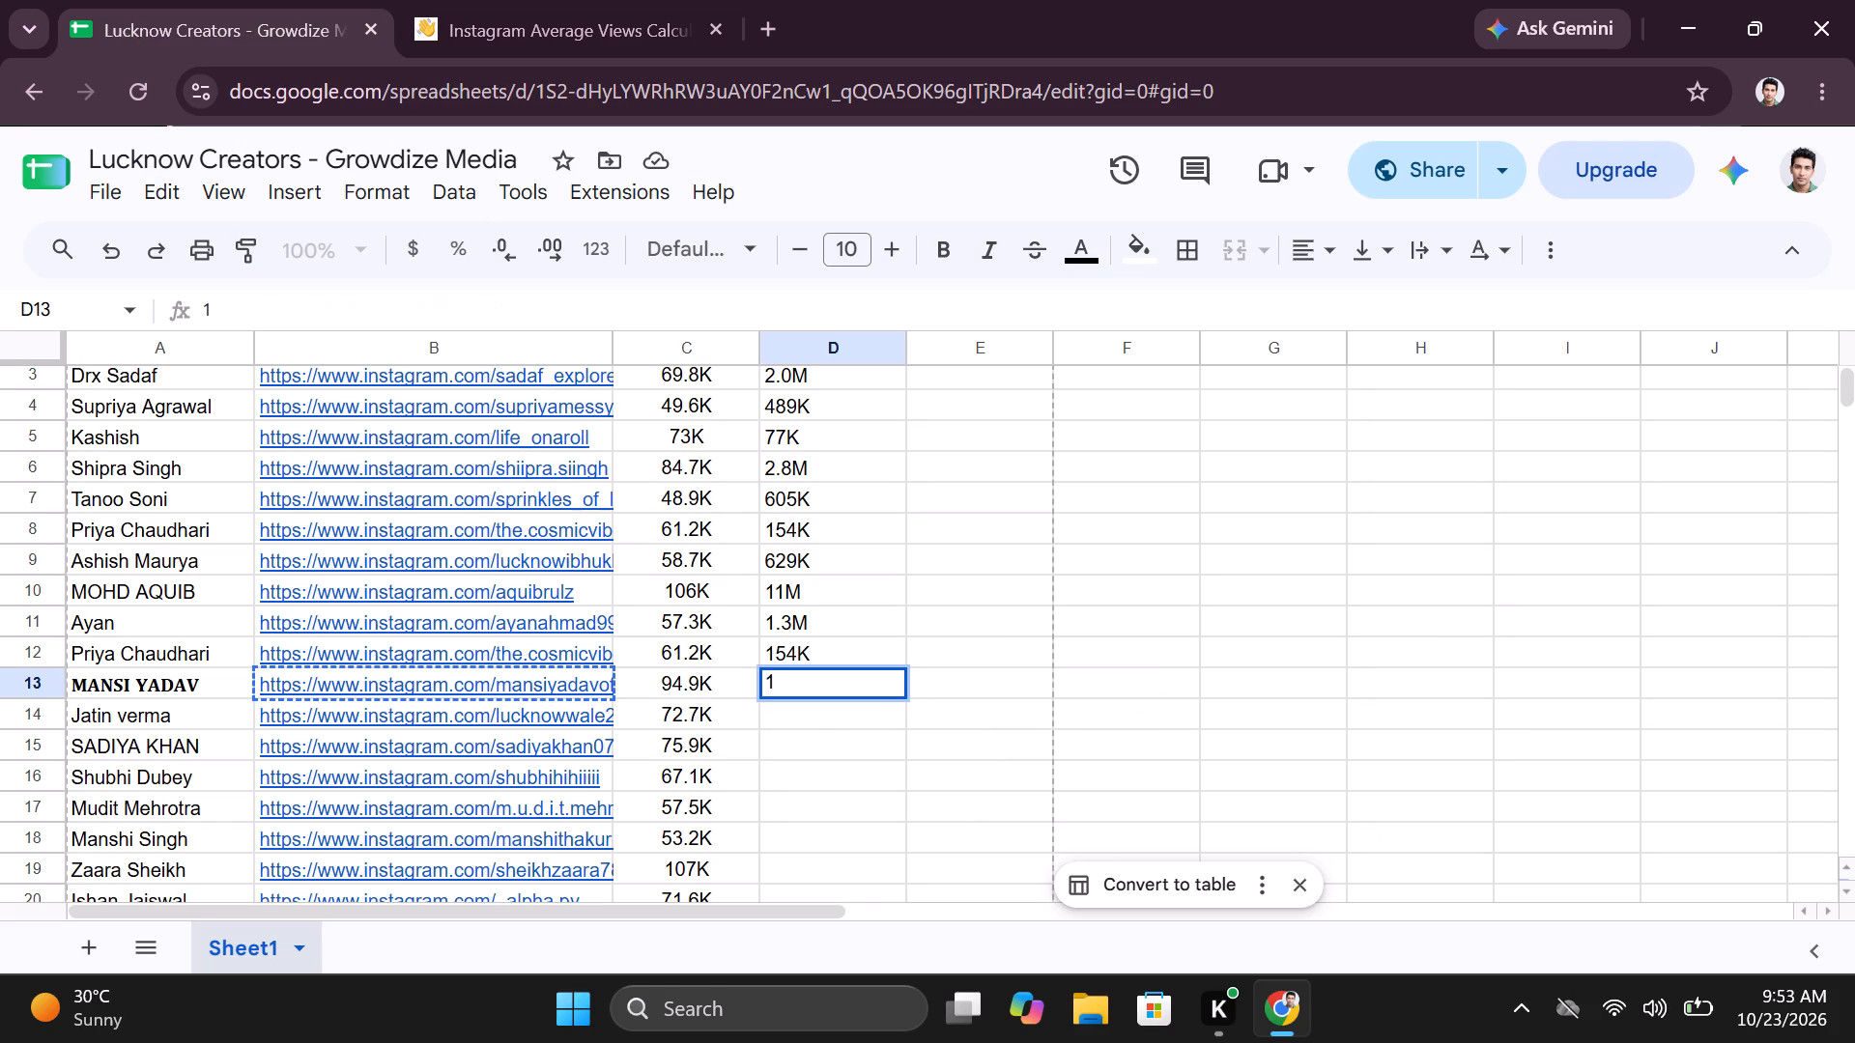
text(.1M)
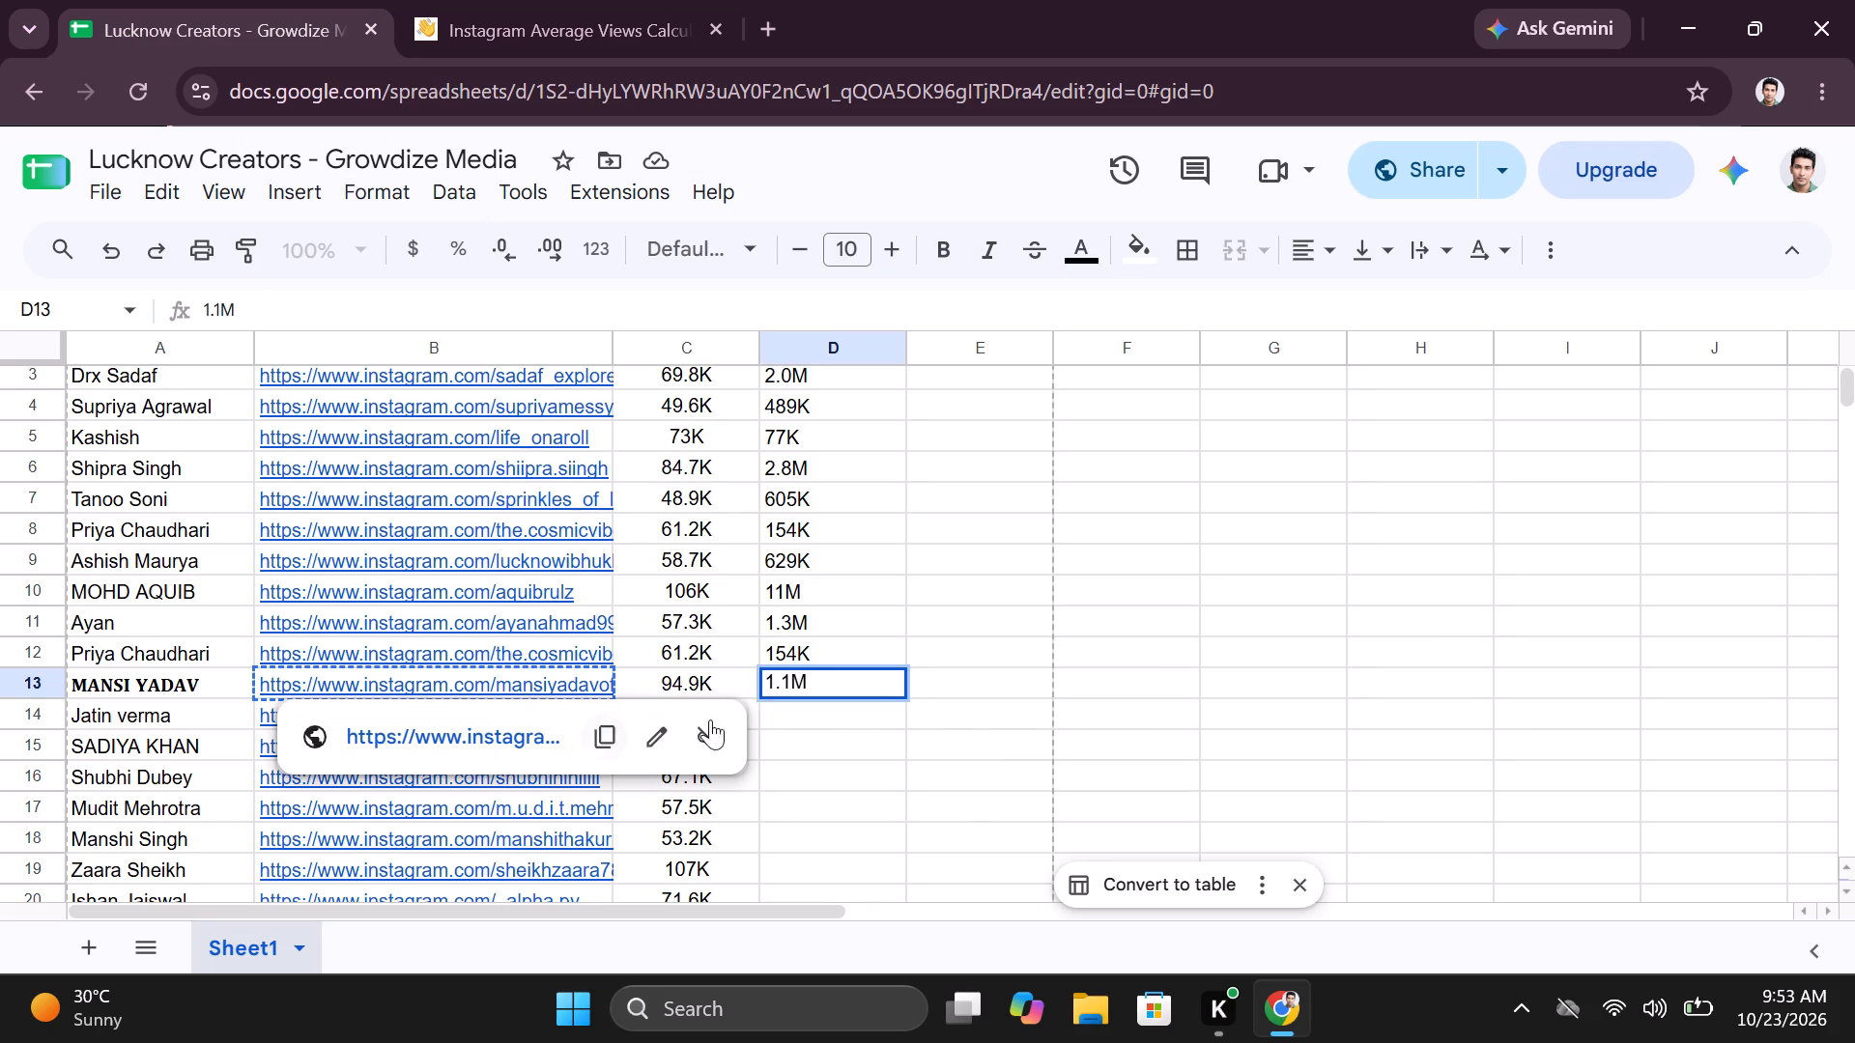
click(943, 720)
Look up the profile link from cell B14 in Sup's Instagram average views calculator.
scroll(943, 720, down, 3)
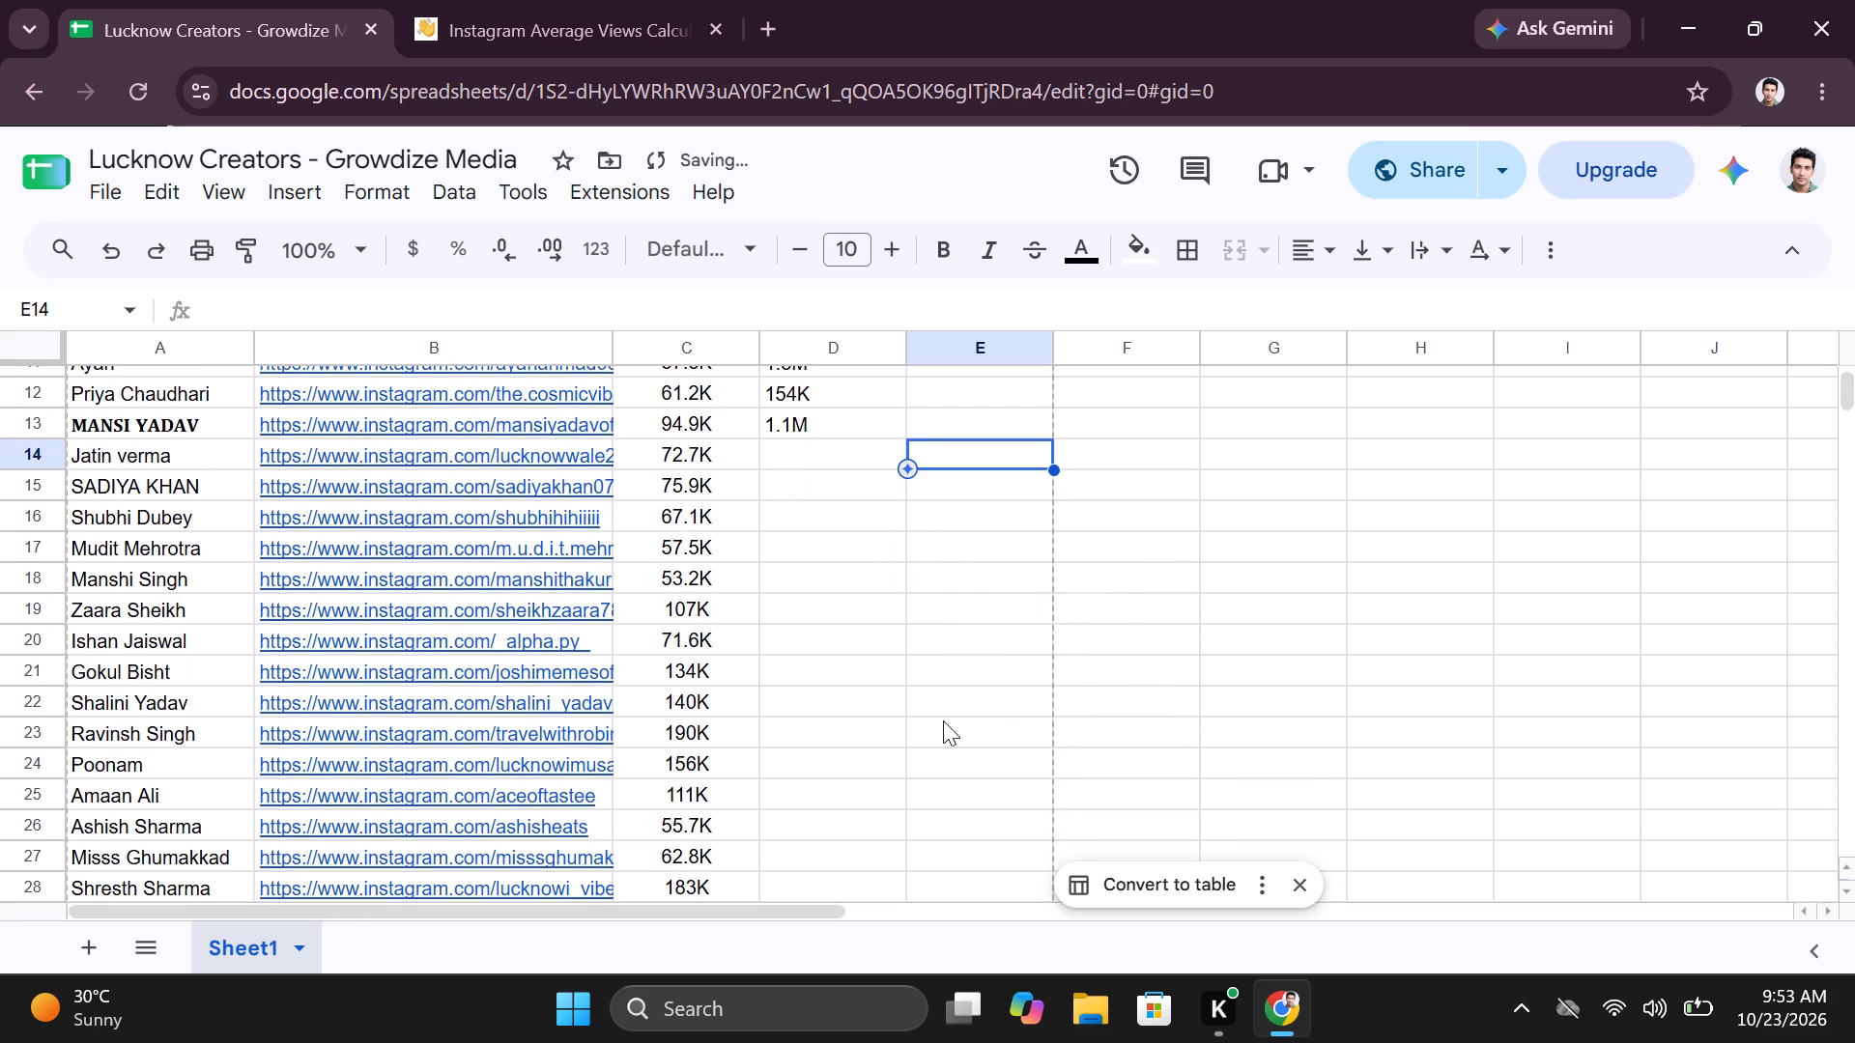
click(522, 461)
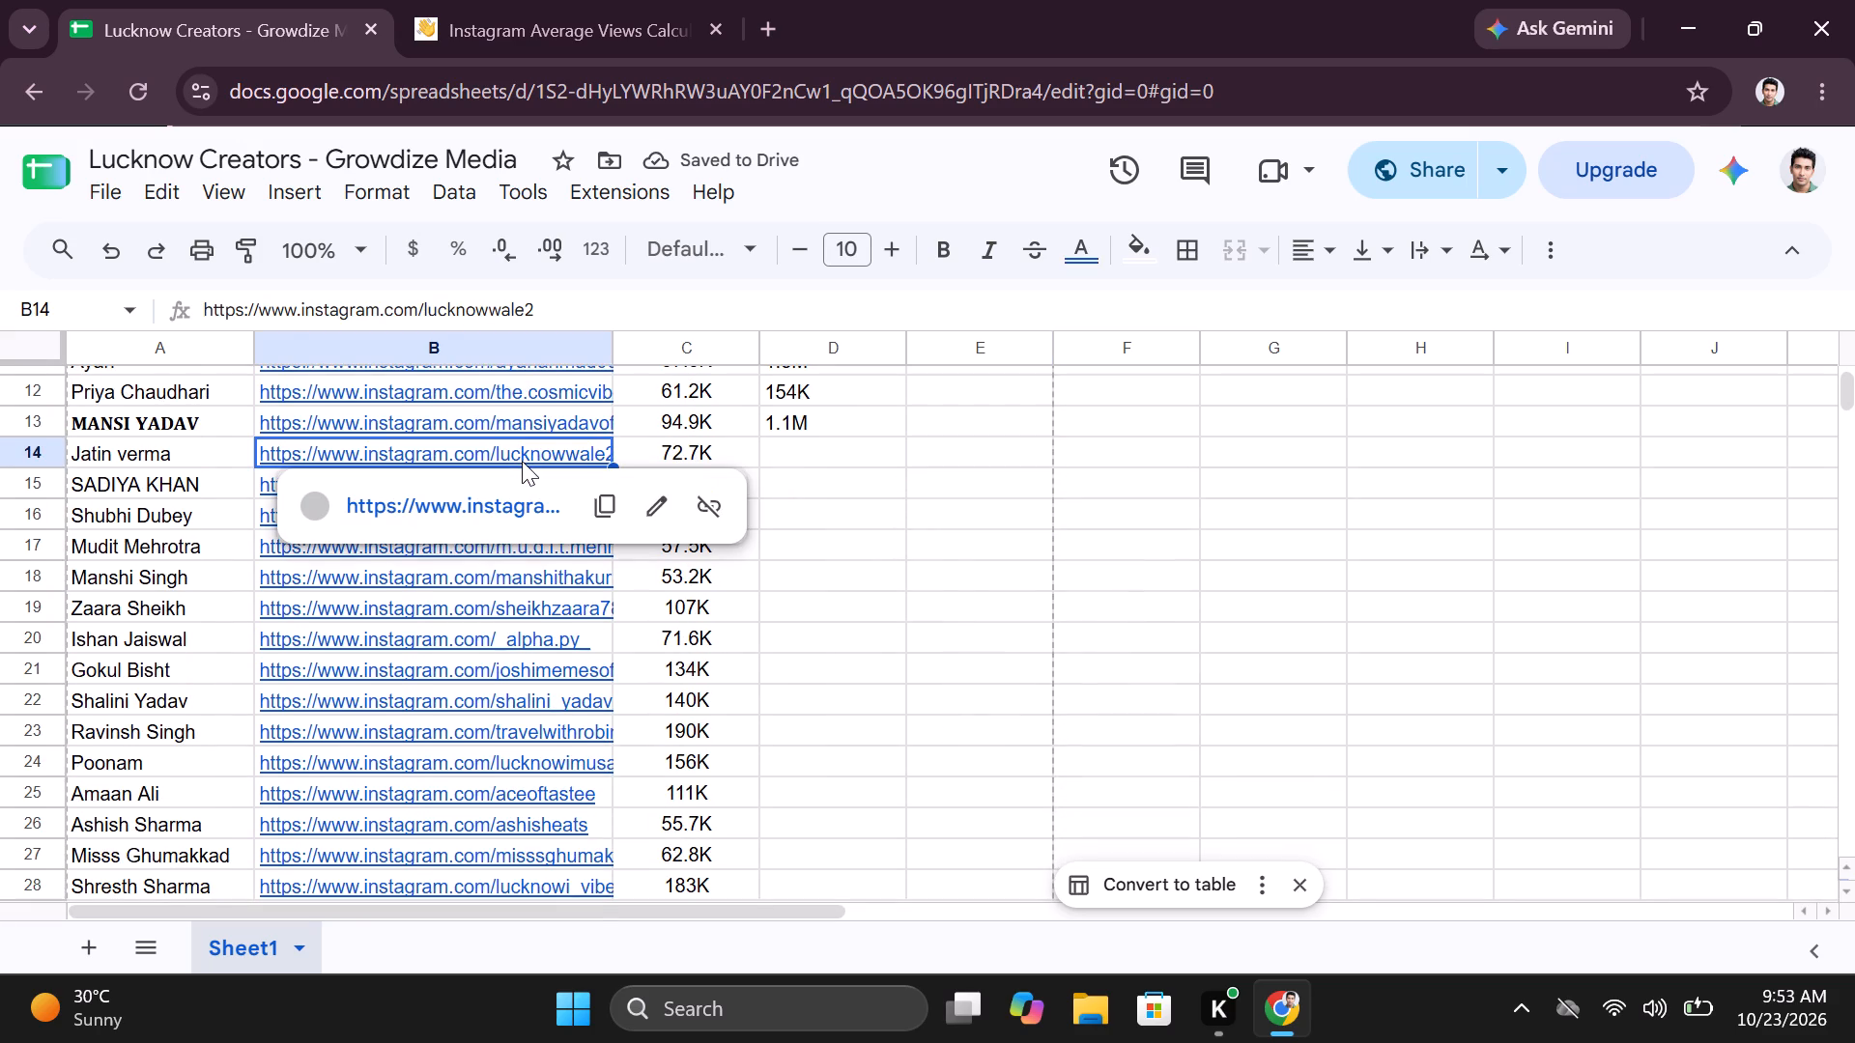
key(ctrl+c)
click(491, 0)
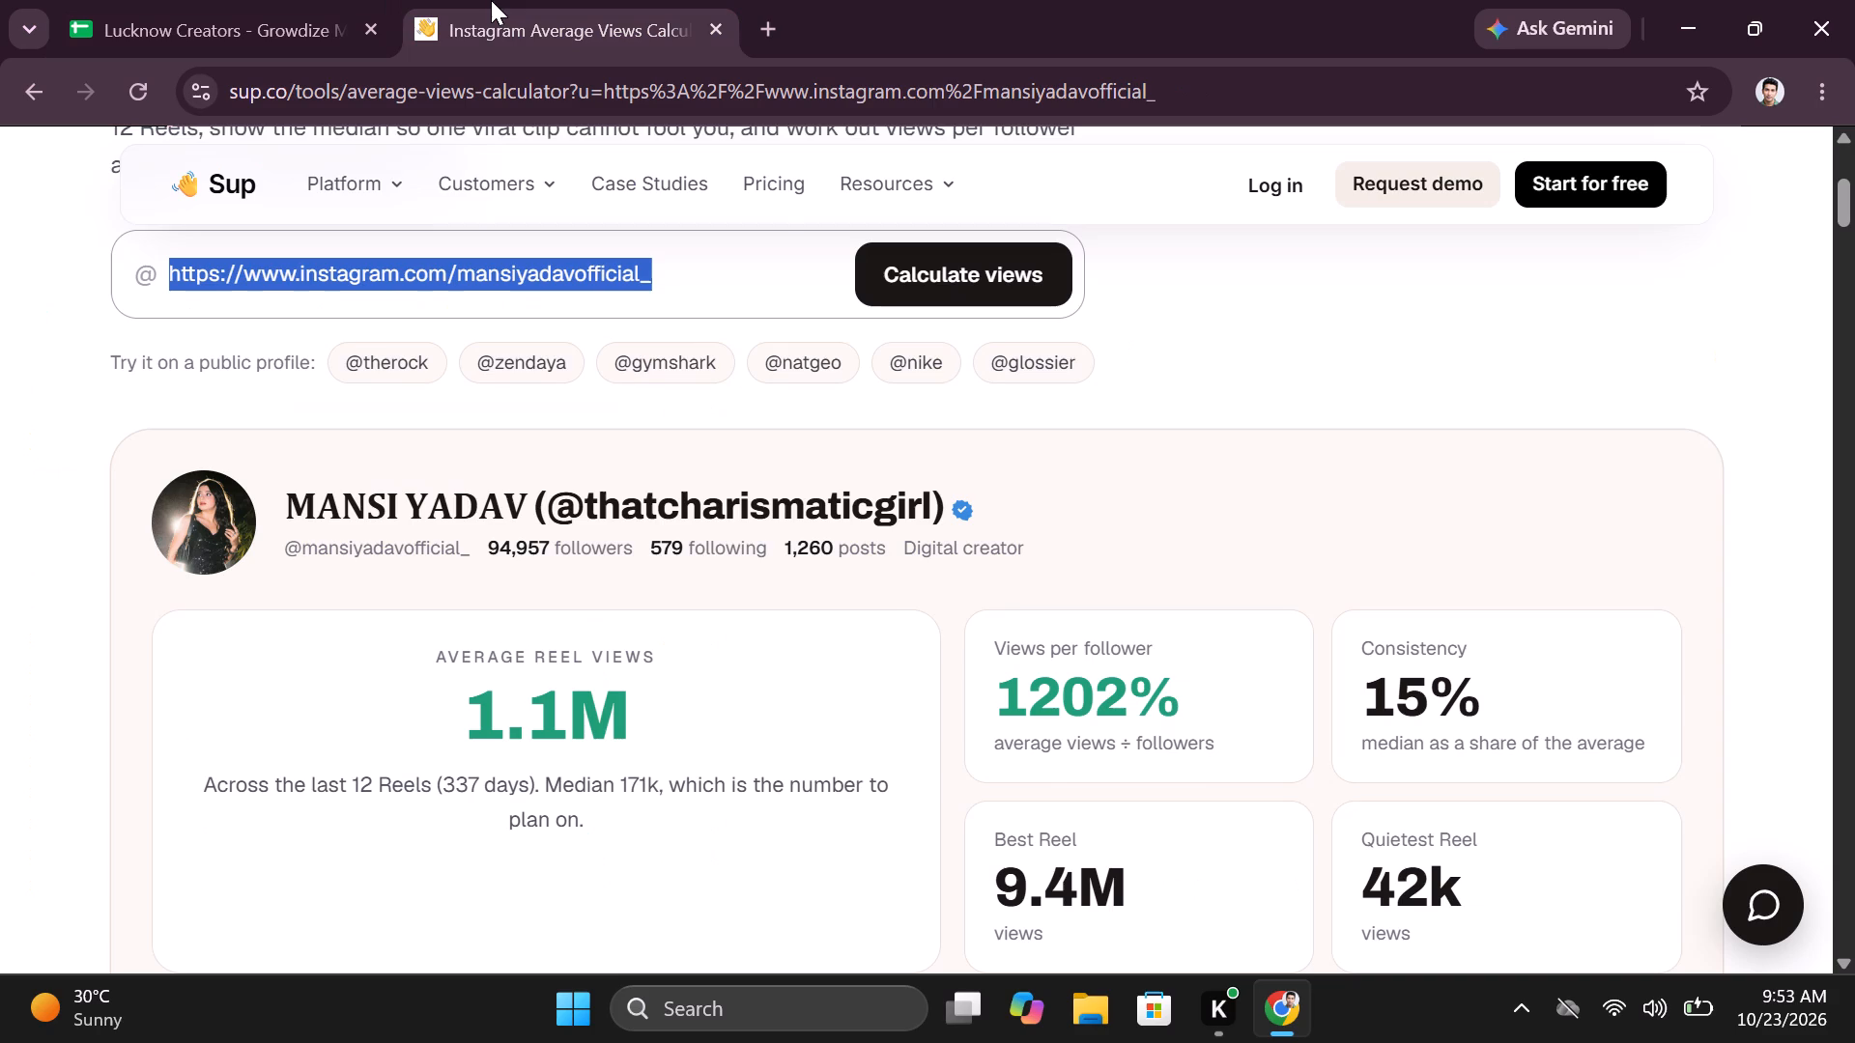
key(ctrl+v)
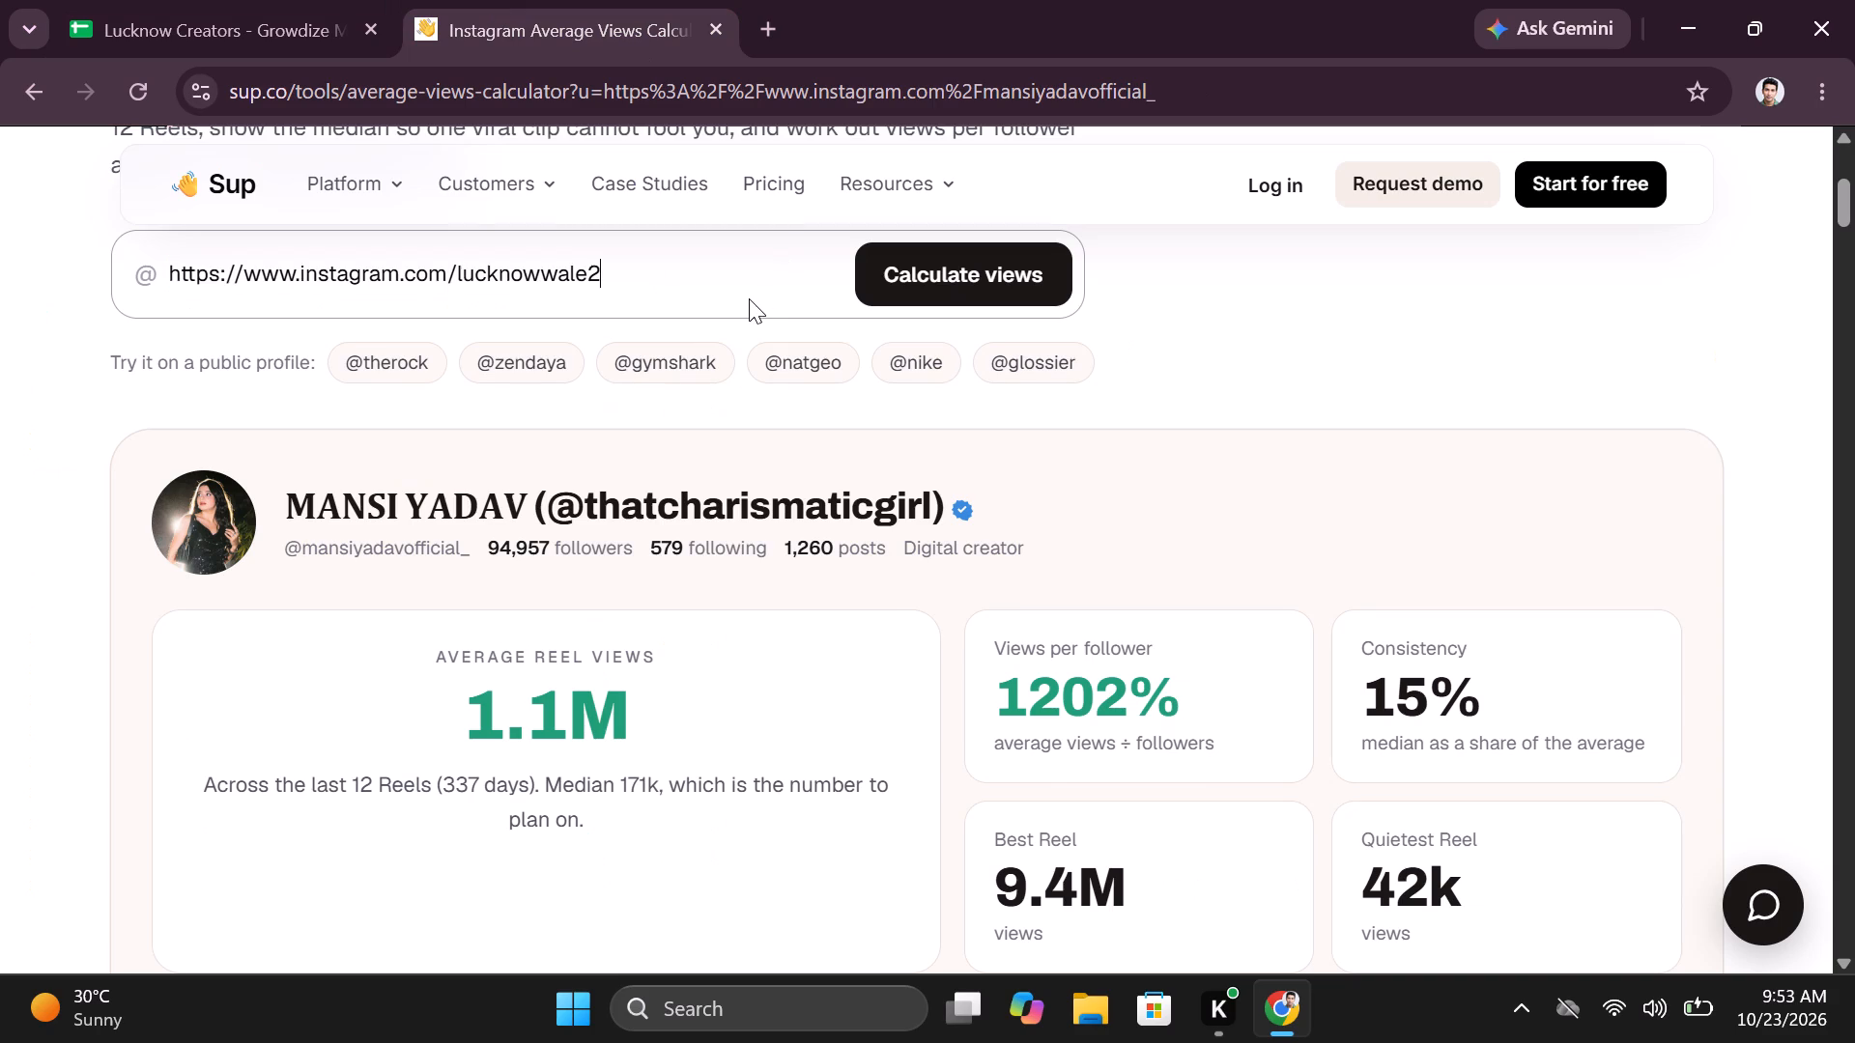
click(977, 271)
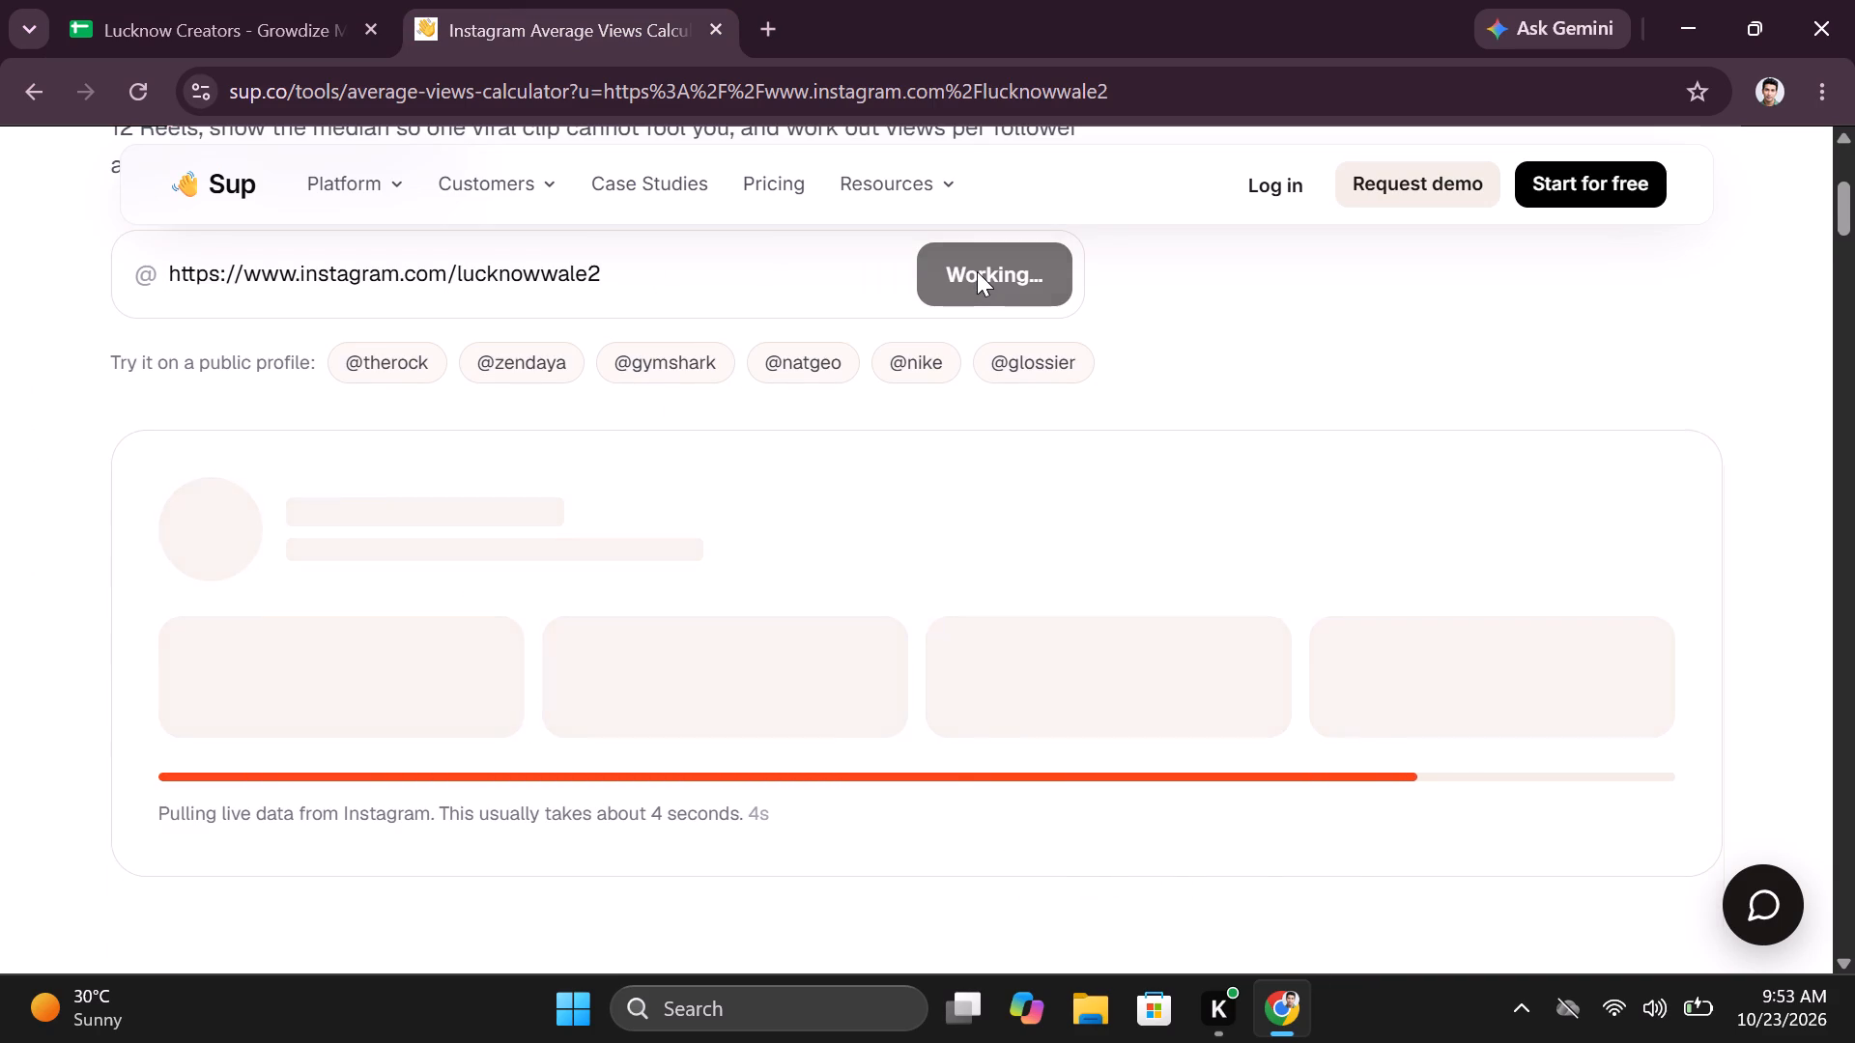
Enter 642K as the Avg. Views value in cell D14 of the Lucknow Creators spreadsheet.
click(226, 0)
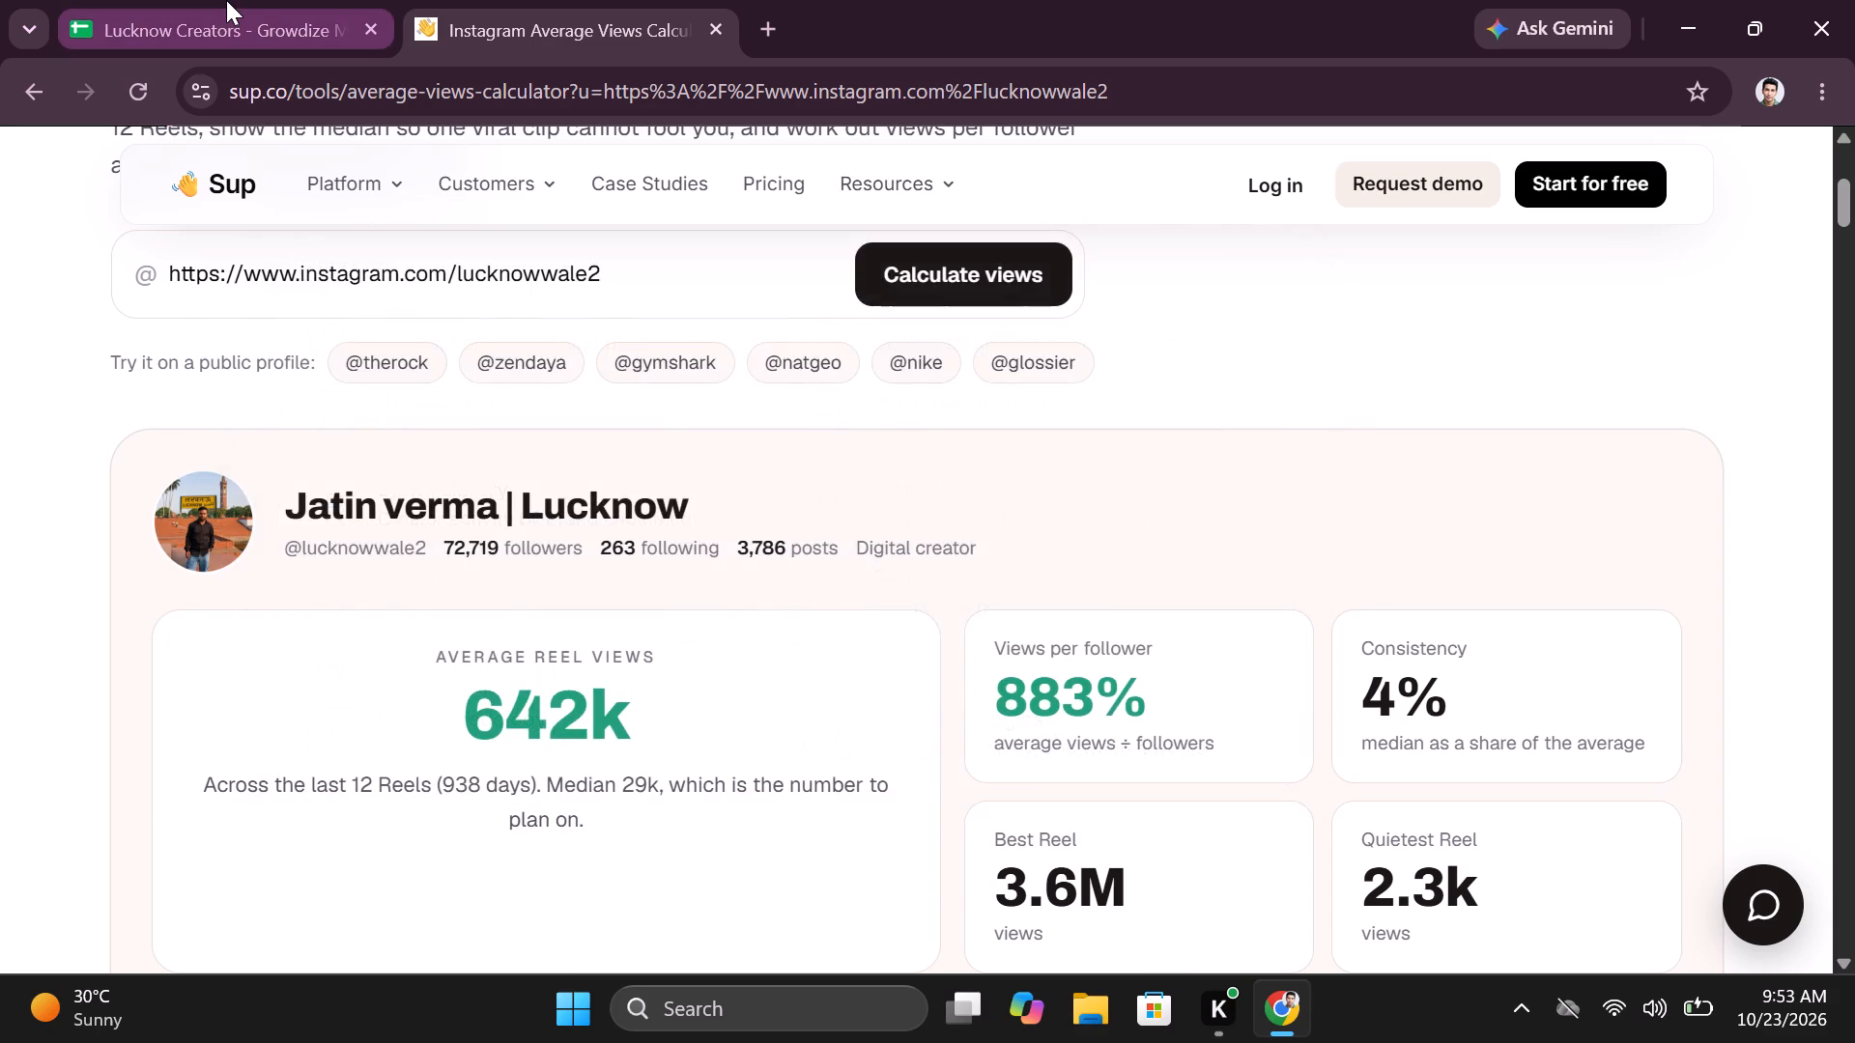
click(827, 440)
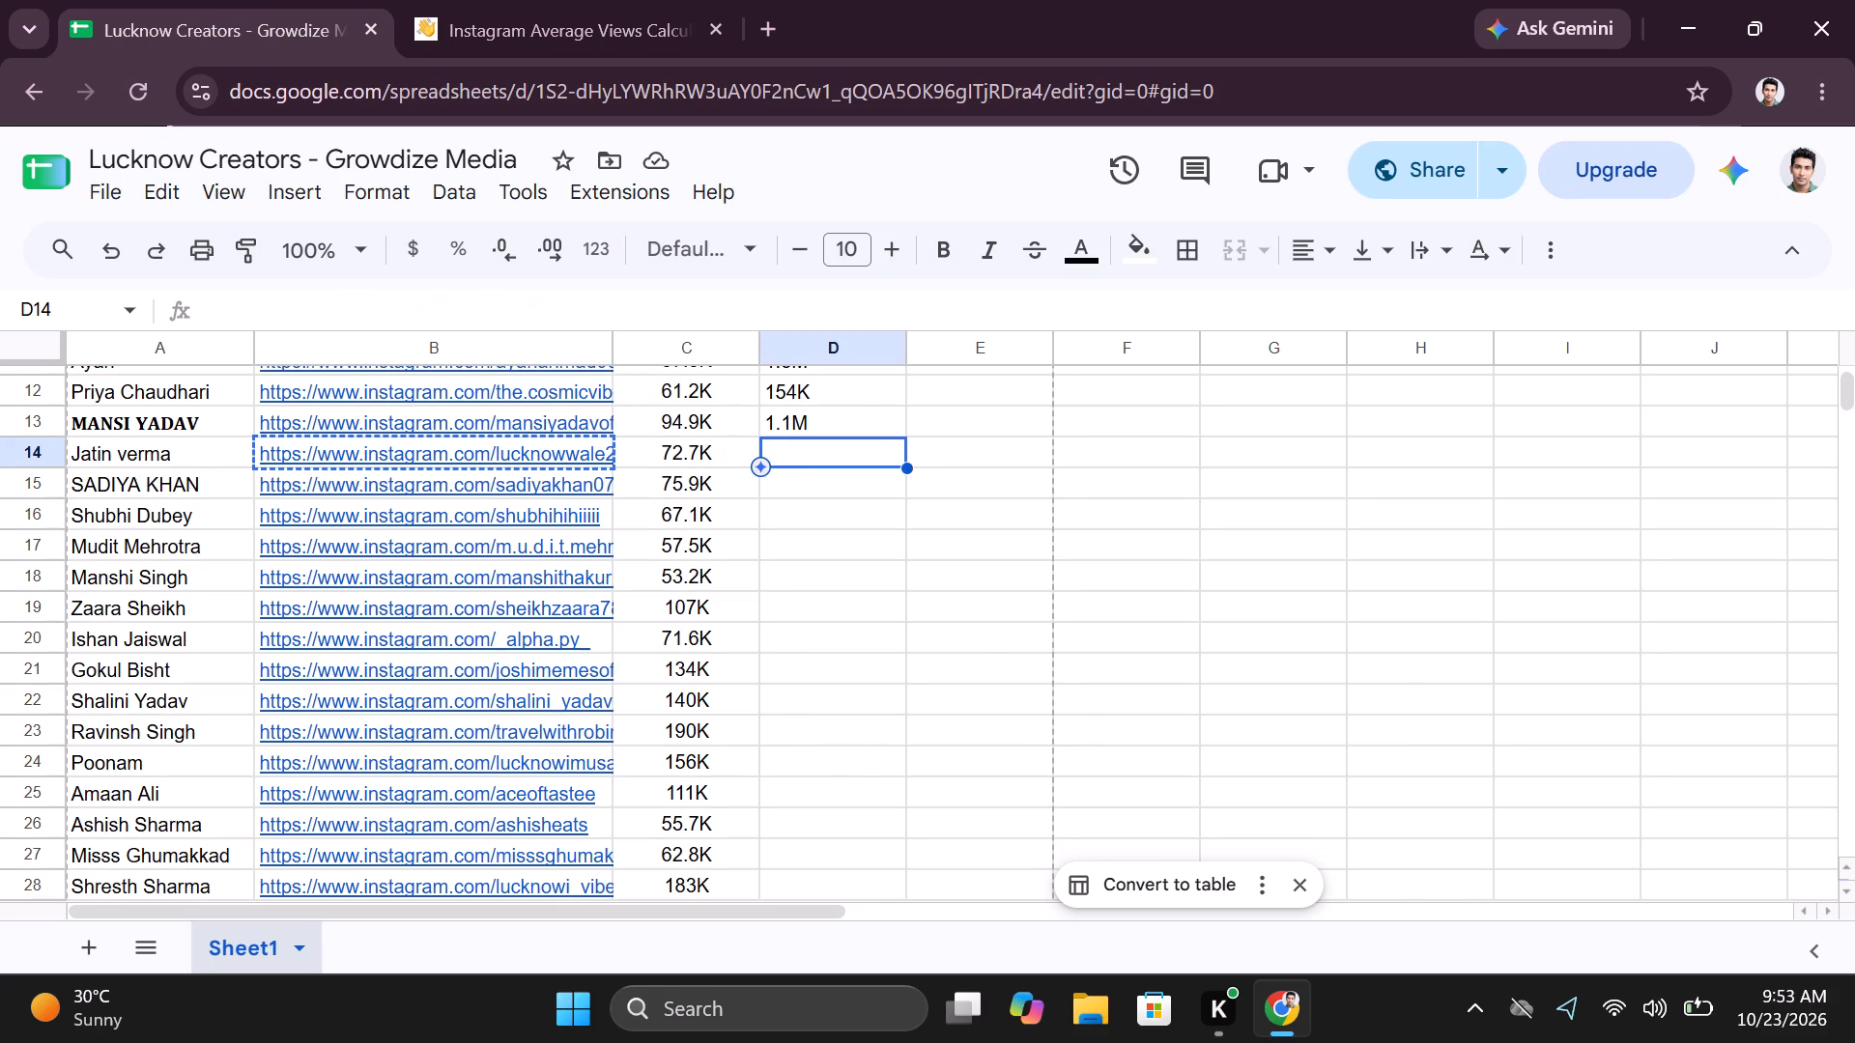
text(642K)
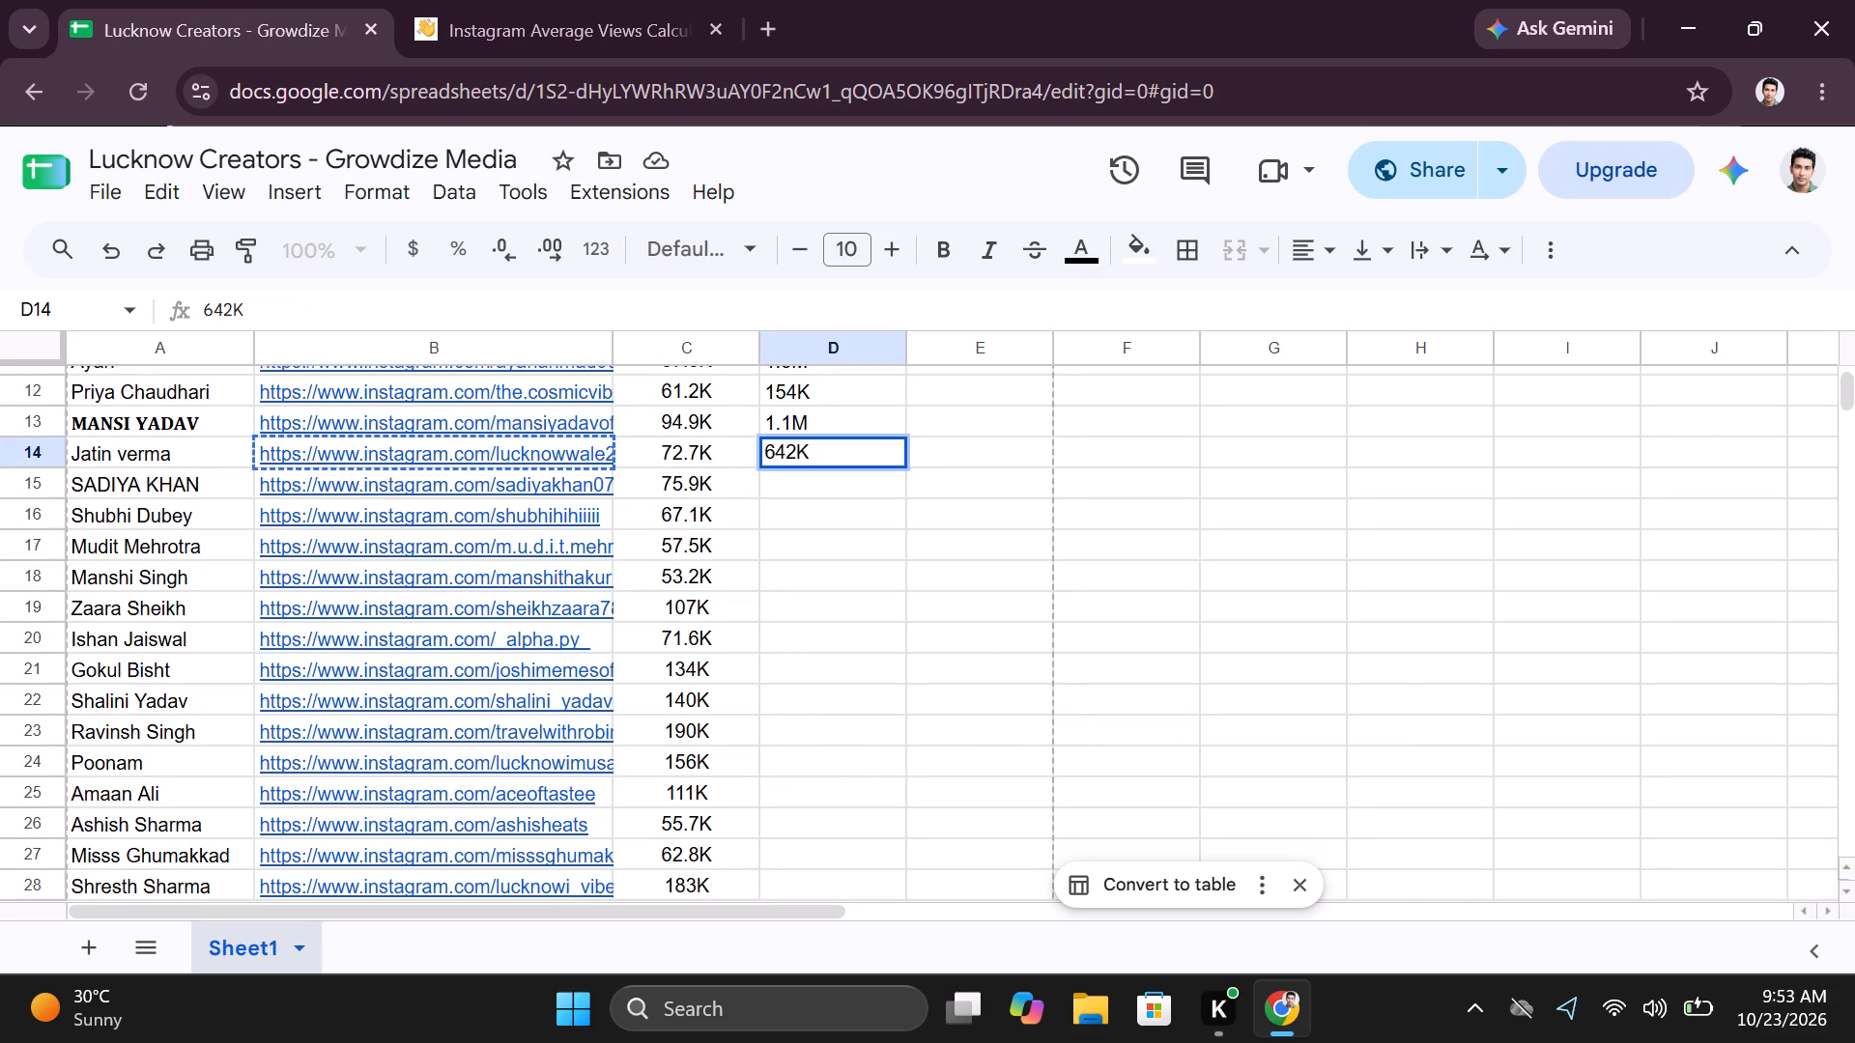
Look up the profile link from cell B15 in Sup's Instagram average views calculator.
click(557, 493)
key(ctrl+c)
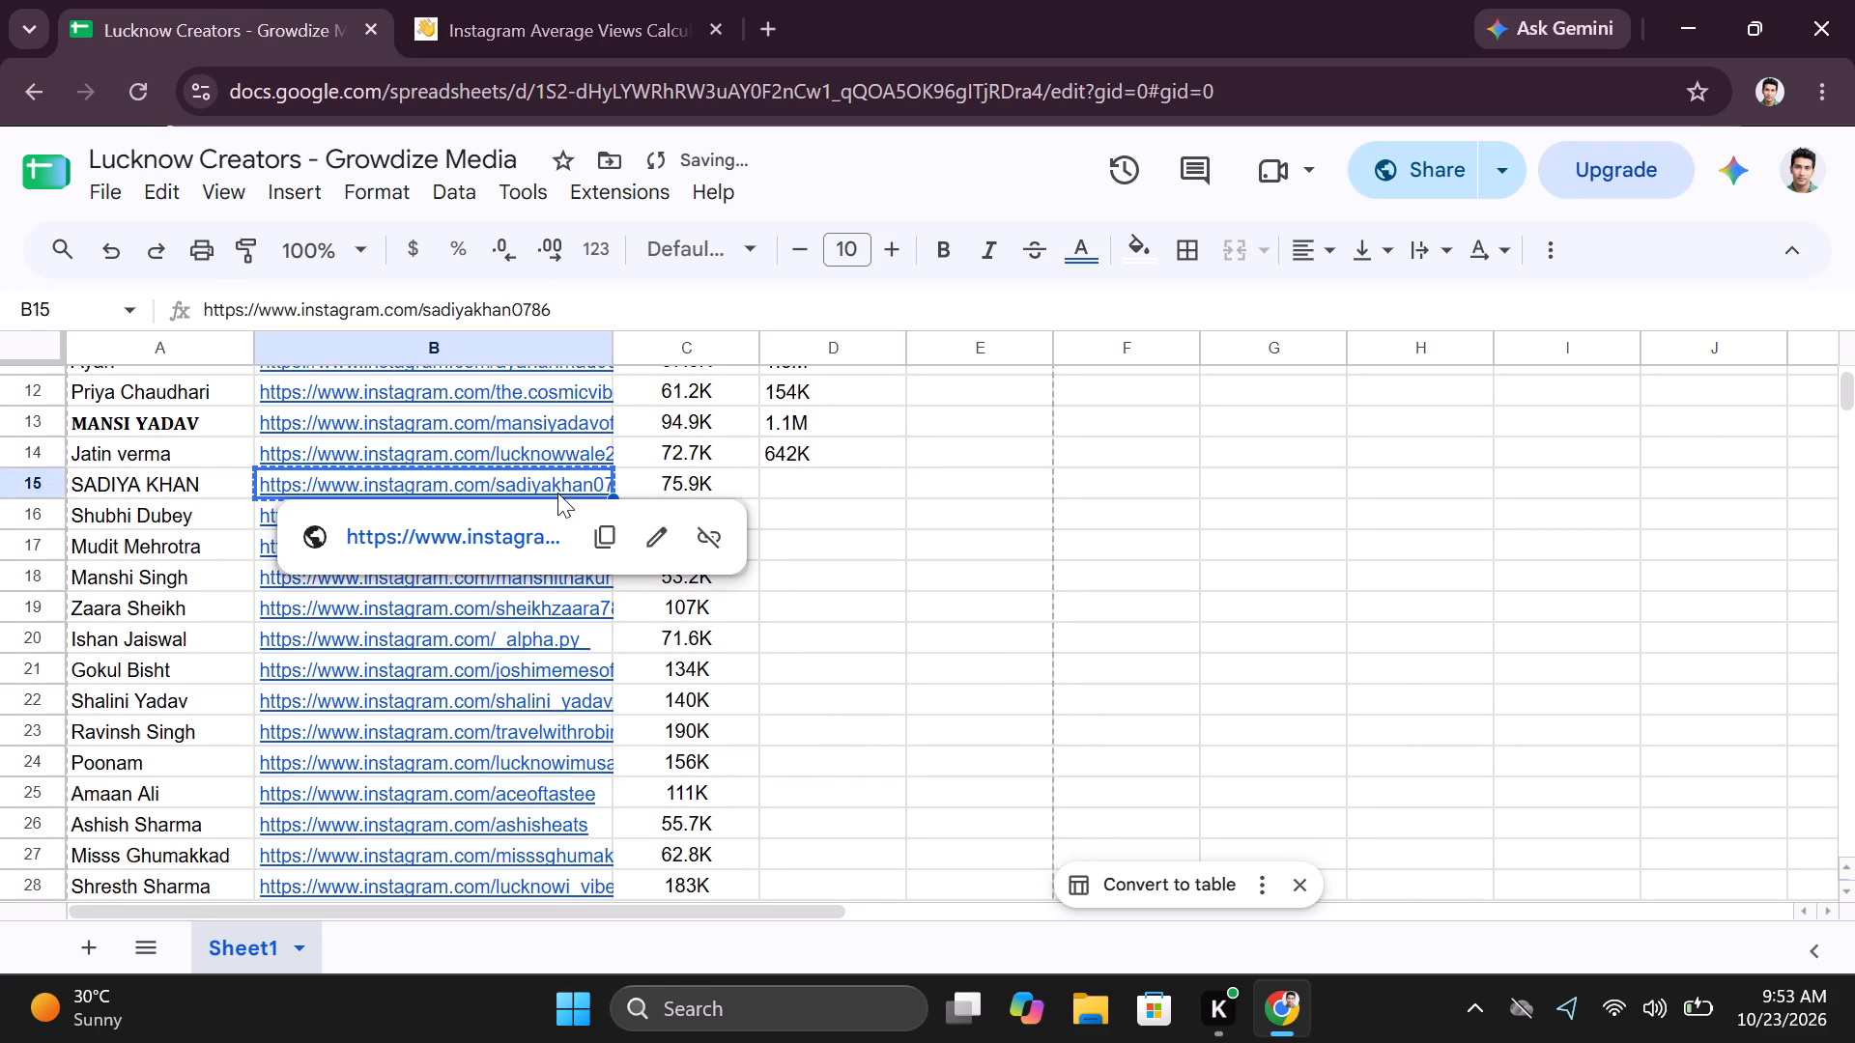
click(538, 0)
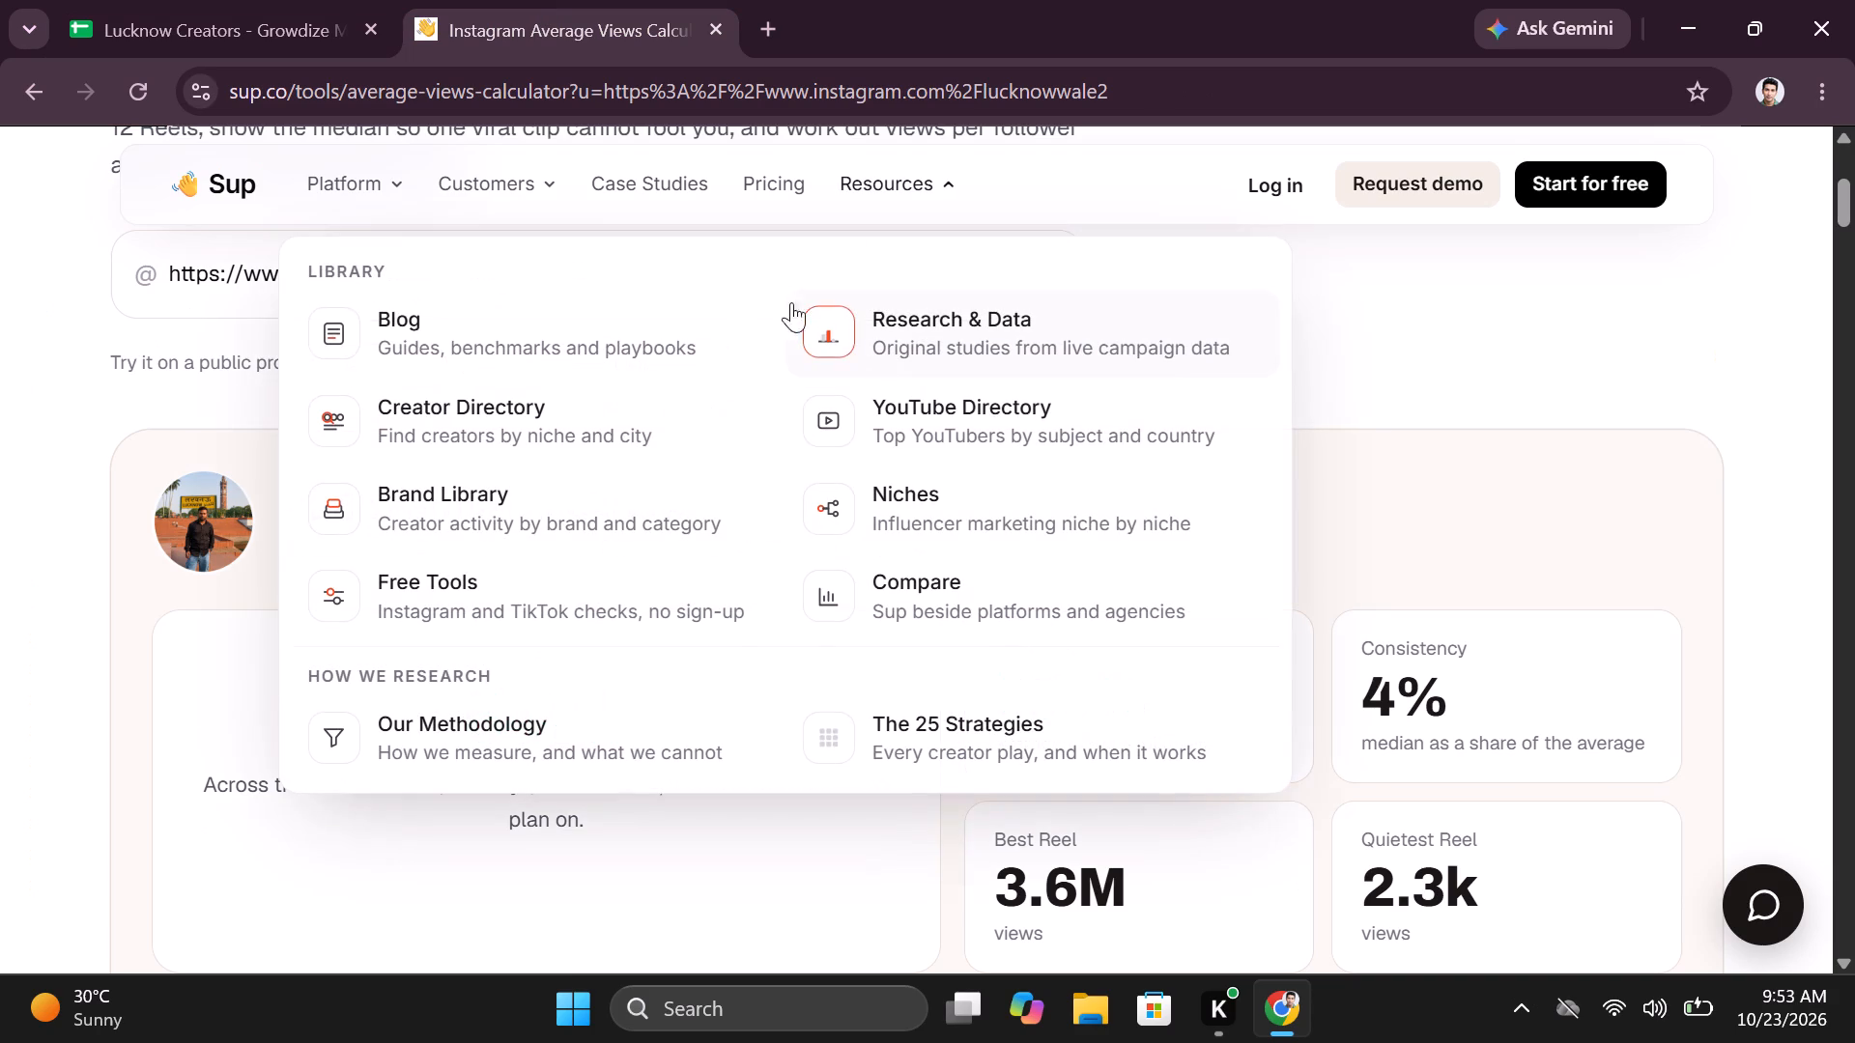
click(170, 271)
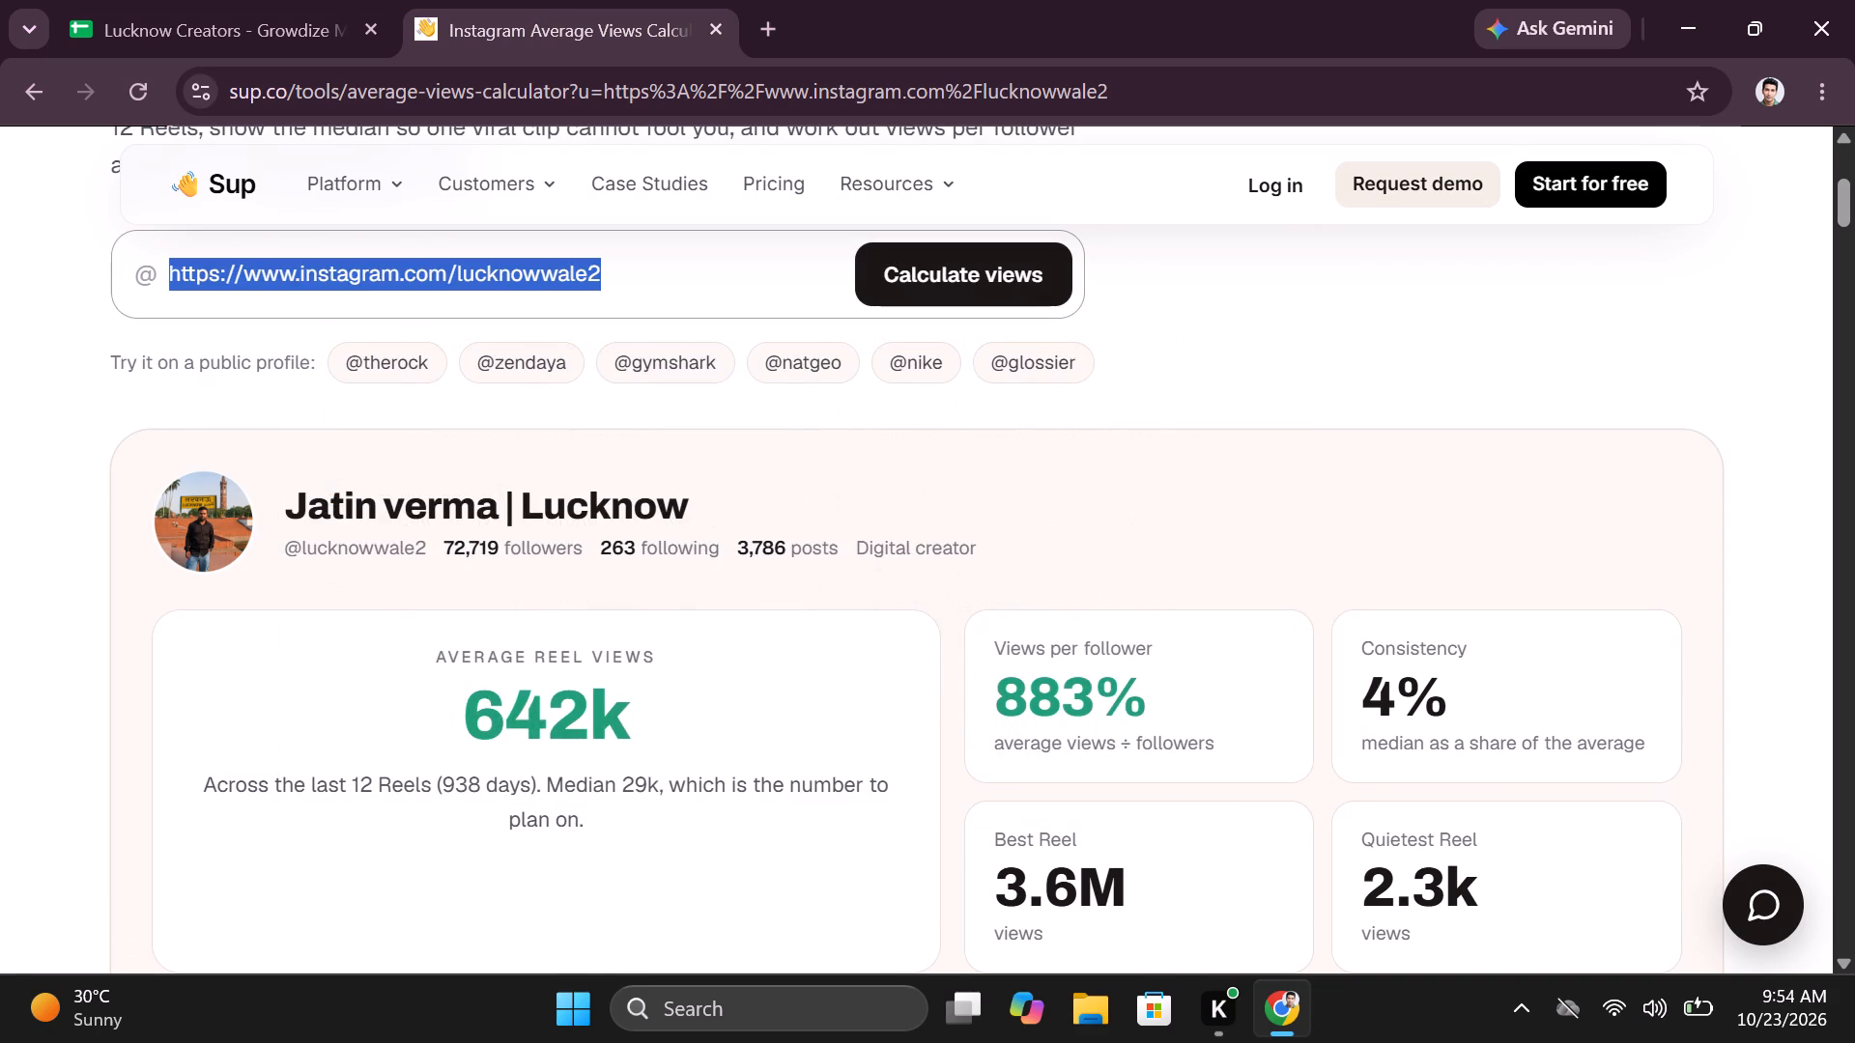
key(ctrl+v)
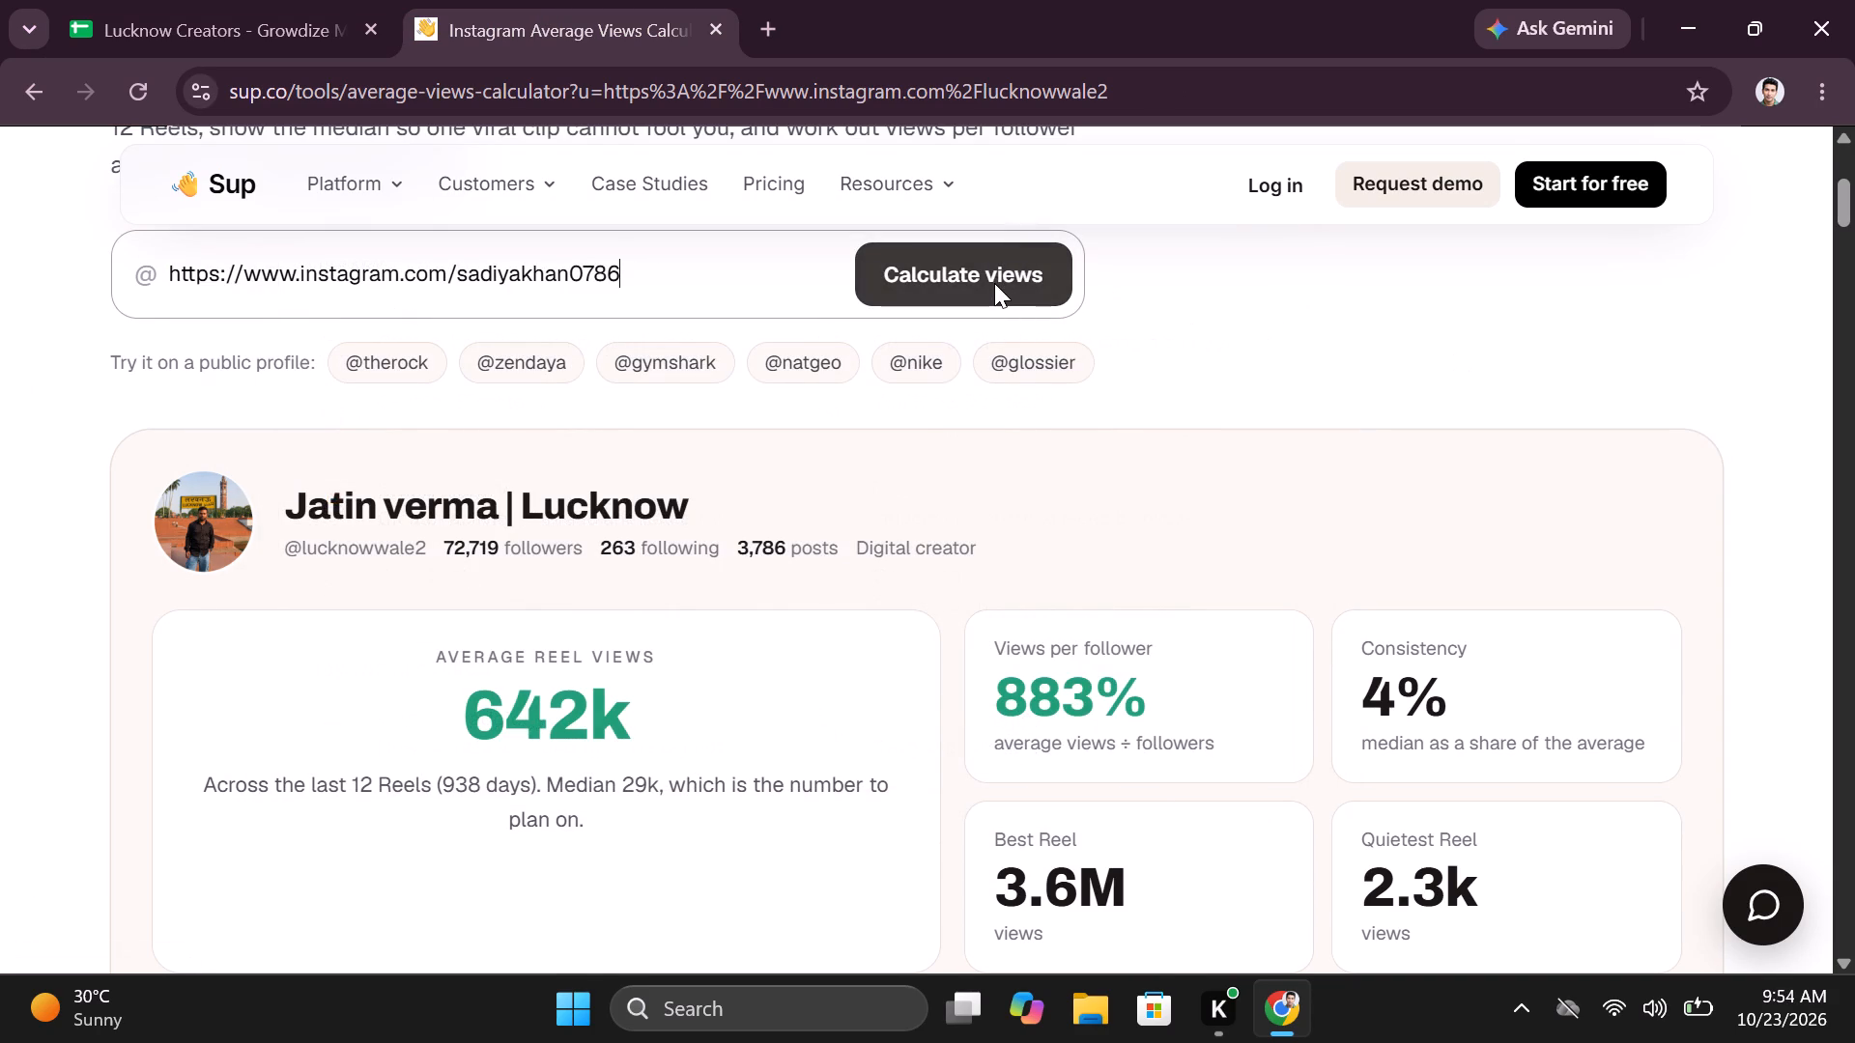
click(994, 283)
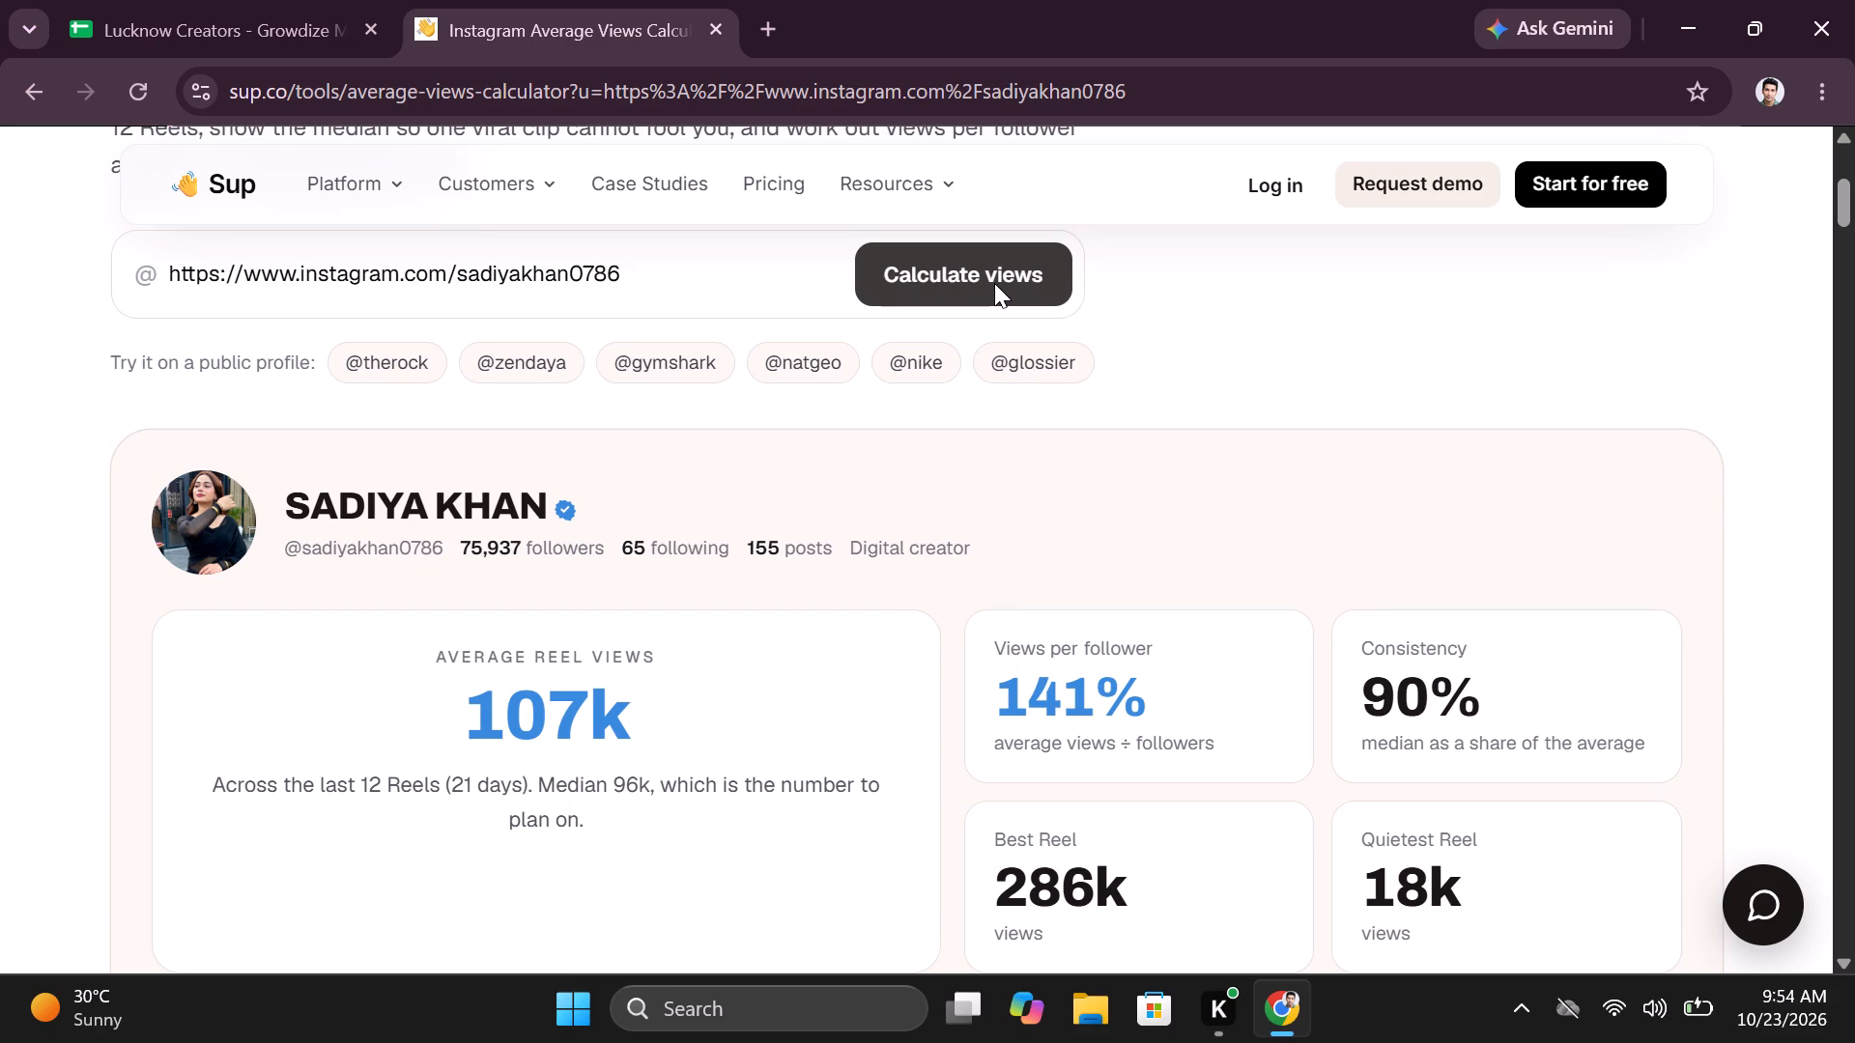
Enter 107K as the Avg. Views value in cell D15 of the Lucknow Creators spreadsheet.
click(156, 0)
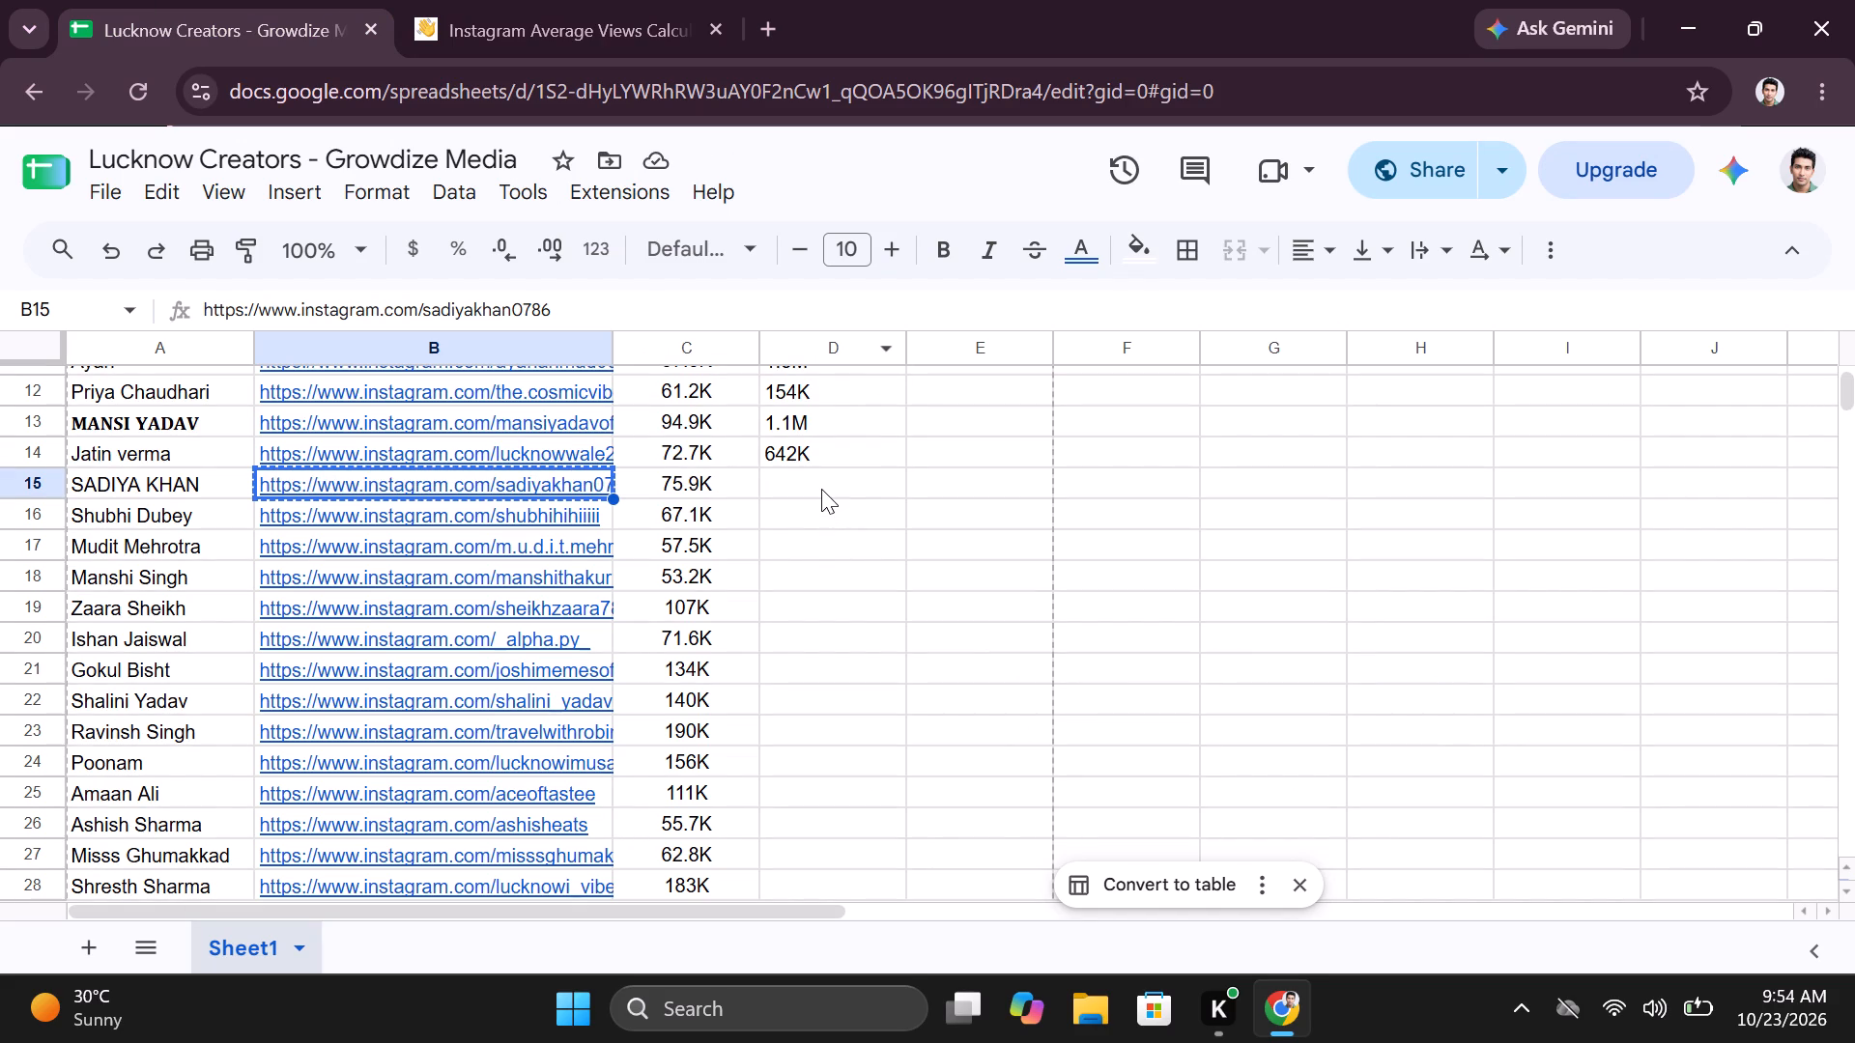
click(821, 489)
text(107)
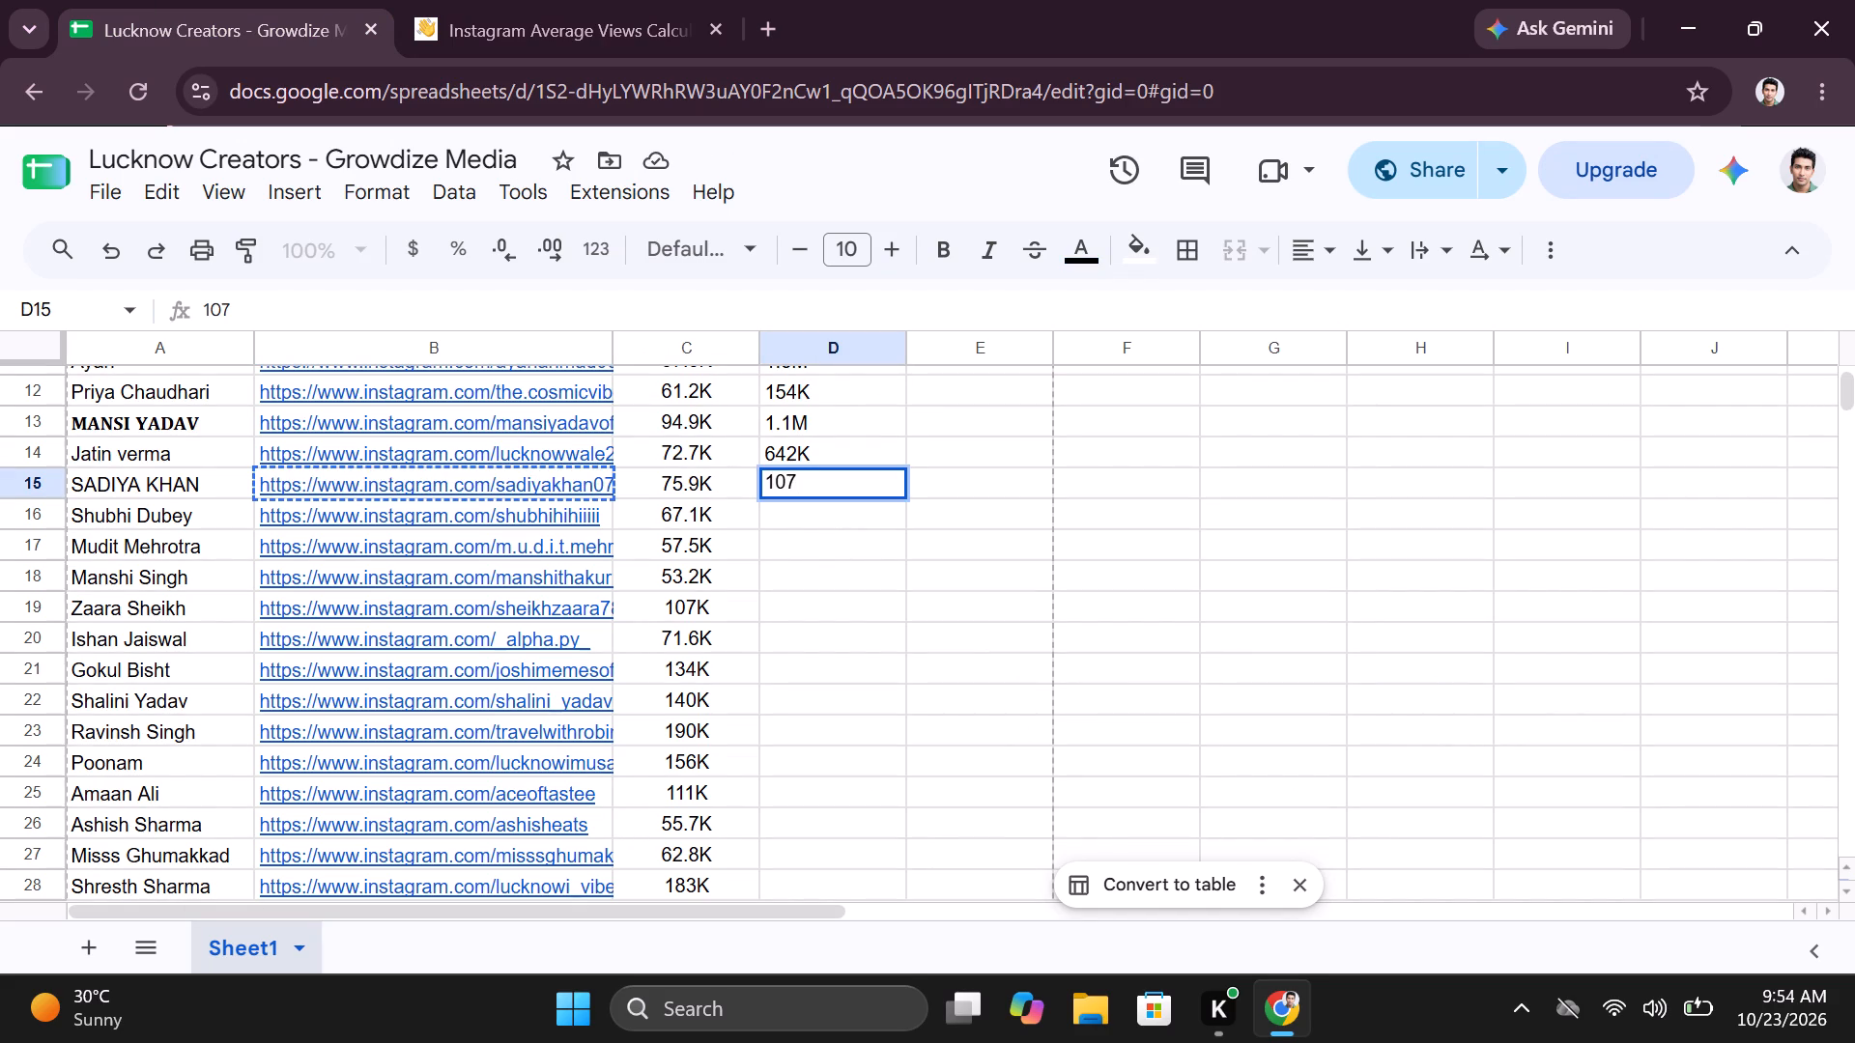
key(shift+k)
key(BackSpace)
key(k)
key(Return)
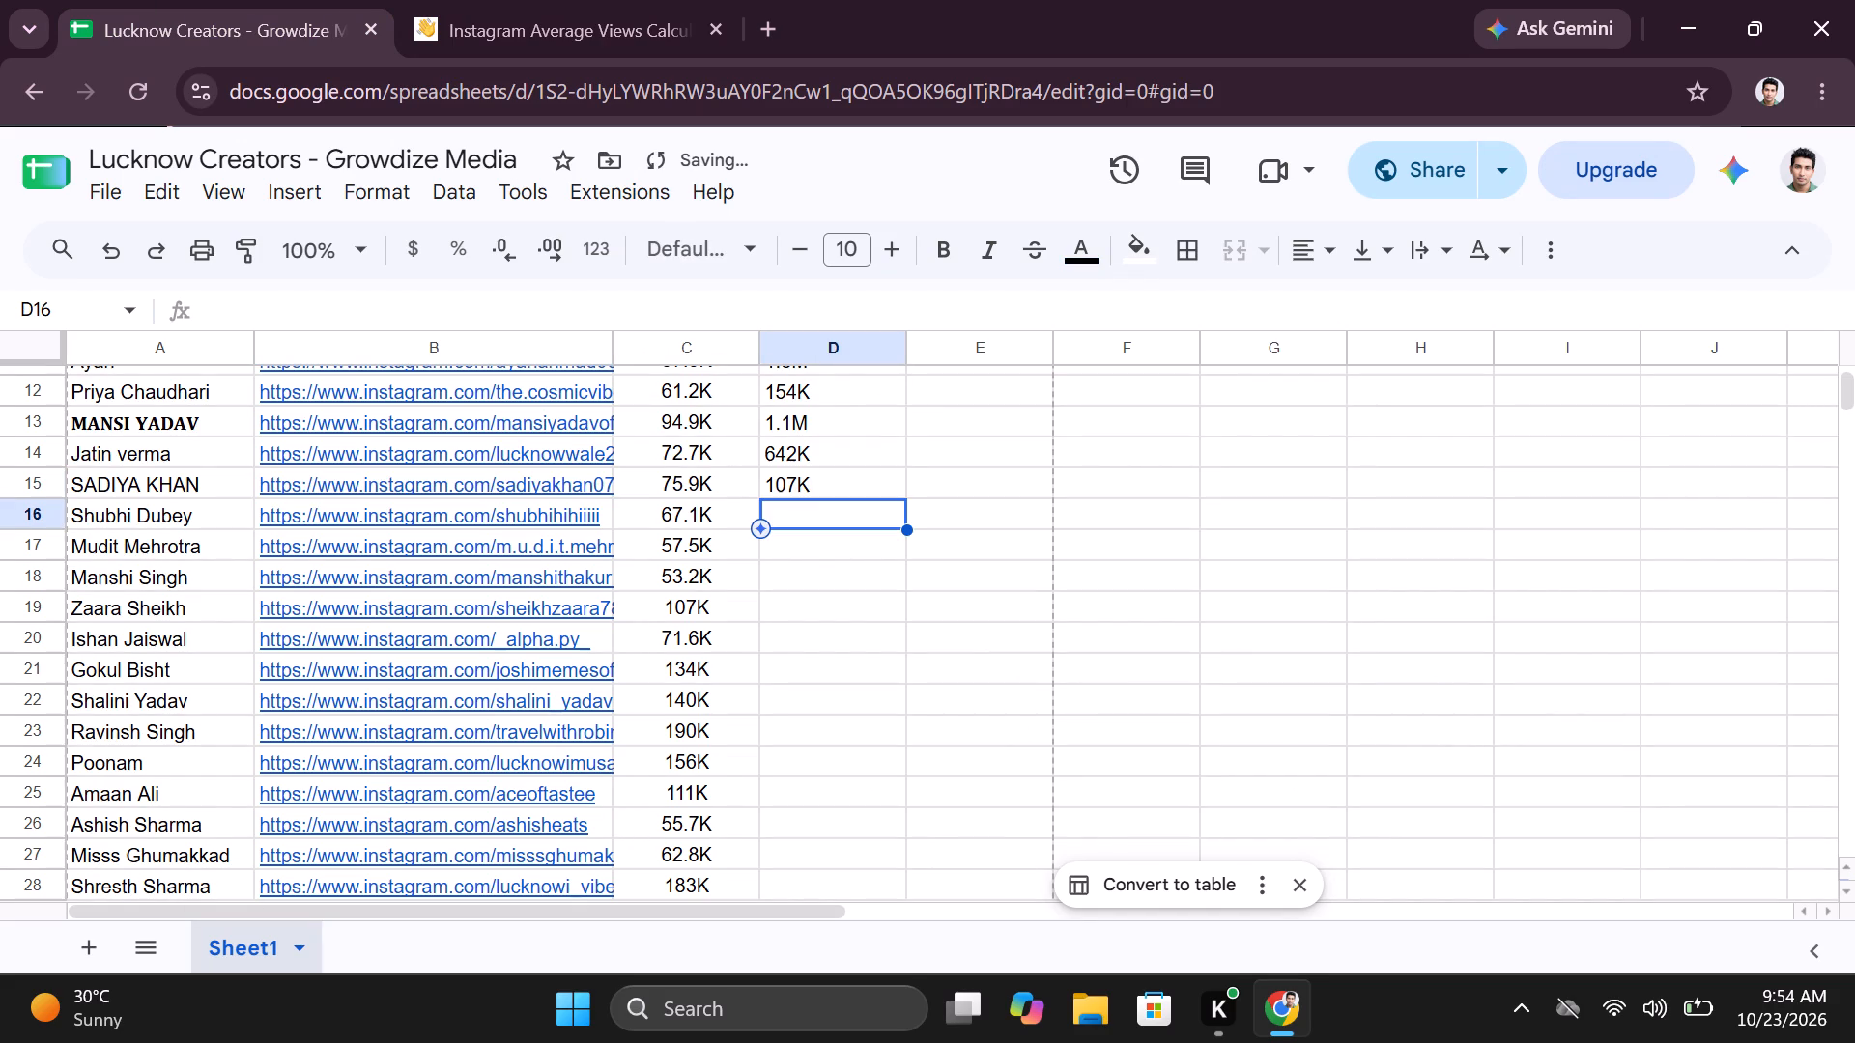
Look up the profile link from cell B16 in Sup's Instagram average views calculator.
click(538, 516)
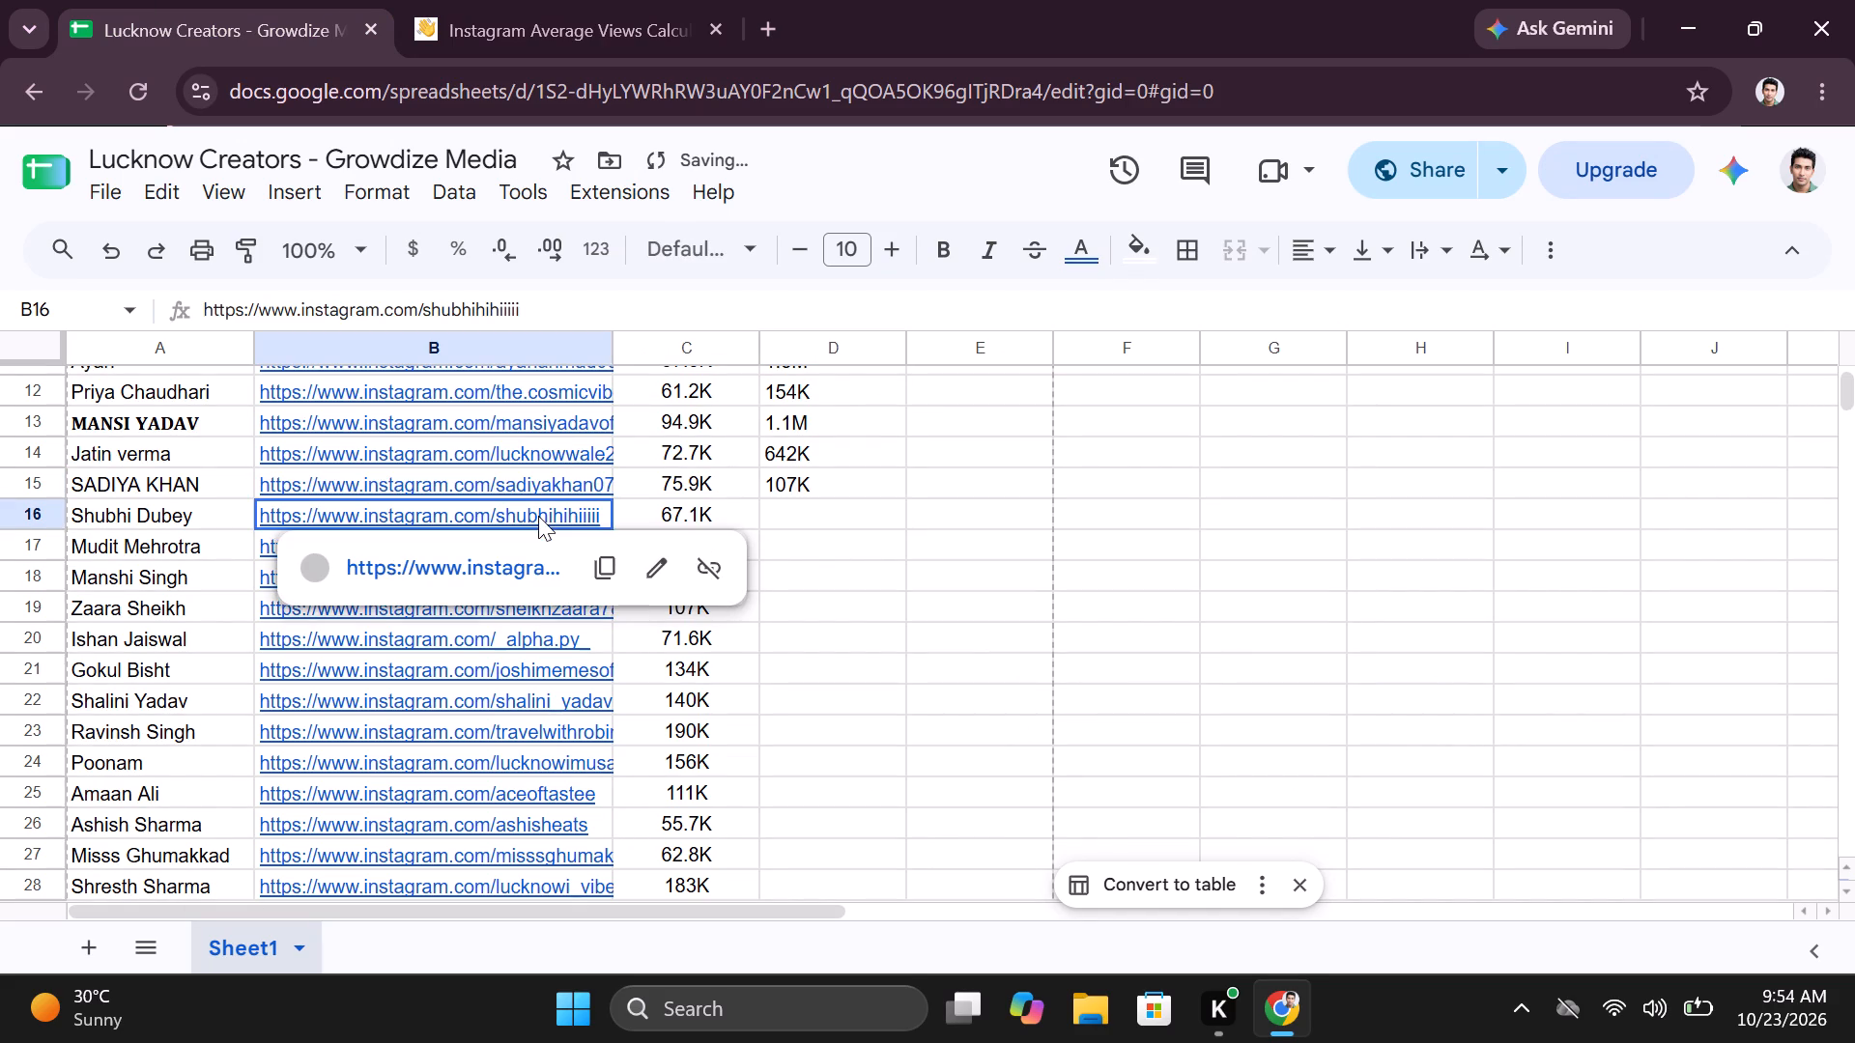
key(ctrl+c)
click(513, 0)
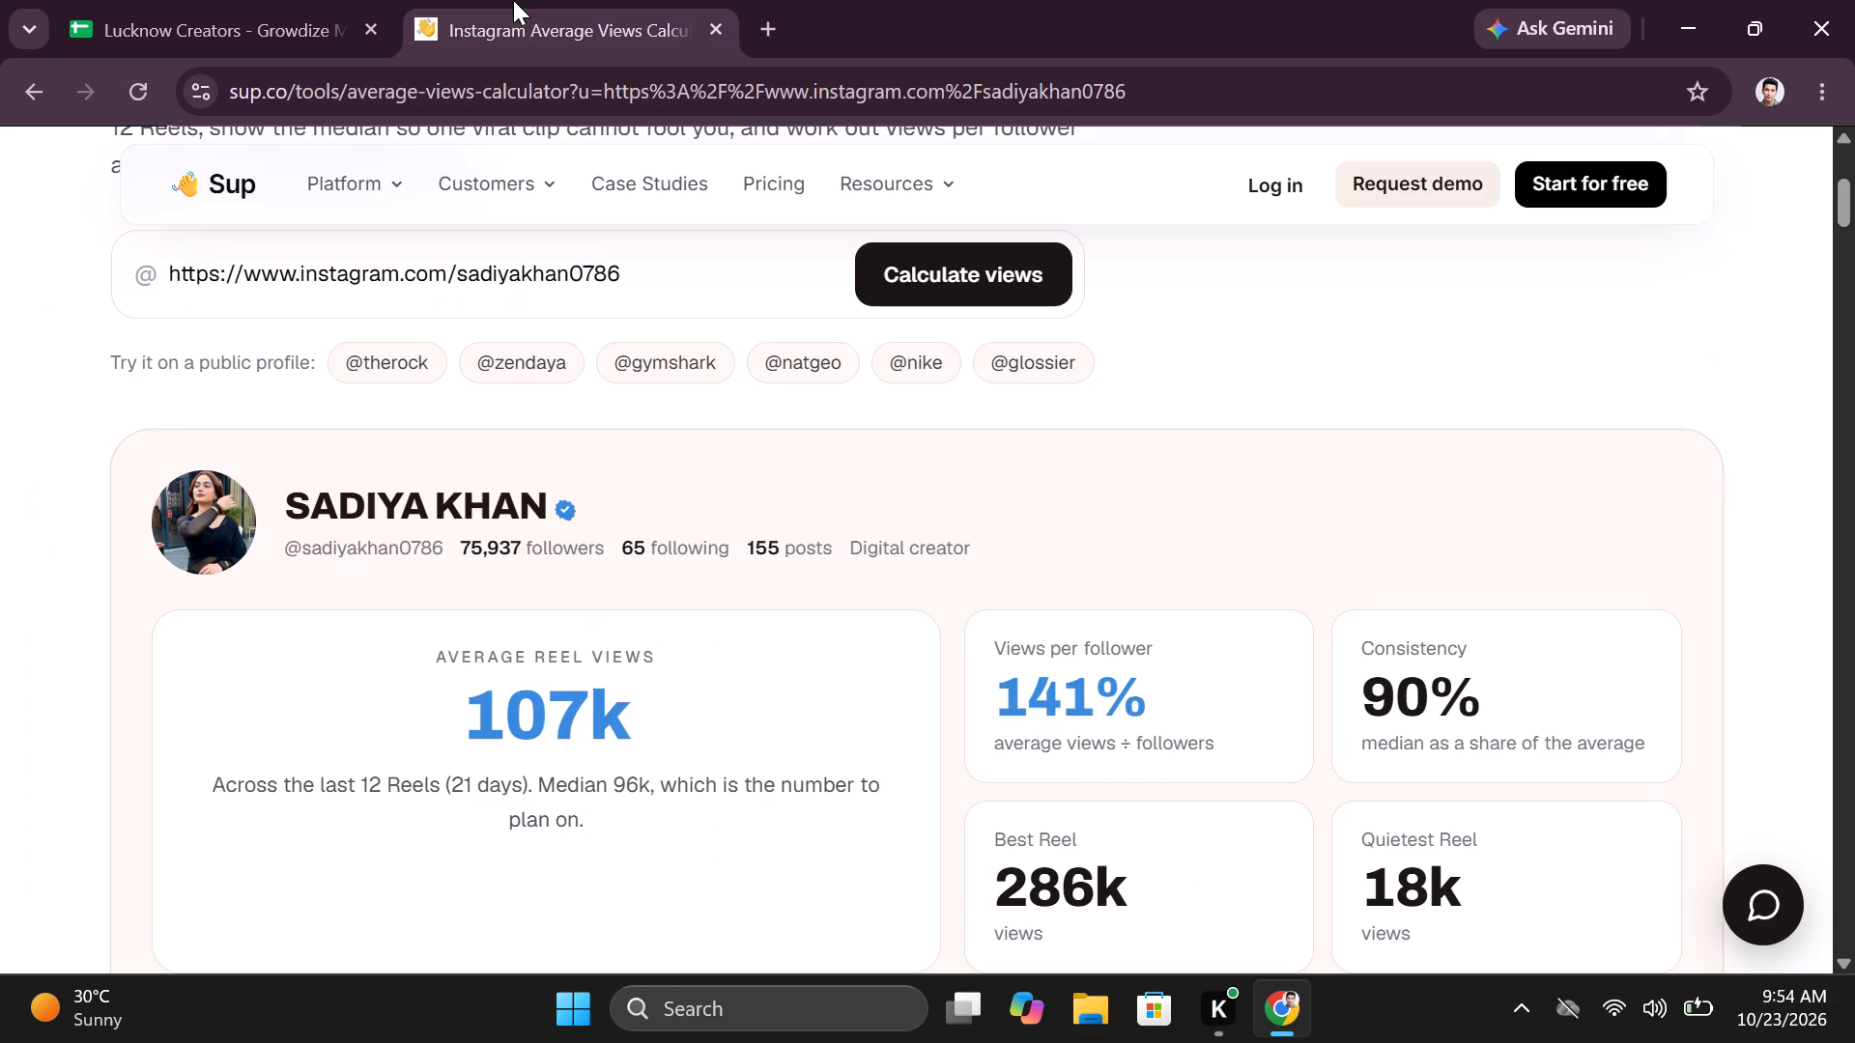
click(700, 254)
click(691, 280)
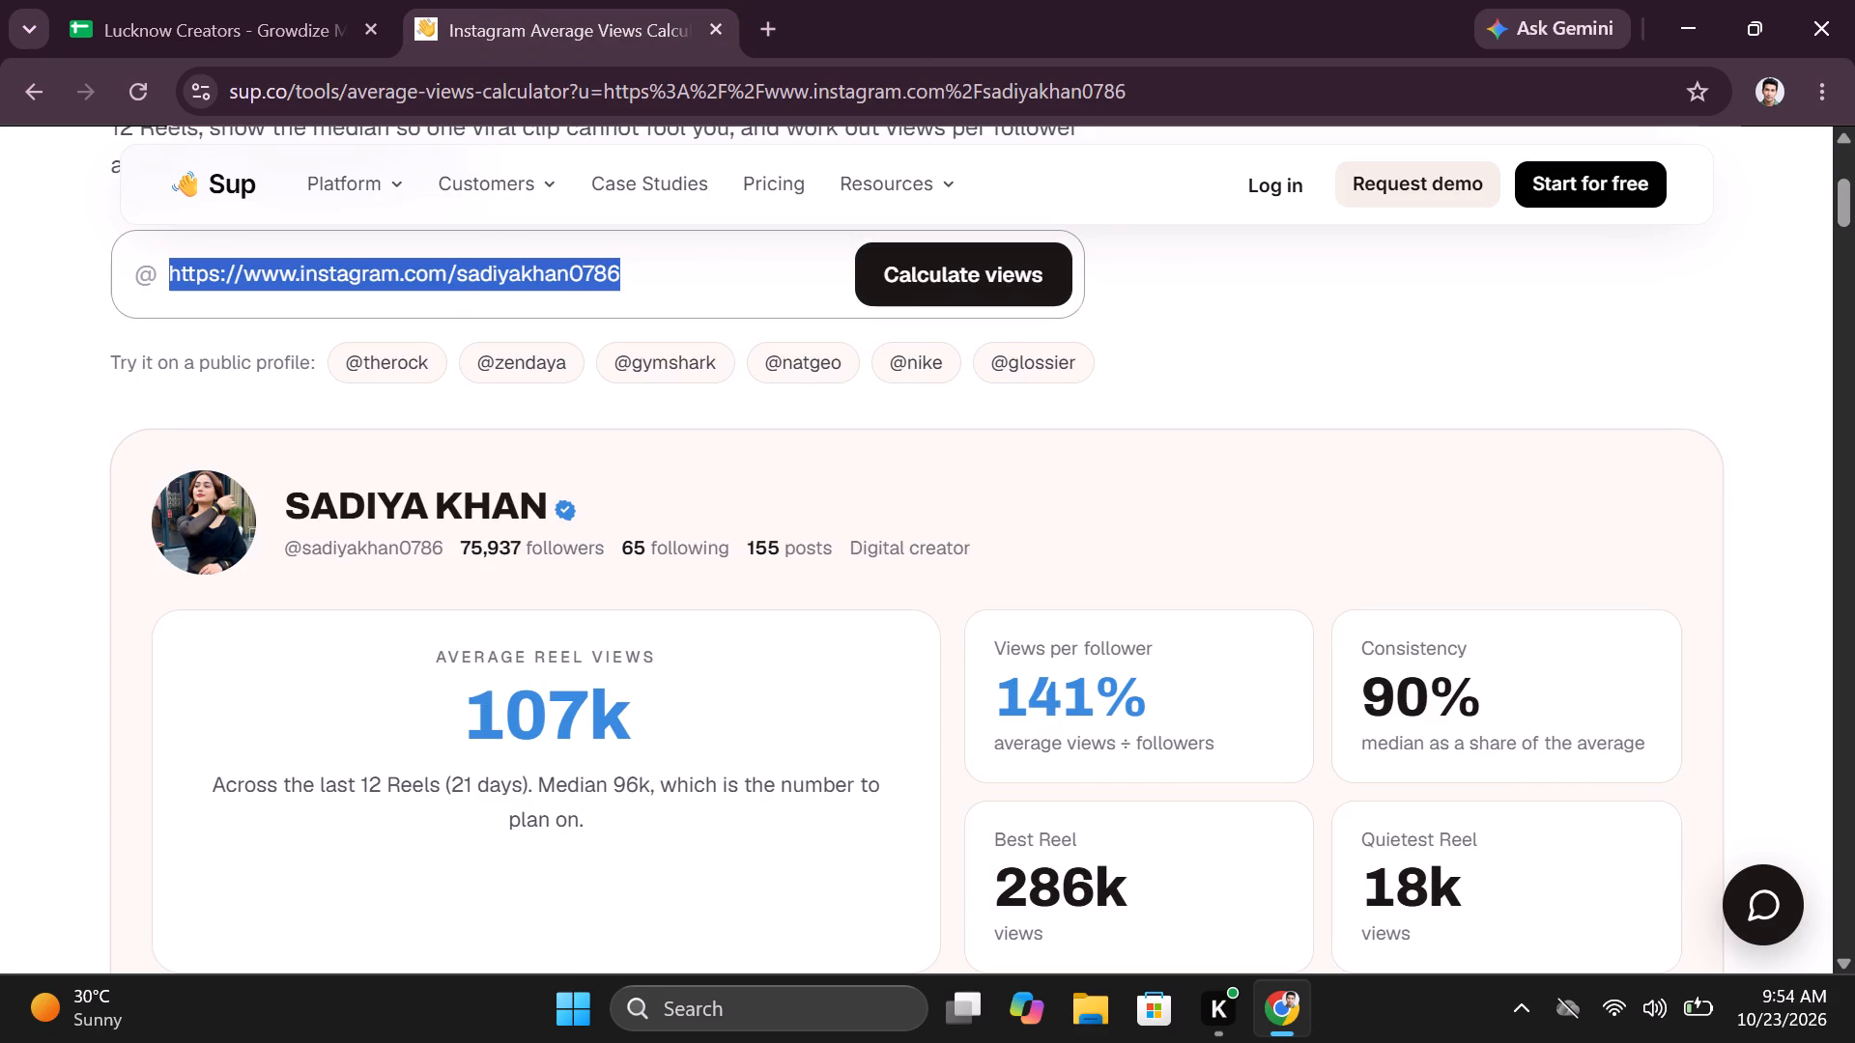
key(ctrl+v)
key(Return)
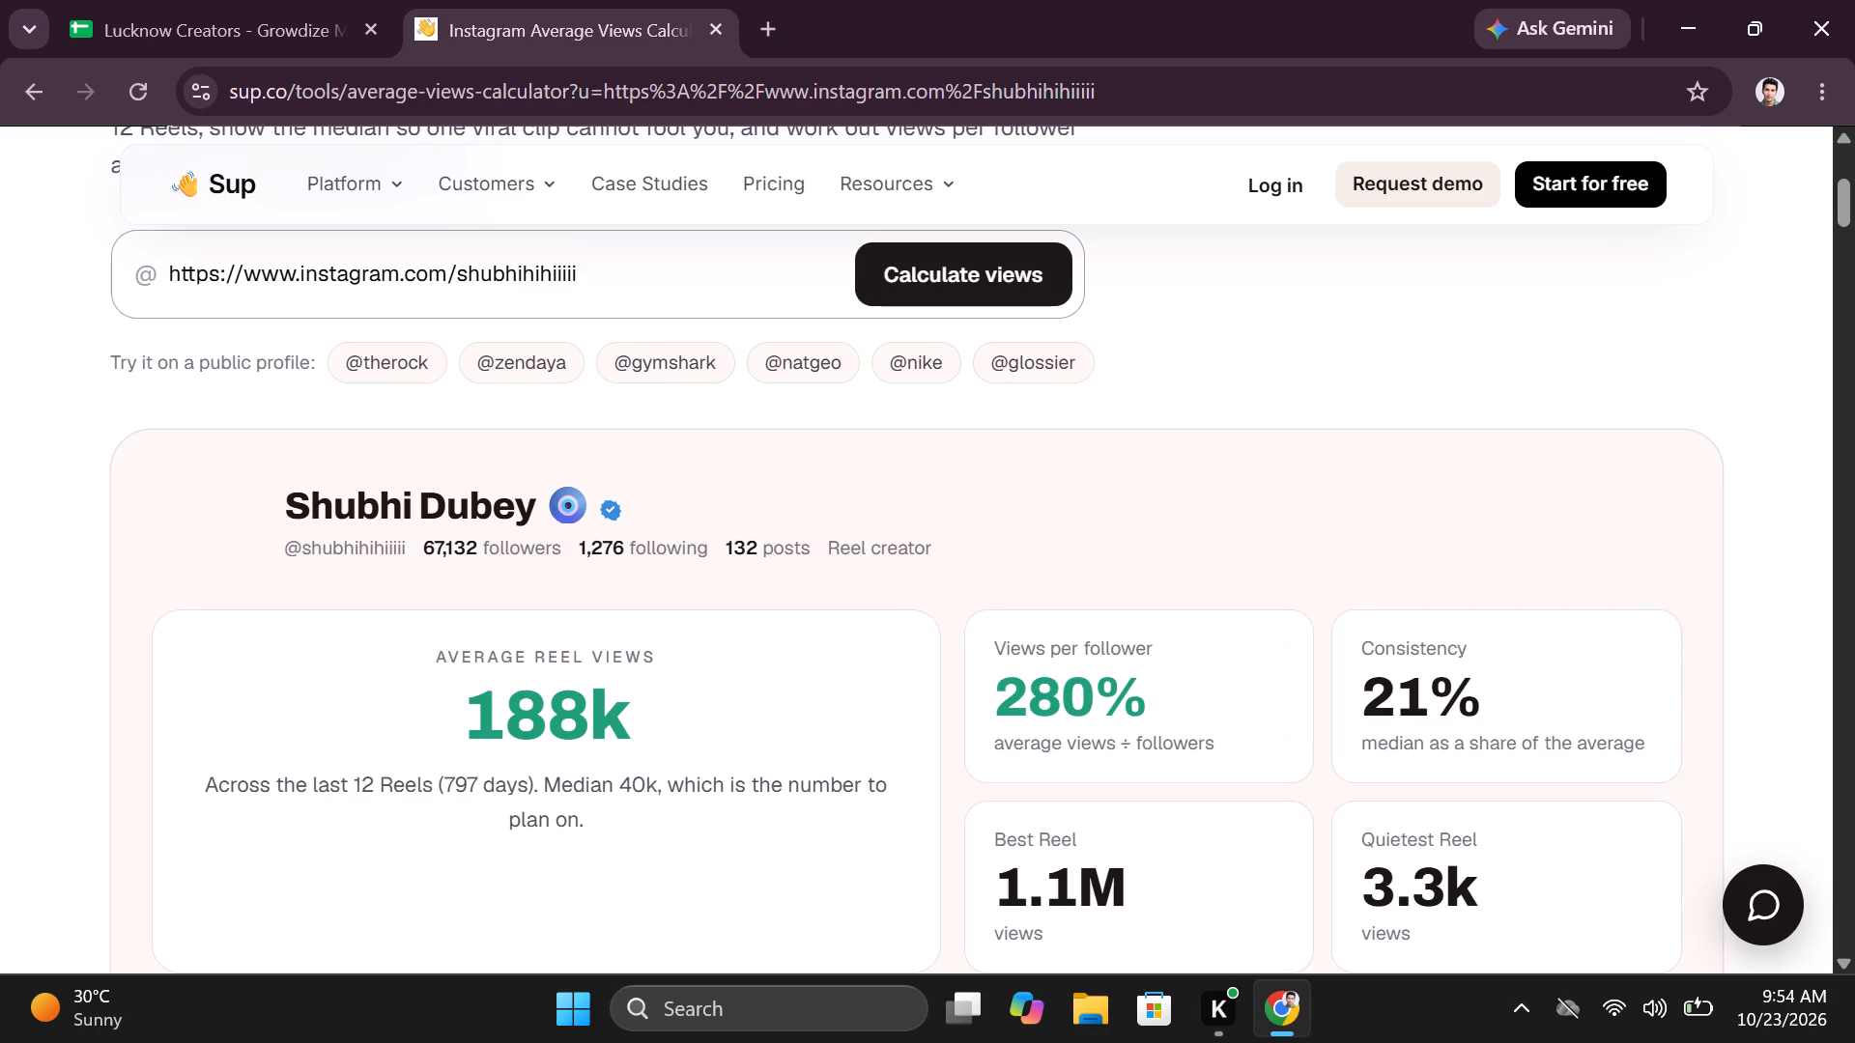
Enter 188K as the Avg. Views value in cell D16 of the Lucknow Creators spreadsheet.
click(102, 0)
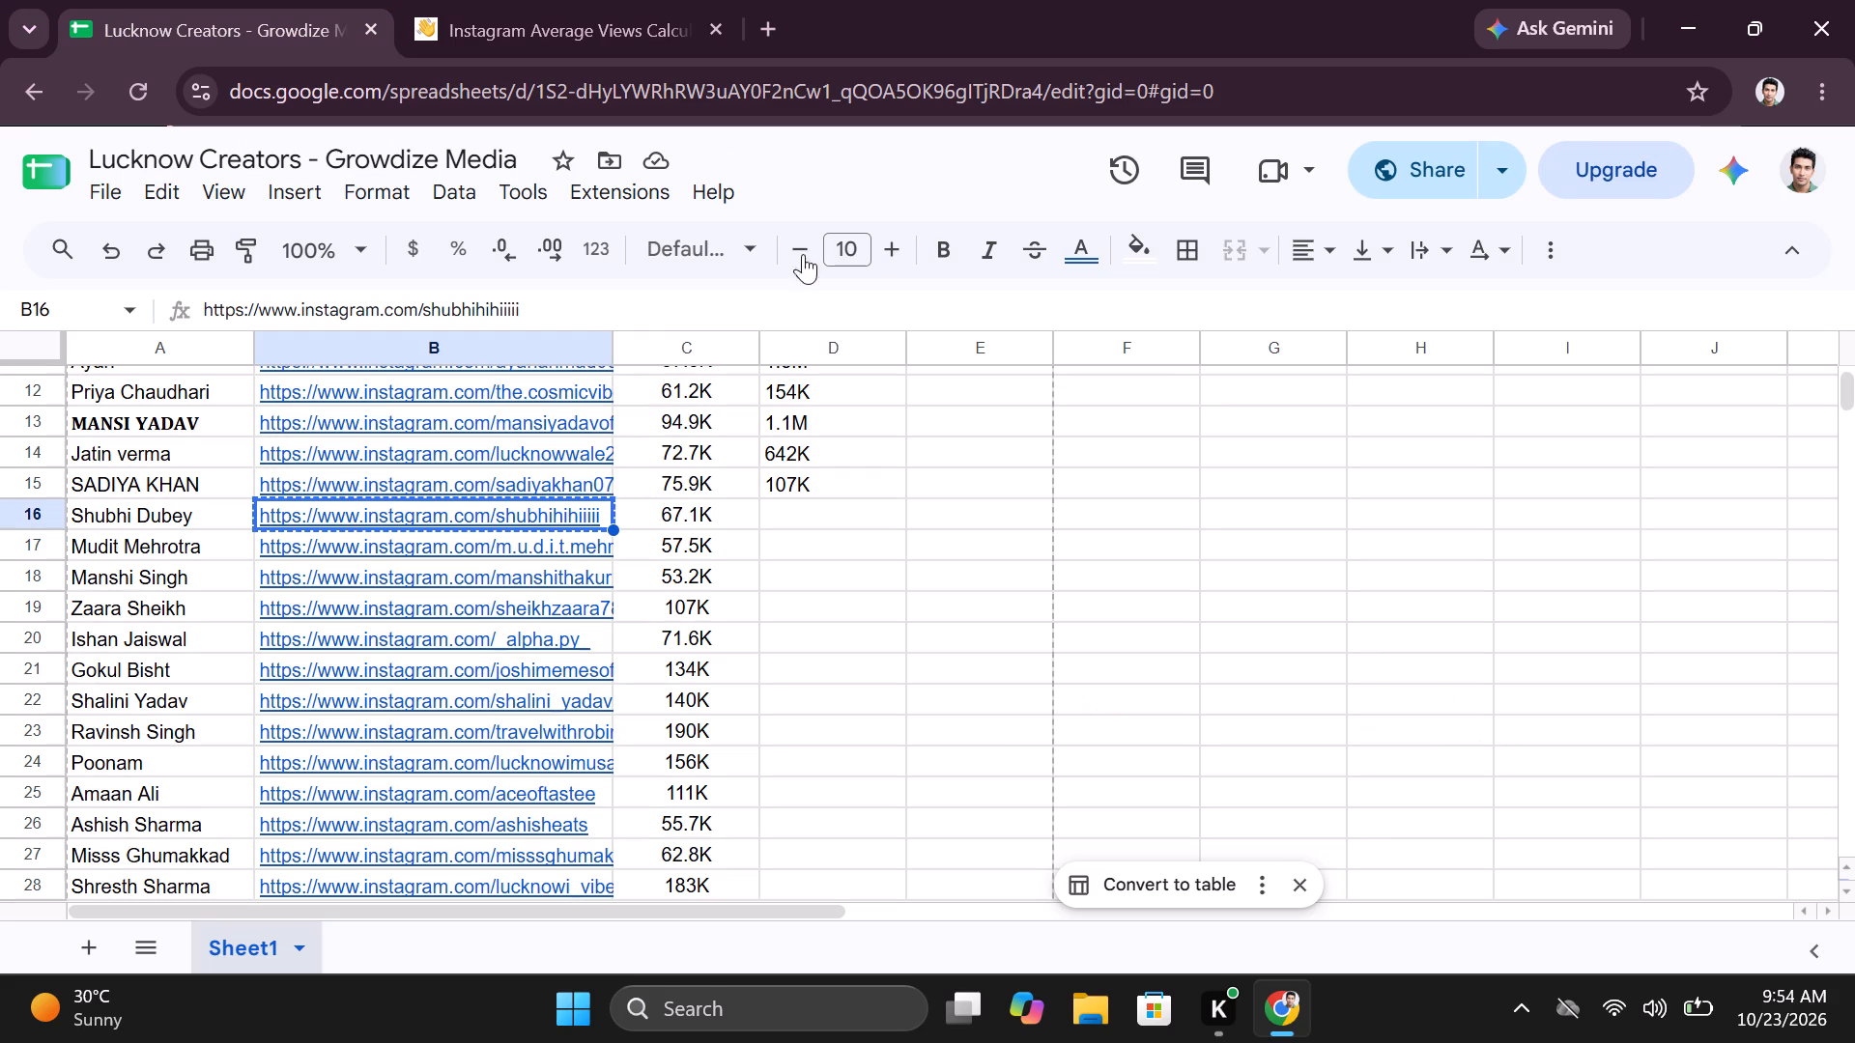
click(829, 507)
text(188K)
Look up the profile link from cell B17 in Sup's Instagram average views calculator.
click(580, 551)
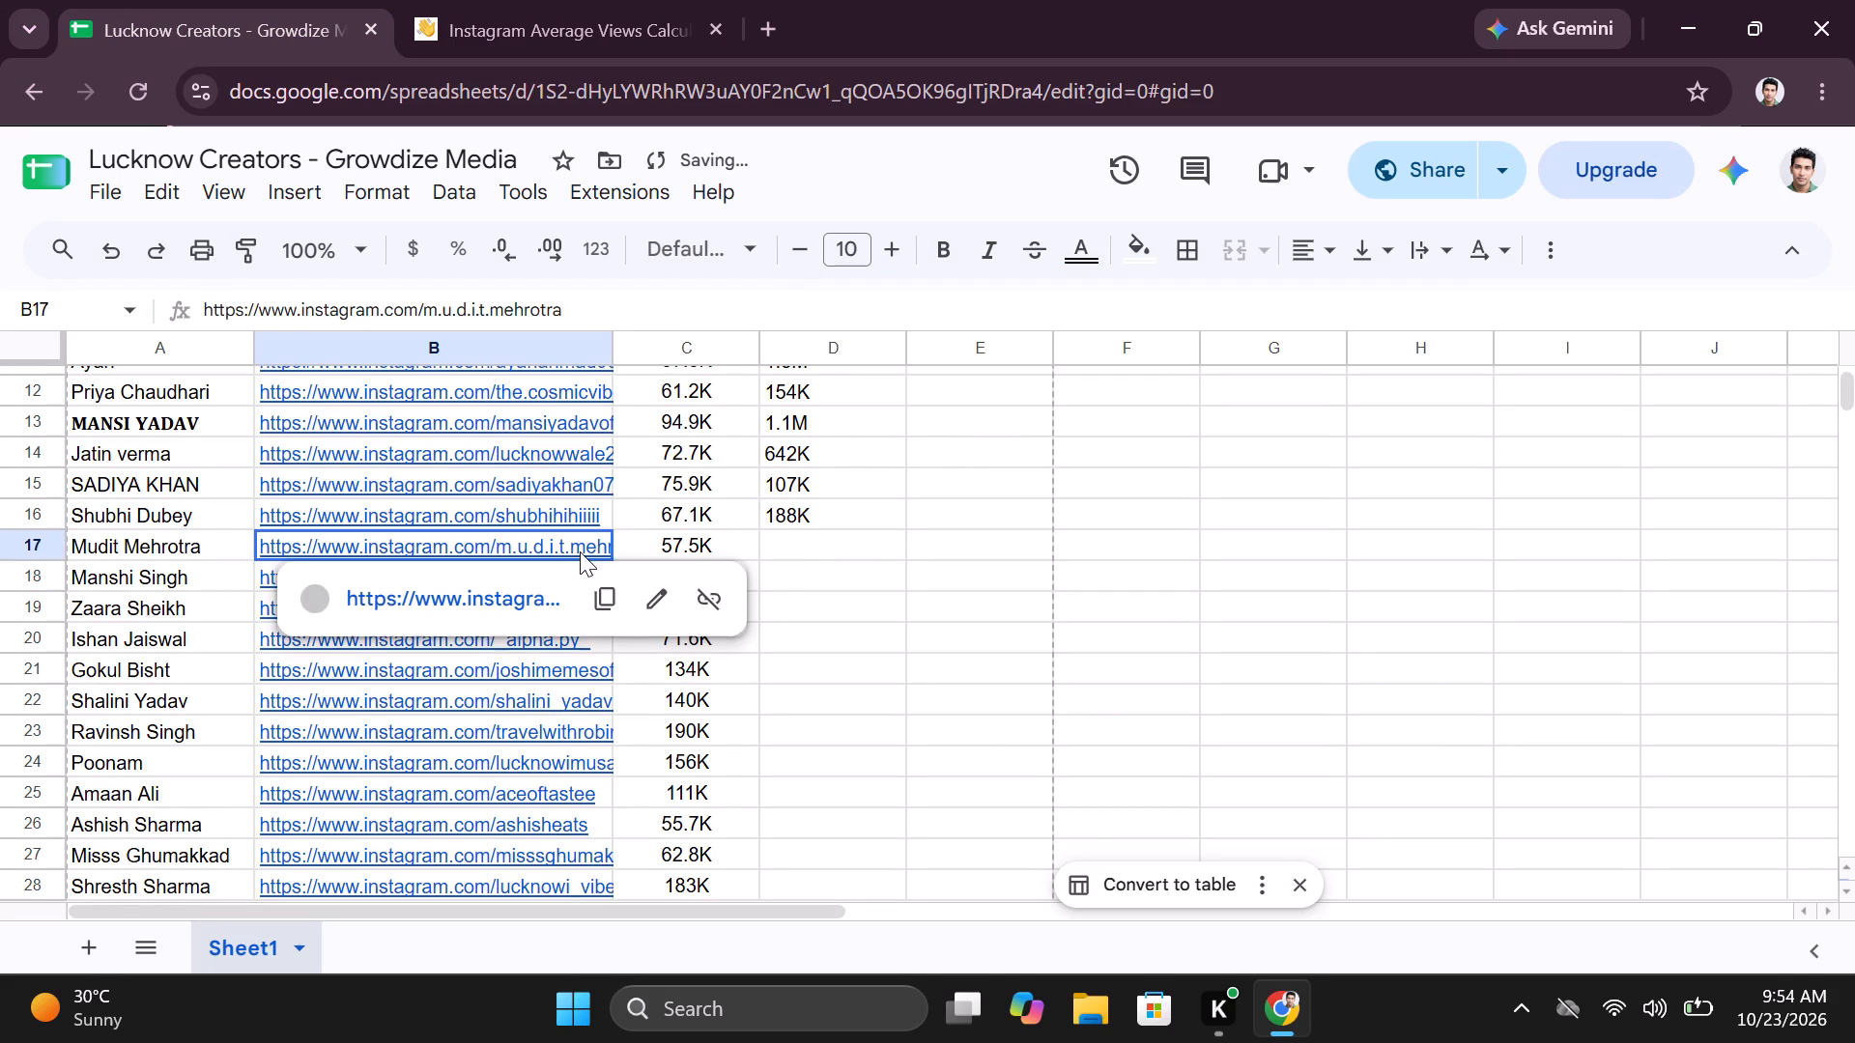
key(ctrl+c)
click(550, 0)
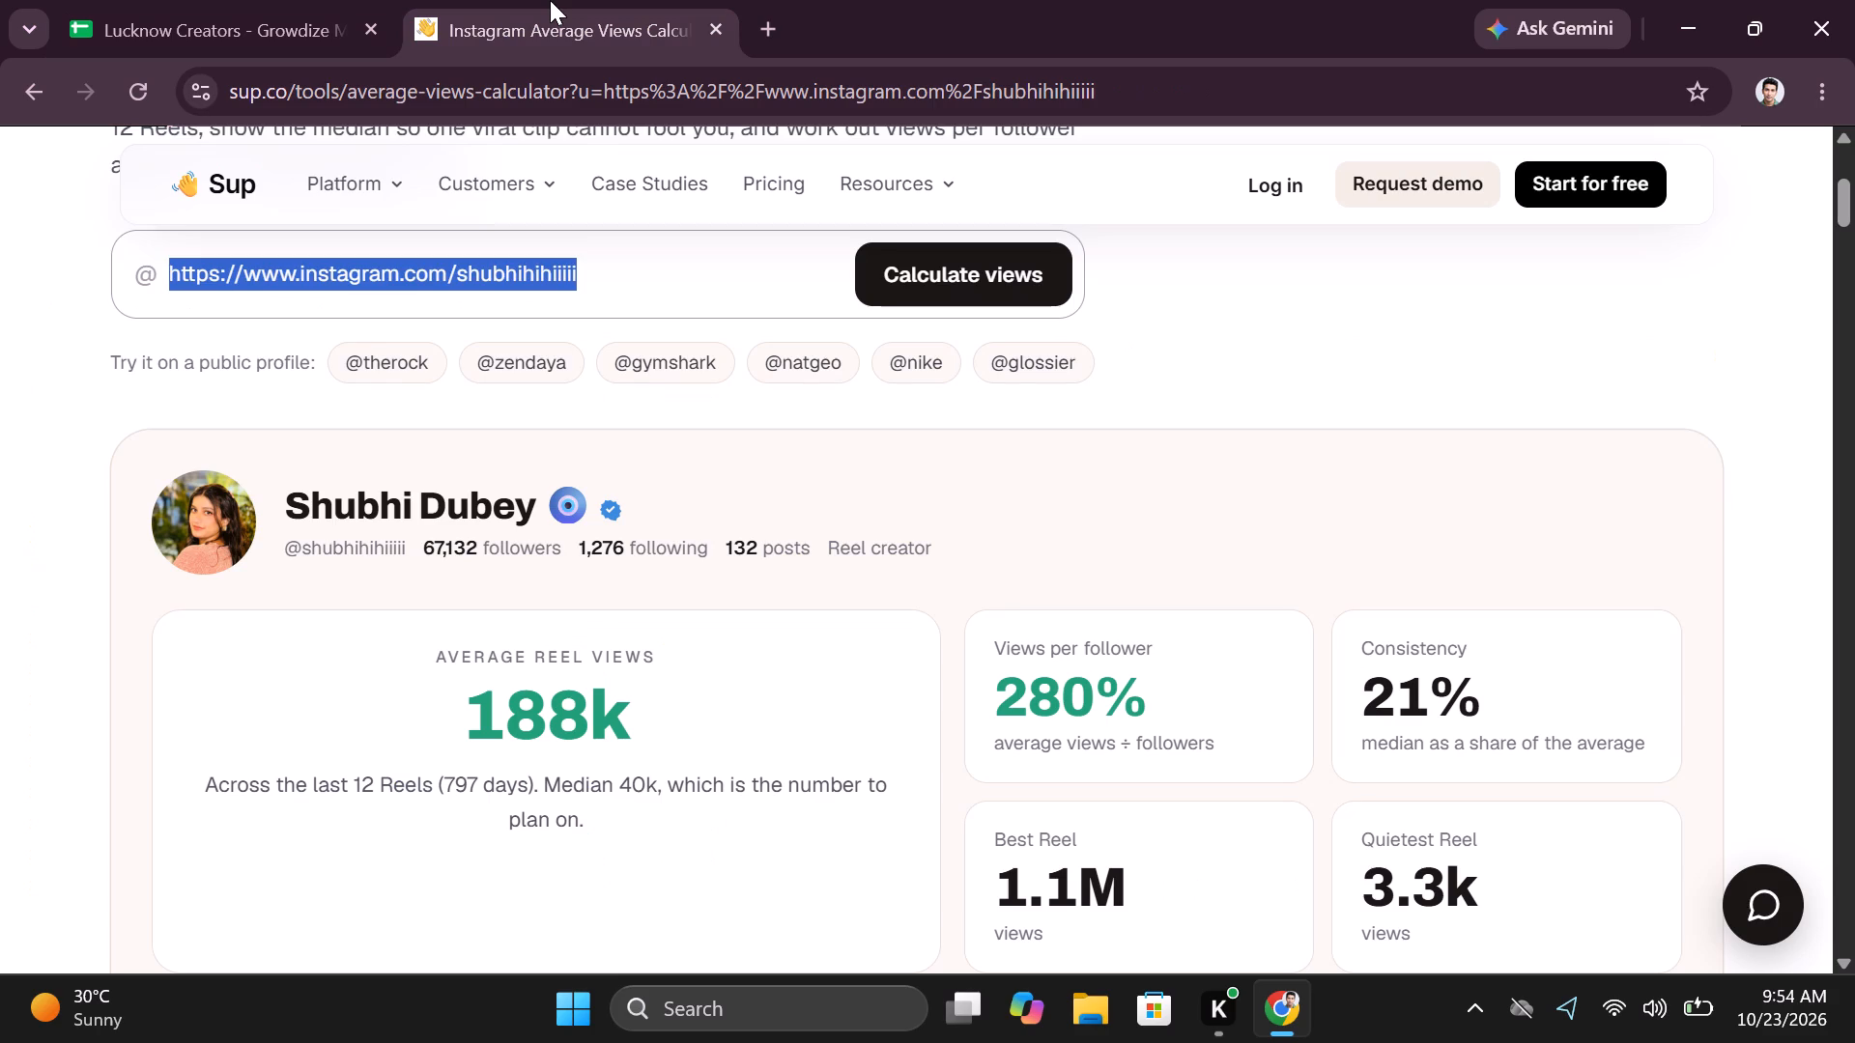
key(ctrl+v)
key(Return)
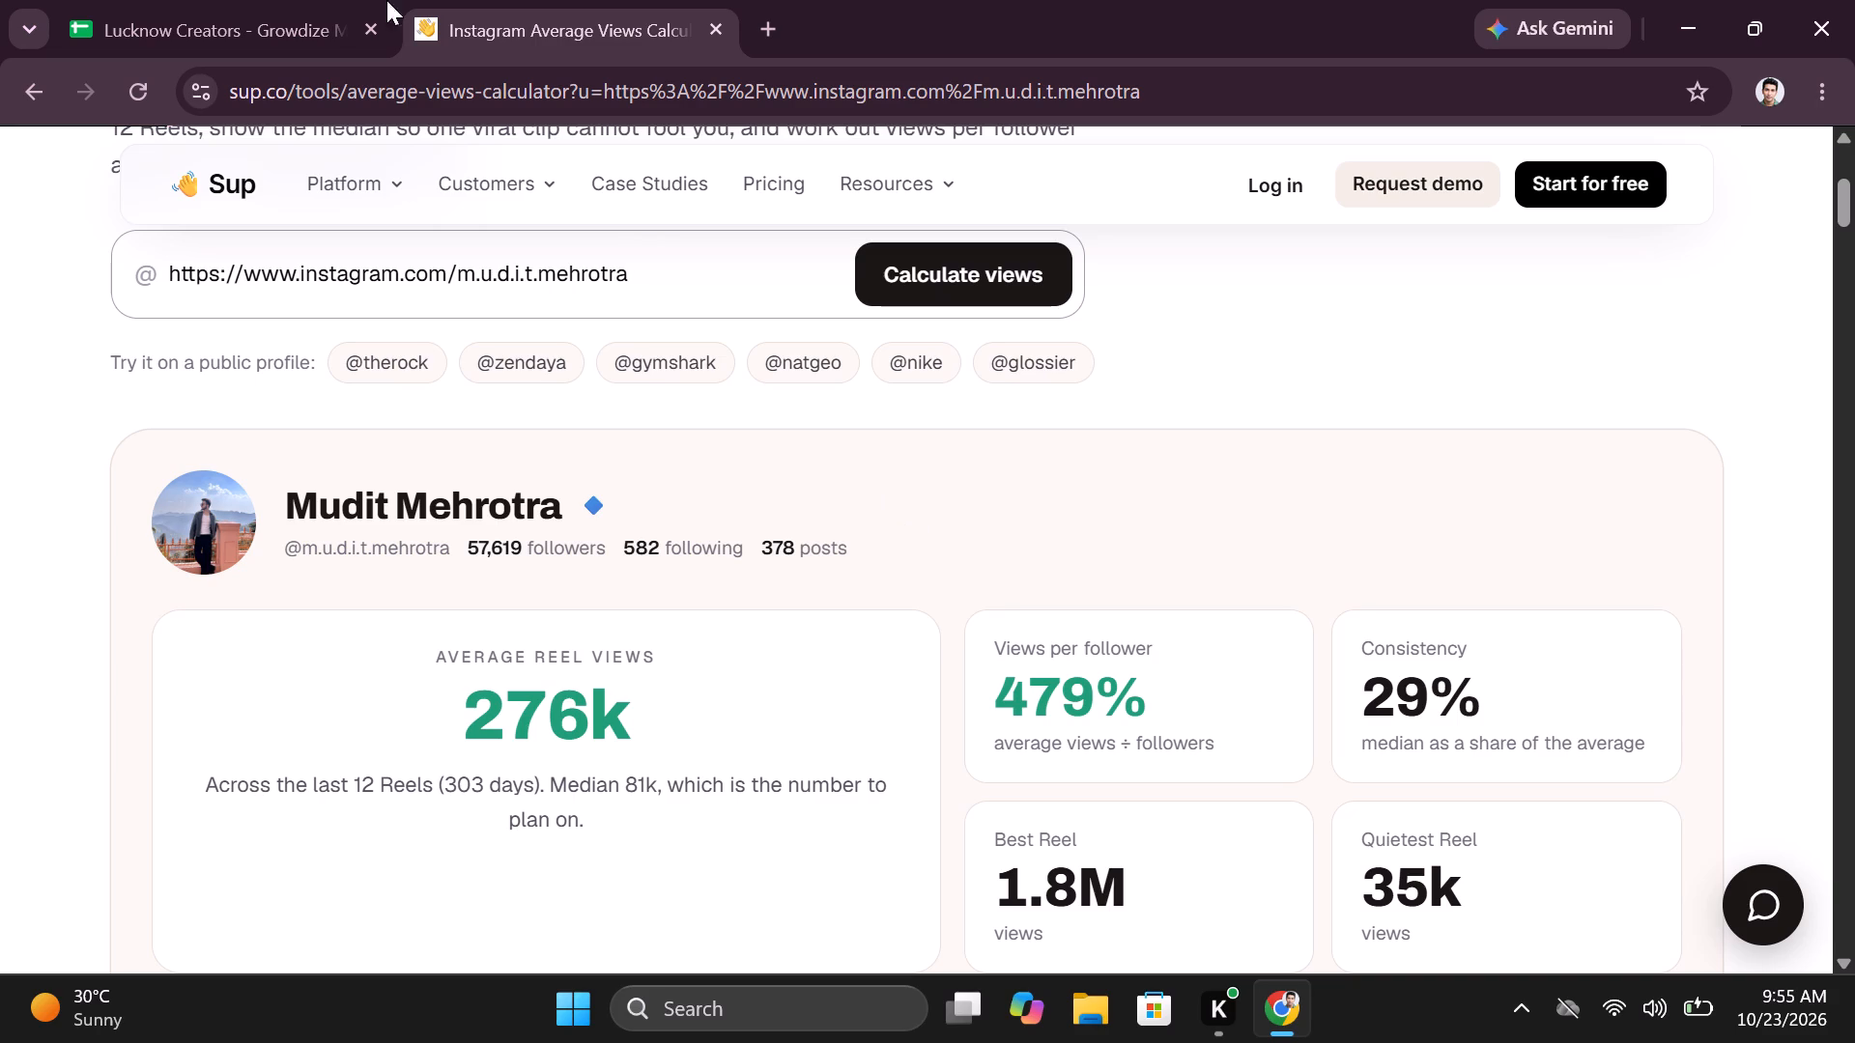
Enter 276K as the Avg. Views value in cell D17 of the Lucknow Creators spreadsheet.
click(287, 0)
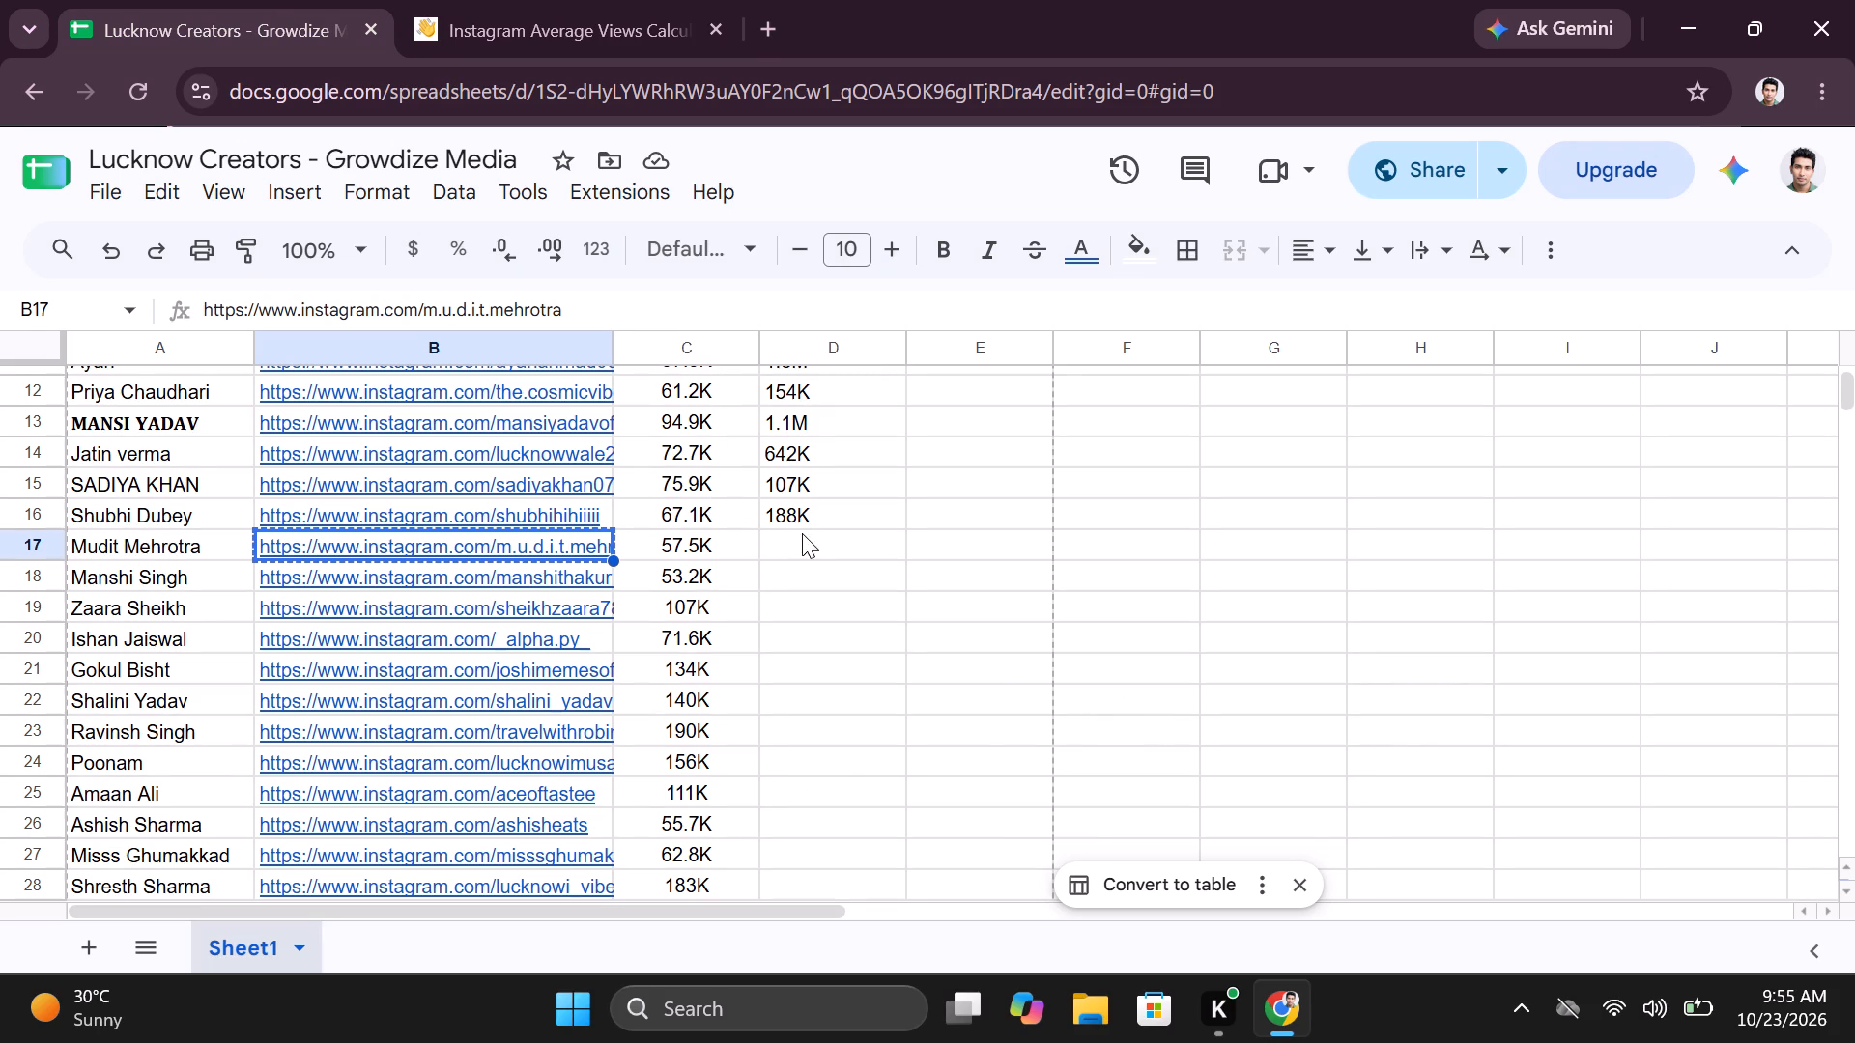
click(802, 533)
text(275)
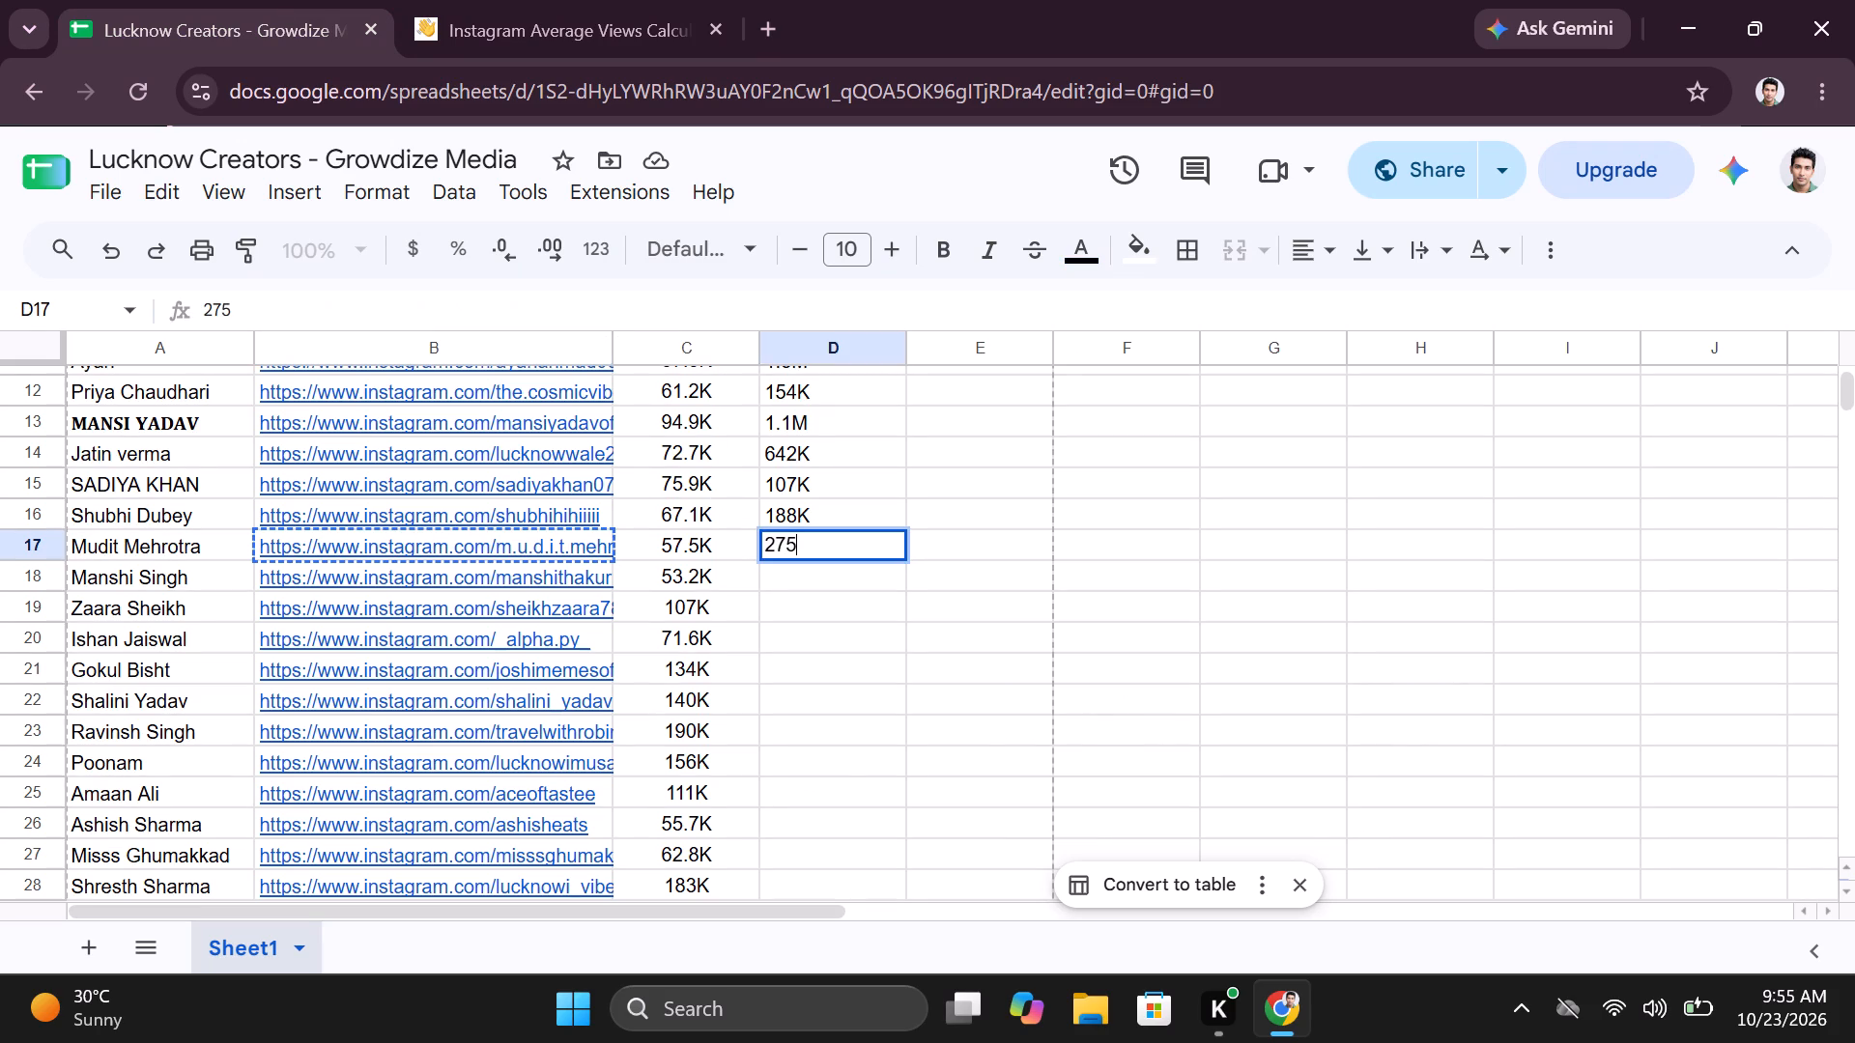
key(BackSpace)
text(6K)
Look up the profile link from cell B18 in Sup's Instagram average views calculator.
click(551, 584)
key(ctrl+c)
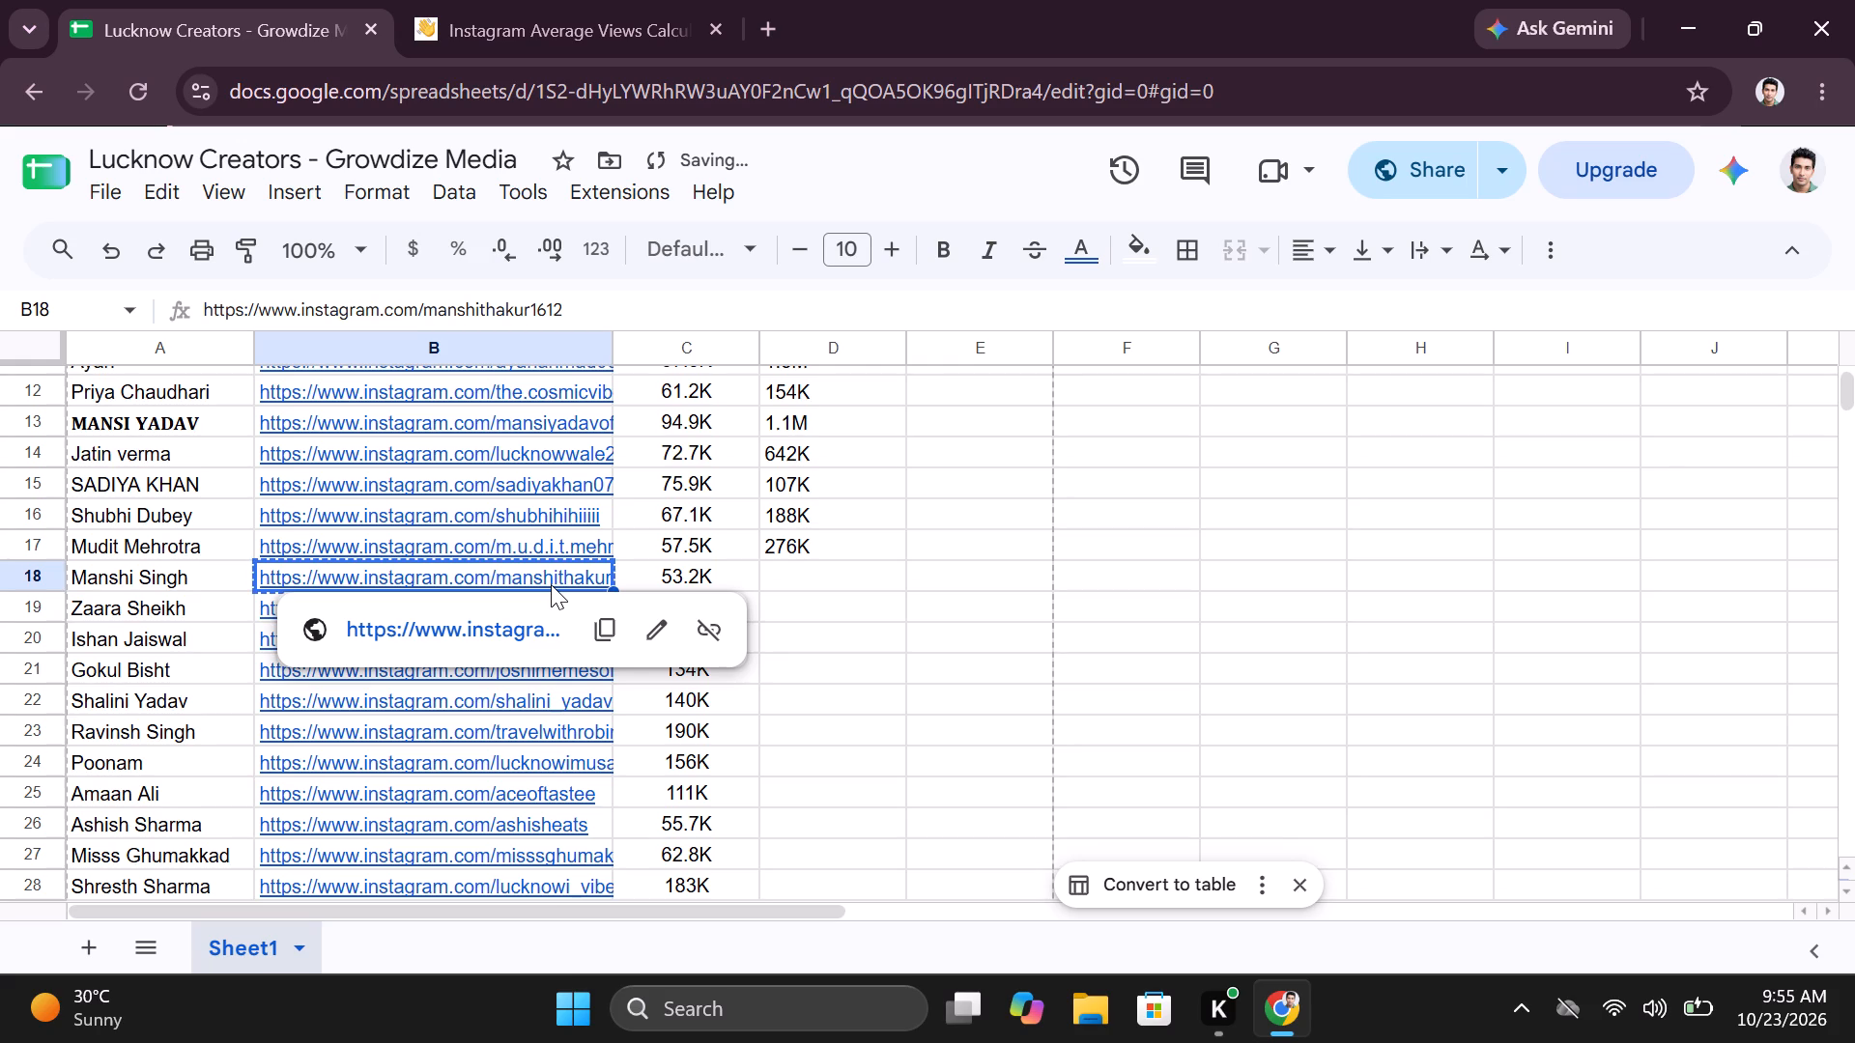
scroll(551, 584, up, 1)
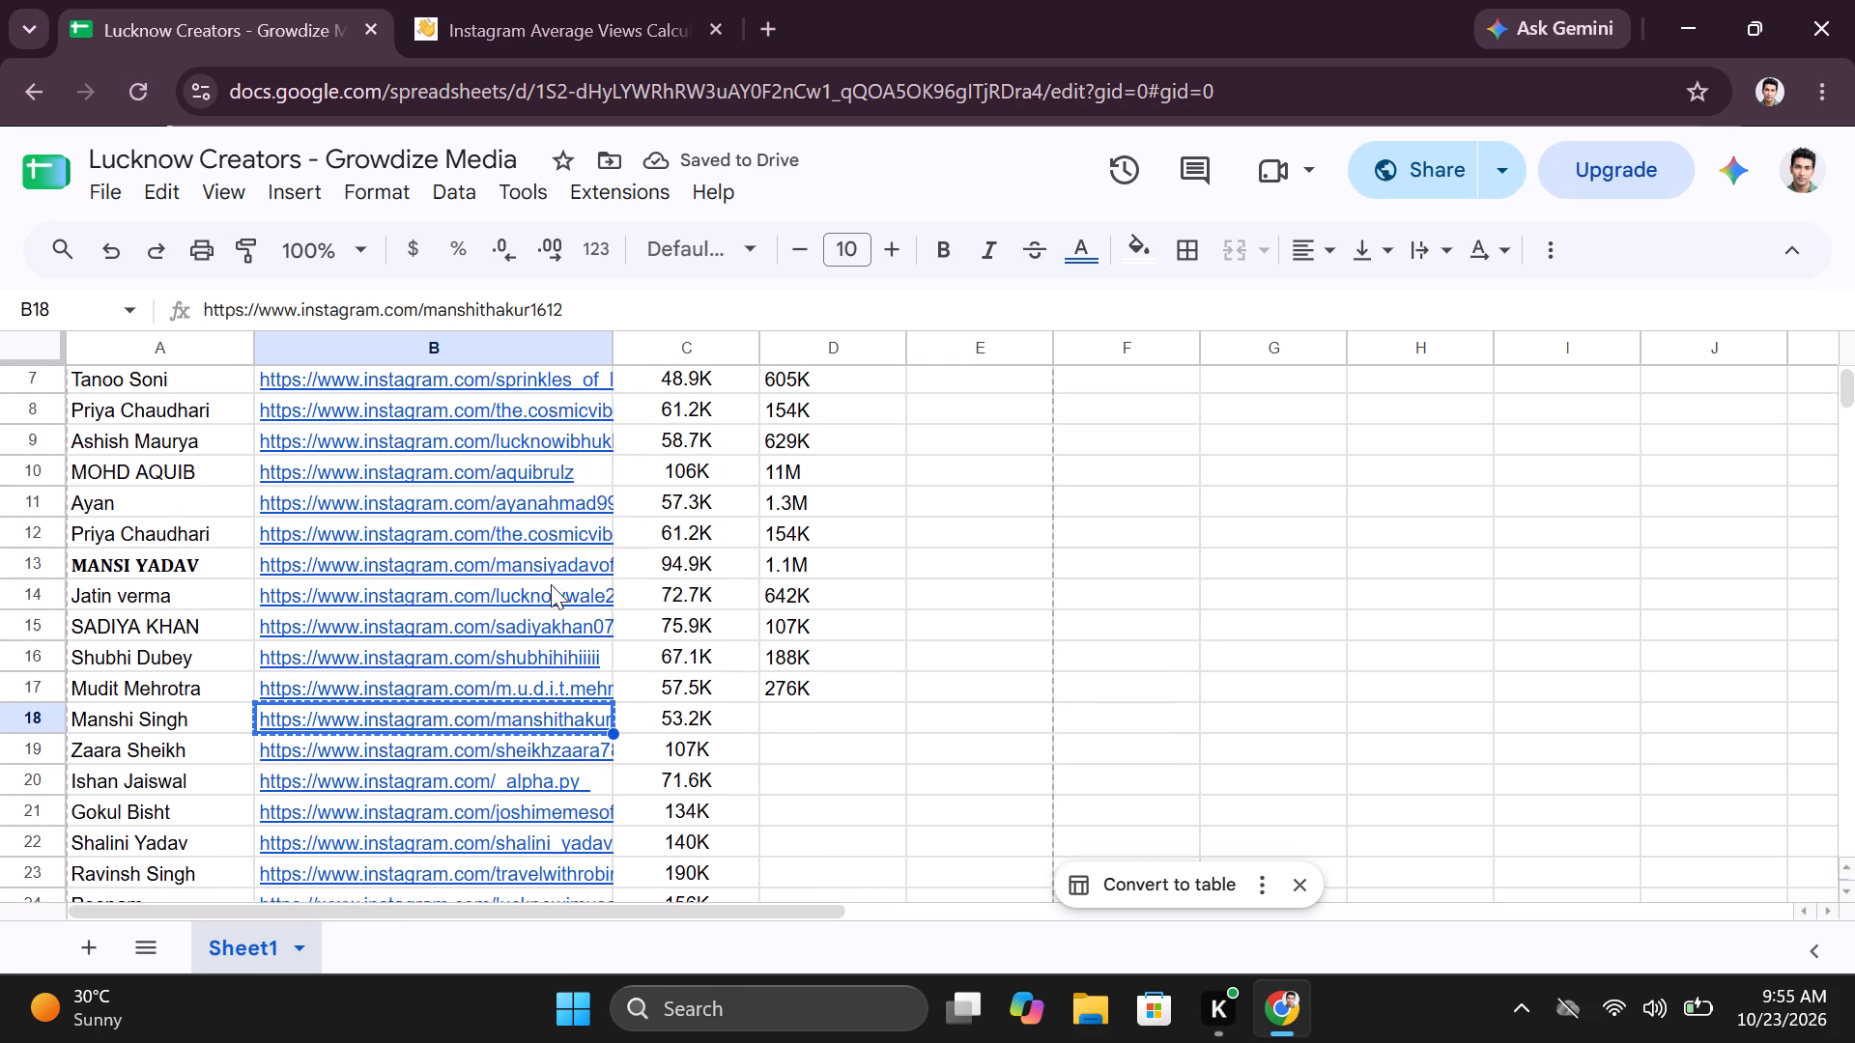
scroll(551, 584, up, 2)
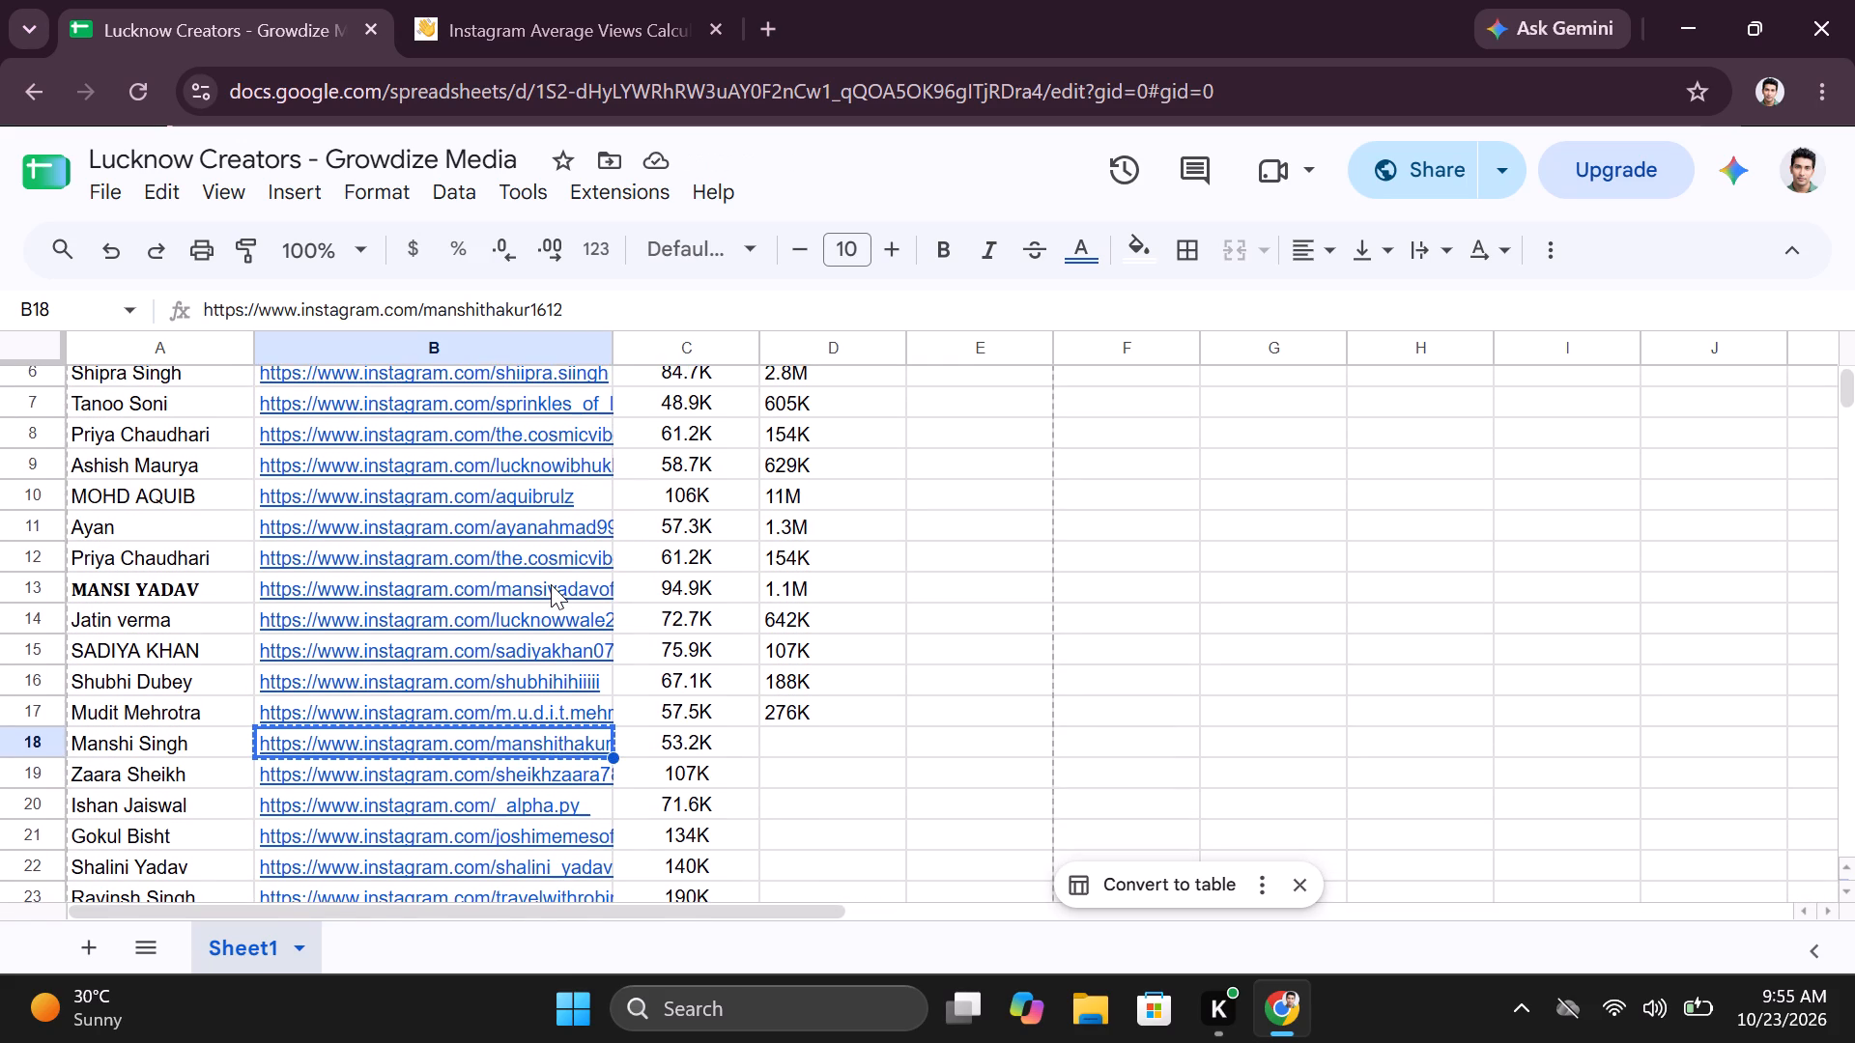
scroll(551, 584, up, 1)
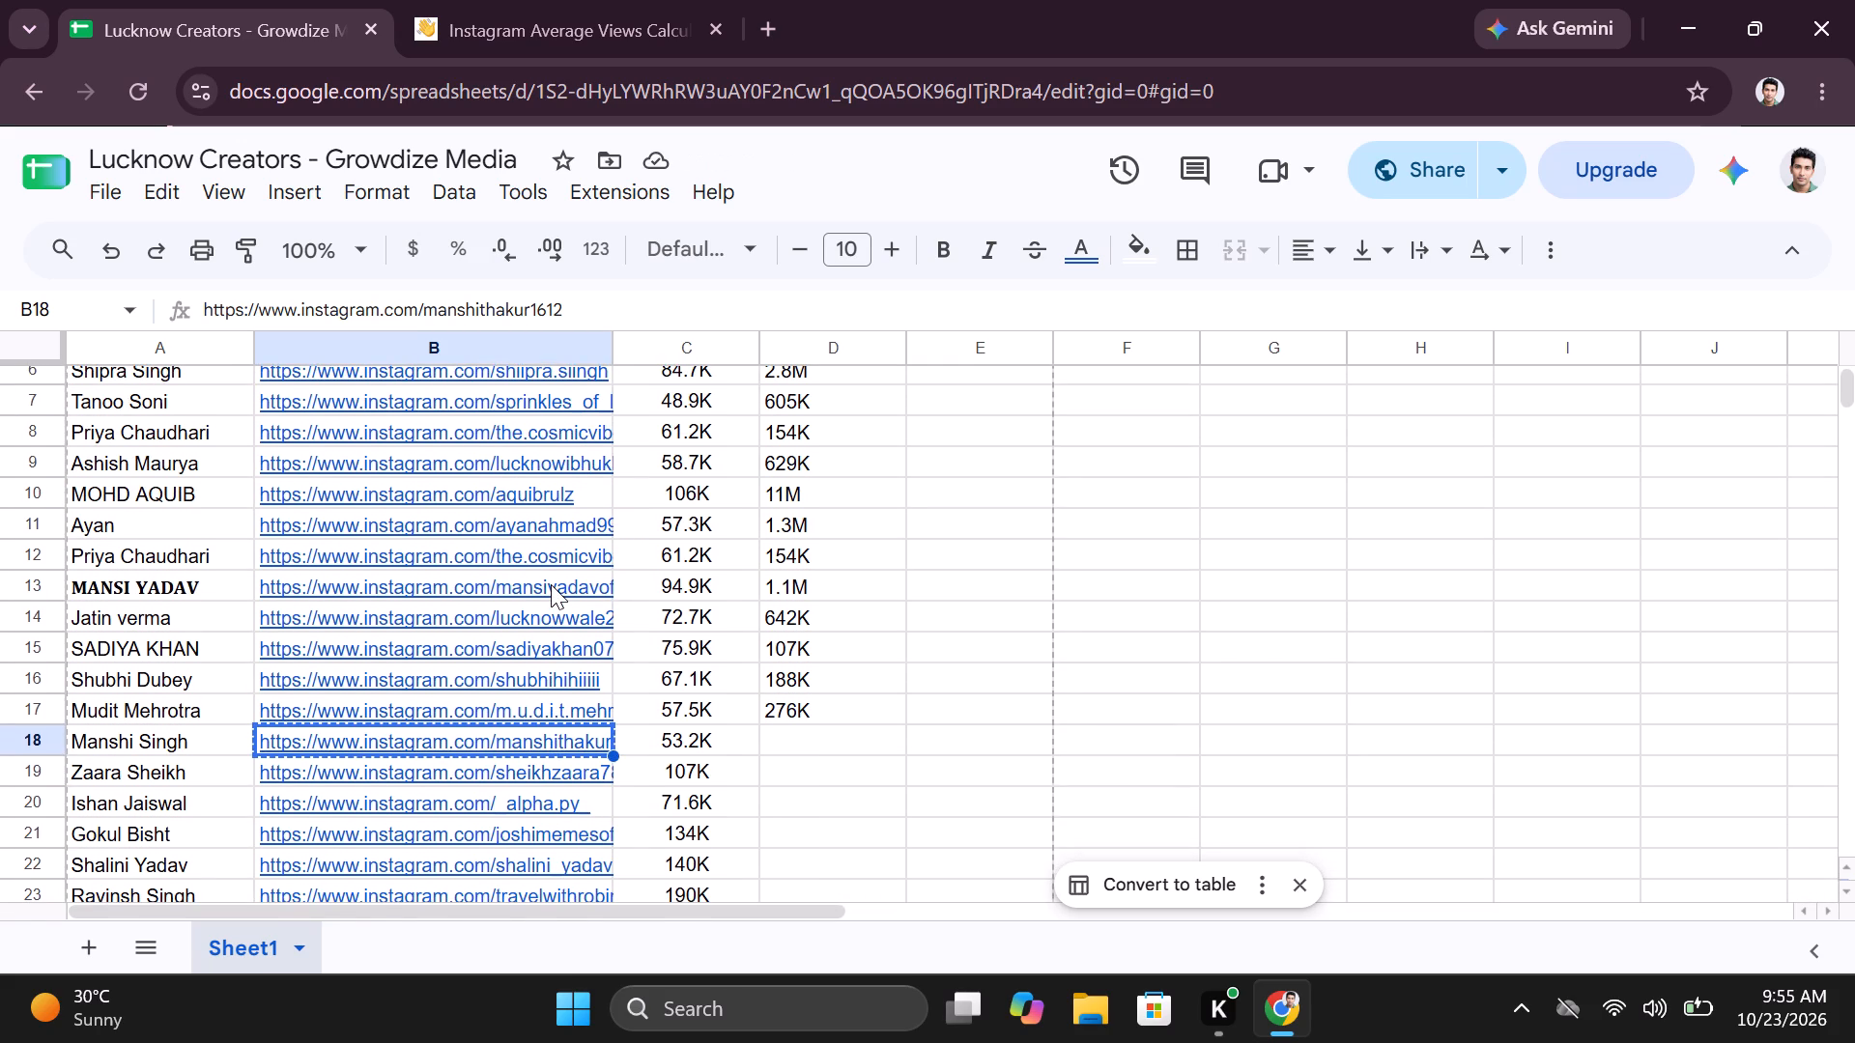
scroll(551, 584, up, 1)
click(676, 45)
key(ctrl+v)
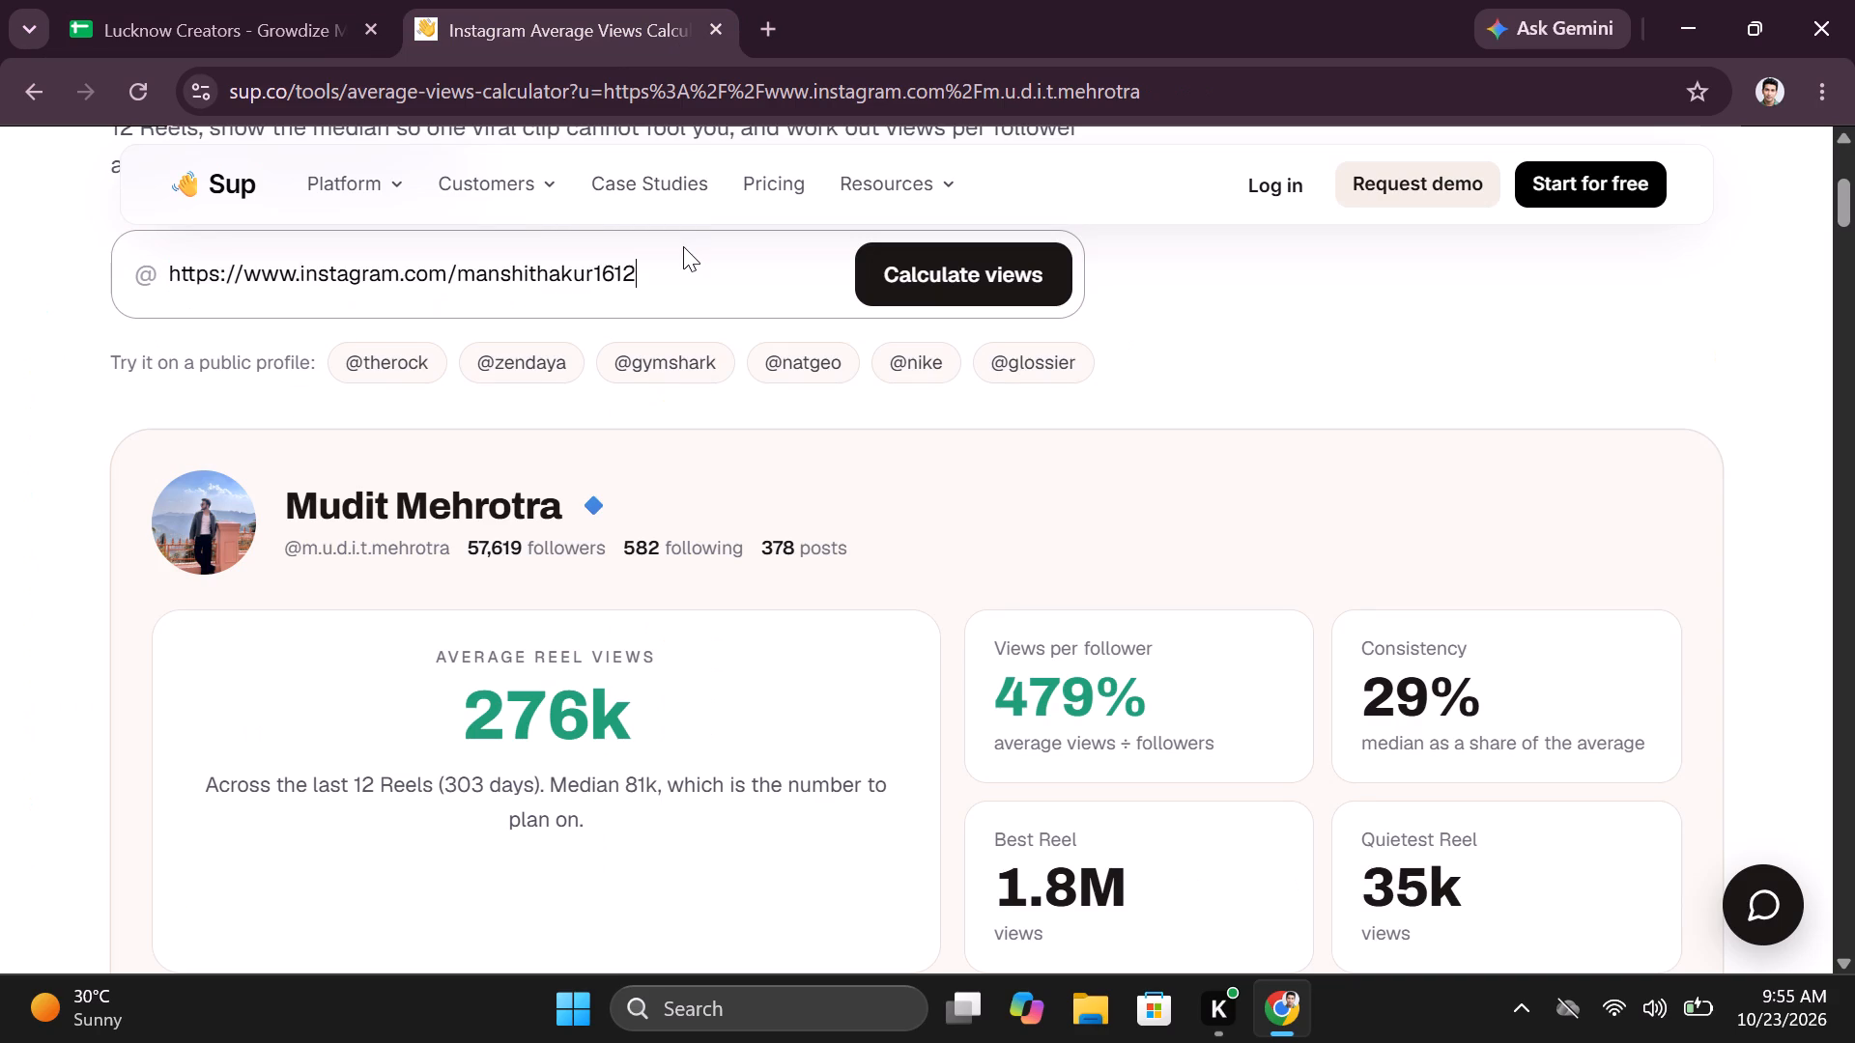
key(Return)
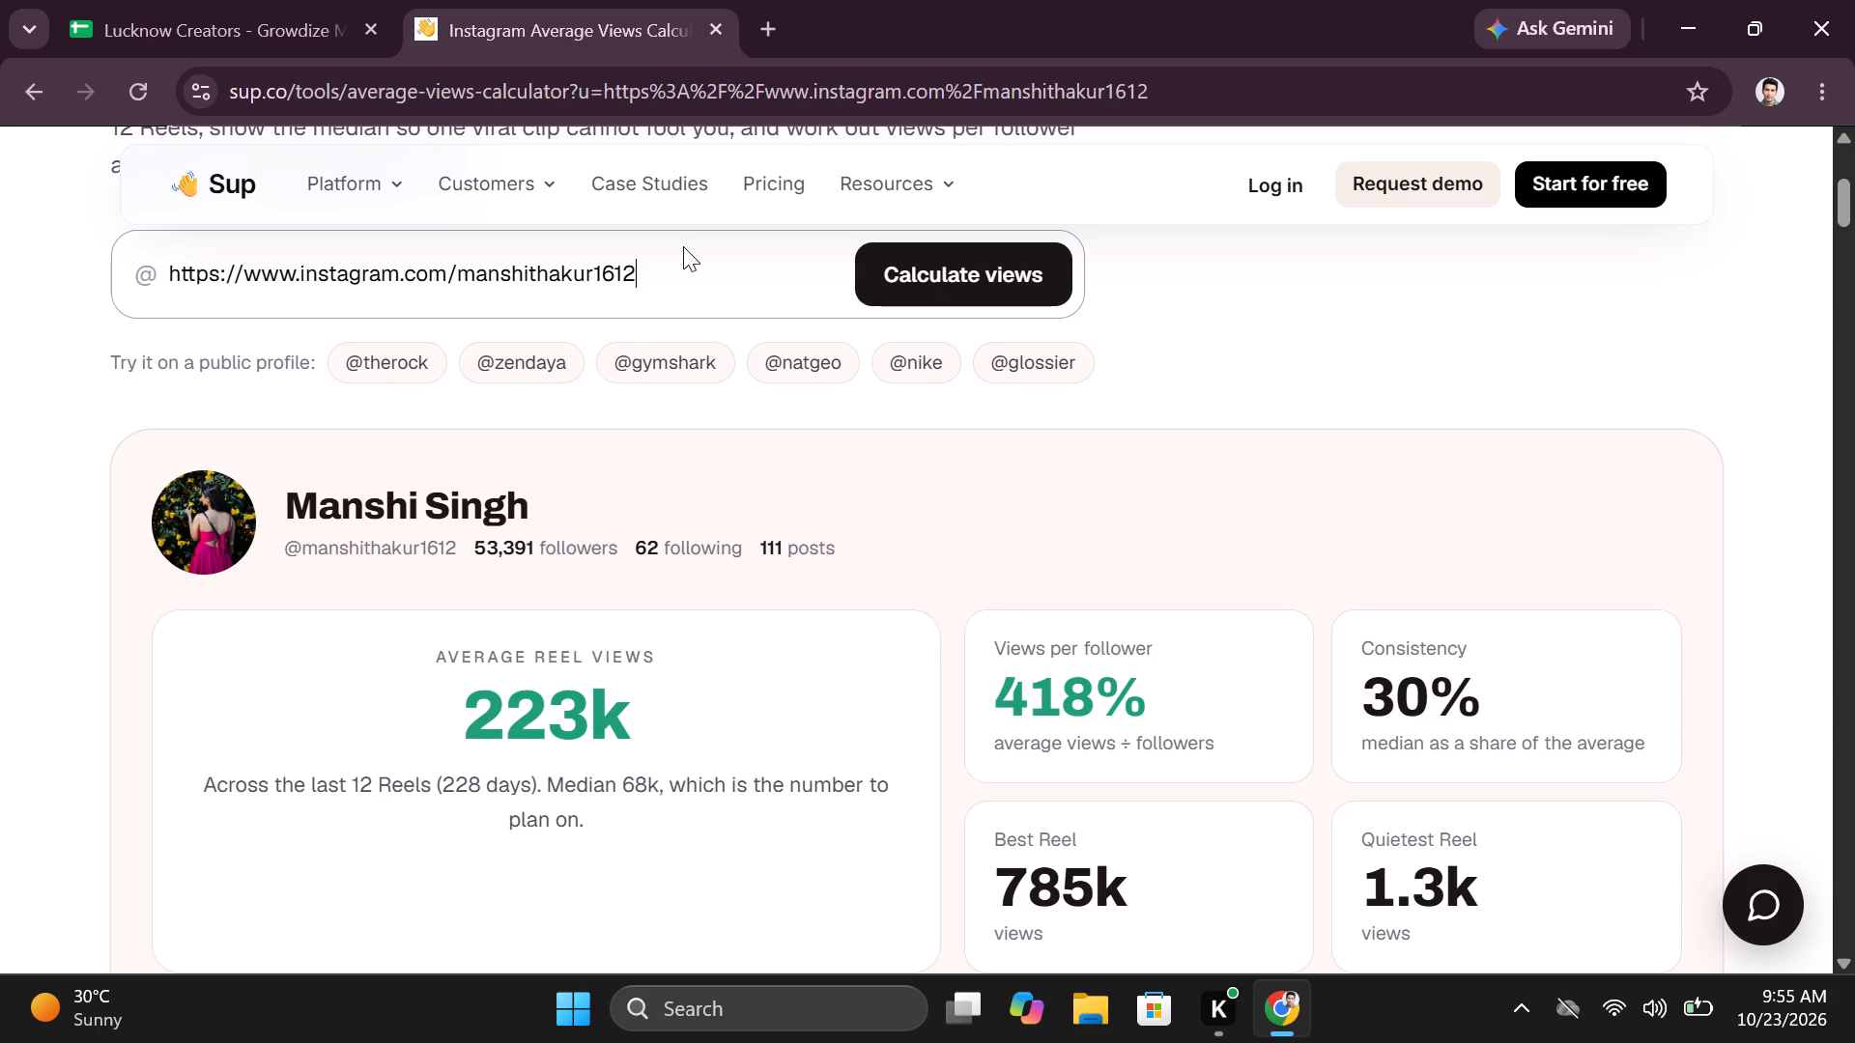
Enter 223K as the Avg. Views value in cell D18 of the Lucknow Creators spreadsheet.
click(38, 0)
click(216, 40)
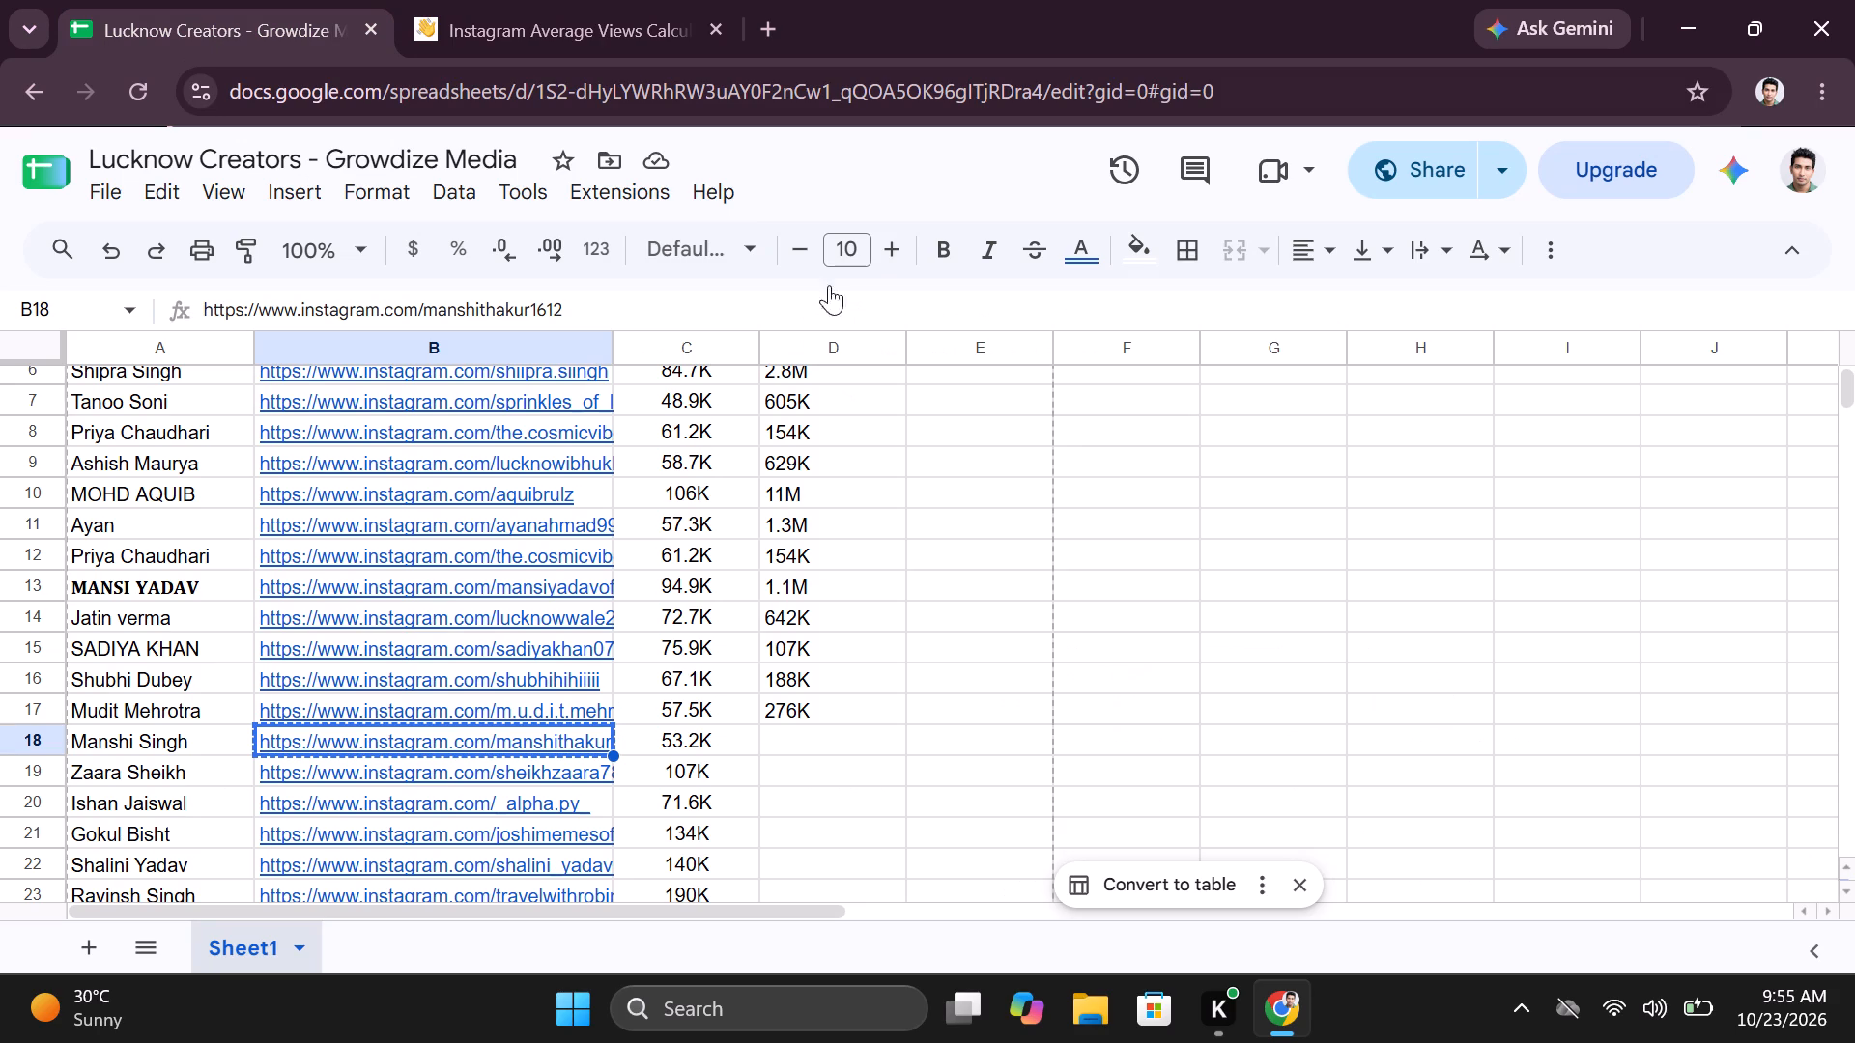
click(810, 748)
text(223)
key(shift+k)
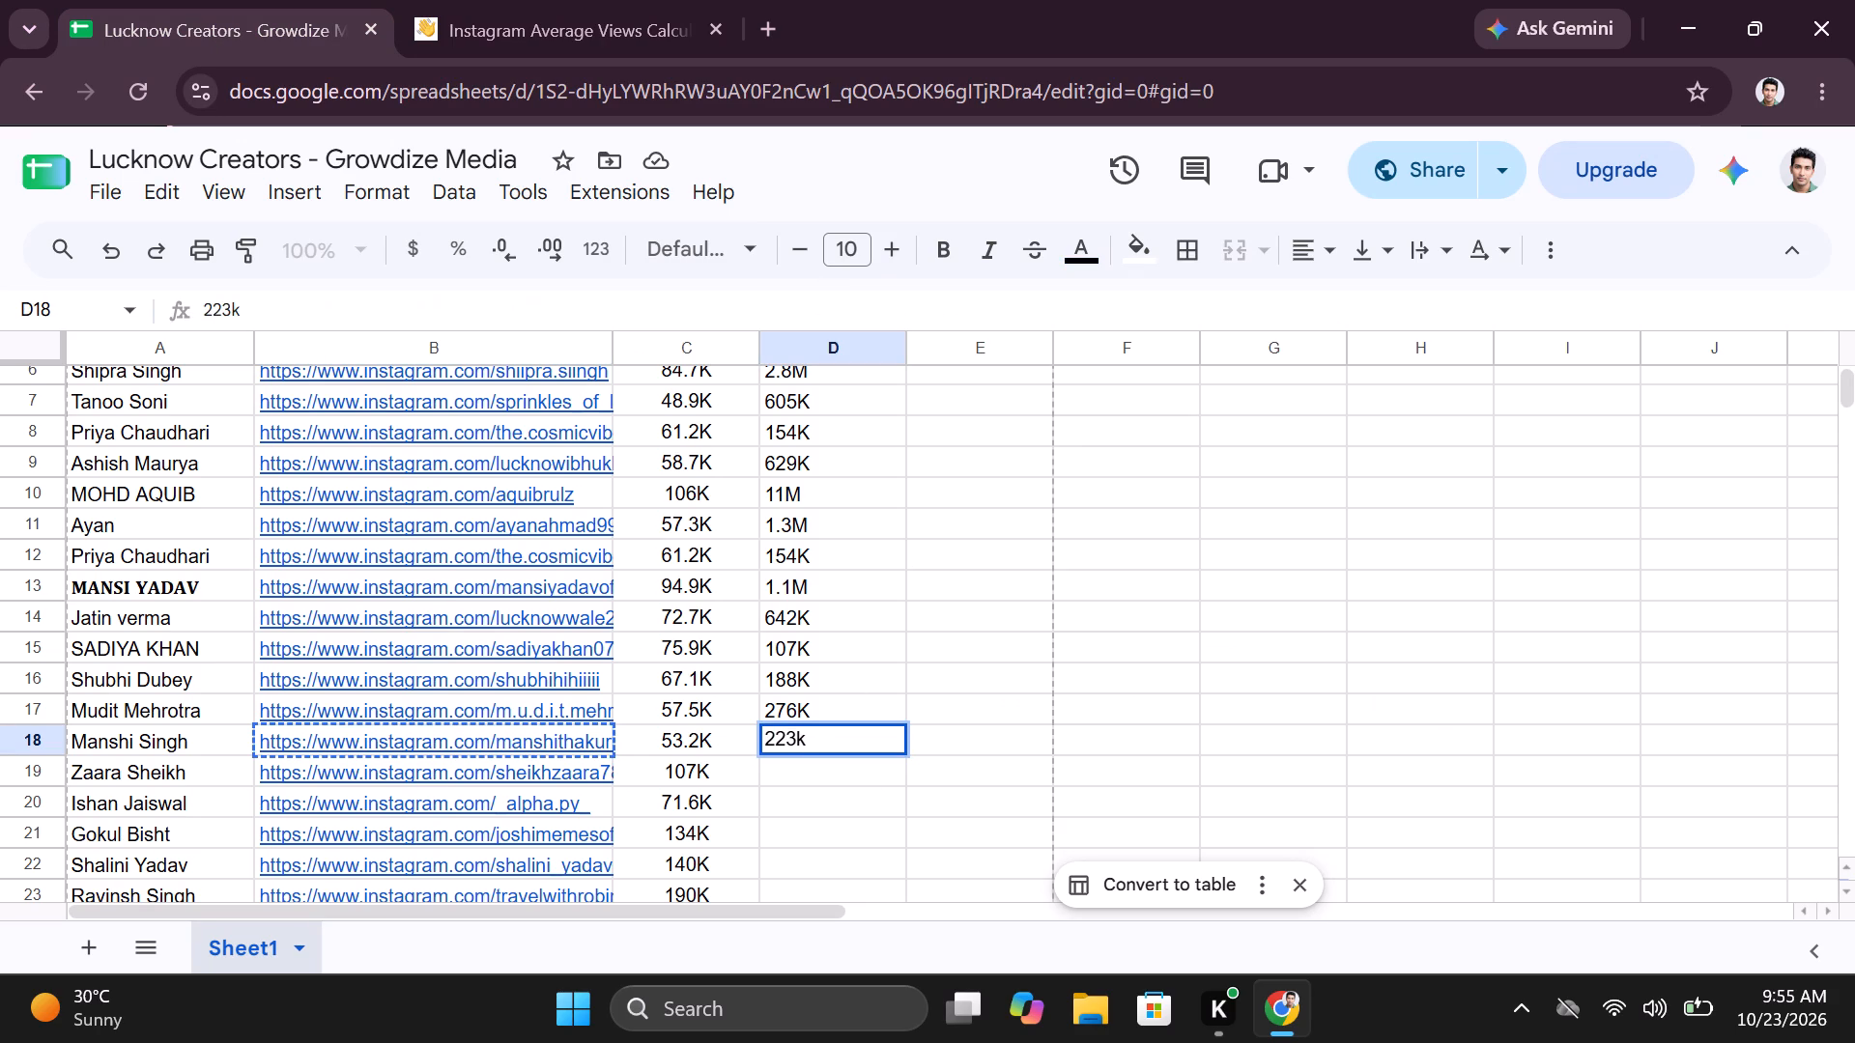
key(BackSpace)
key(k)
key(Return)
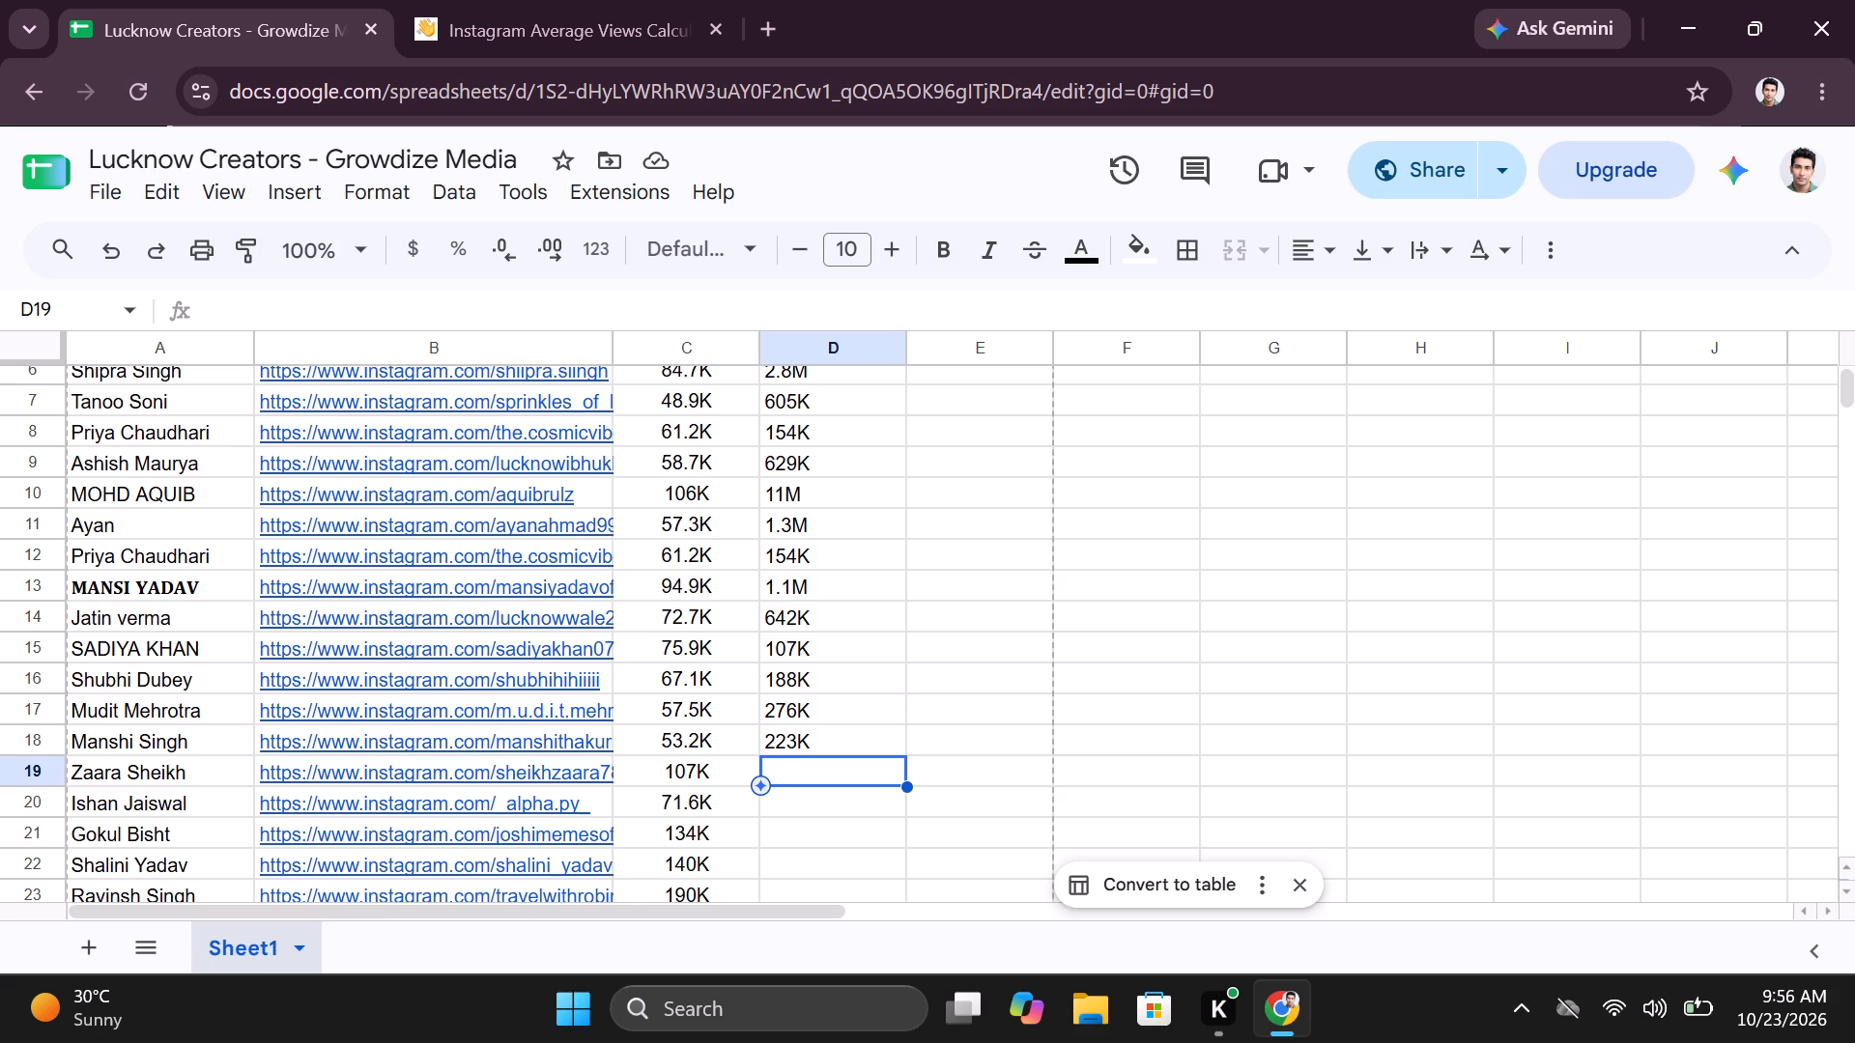
Look up the profile link from cell B19 in Sup's Instagram average views calculator.
scroll(1294, 771, down, 3)
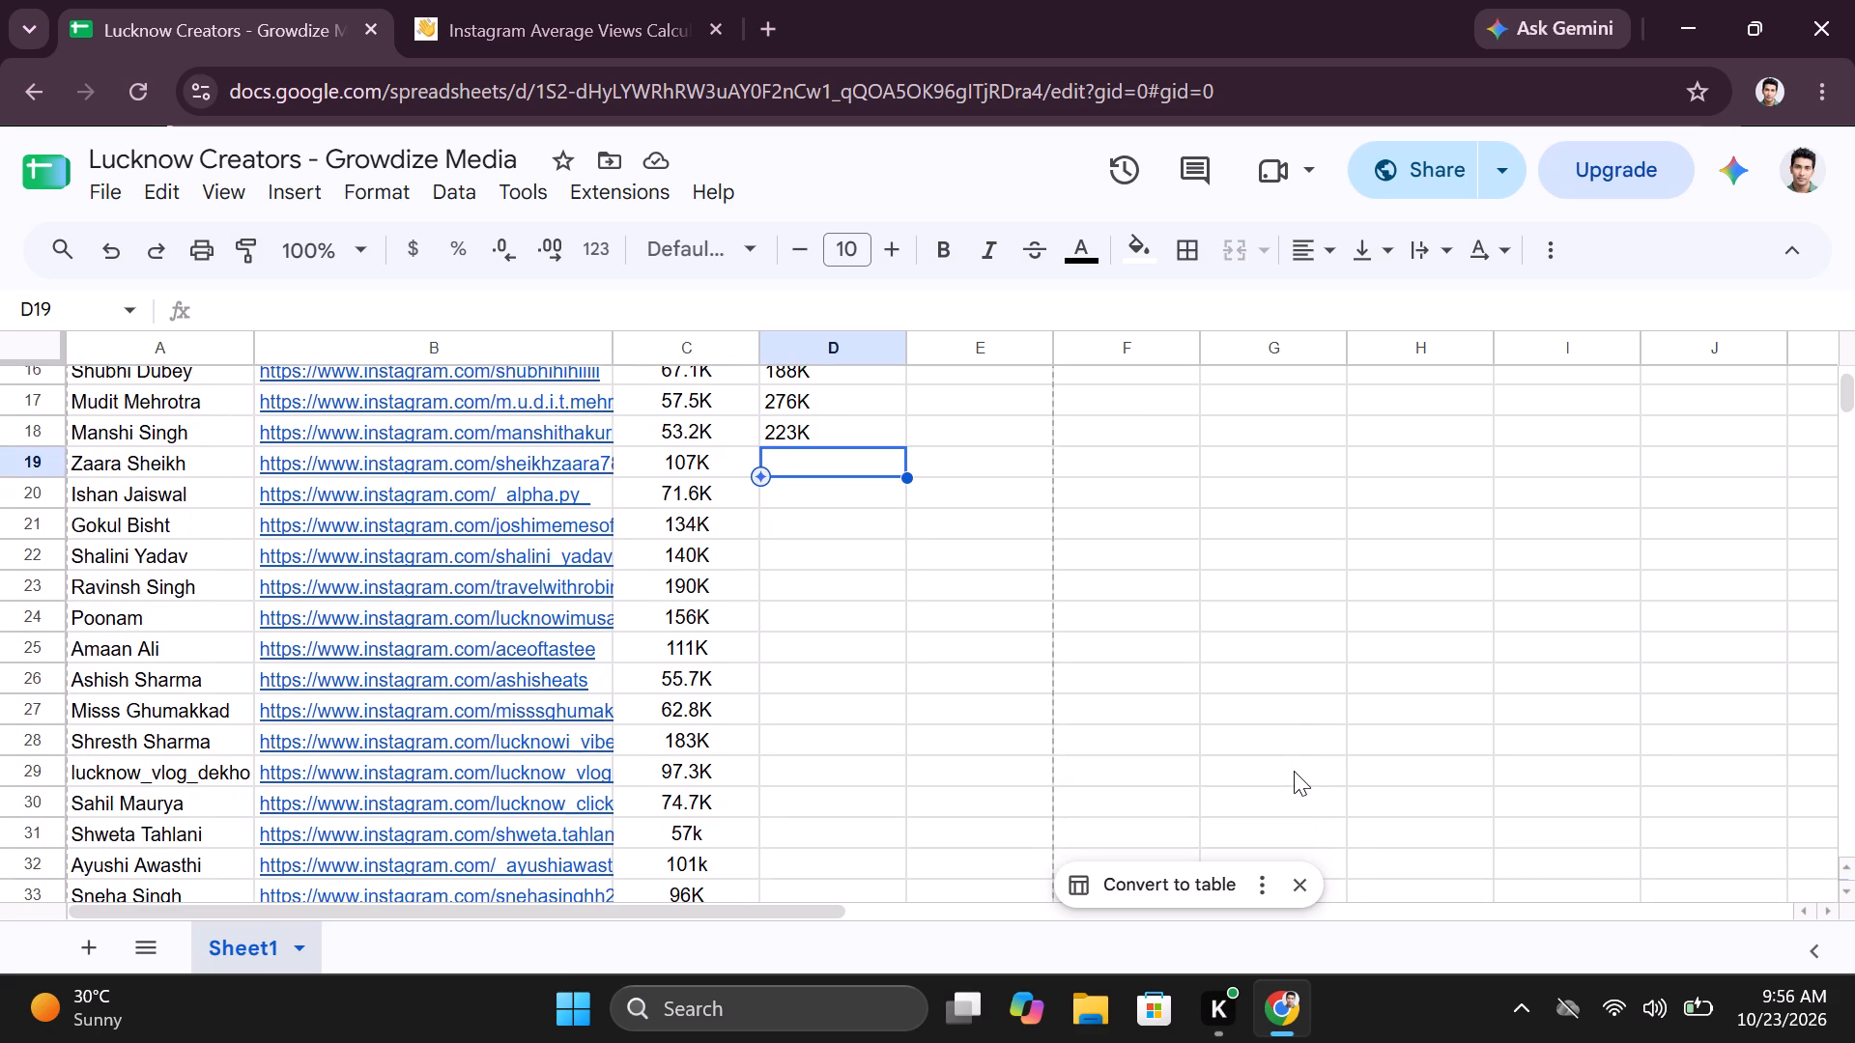
click(530, 456)
key(ctrl+c)
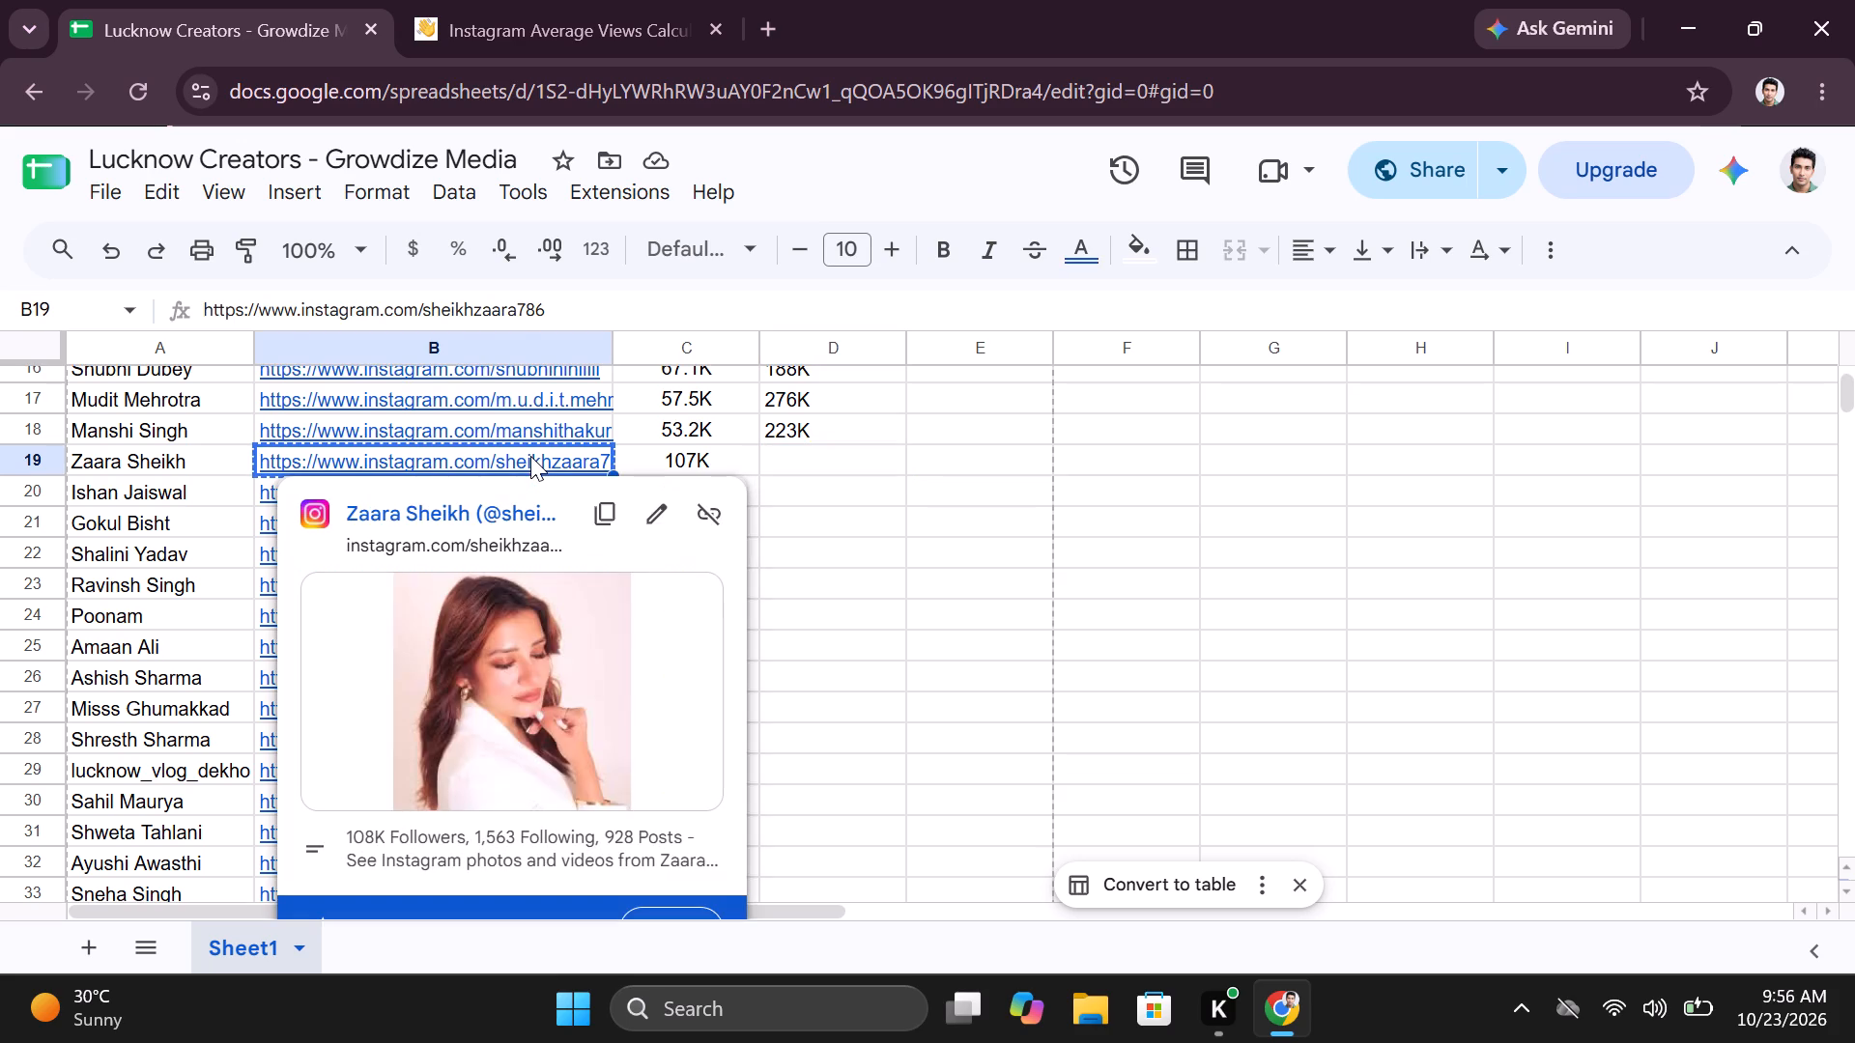
click(564, 0)
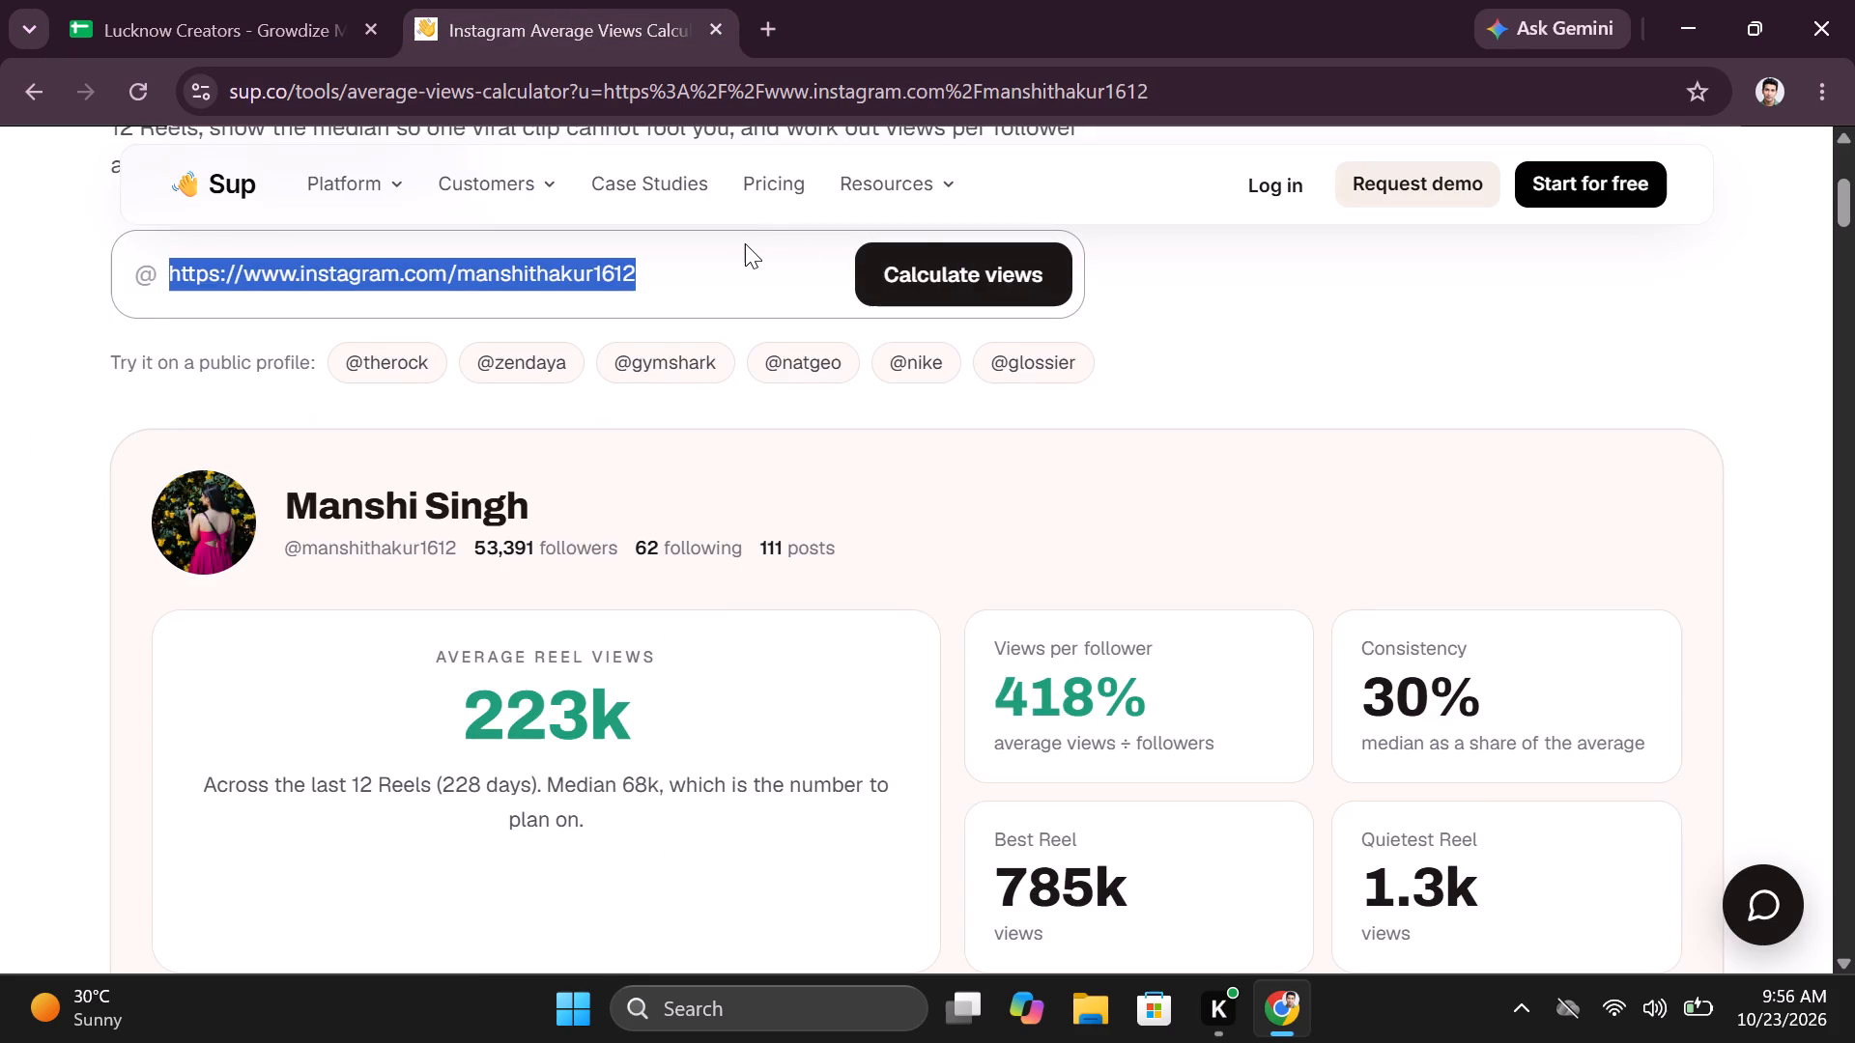
key(ctrl+v)
key(Return)
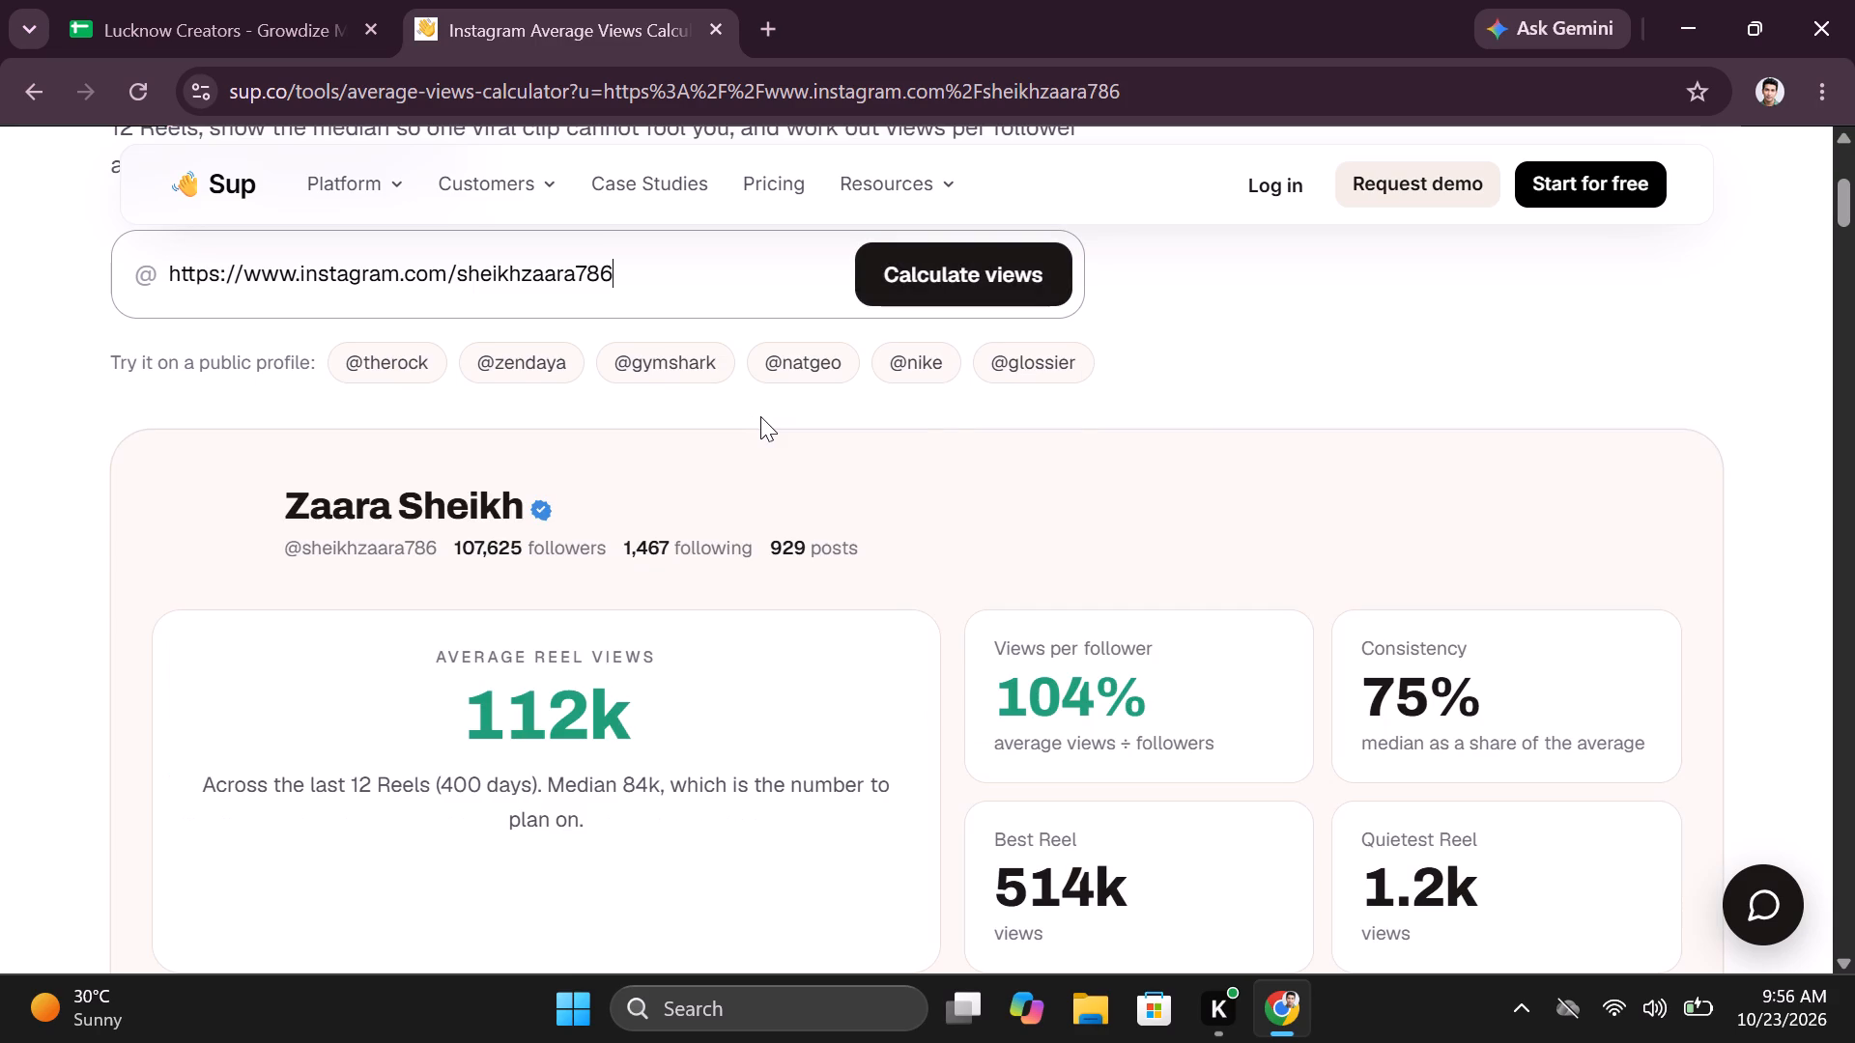
Enter 112K as the Avg. Views value in cell D19 of the Lucknow Creators spreadsheet.
click(236, 0)
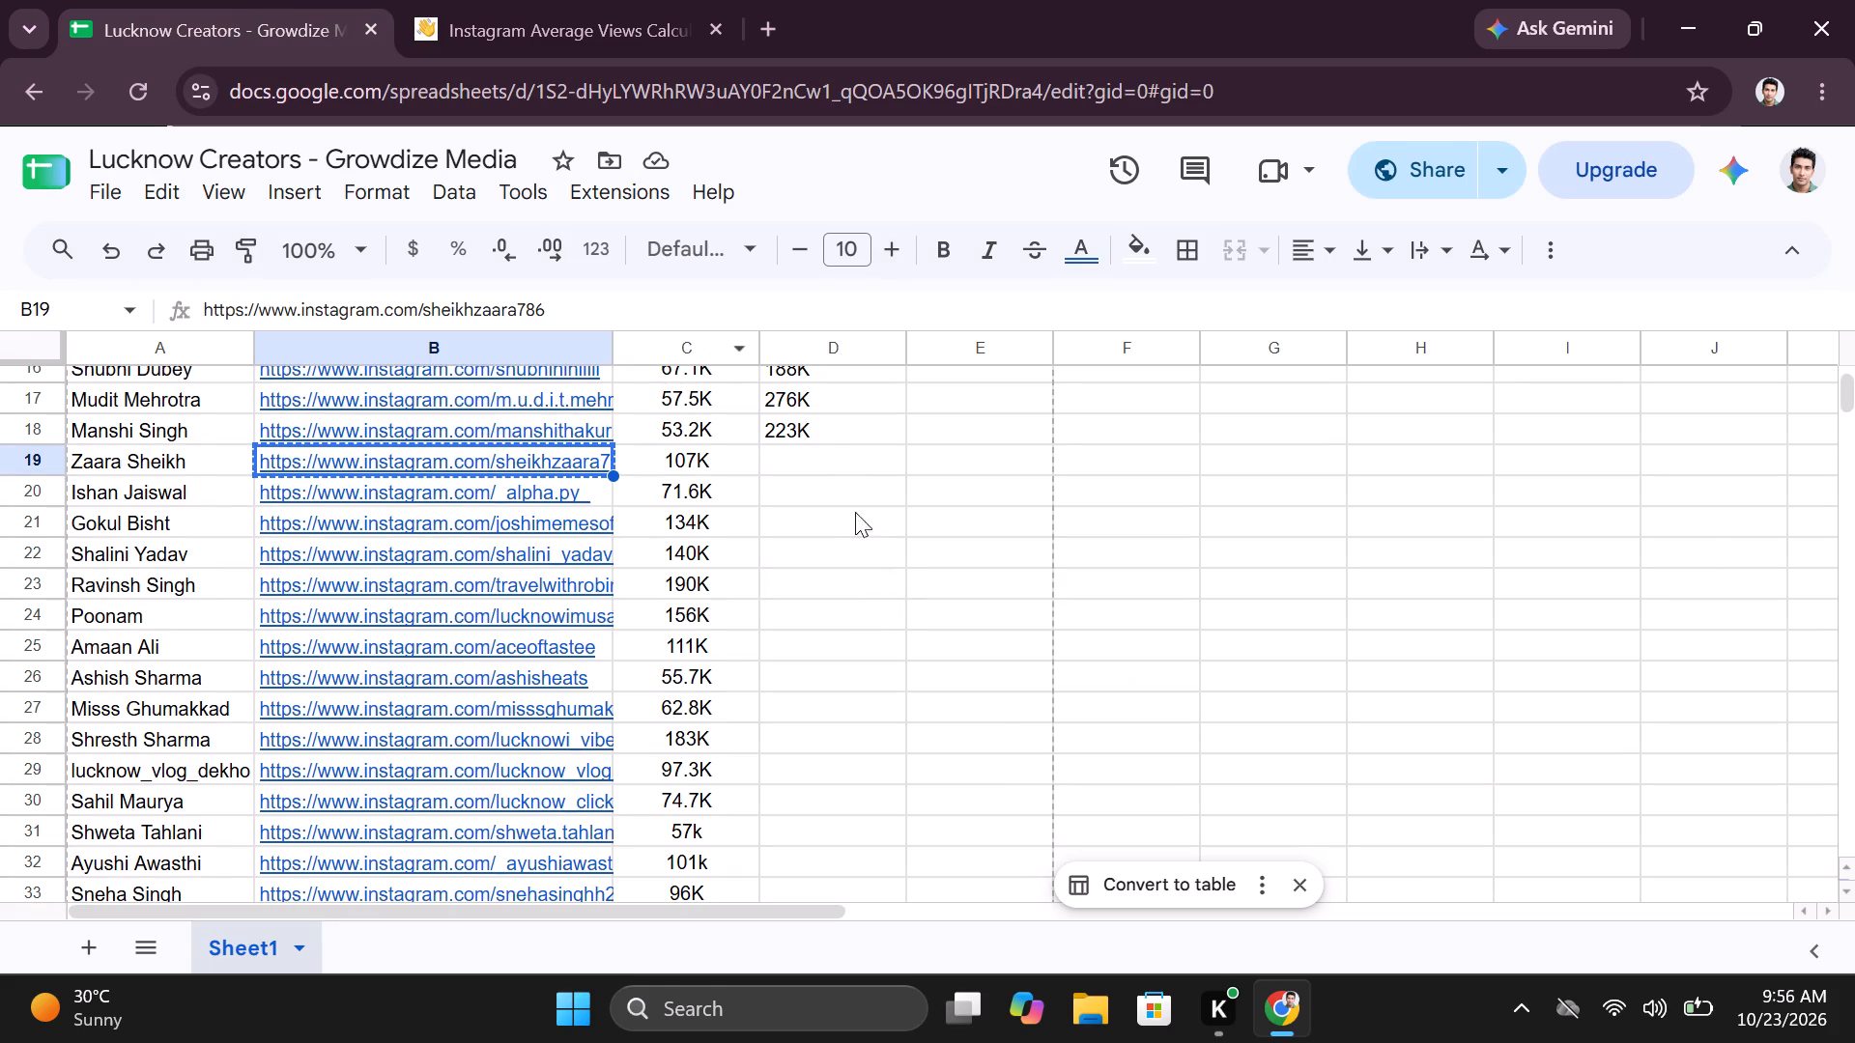
click(813, 453)
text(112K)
Look up the profile link from cell B20 in Sup's Instagram average views calculator.
click(540, 493)
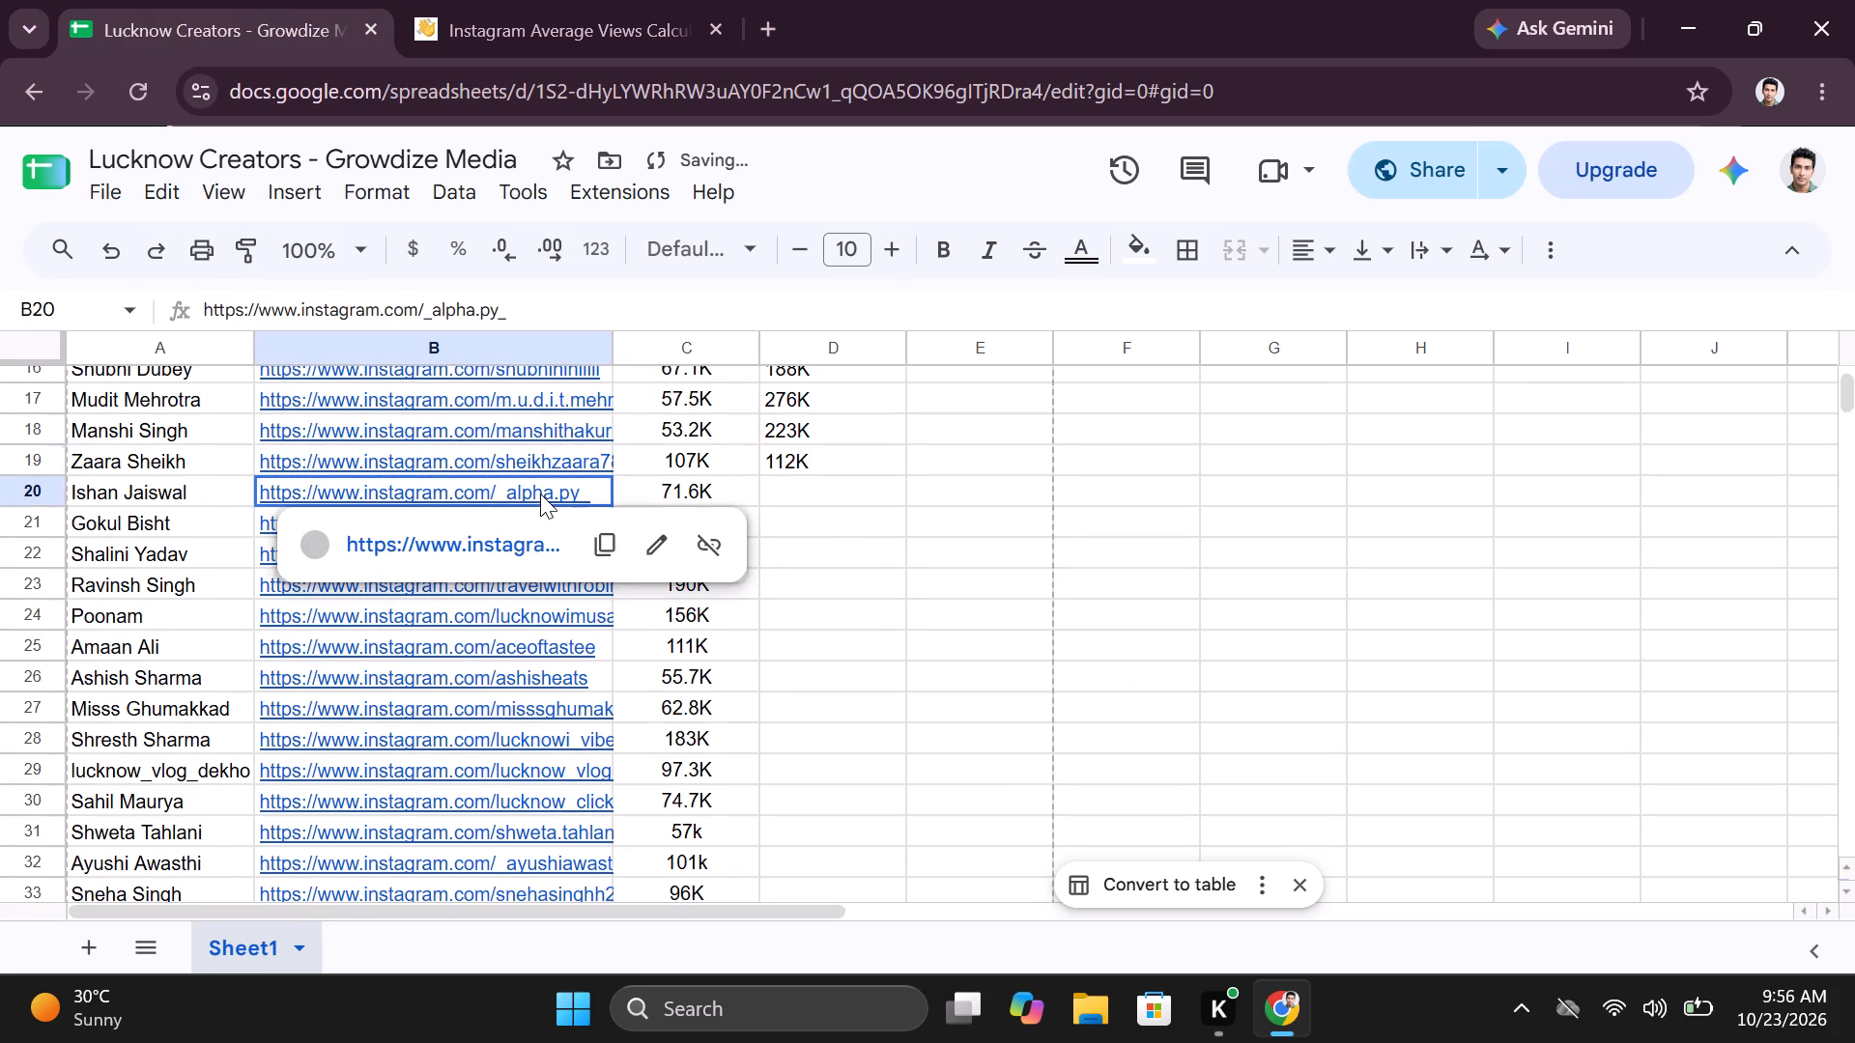
key(ctrl+c)
click(577, 0)
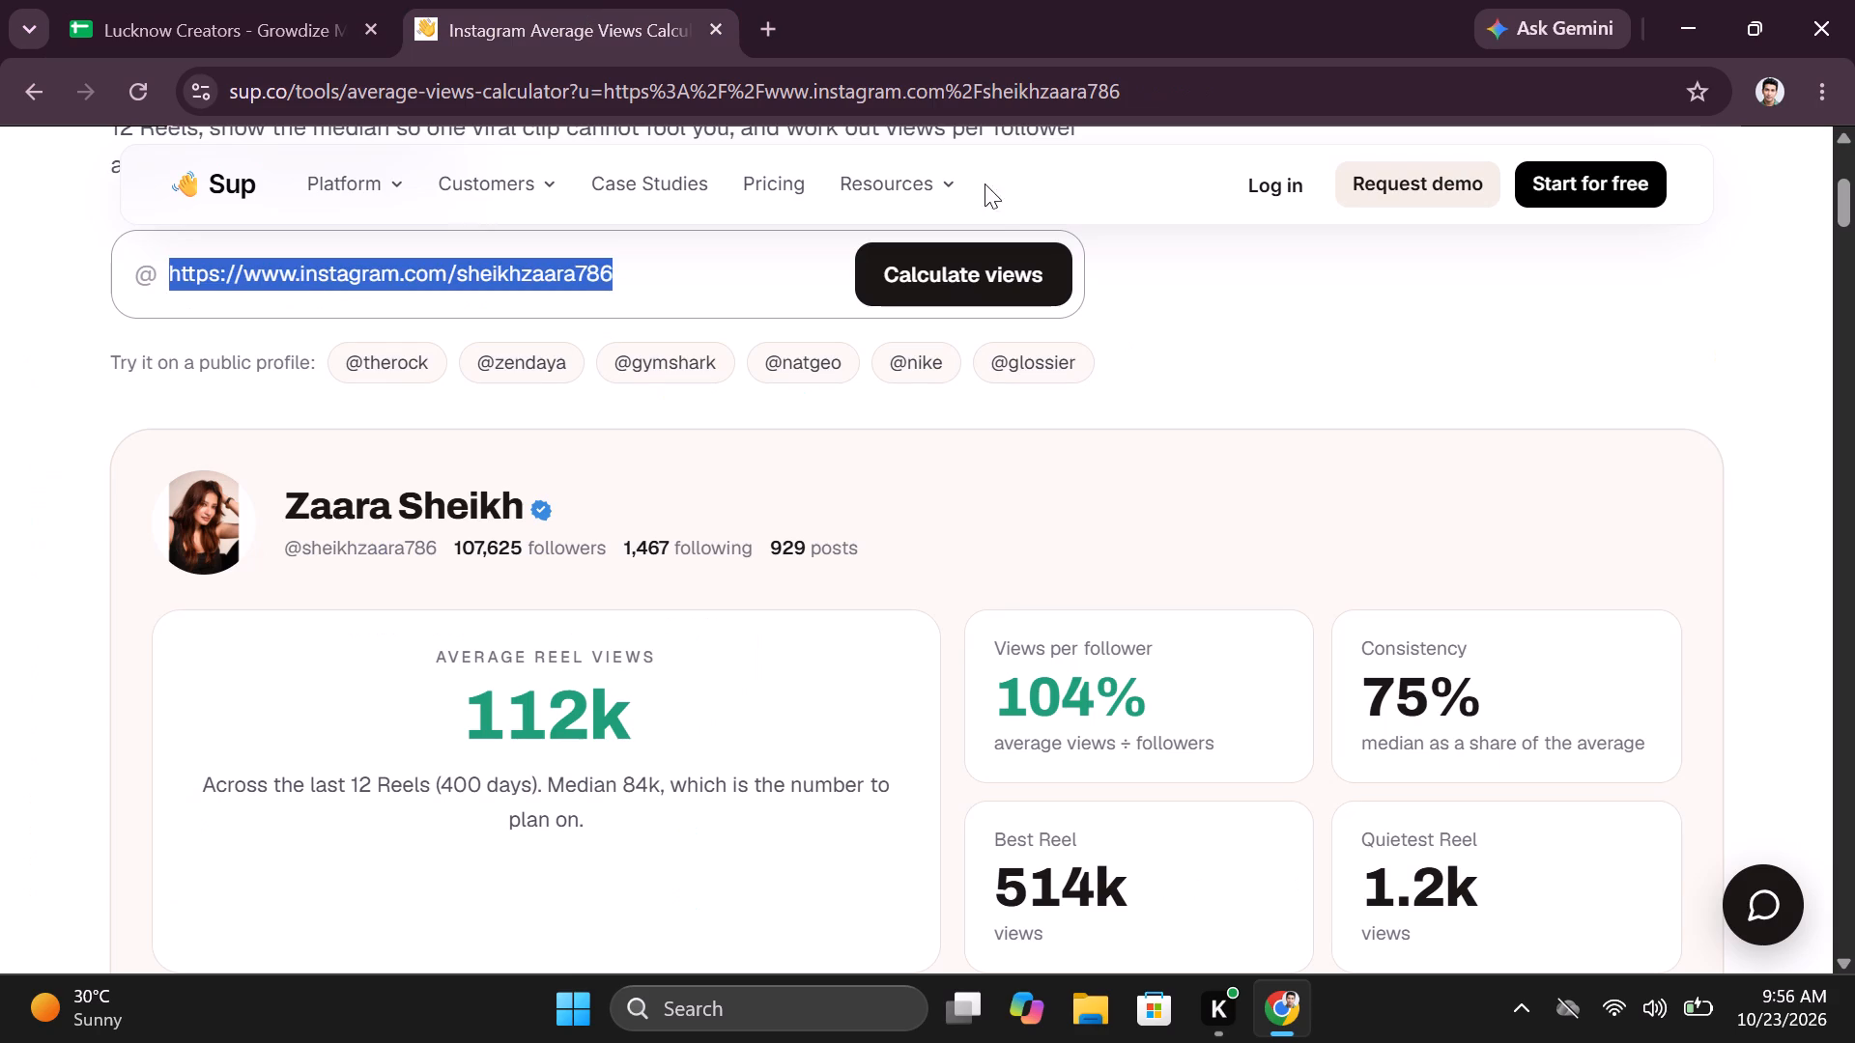
key(ctrl+v)
key(Return)
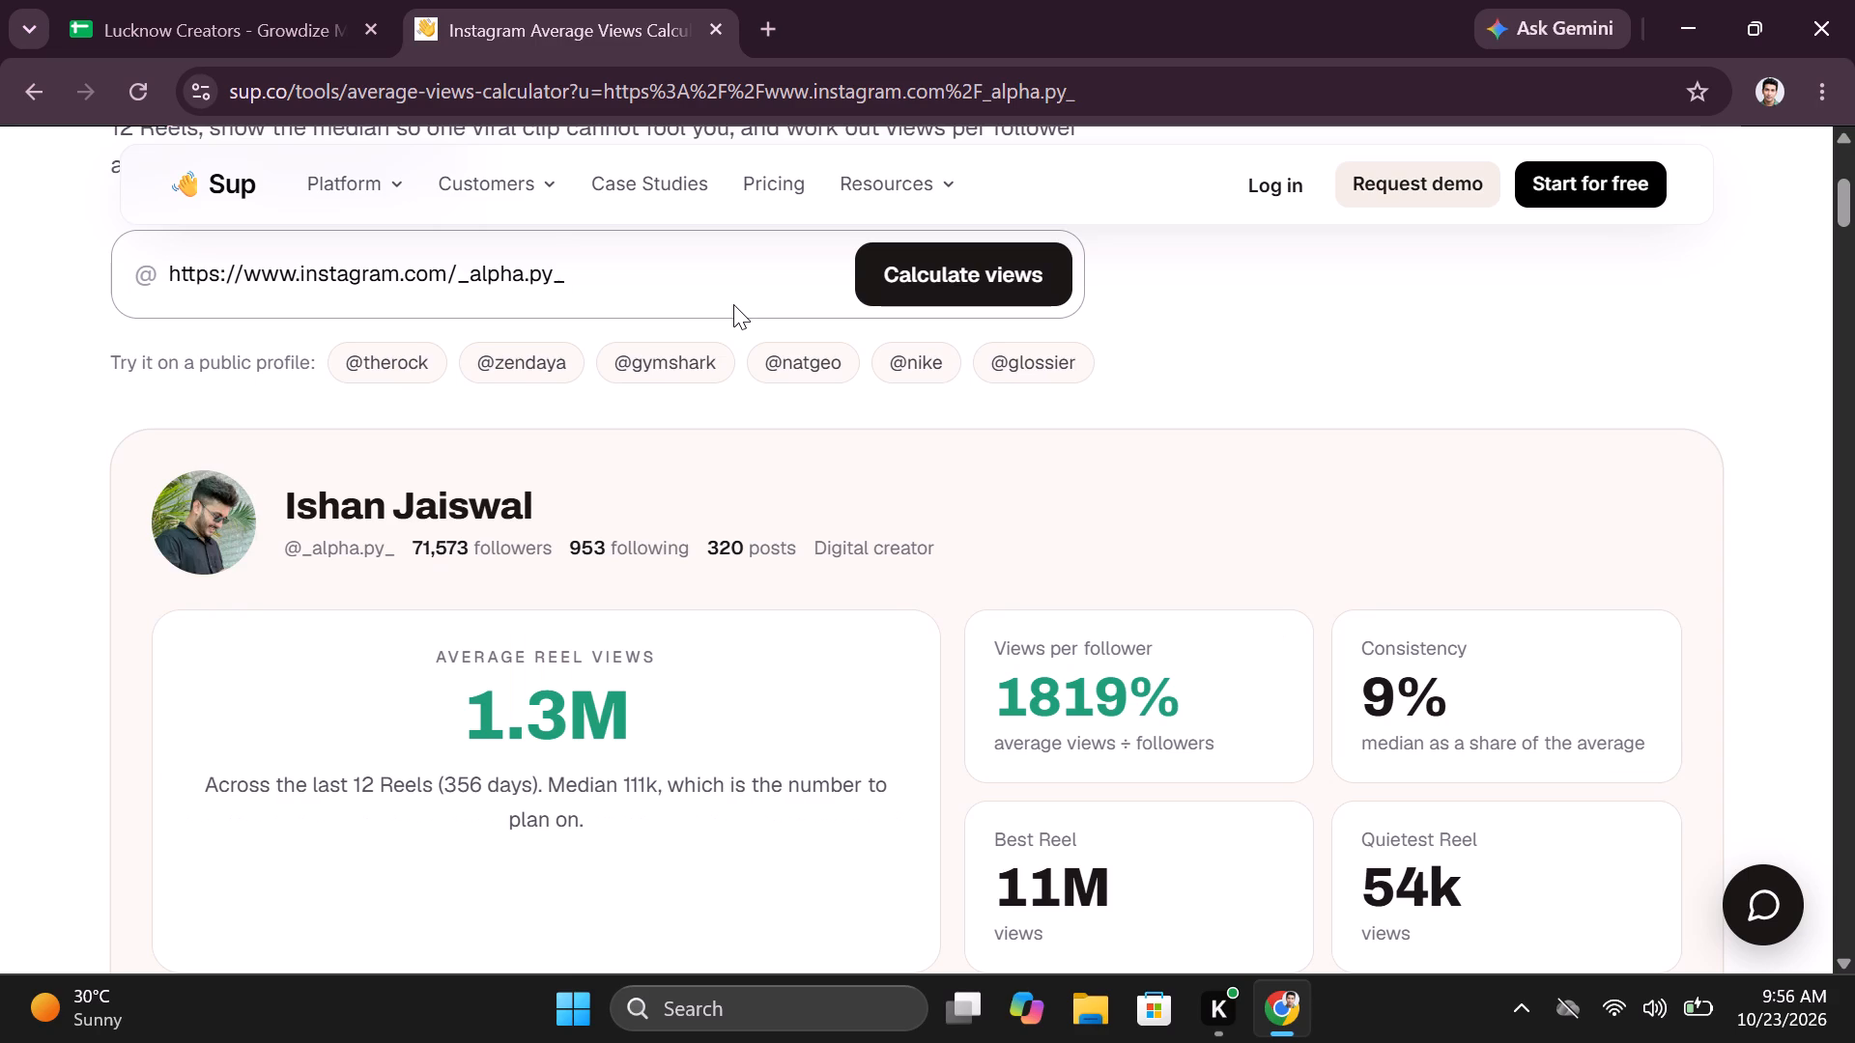
Enter 1.3M as the Avg. Views value in cell D20 of the Lucknow Creators spreadsheet.
click(196, 0)
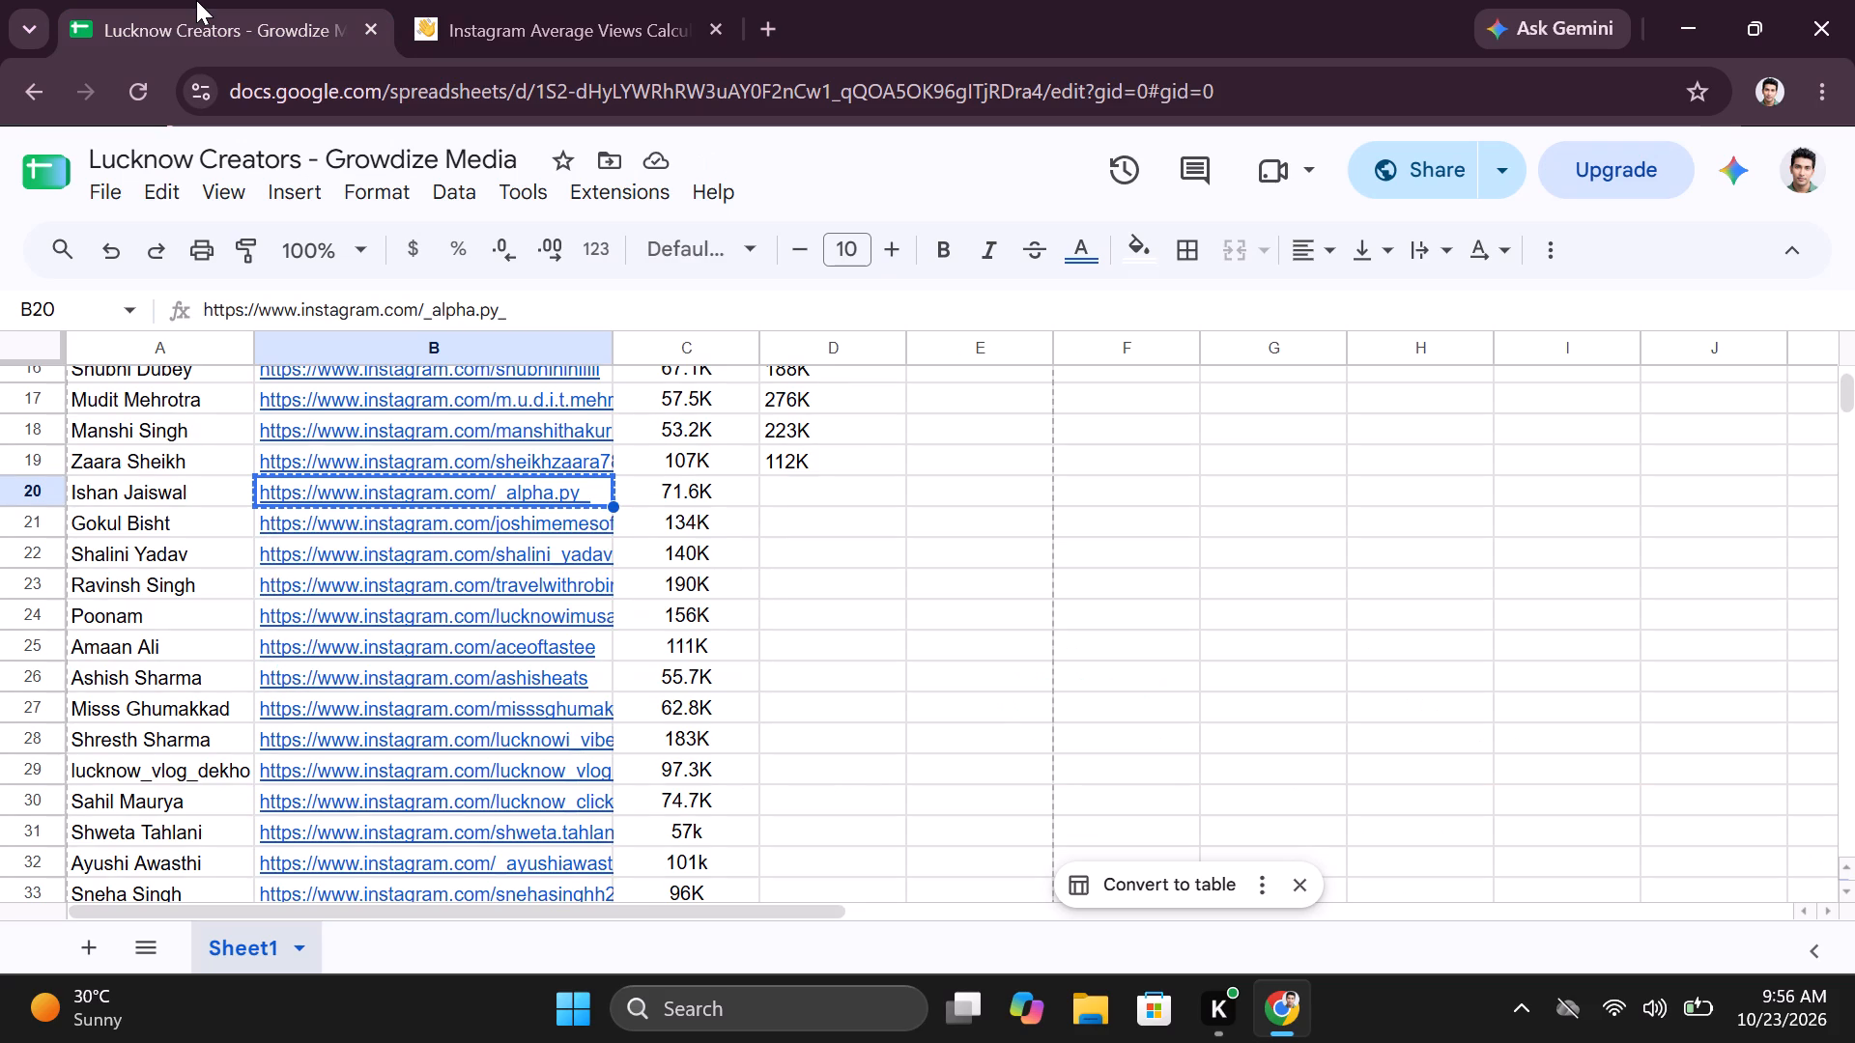
click(816, 505)
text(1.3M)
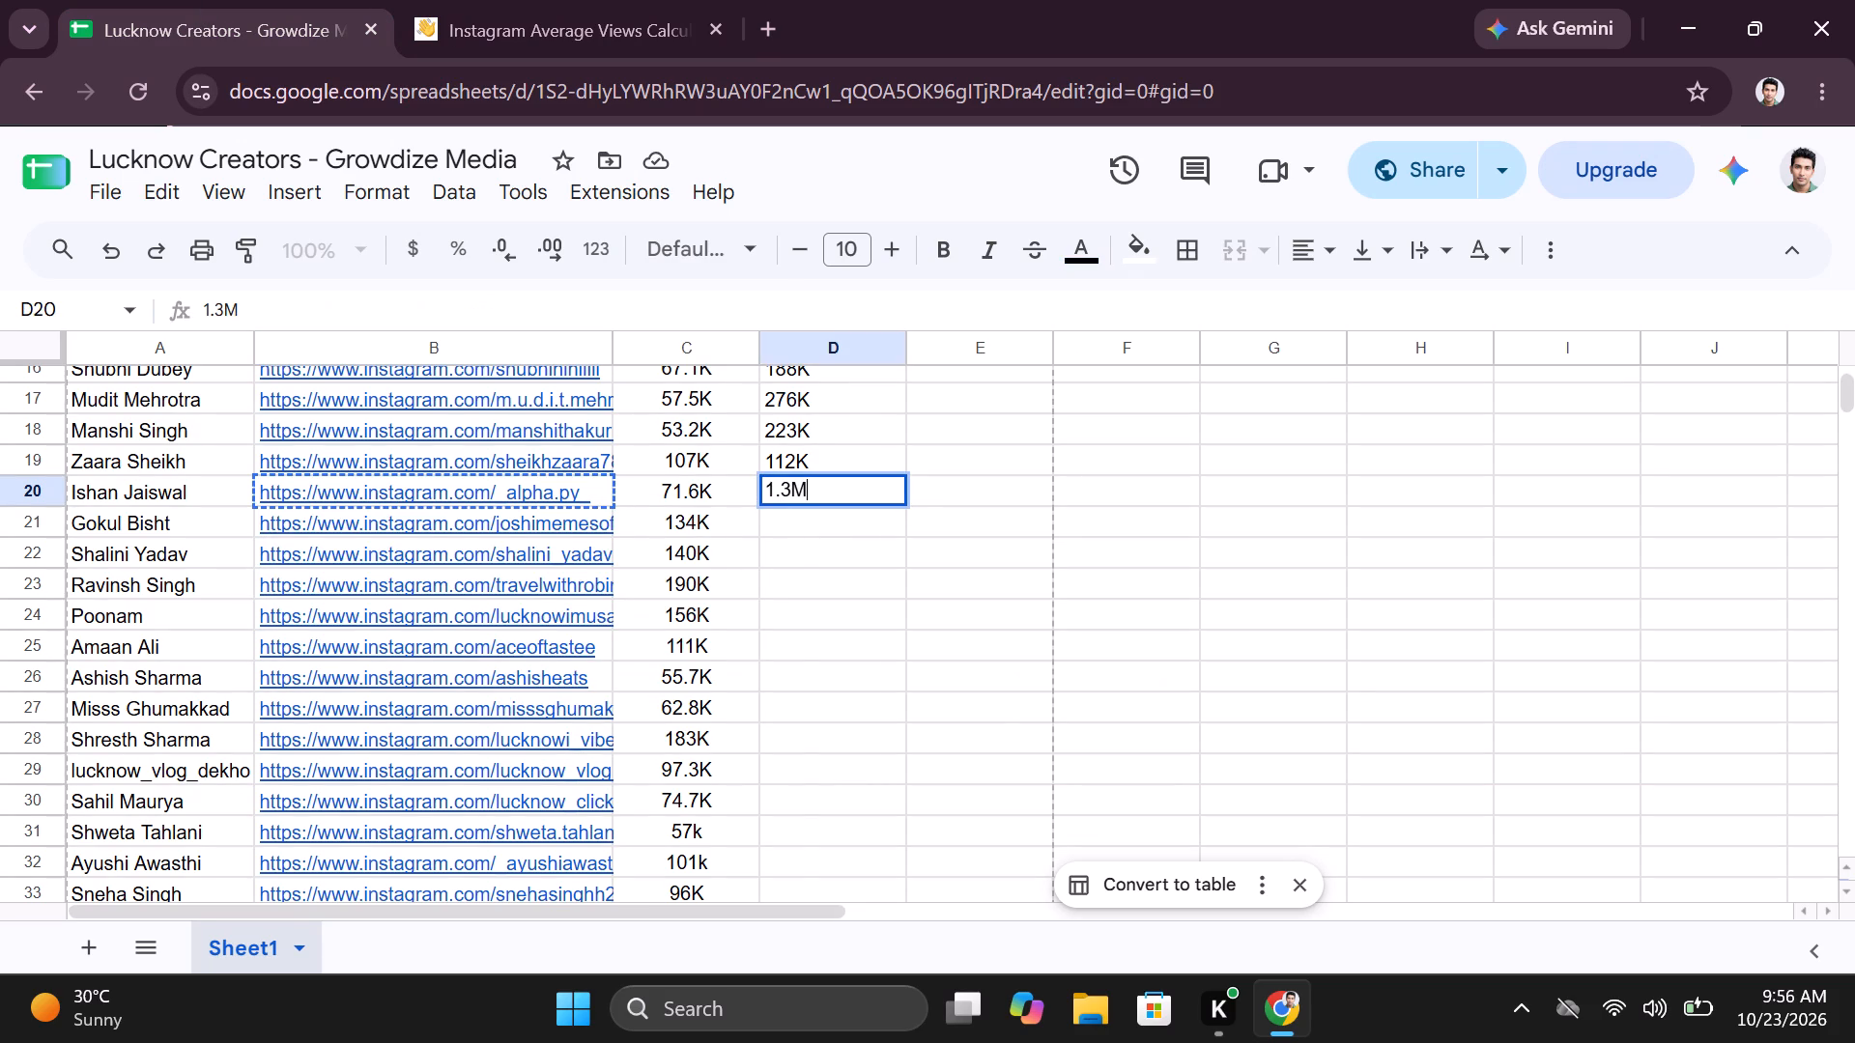
Look up the profile link from cell B21 in Sup's Instagram average views calculator.
click(562, 519)
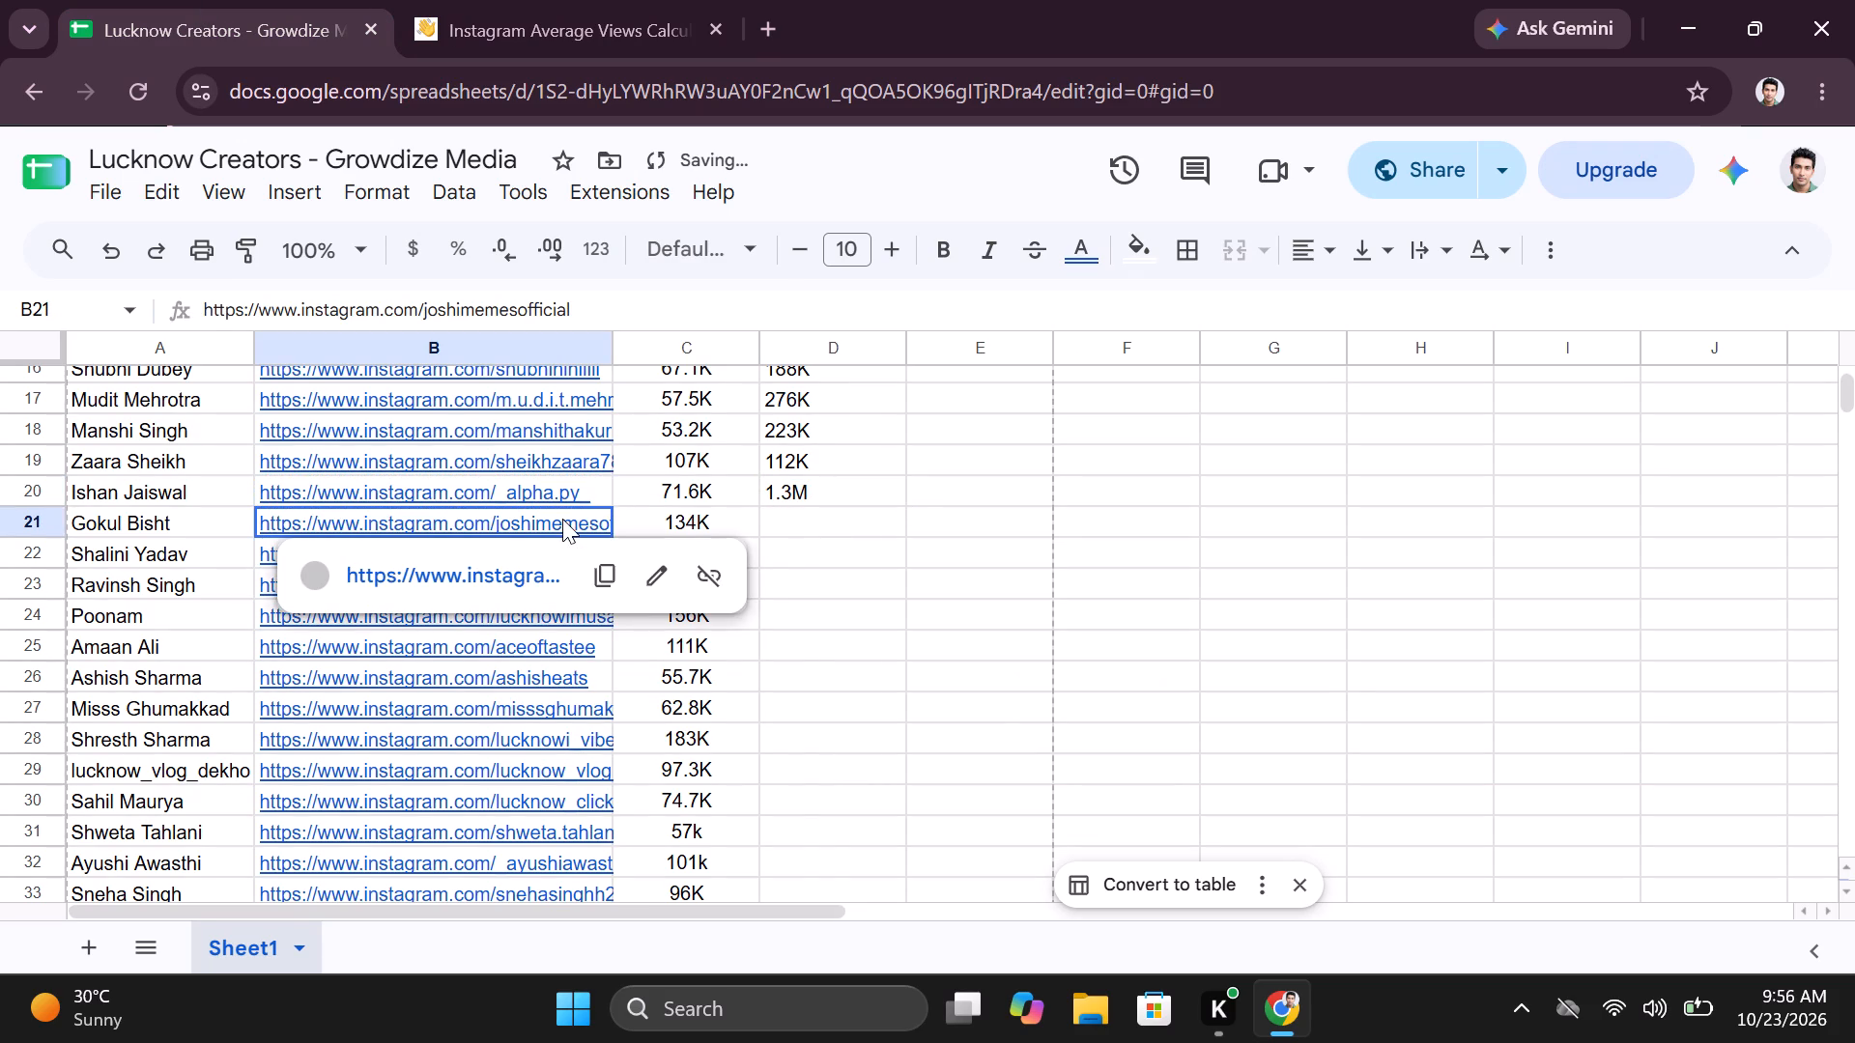
key(ctrl+c)
click(542, 20)
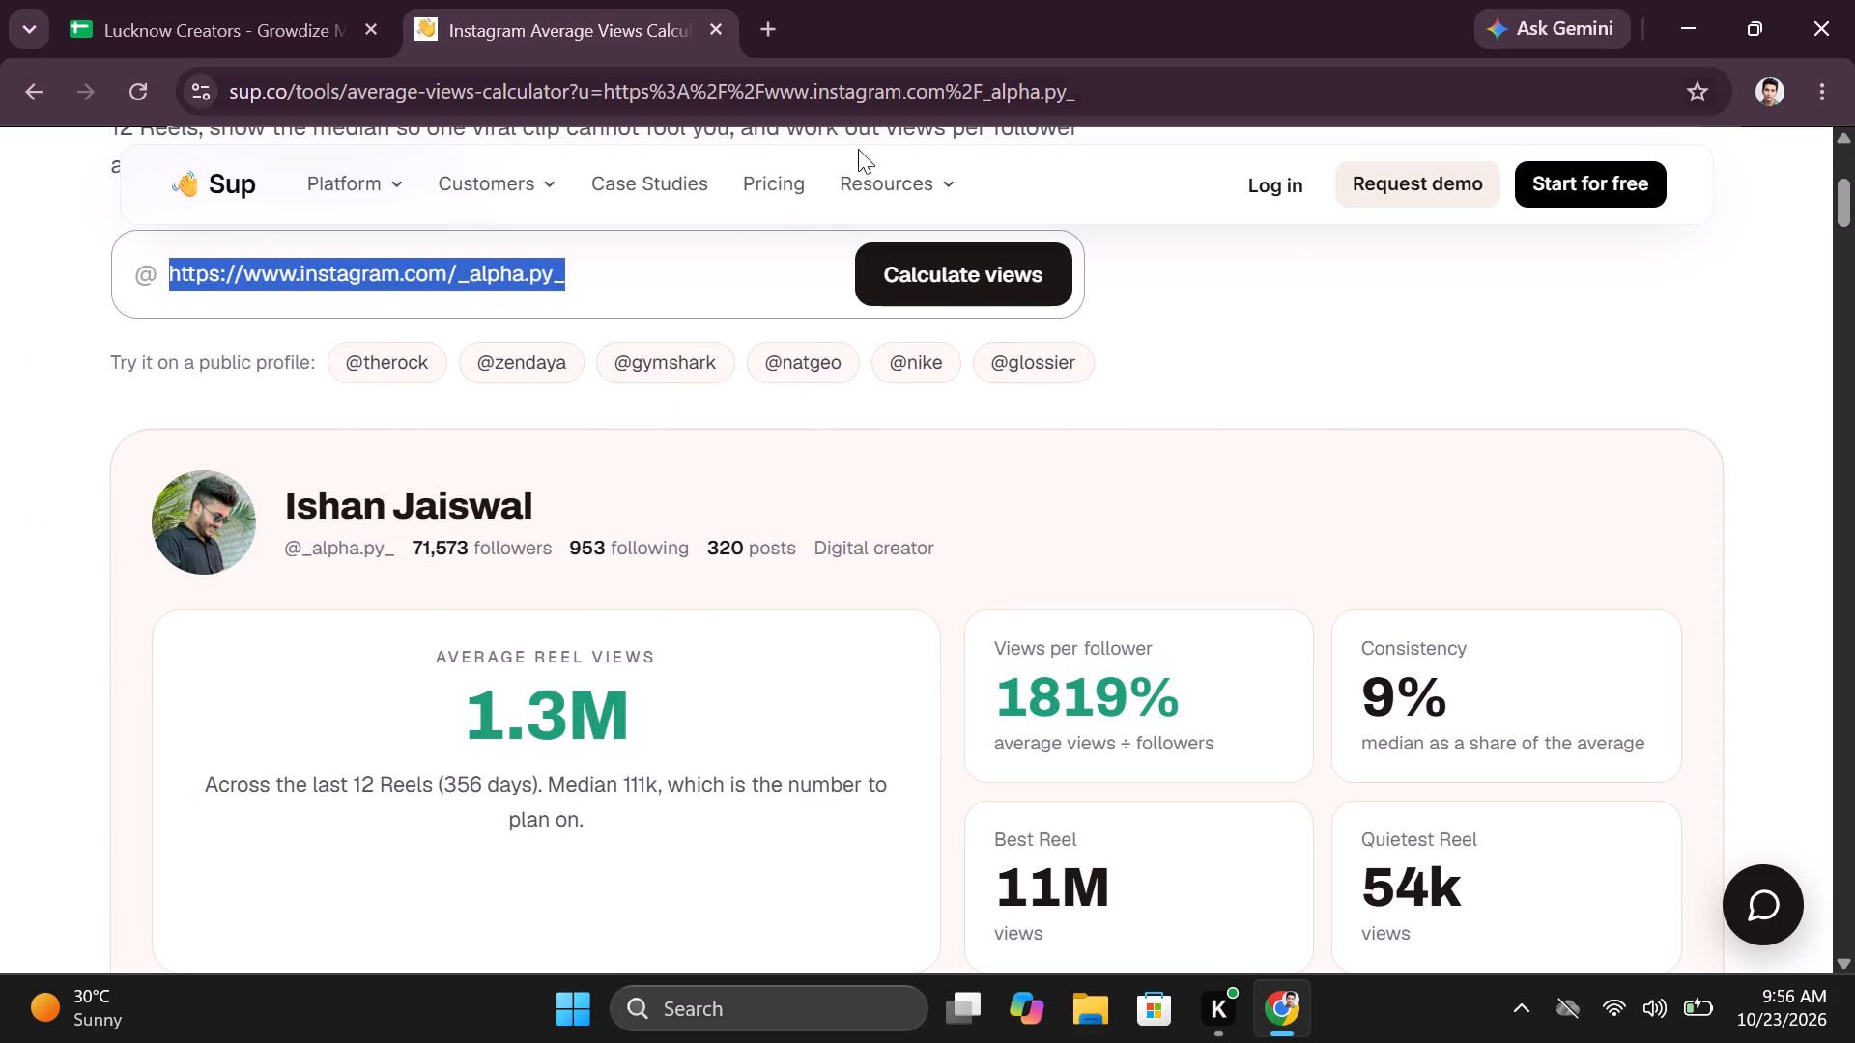
key(ctrl+v)
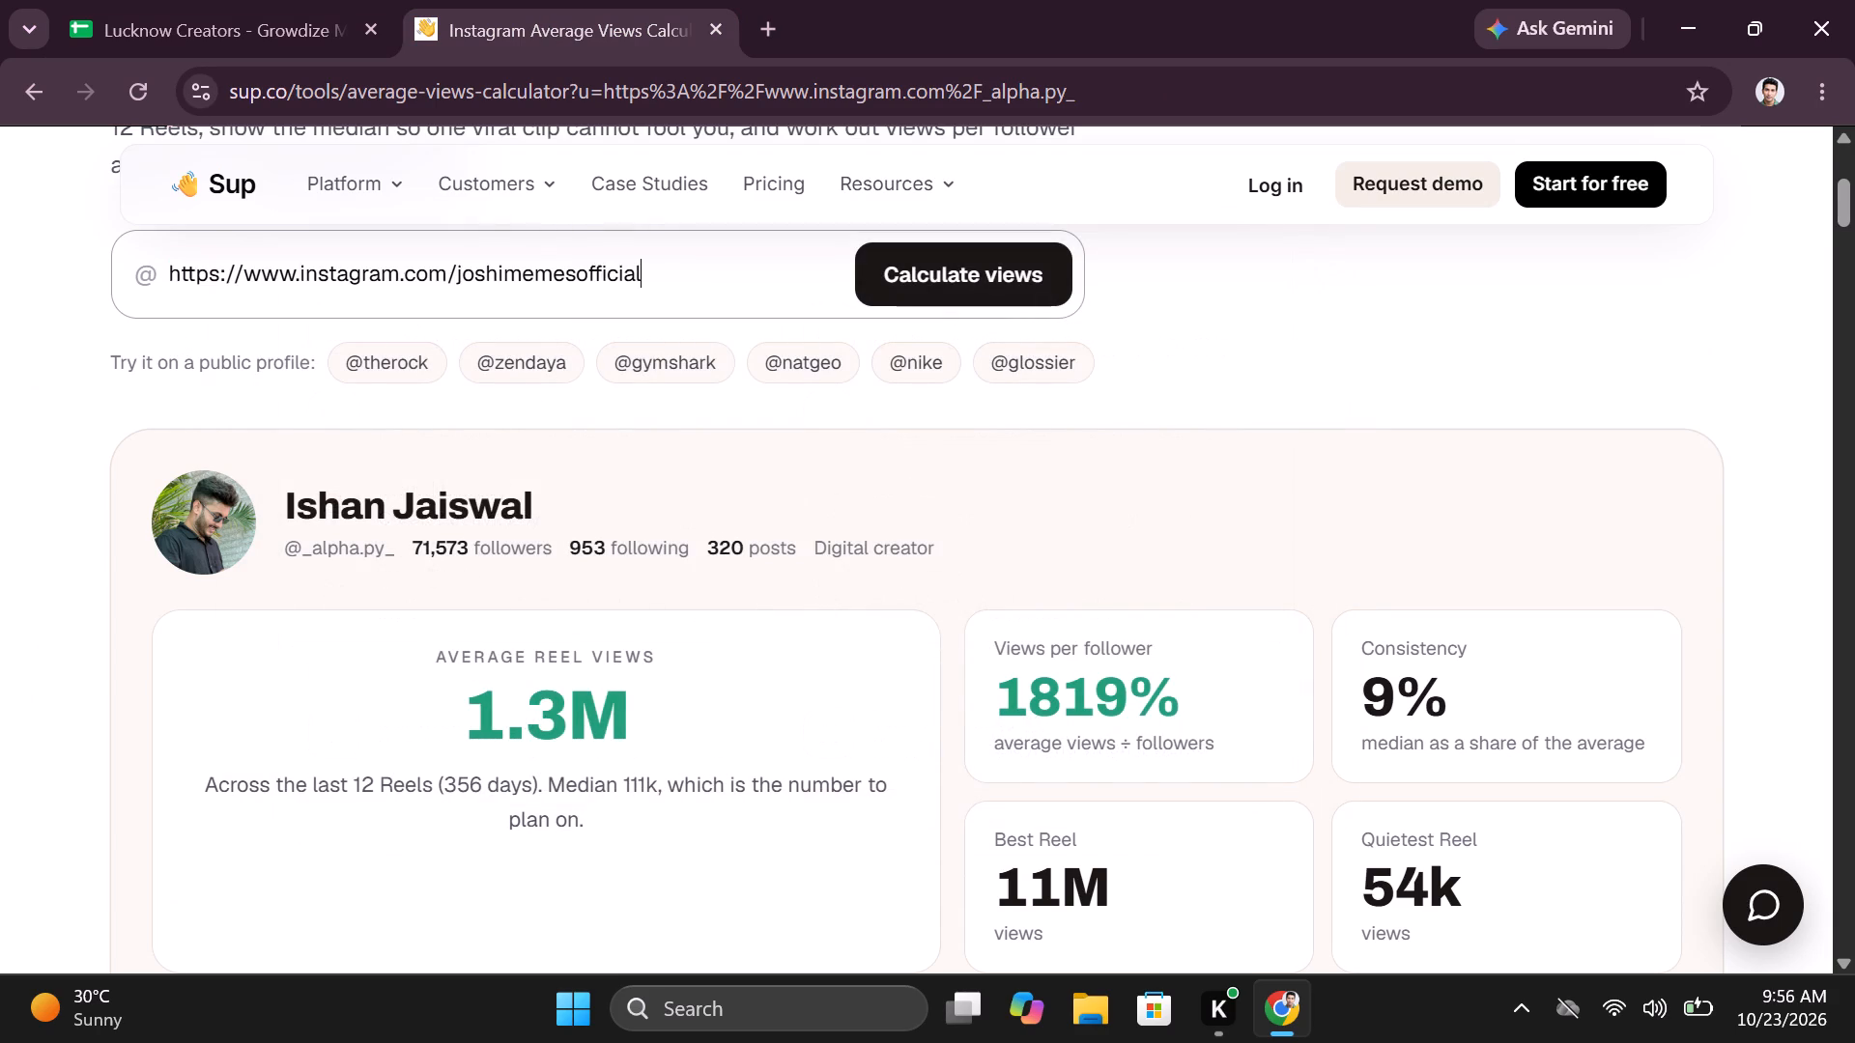
key(Return)
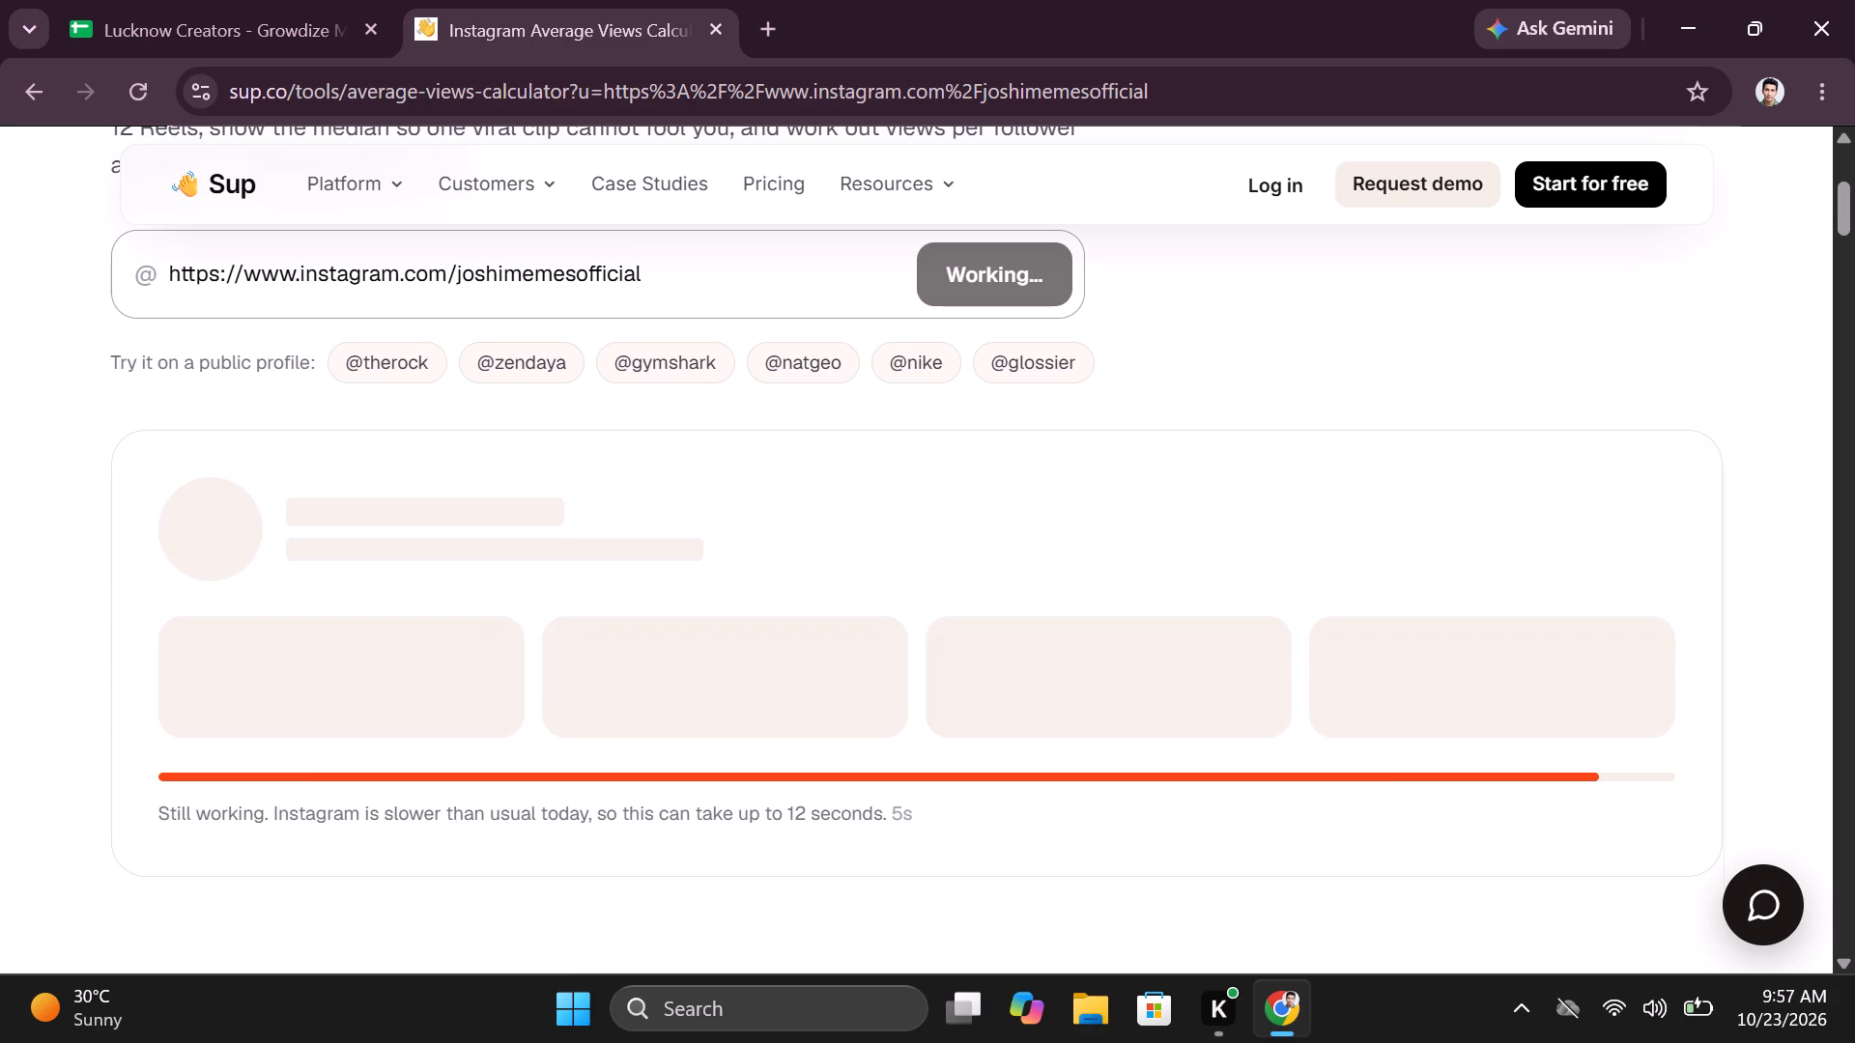
Enter 311K as the Avg. Views value in cell D21 of the Lucknow Creators spreadsheet.
click(161, 25)
click(782, 527)
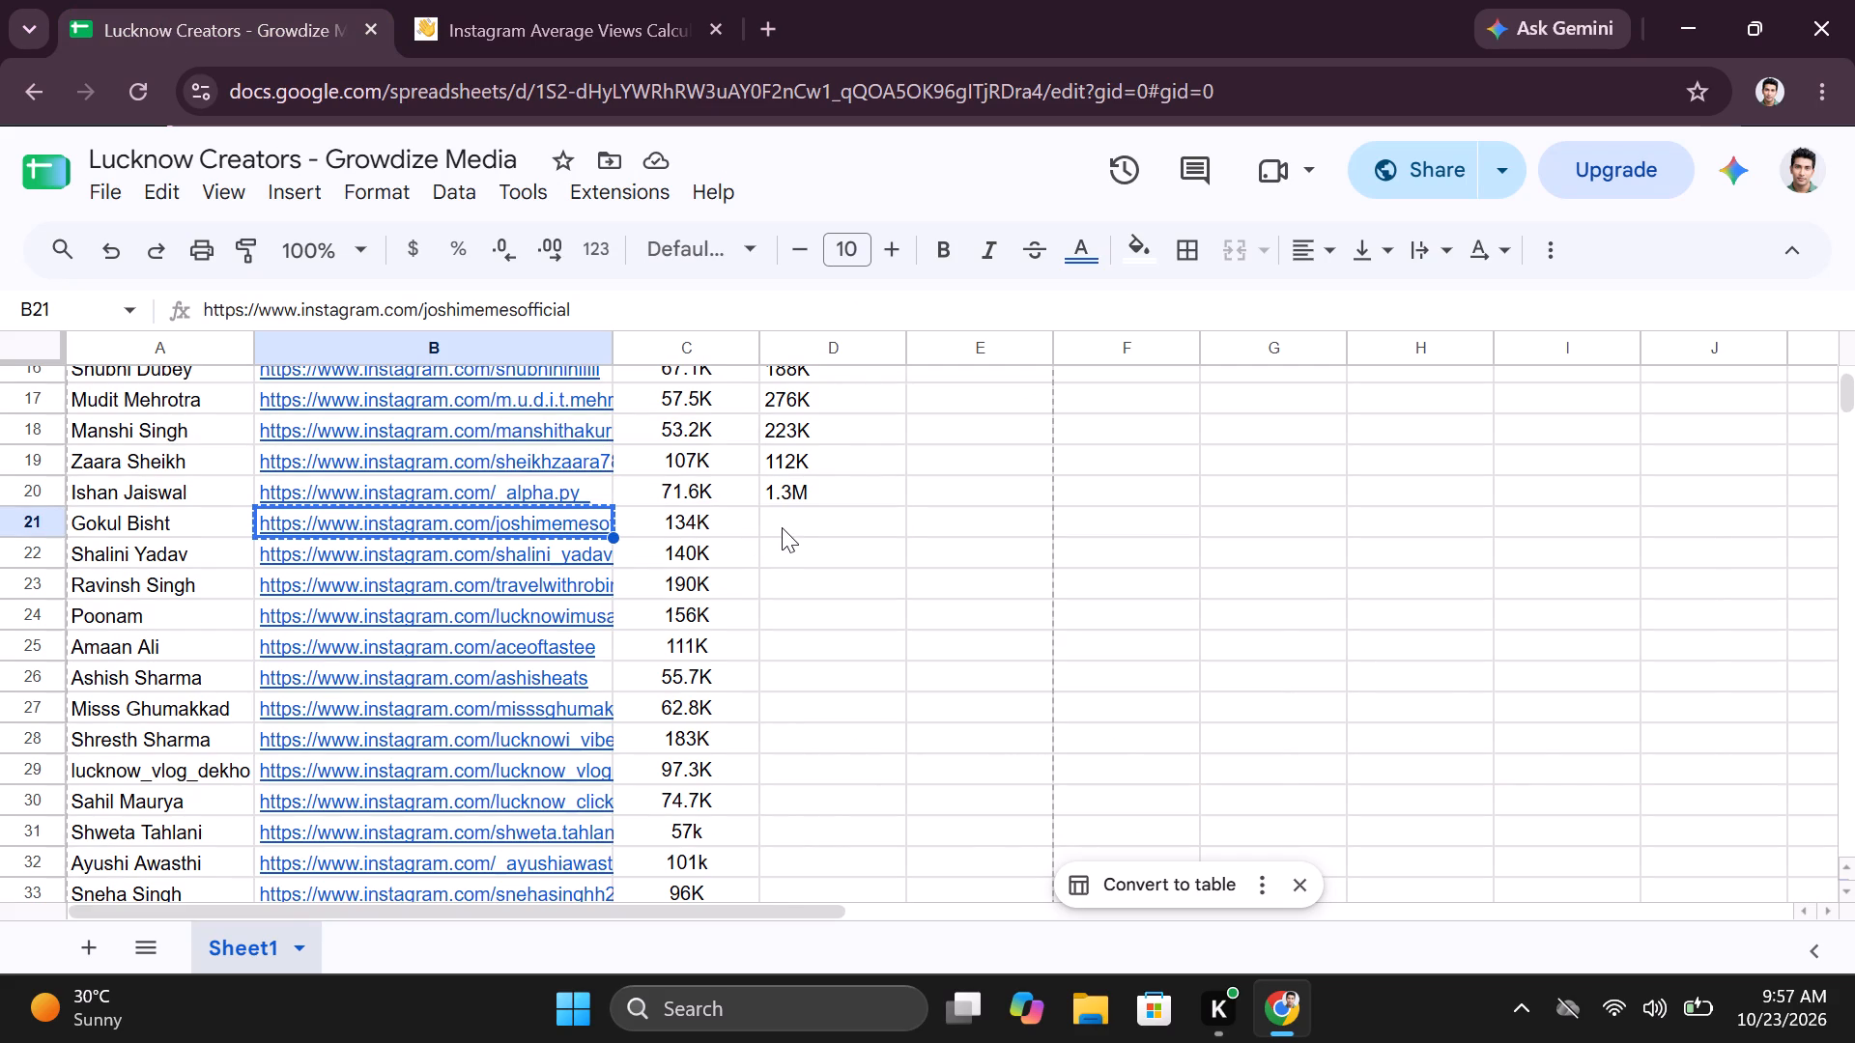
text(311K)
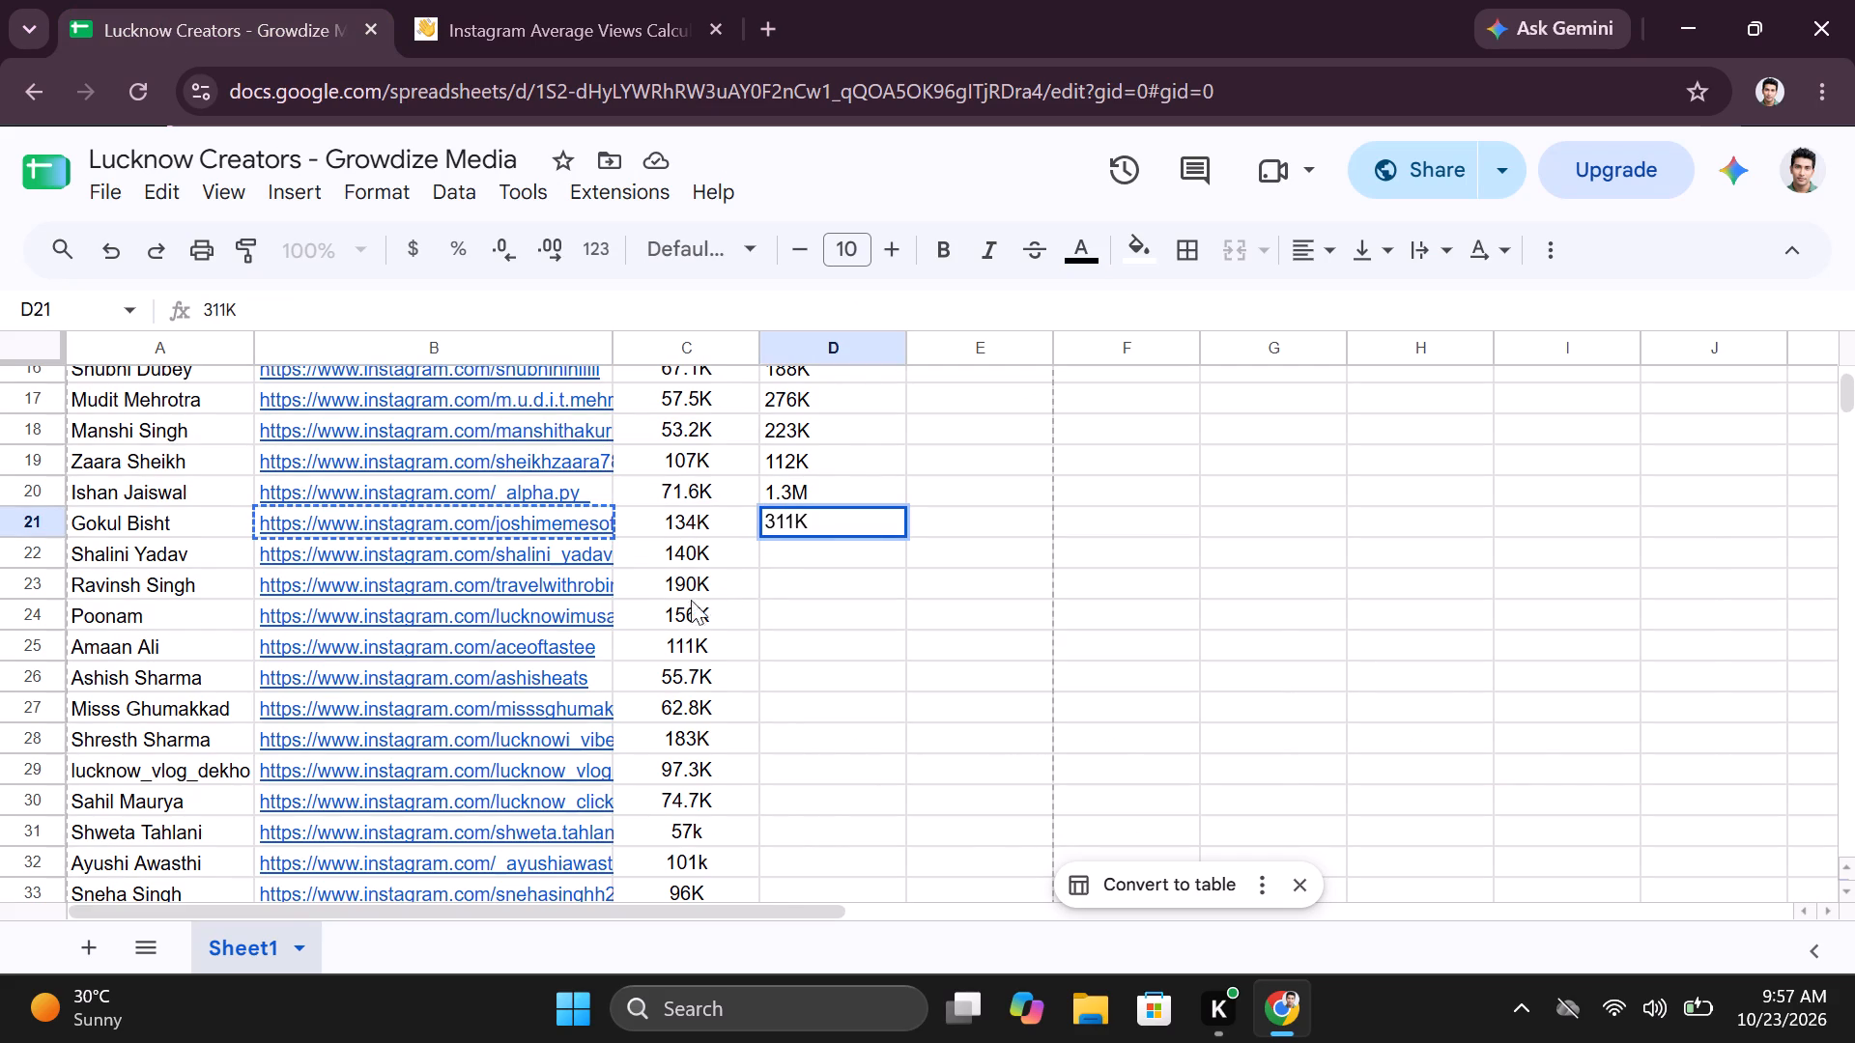
Look up the profile link from cell B22 in Sup's Instagram average views calculator.
click(553, 555)
key(ctrl+c)
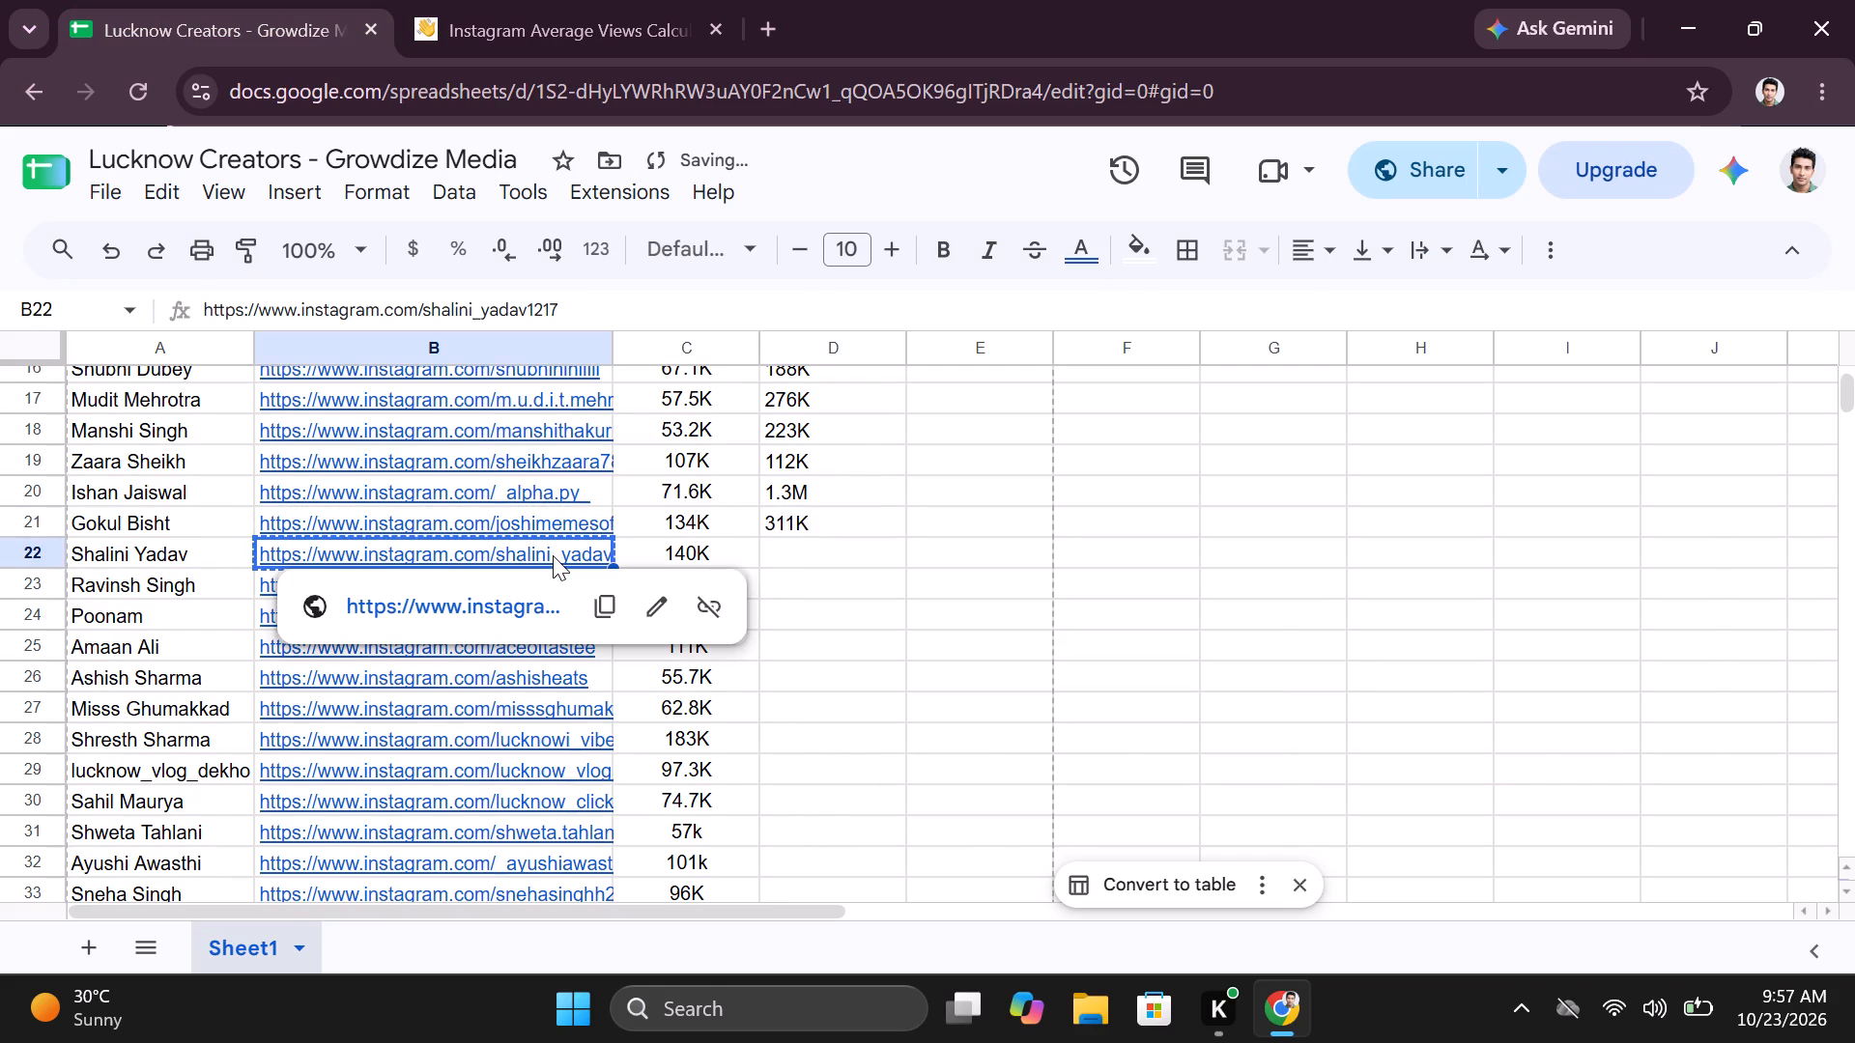
click(591, 0)
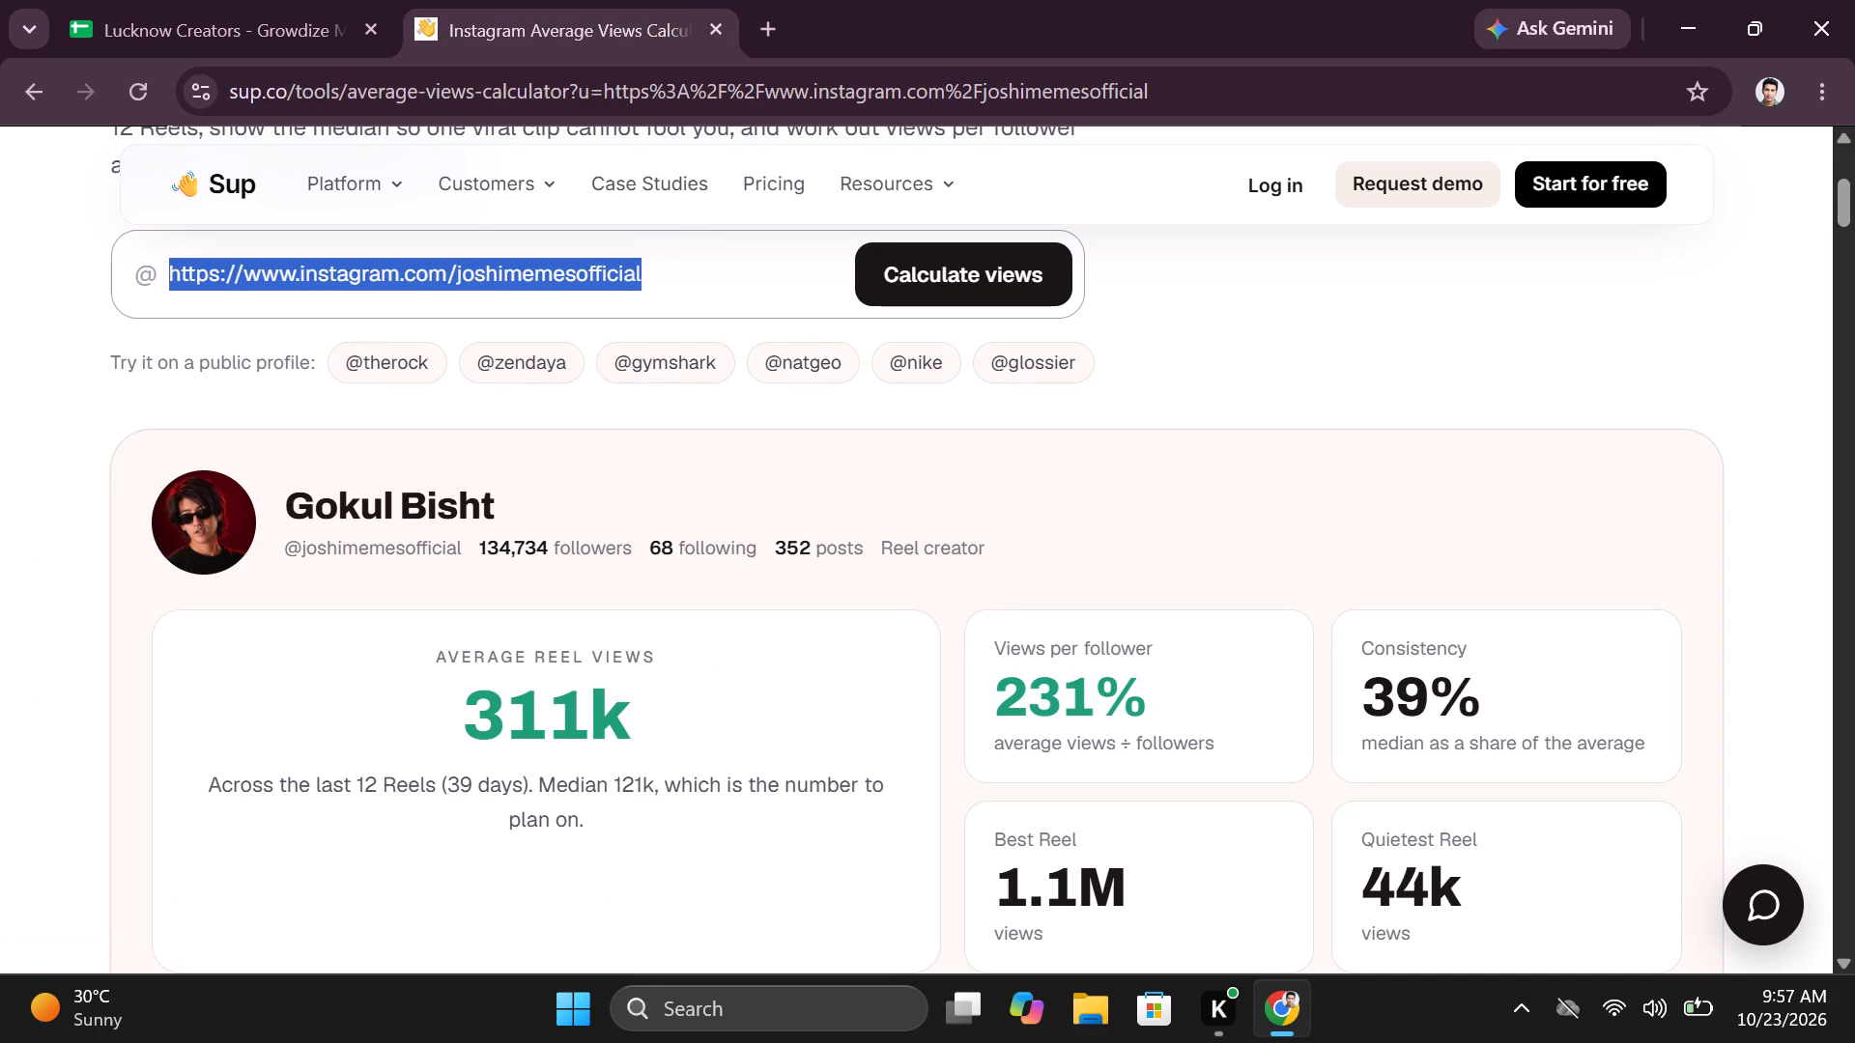
key(ctrl+v)
key(Return)
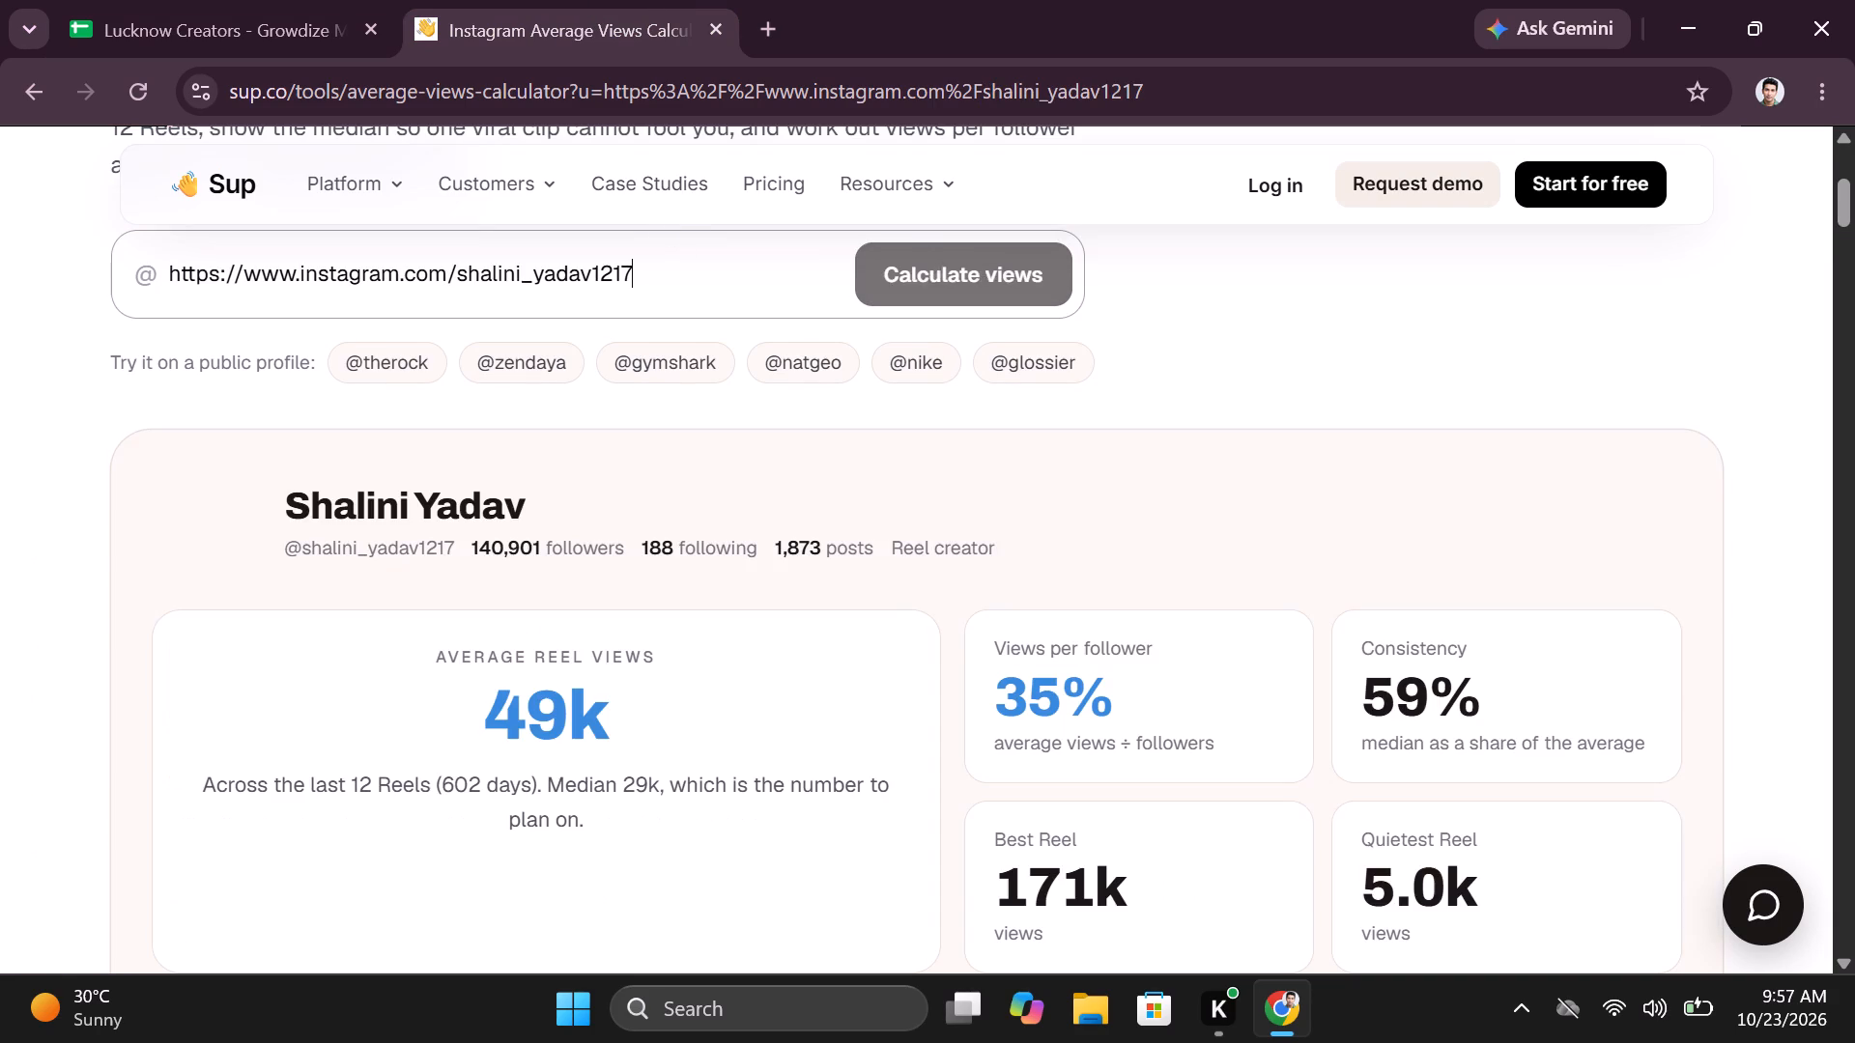
Enter 49K as the Avg. Views value in cell D22 of the Lucknow Creators spreadsheet.
click(260, 0)
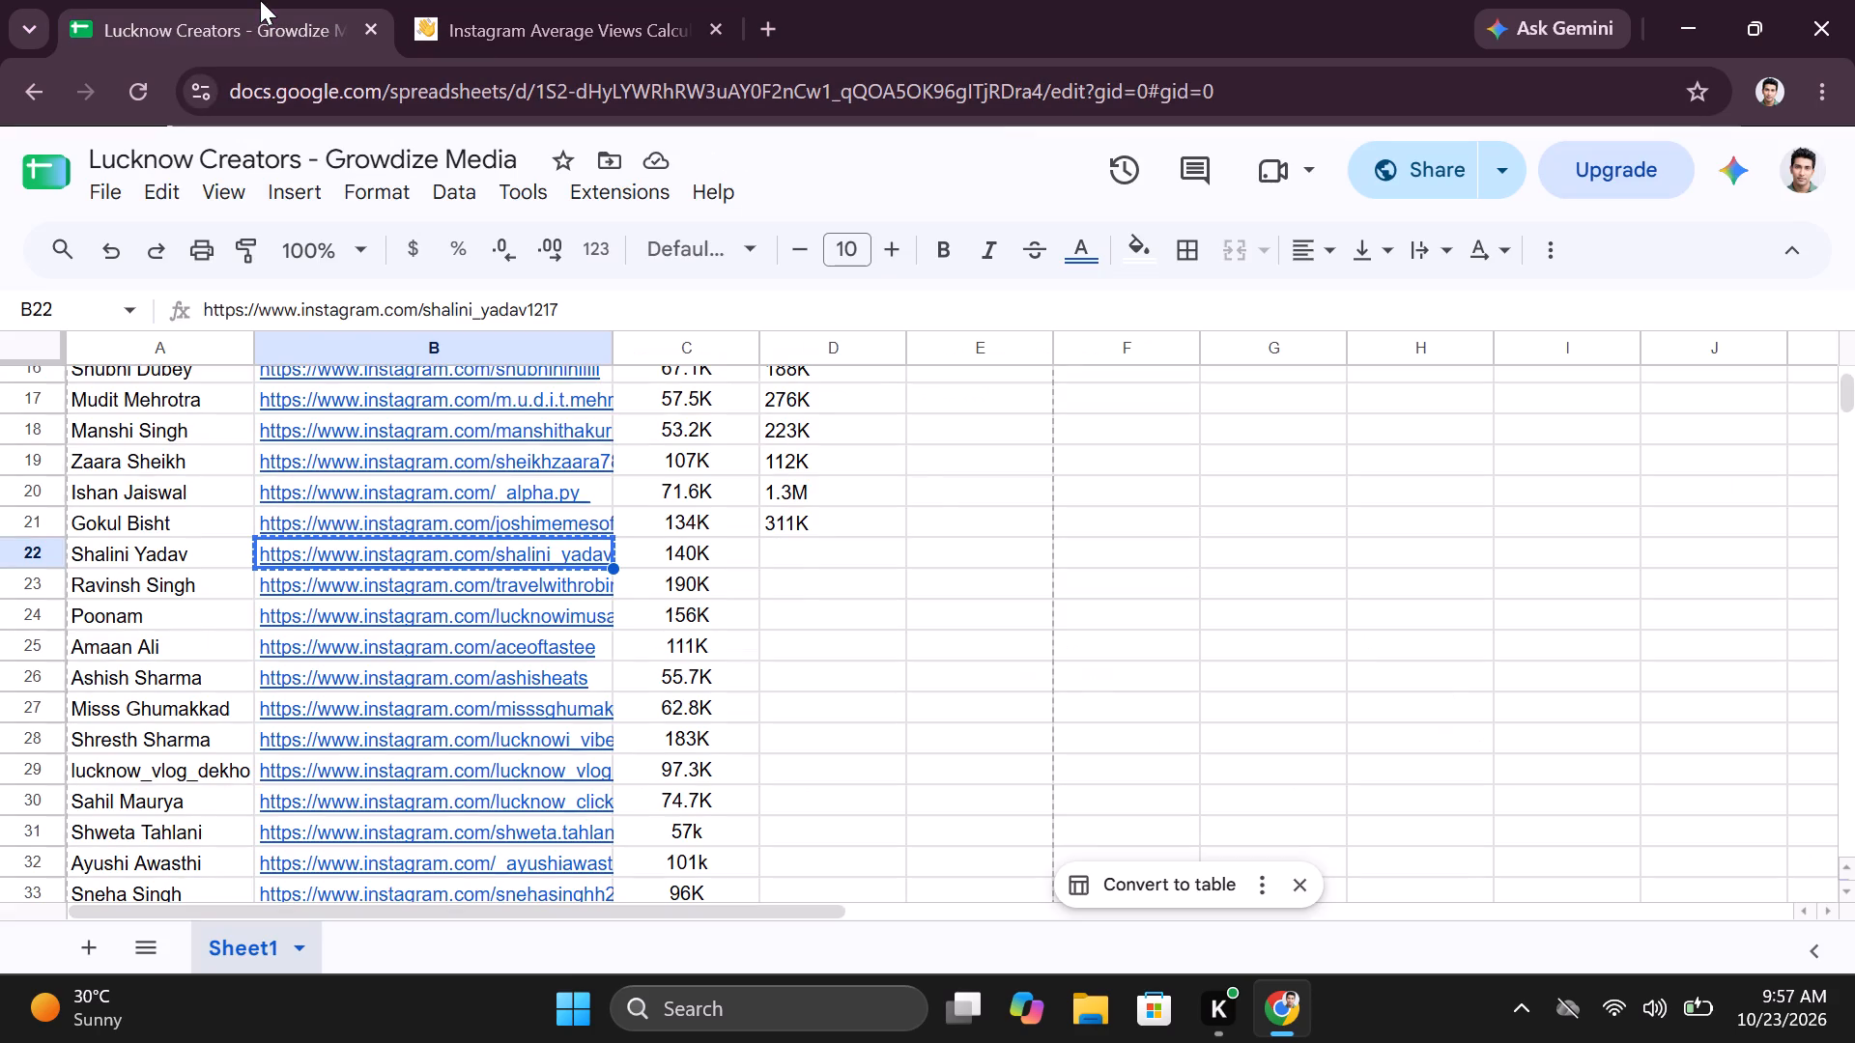
click(815, 558)
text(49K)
Try to look up the profile link from cell B23 in Sup's Instagram average views calculator.
click(561, 590)
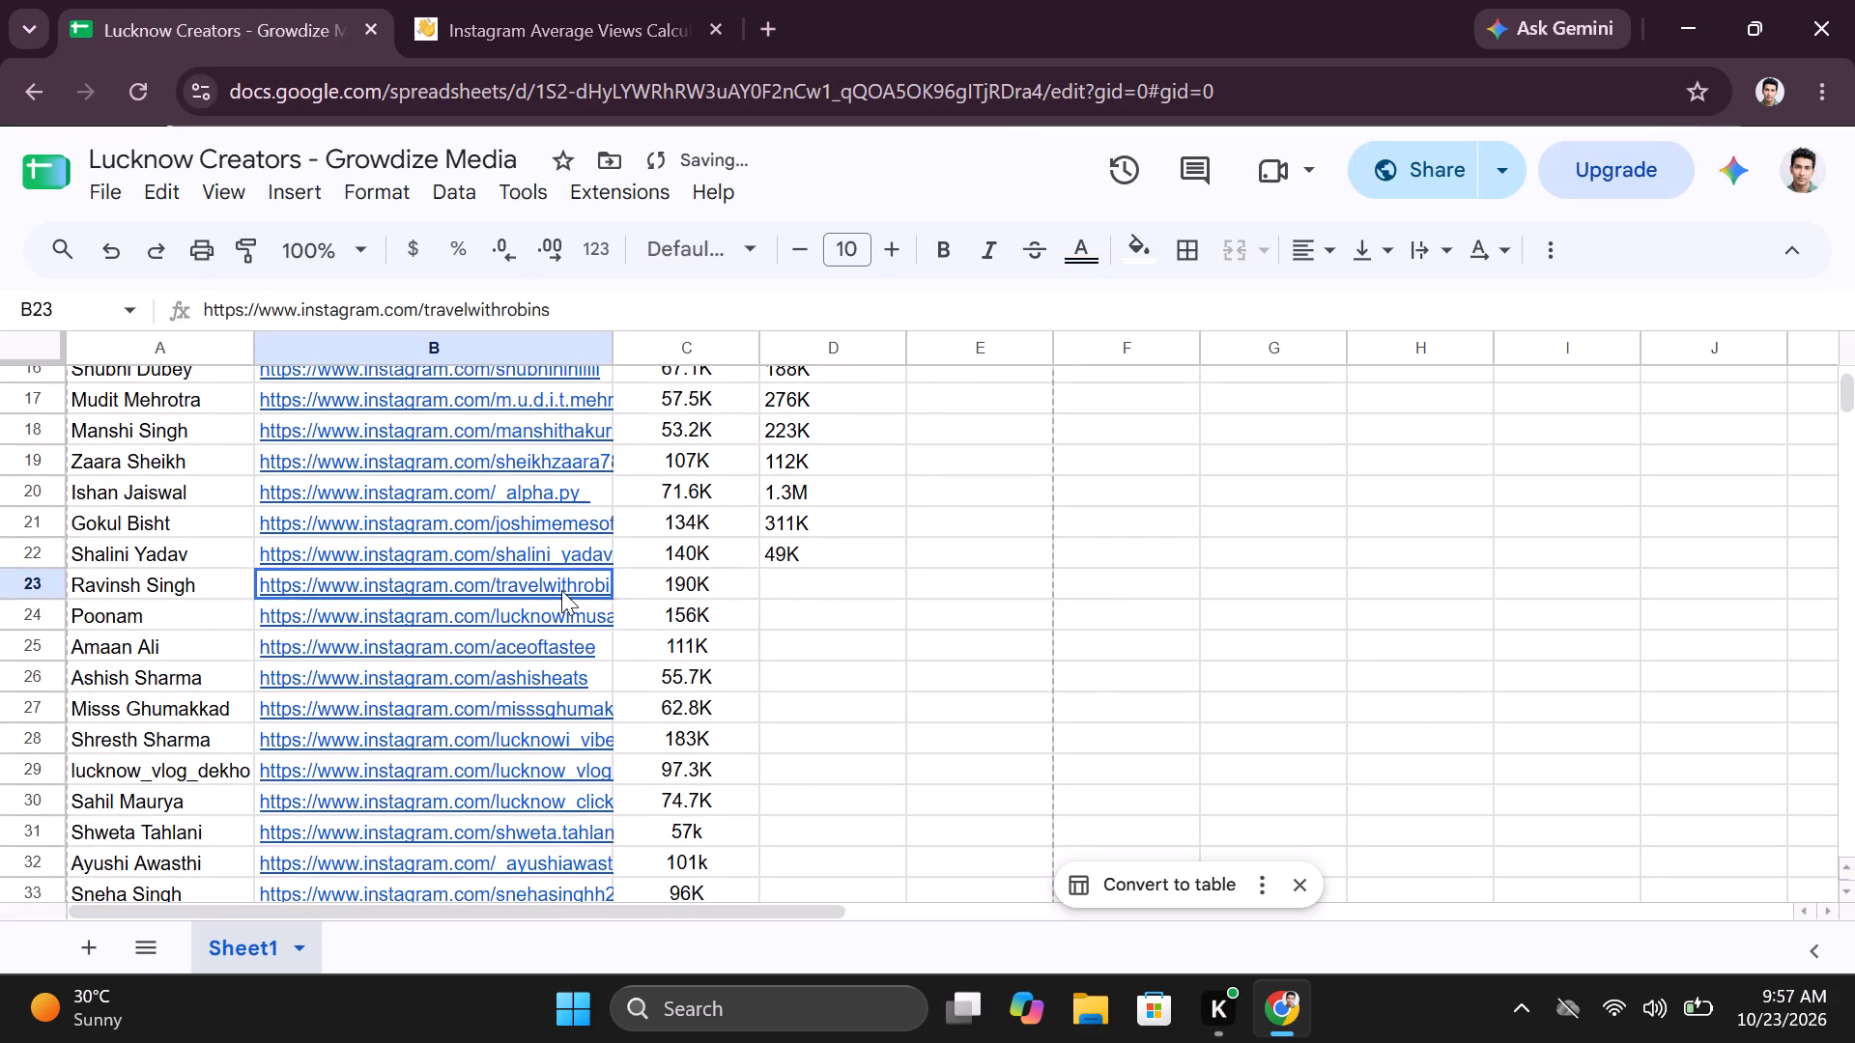
key(ctrl+c)
click(557, 0)
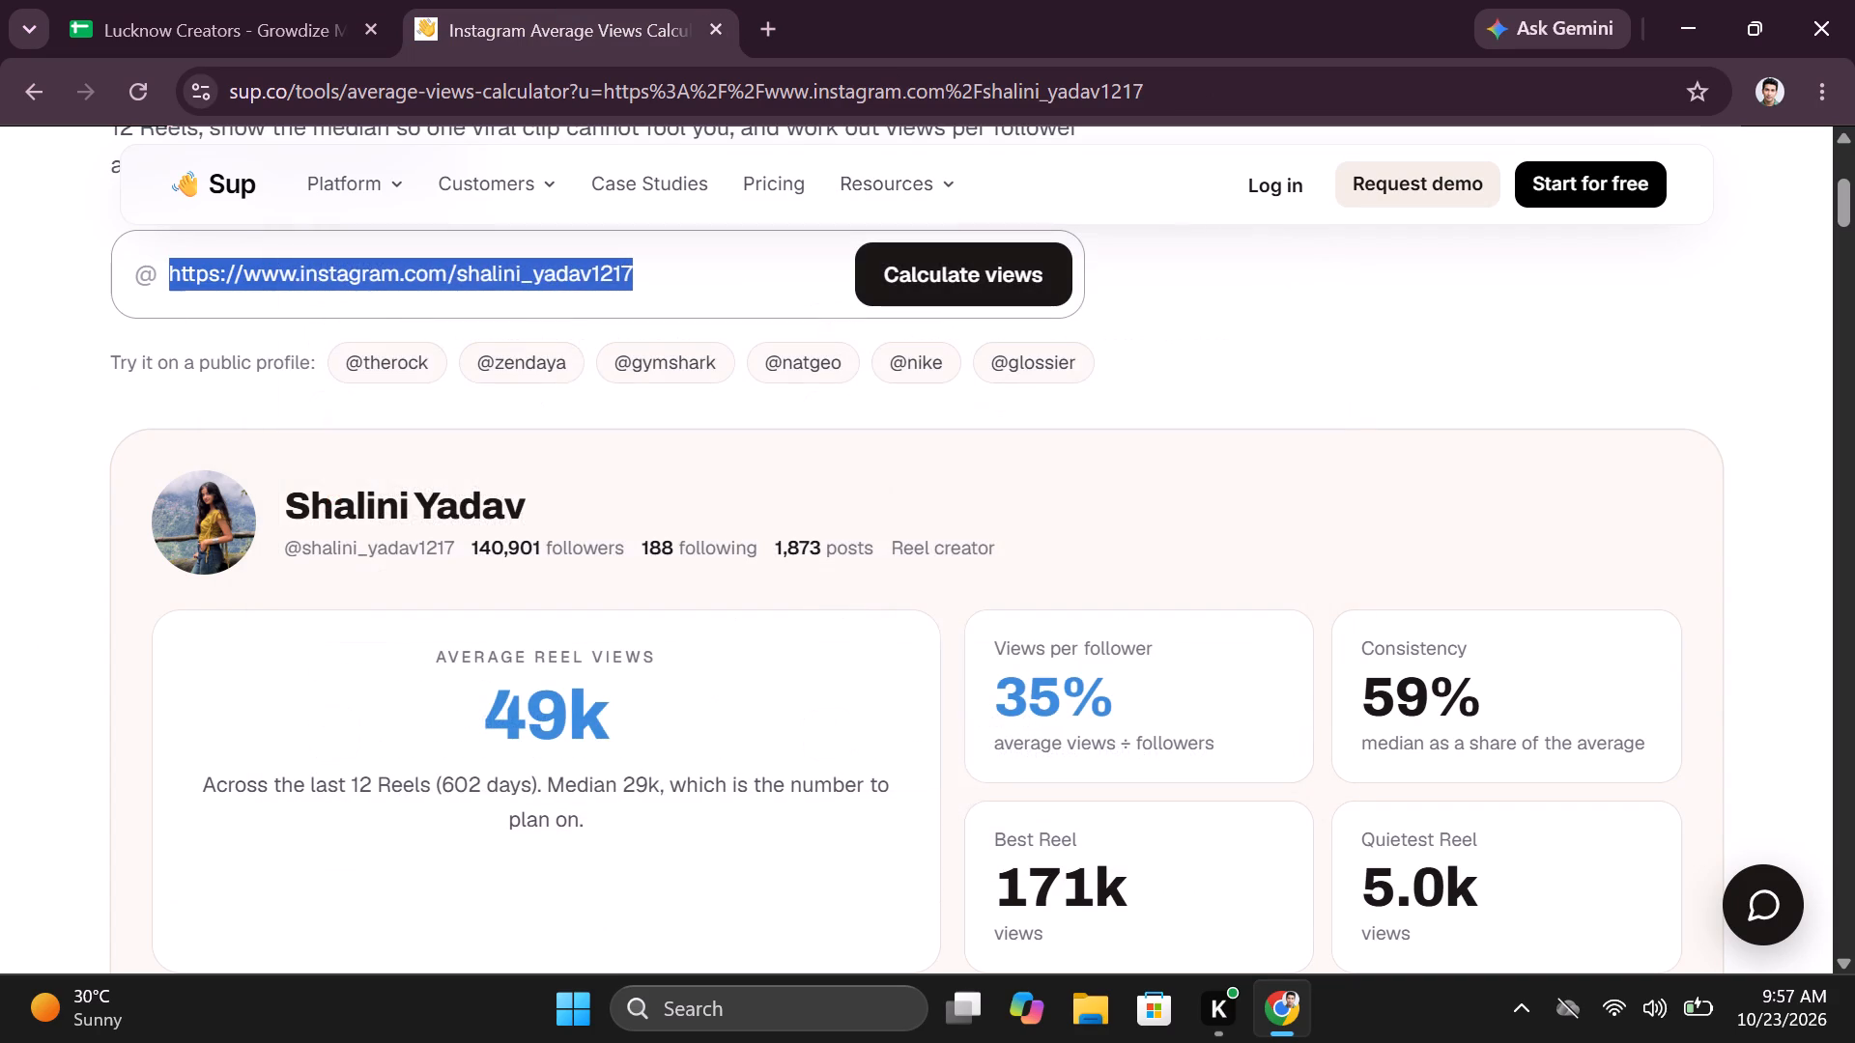
key(ctrl+v)
key(Return)
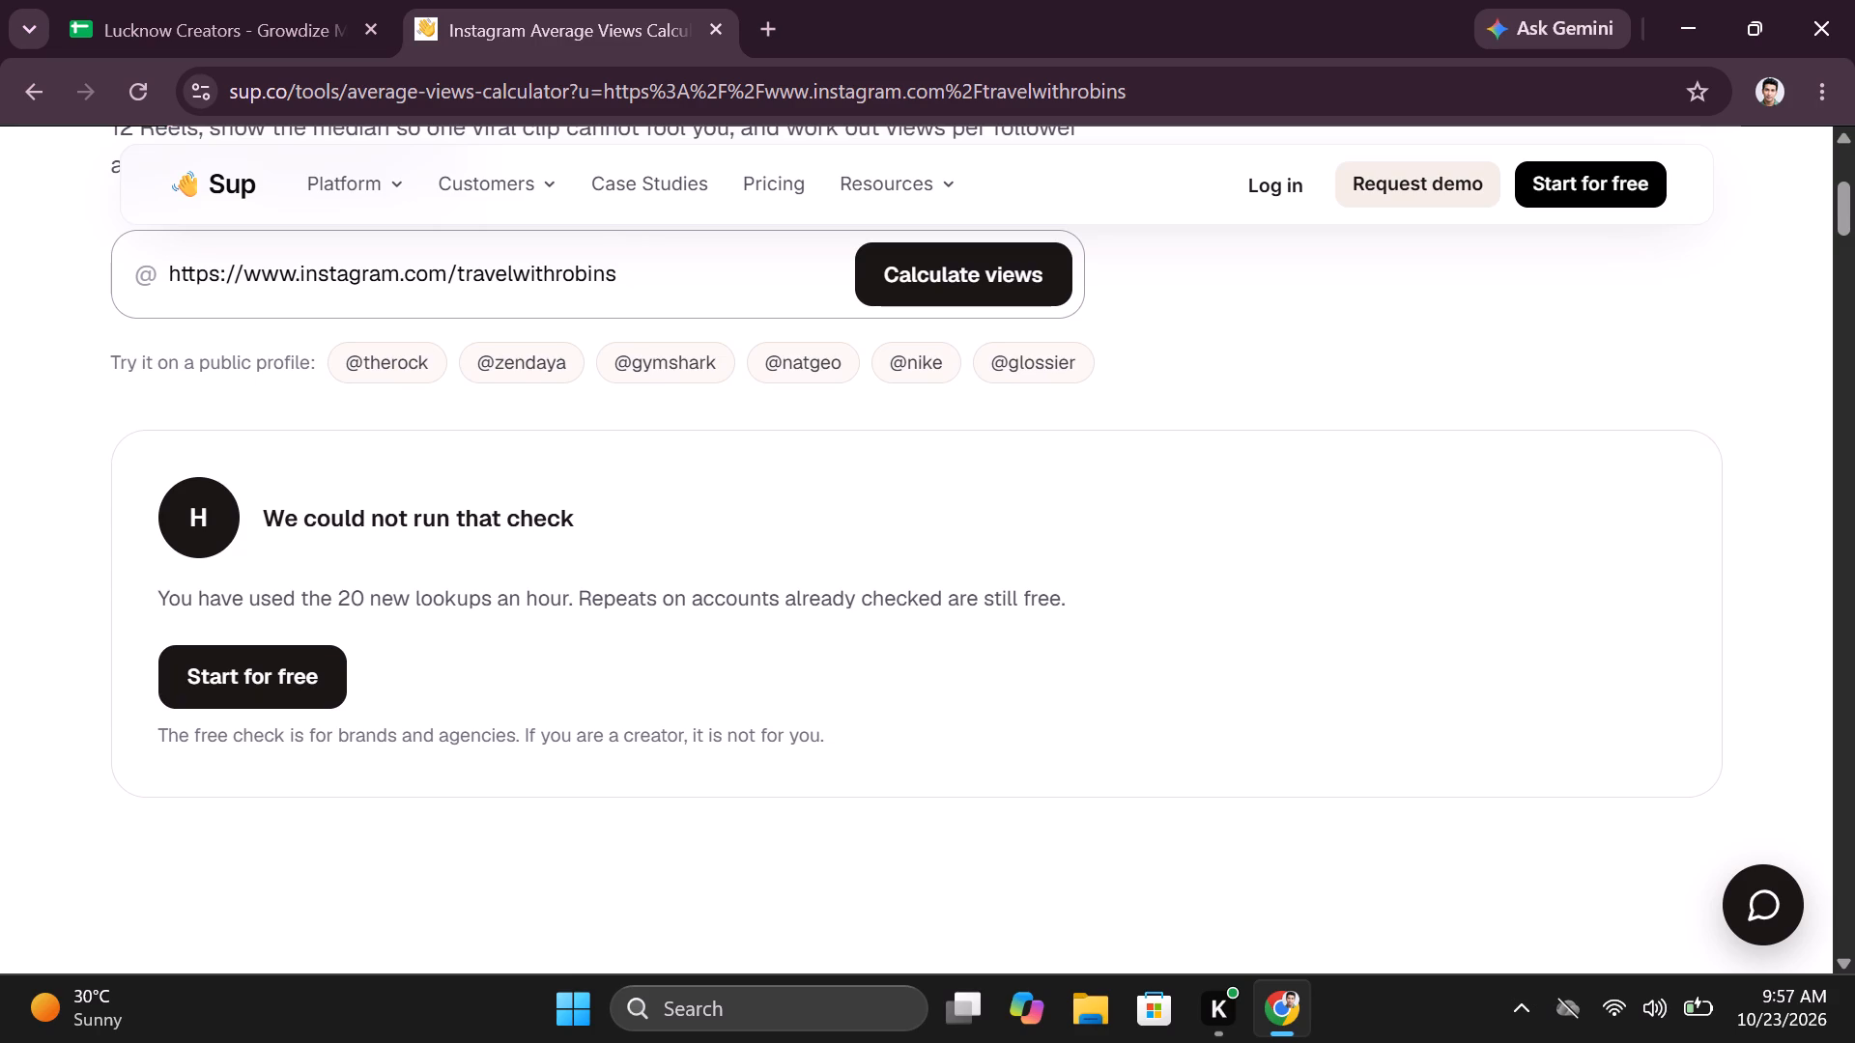
click(265, 701)
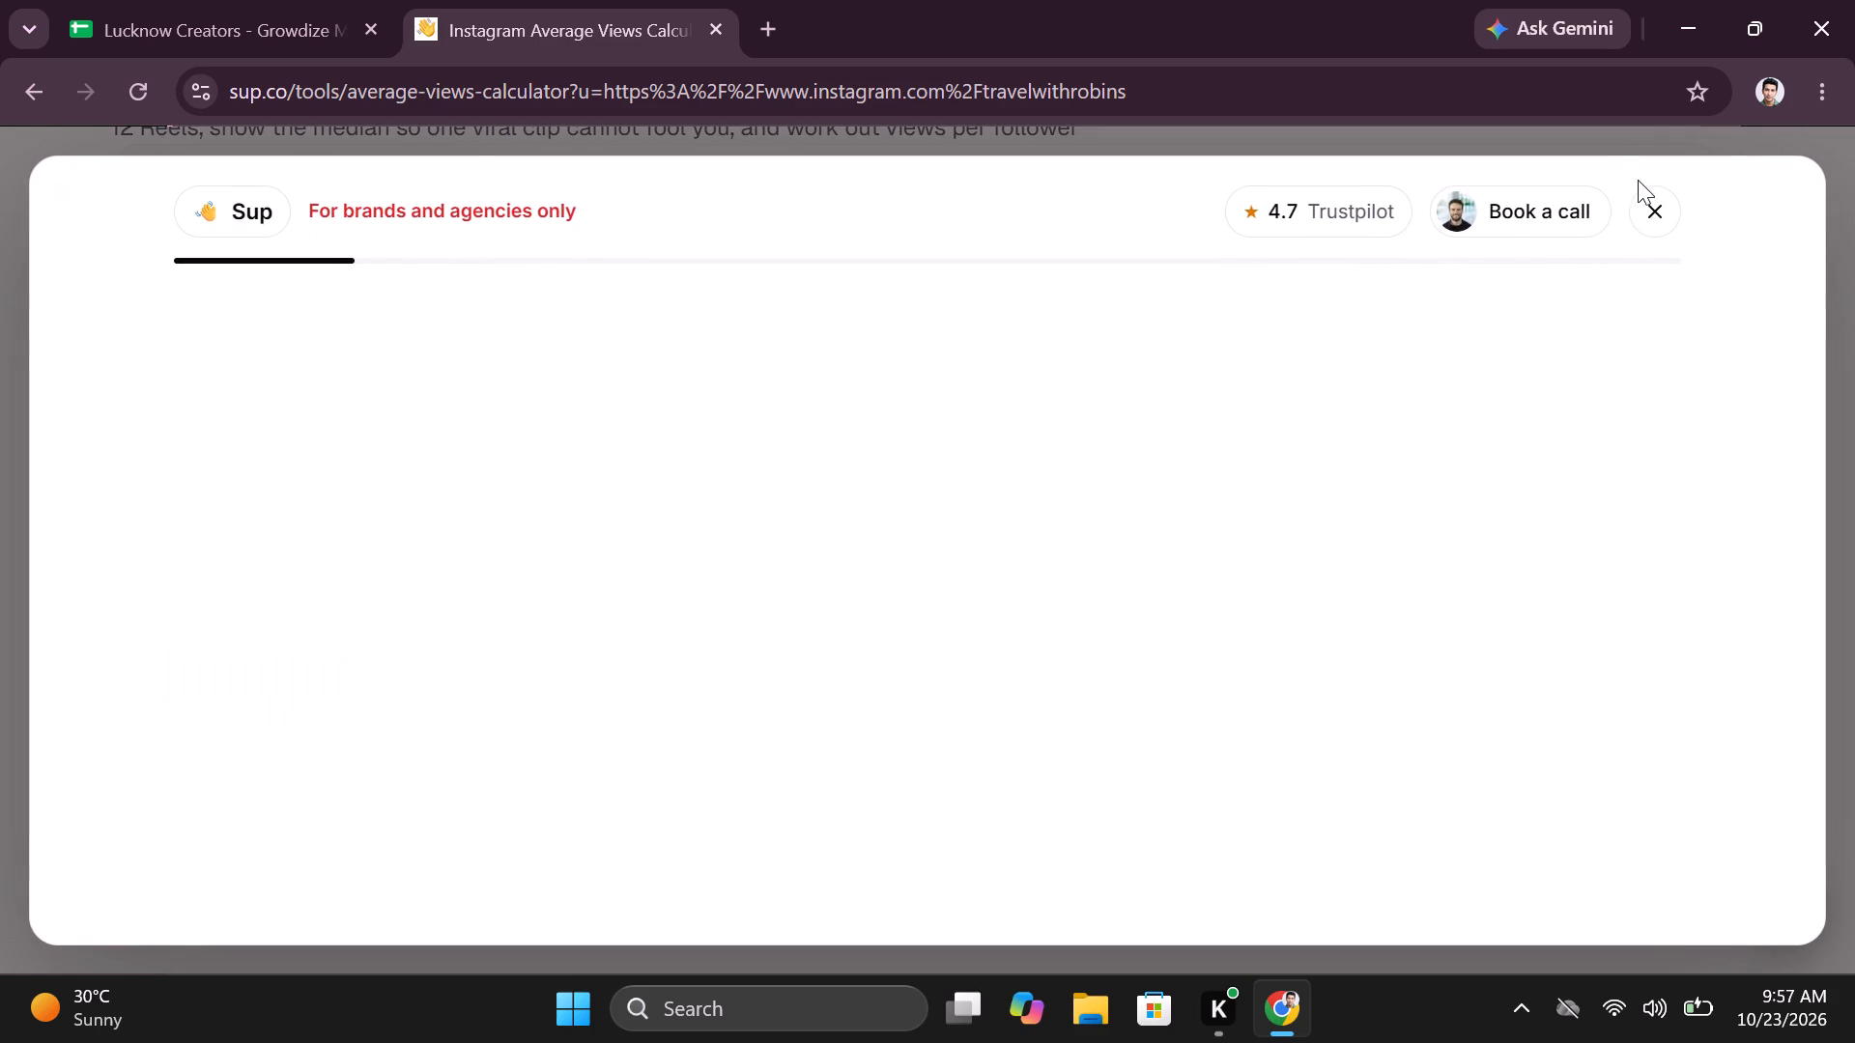
click(1667, 219)
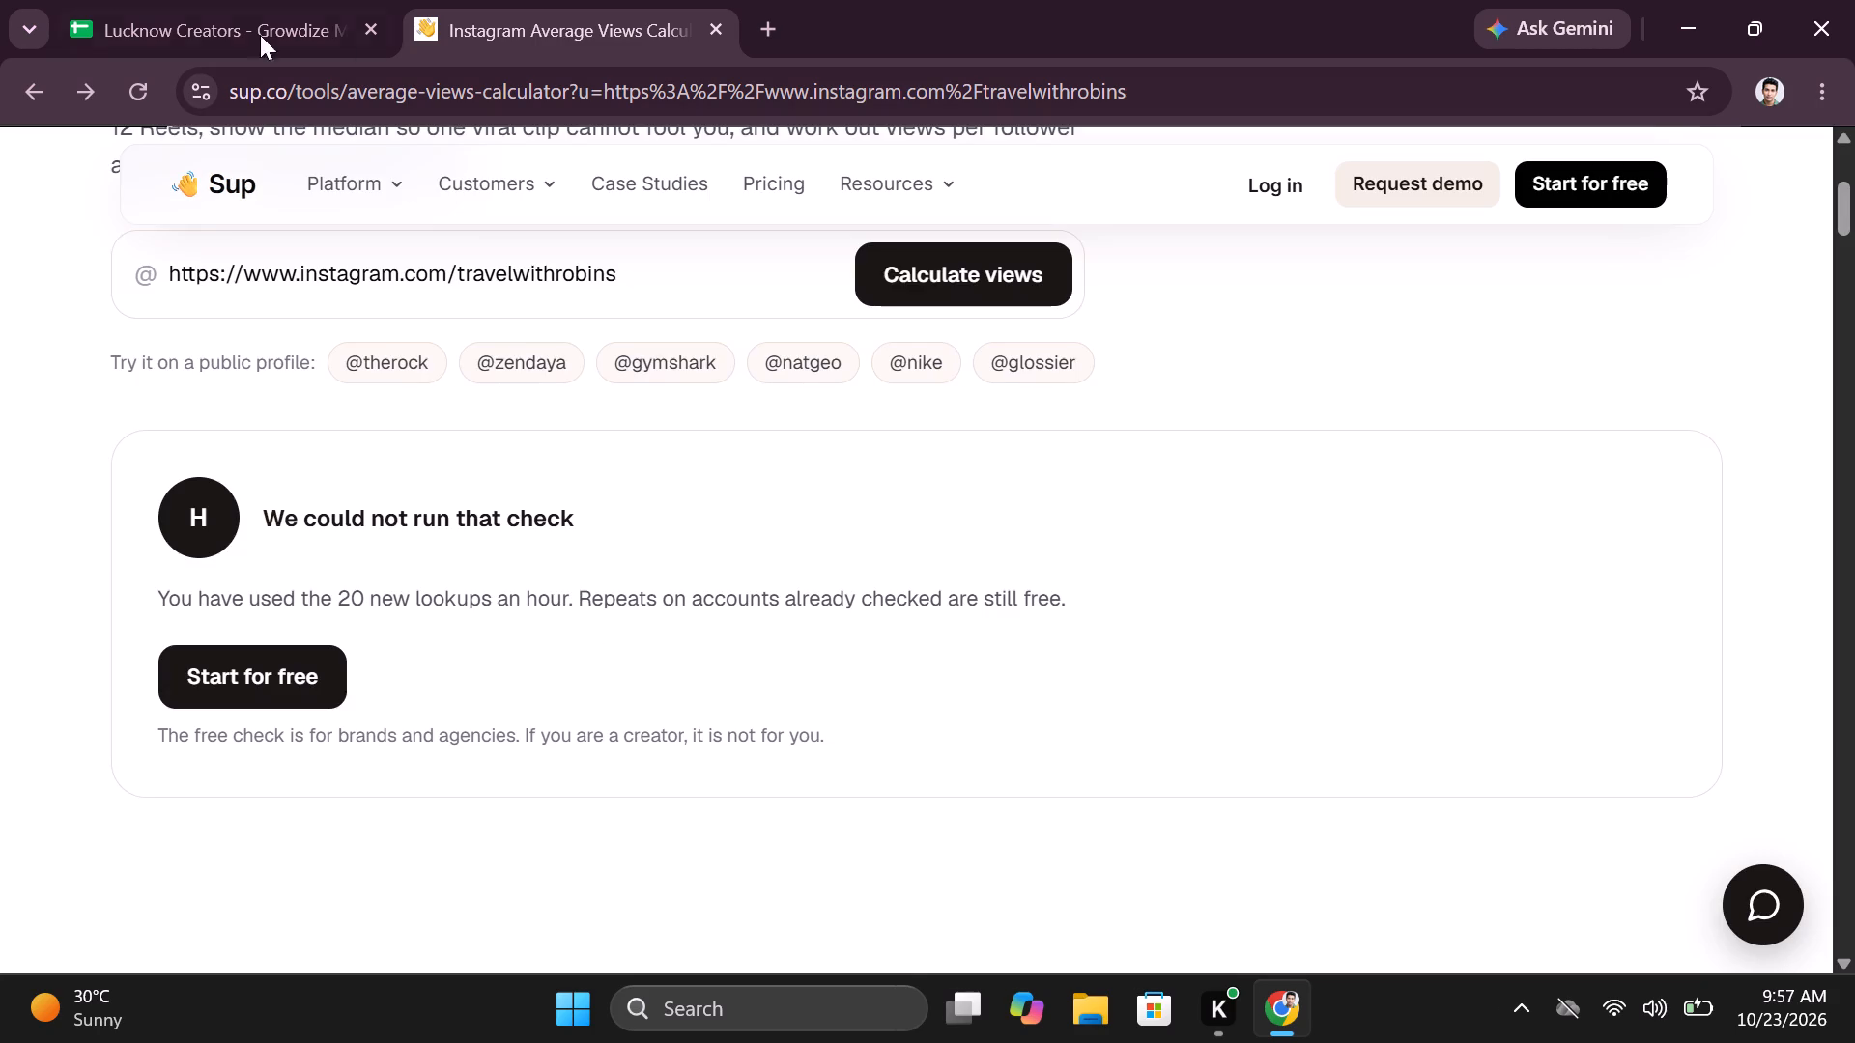
Return to the Google search results and open Modash's Free Instagram Average Views Calculator.
click(43, 91)
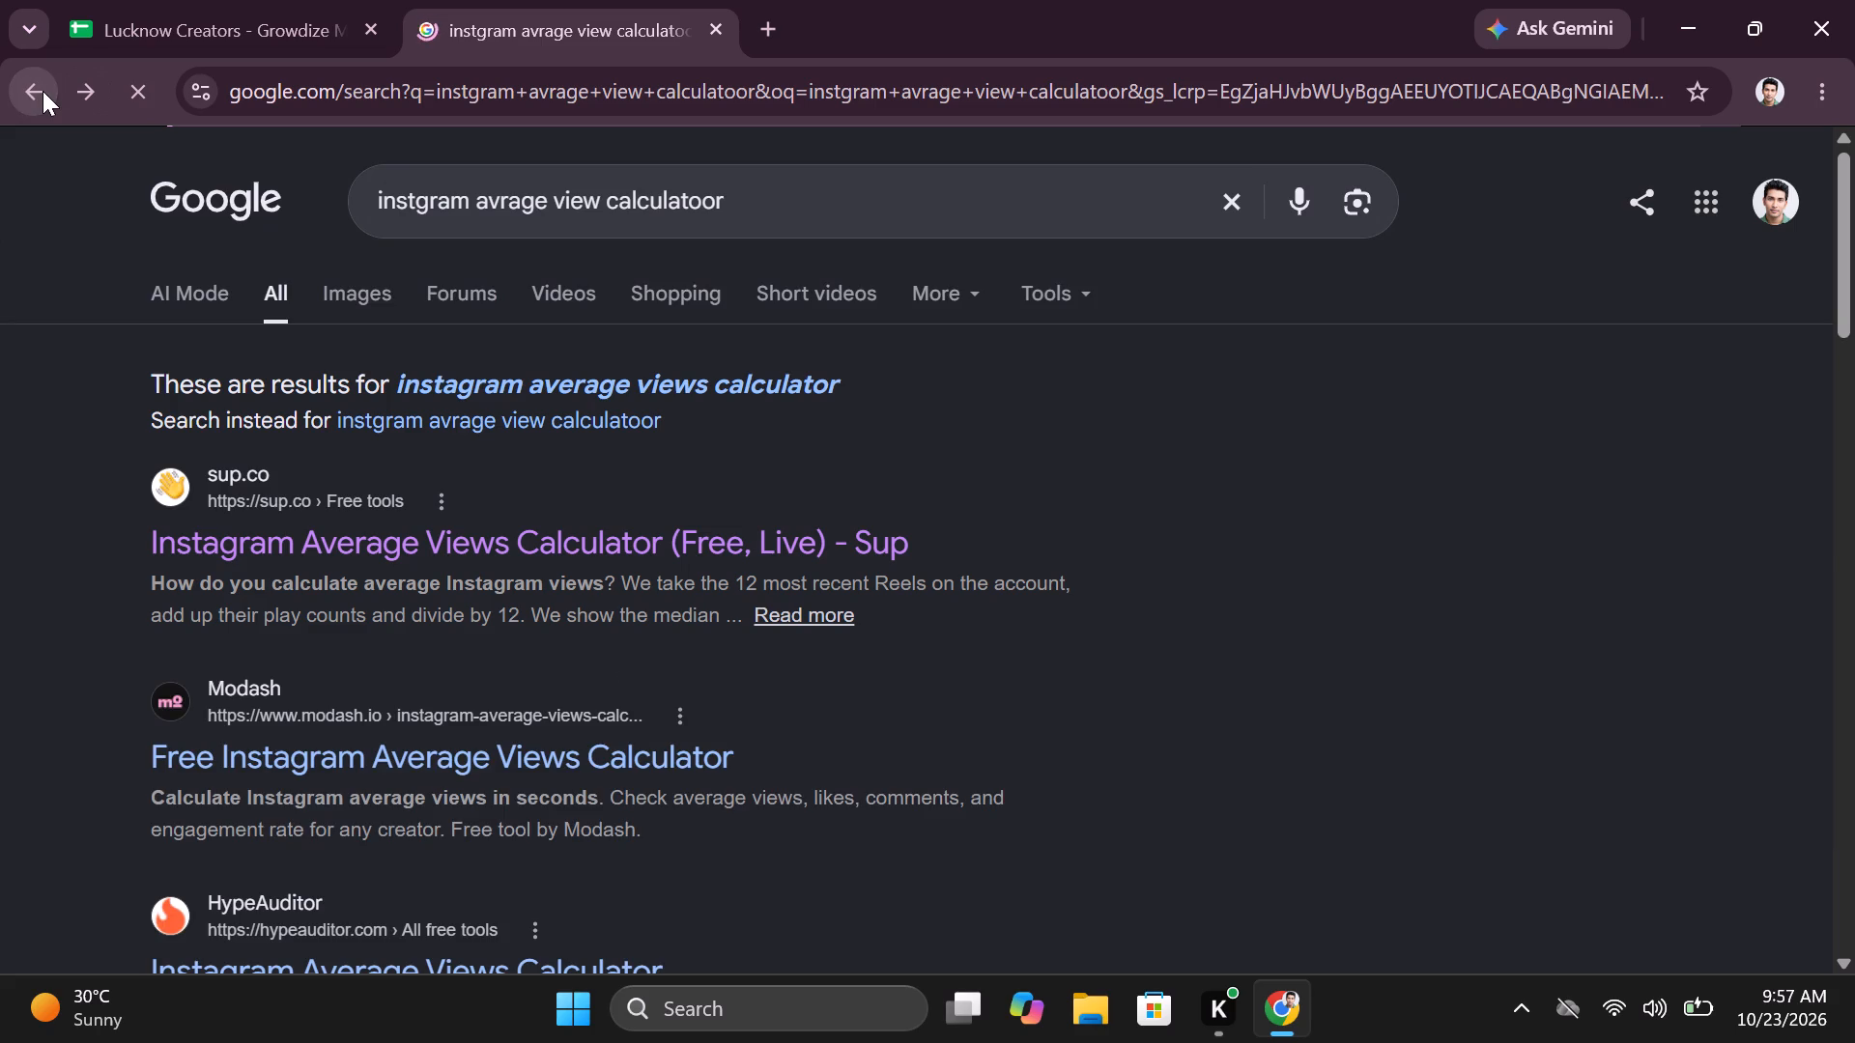
scroll(719, 491, down, 2)
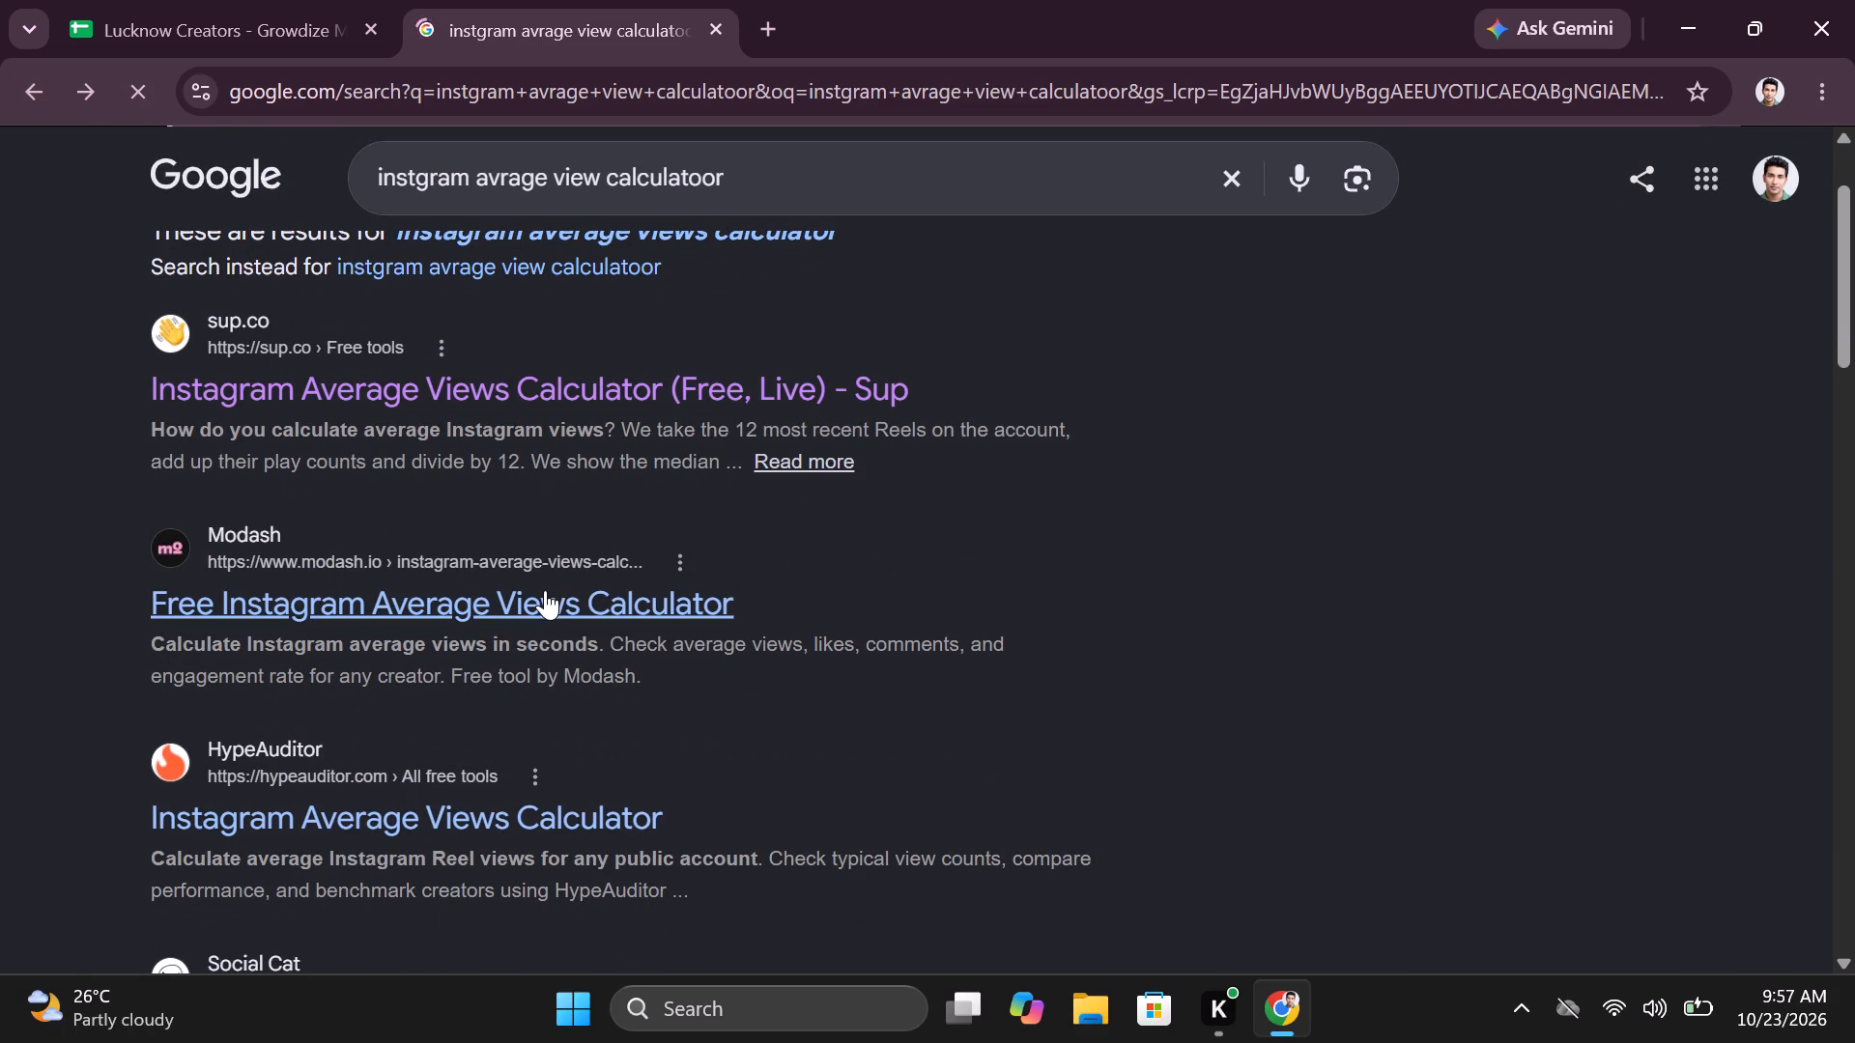
click(545, 590)
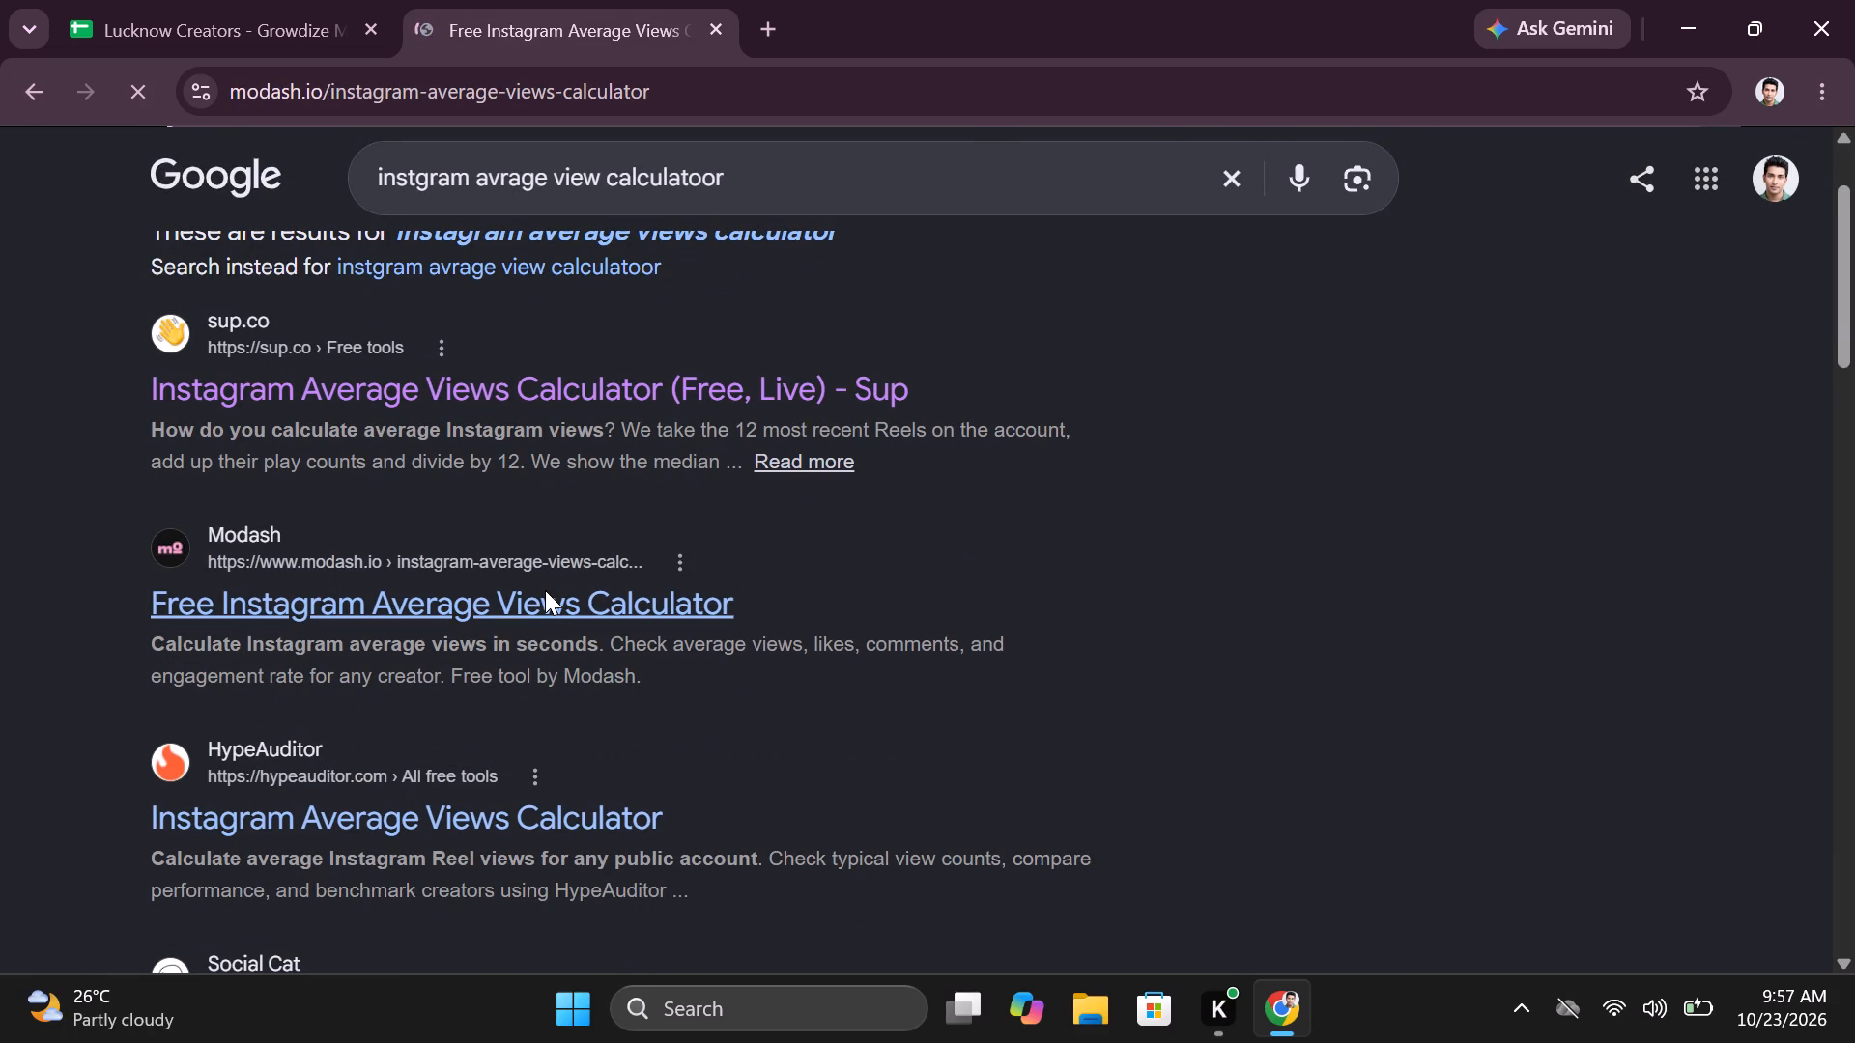
Look up the copied profile link from cell B23 in Modash's average views calculator and accept the site's cookies.
scroll(545, 590, down, 1)
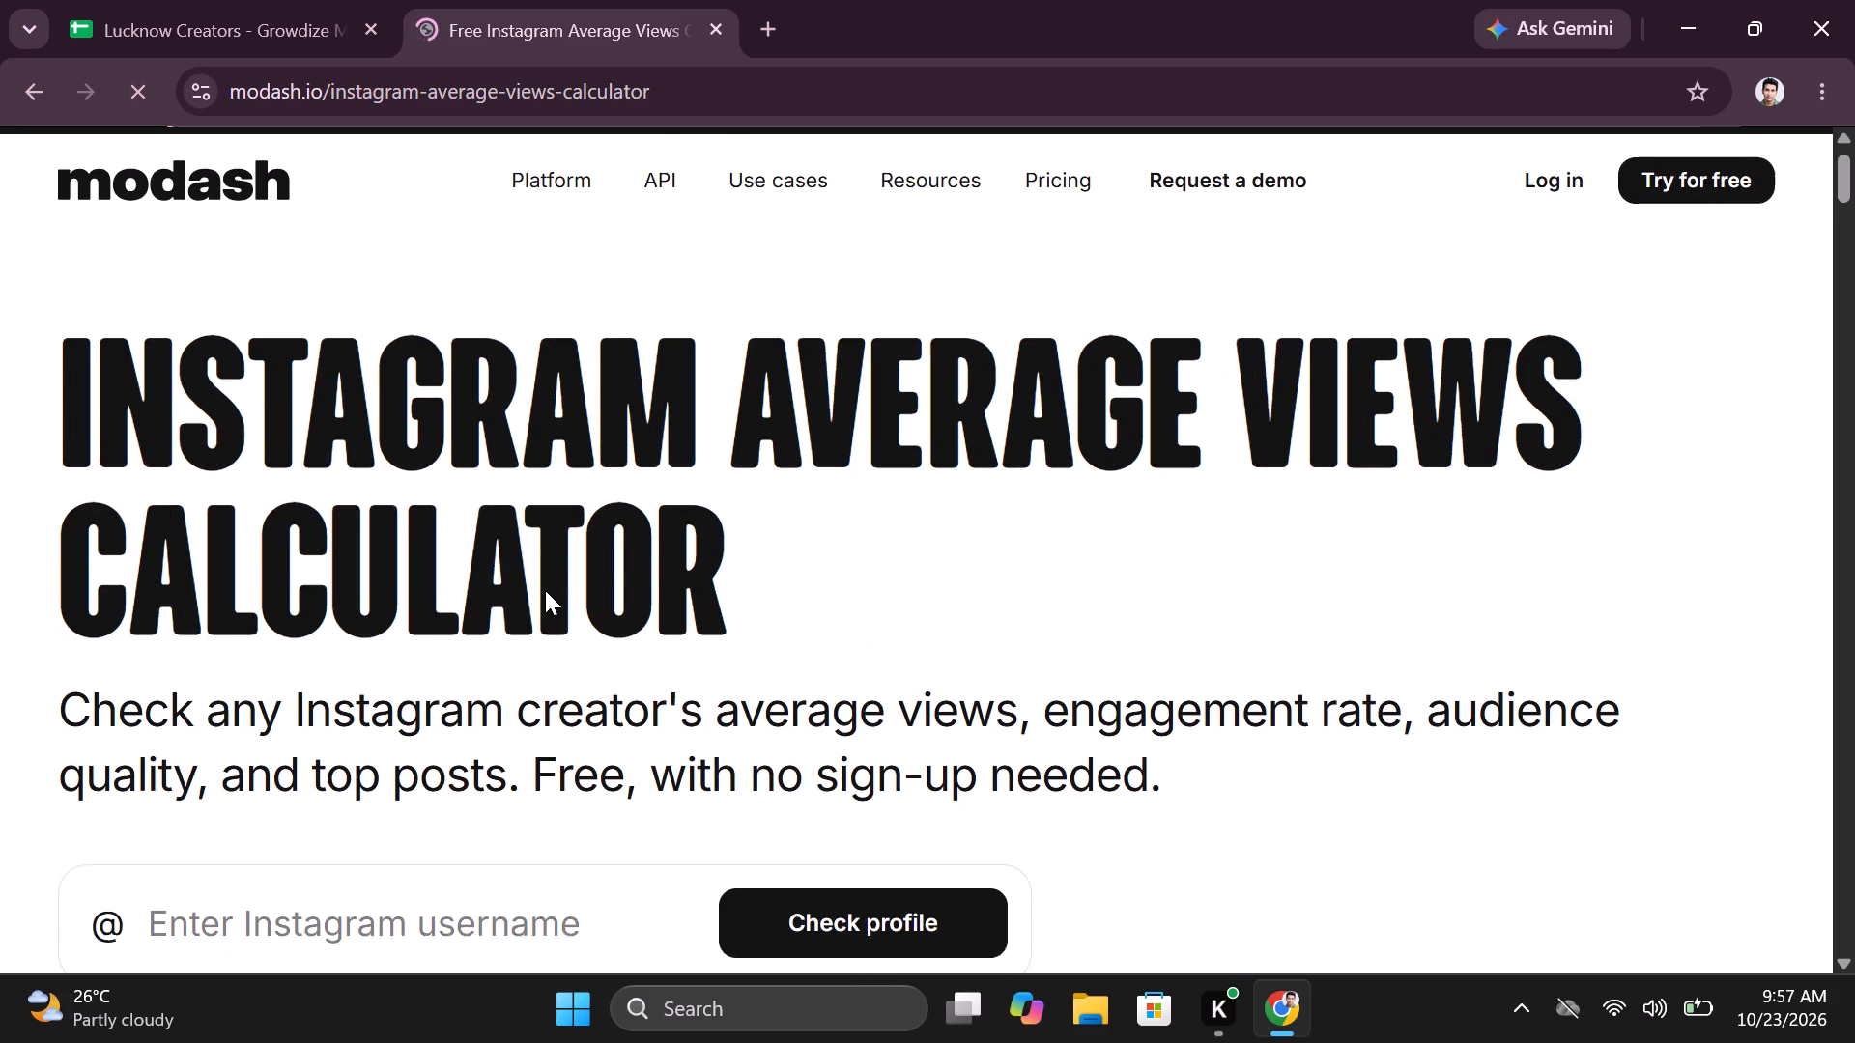
scroll(545, 590, down, 4)
click(530, 458)
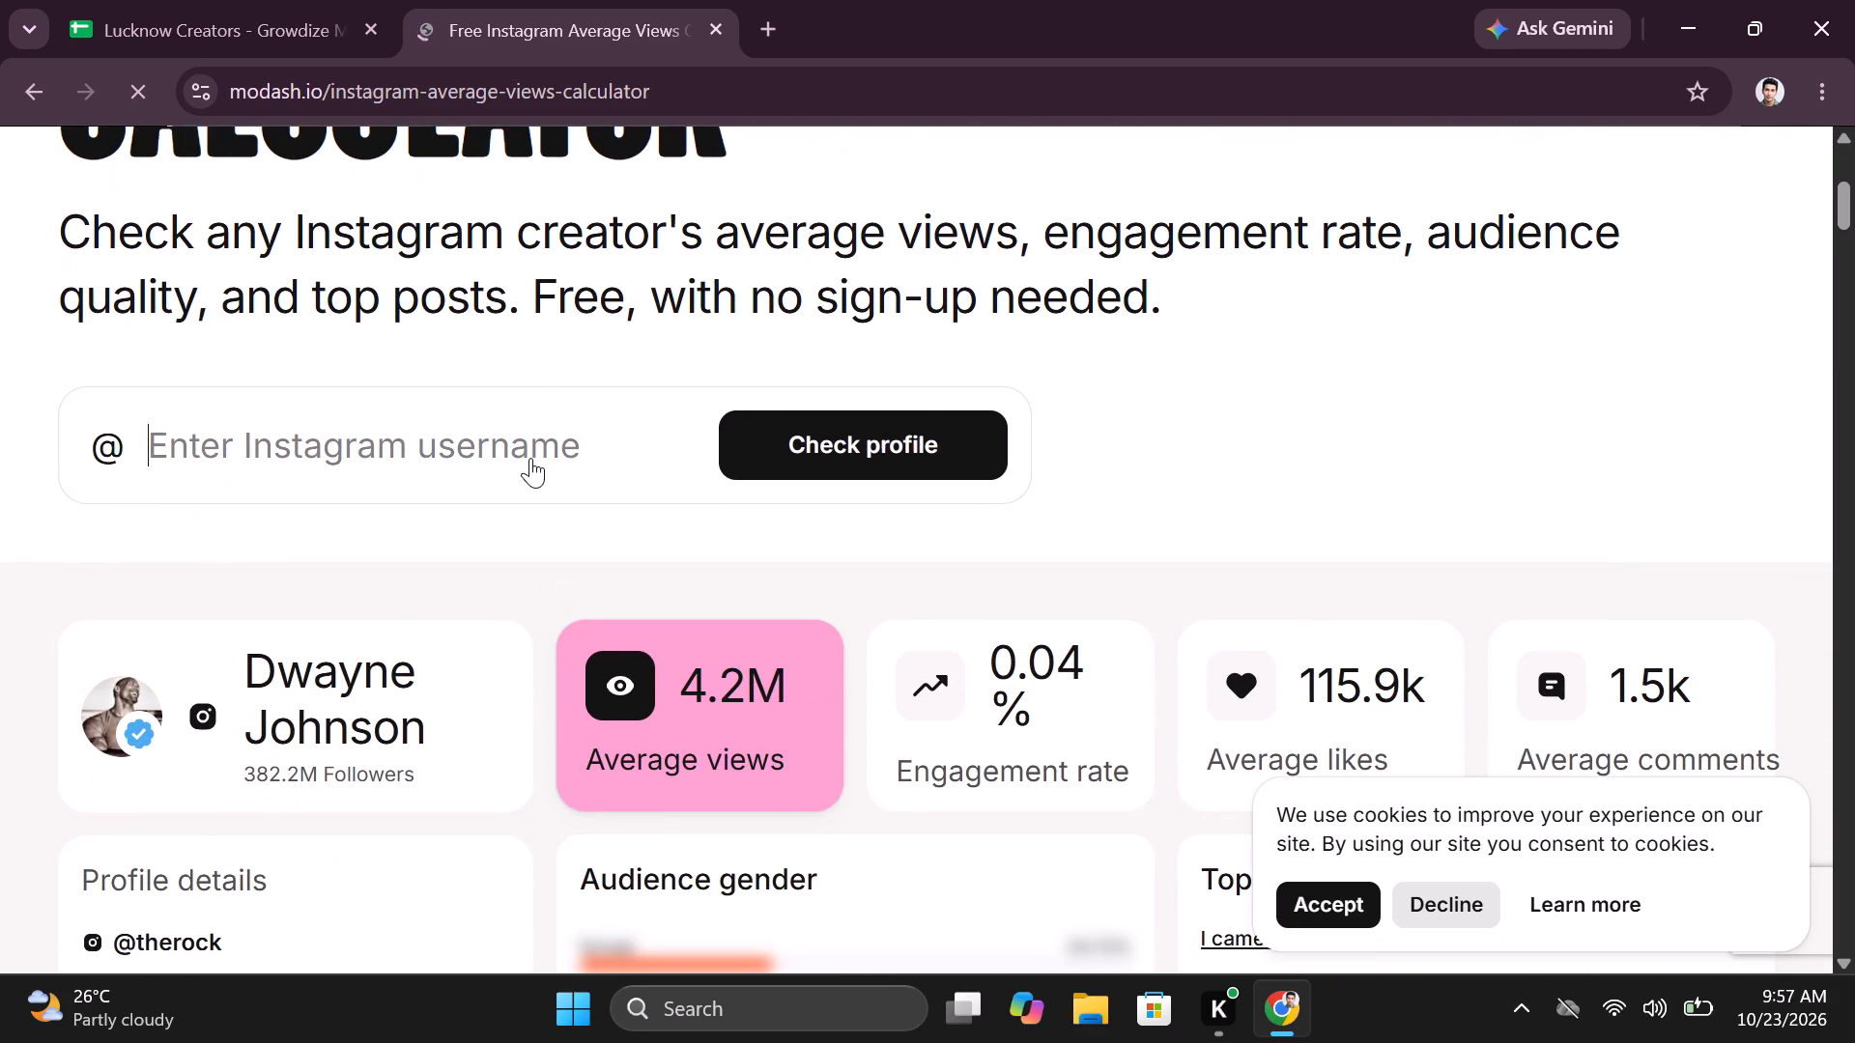
key(ctrl+v)
key(Return)
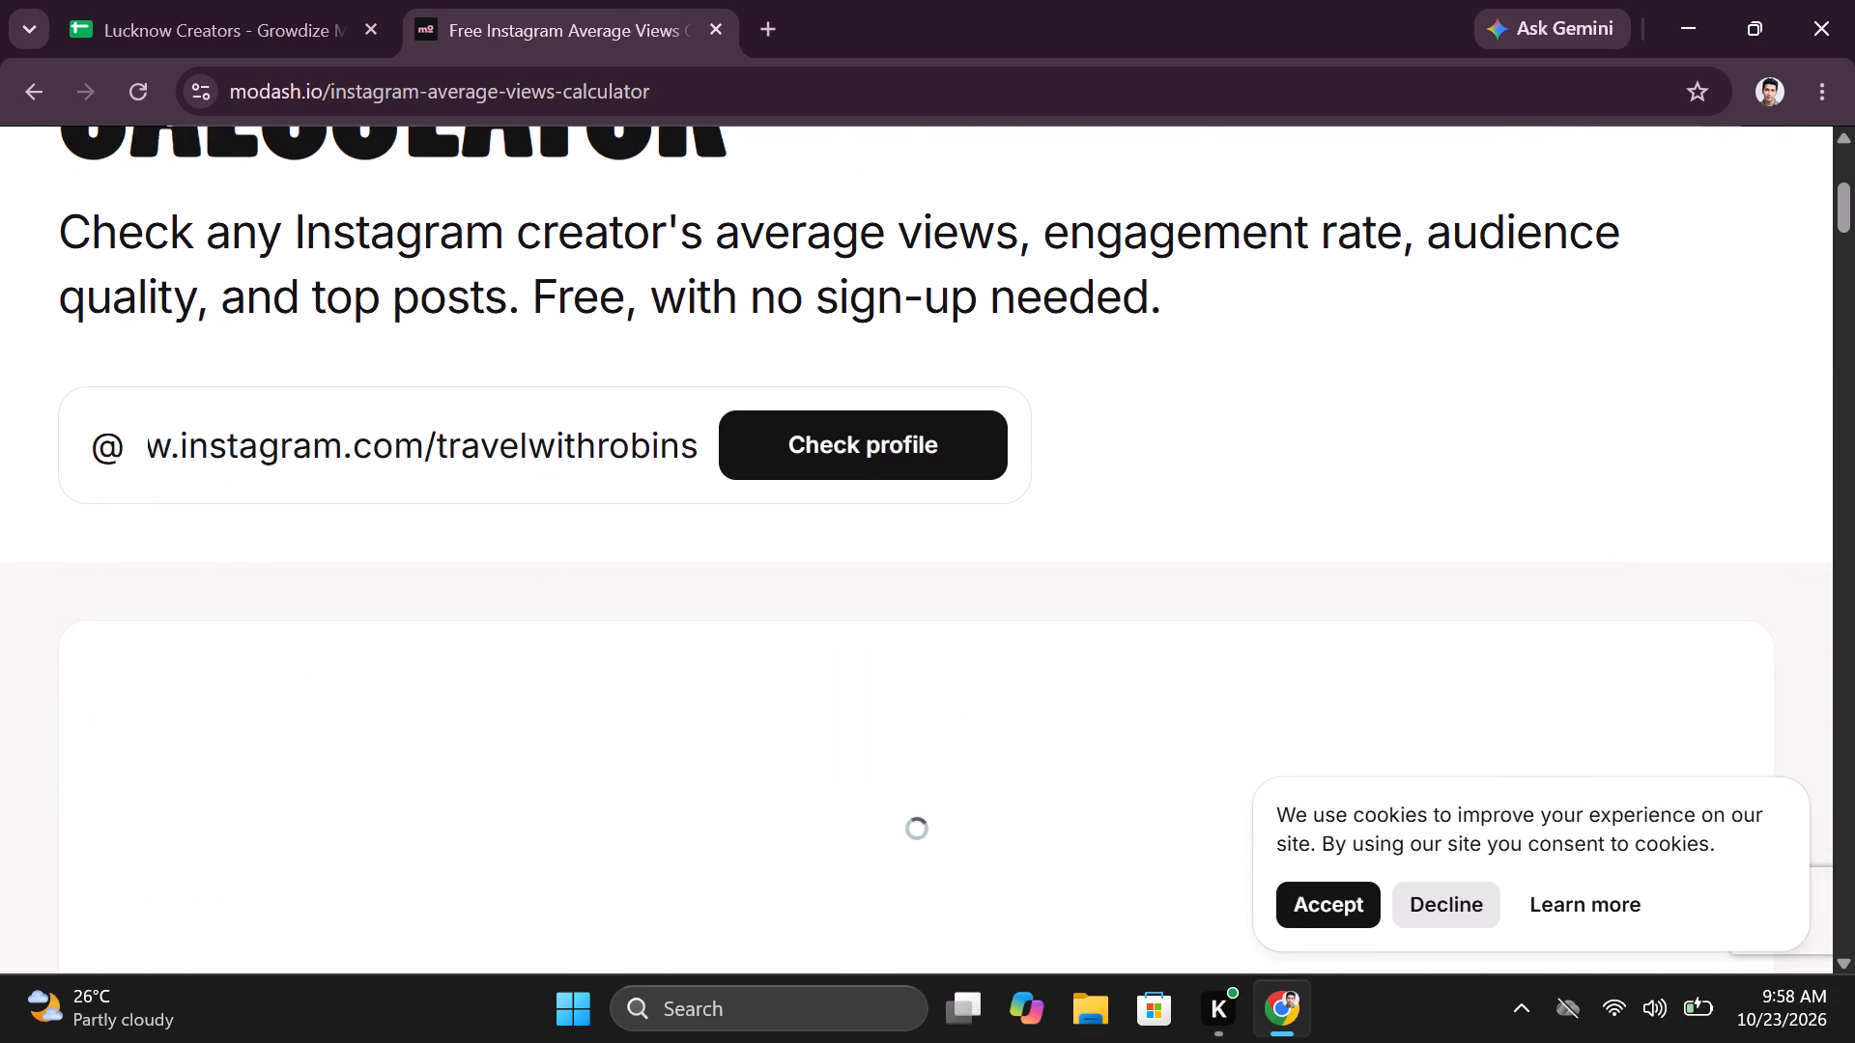
scroll(726, 391, down, 1)
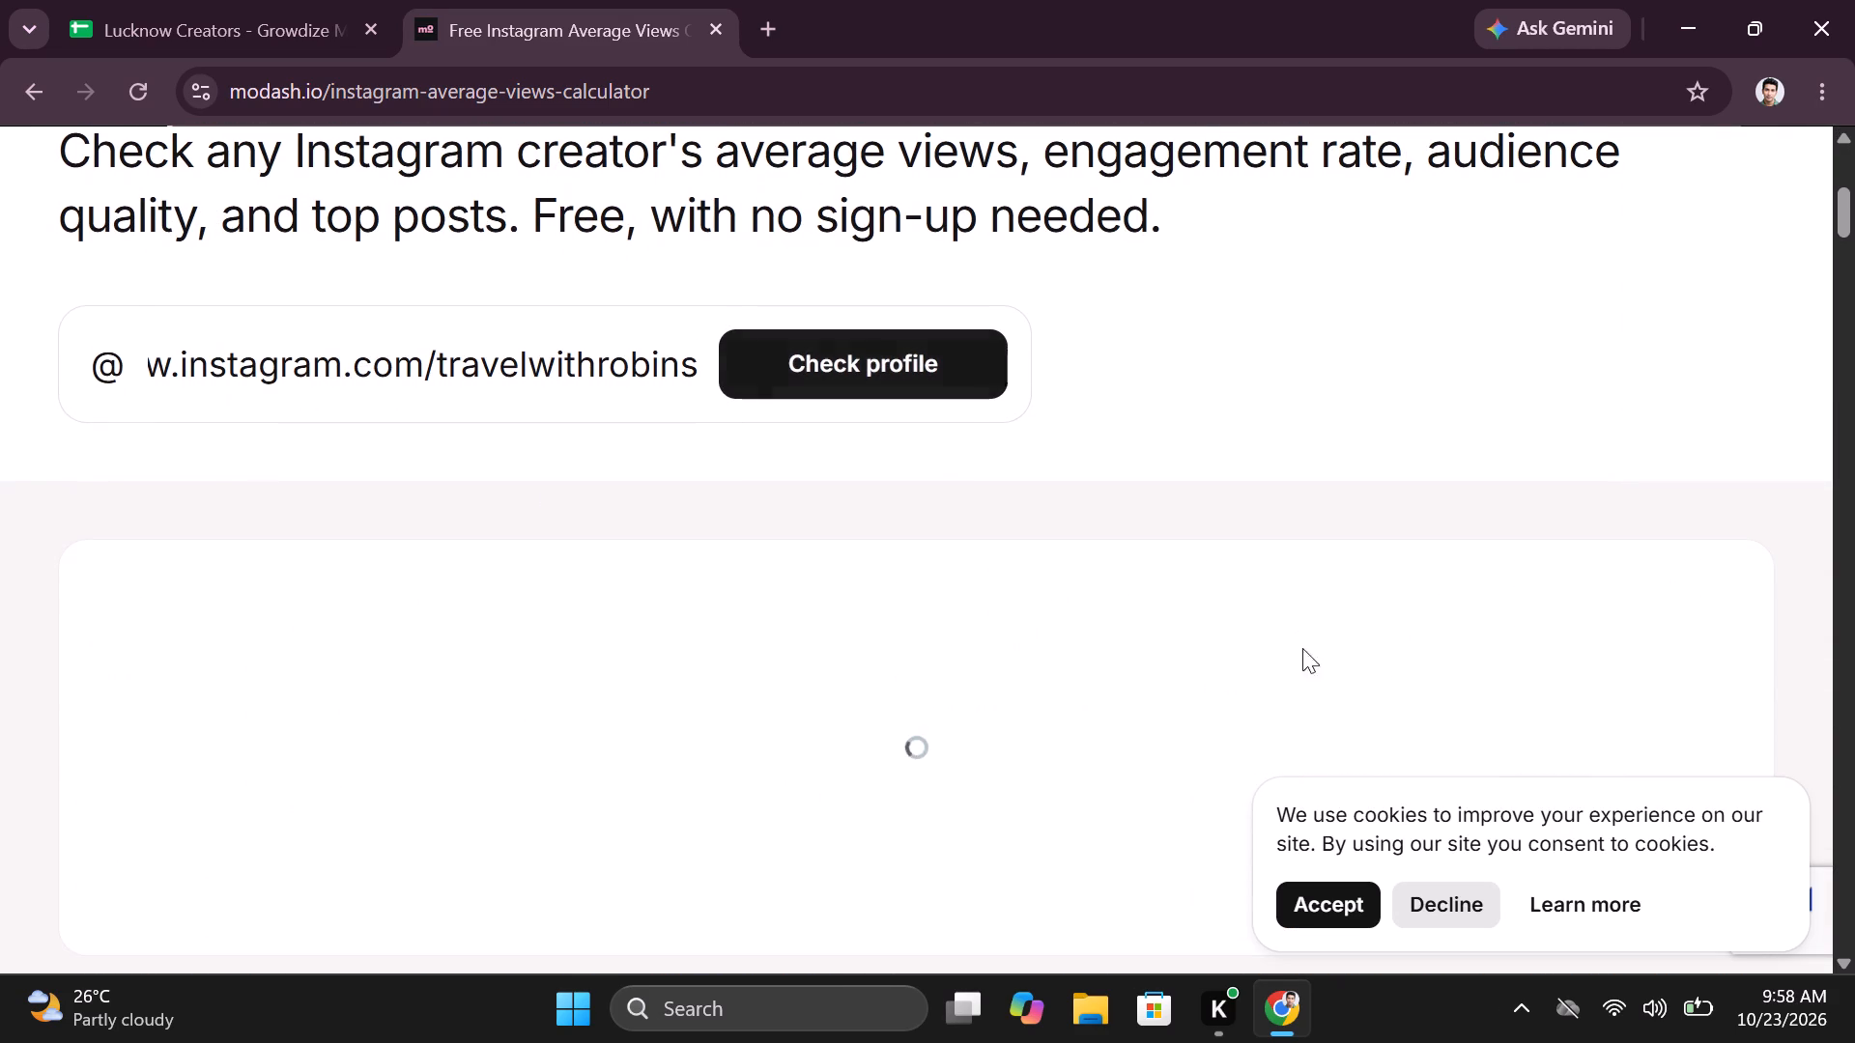
click(1314, 902)
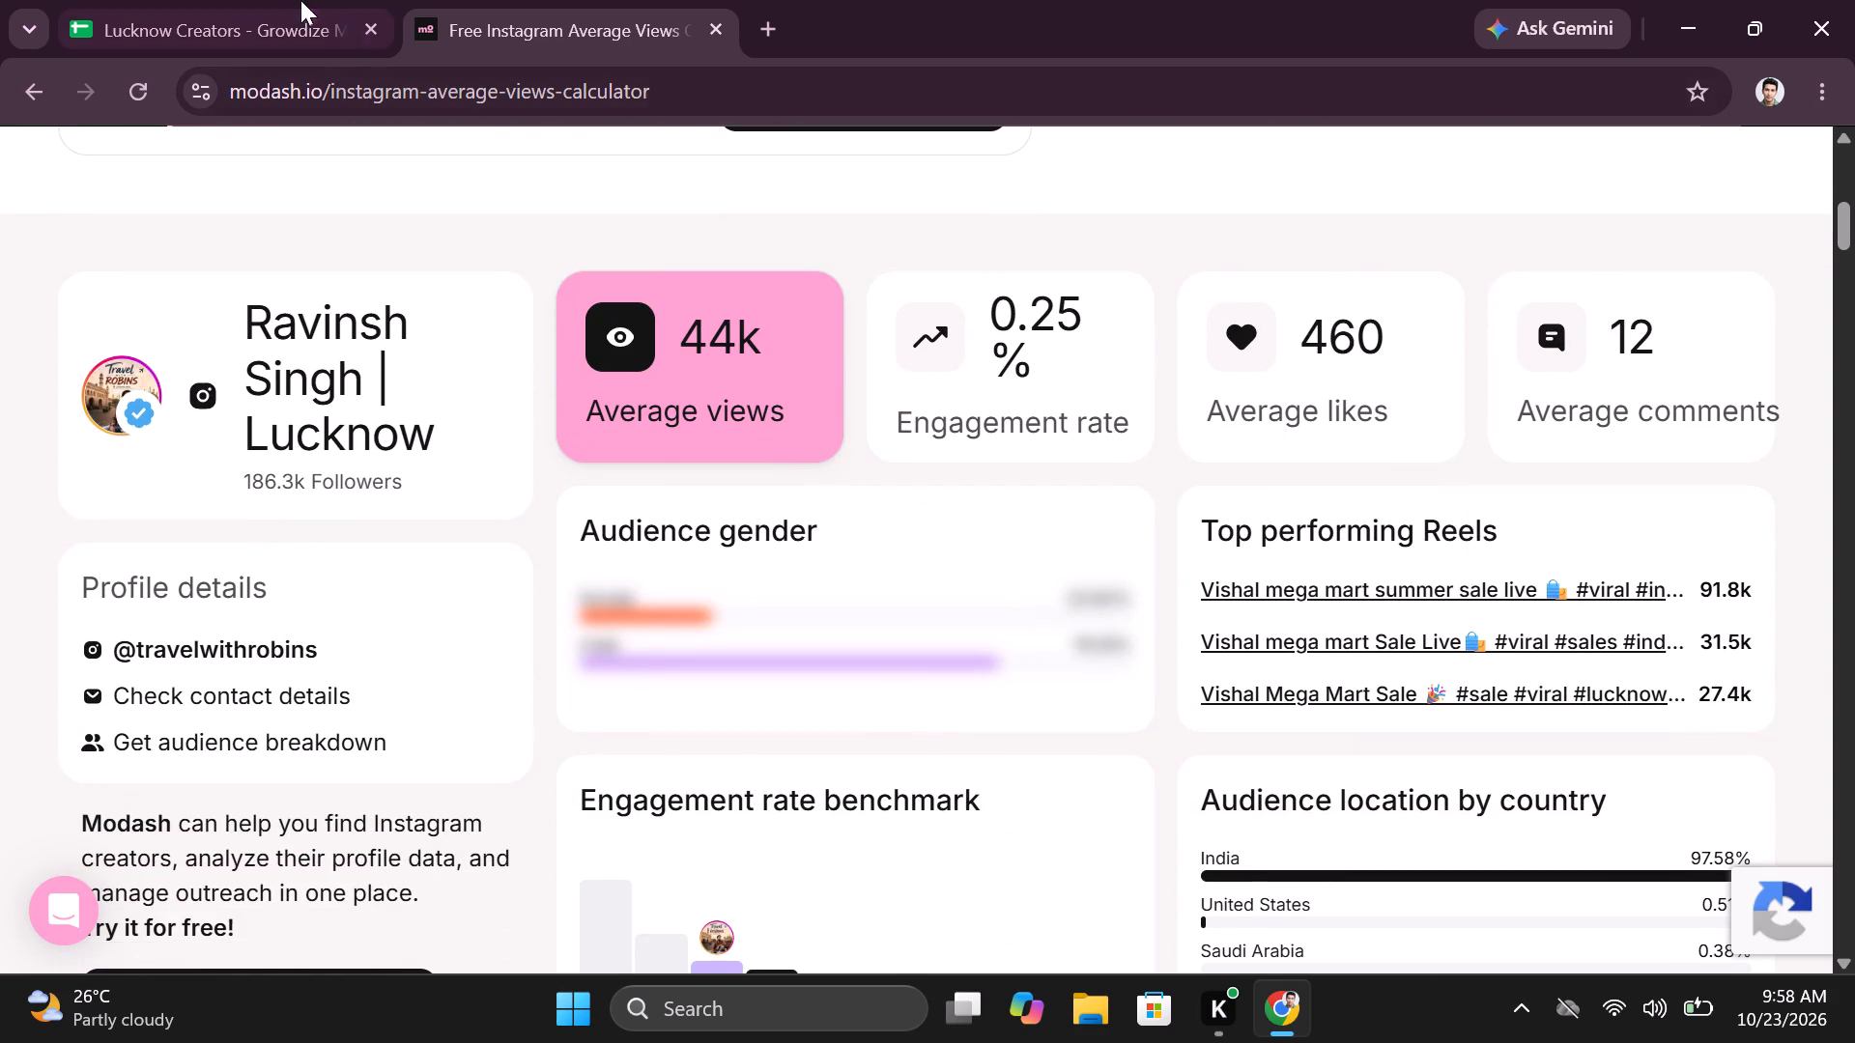
Enter 44k as the Avg. Views value in cell D23 of the Lucknow Creators spreadsheet.
click(282, 3)
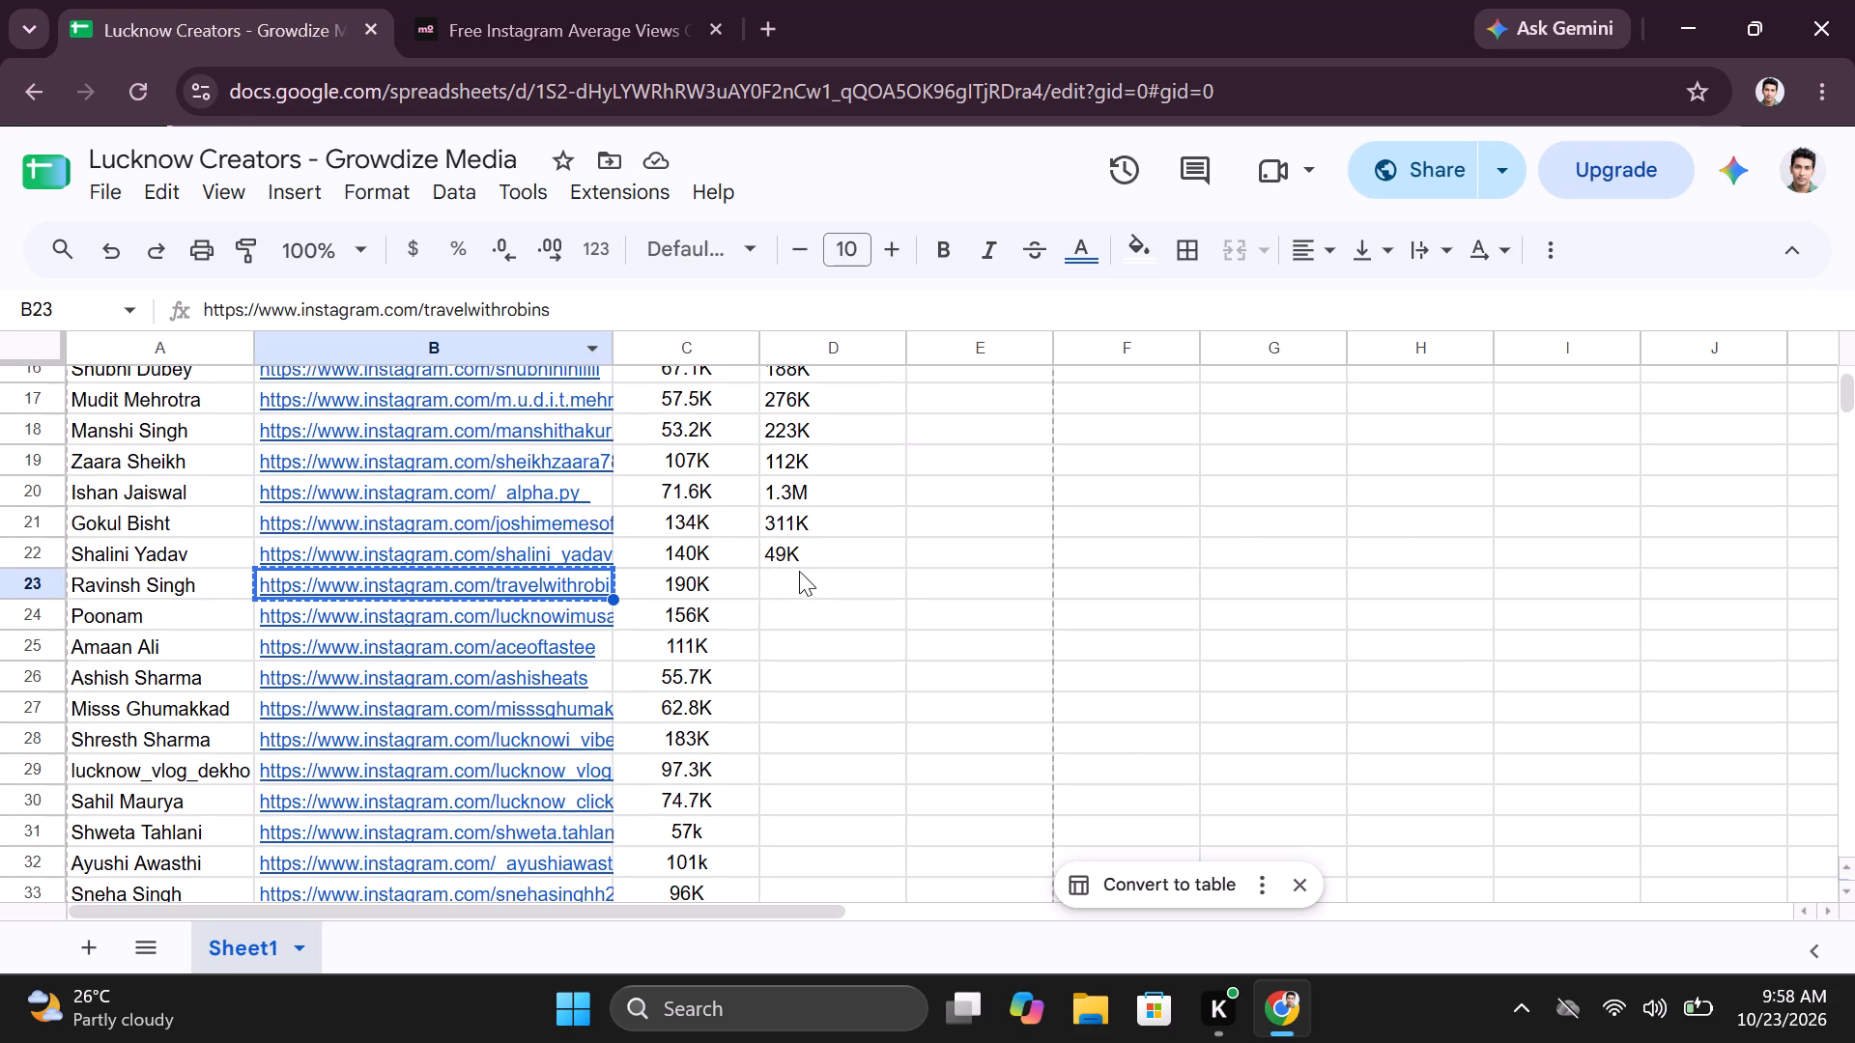
click(799, 575)
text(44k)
Look up the profile link from cell B24 in Modash's Instagram average views calculator.
click(521, 624)
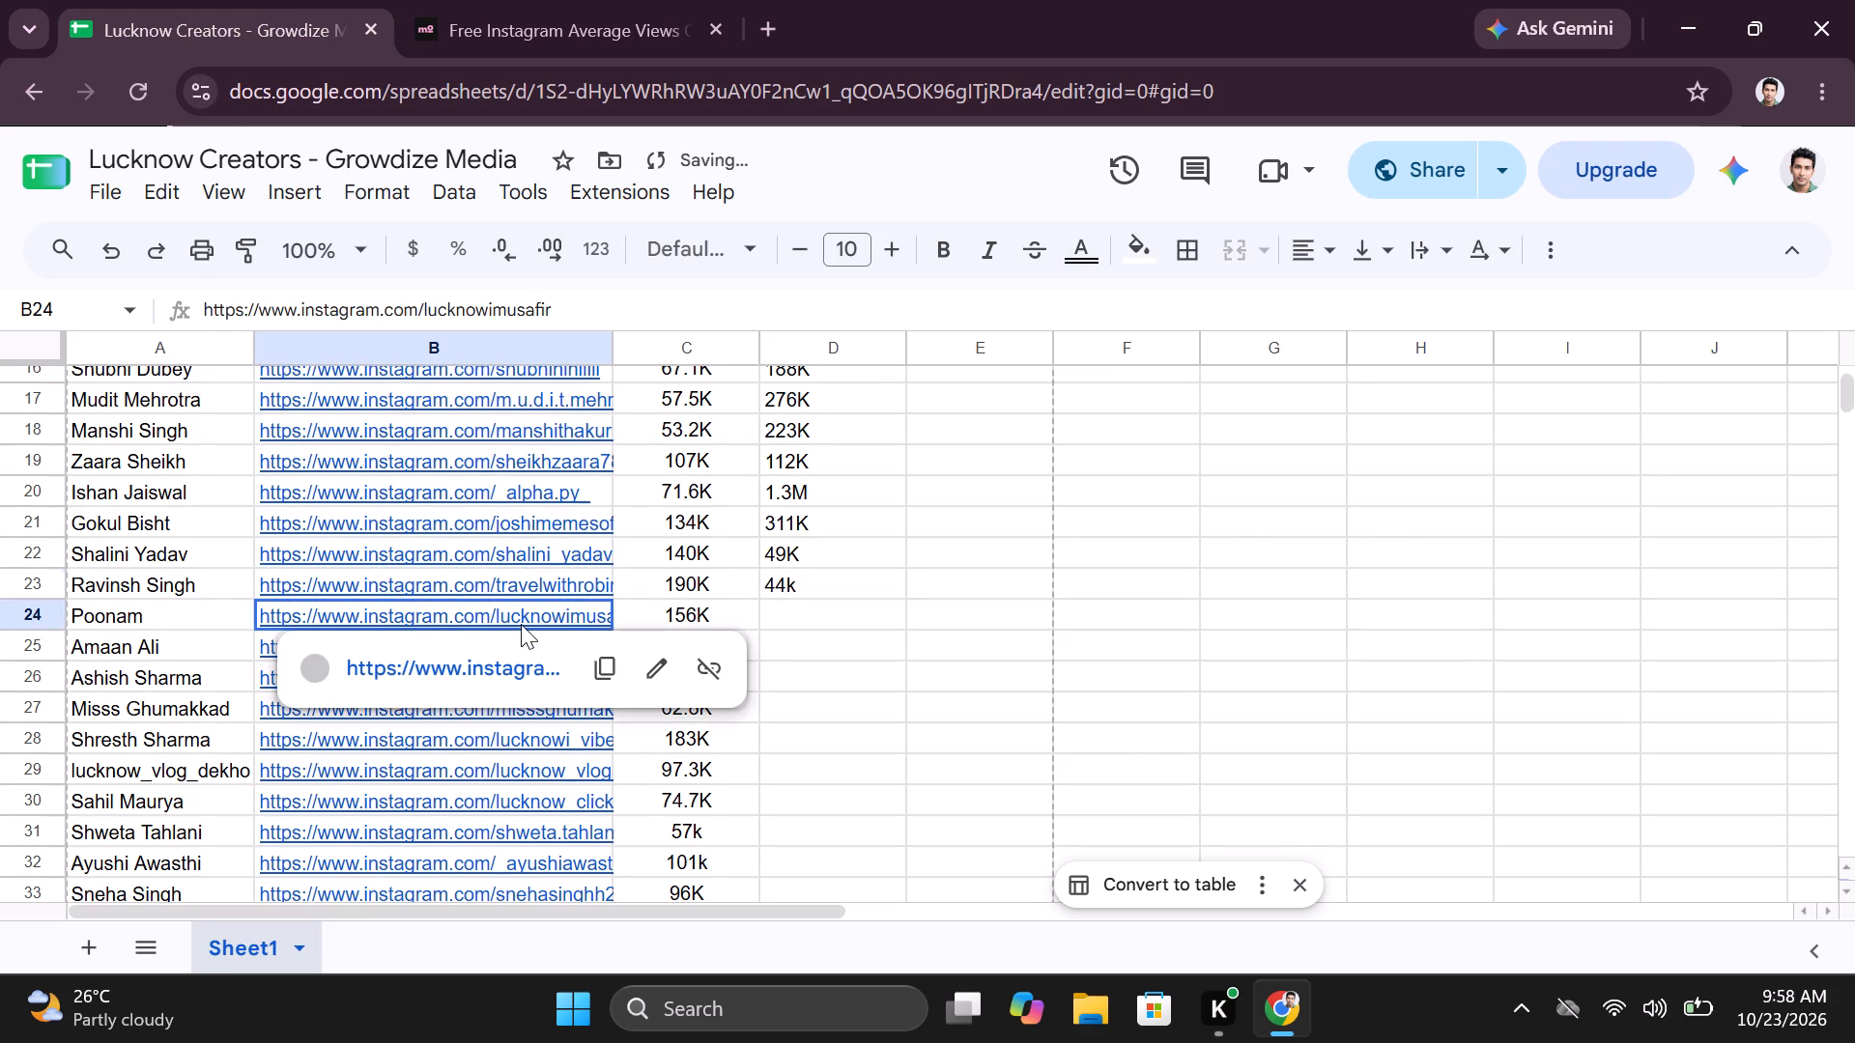
key(ctrl+c)
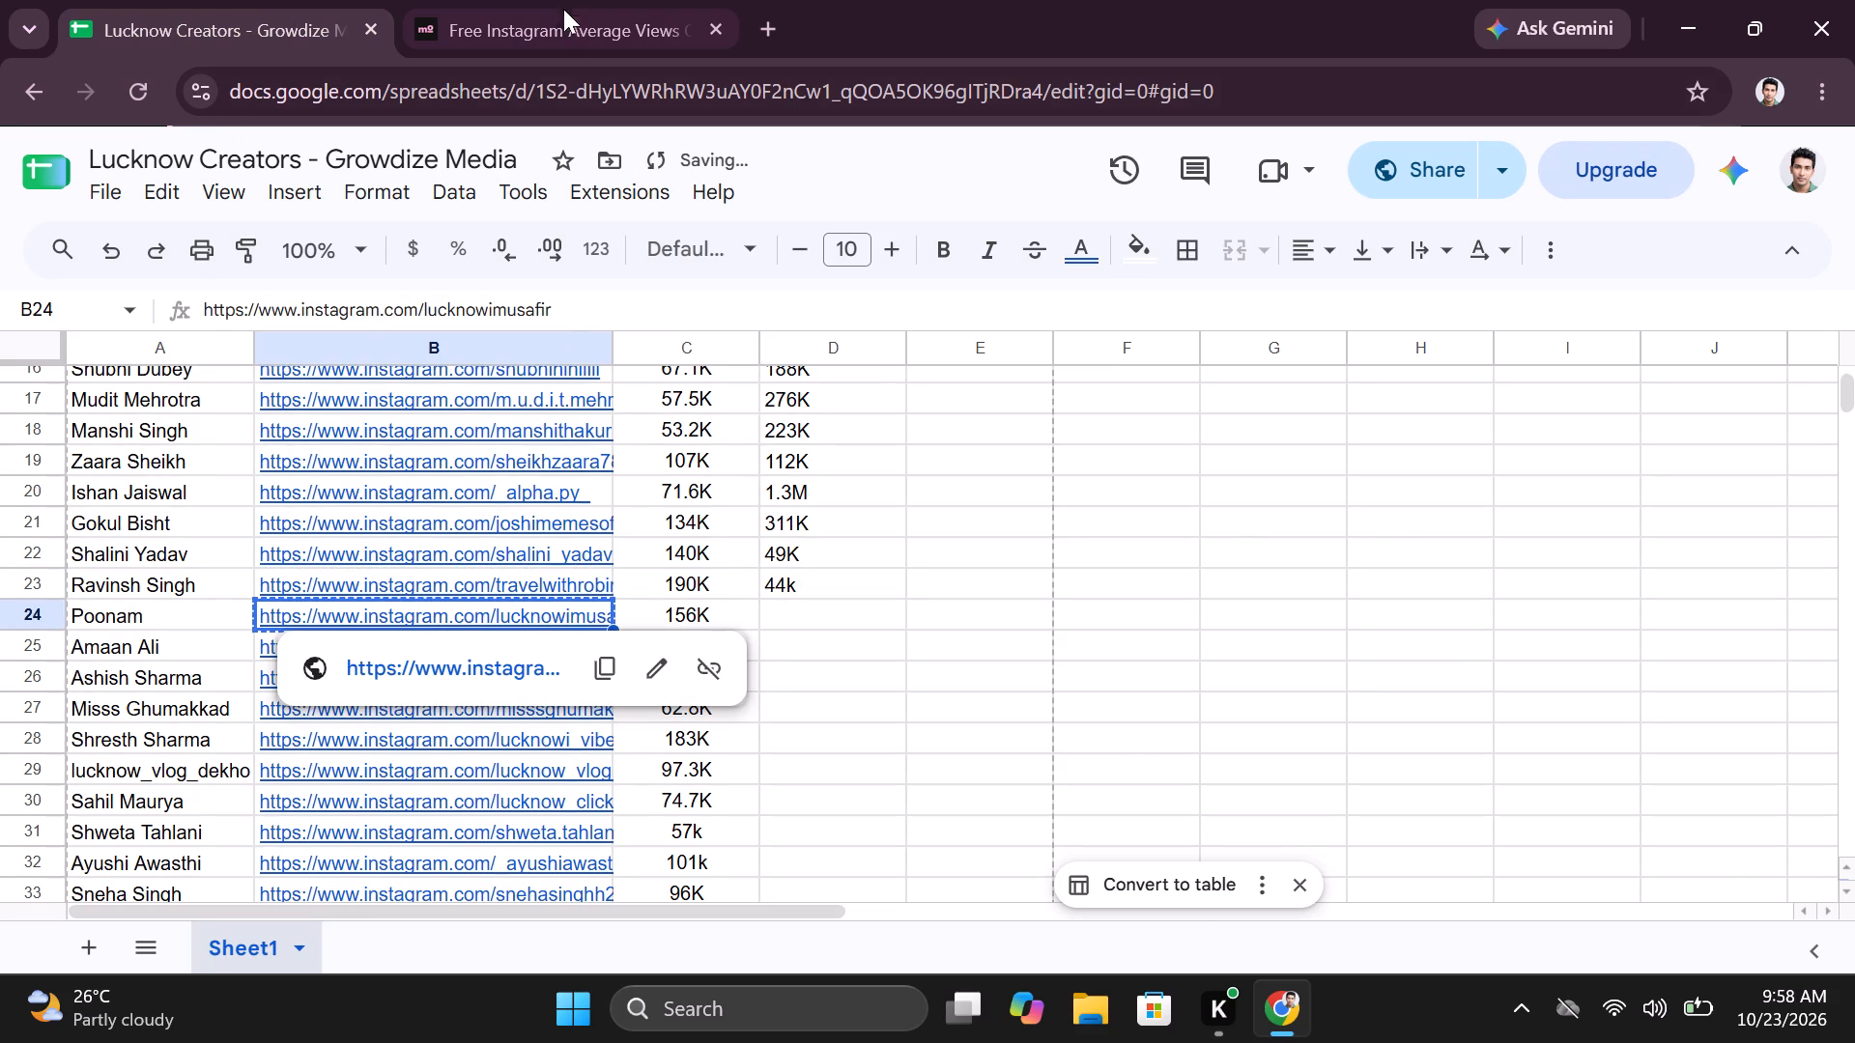
click(562, 1)
scroll(699, 386, up, 3)
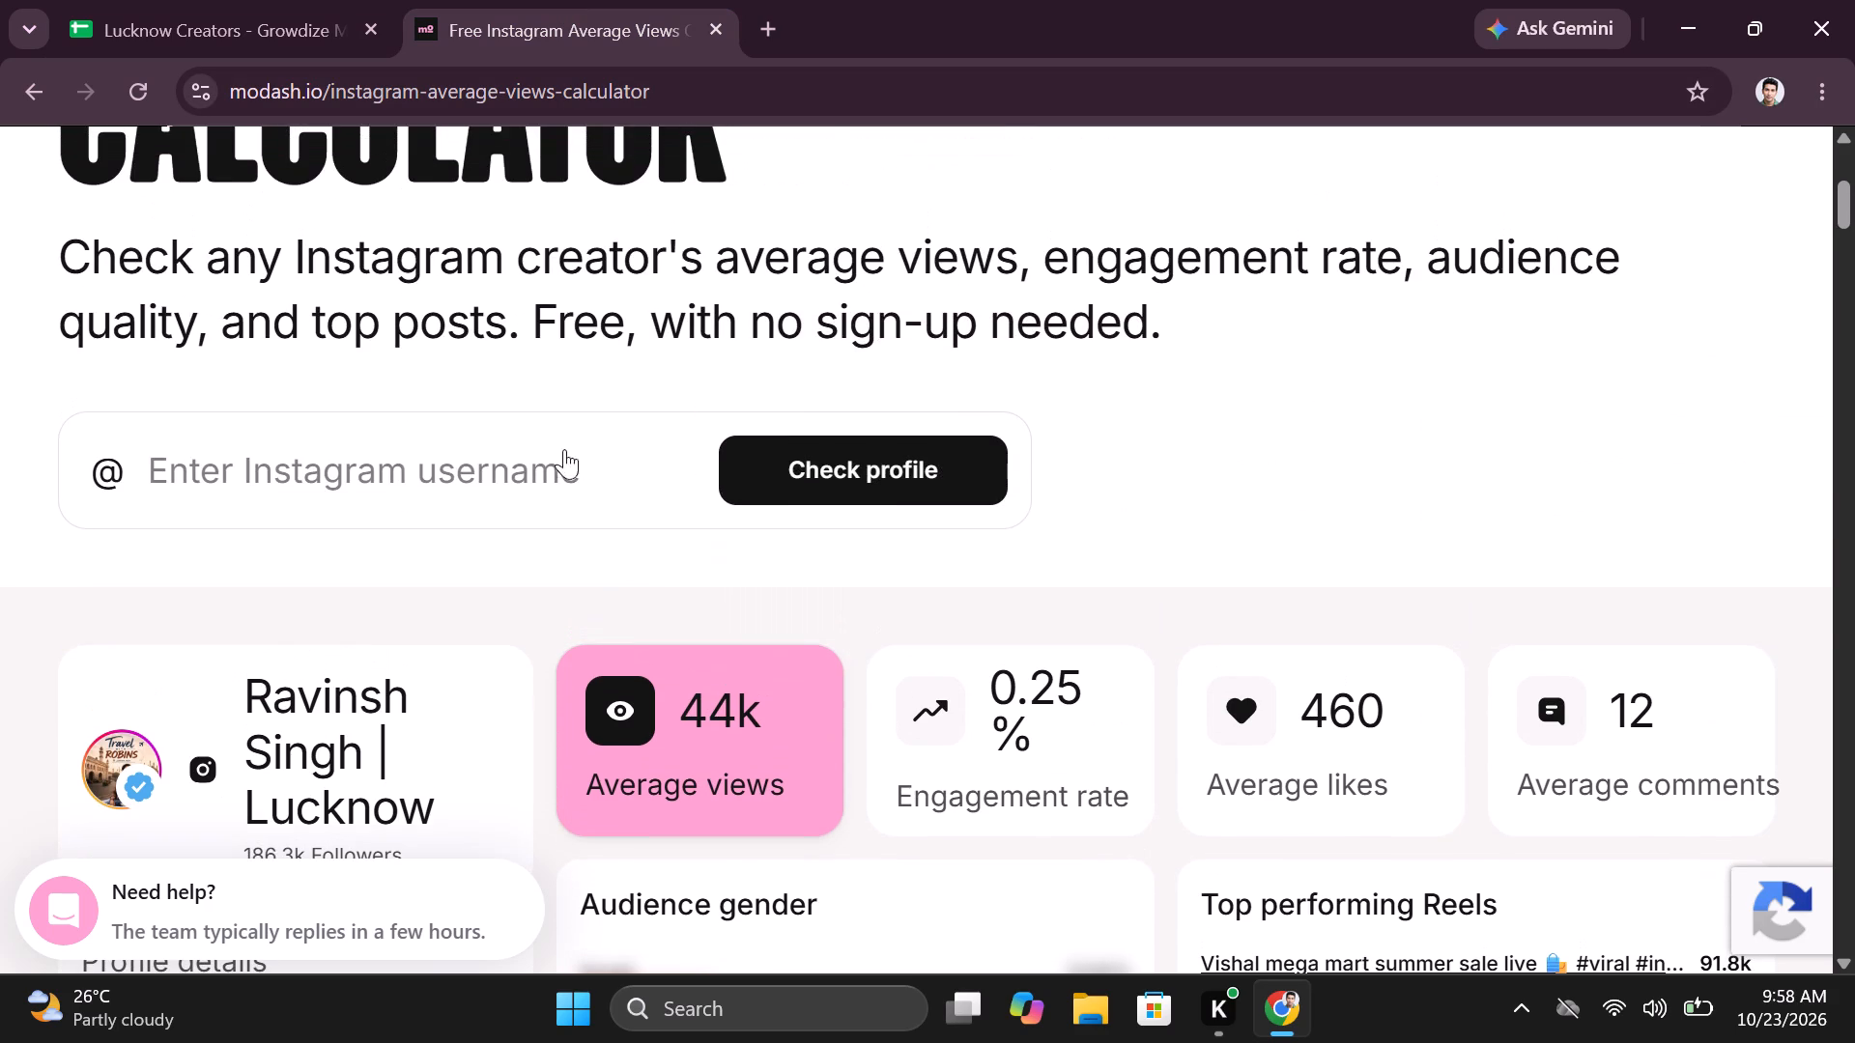
click(536, 465)
key(ctrl+v)
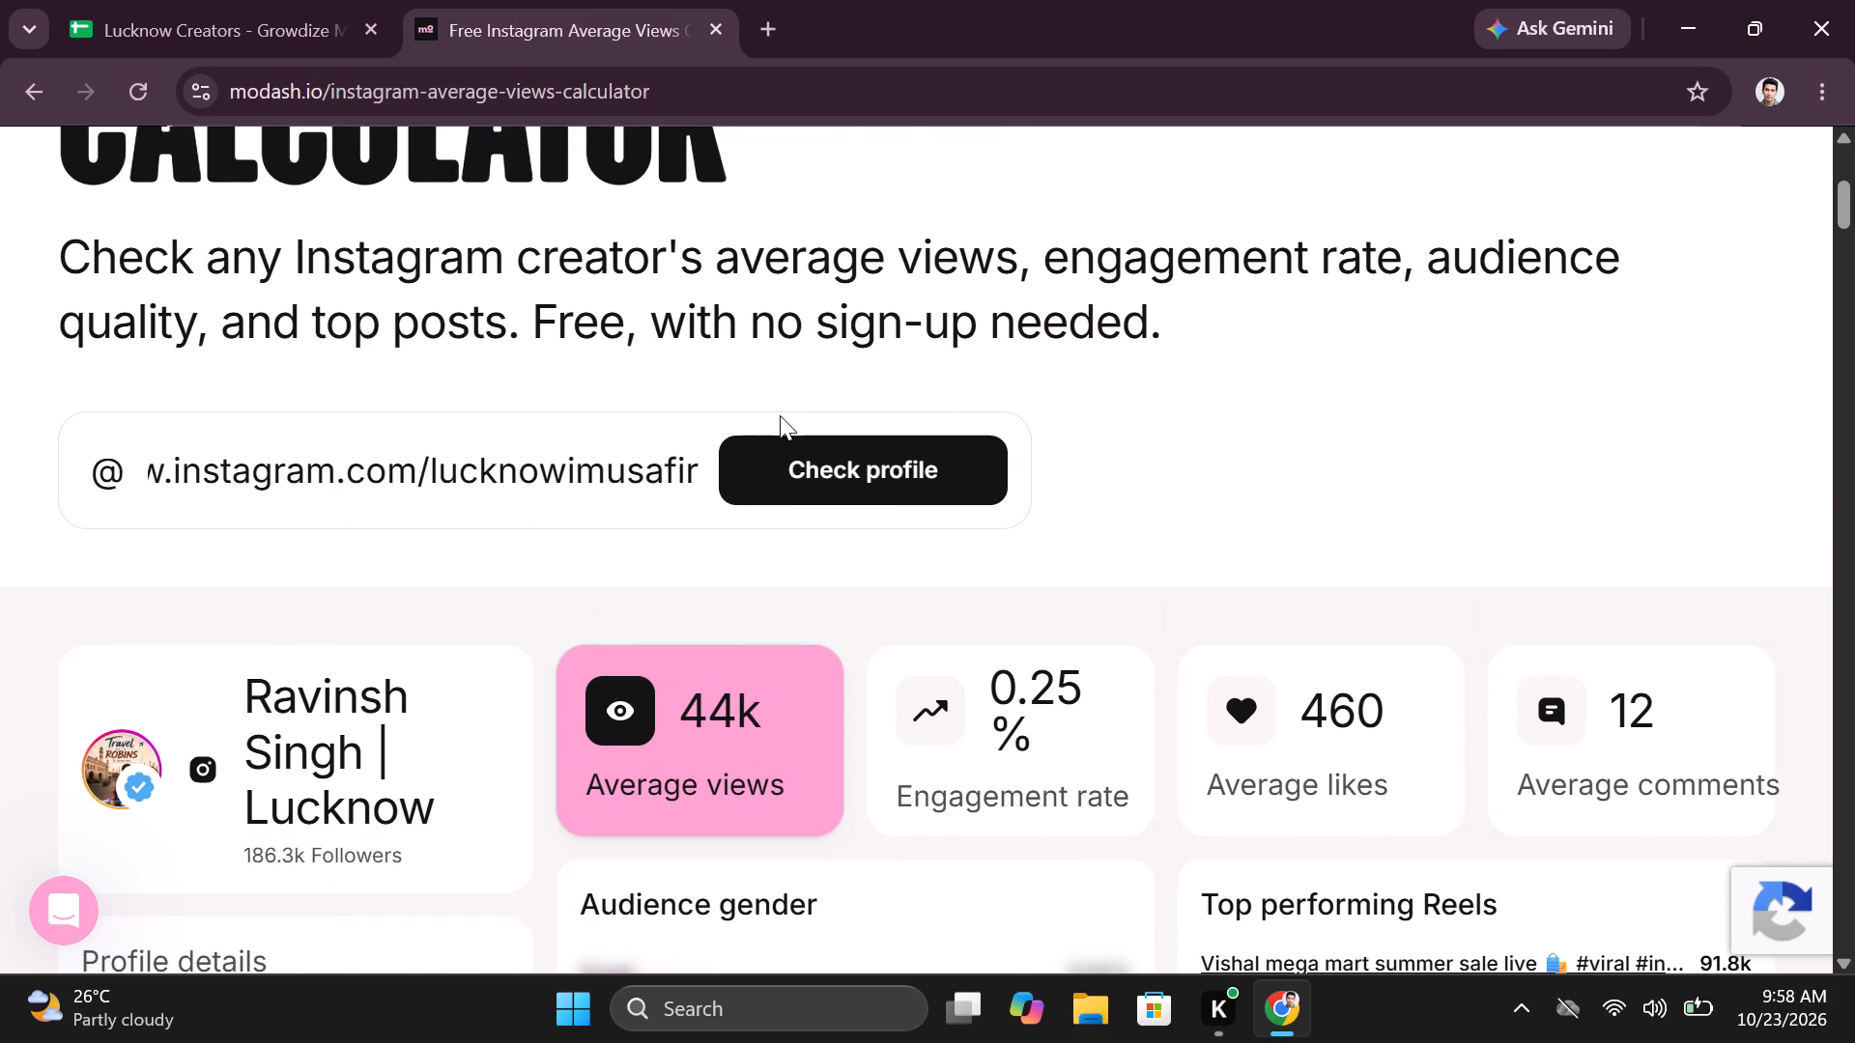
click(838, 474)
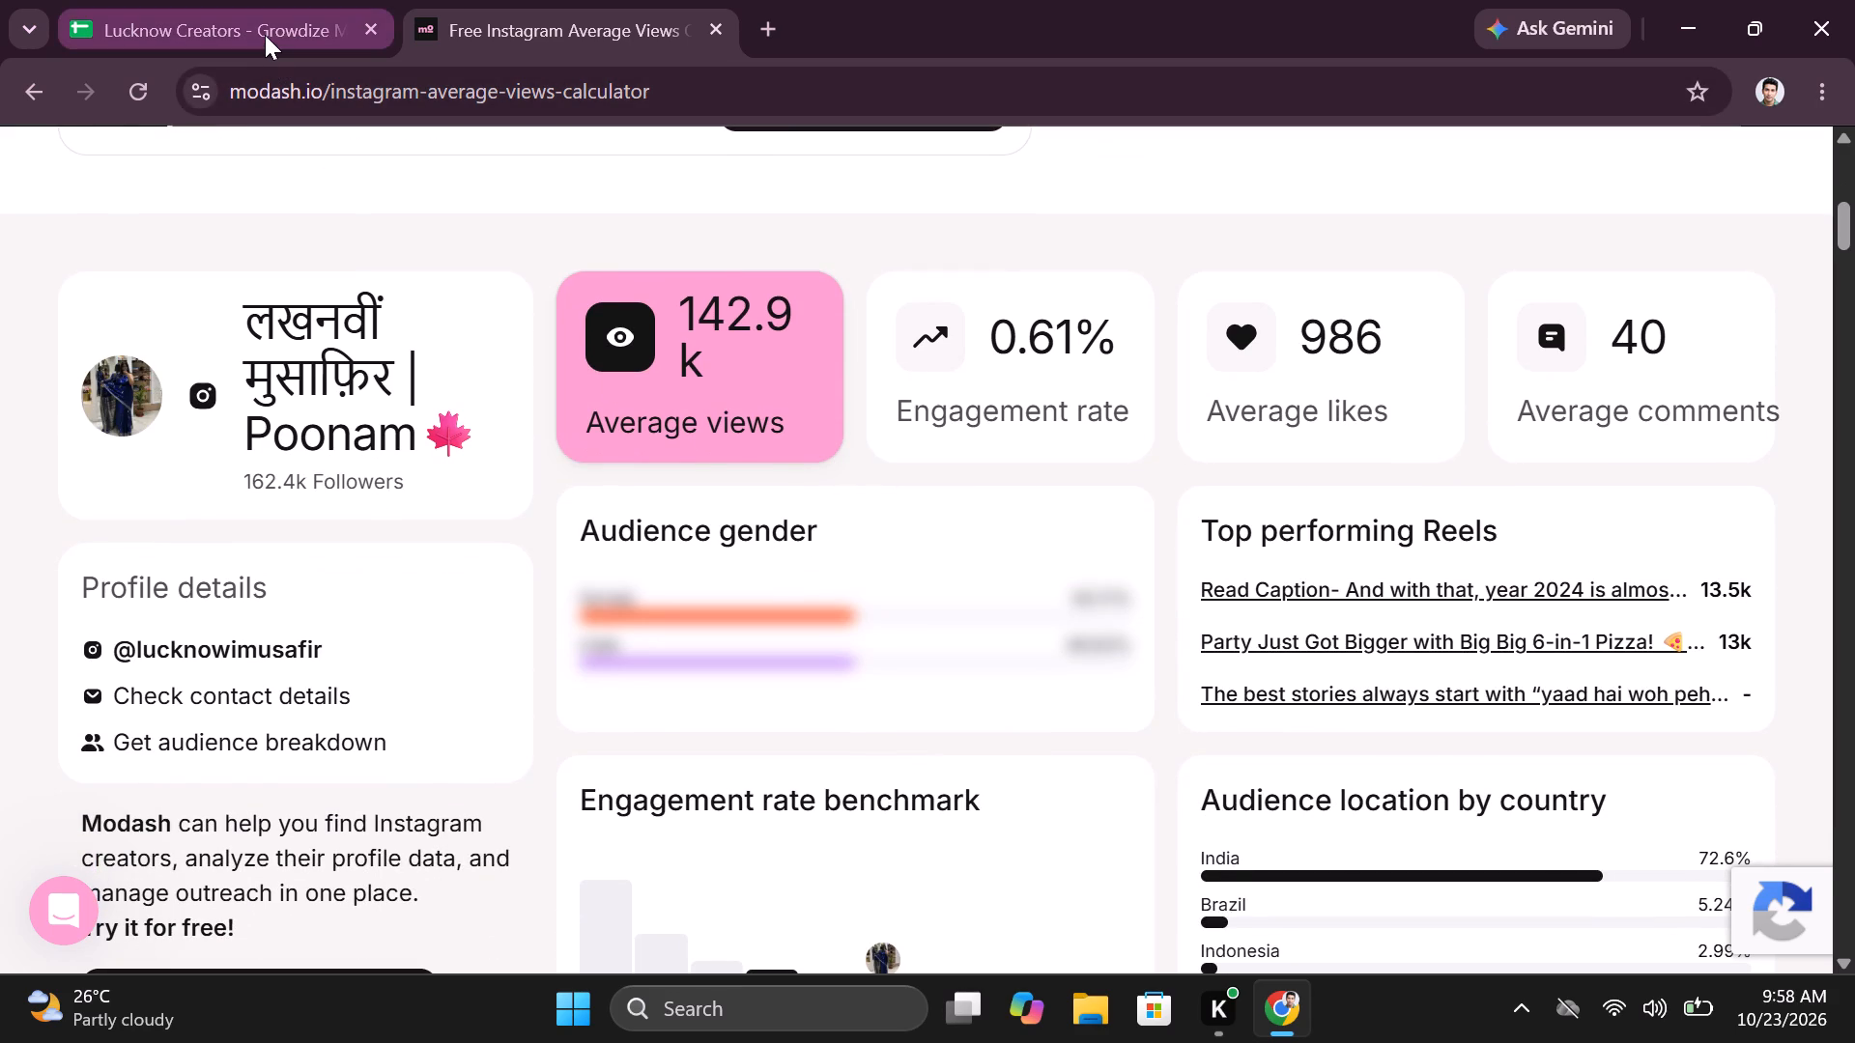
Enter 143K as the Avg. Views value in cell D24 of the Lucknow Creators spreadsheet.
click(265, 35)
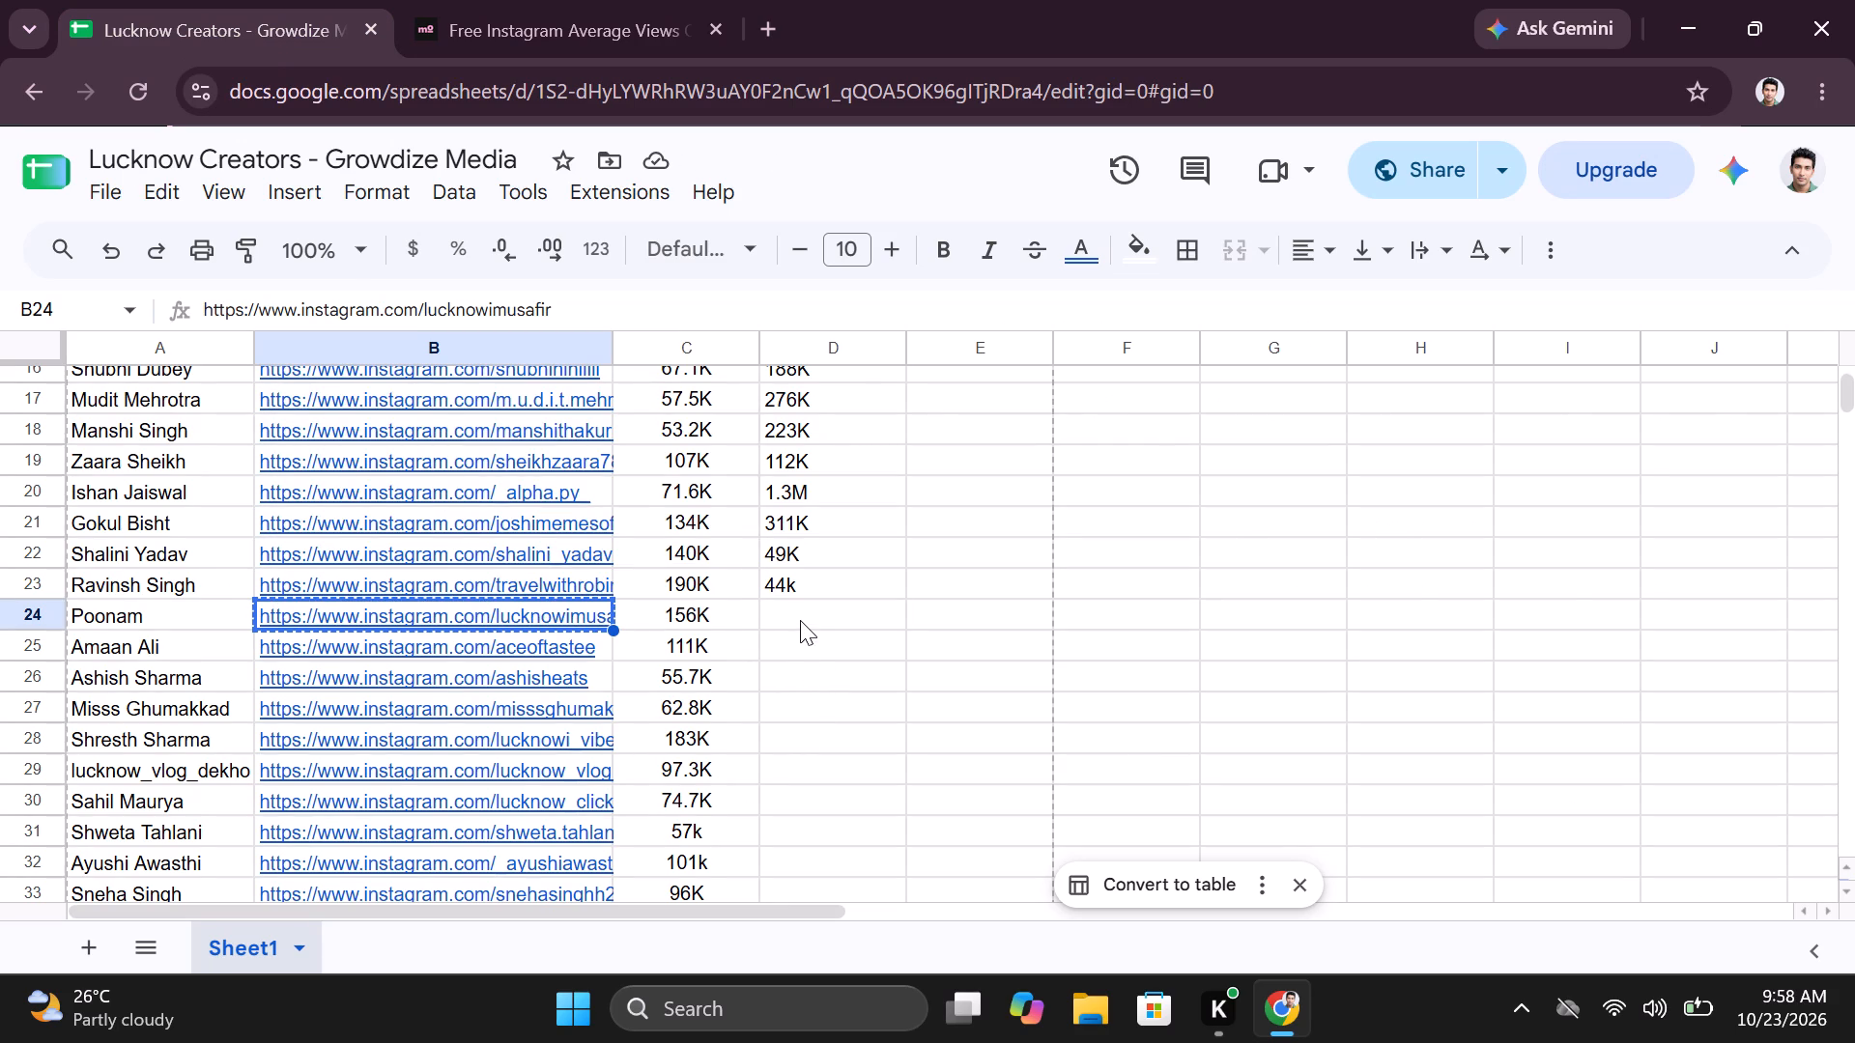
click(800, 620)
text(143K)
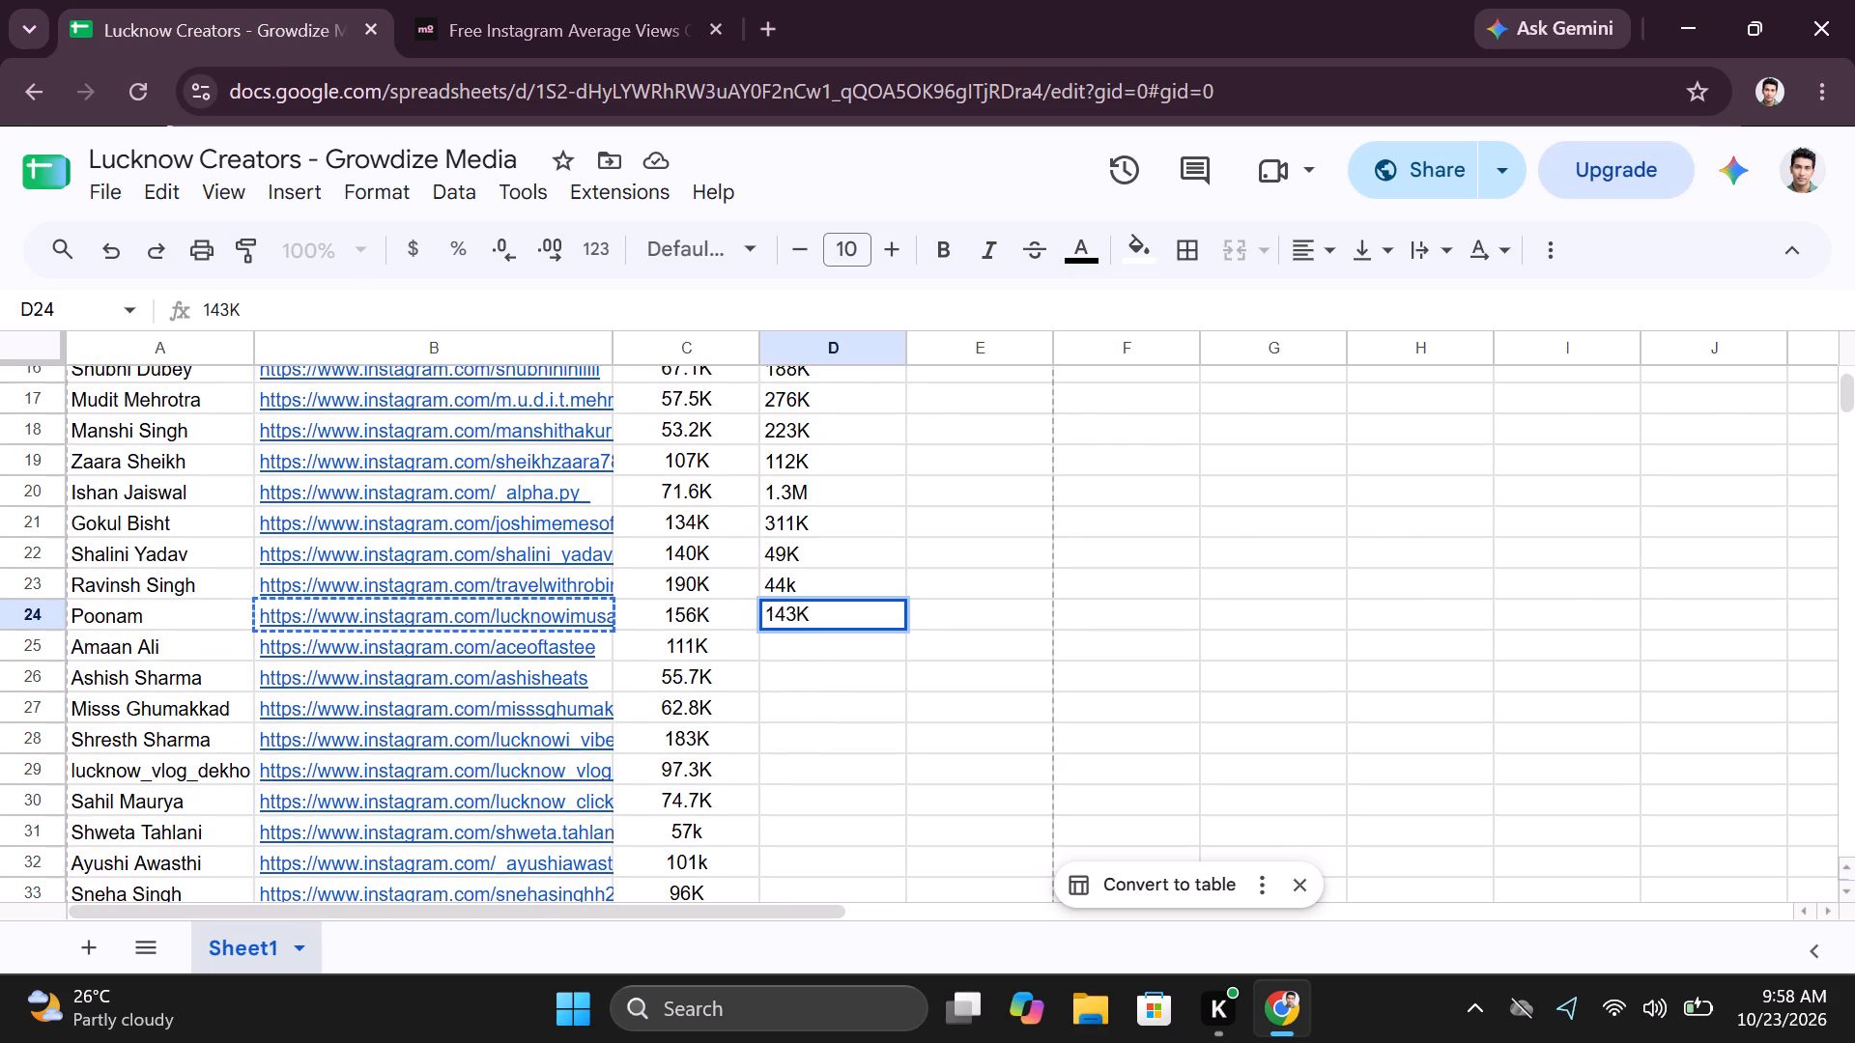
Look up the profile link from cell B25 in Modash's Instagram average views calculator.
click(531, 659)
key(ctrl+c)
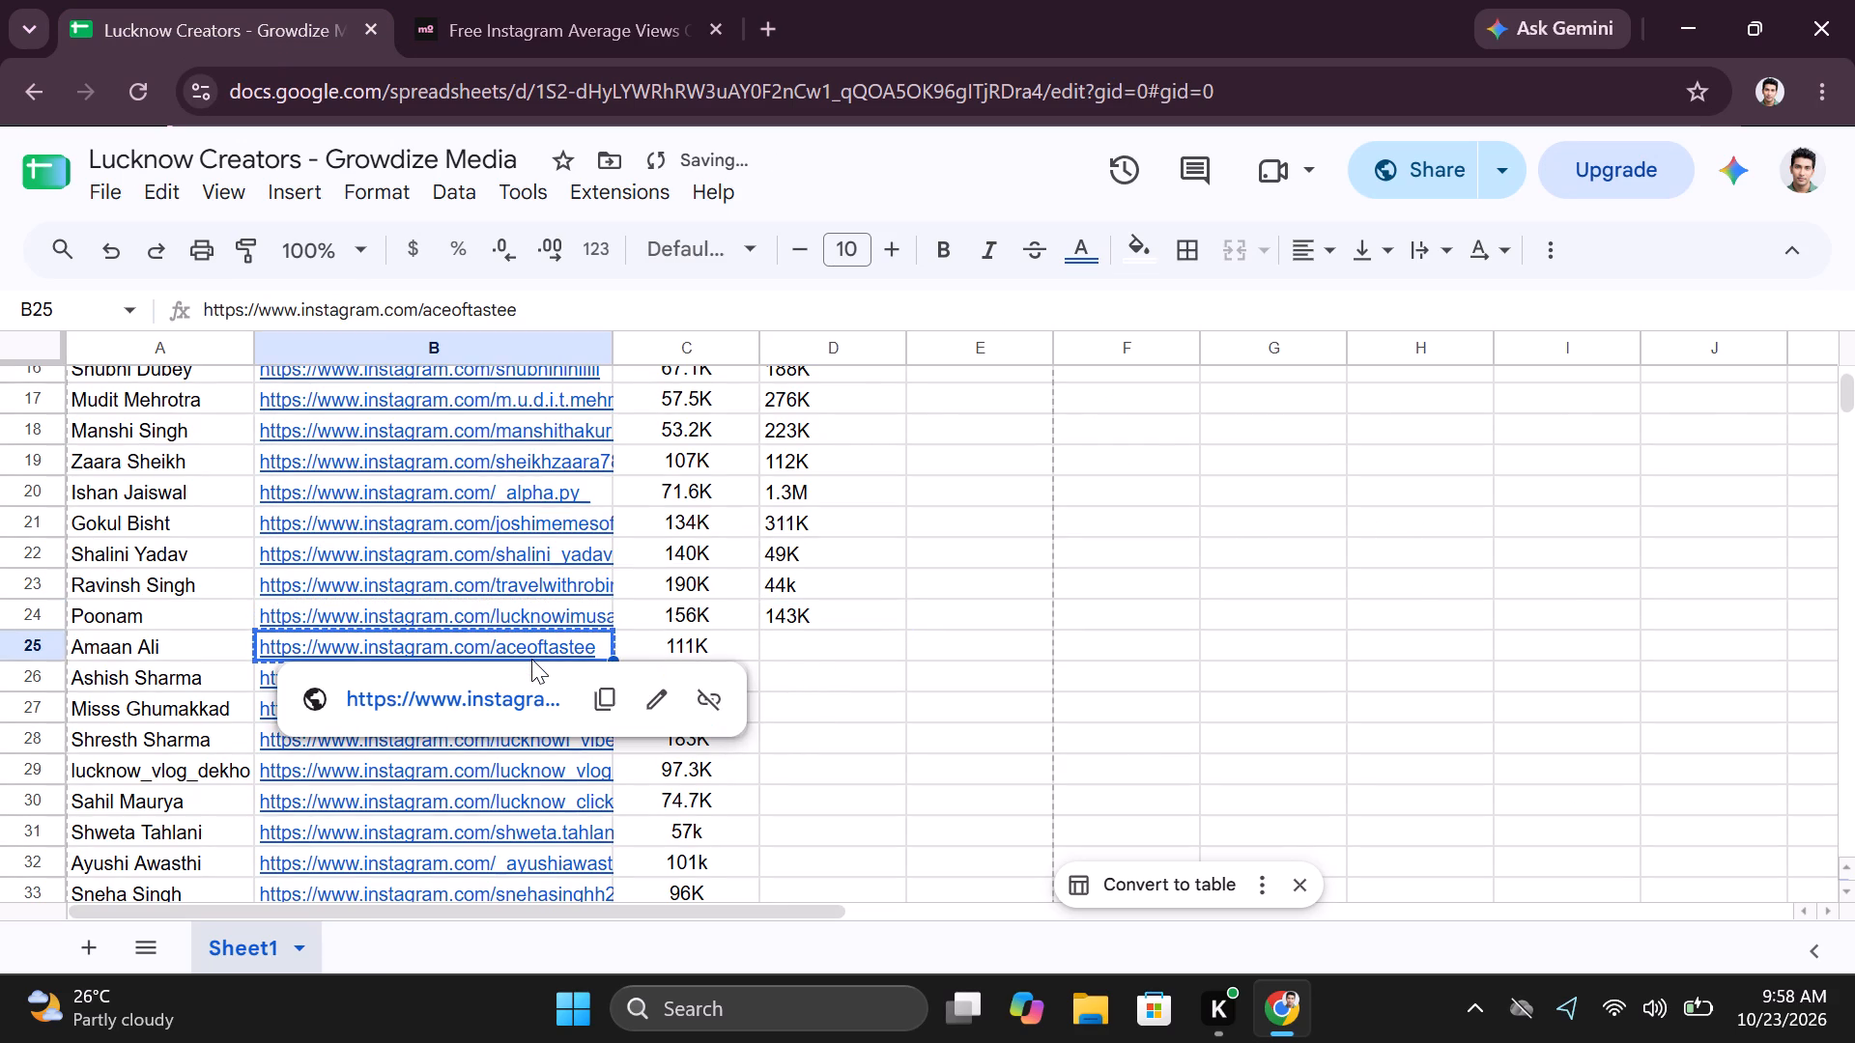
click(481, 0)
scroll(622, 278, up, 1)
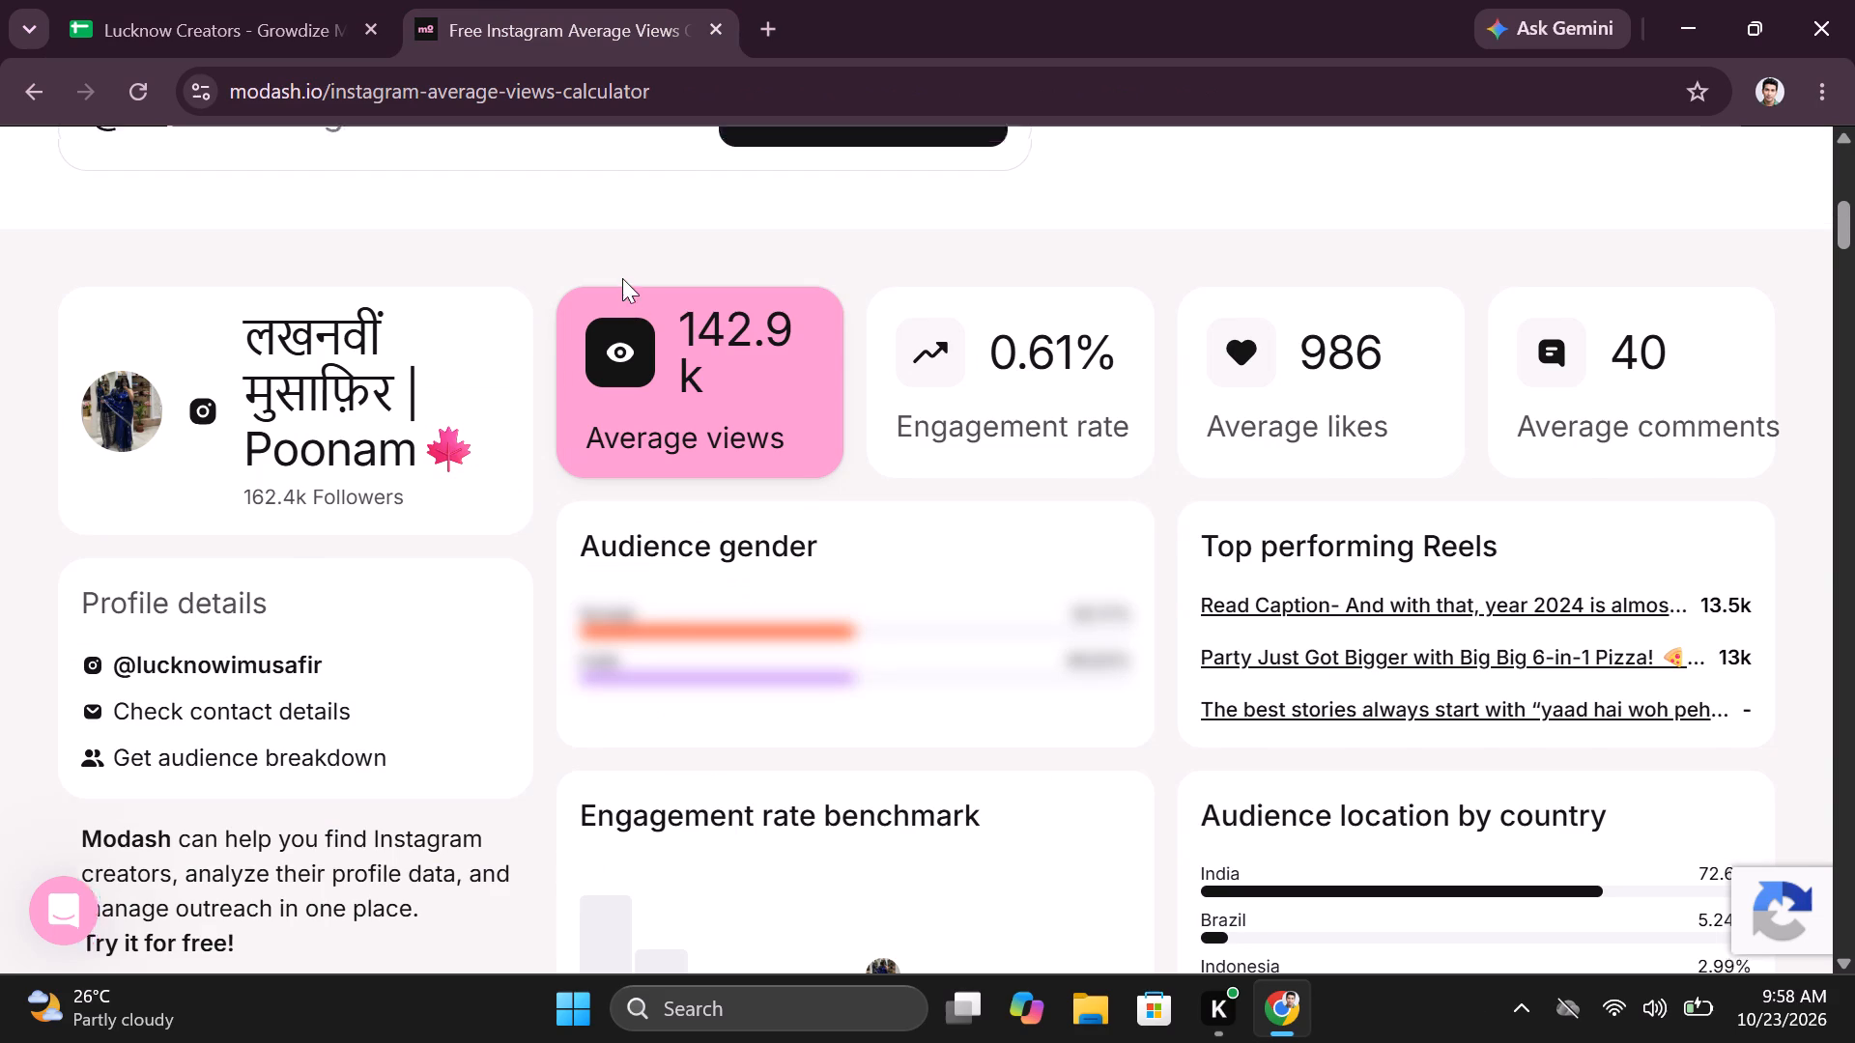
scroll(622, 278, up, 1)
click(622, 278)
key(ctrl+v)
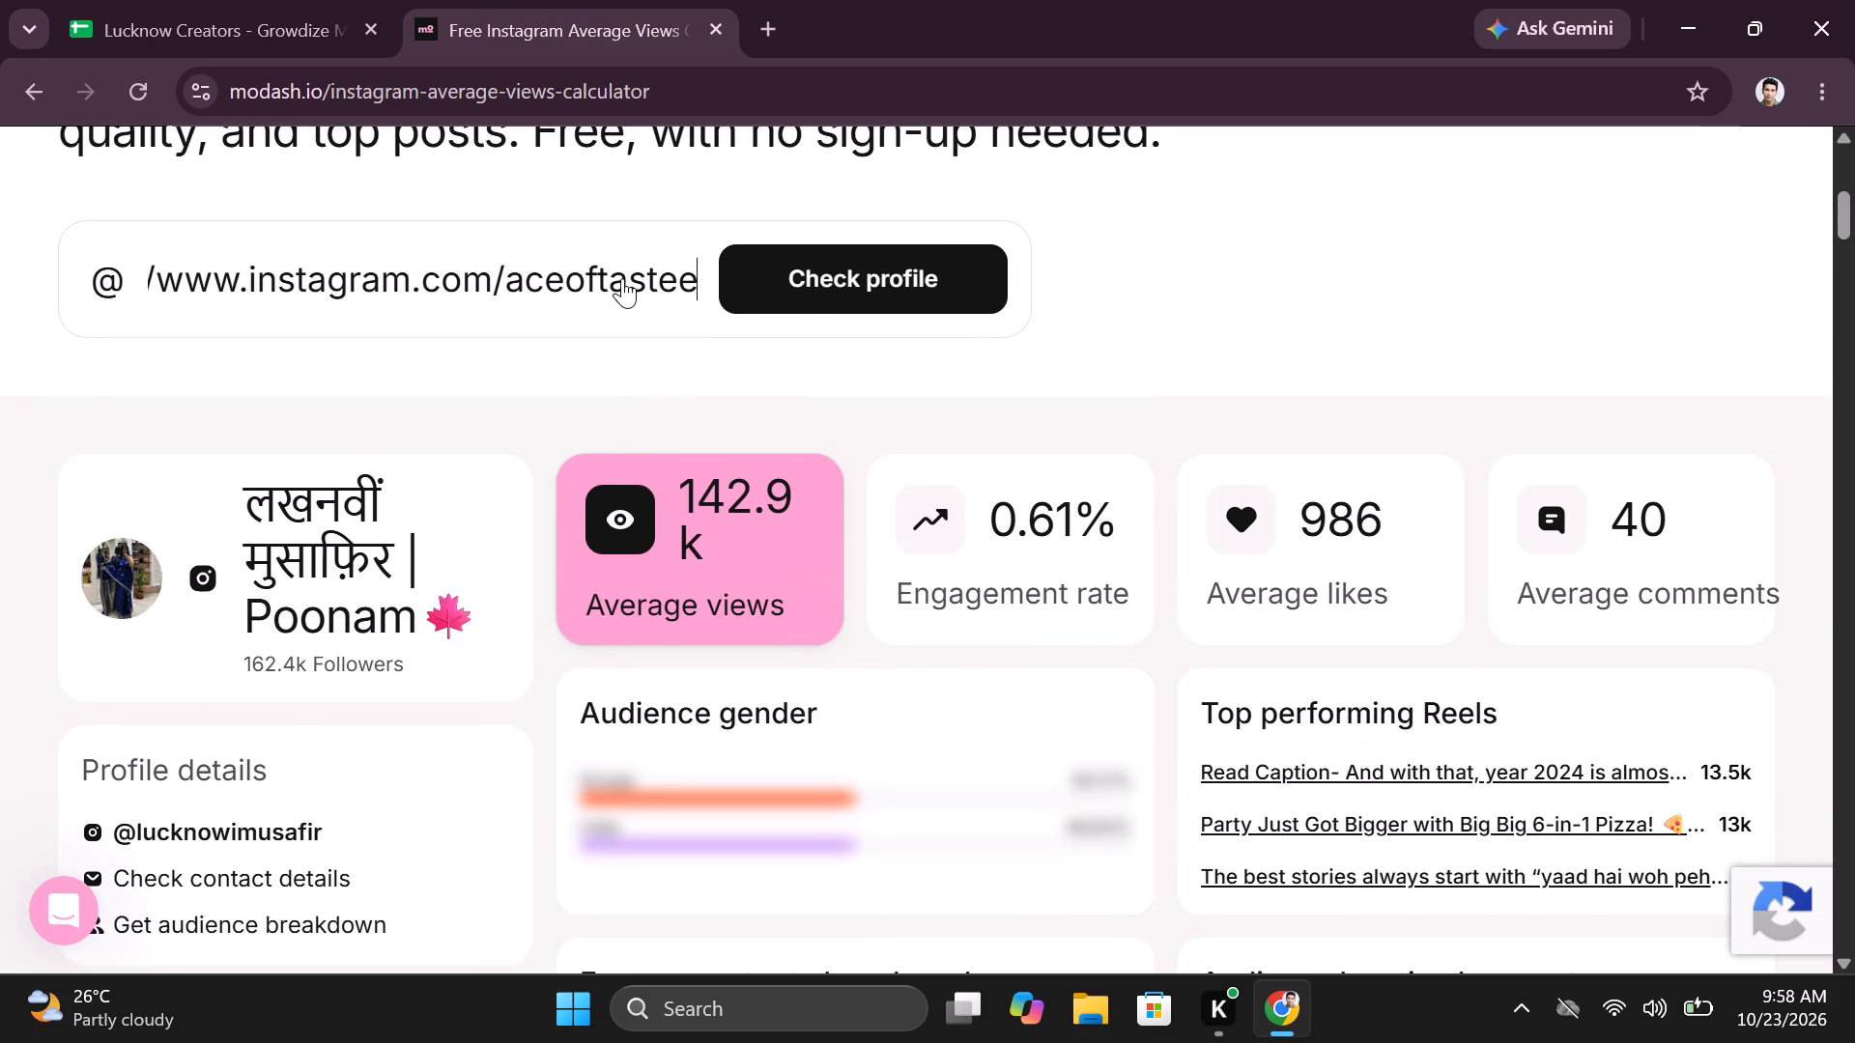
key(Return)
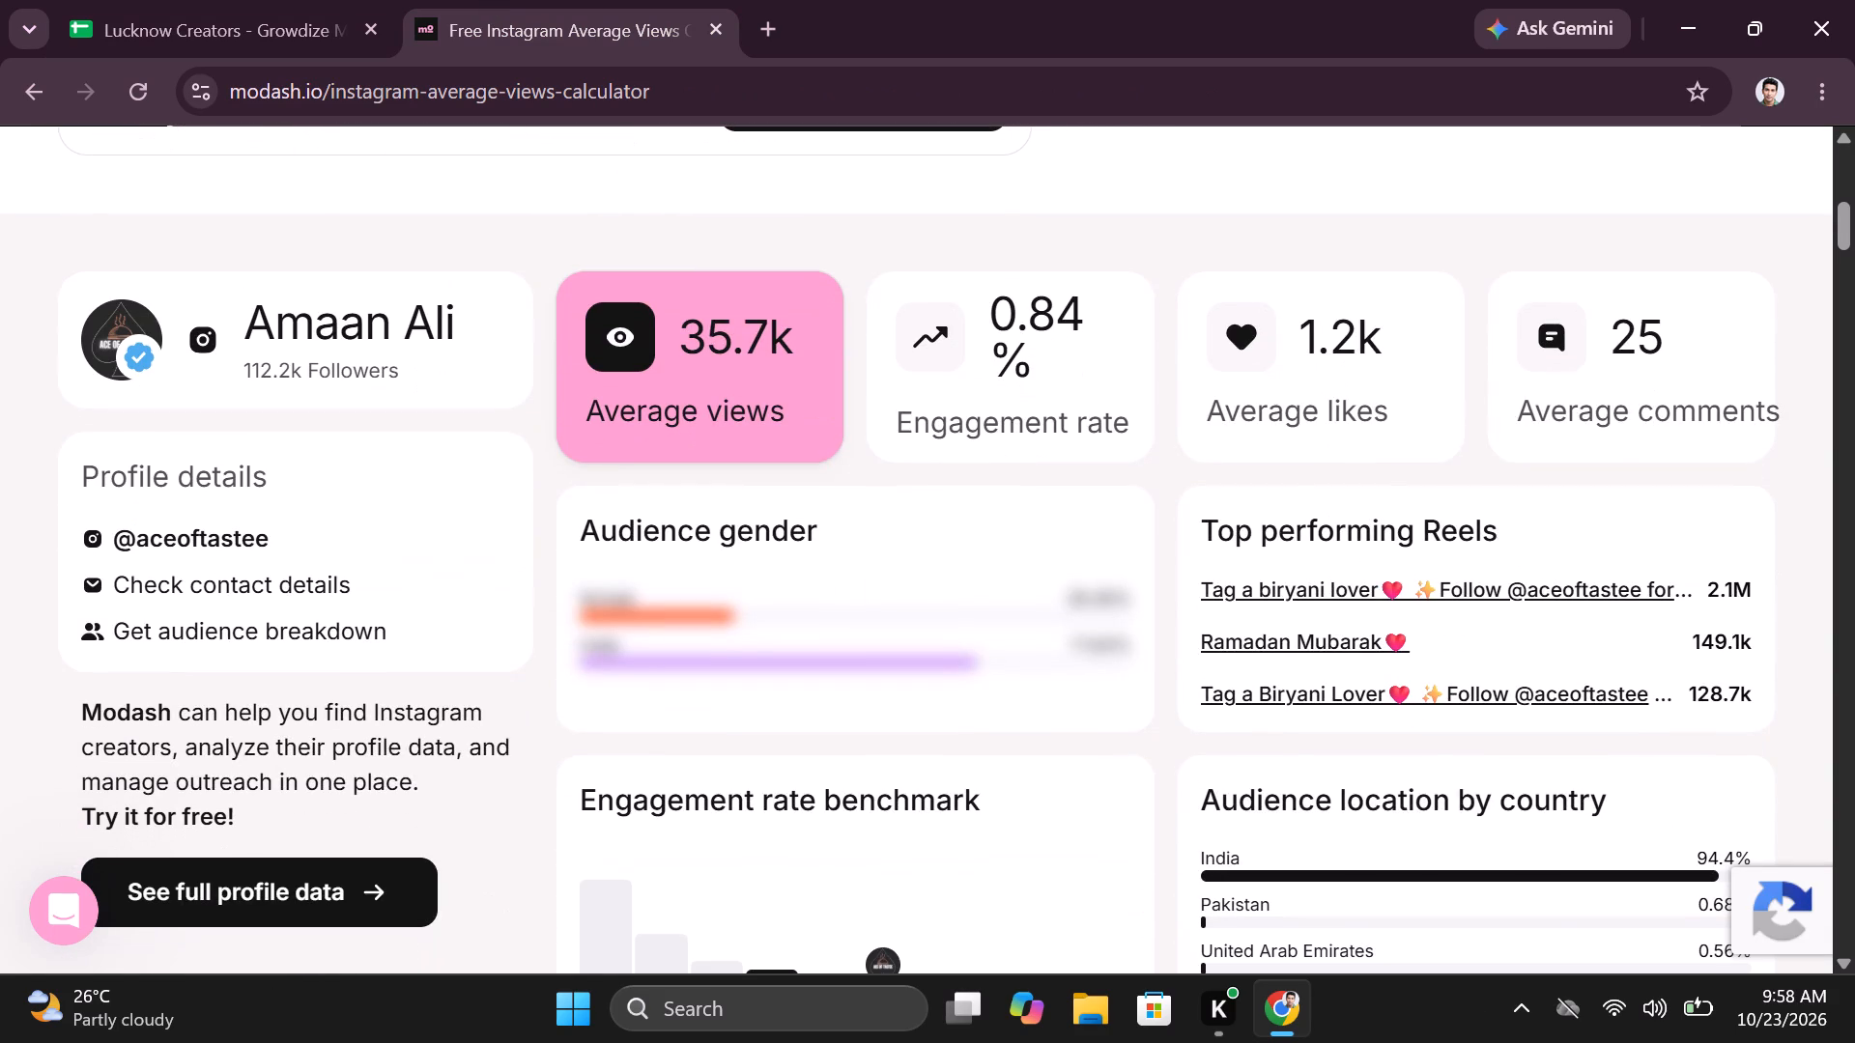
Enter 35.7K as the Avg. Views value in cell D25 of the Lucknow Creators spreadsheet.
click(123, 0)
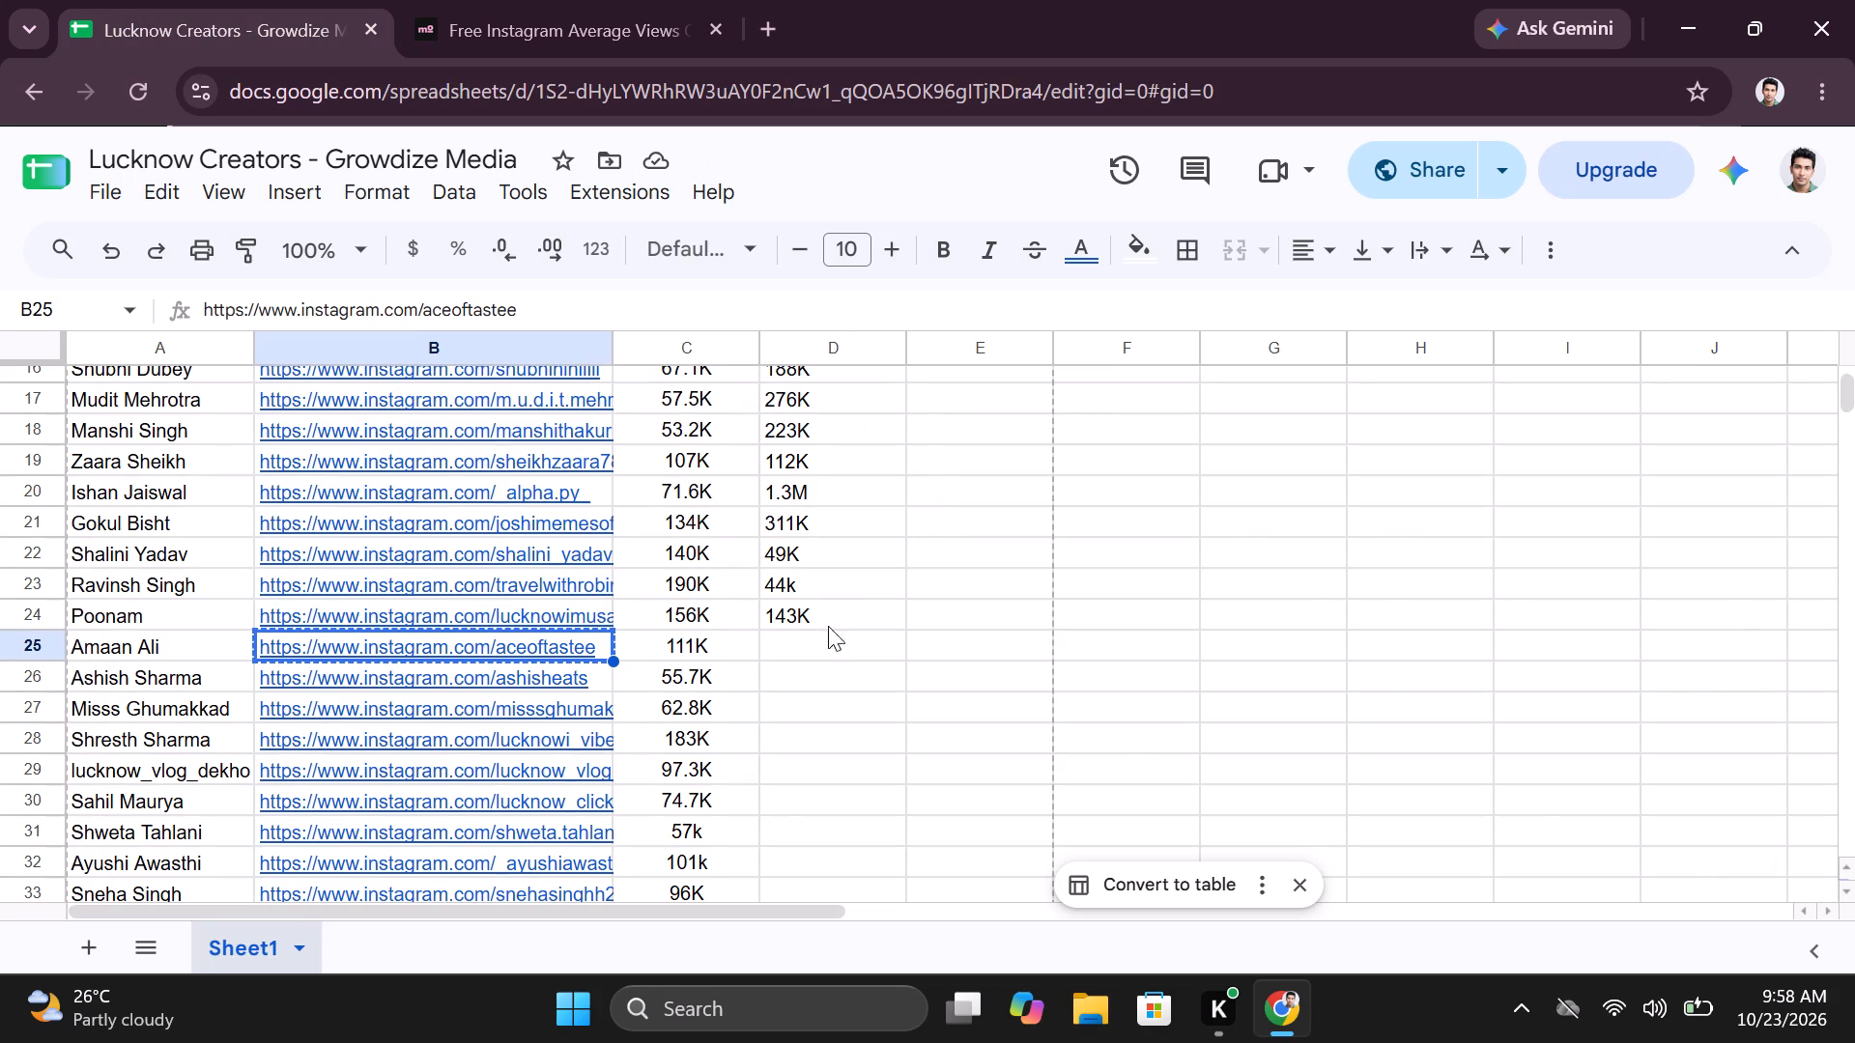
click(811, 643)
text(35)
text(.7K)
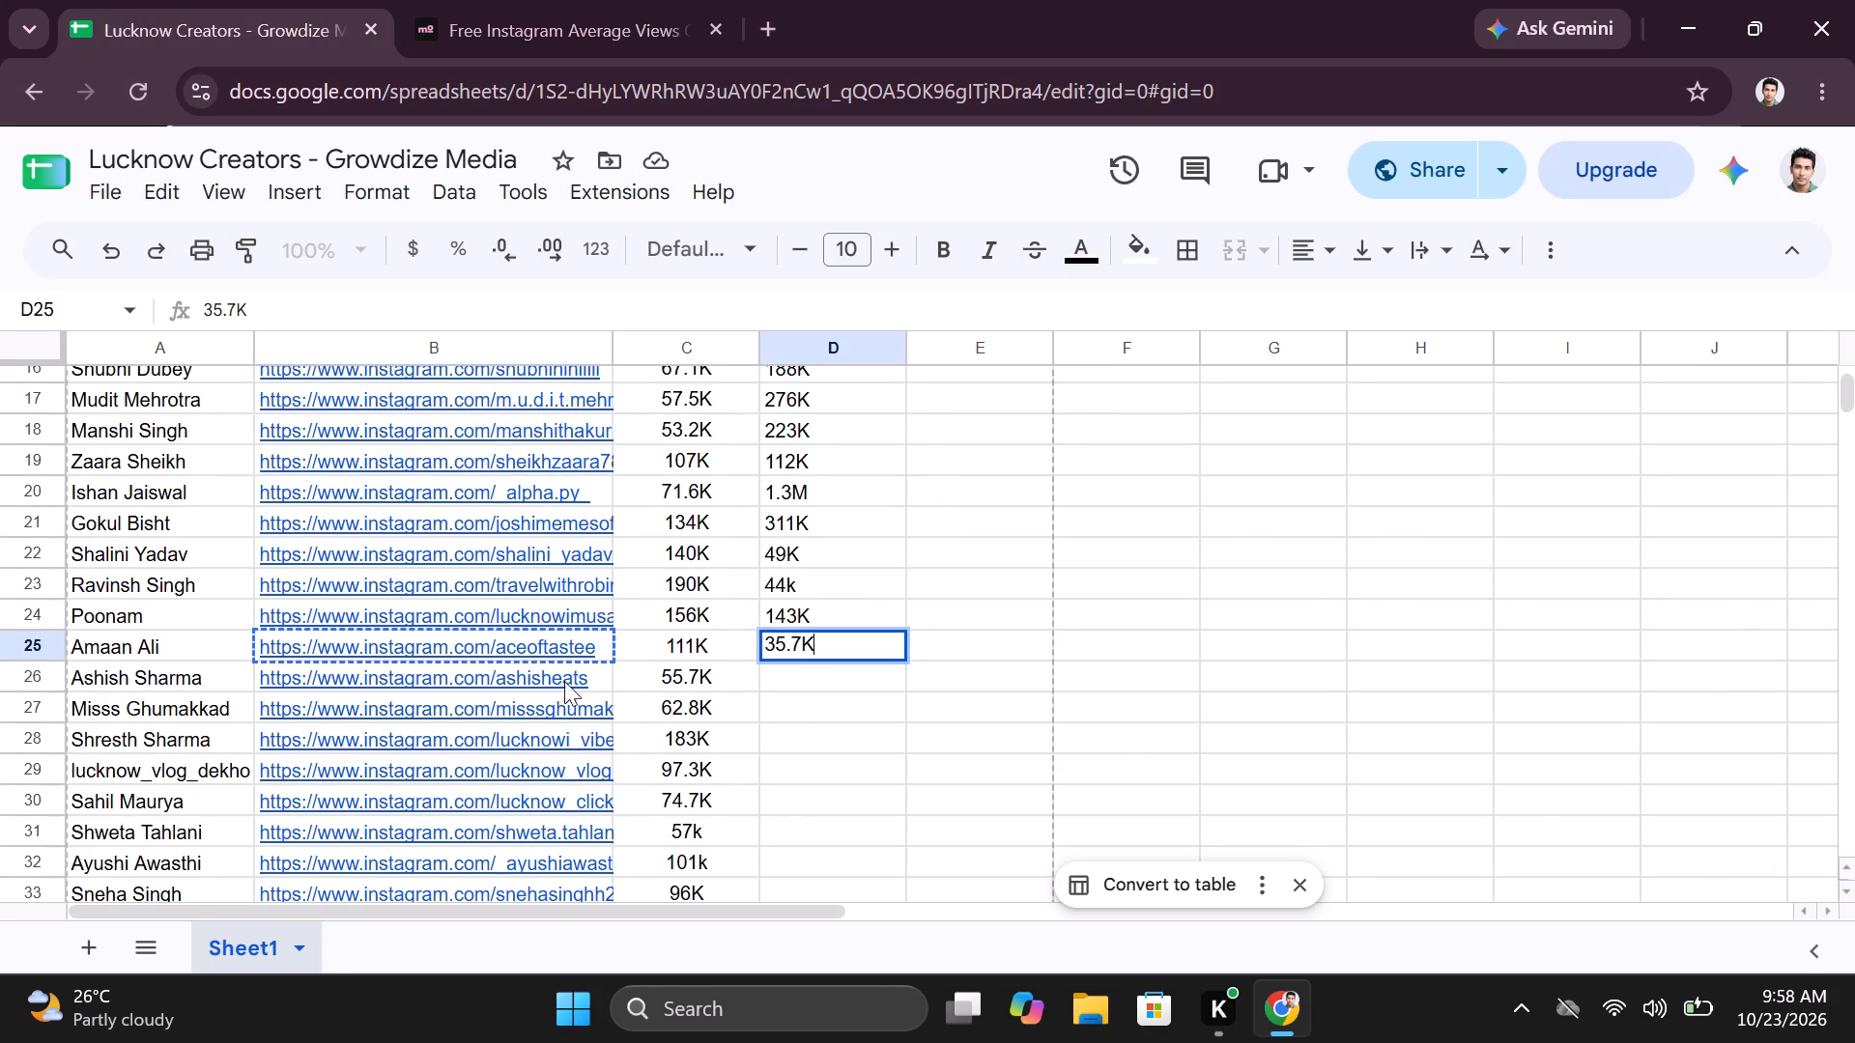
Look up the profile link from cell B26 in Modash's Instagram average views calculator.
click(557, 677)
key(ctrl+c)
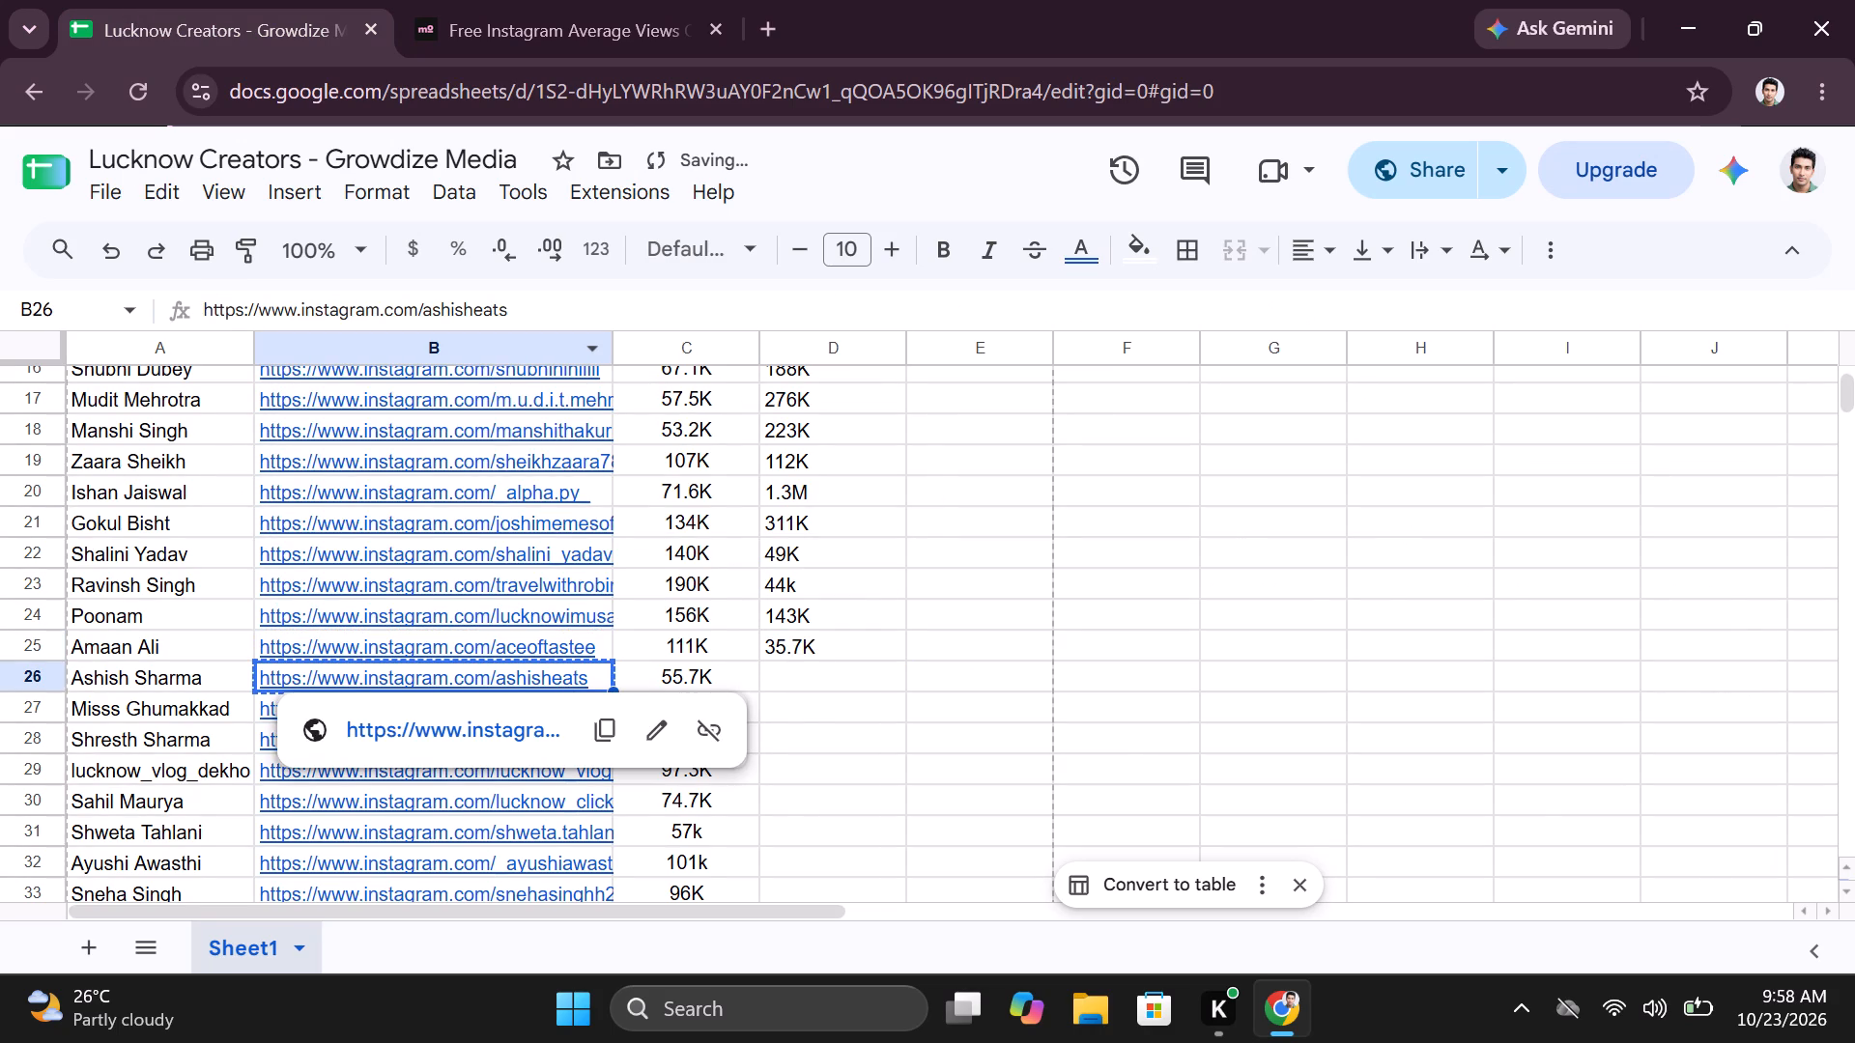
click(492, 4)
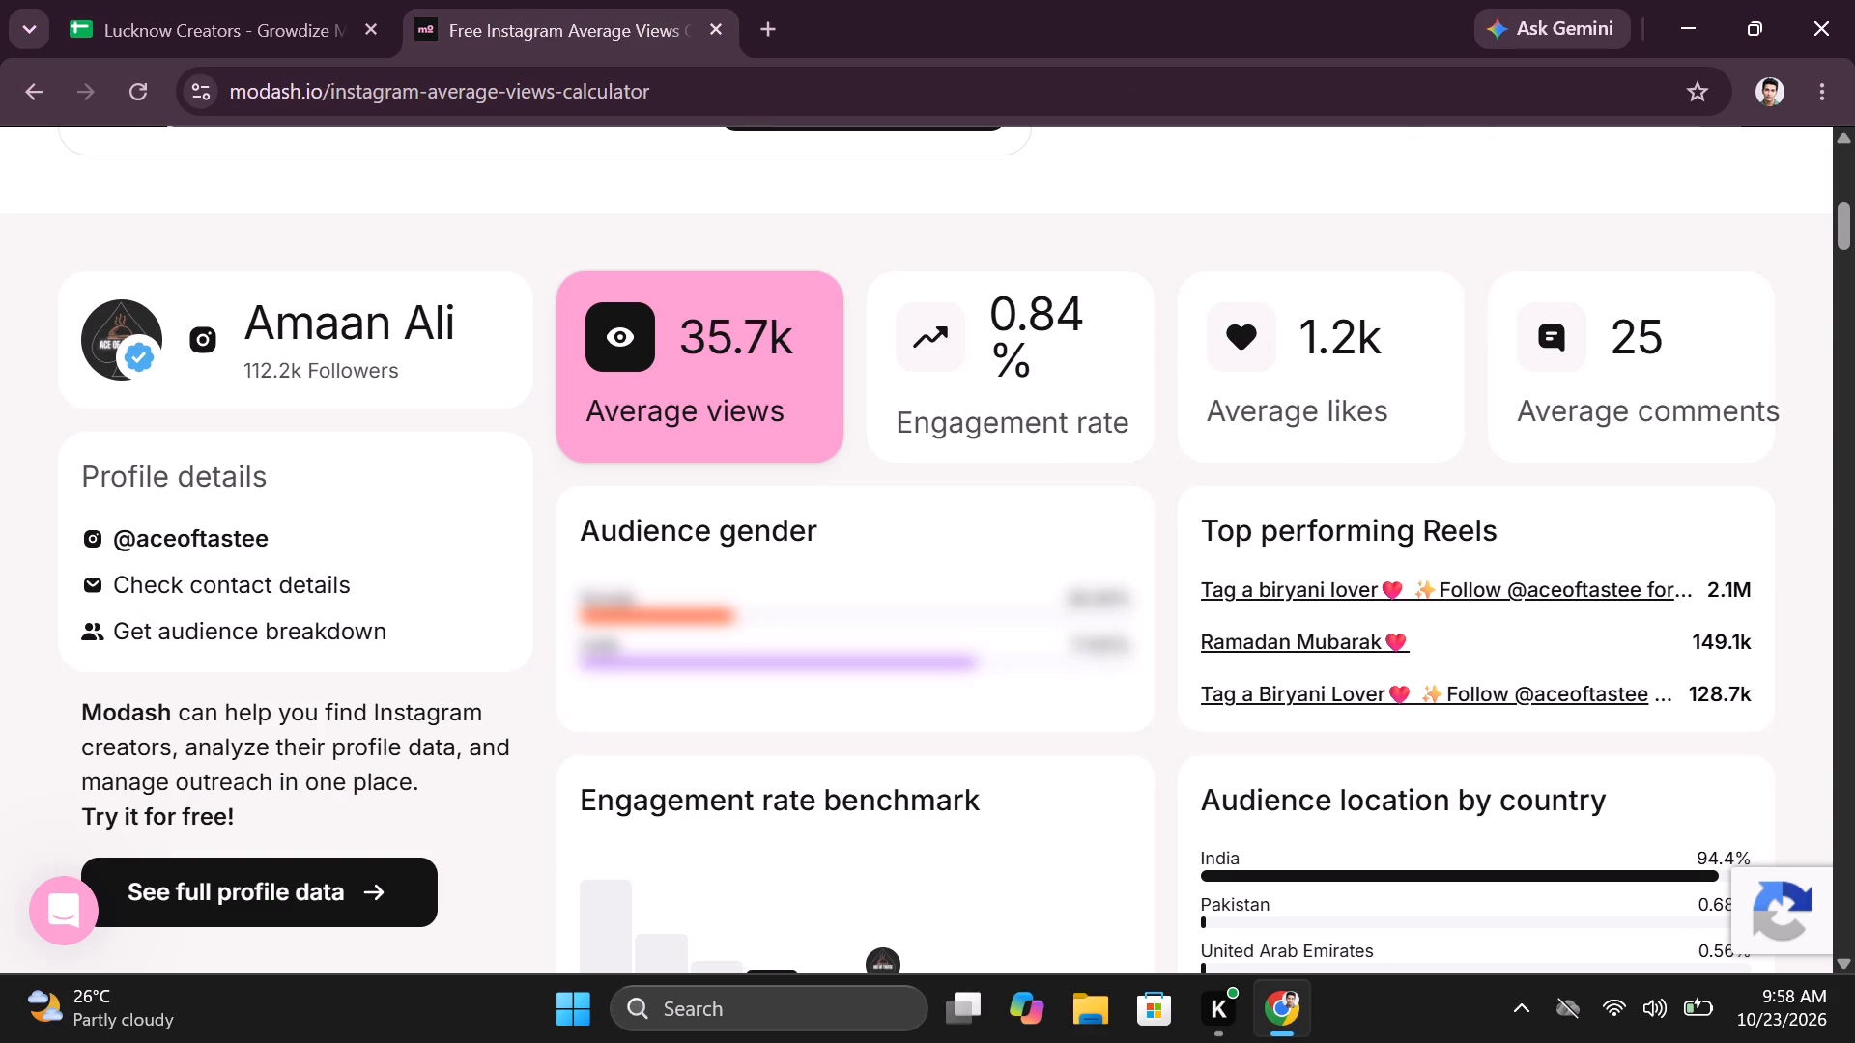
scroll(445, 334, up, 1)
click(520, 339)
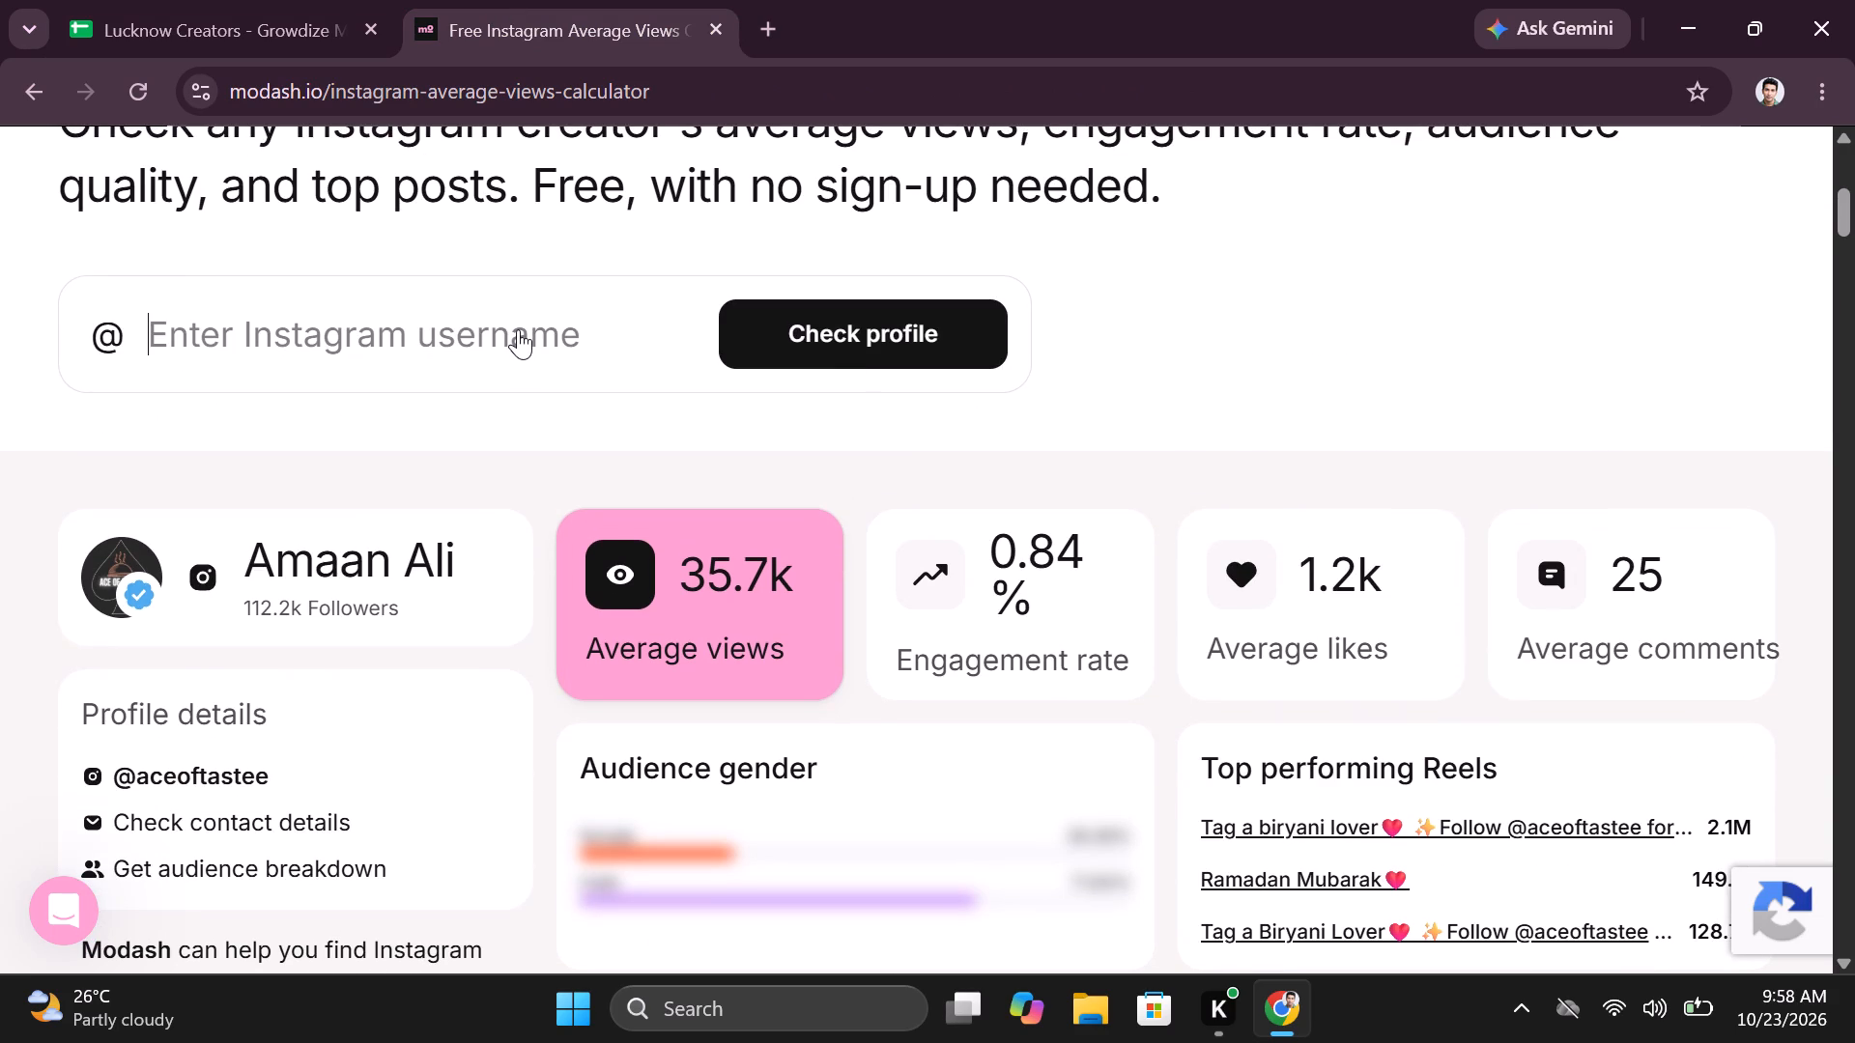
click(518, 329)
key(ctrl+v)
key(Return)
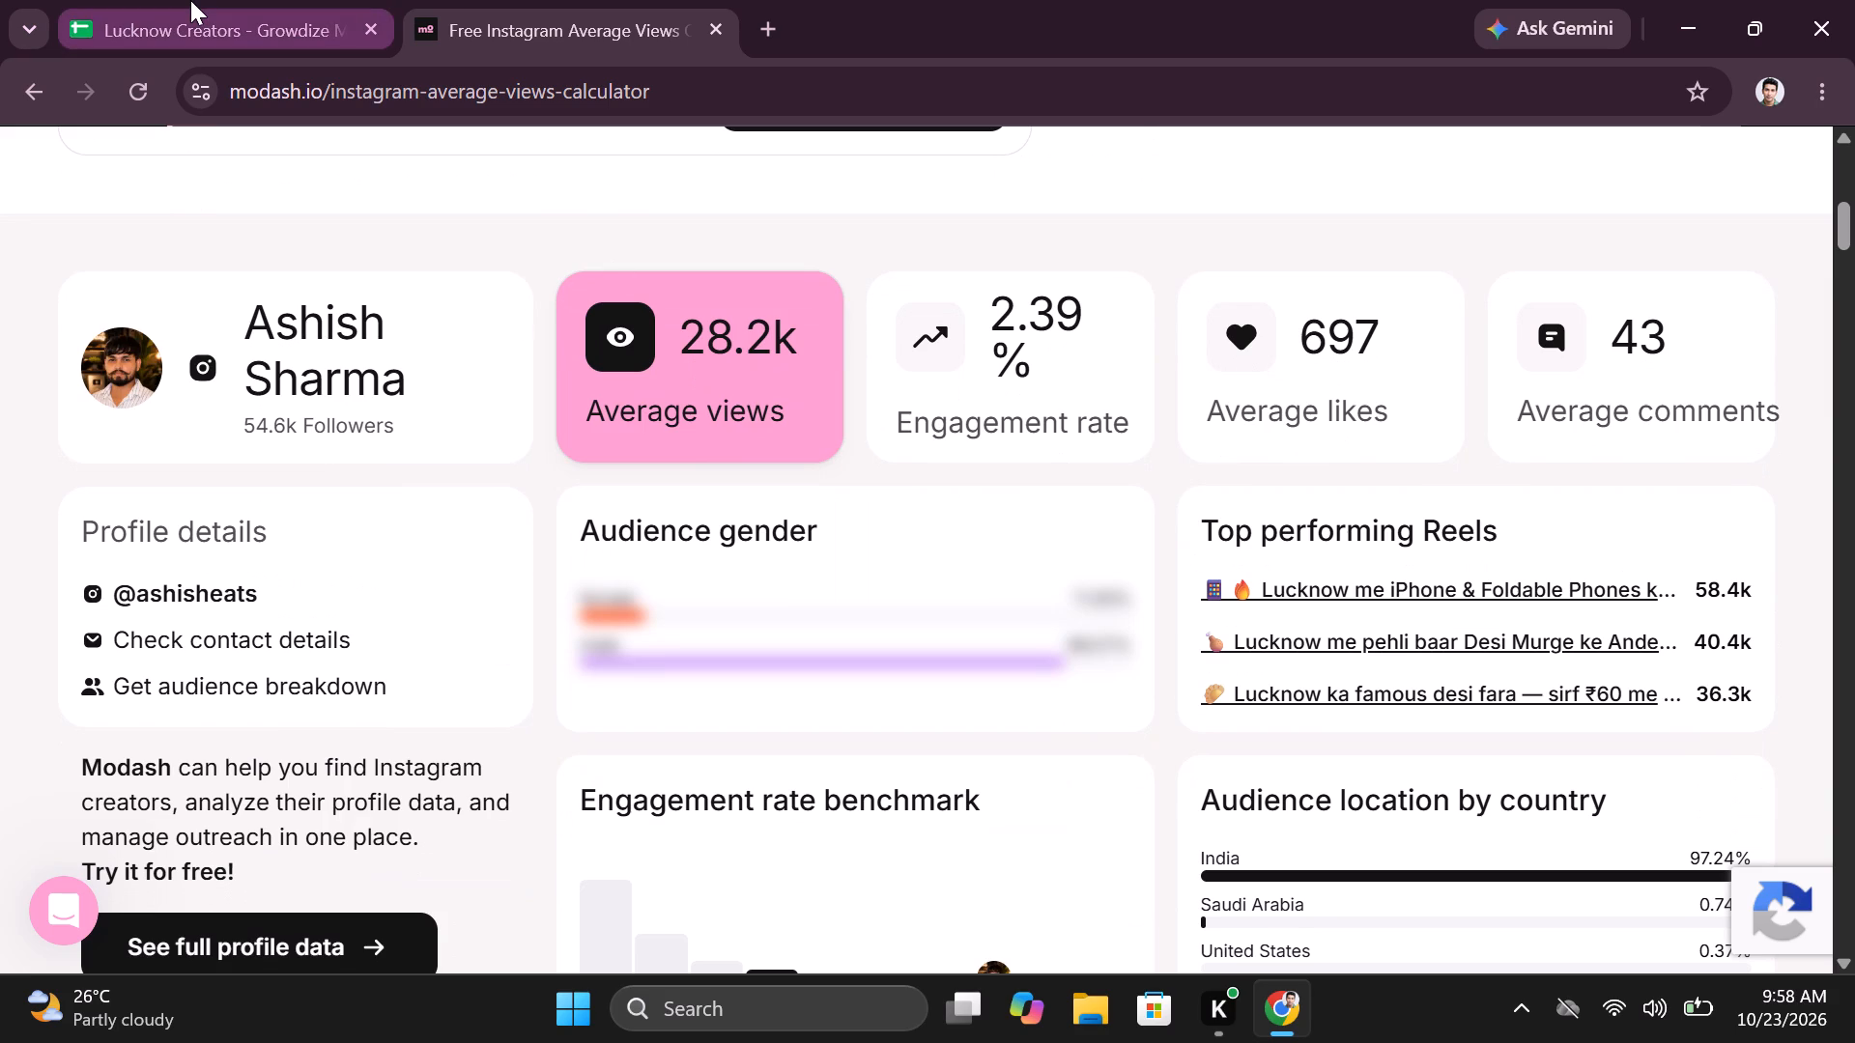
Enter 28.2k as the Avg. Views value in cell D26 of the Lucknow Creators spreadsheet.
click(190, 0)
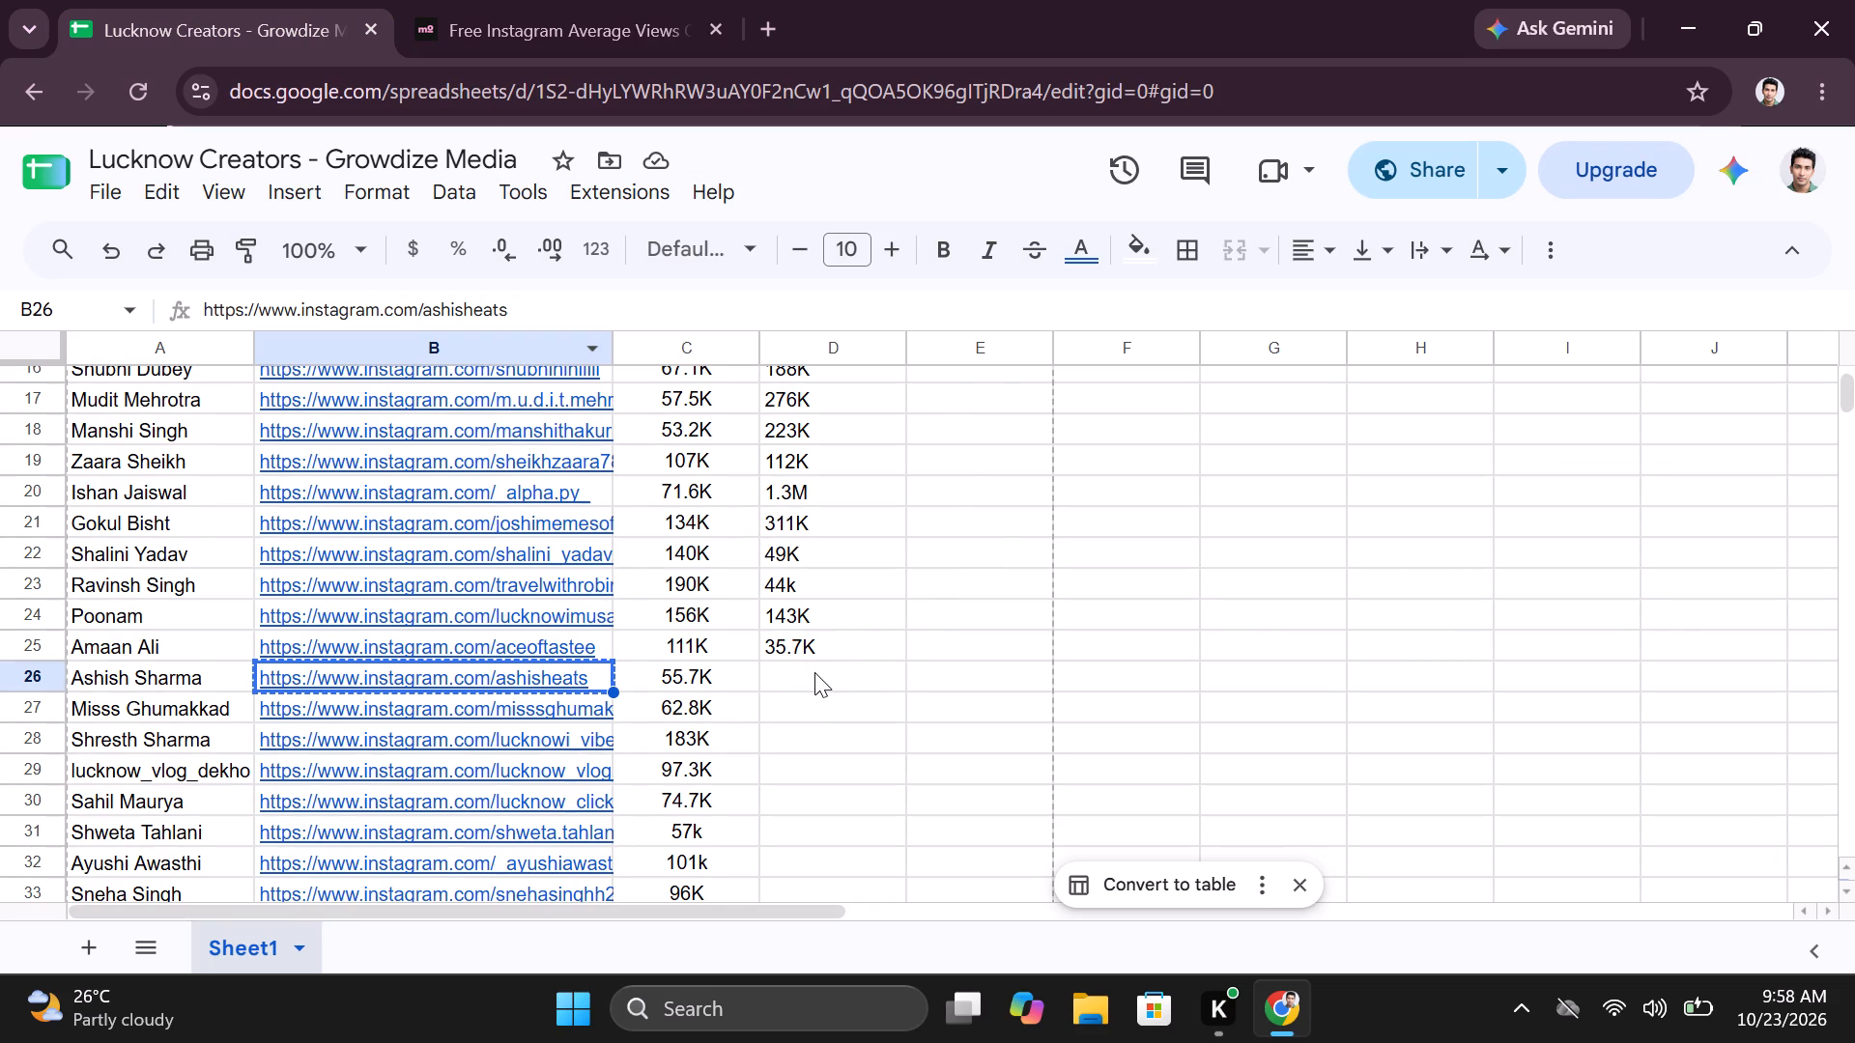
click(814, 673)
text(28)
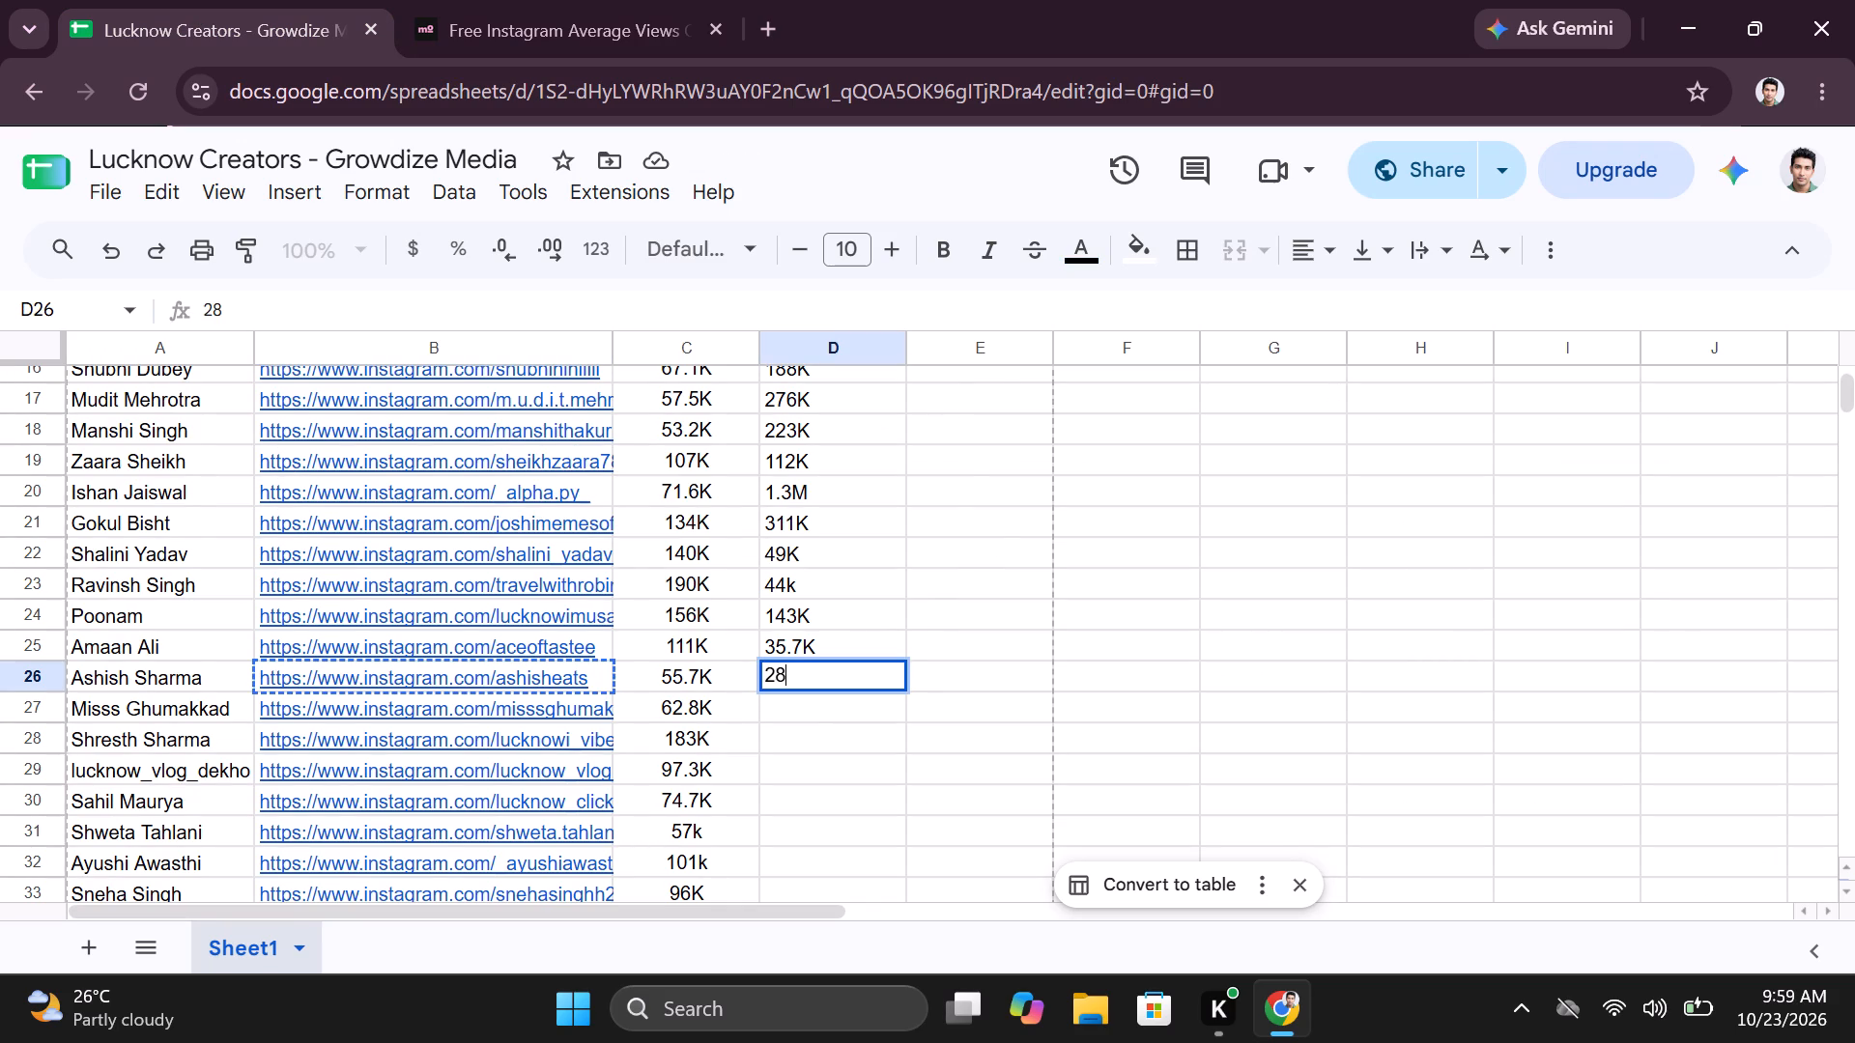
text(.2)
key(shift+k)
Look up the profile link from cell B27 in Modash's Instagram average views calculator.
click(575, 711)
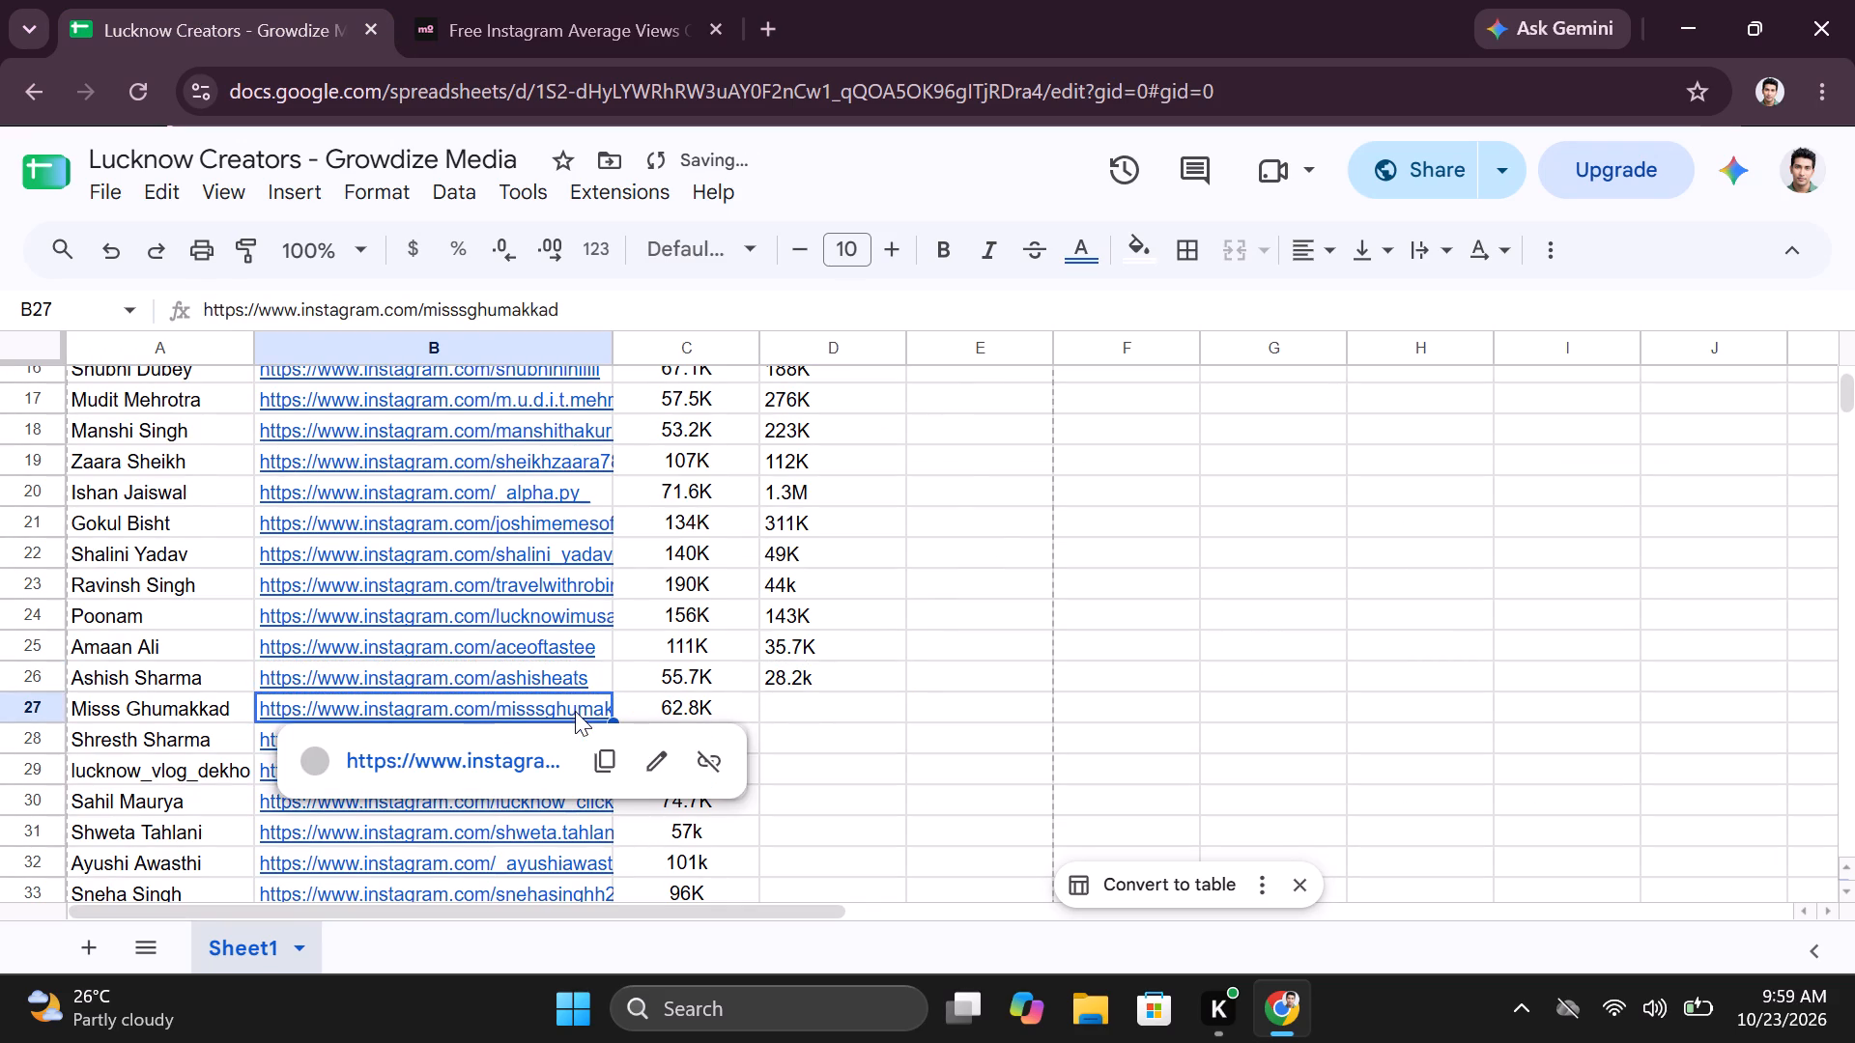
key(ctrl+c)
click(569, 0)
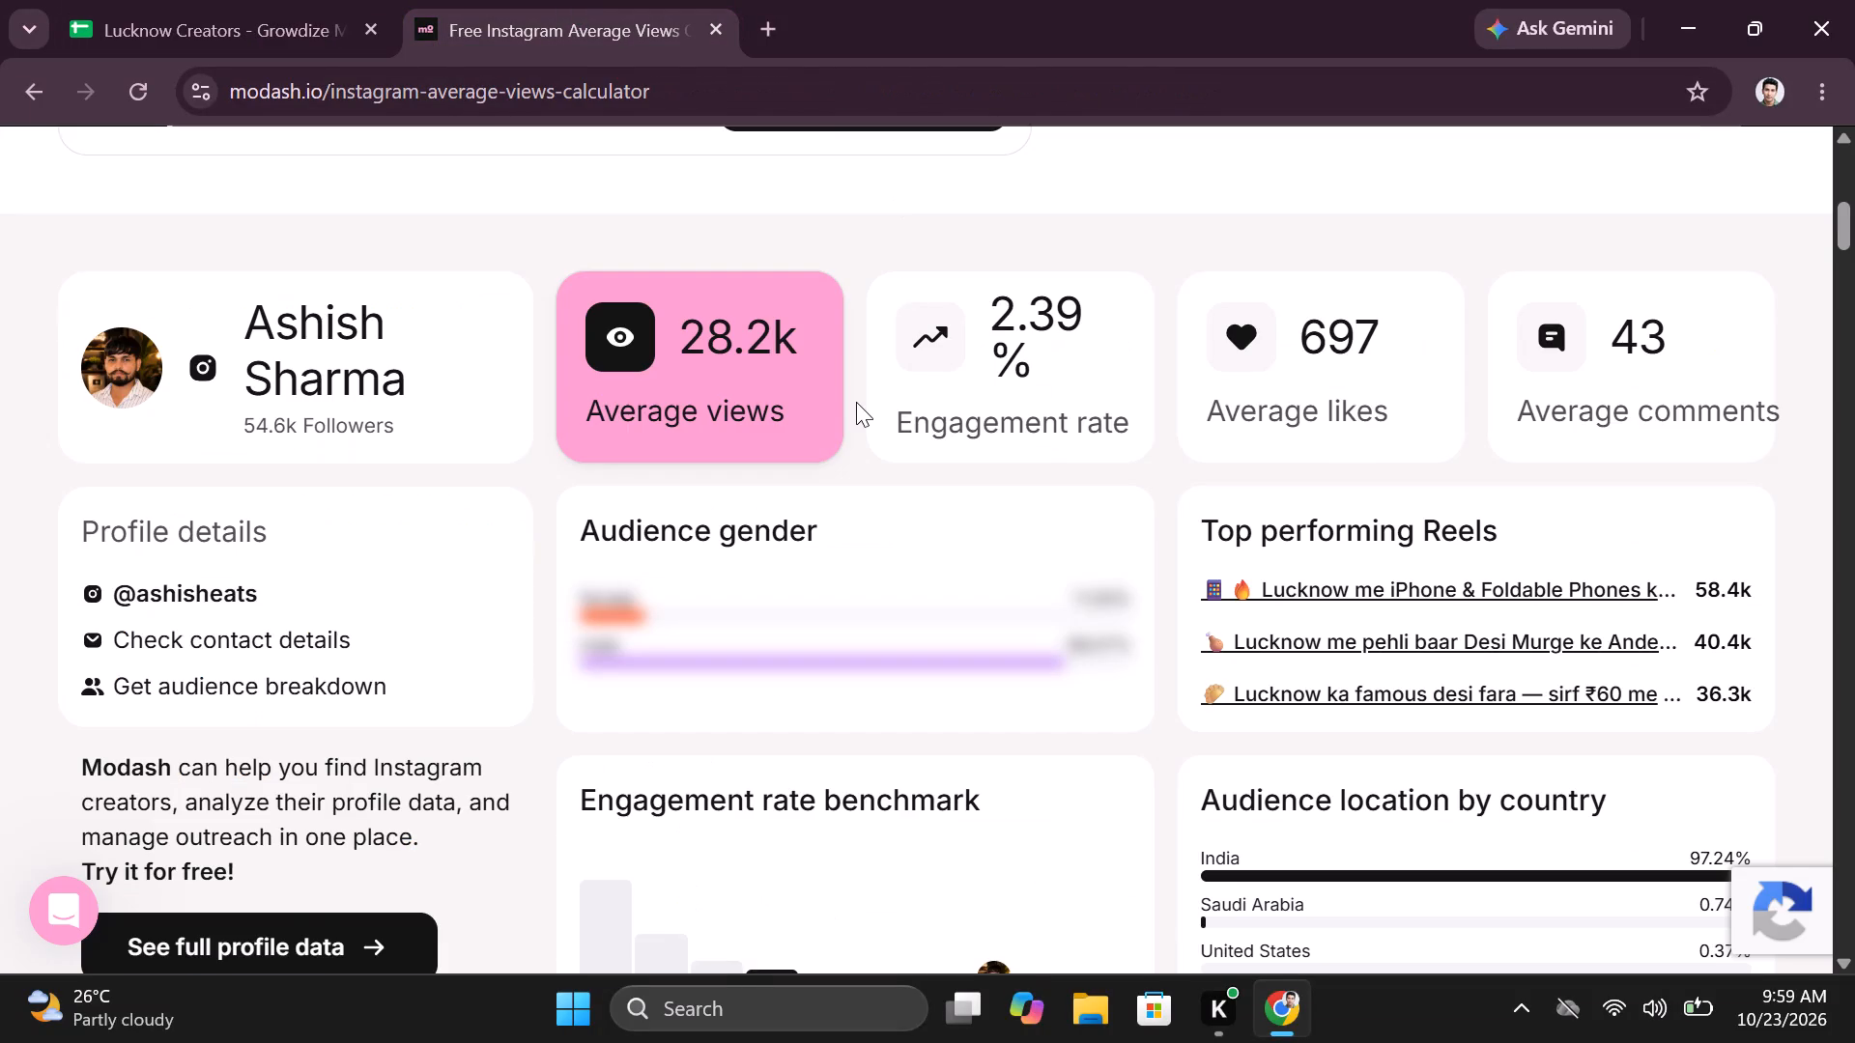
scroll(856, 402, down, 2)
scroll(837, 403, up, 4)
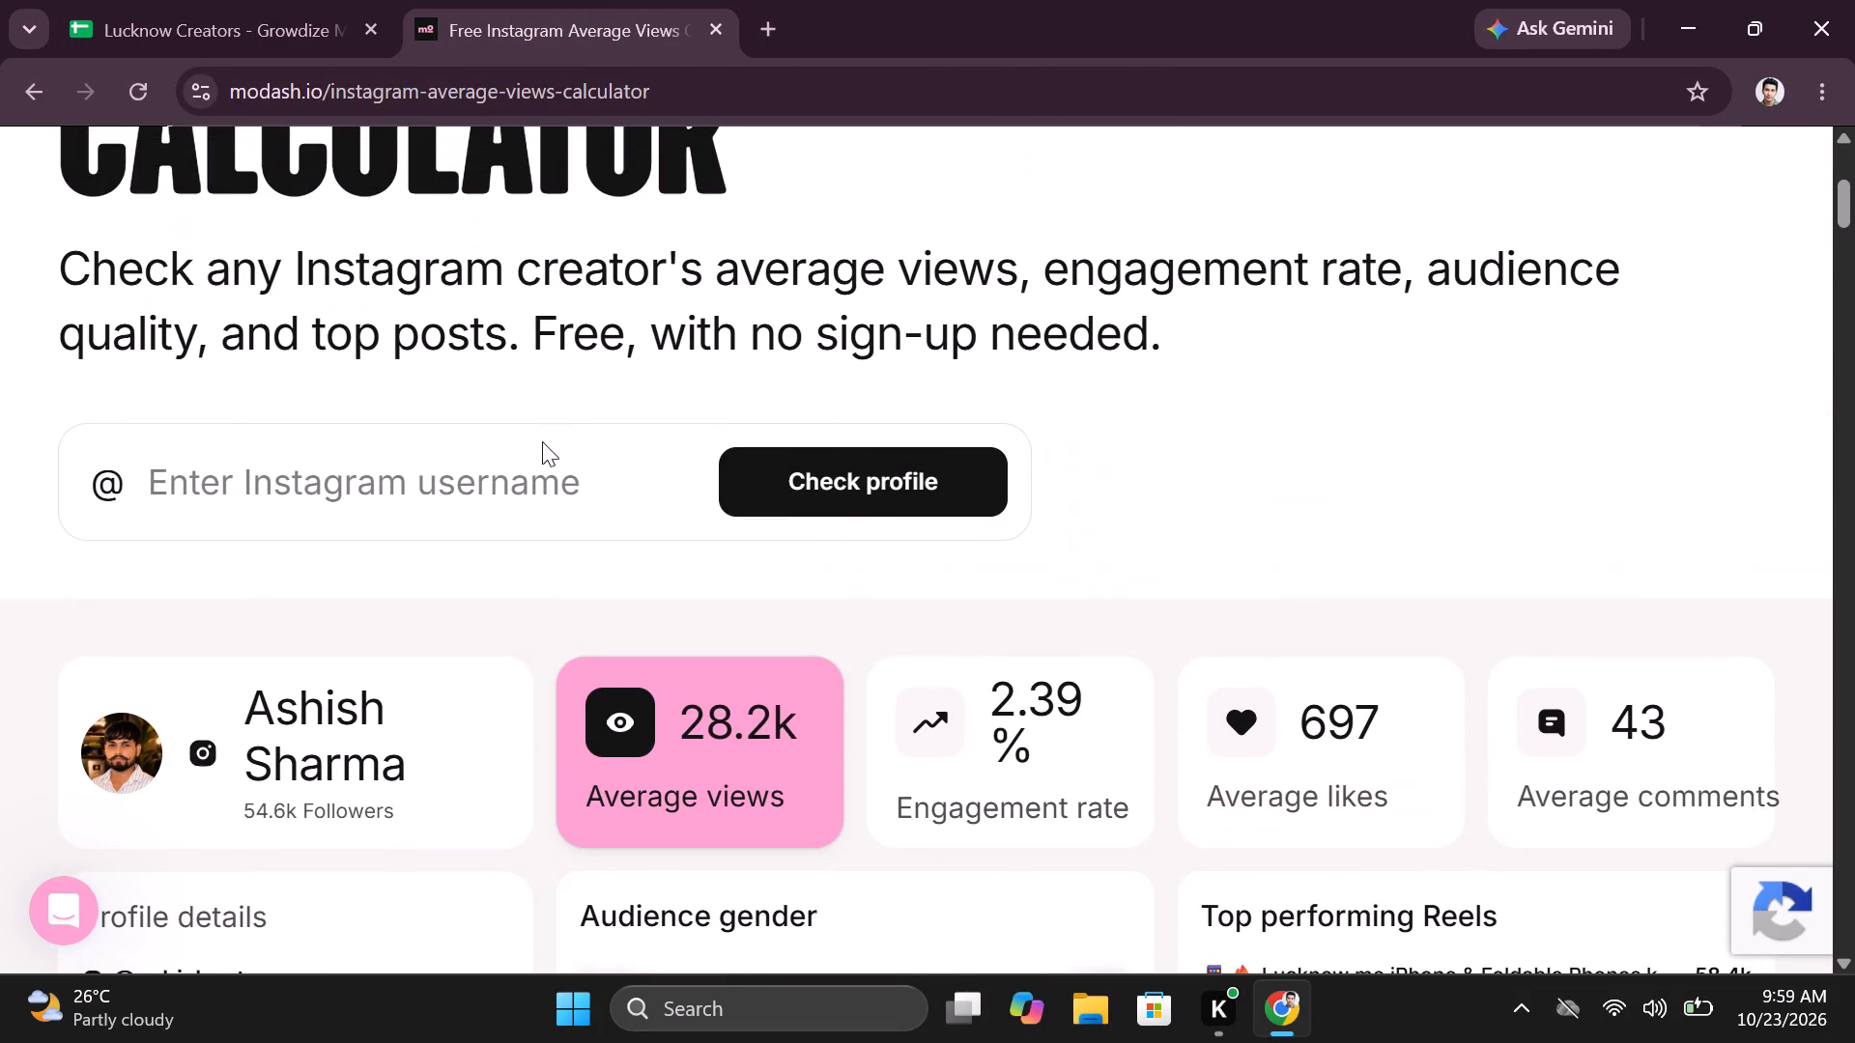
click(532, 481)
key(ctrl+v)
key(Return)
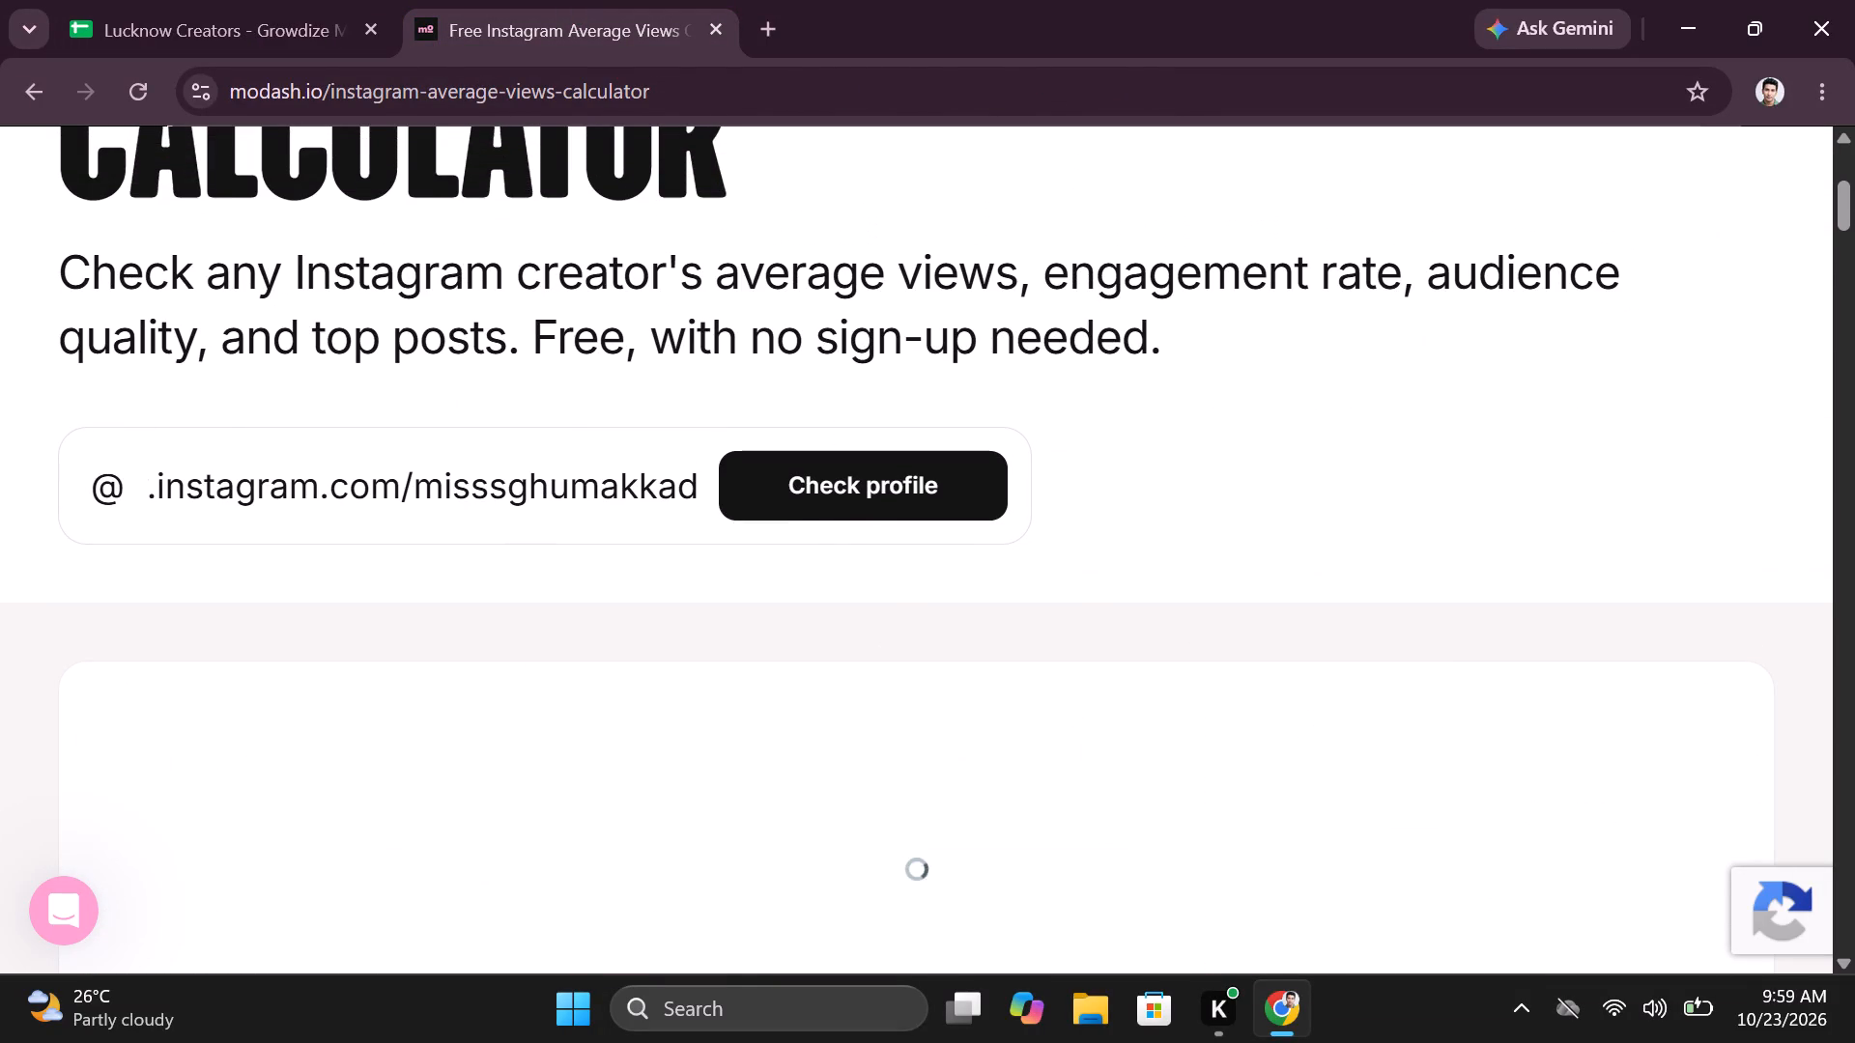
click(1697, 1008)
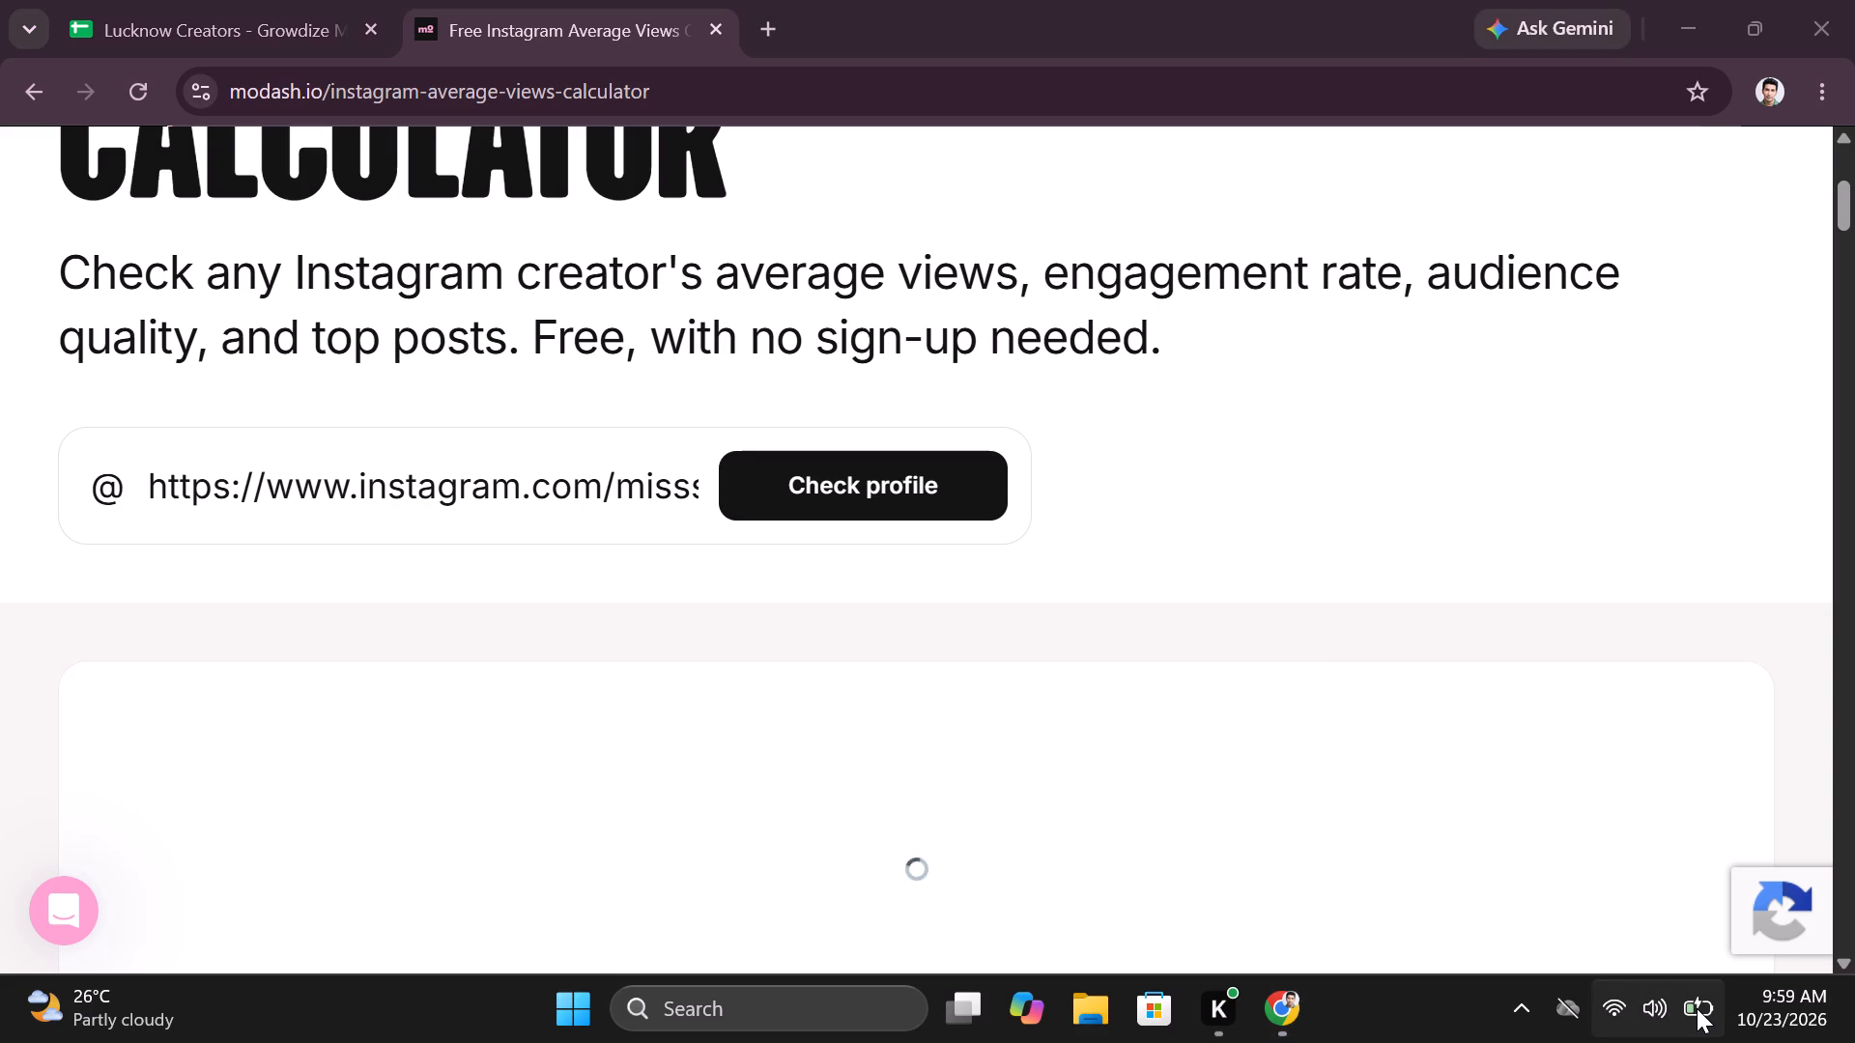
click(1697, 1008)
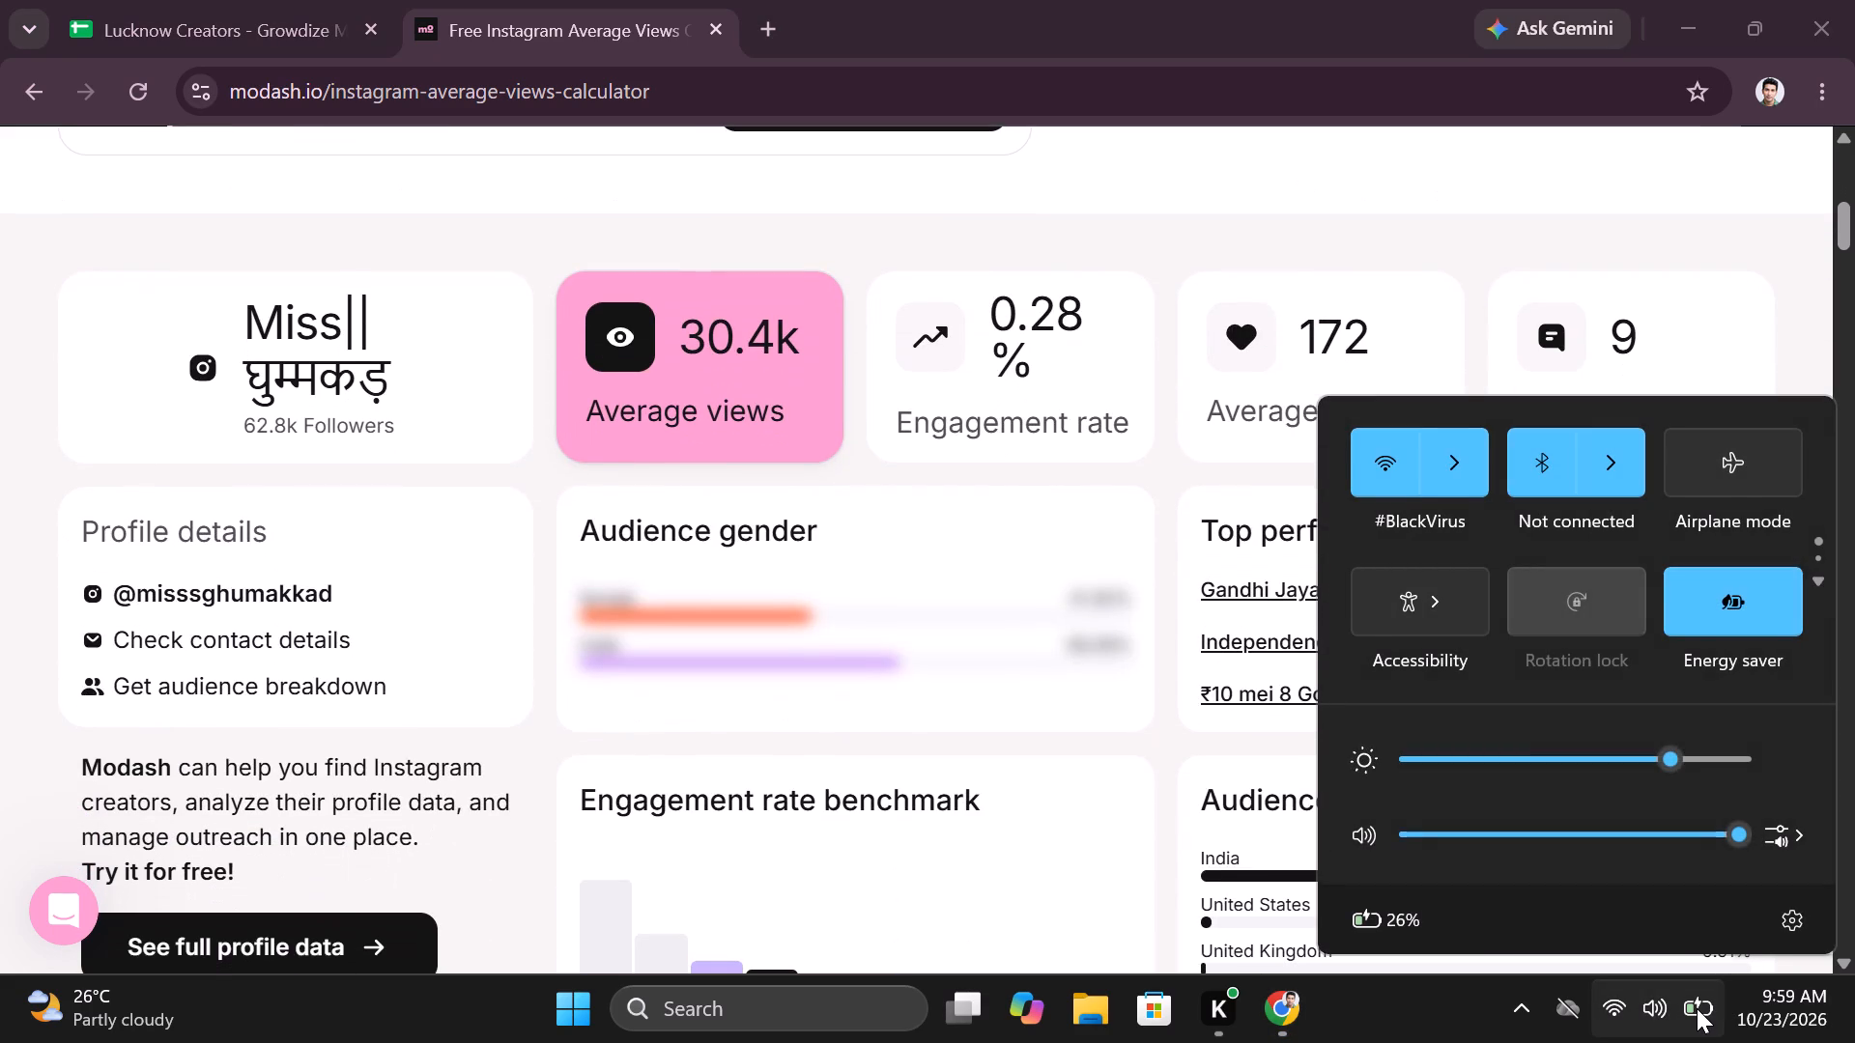
Enter 30.4K as the Avg. Views value in cell D27 of the Lucknow Creators spreadsheet.
click(125, 0)
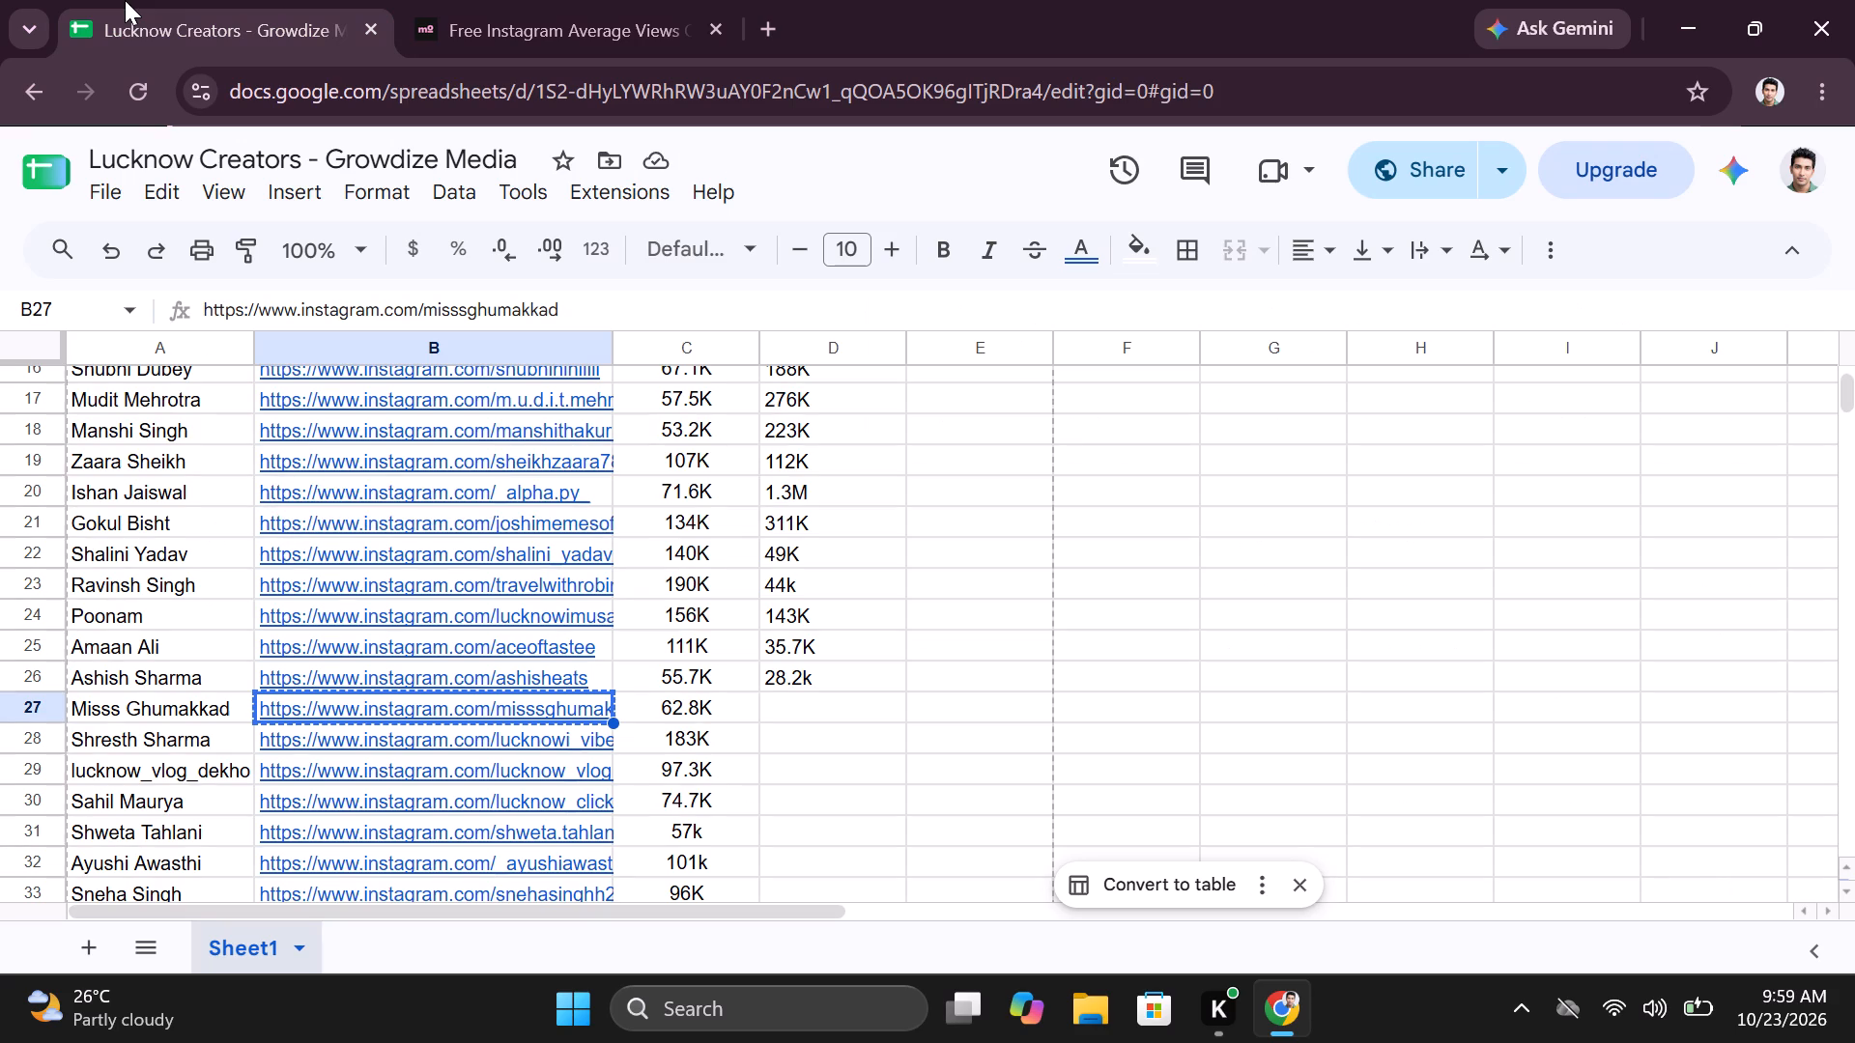
click(821, 726)
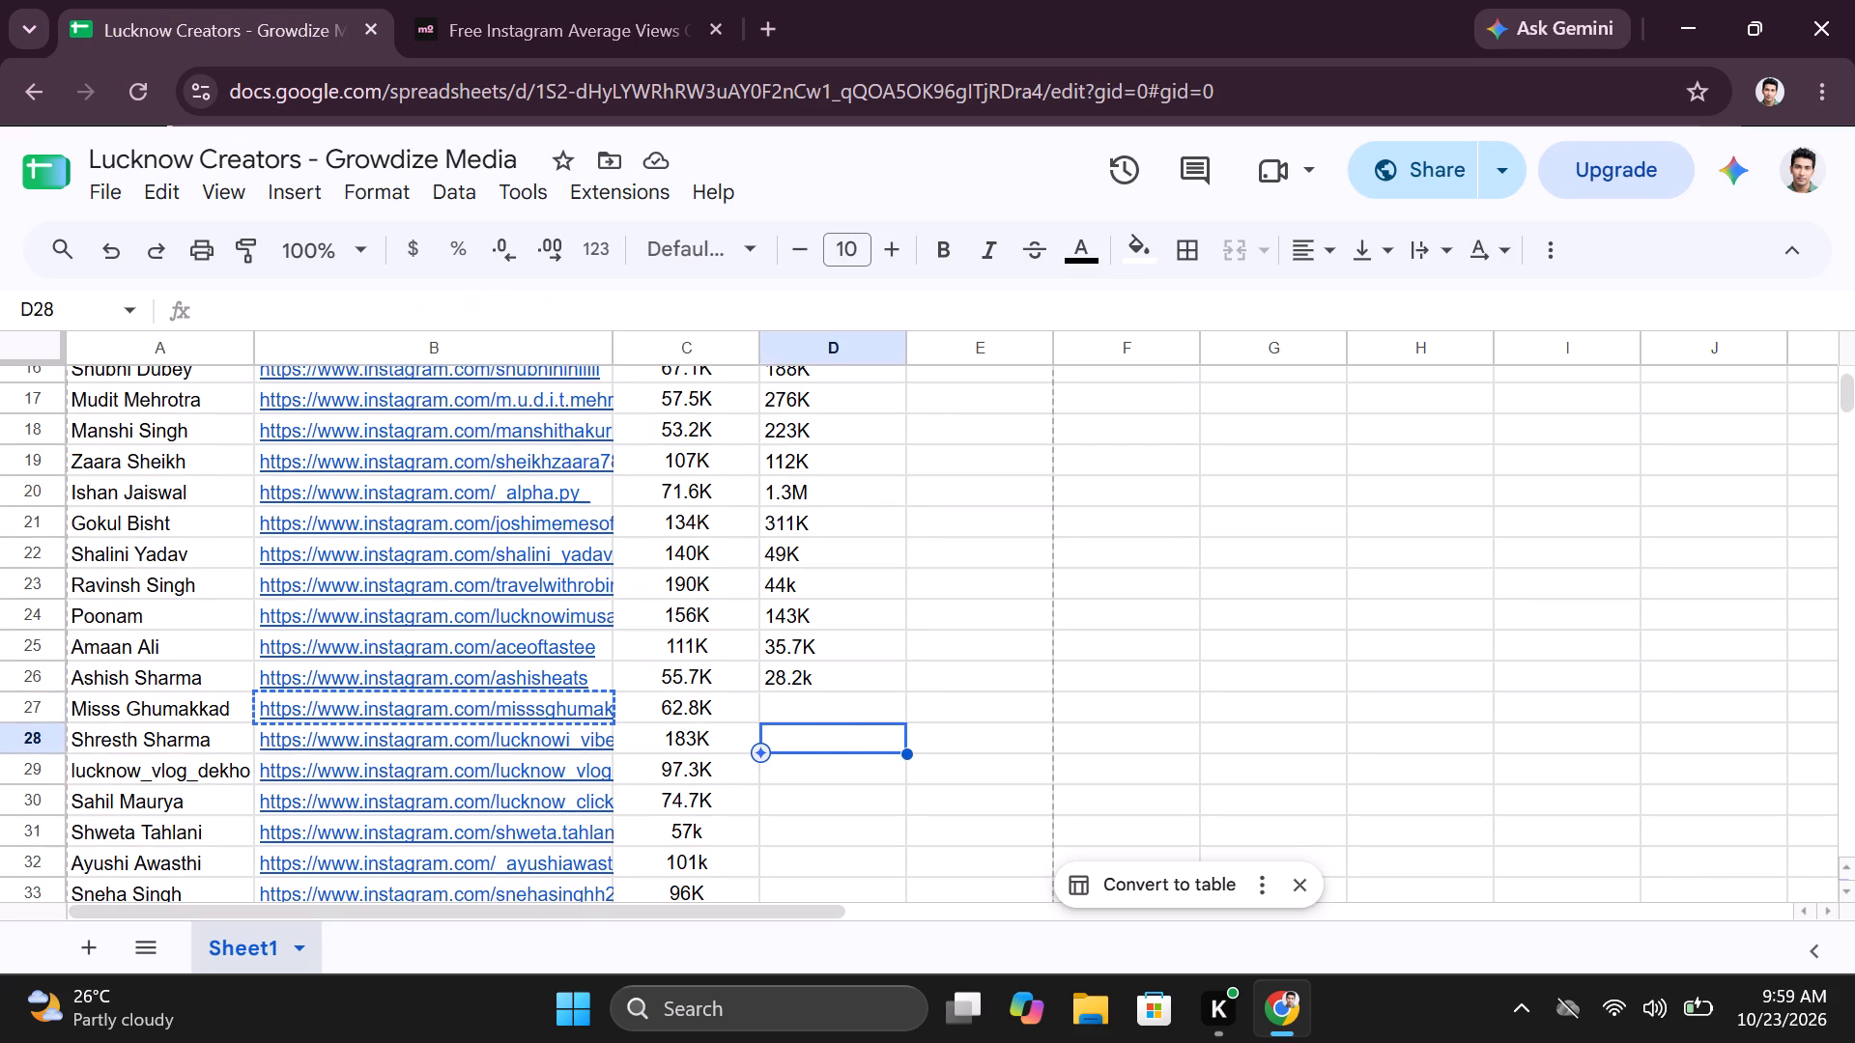
click(848, 712)
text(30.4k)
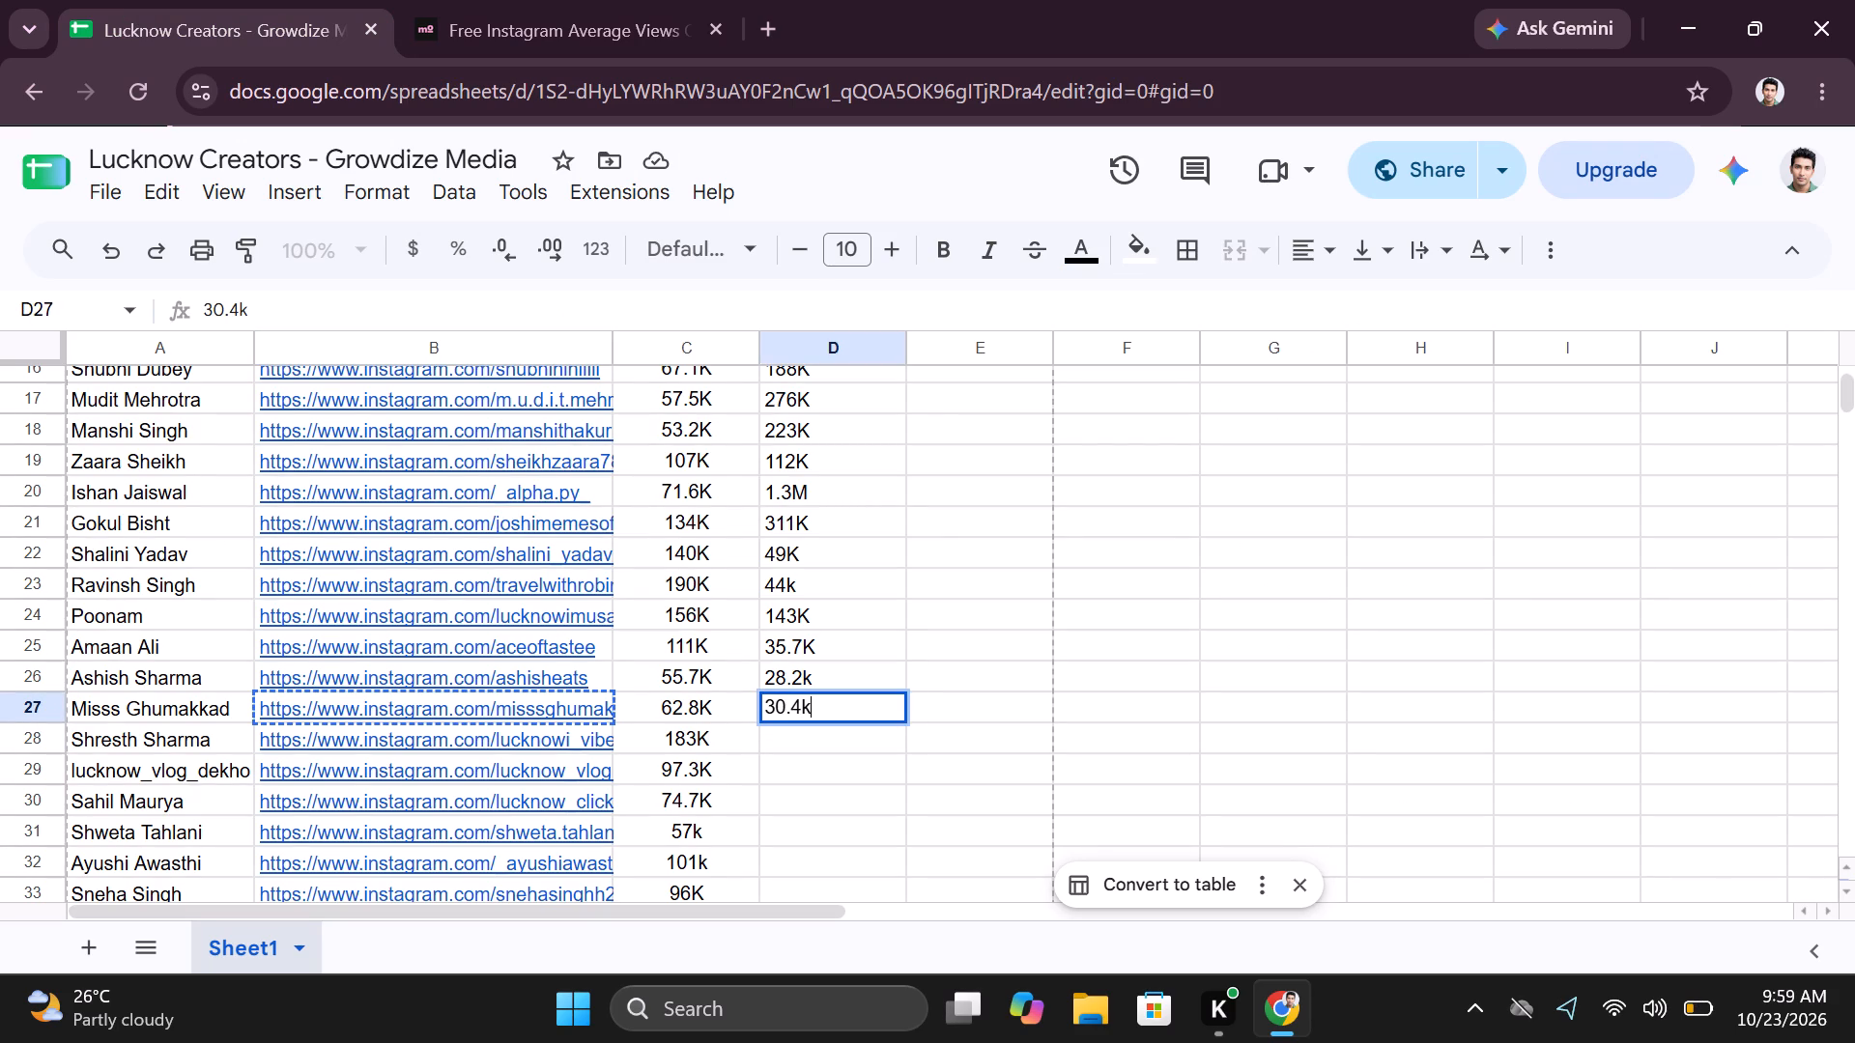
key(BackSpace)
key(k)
Look up the profile link from cell B28 in Modash's Instagram average views calculator.
click(593, 744)
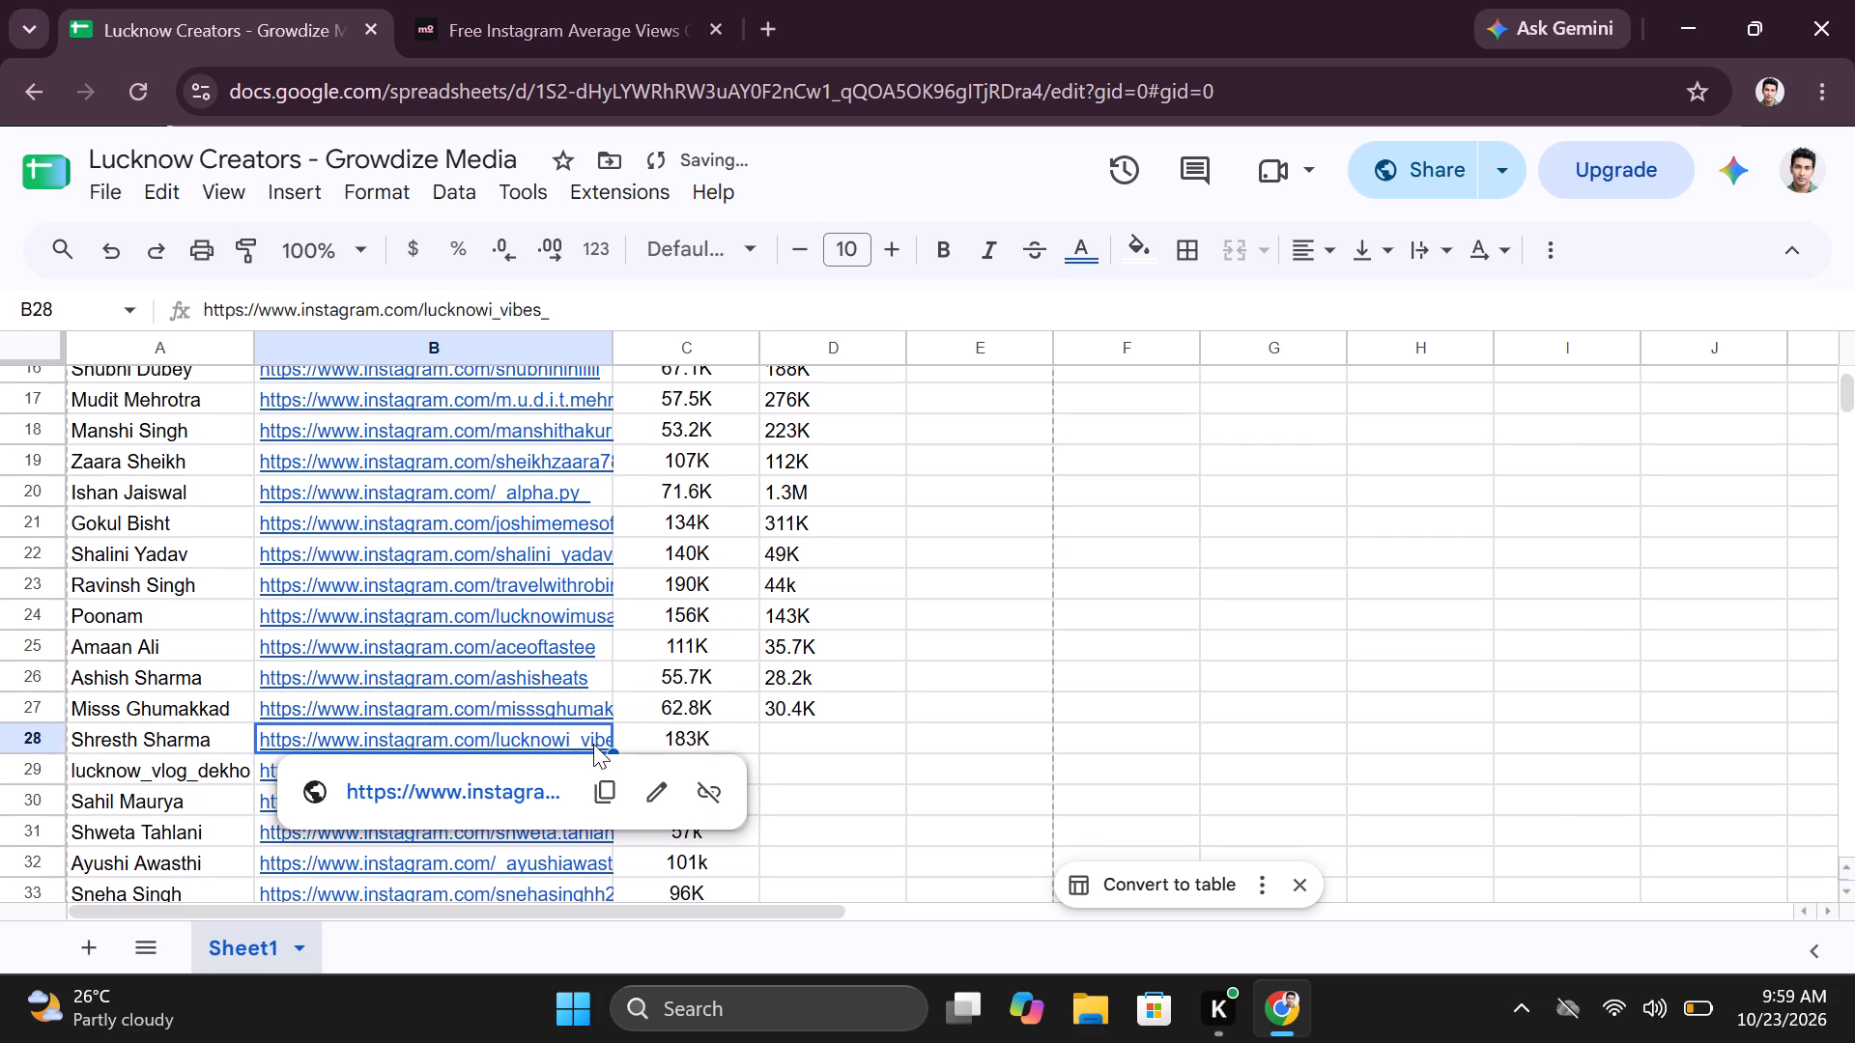
key(ctrl+c)
click(603, 0)
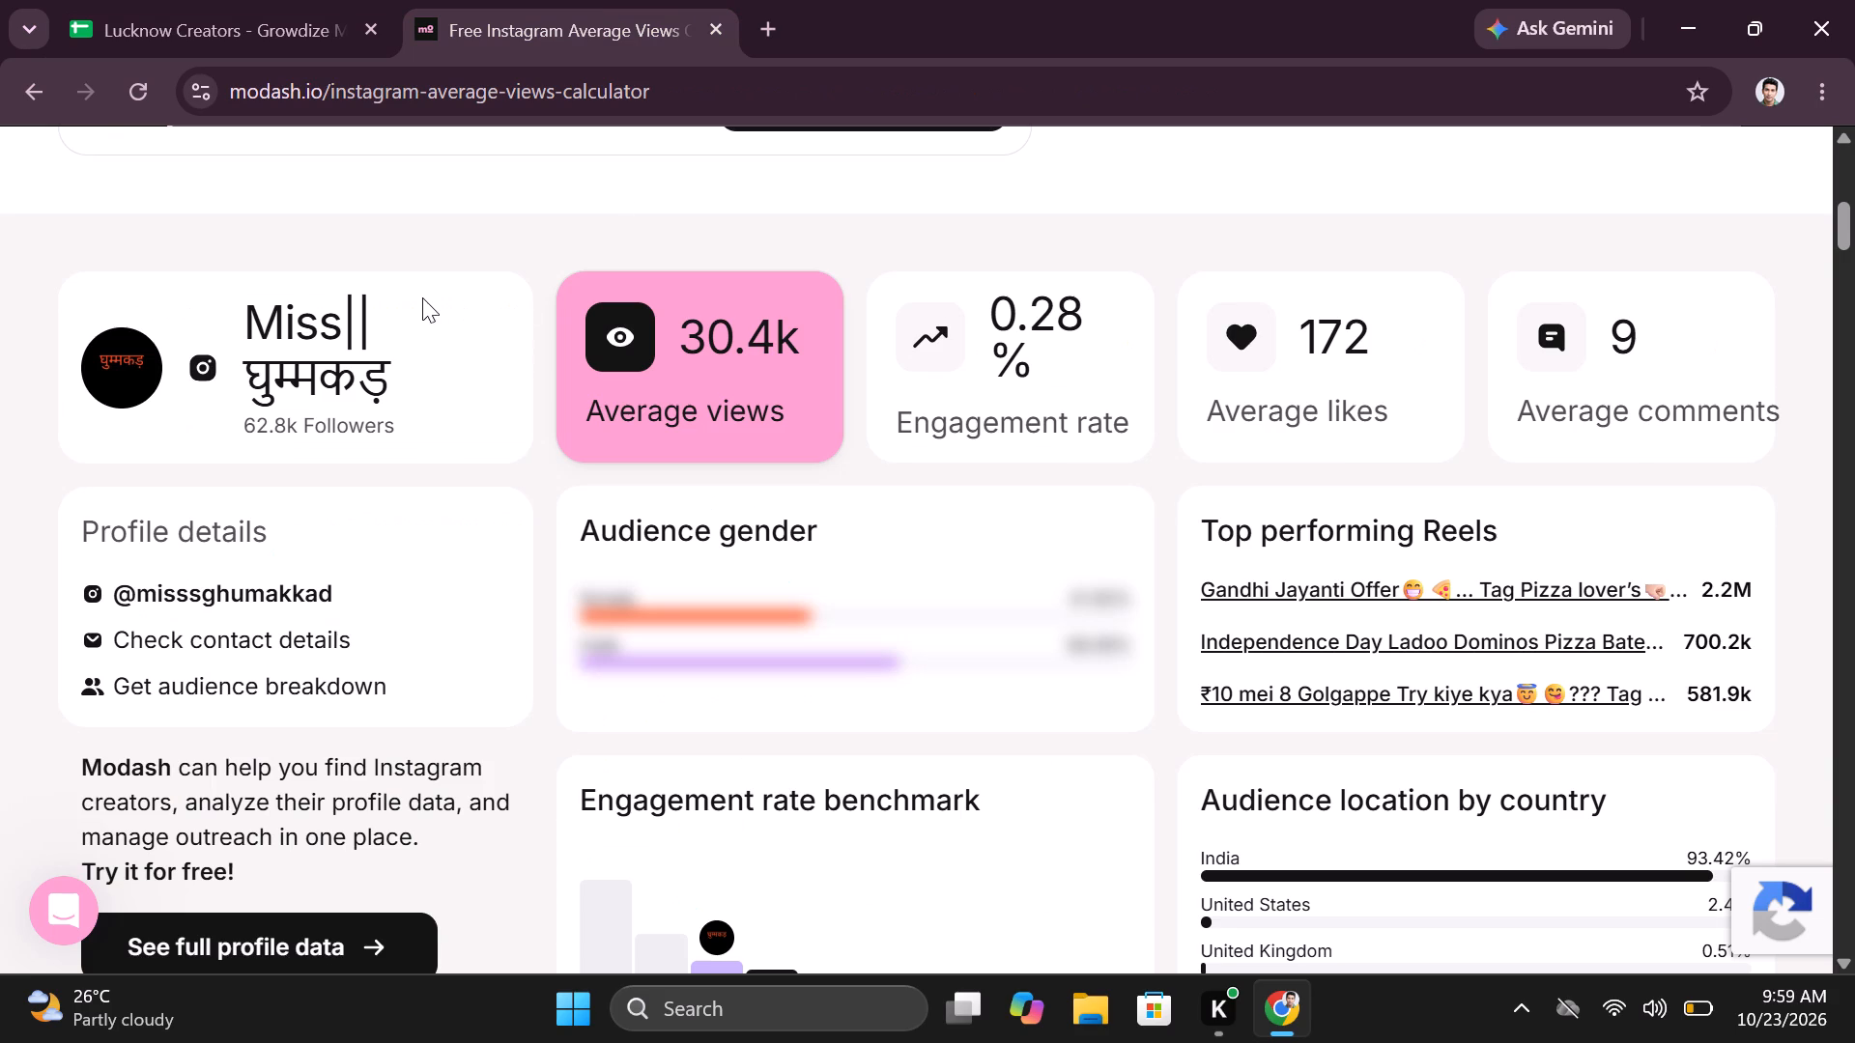
scroll(422, 297, up, 2)
double_click(456, 297)
key(ctrl+v)
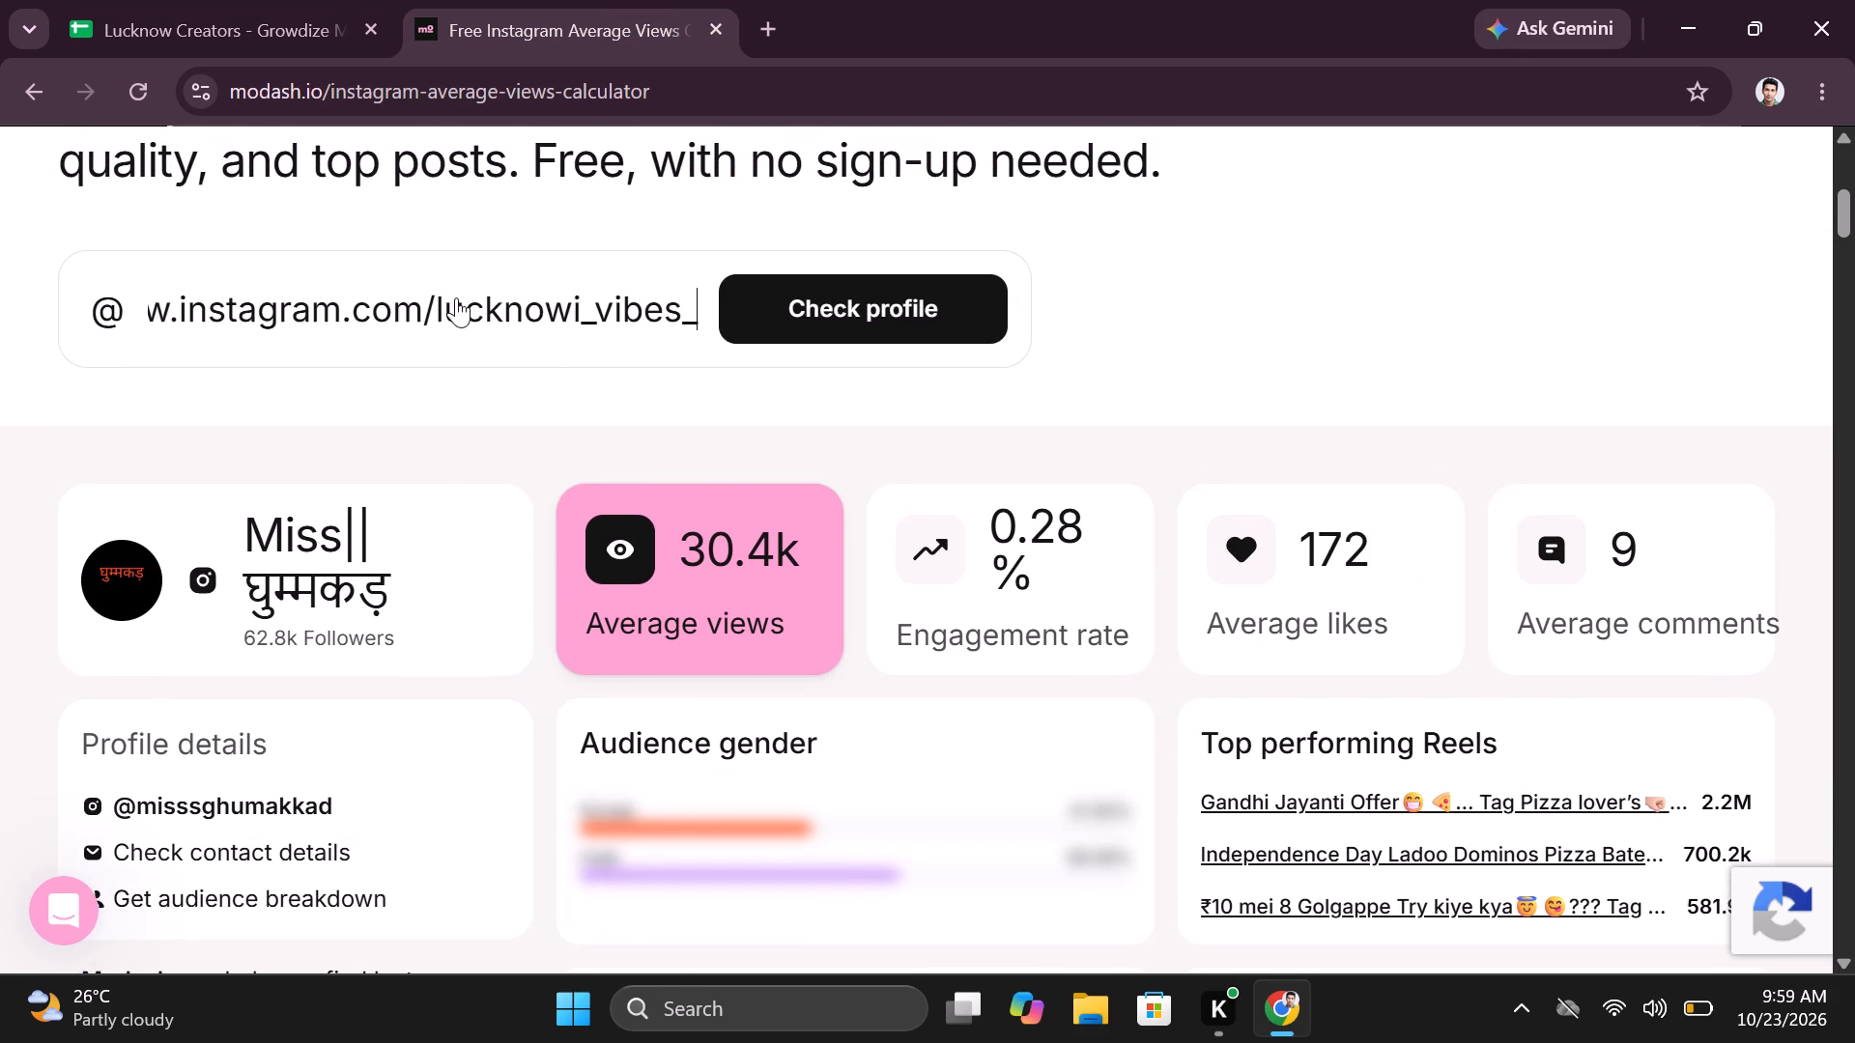
key(Return)
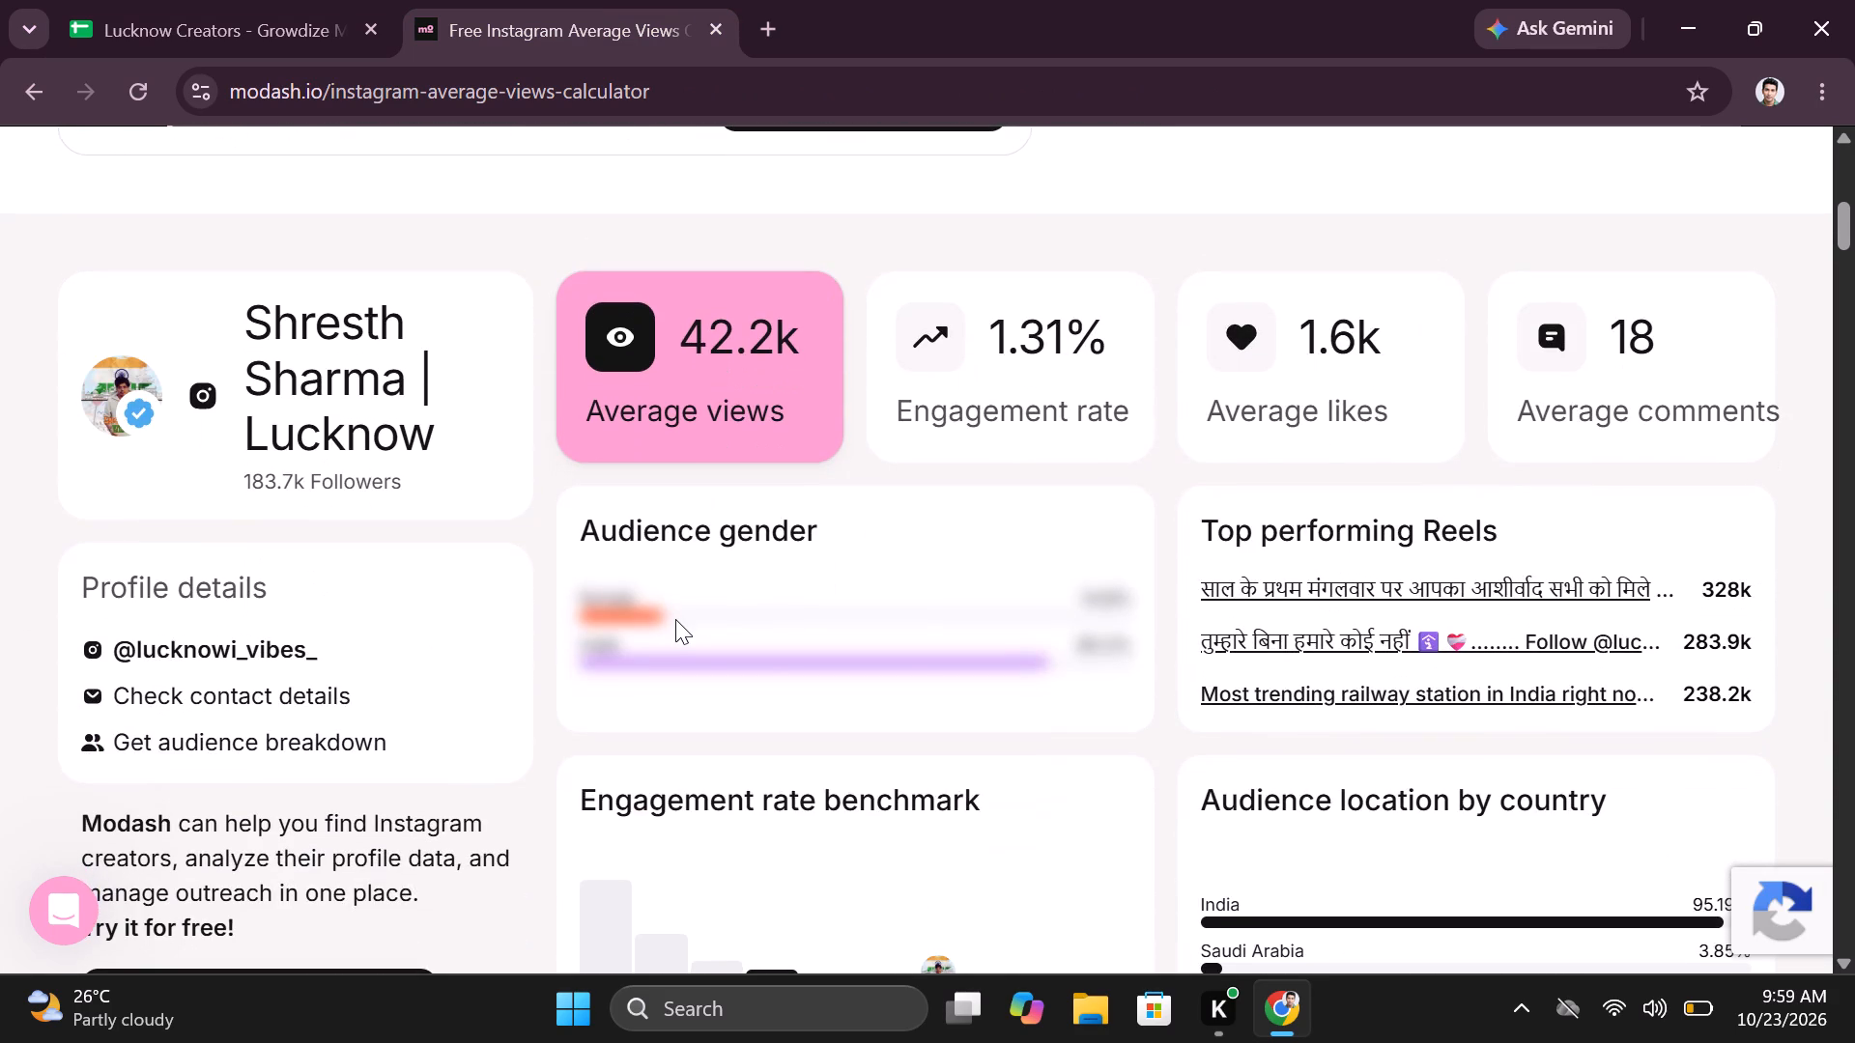
Enter 42.2K as the Avg. Views value in cell D28 of the Lucknow Creators spreadsheet.
click(271, 0)
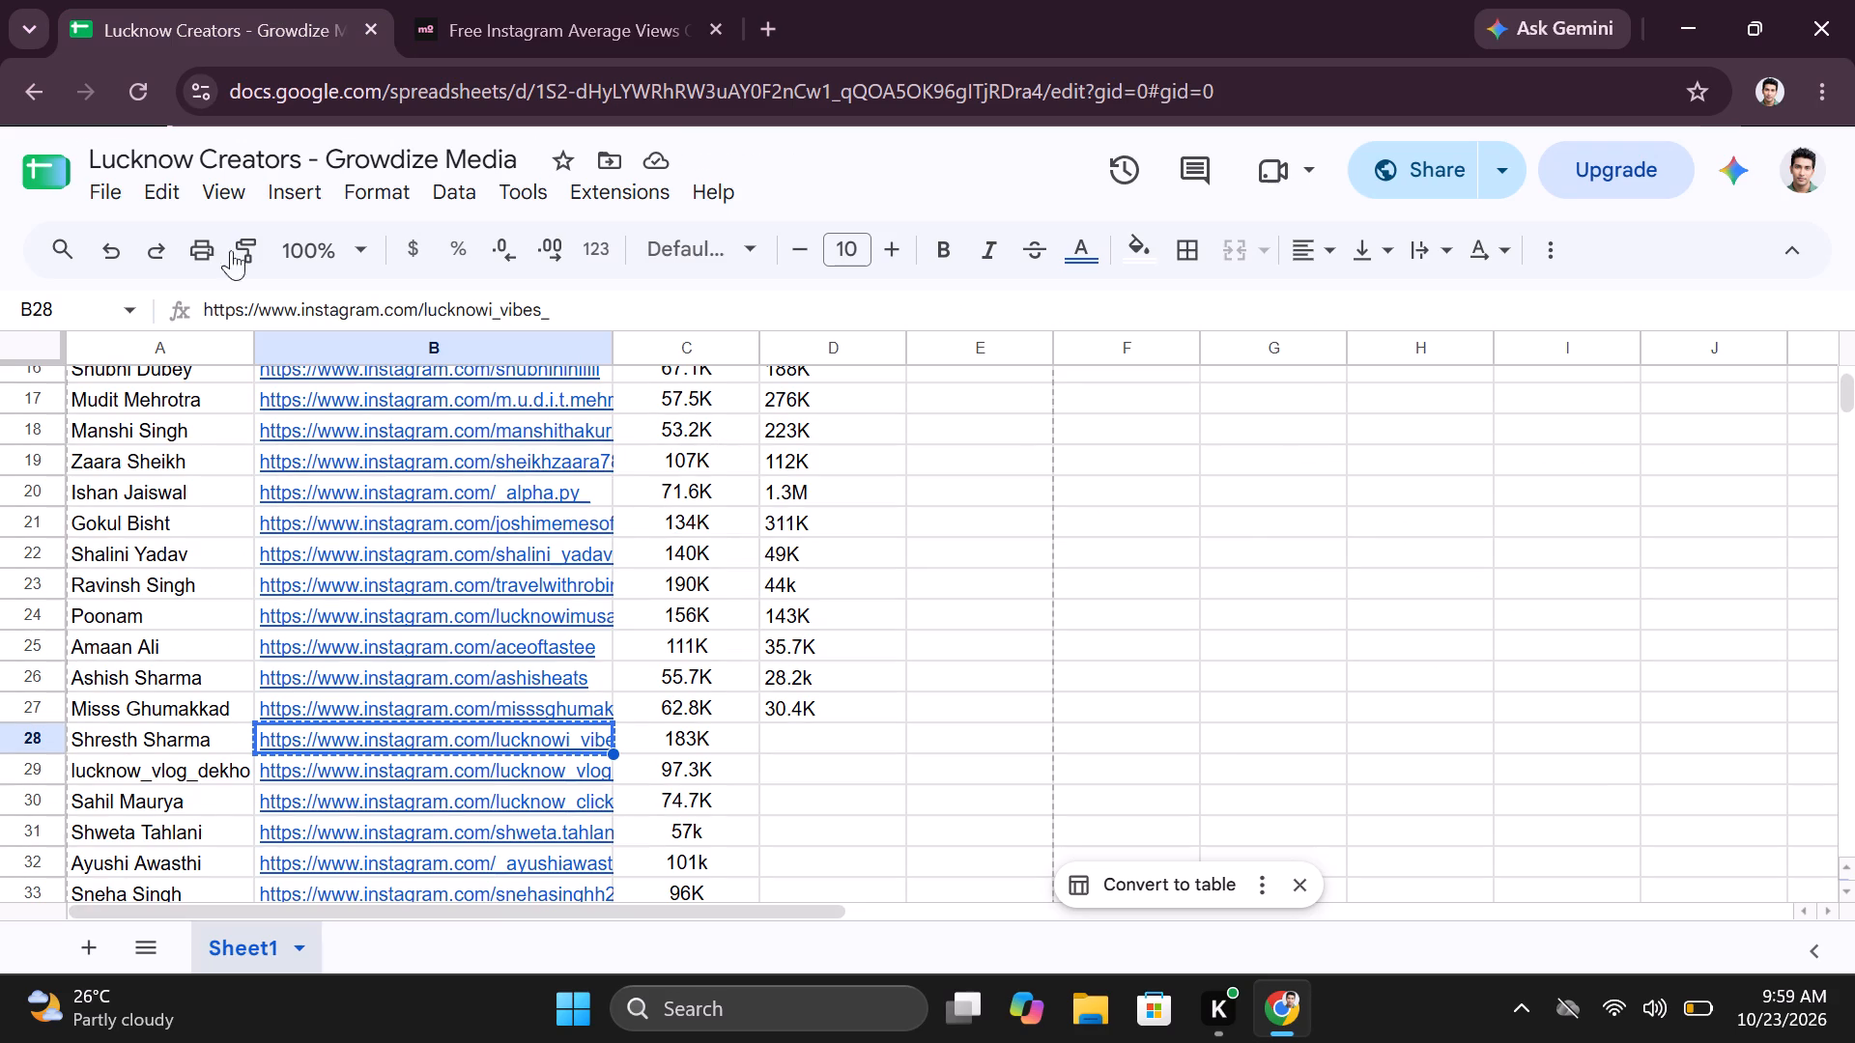
click(795, 738)
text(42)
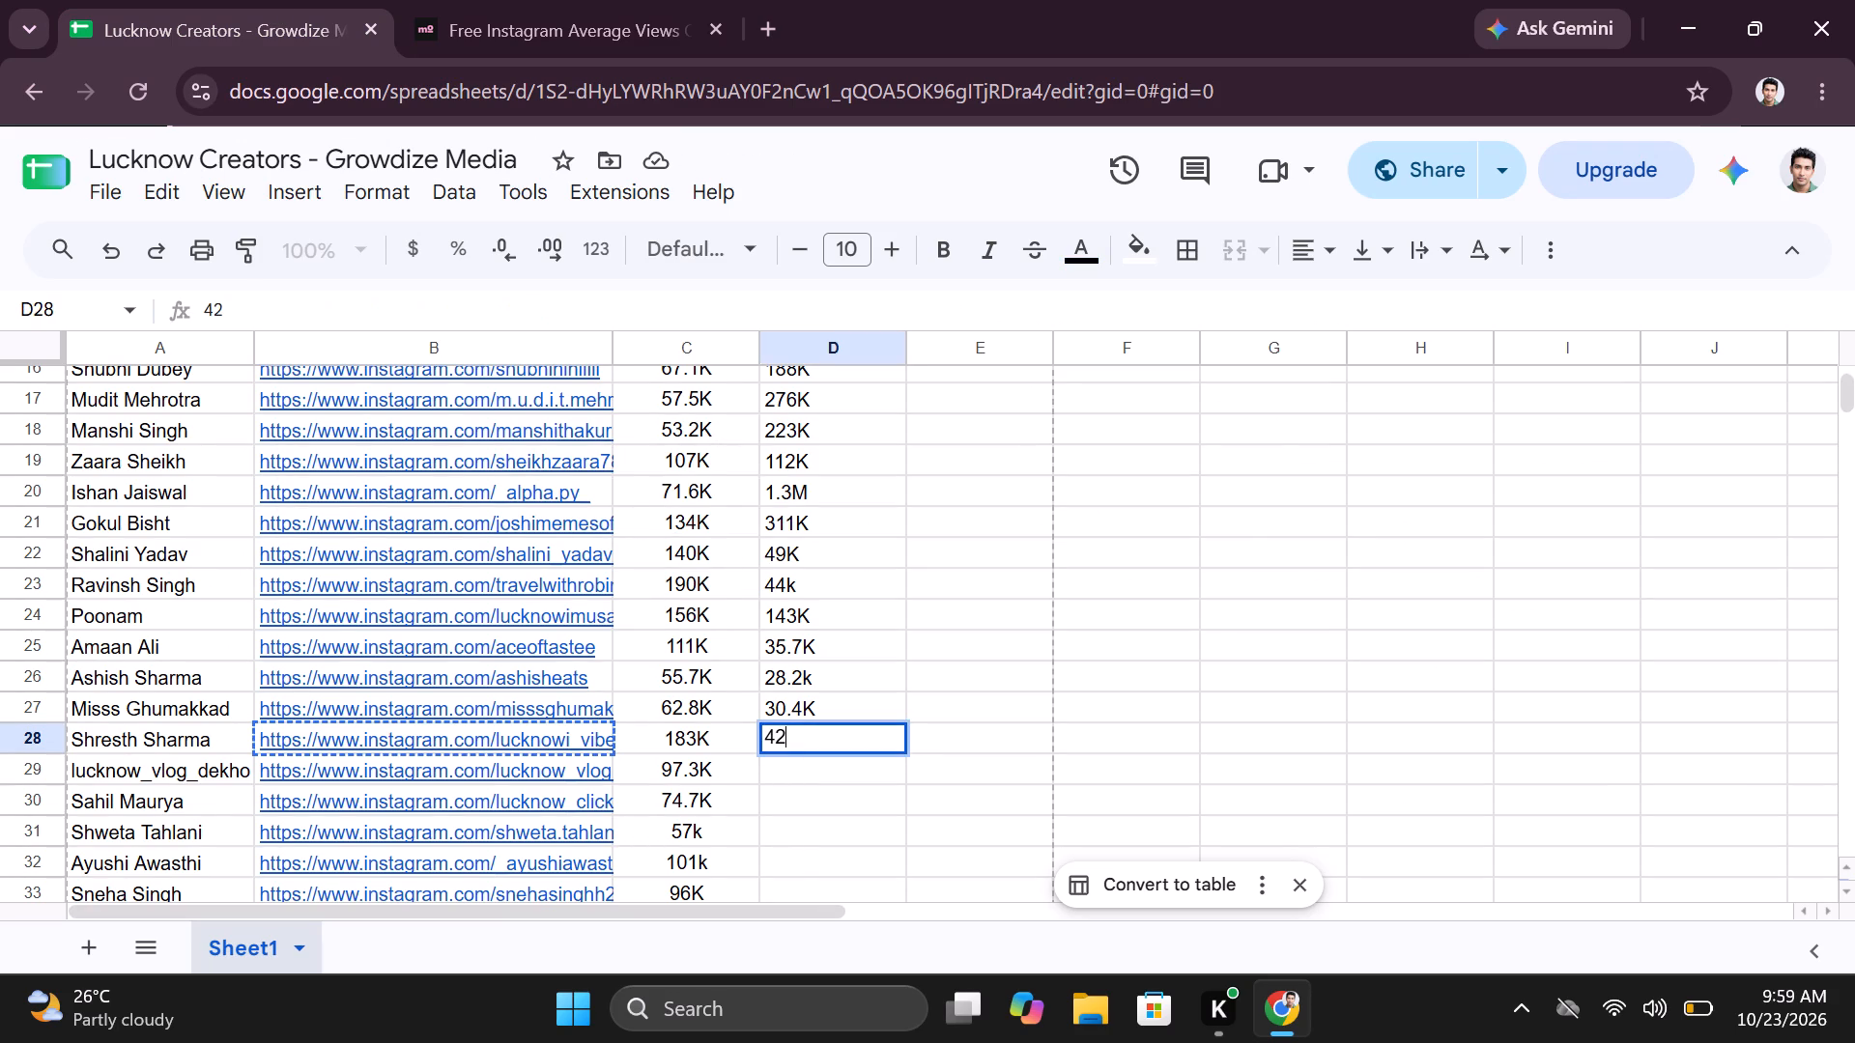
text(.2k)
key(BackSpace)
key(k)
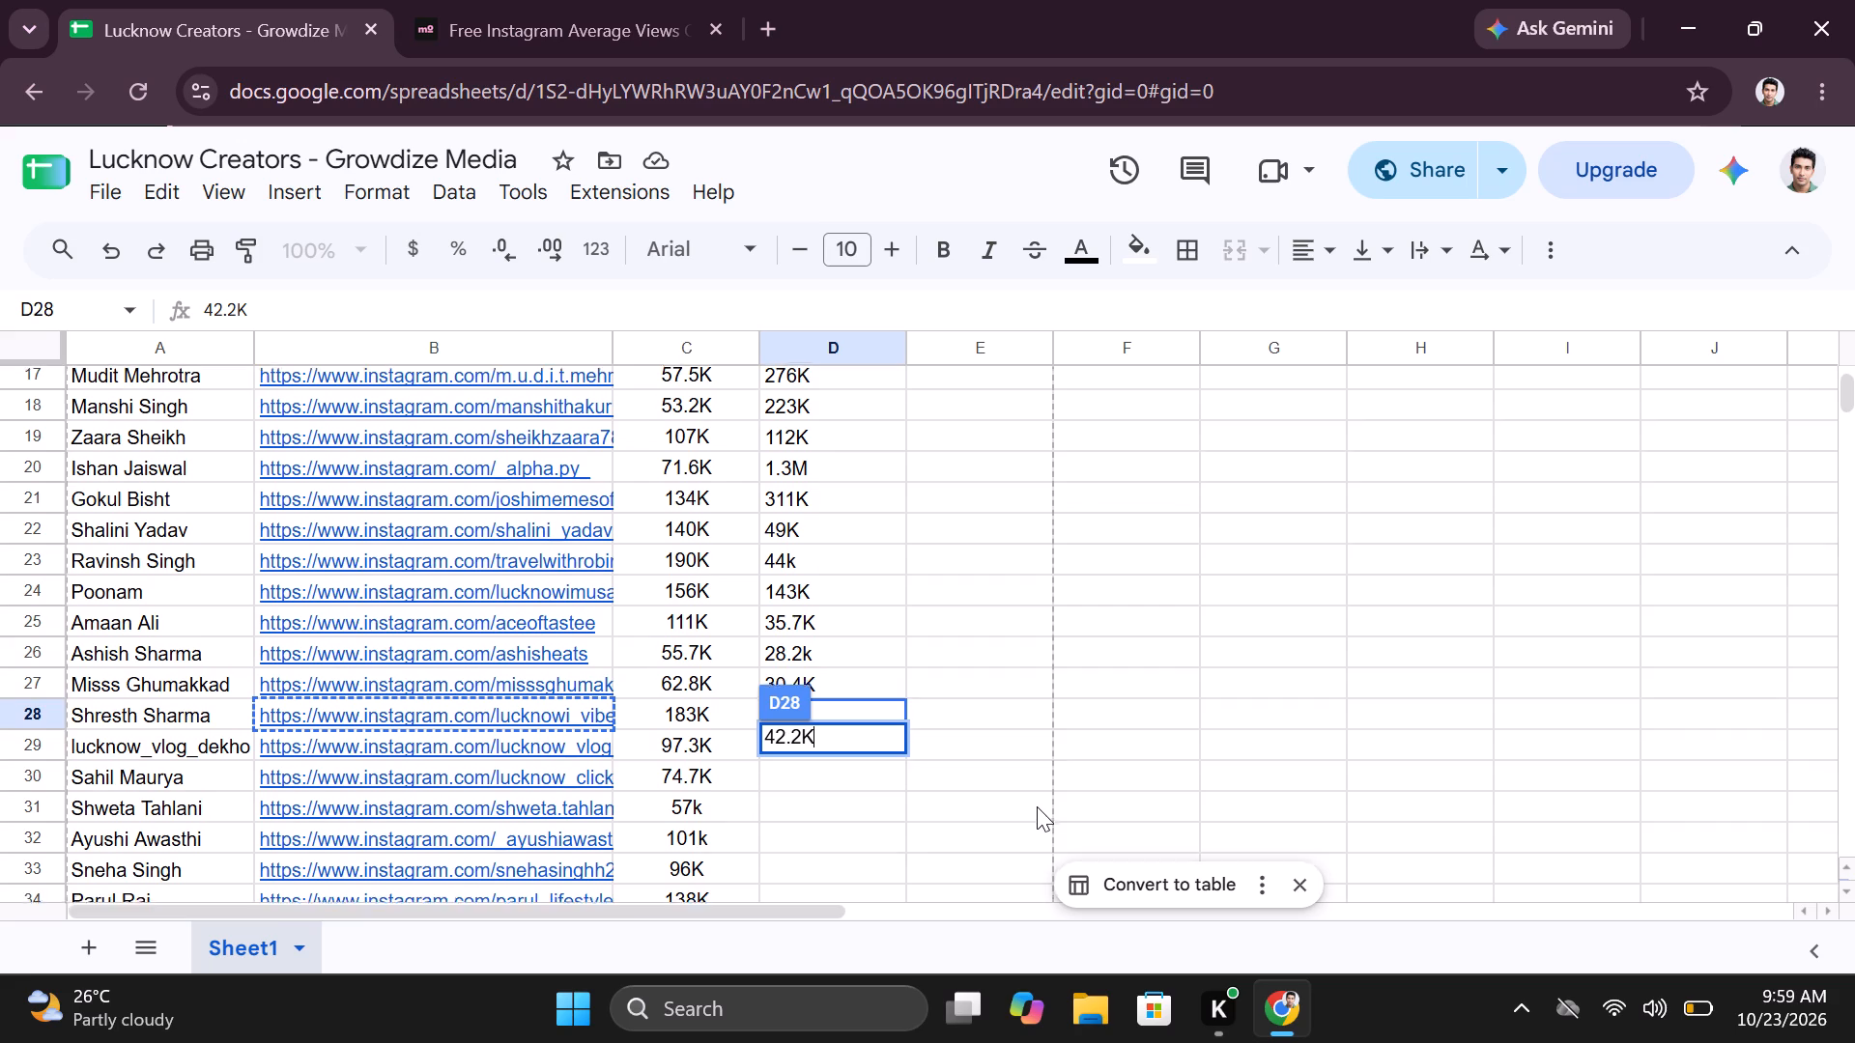
click(1037, 806)
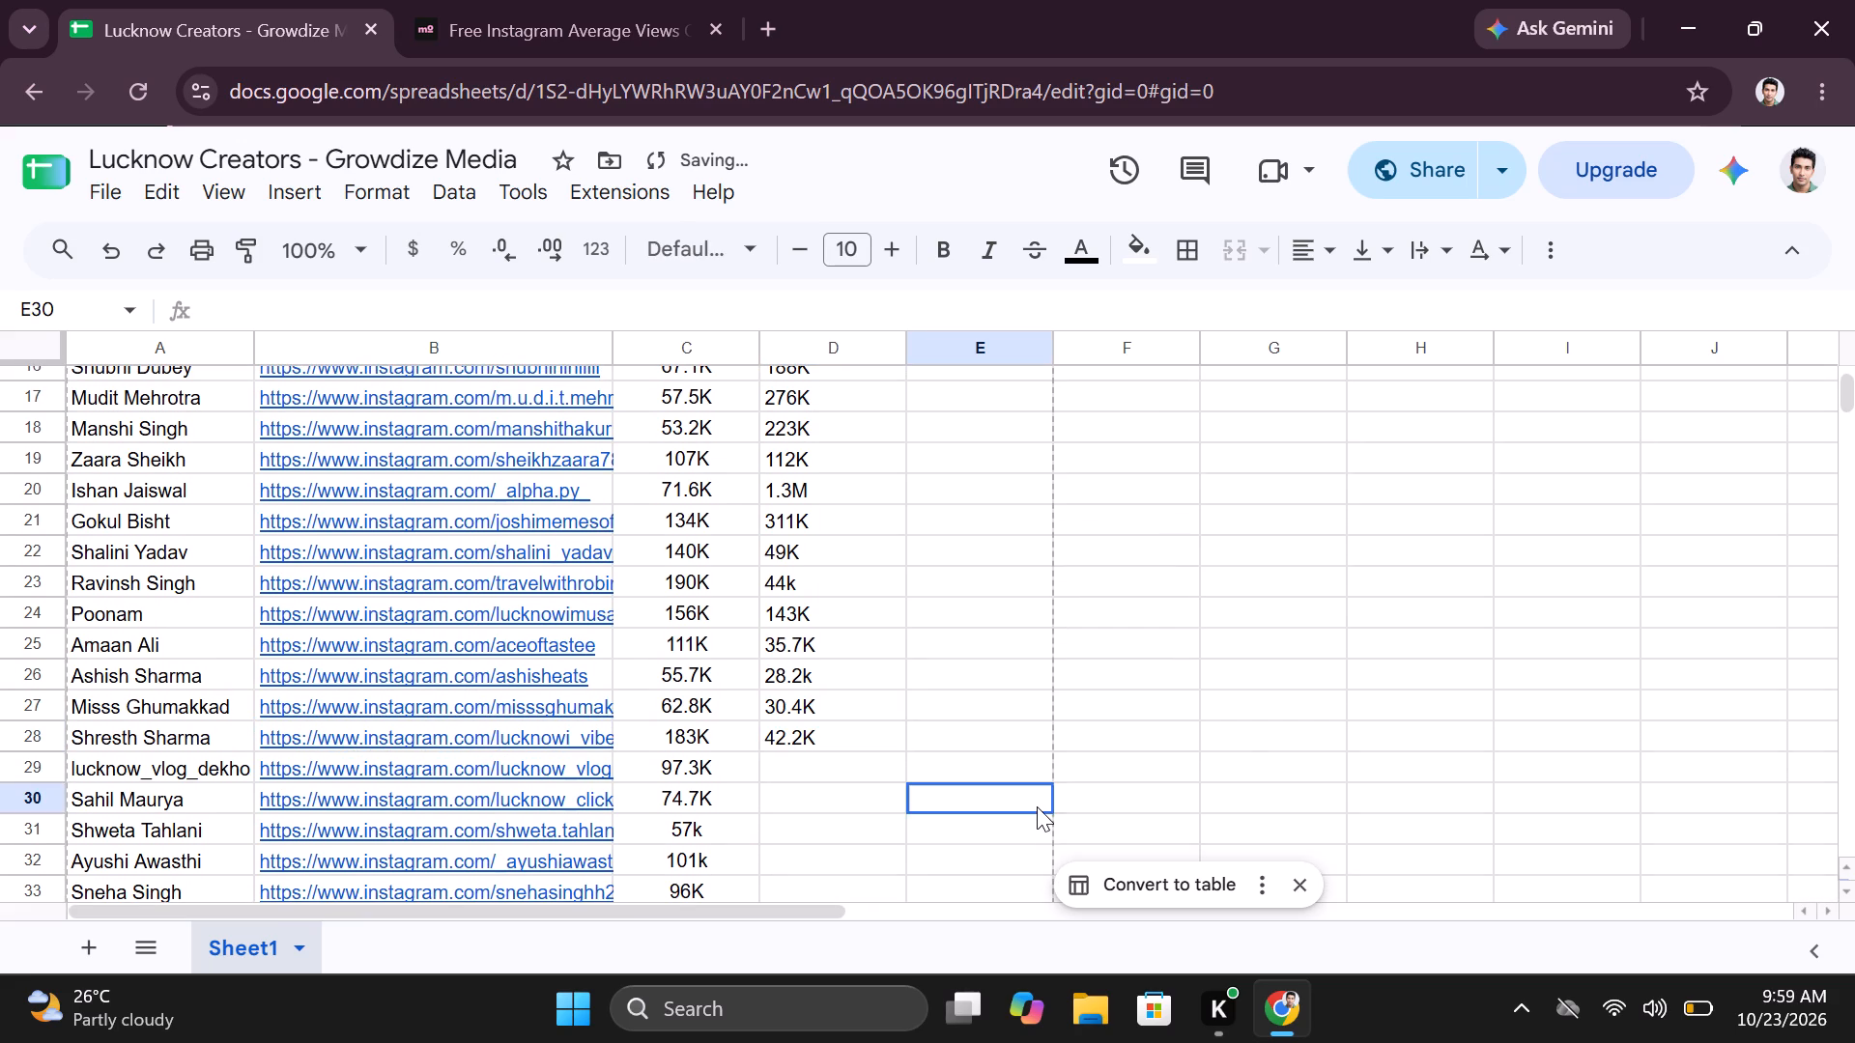
Look up the profile link from cell B29 in Modash's Instagram average views calculator.
scroll(1270, 710, down, 5)
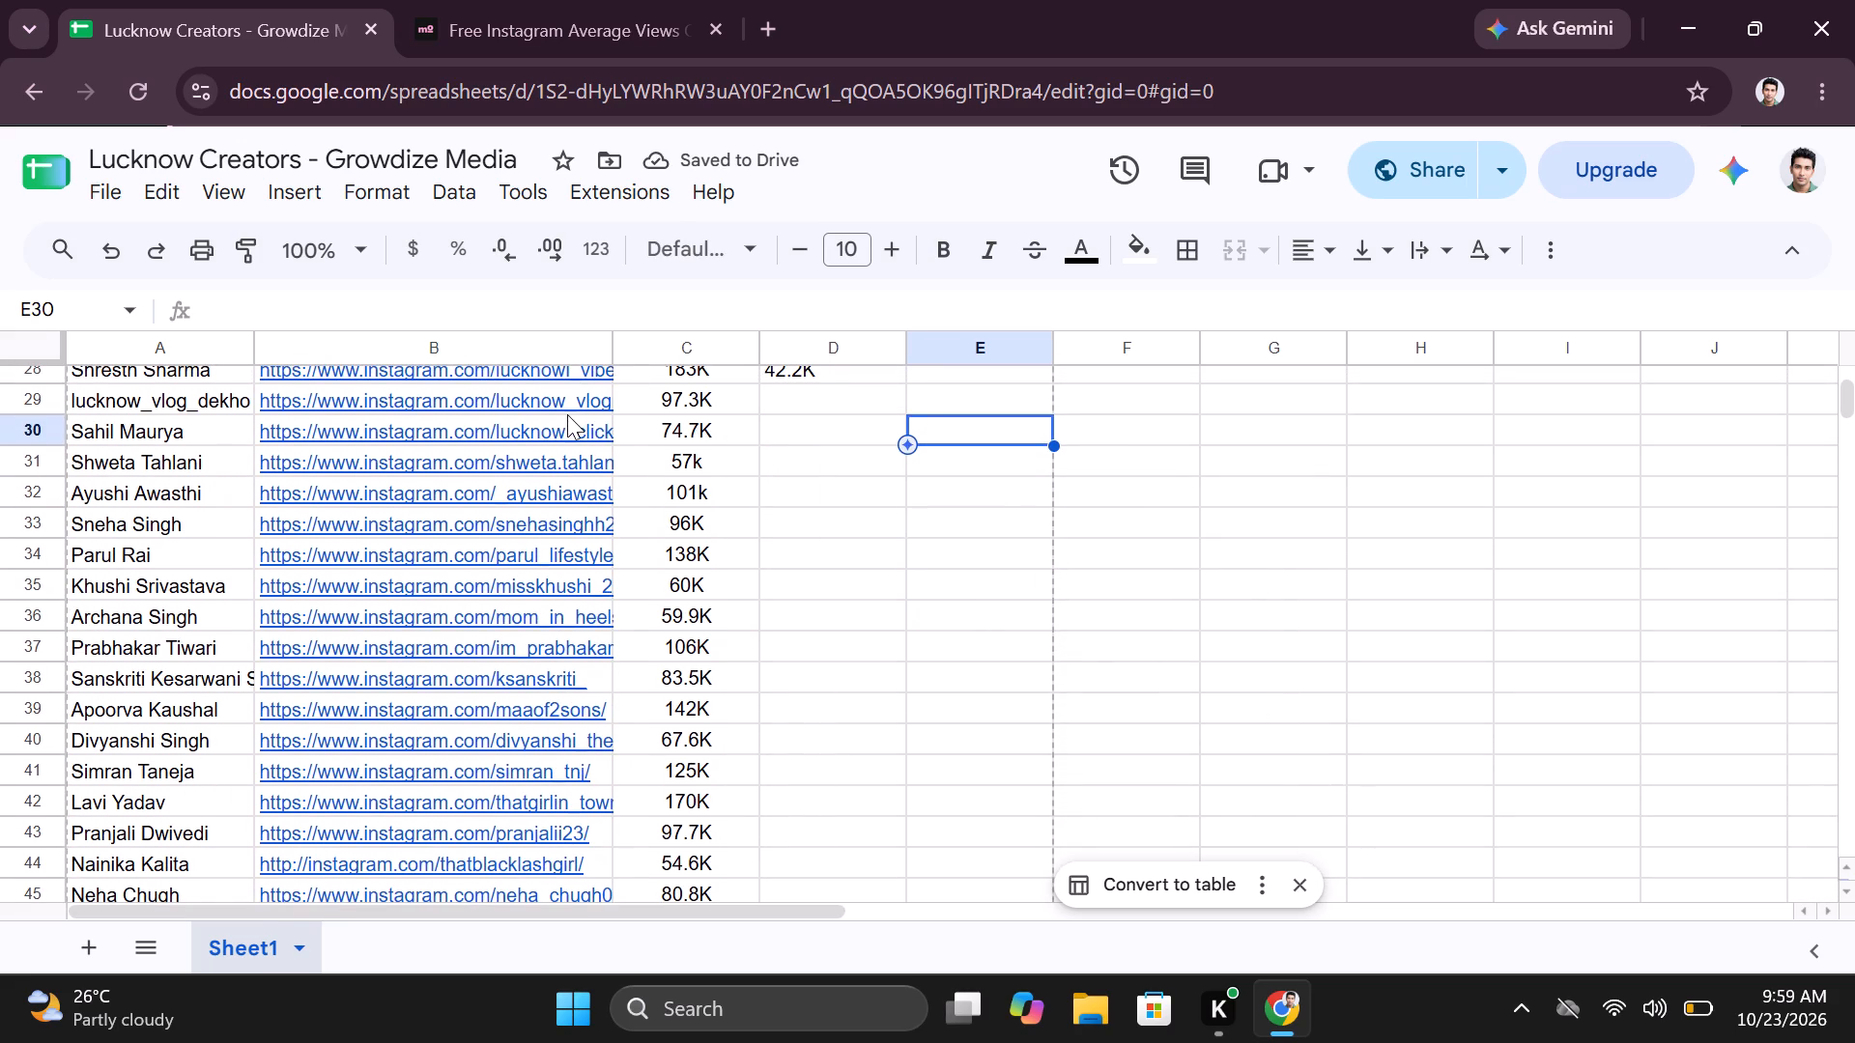
click(567, 414)
click(568, 406)
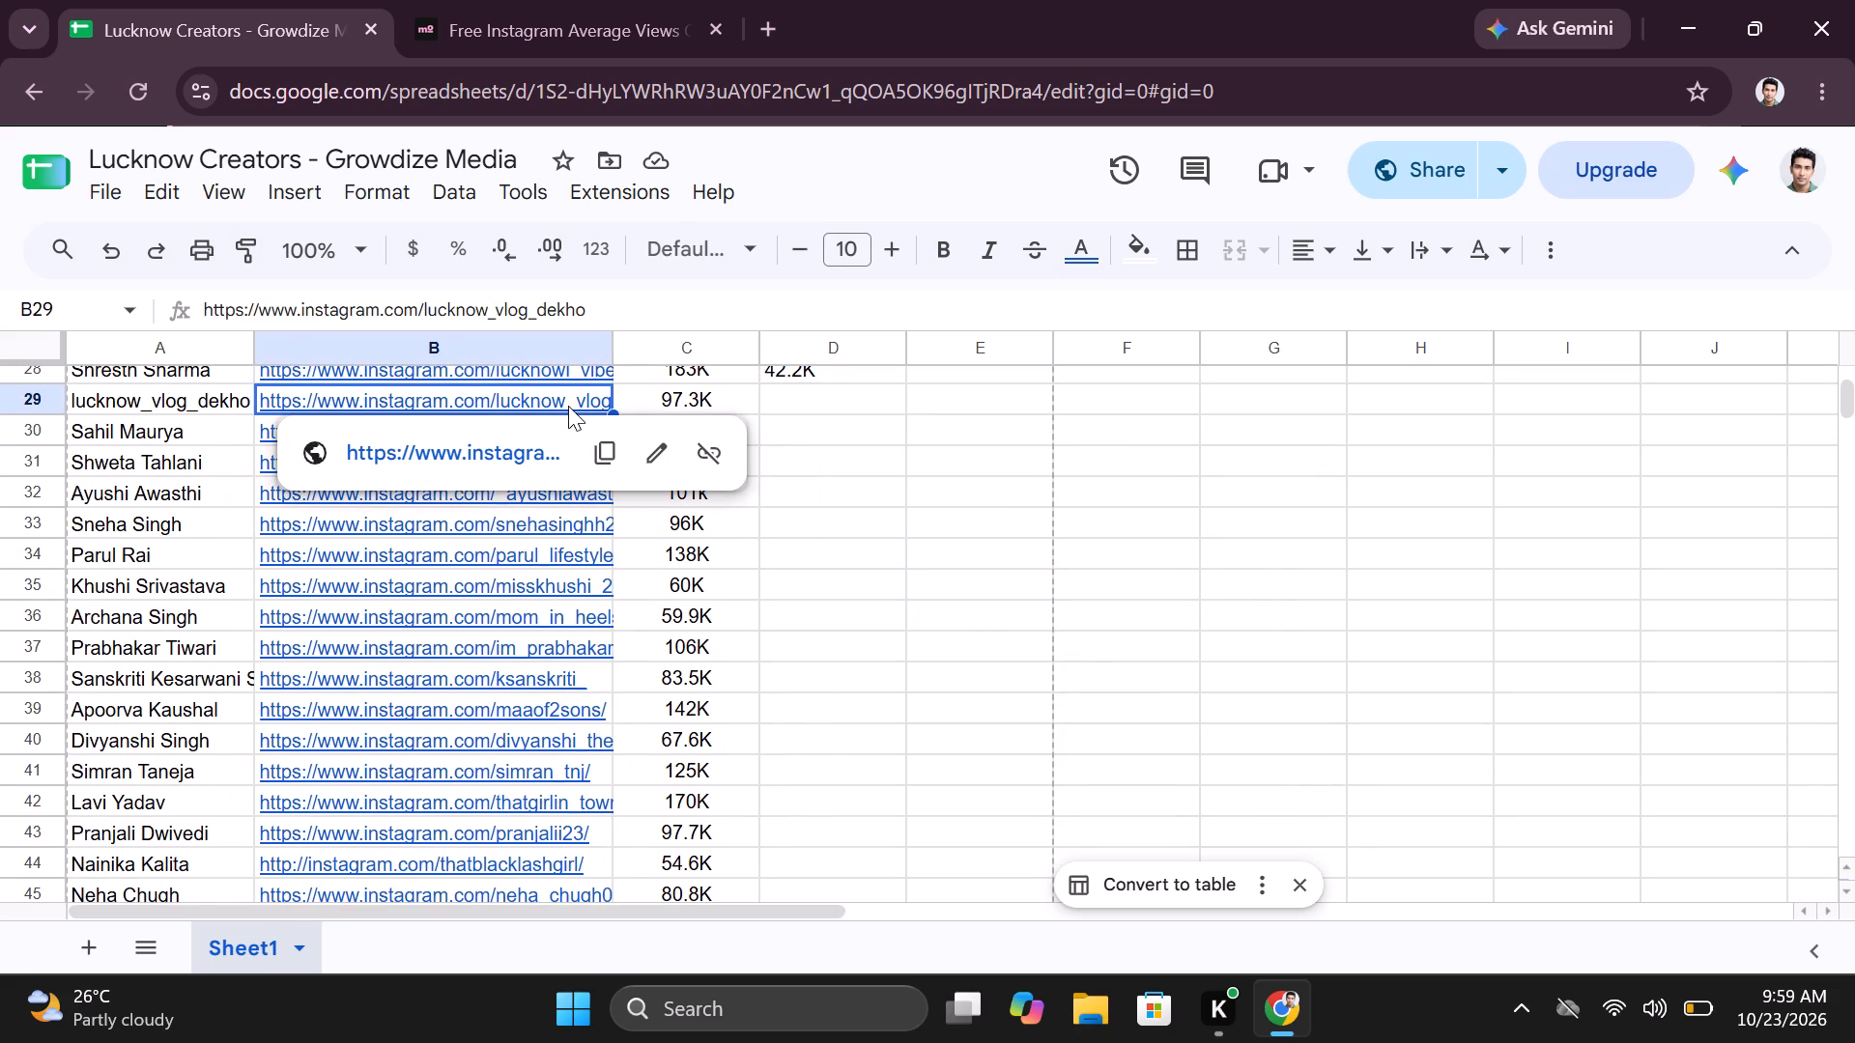
key(ctrl+c)
click(519, 19)
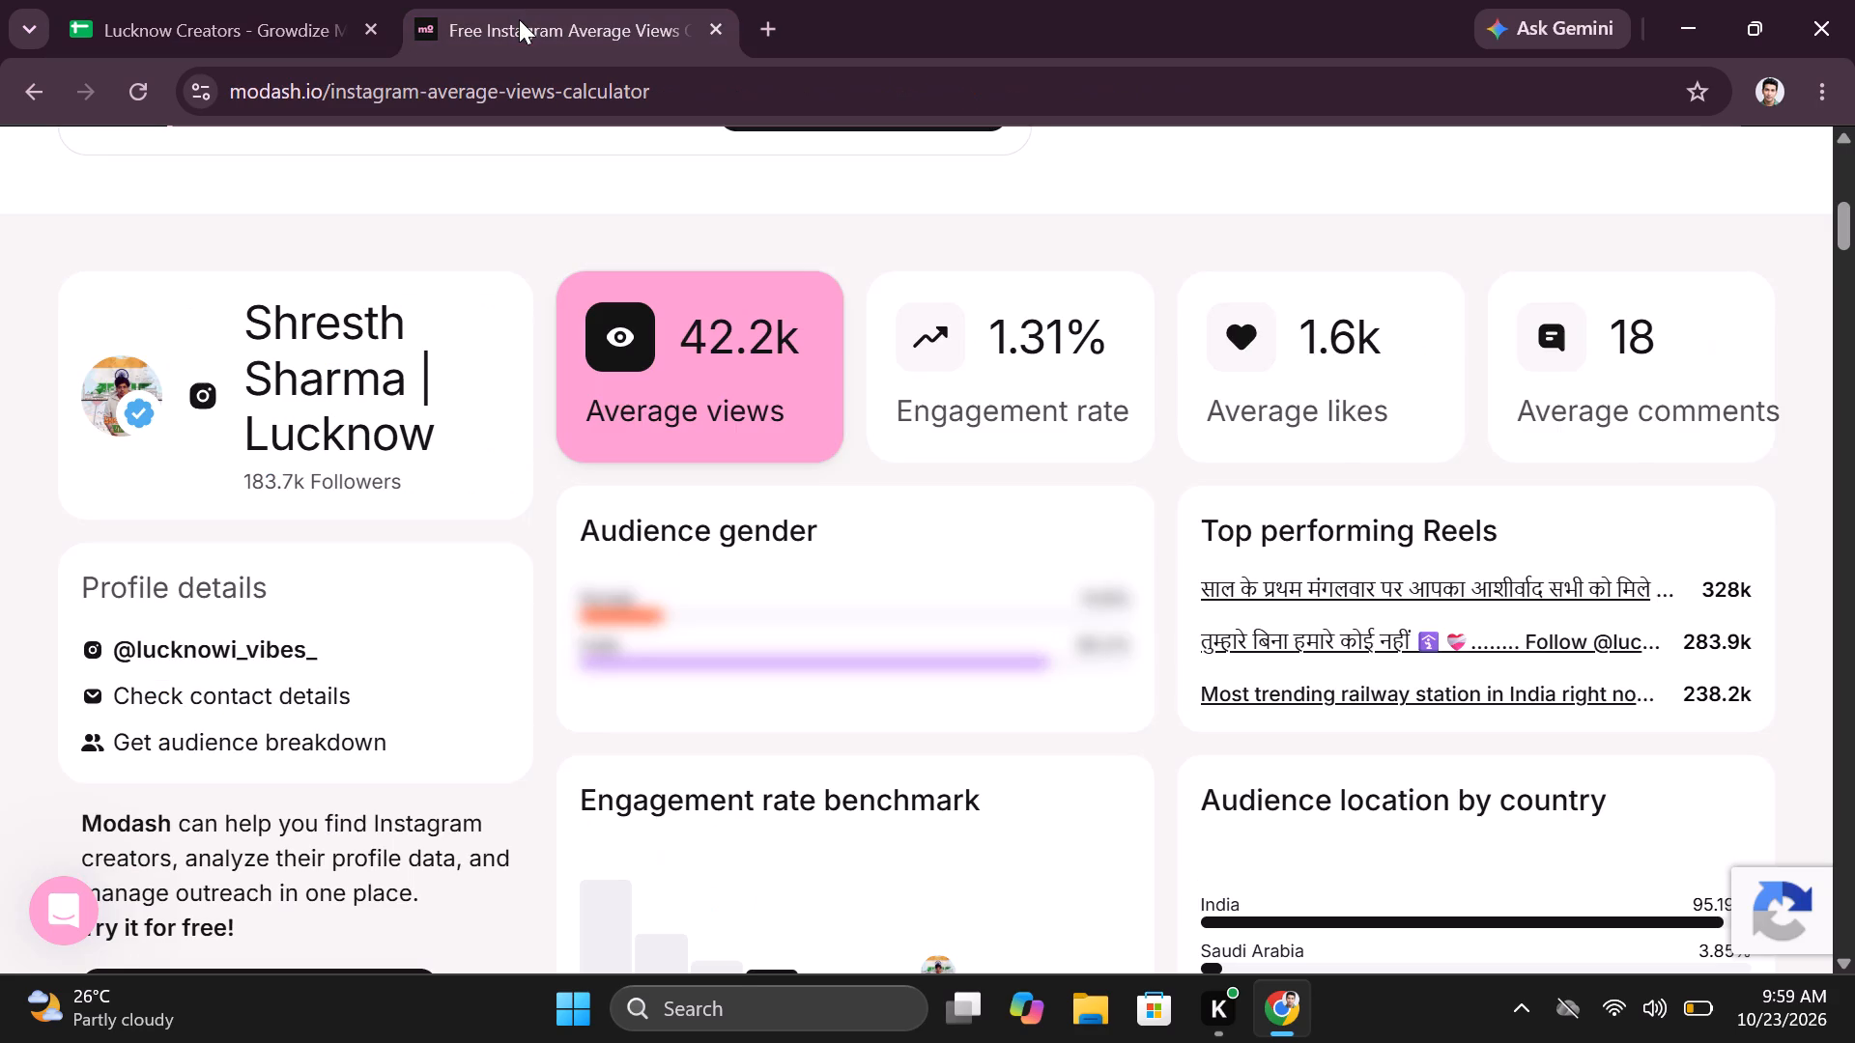
scroll(536, 376, up, 1)
click(536, 363)
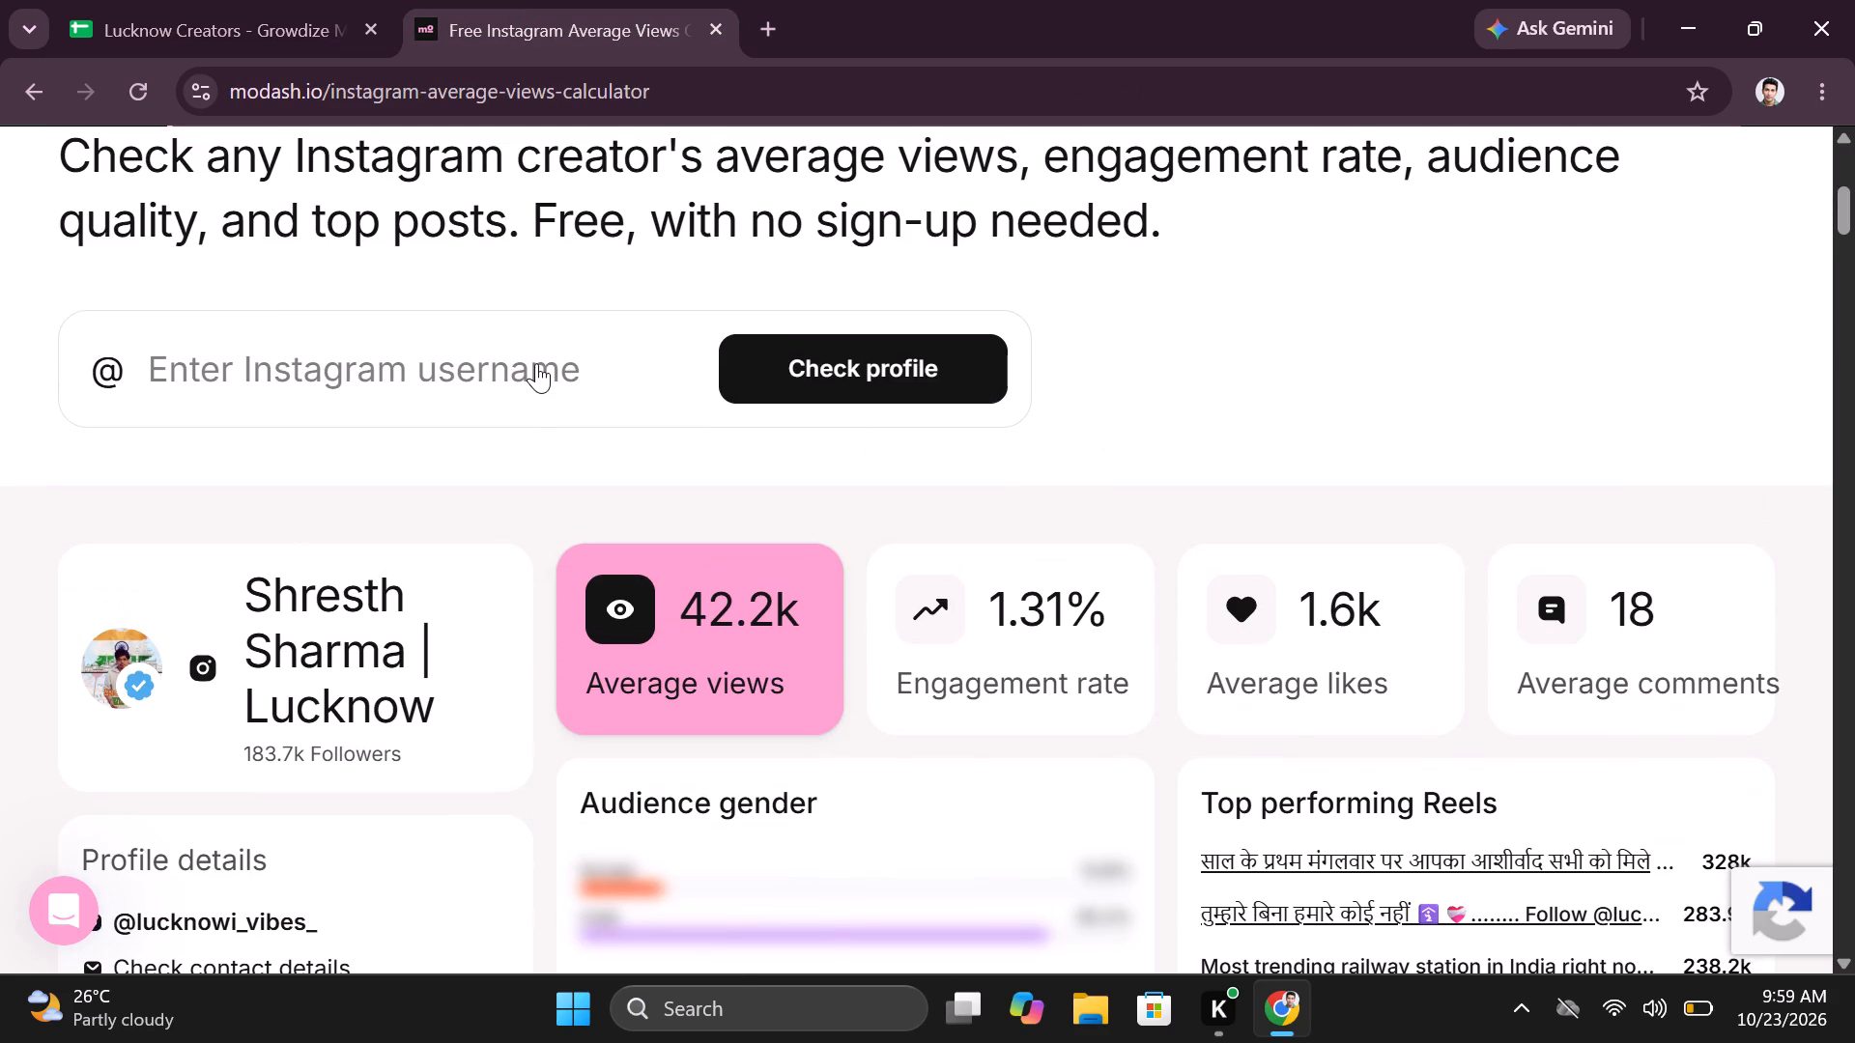
key(ctrl+v)
key(Return)
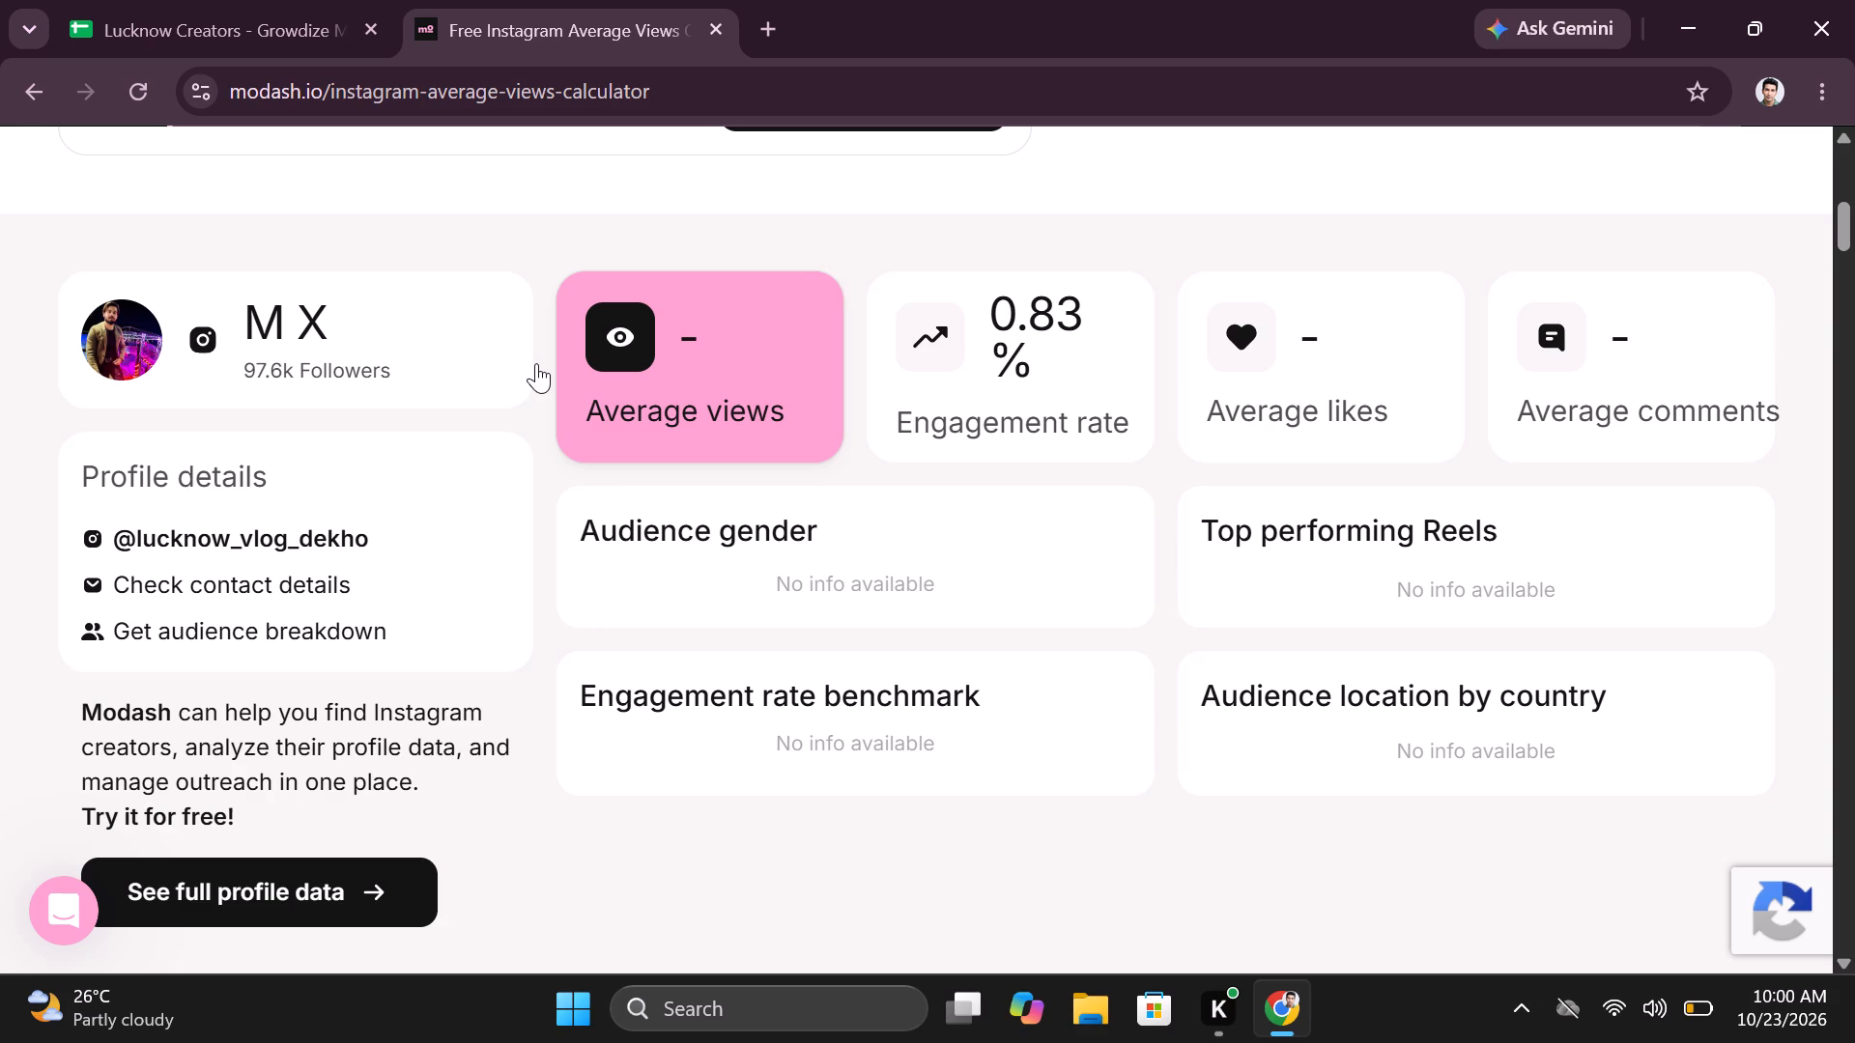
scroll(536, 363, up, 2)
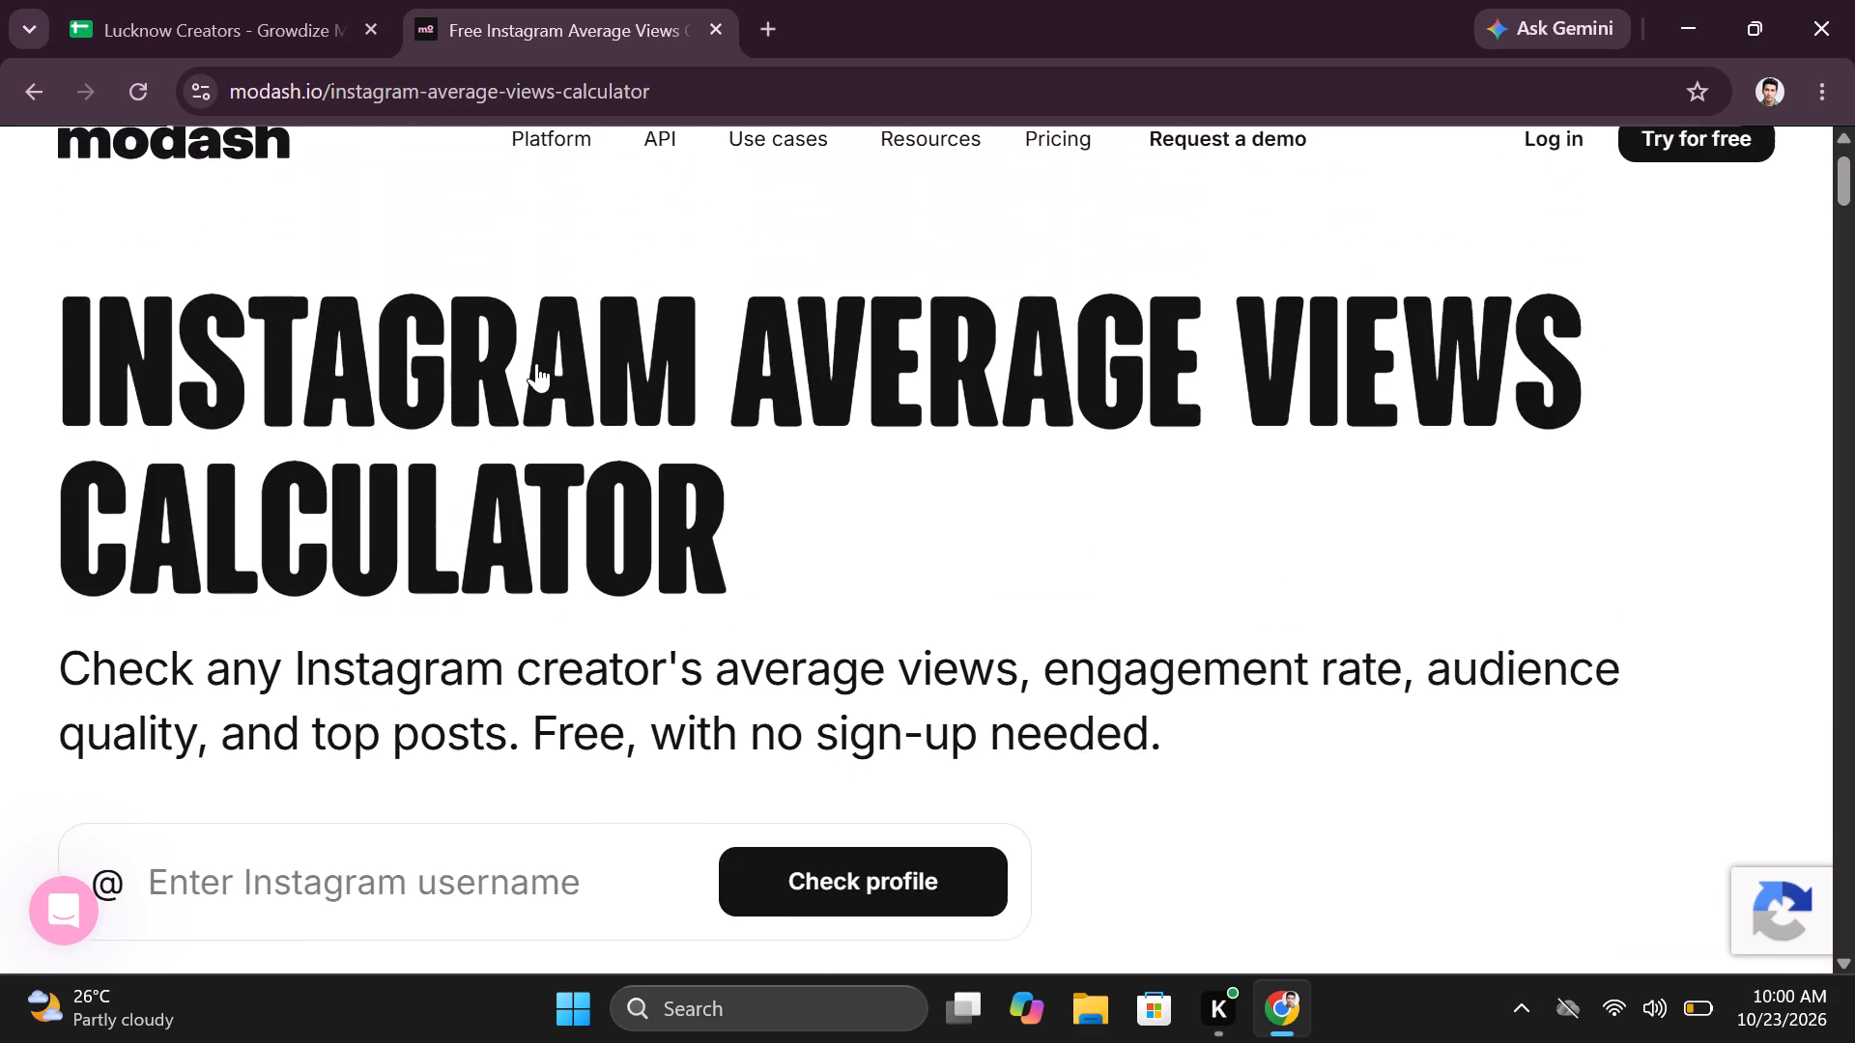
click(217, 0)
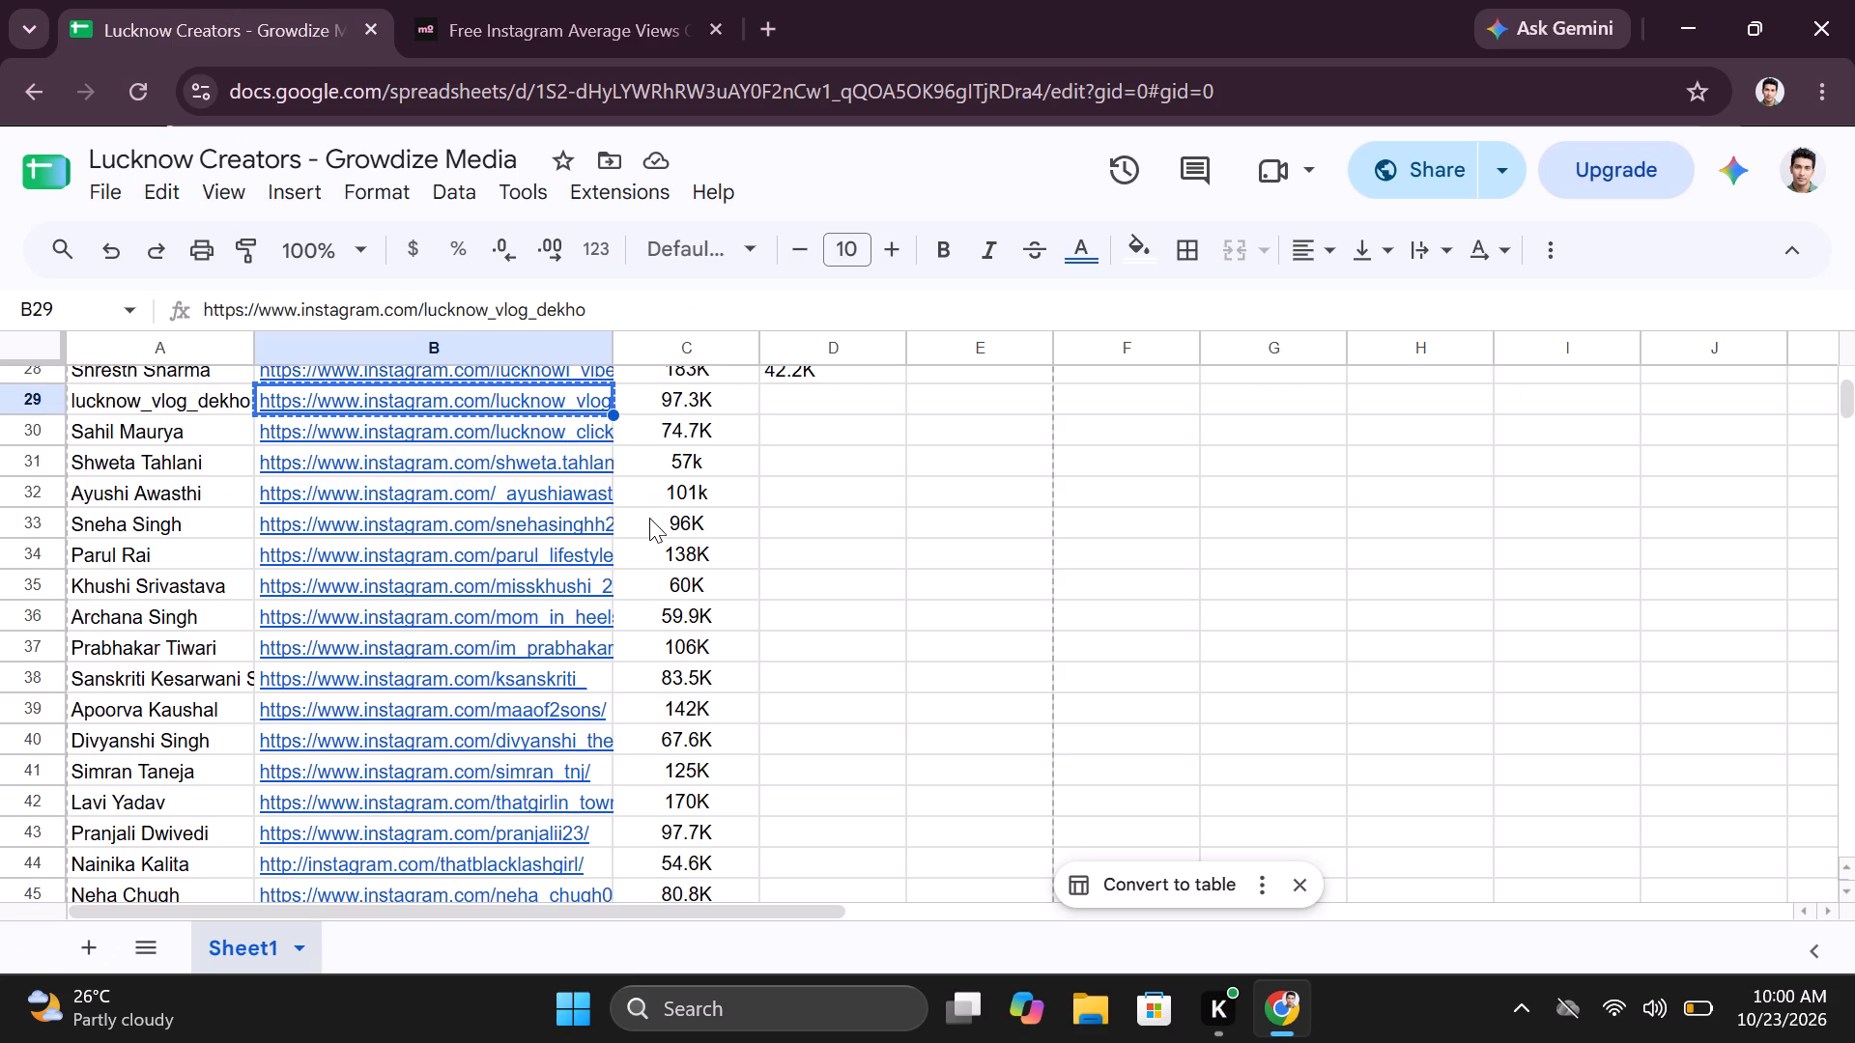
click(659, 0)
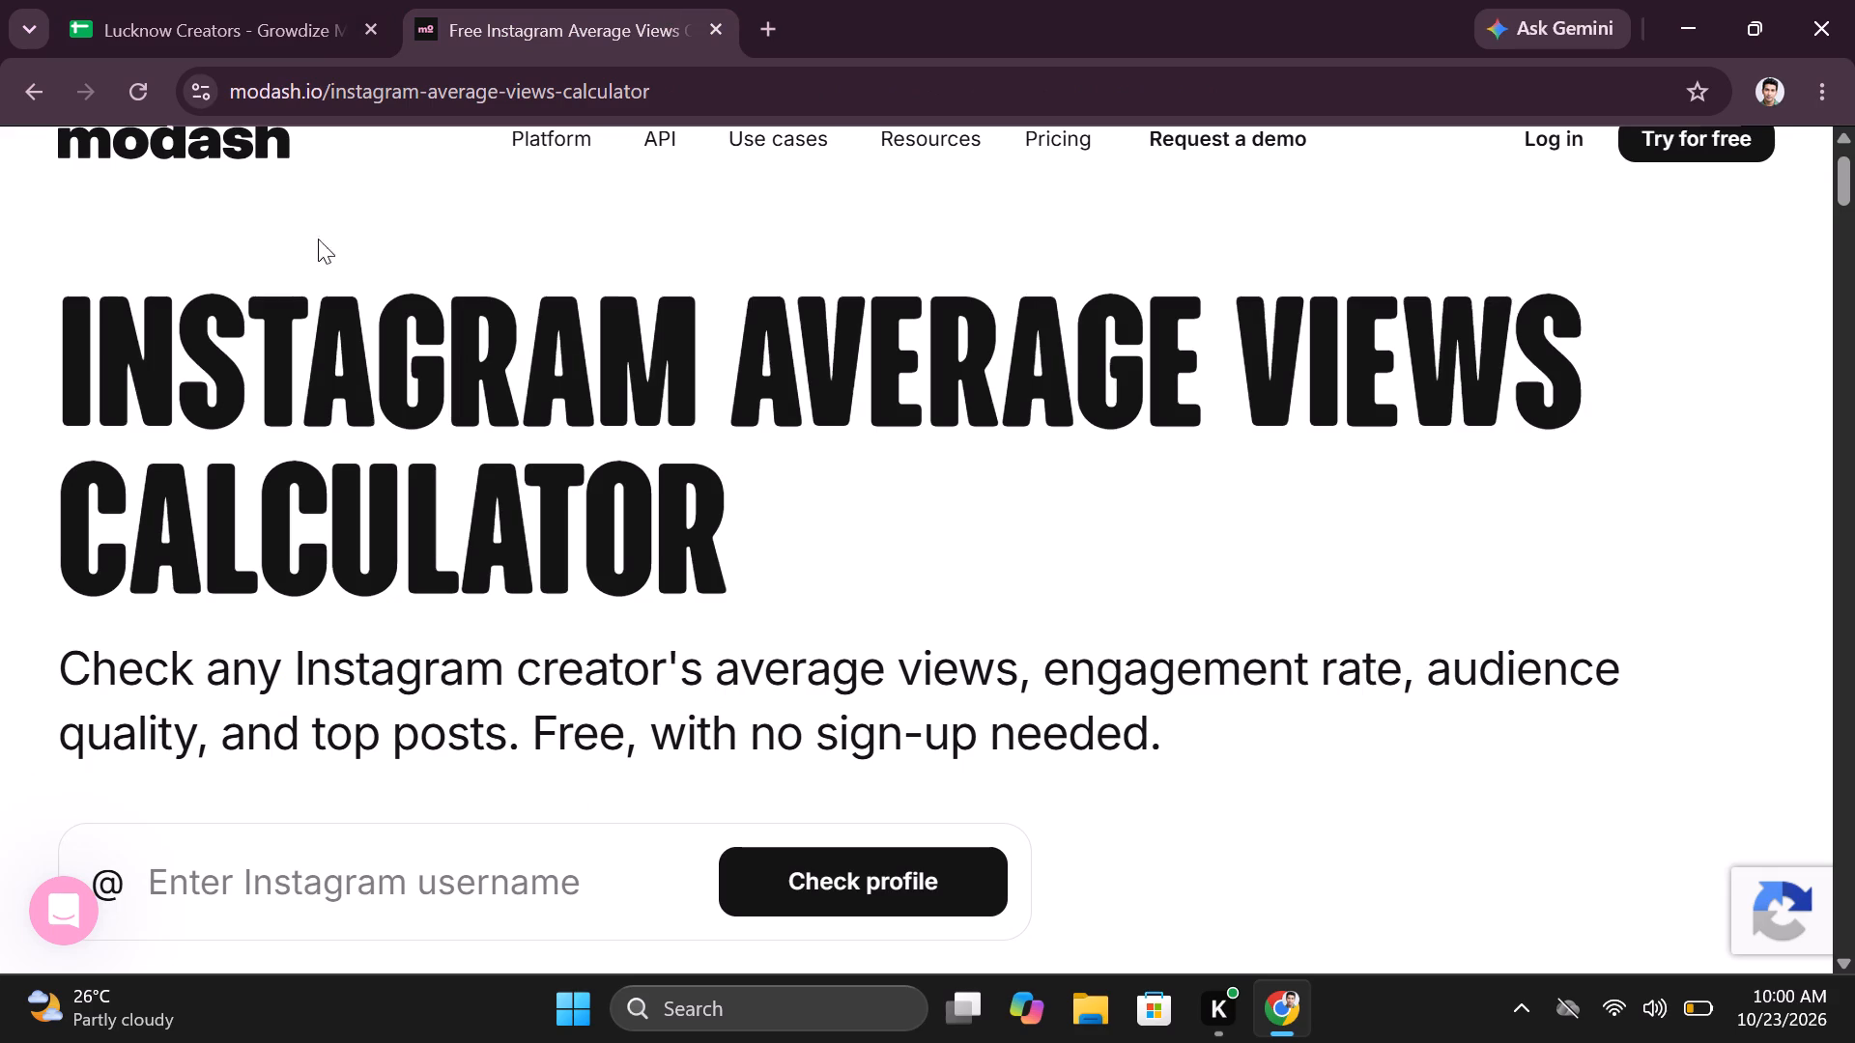
Look up the profile link from cell B30 in Modash's Instagram average views calculator.
click(214, 0)
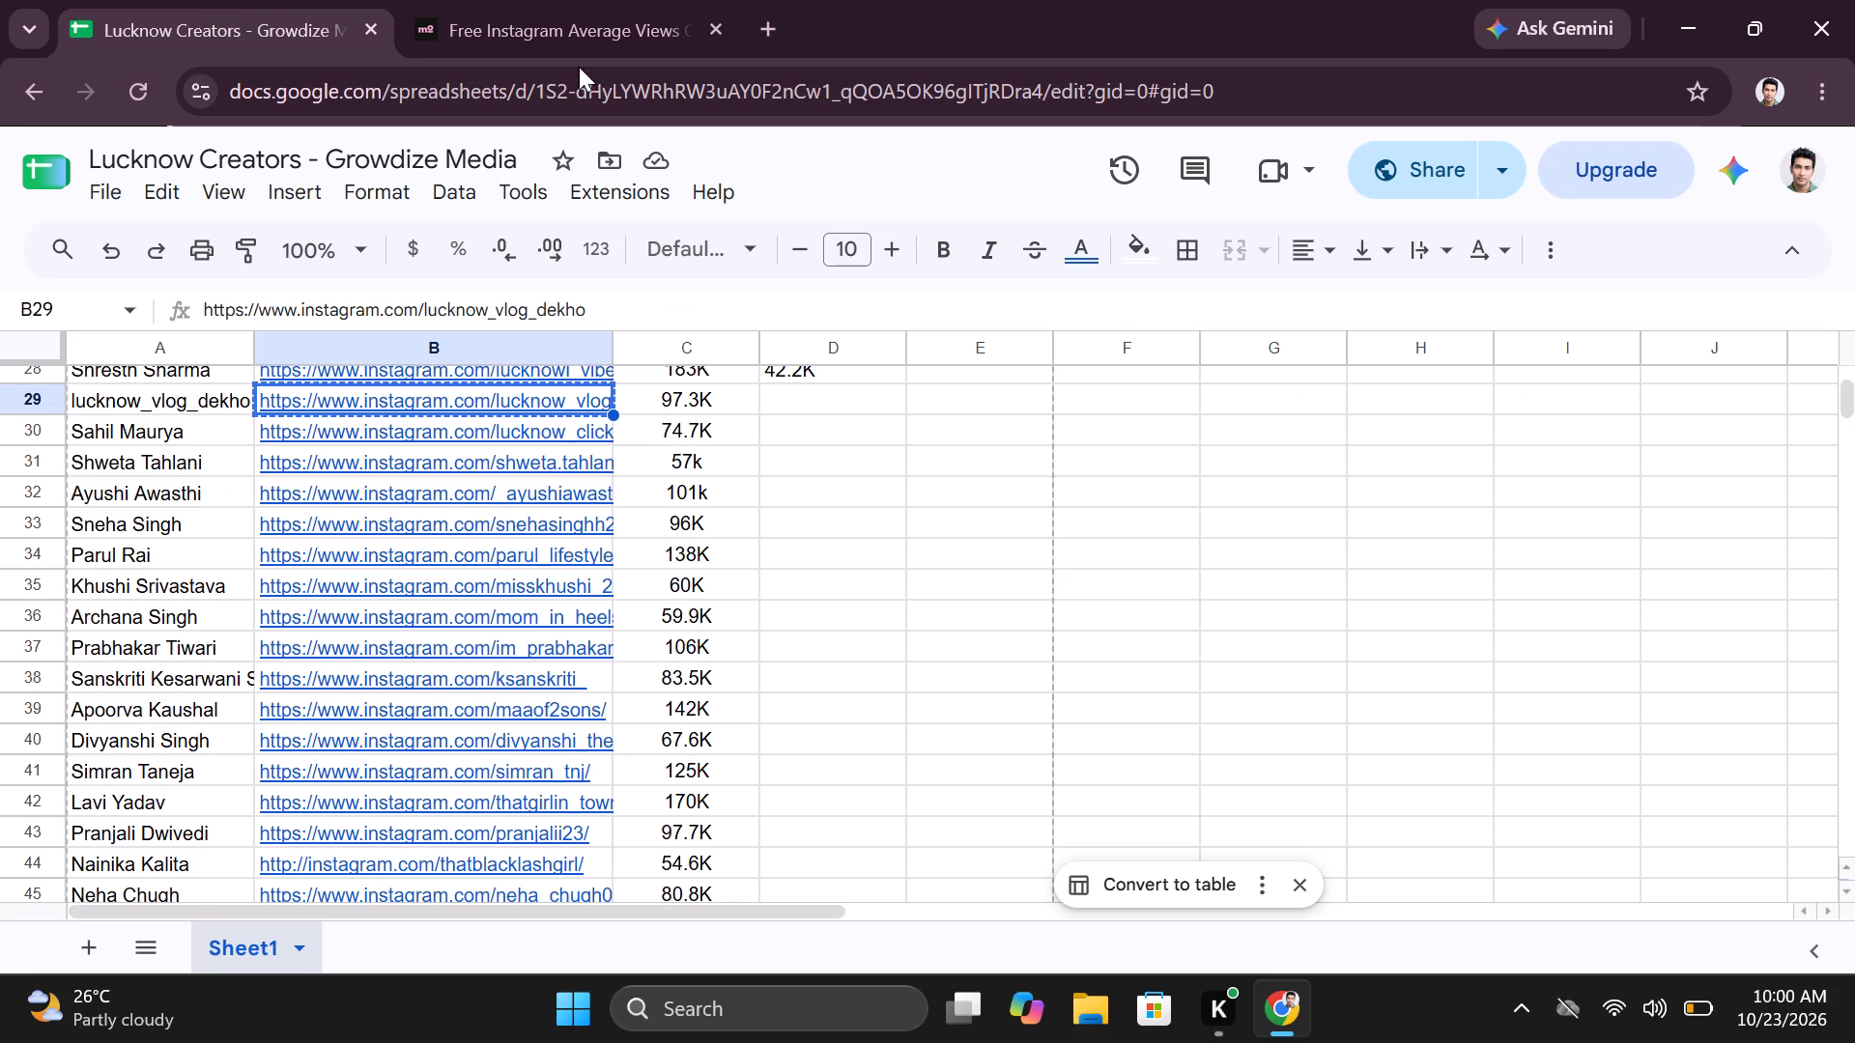
click(512, 428)
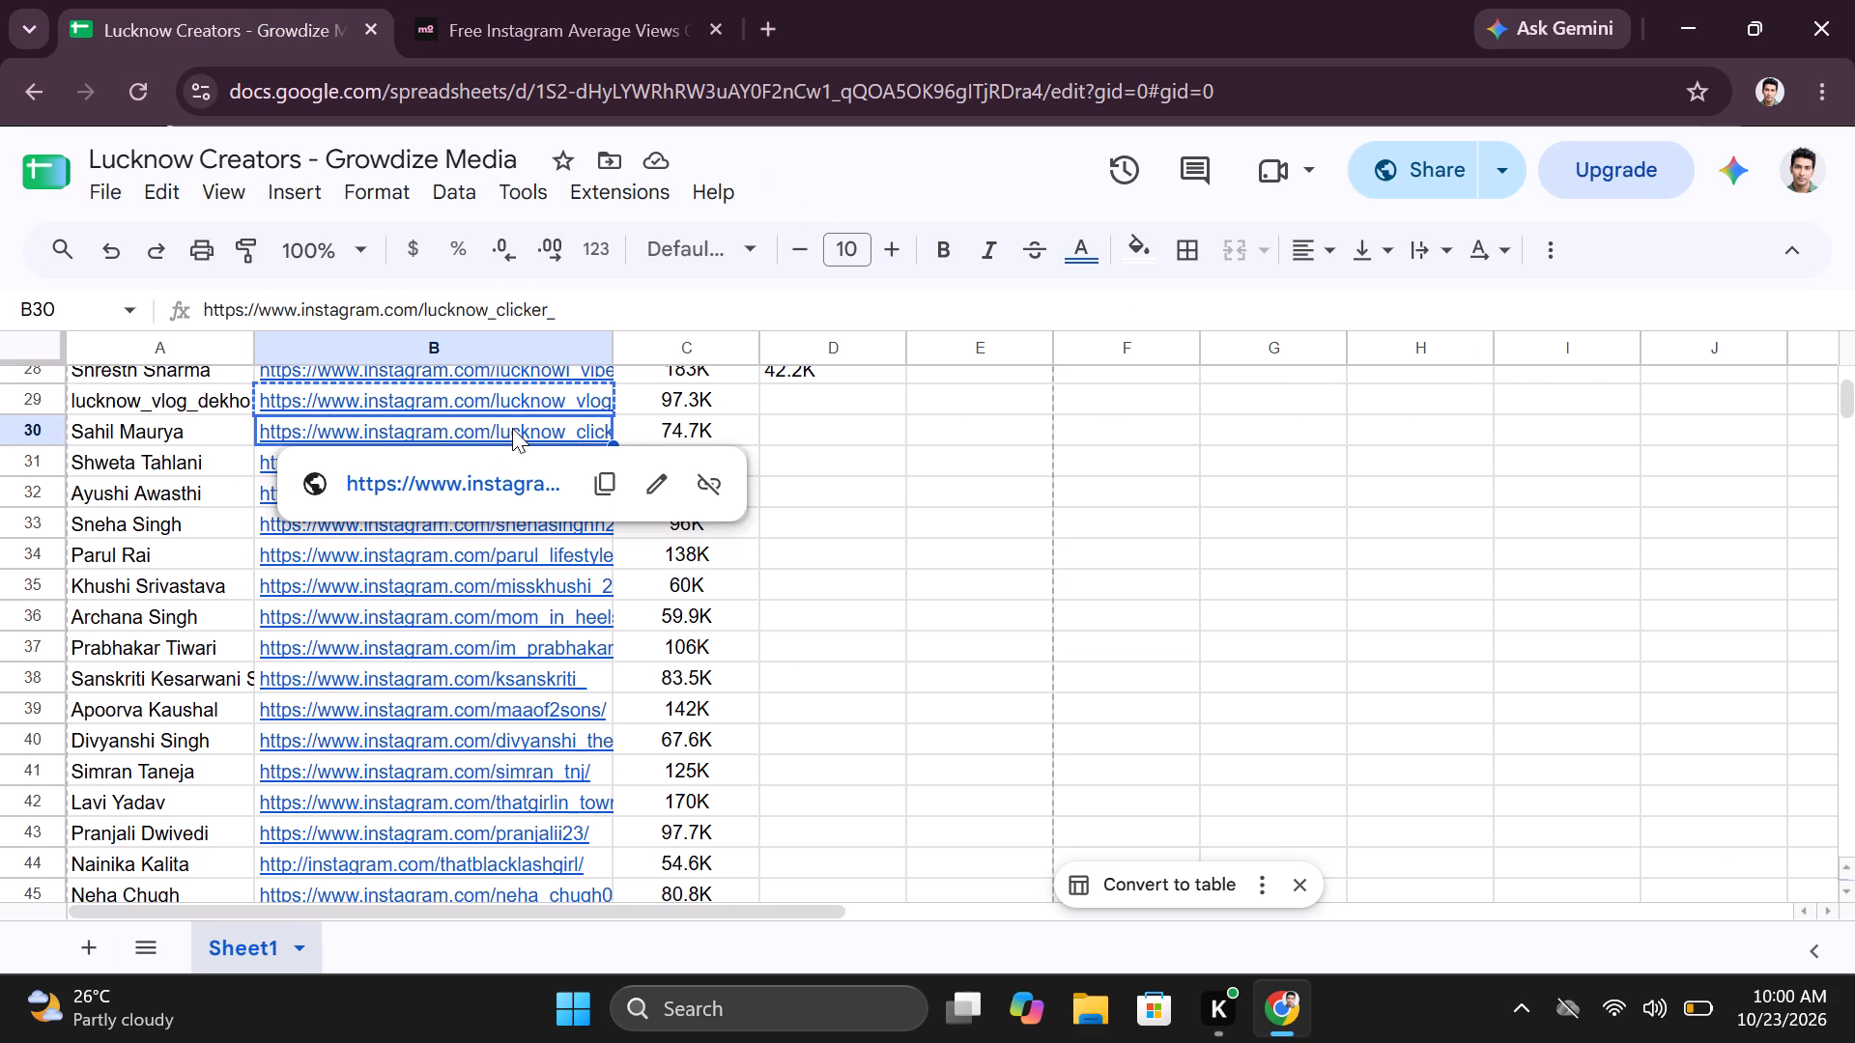
key(ctrl+c)
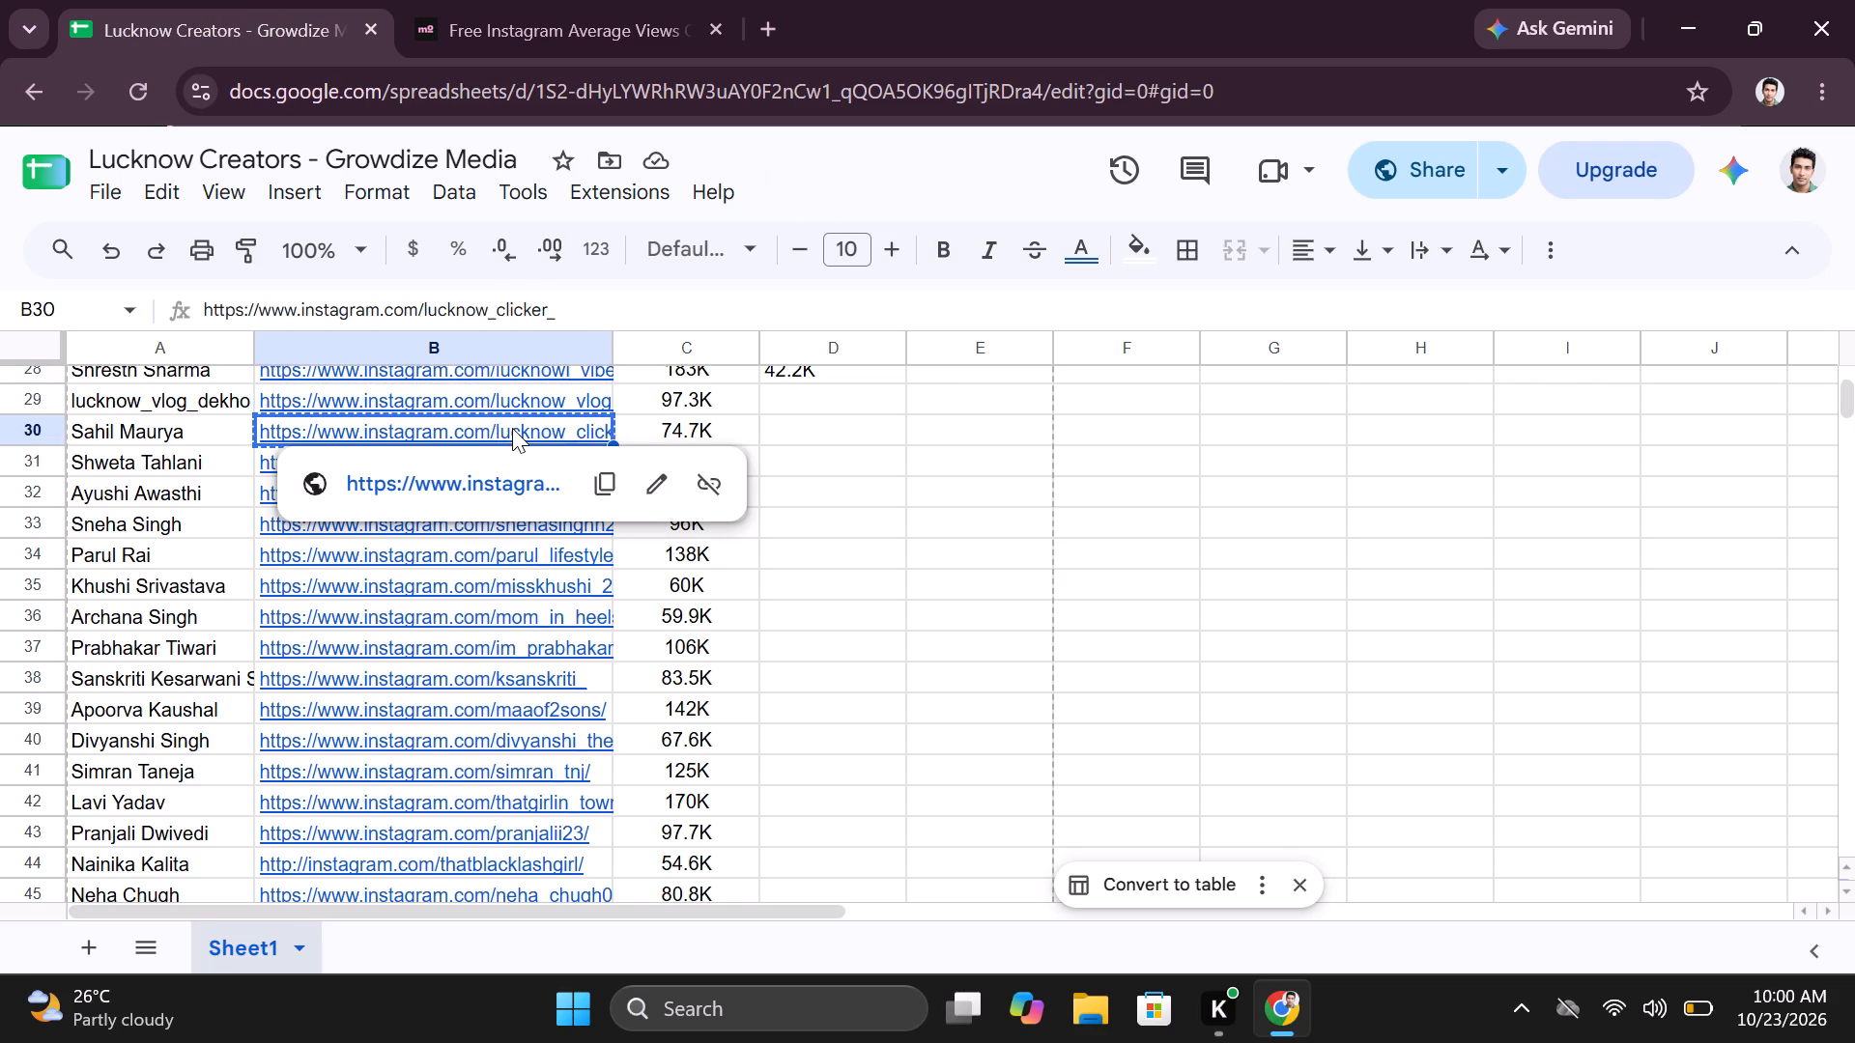
click(495, 0)
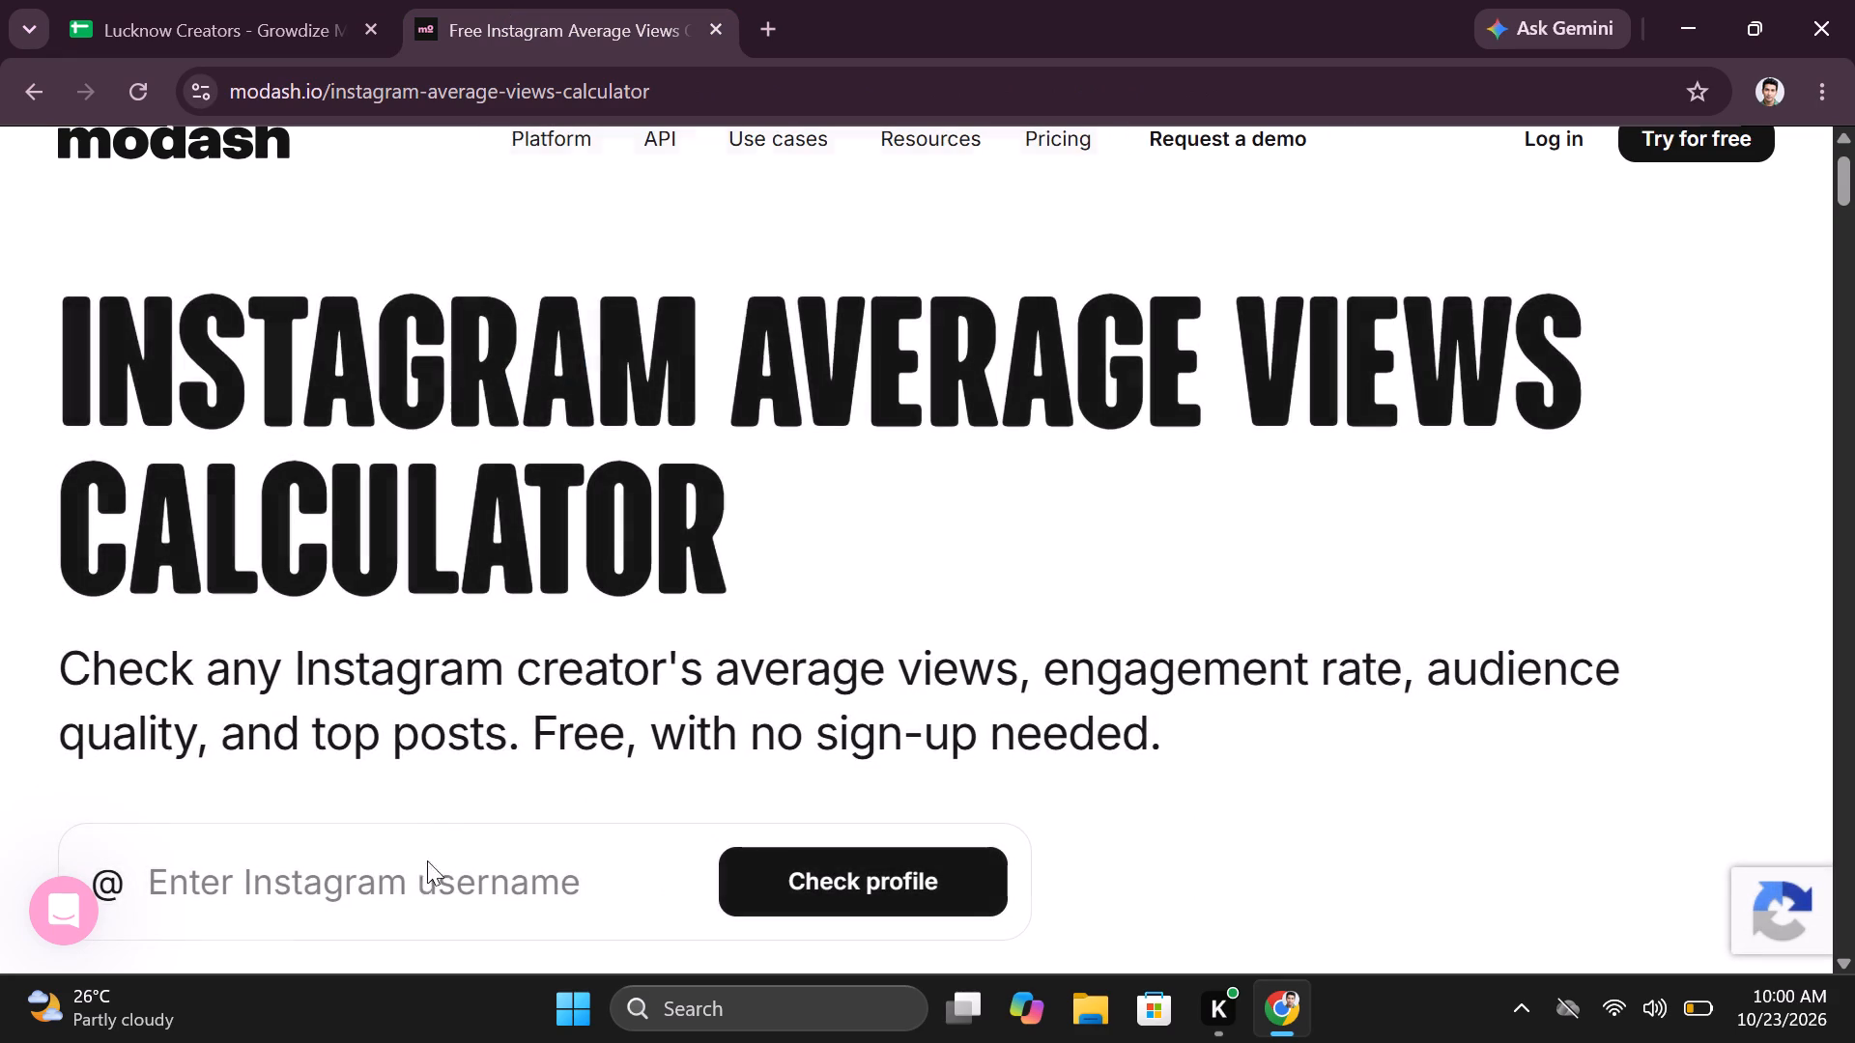
click(426, 874)
key(ctrl+v)
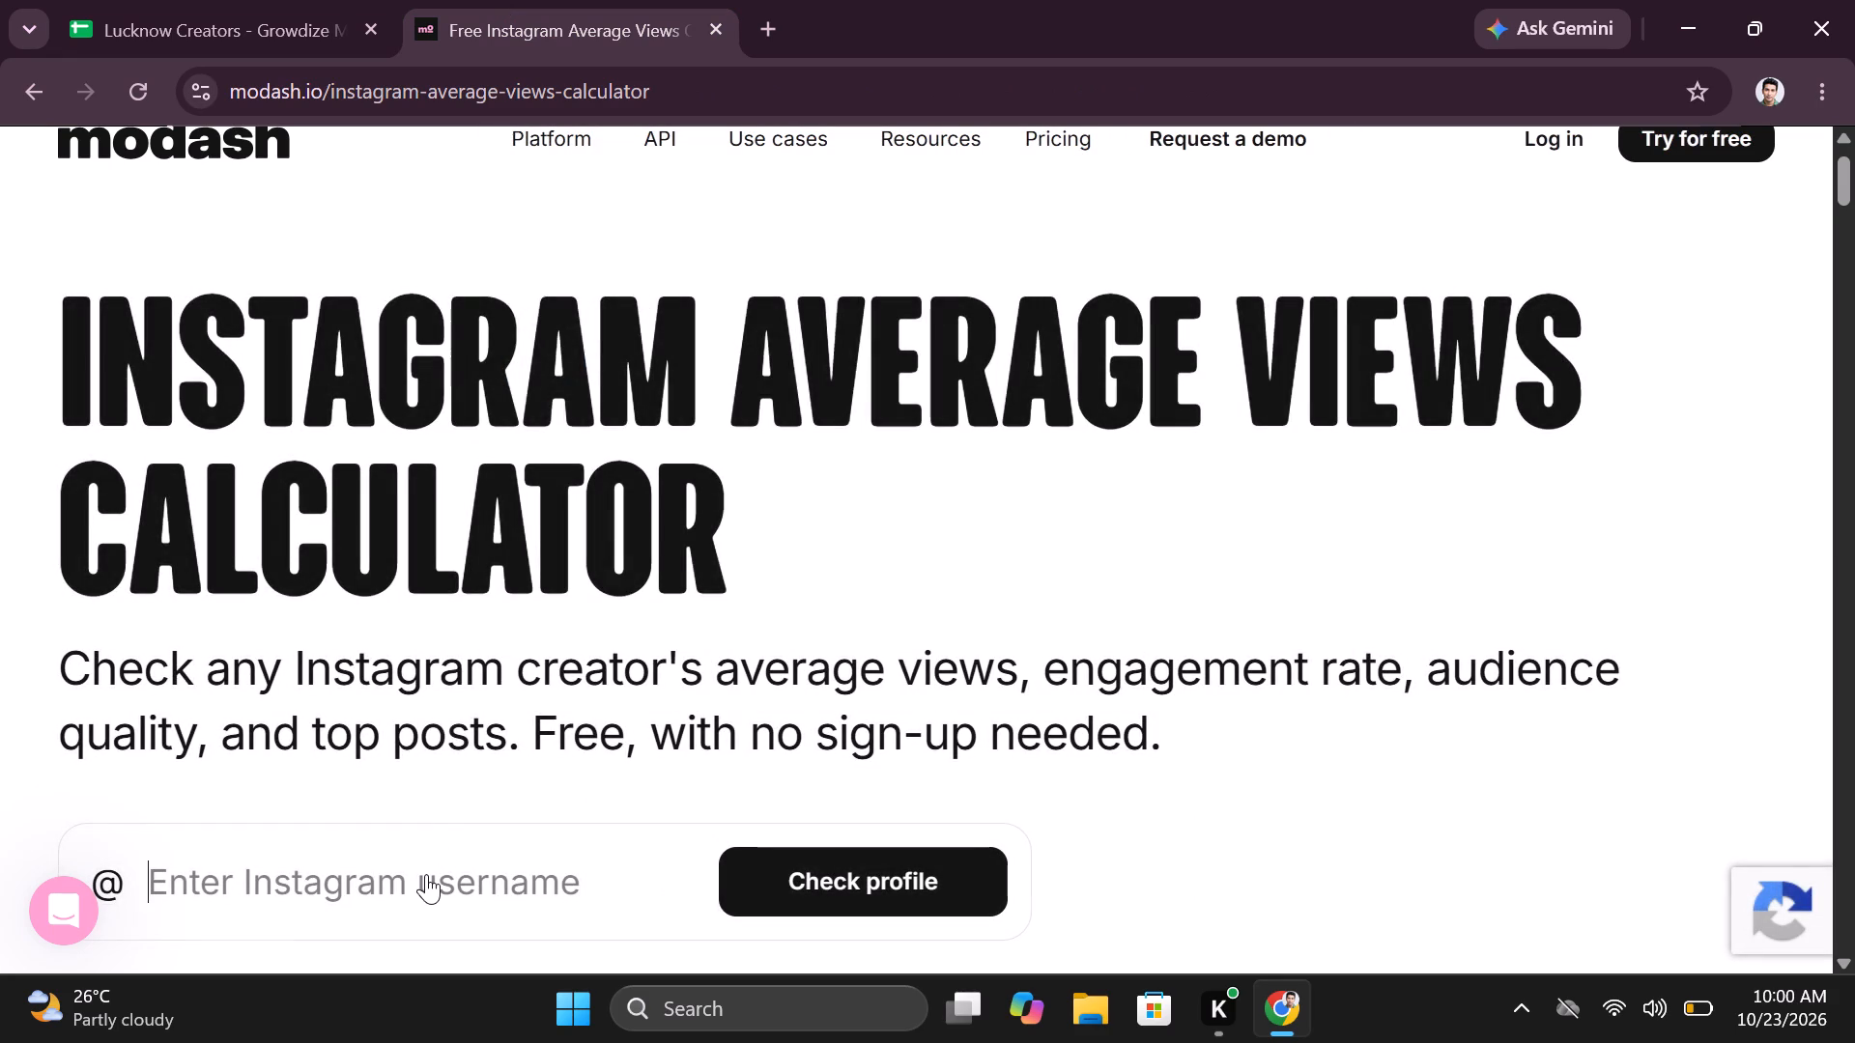
key(Return)
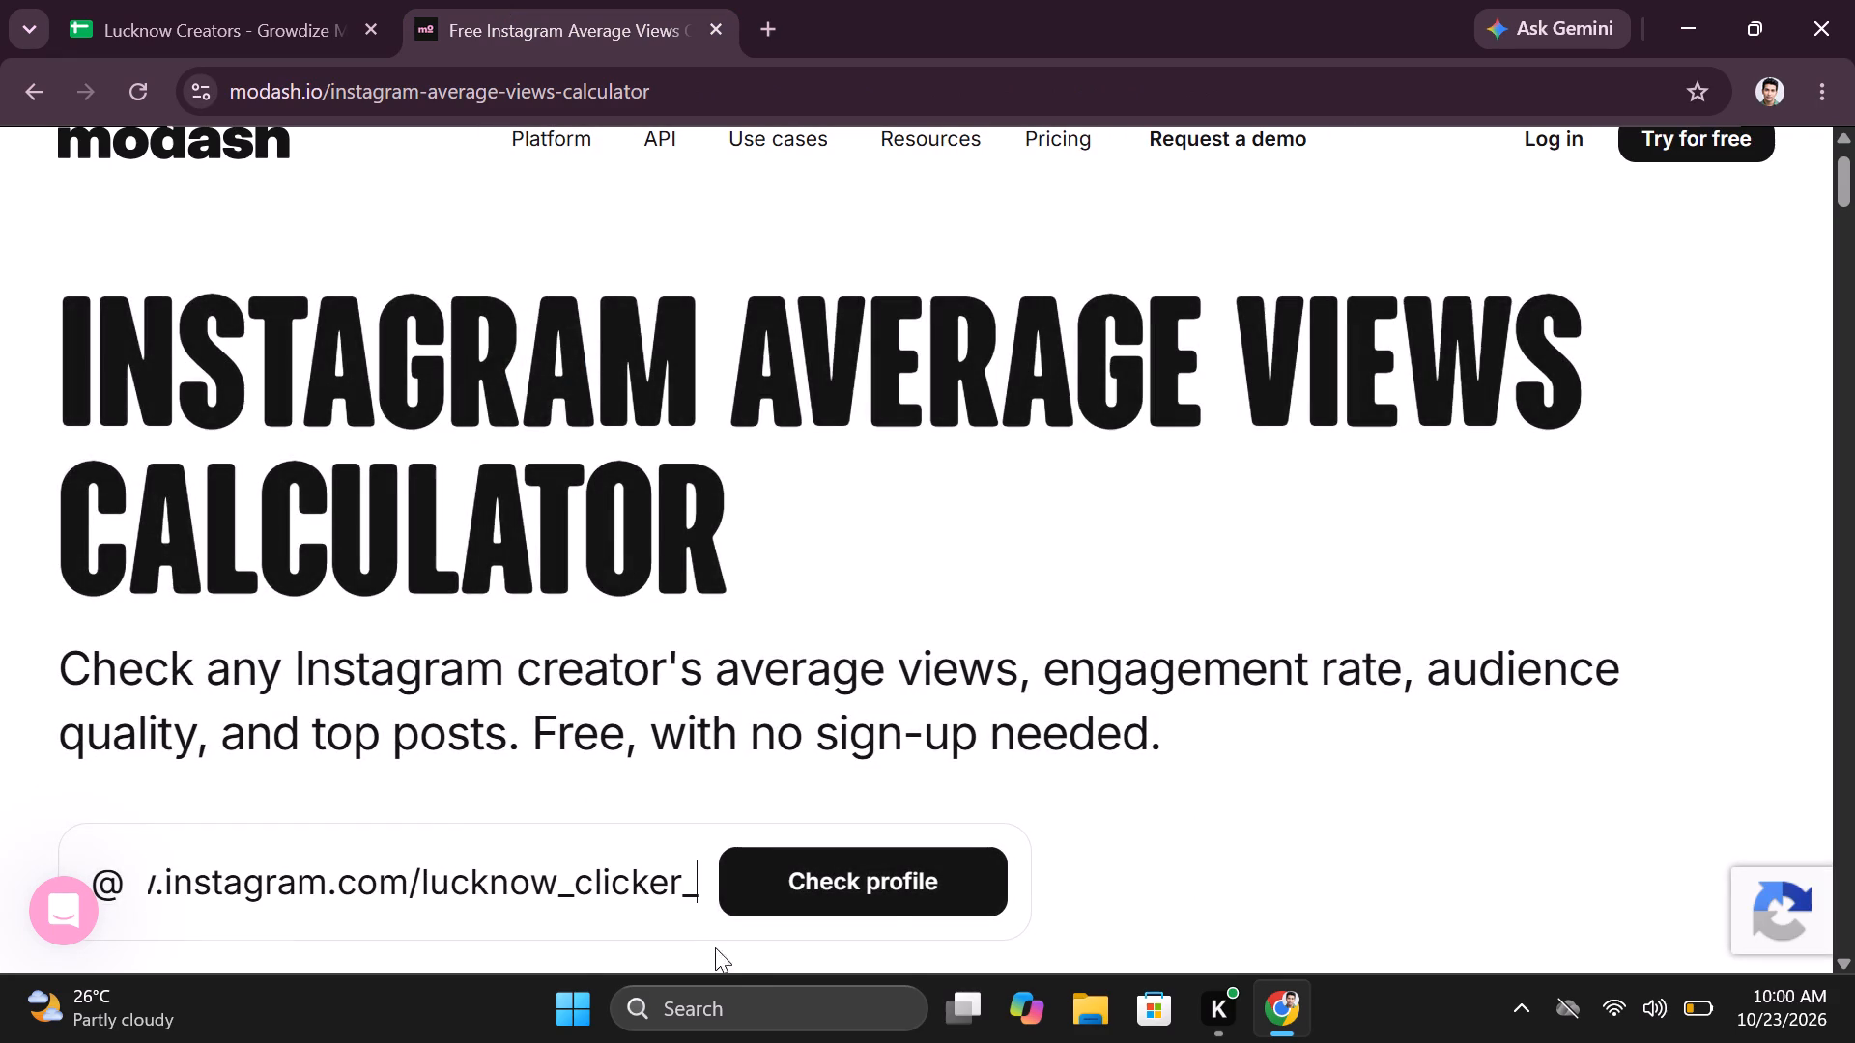
click(903, 891)
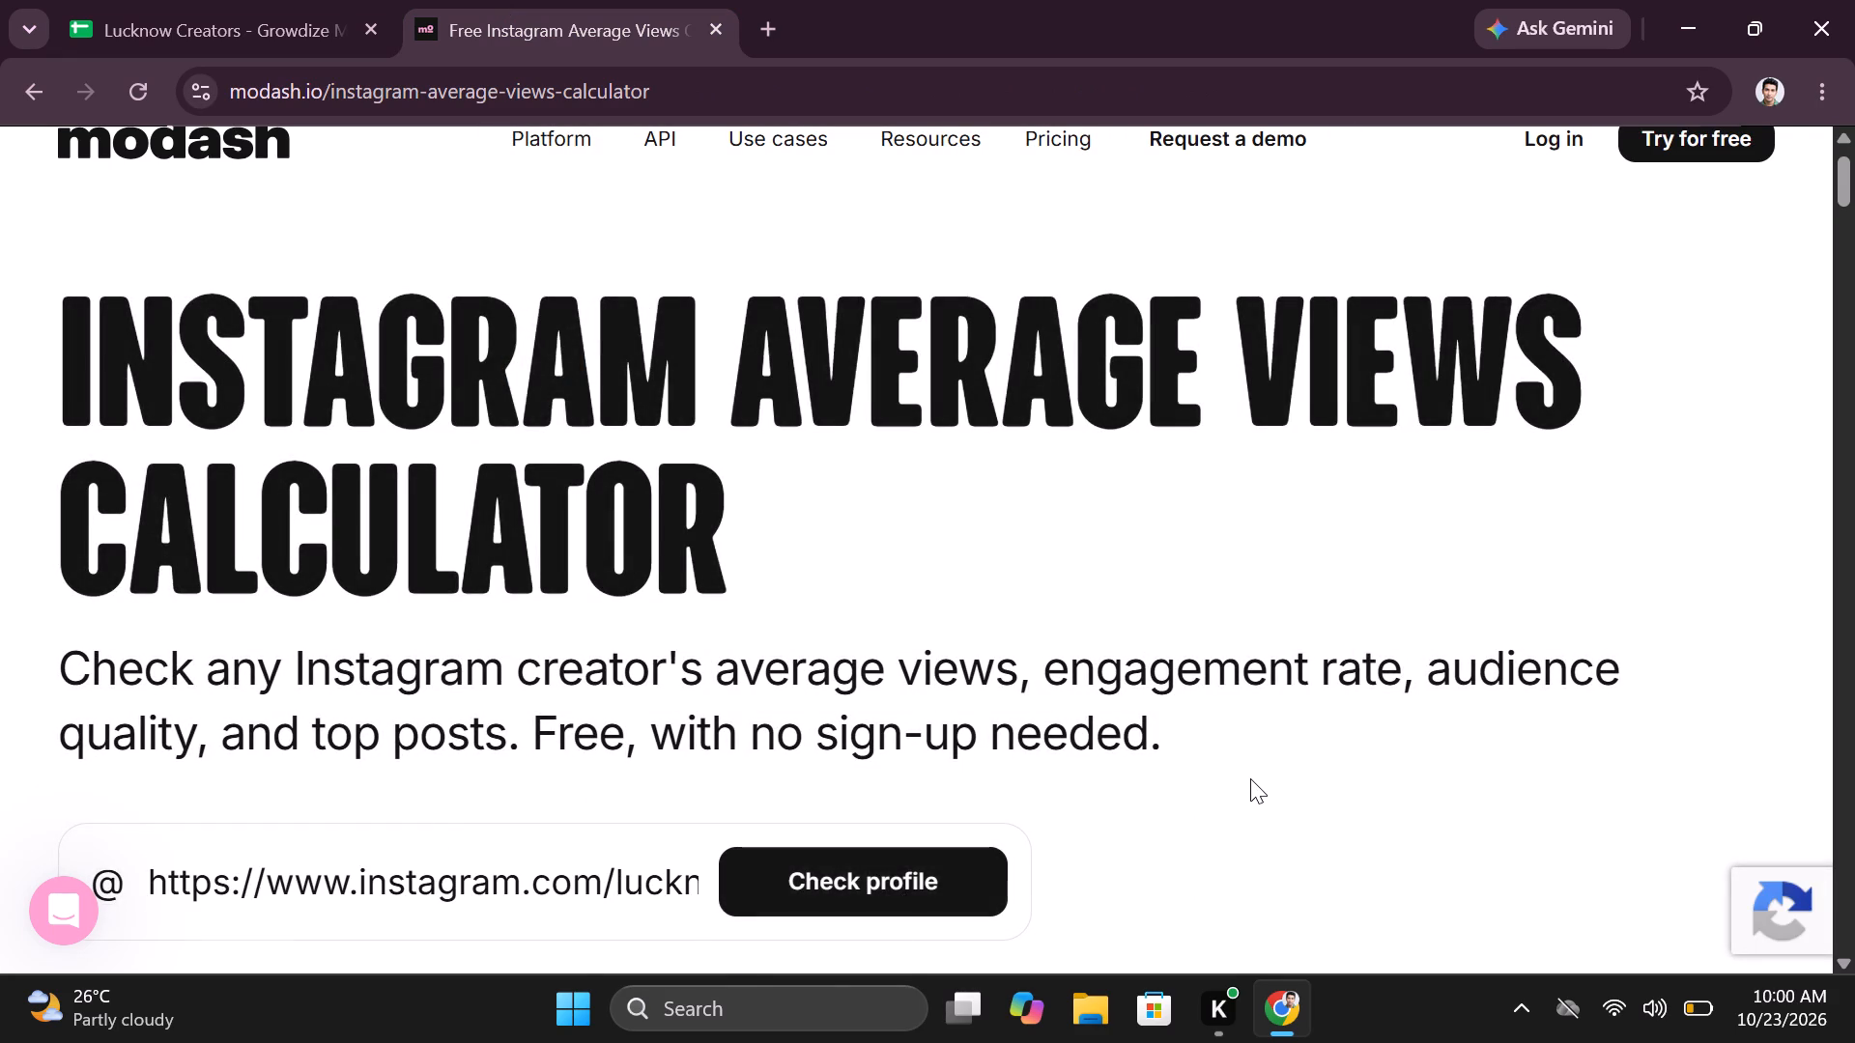
scroll(1250, 778, down, 7)
scroll(1250, 778, up, 1)
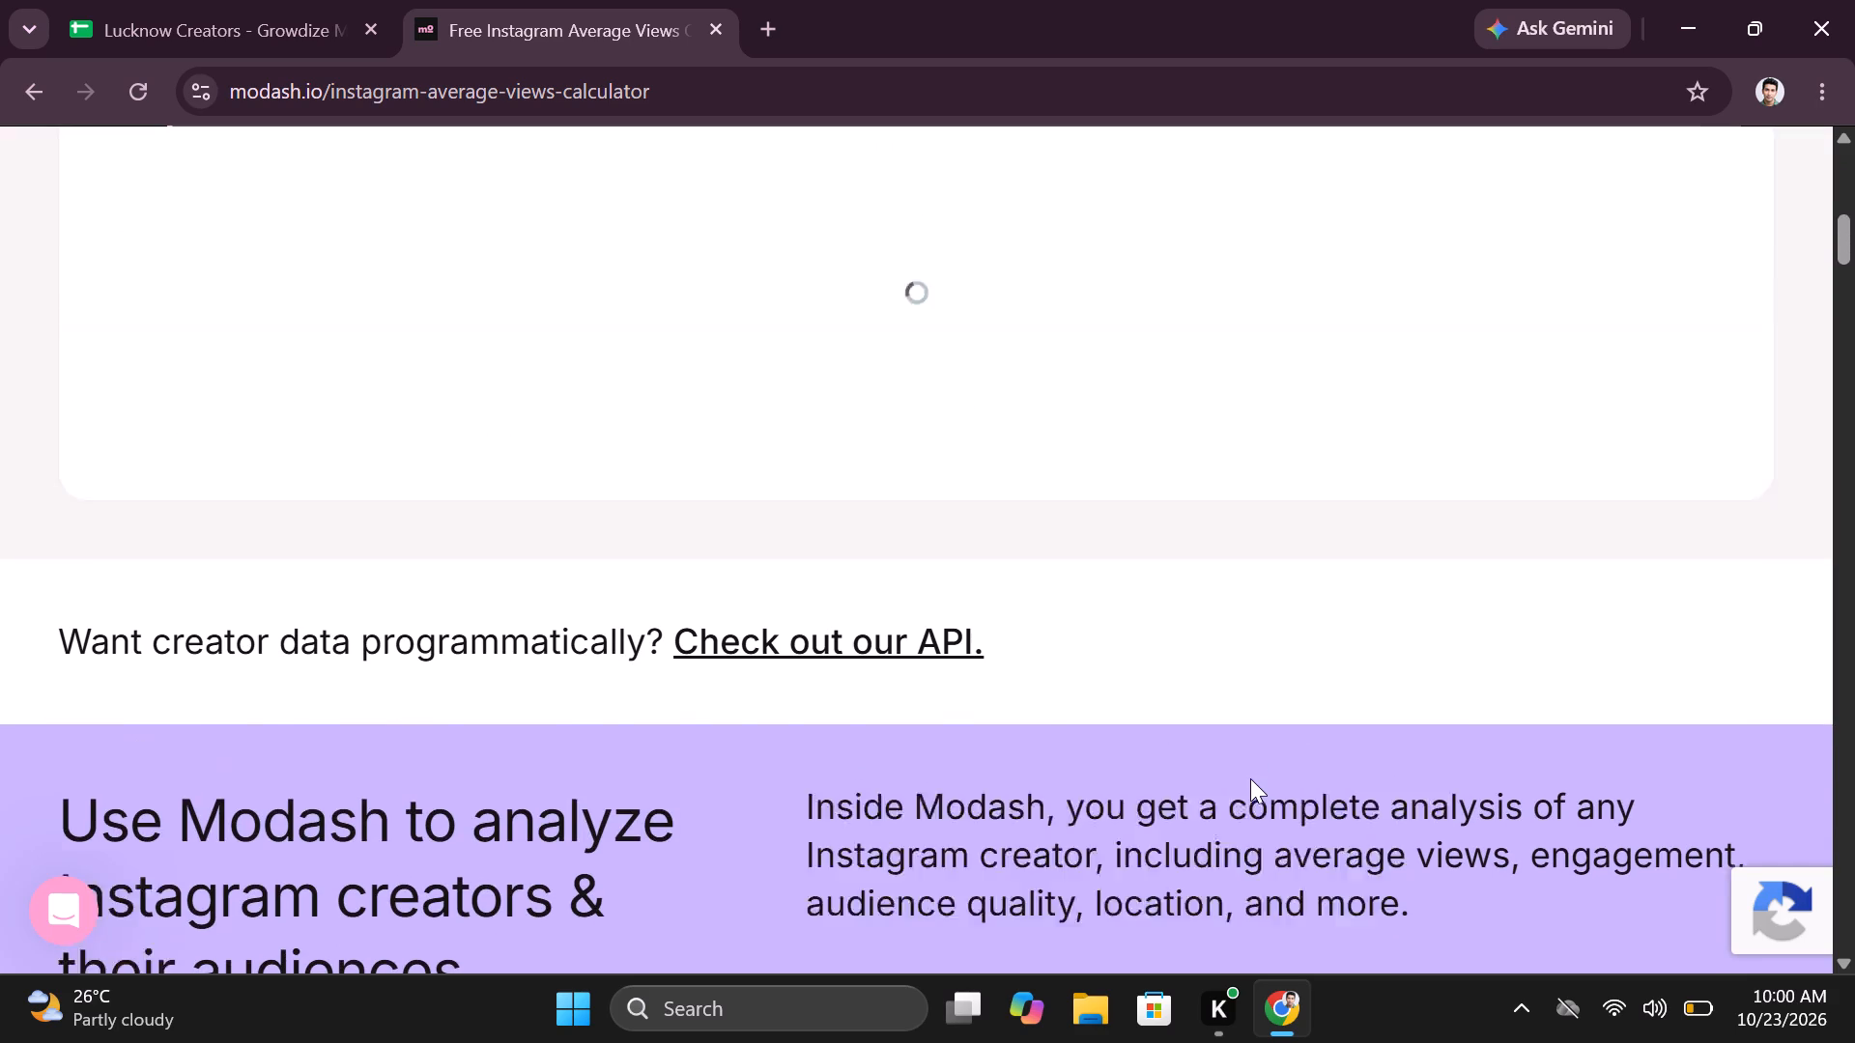
scroll(1250, 778, up, 2)
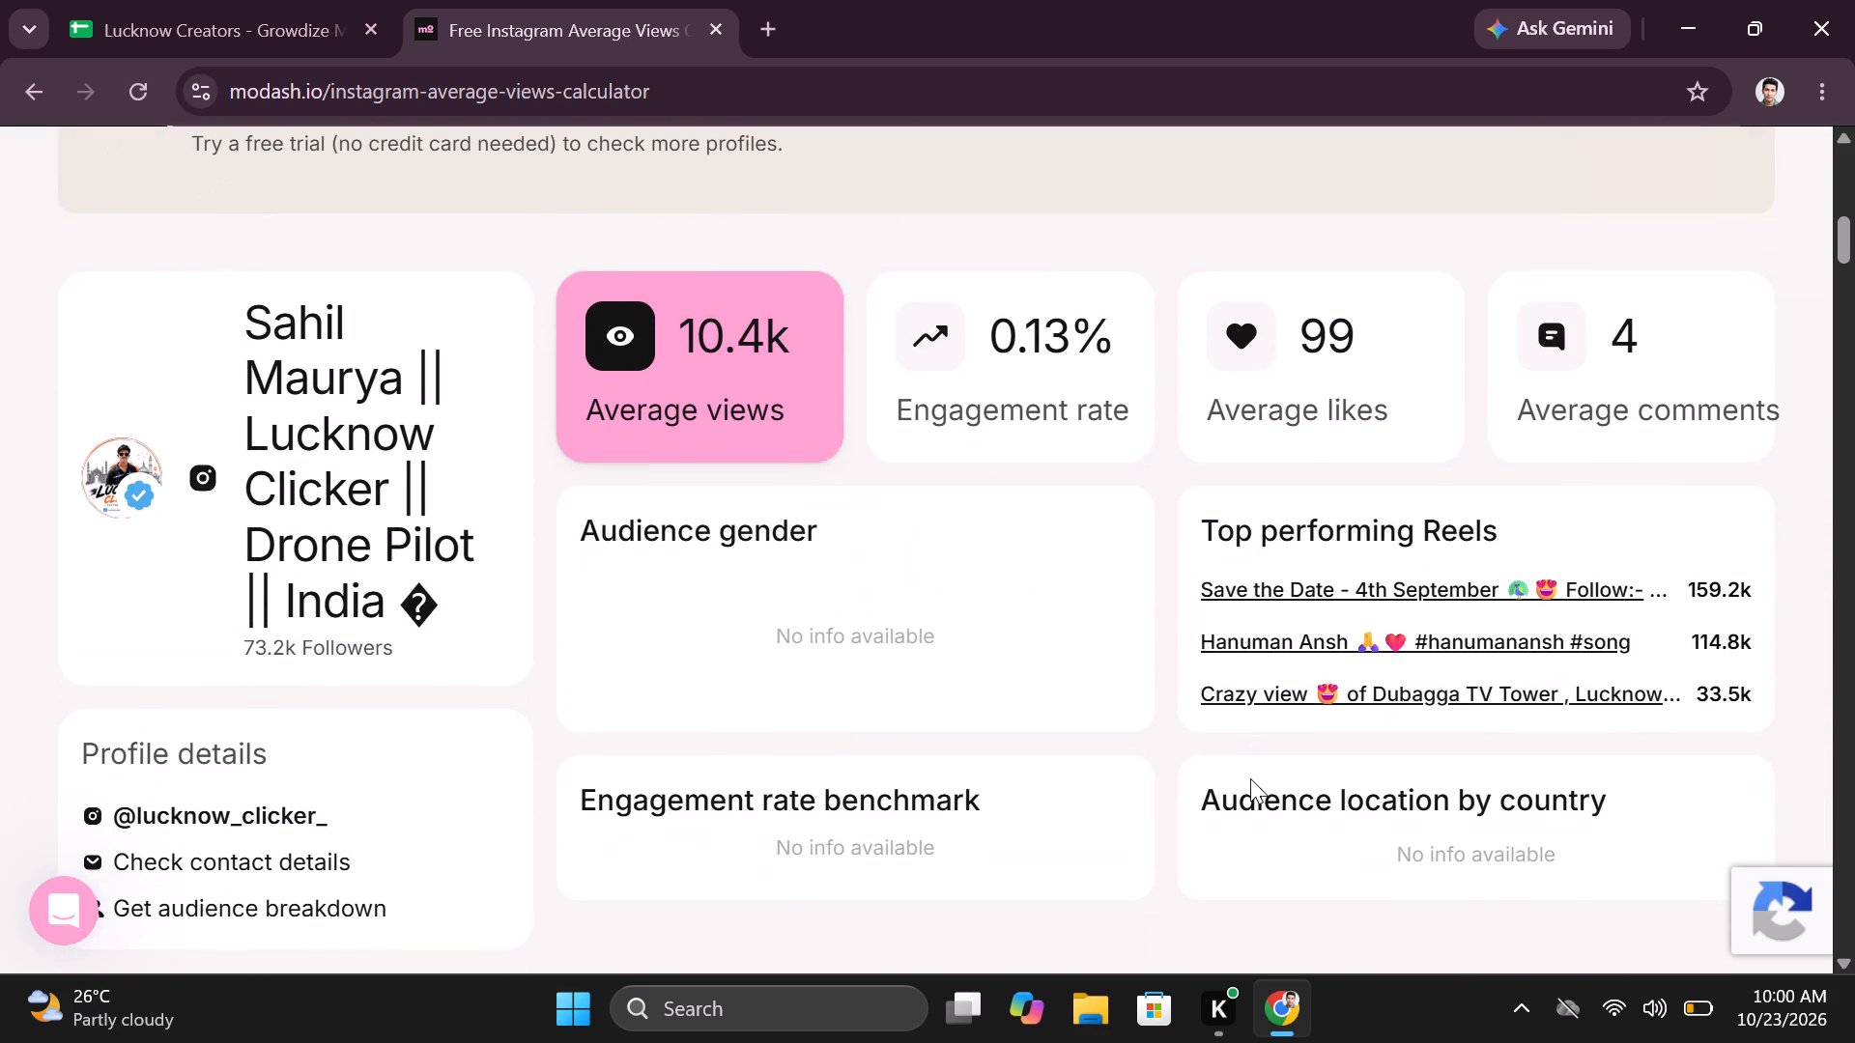
Enter 10.4K as the Avg. Views value in cell D30 of the Lucknow Creators spreadsheet.
click(173, 0)
click(805, 430)
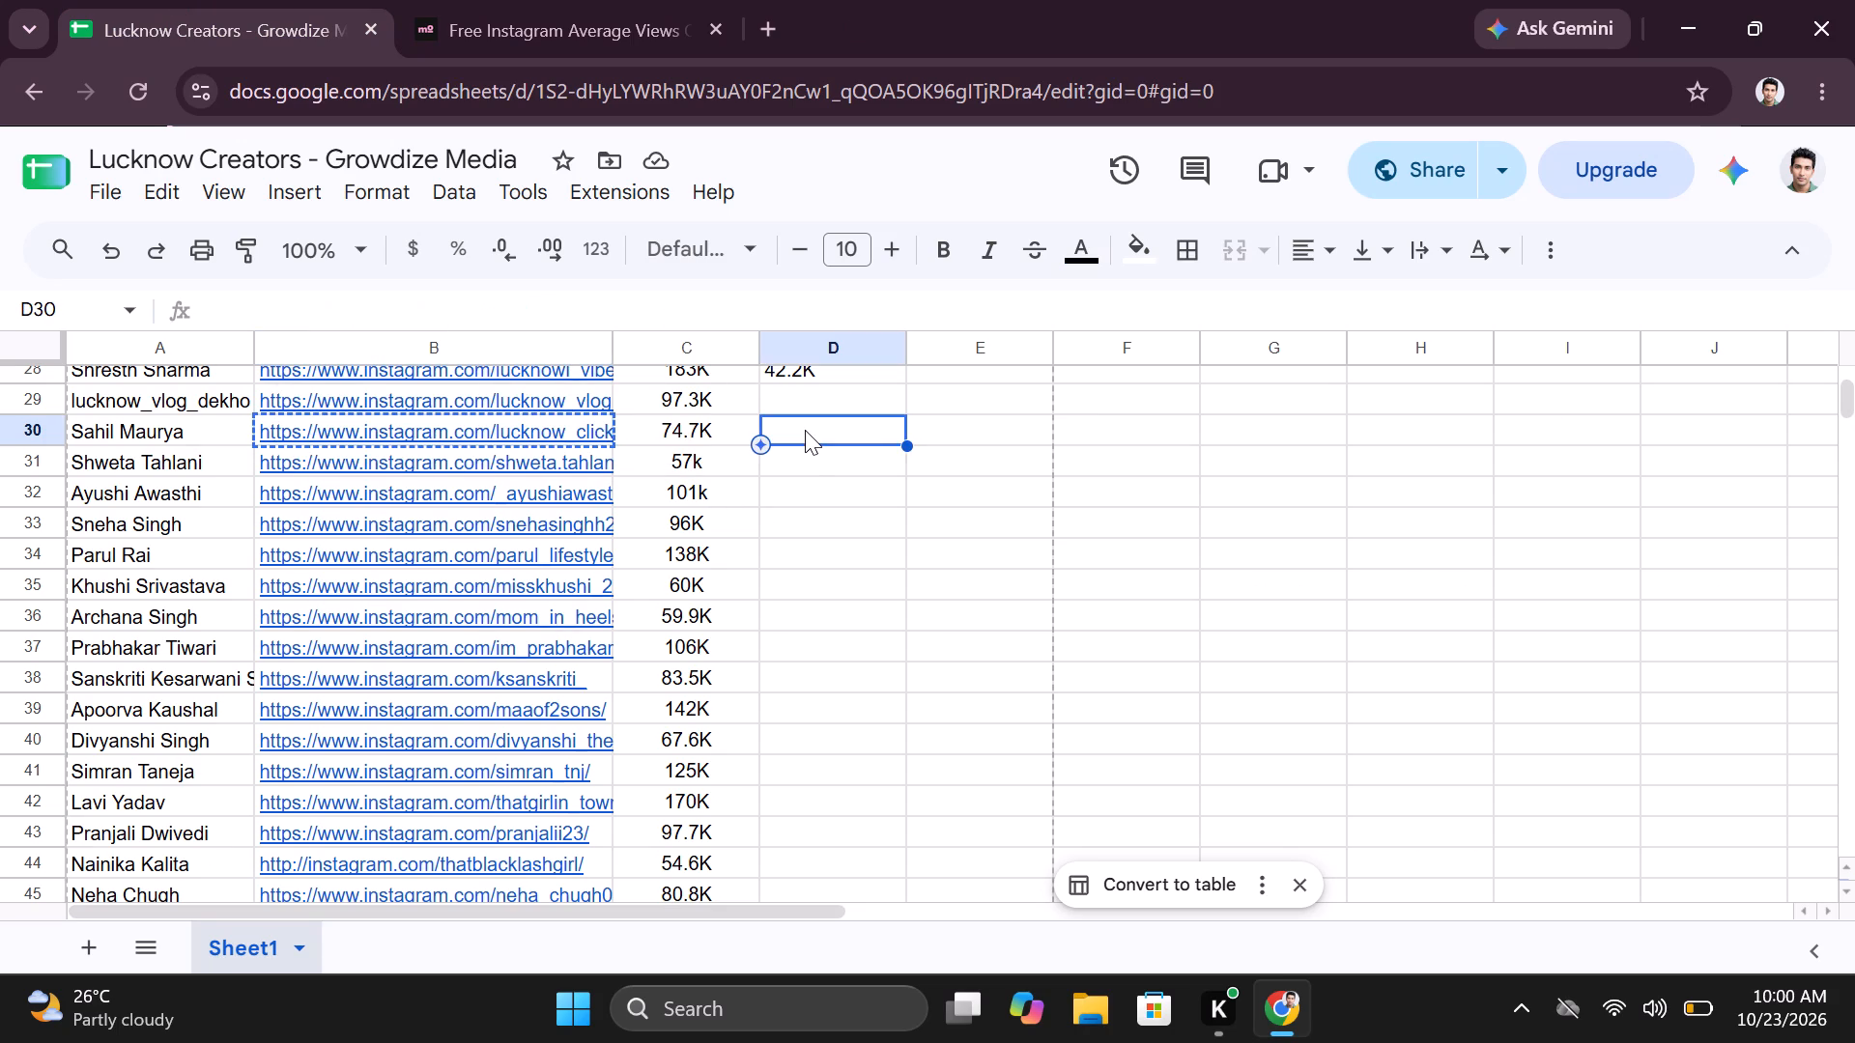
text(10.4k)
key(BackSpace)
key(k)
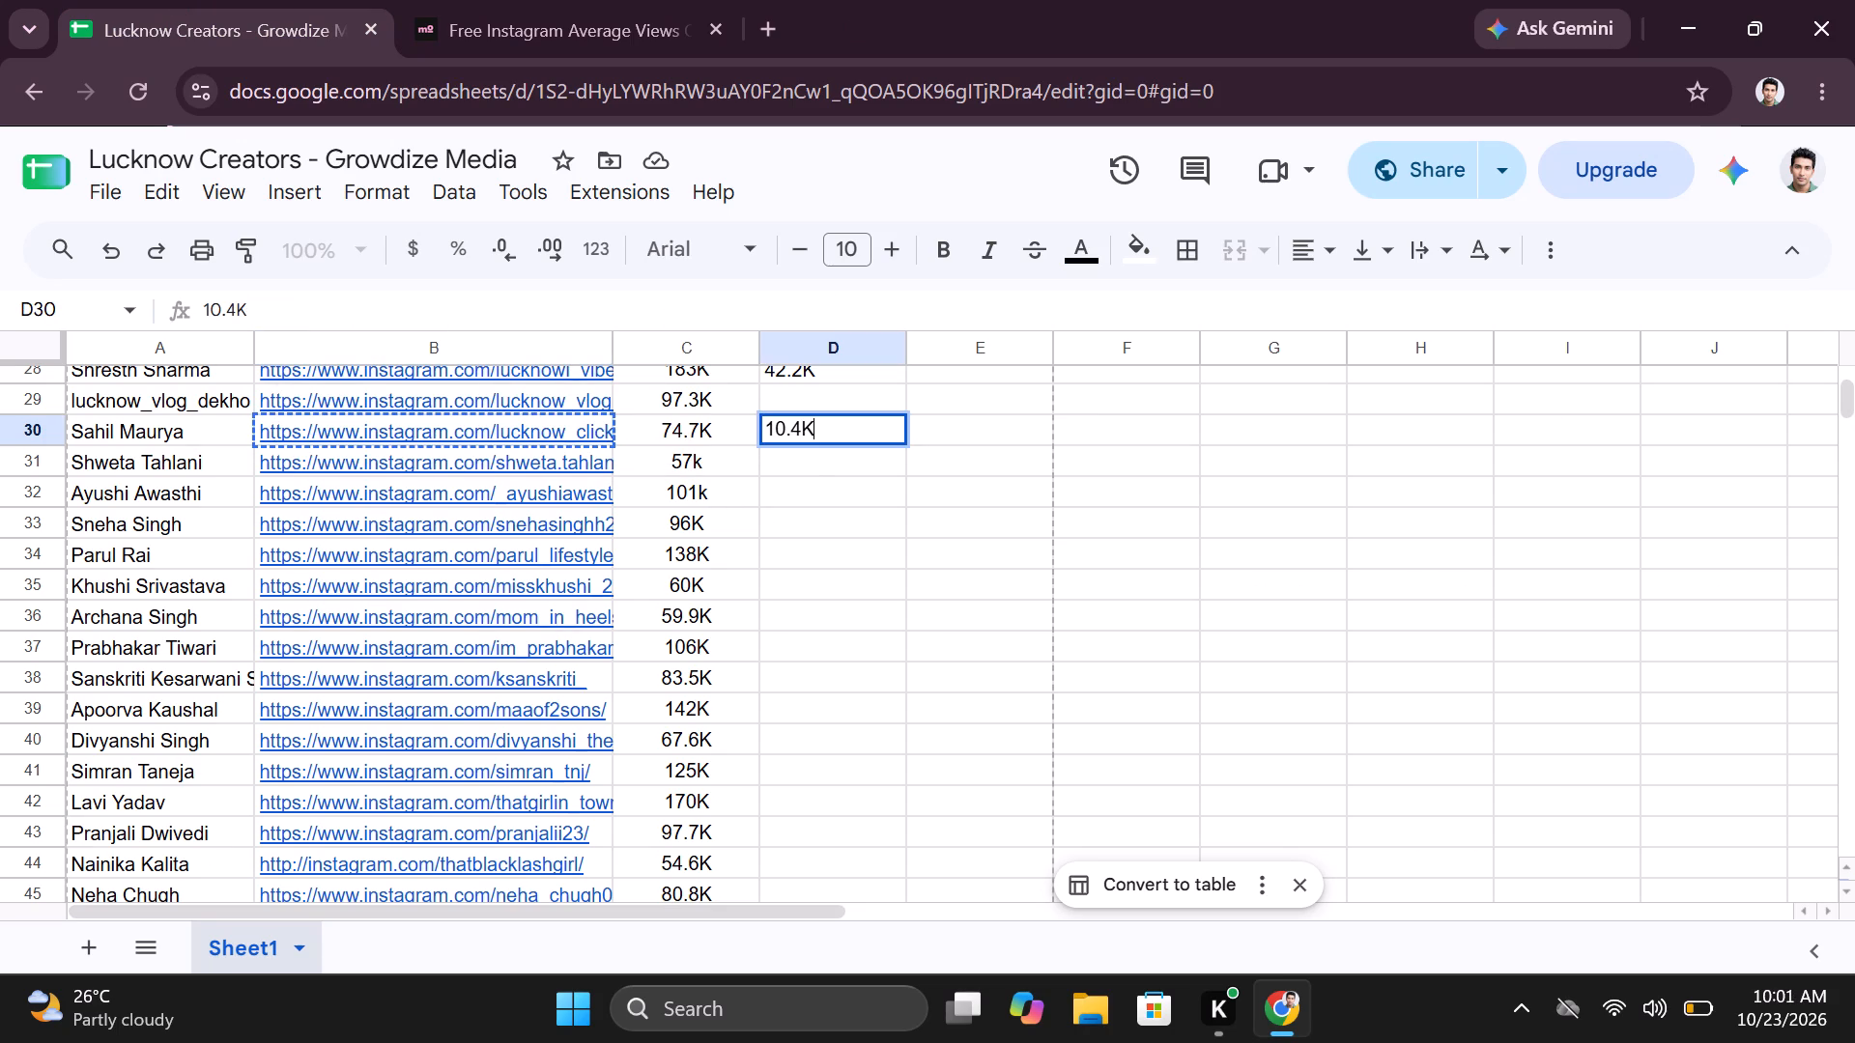
Look up the profile link from cell B31 in Modash's Instagram average views calculator.
click(531, 471)
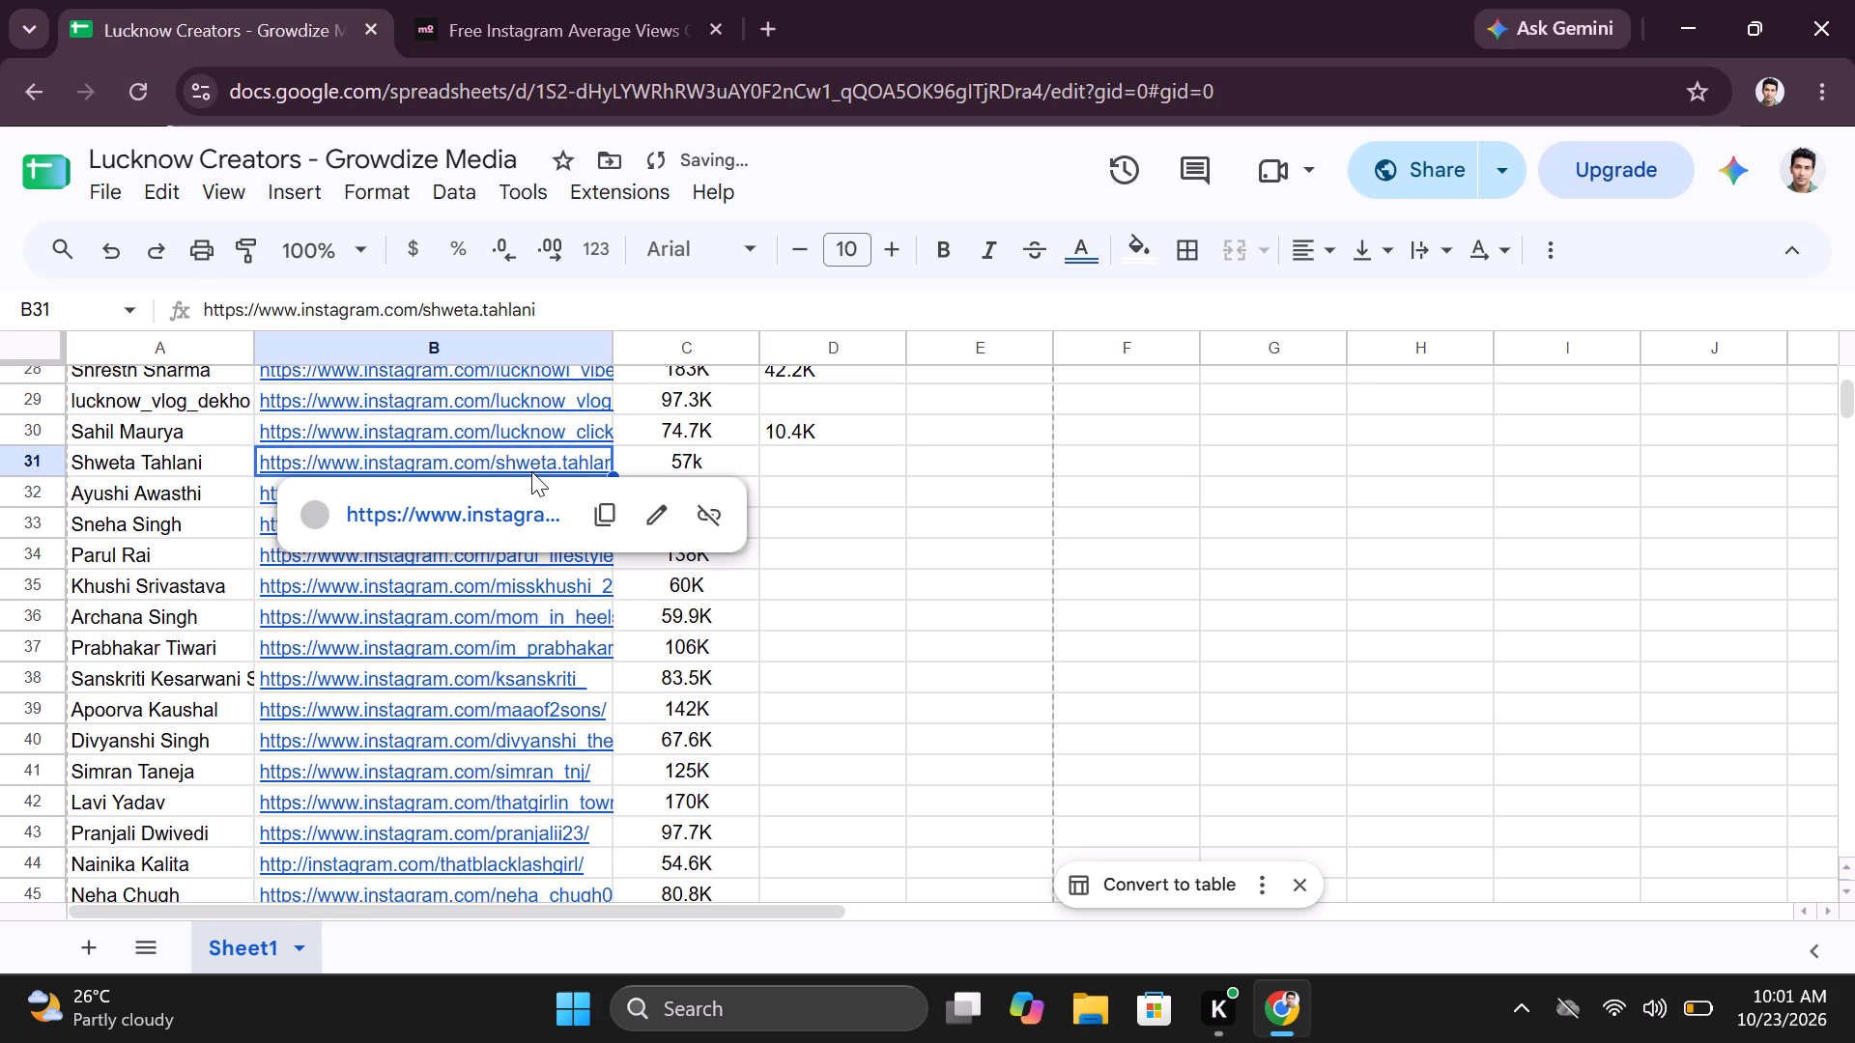
key(ctrl+c)
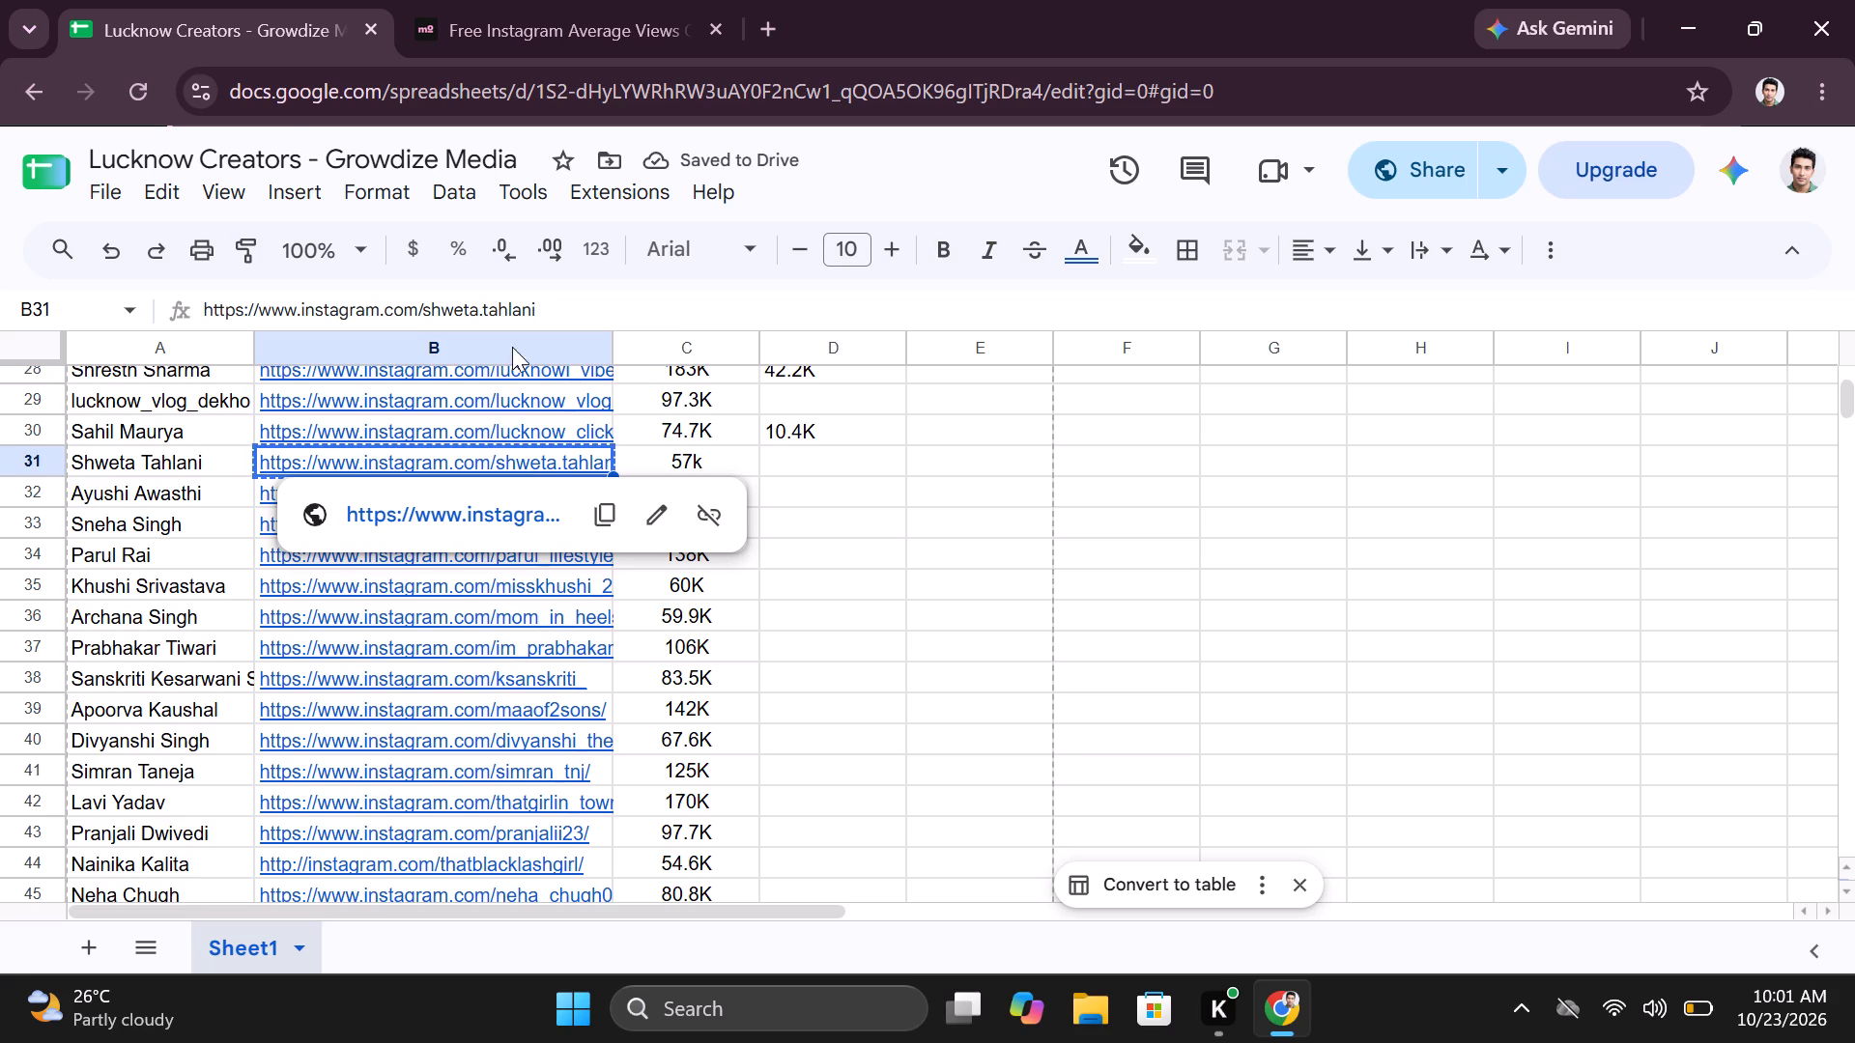
click(520, 0)
scroll(471, 368, up, 2)
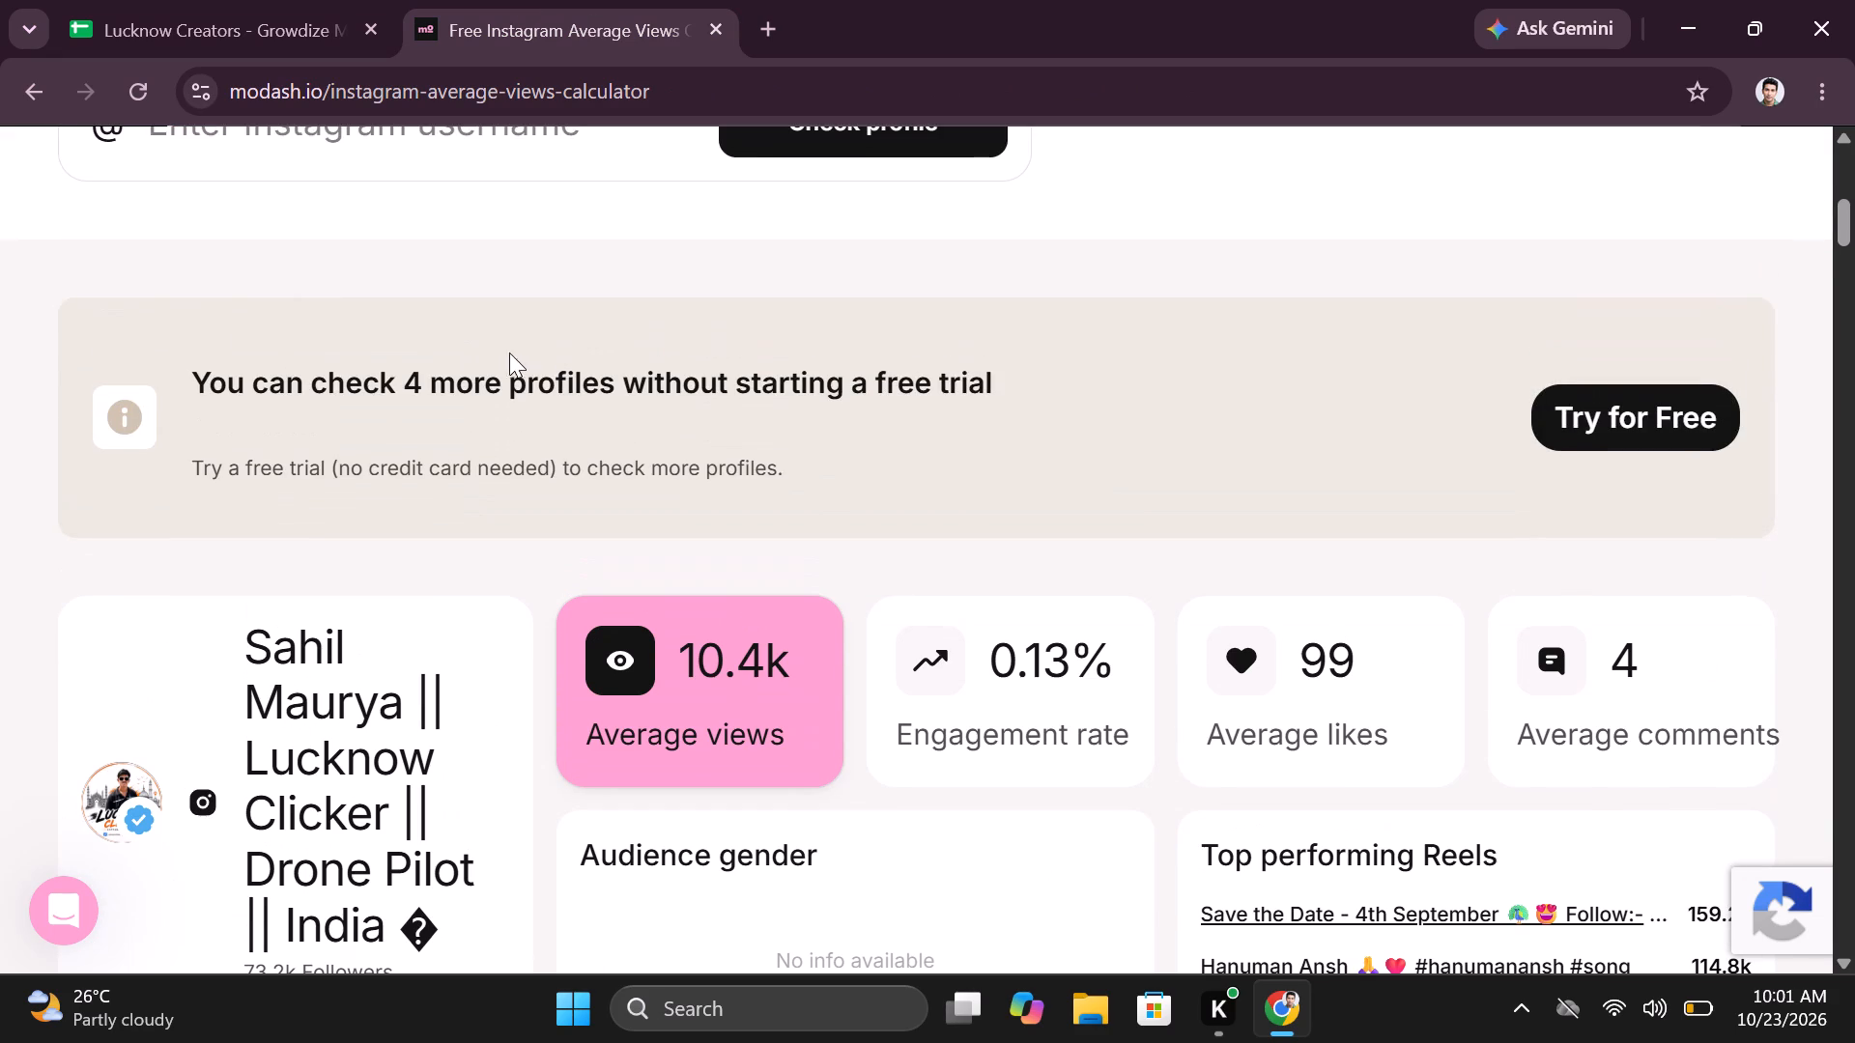
scroll(501, 323, up, 1)
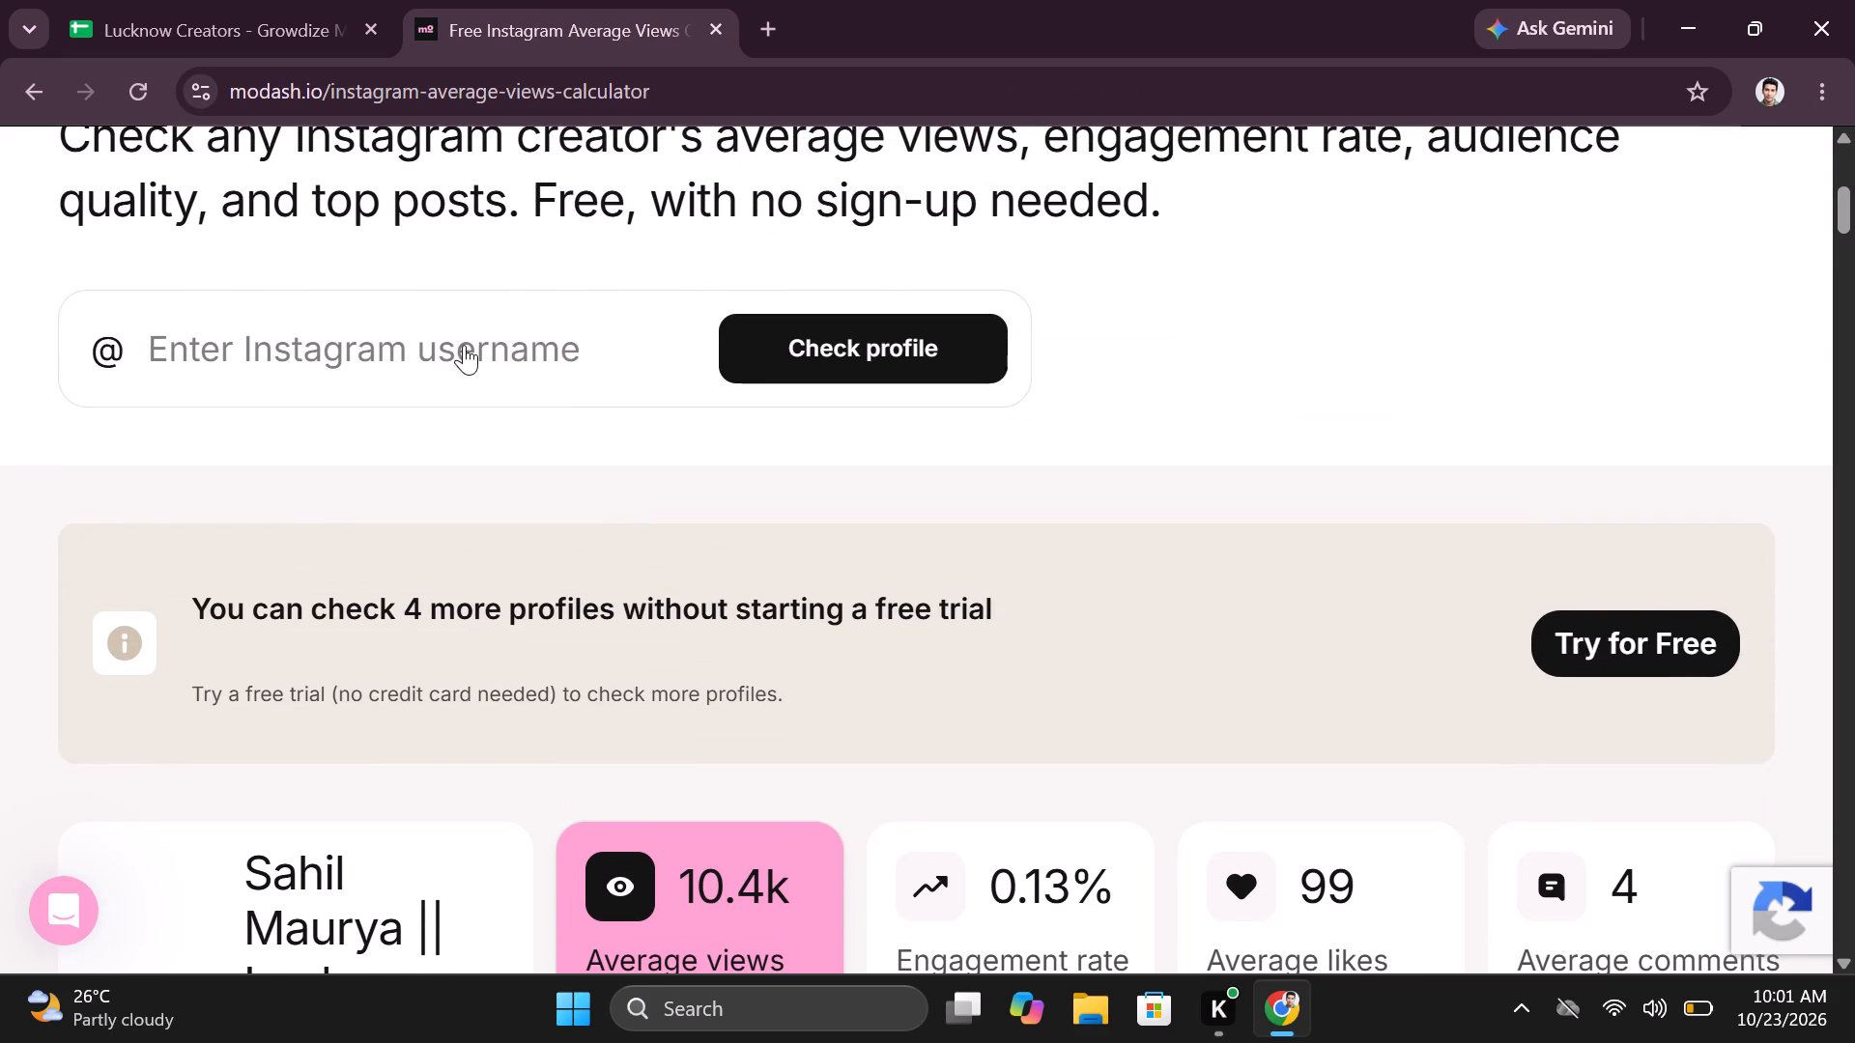
click(464, 345)
key(ctrl+v)
key(Return)
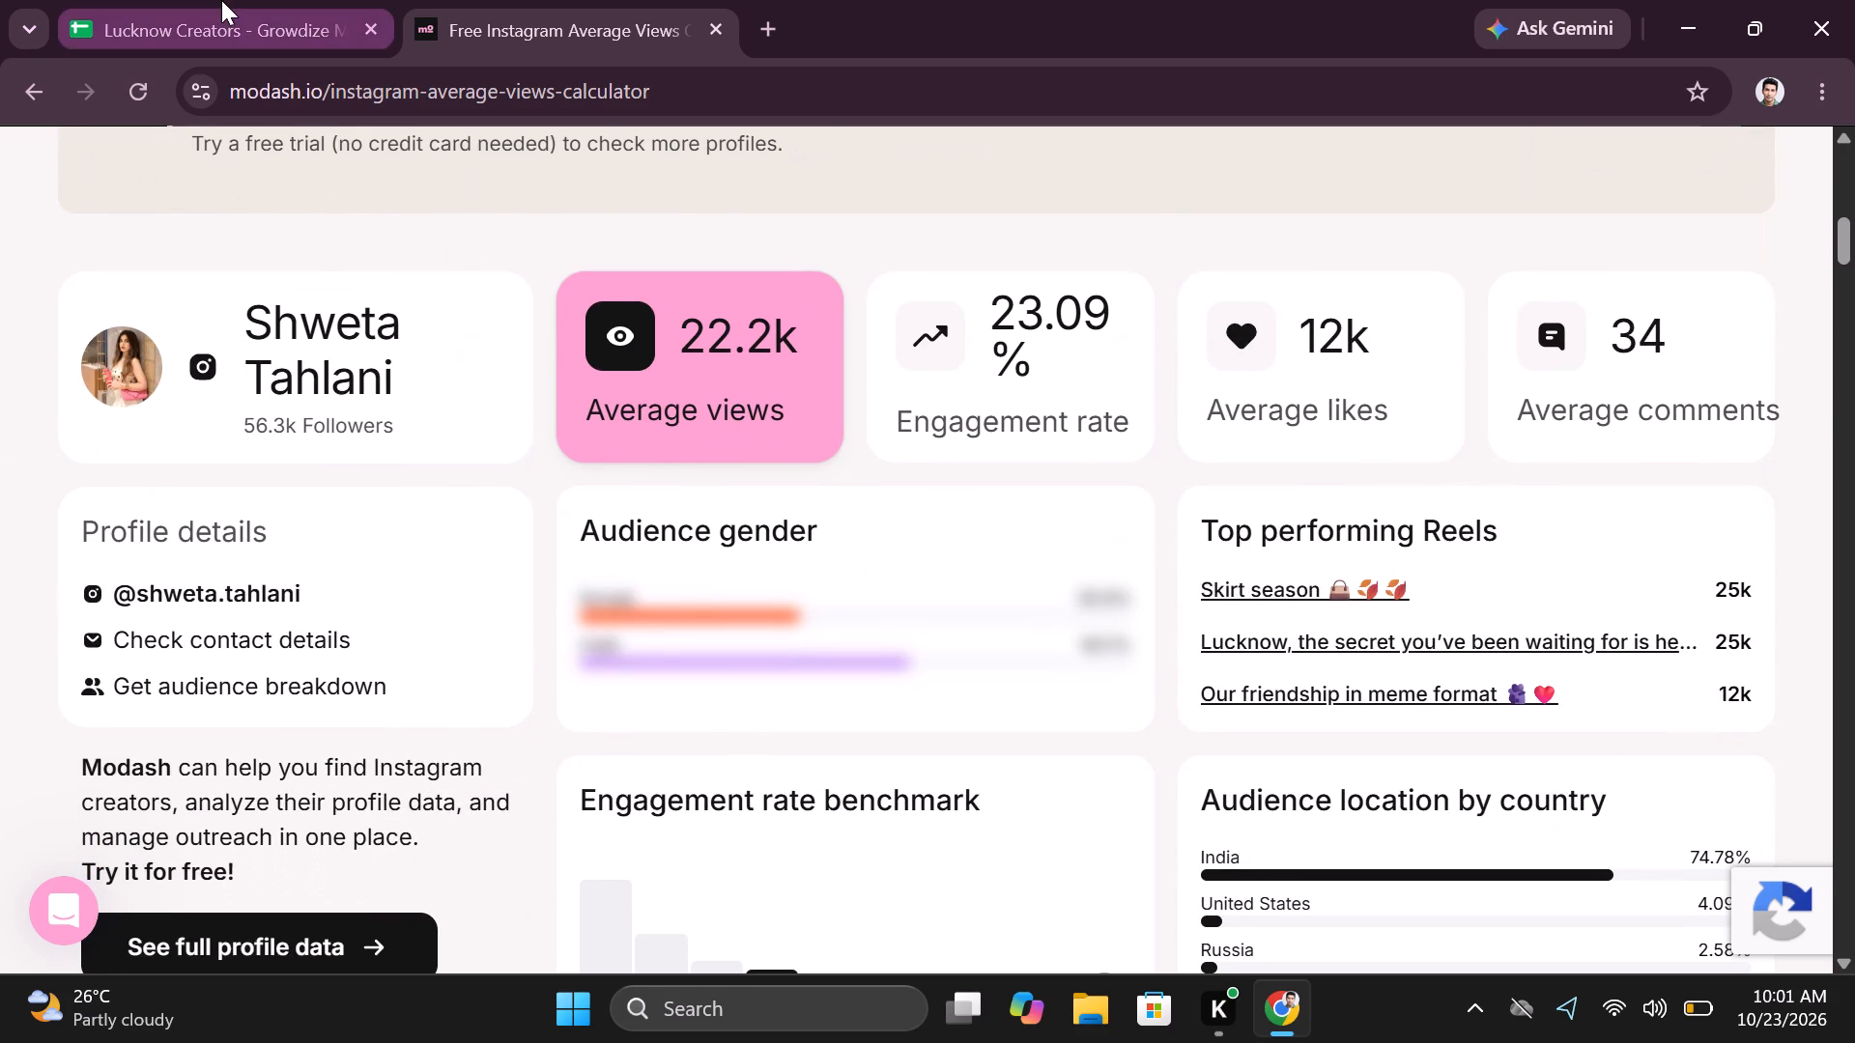
Enter 22.2K as the Avg. Views value in cell D31 of the Lucknow Creators spreadsheet.
click(221, 0)
click(794, 470)
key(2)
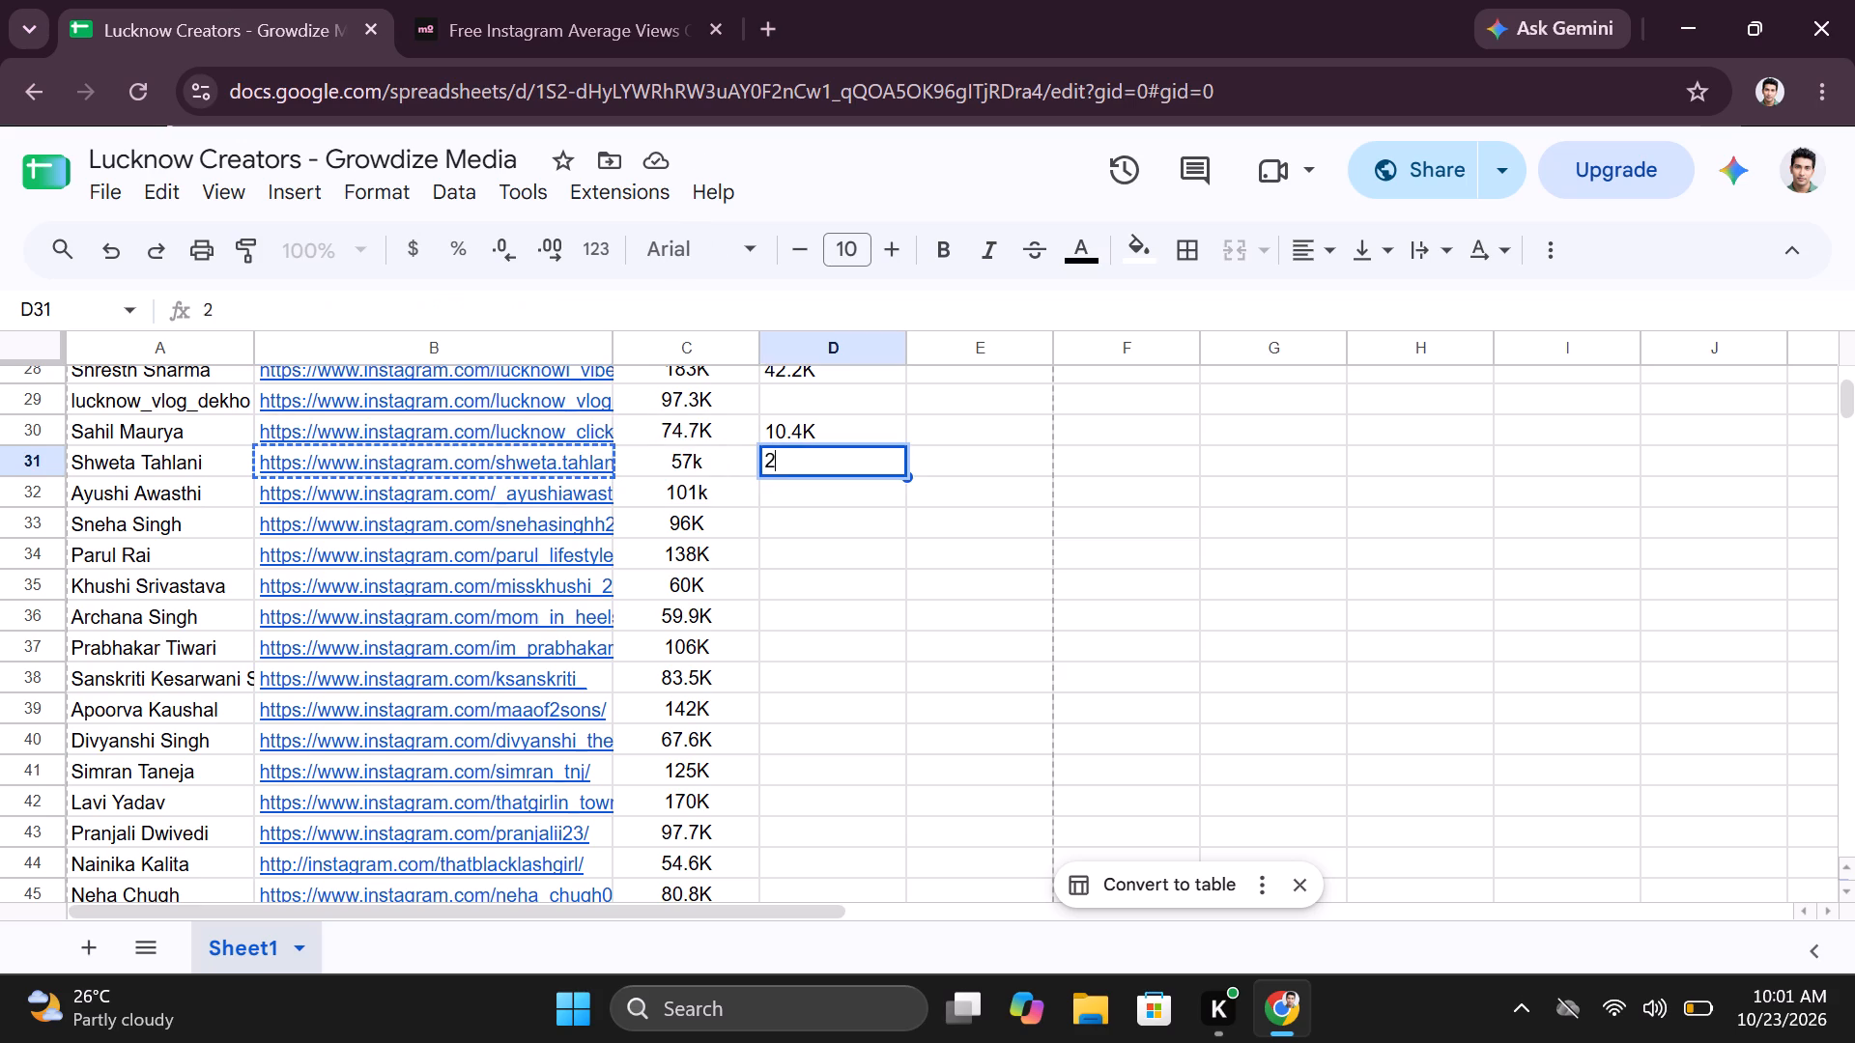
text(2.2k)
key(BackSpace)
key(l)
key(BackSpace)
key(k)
Look up the profile link from cell B32 in Modash's Instagram average views calculator.
click(532, 496)
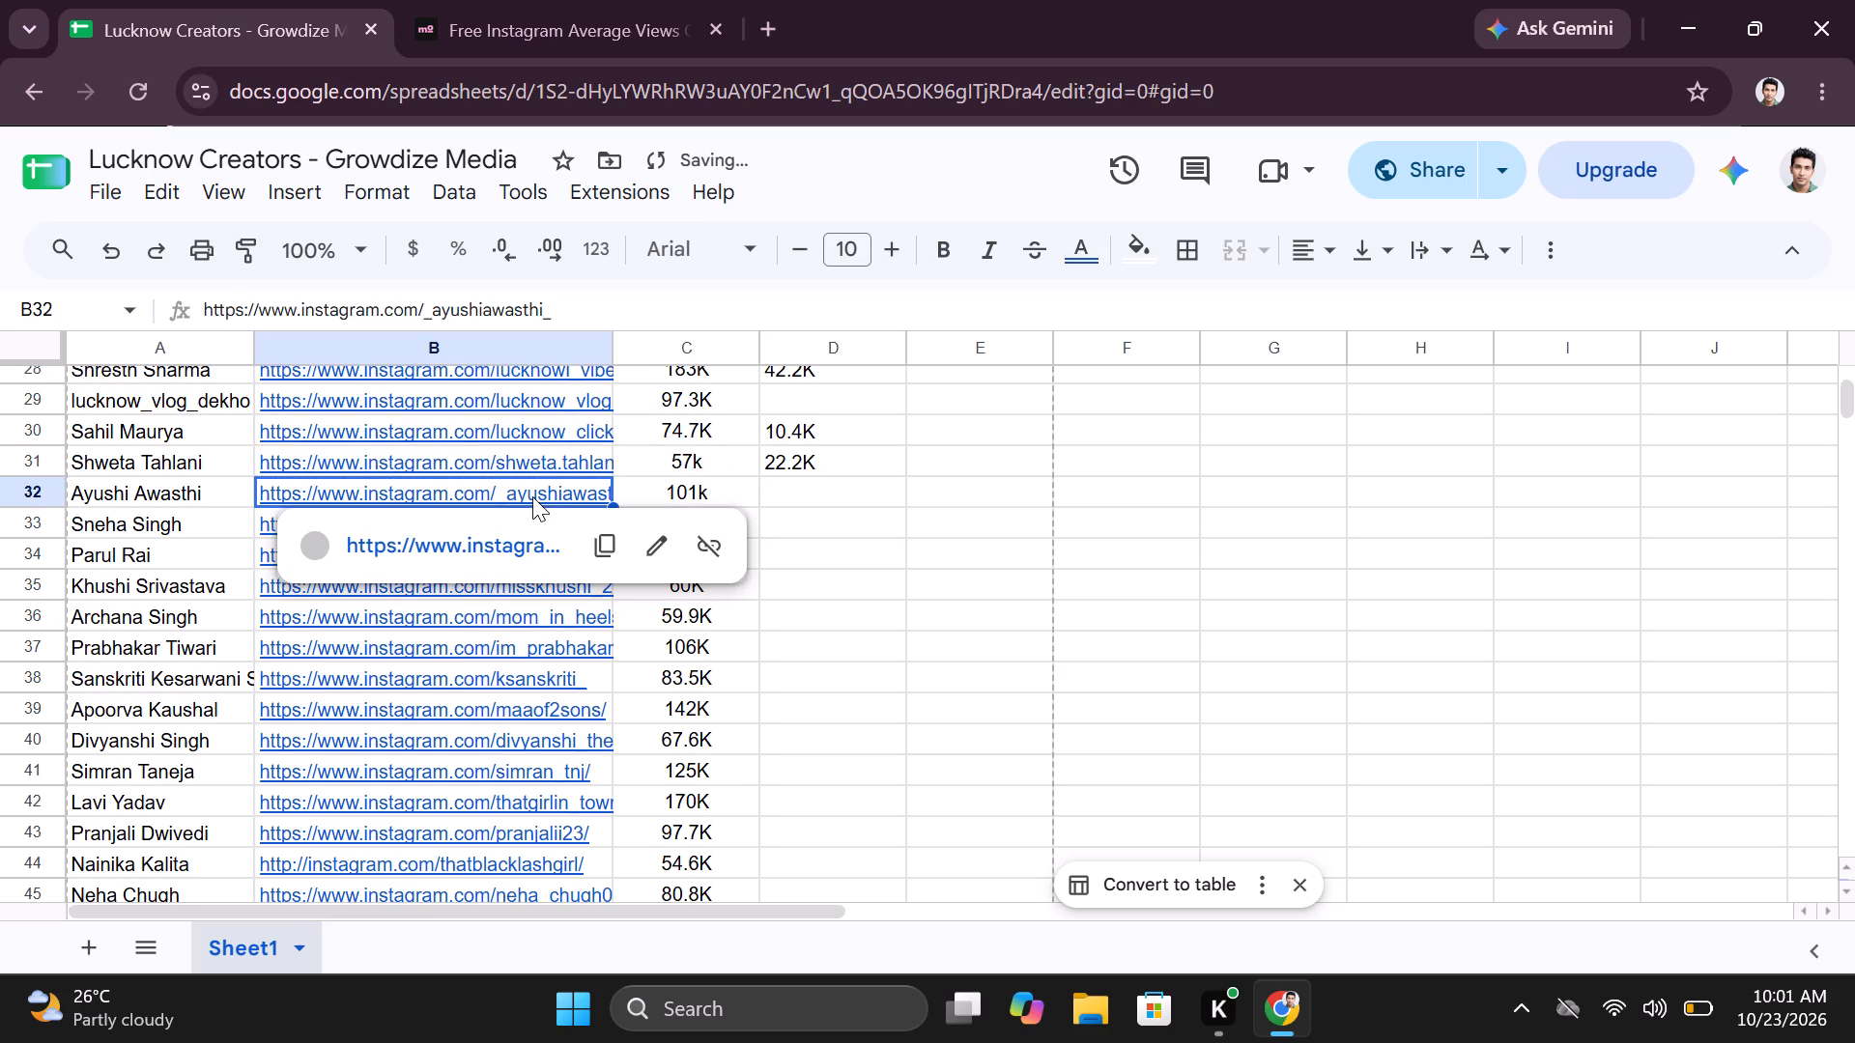
key(ctrl+c)
click(528, 0)
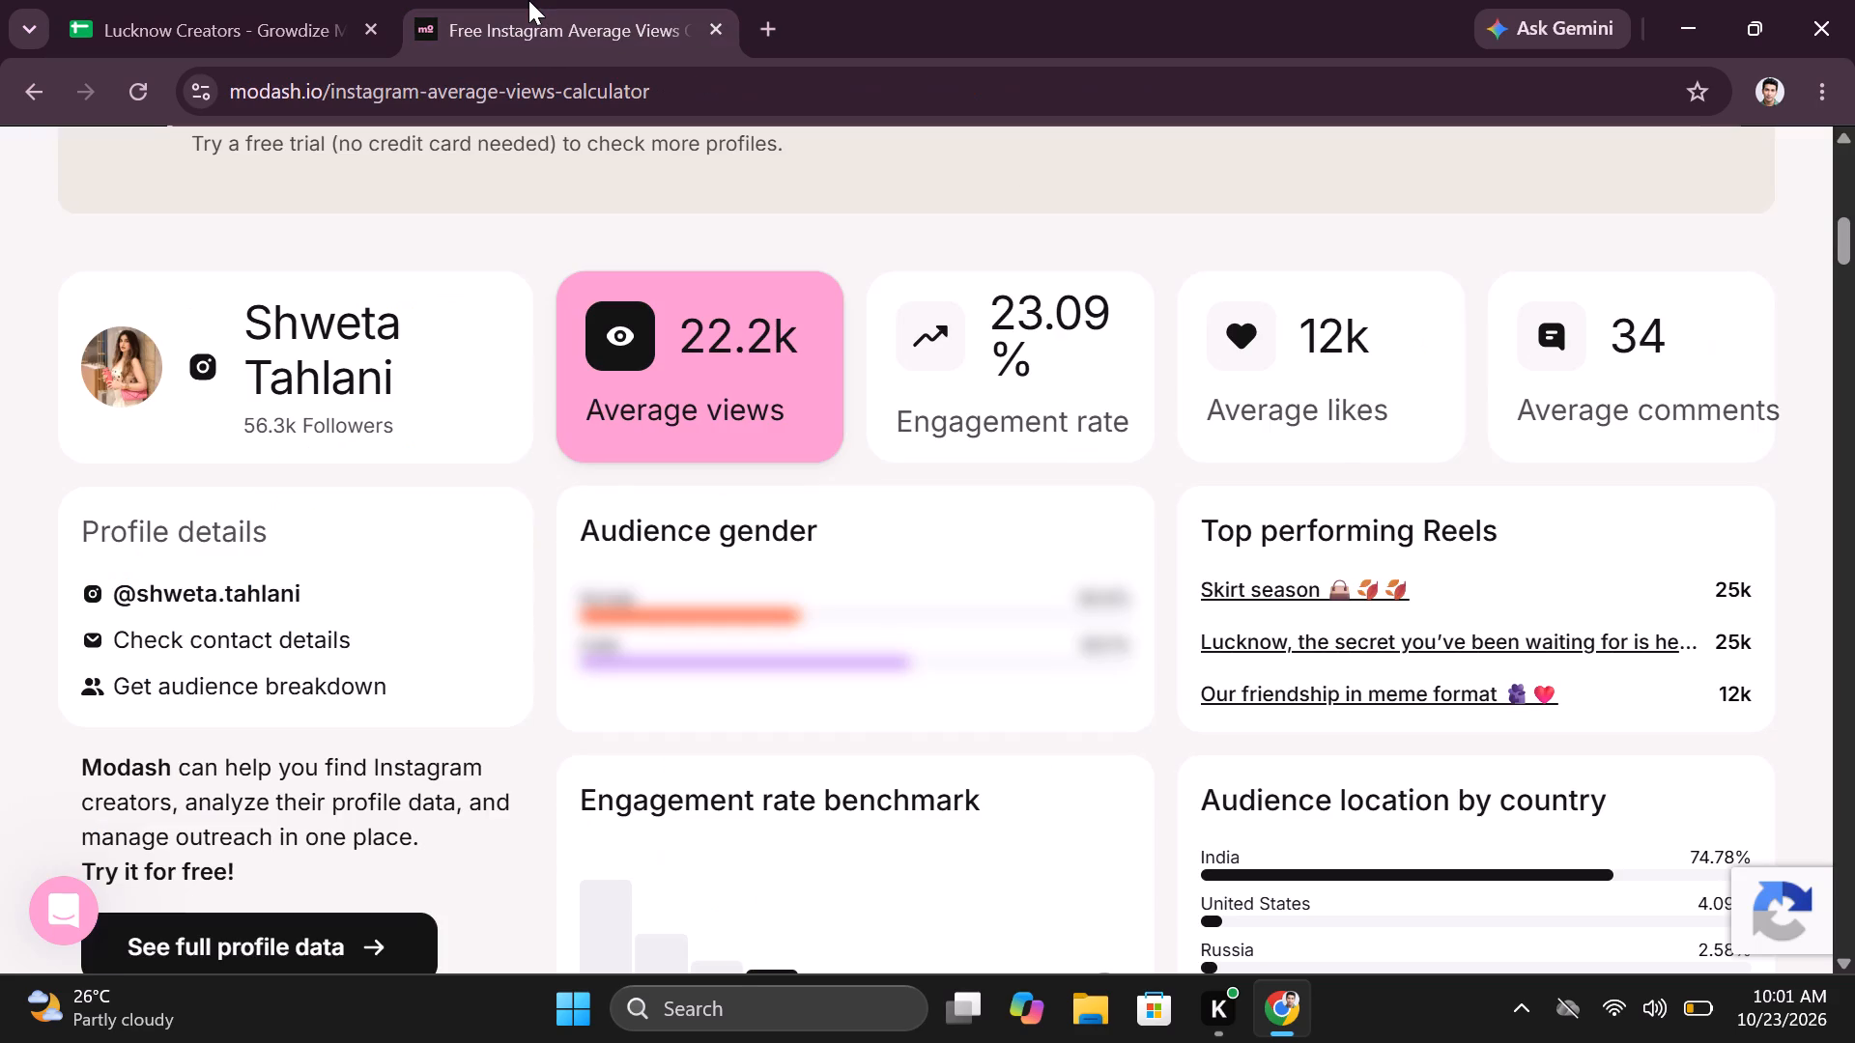
scroll(490, 367, up, 4)
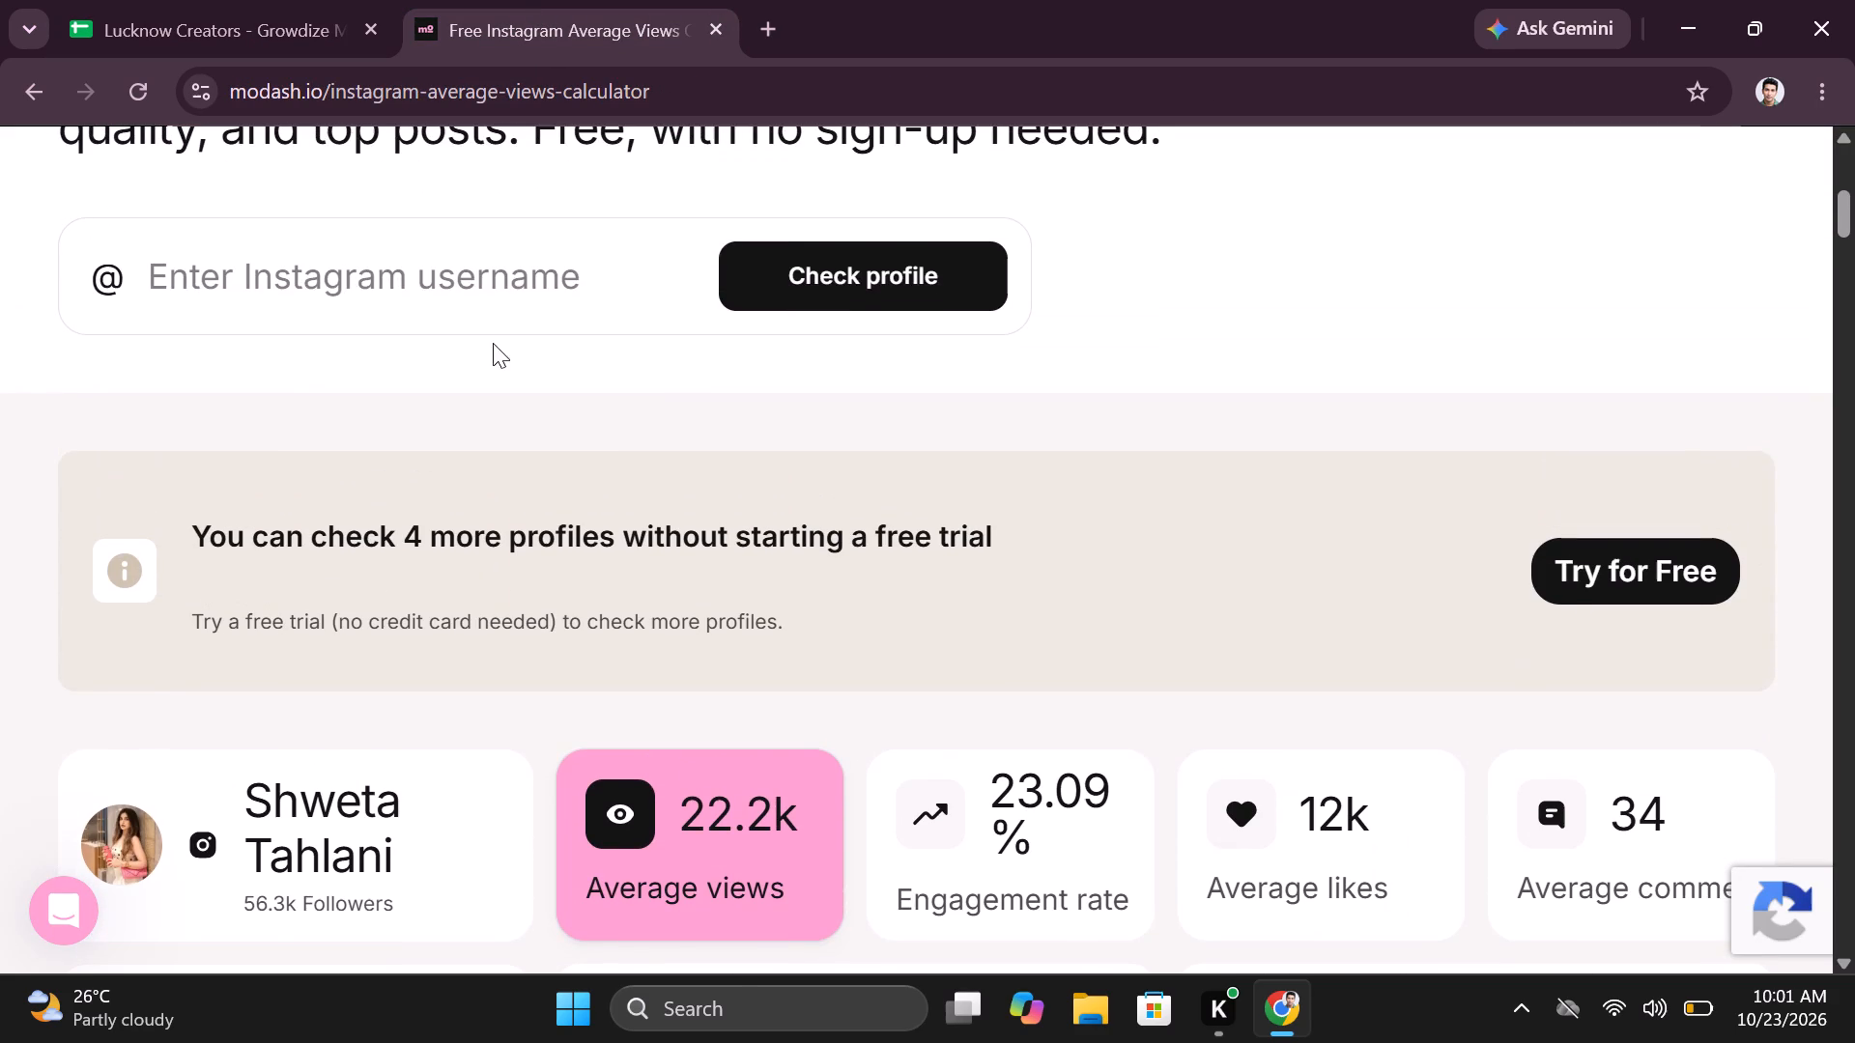
click(473, 282)
key(ctrl+v)
key(Return)
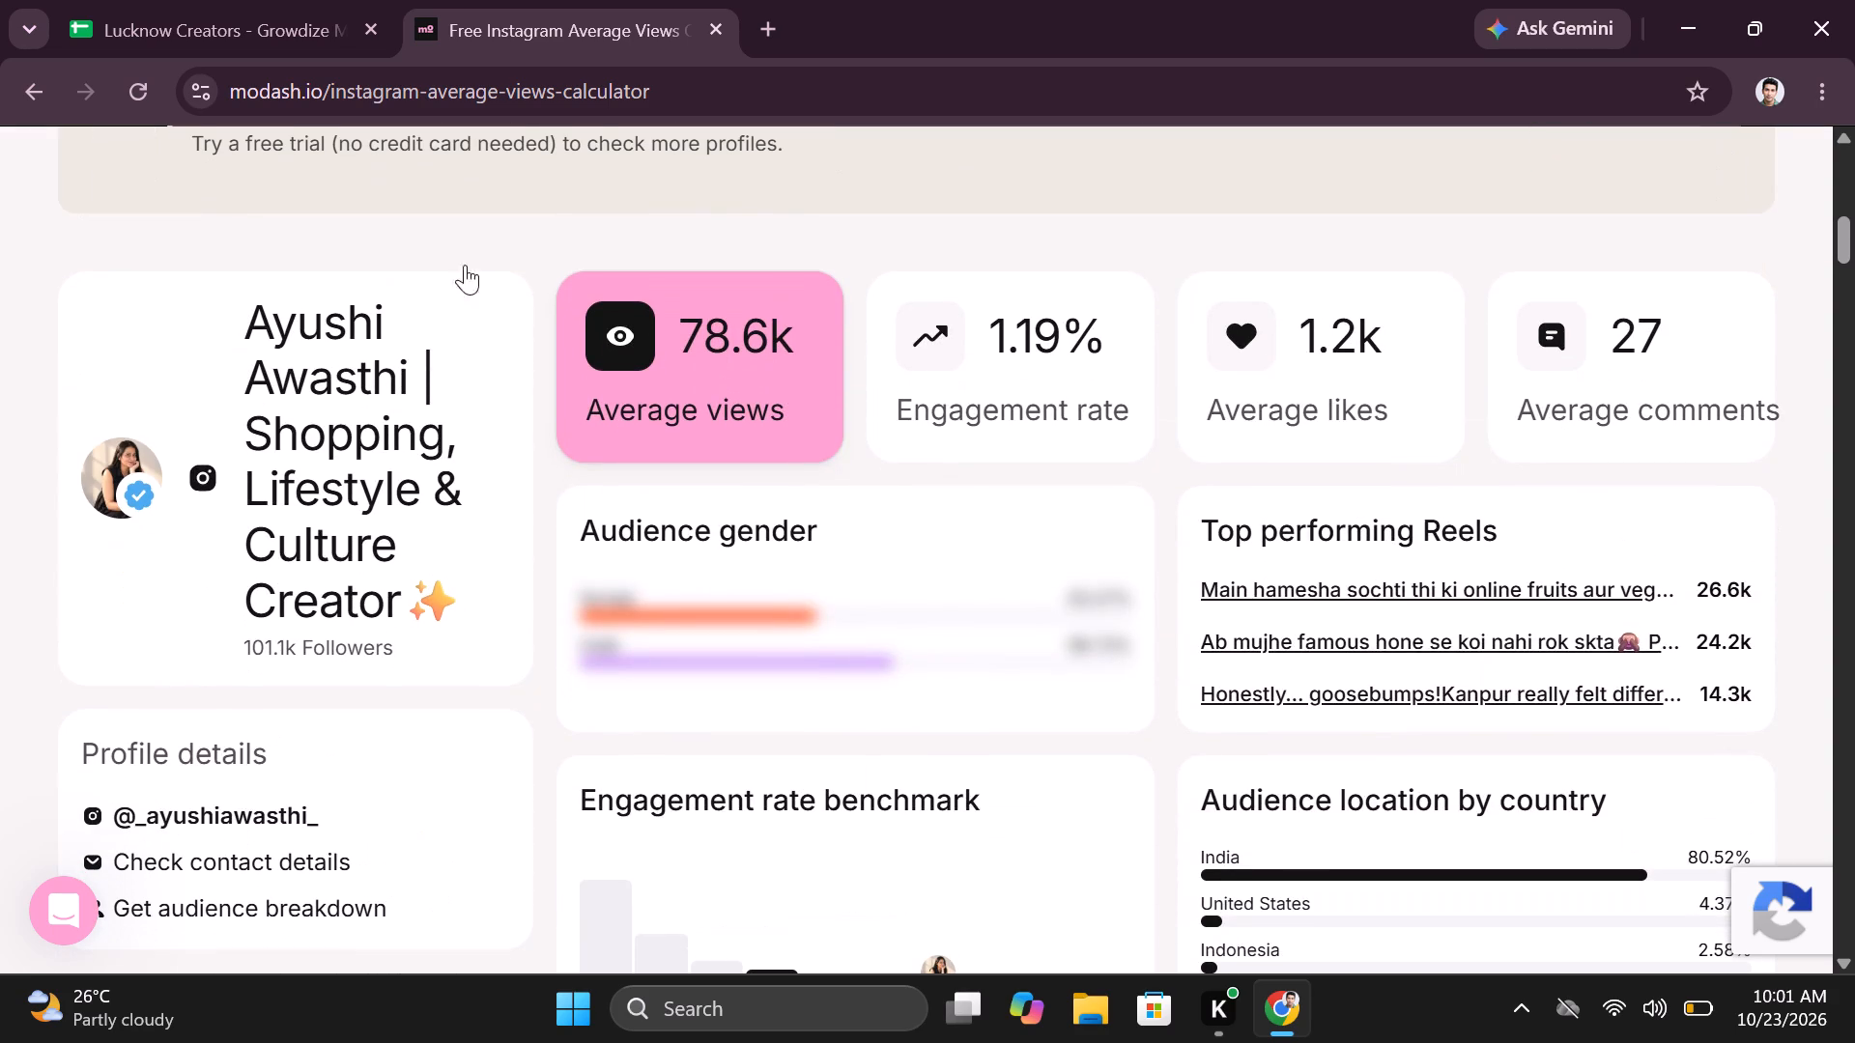
Enter 78.6K as the Avg. Views value in cell D32 of the Lucknow Creators spreadsheet.
click(123, 10)
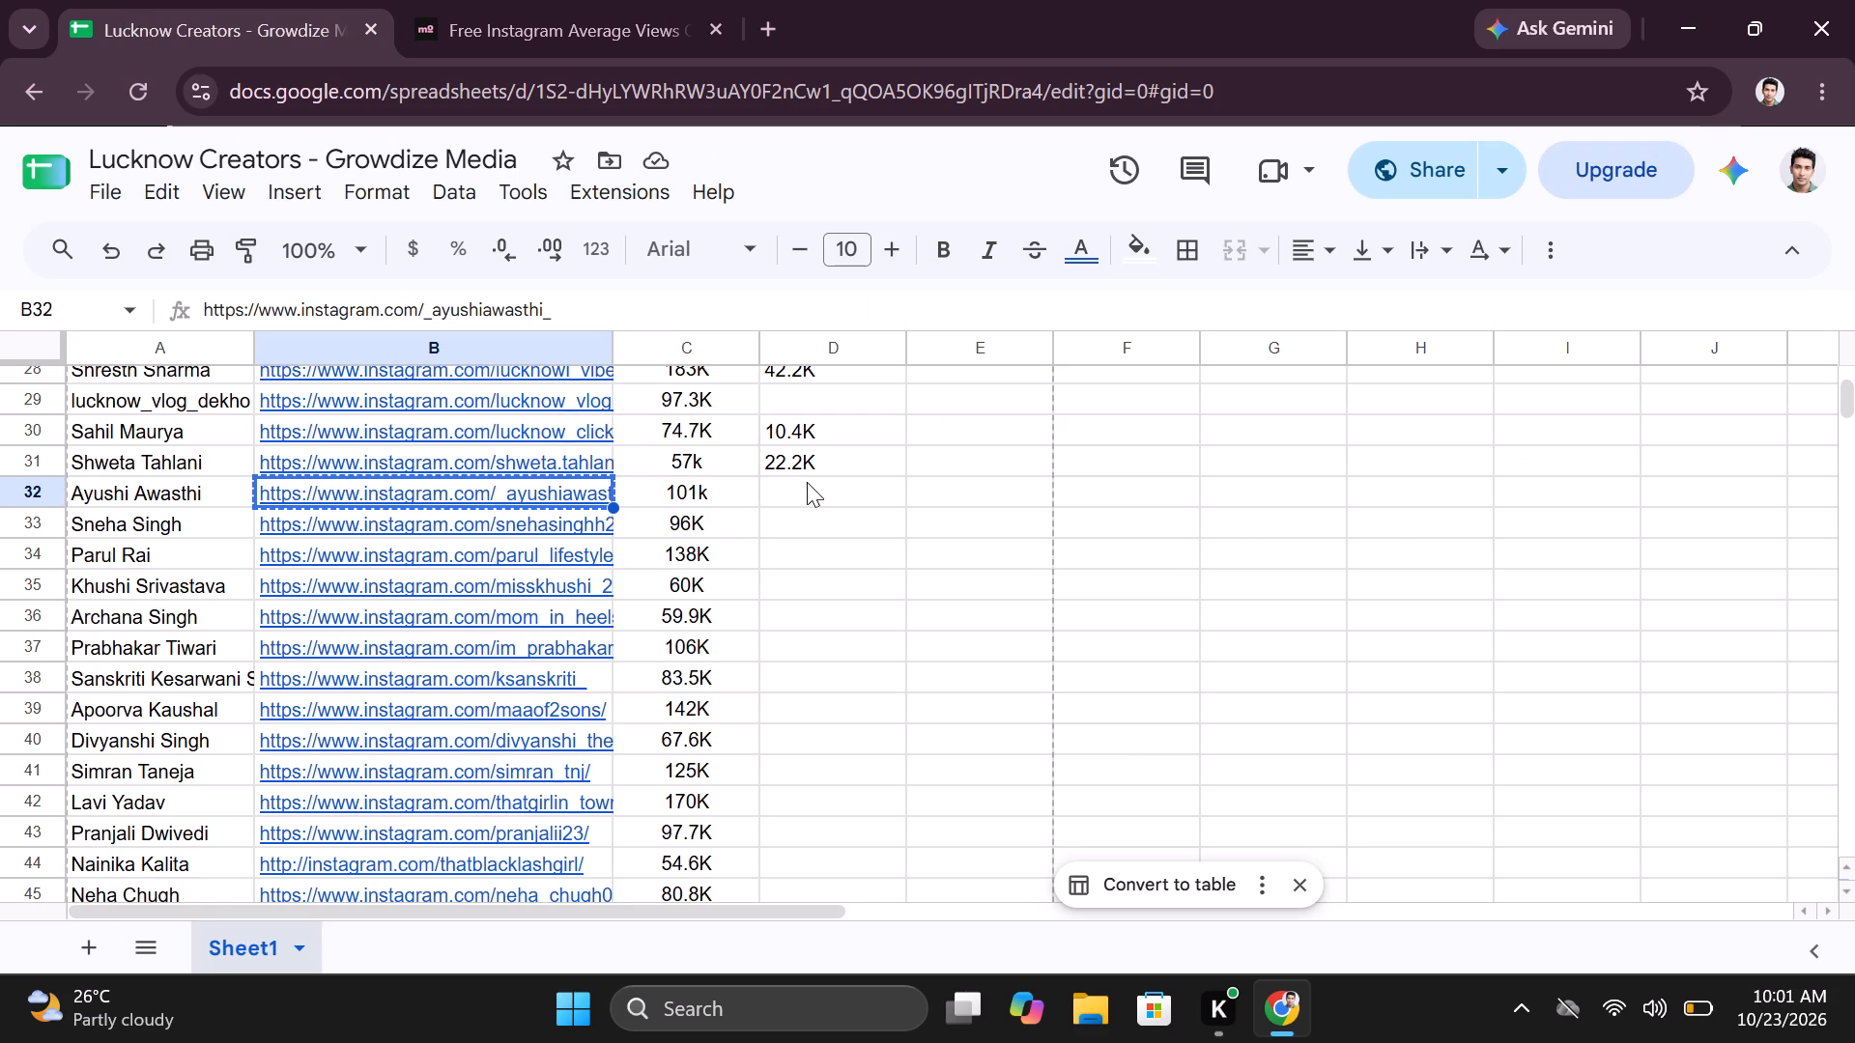
click(807, 490)
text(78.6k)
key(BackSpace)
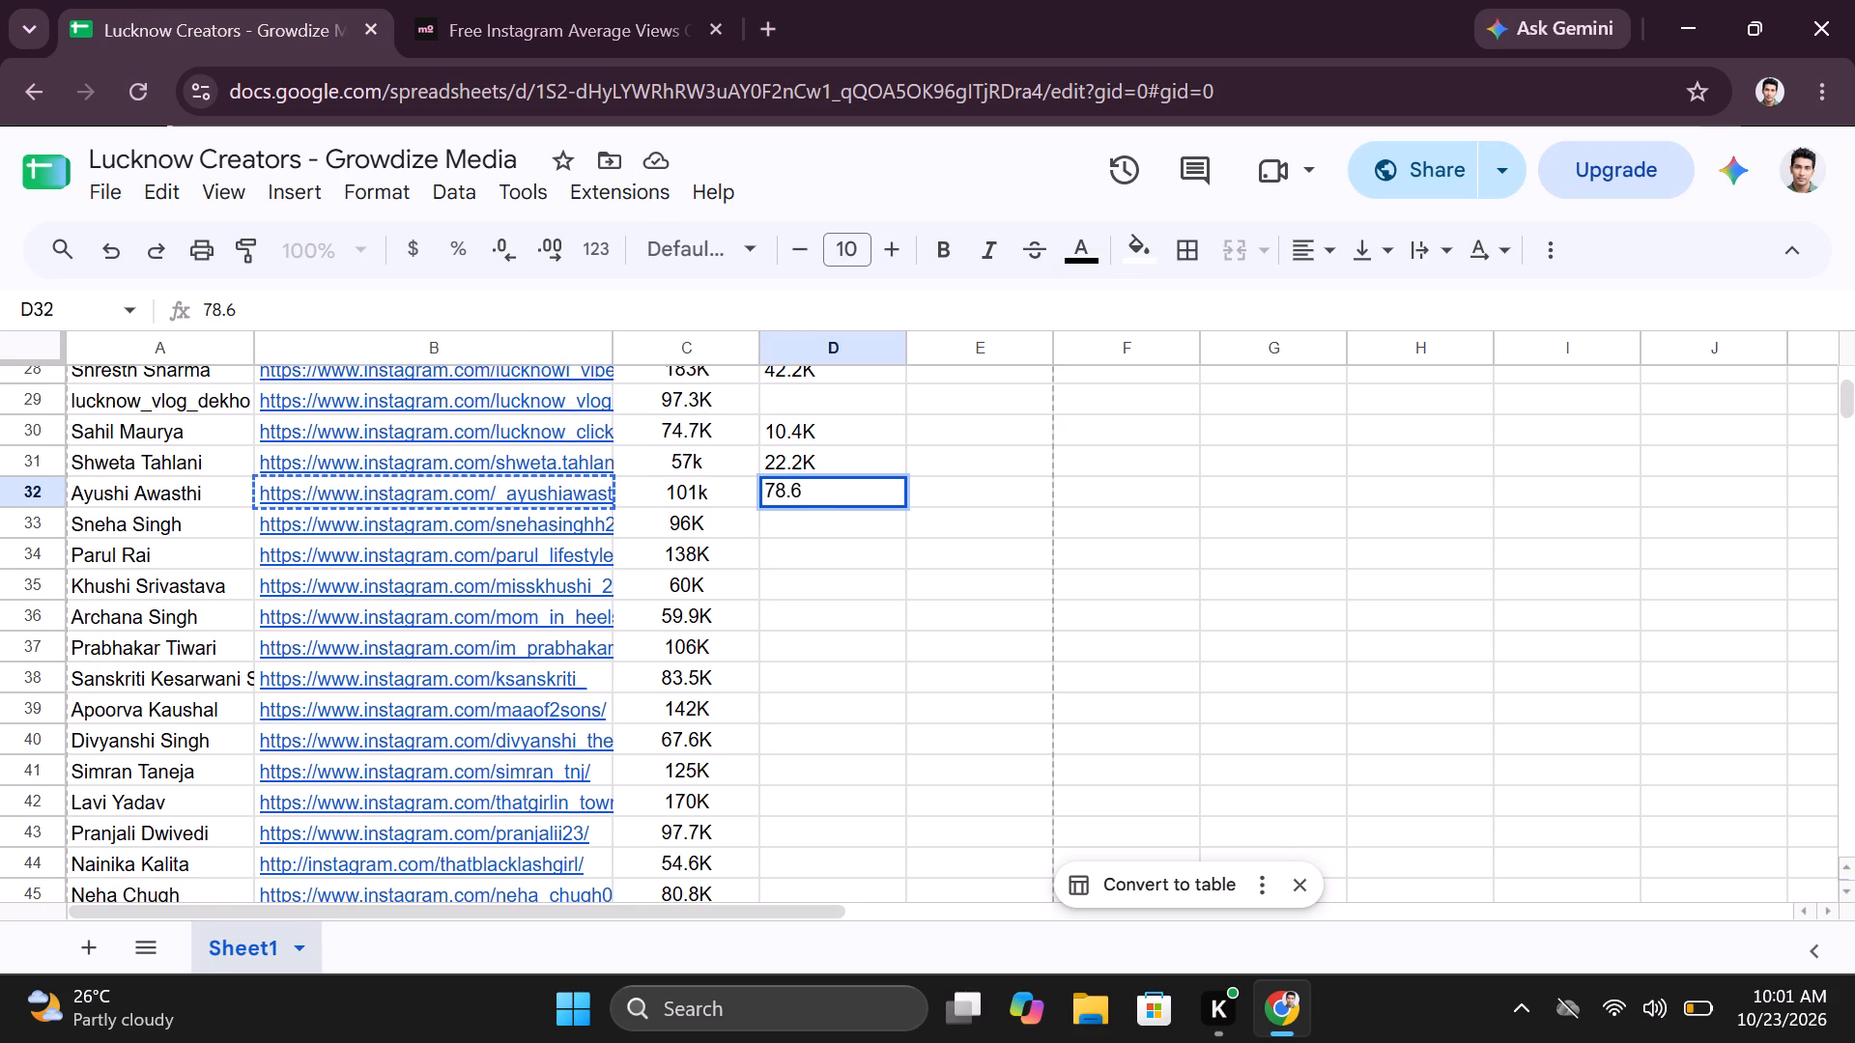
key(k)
Look up the profile link from cell B33 in Modash's Instagram average views calculator.
click(541, 527)
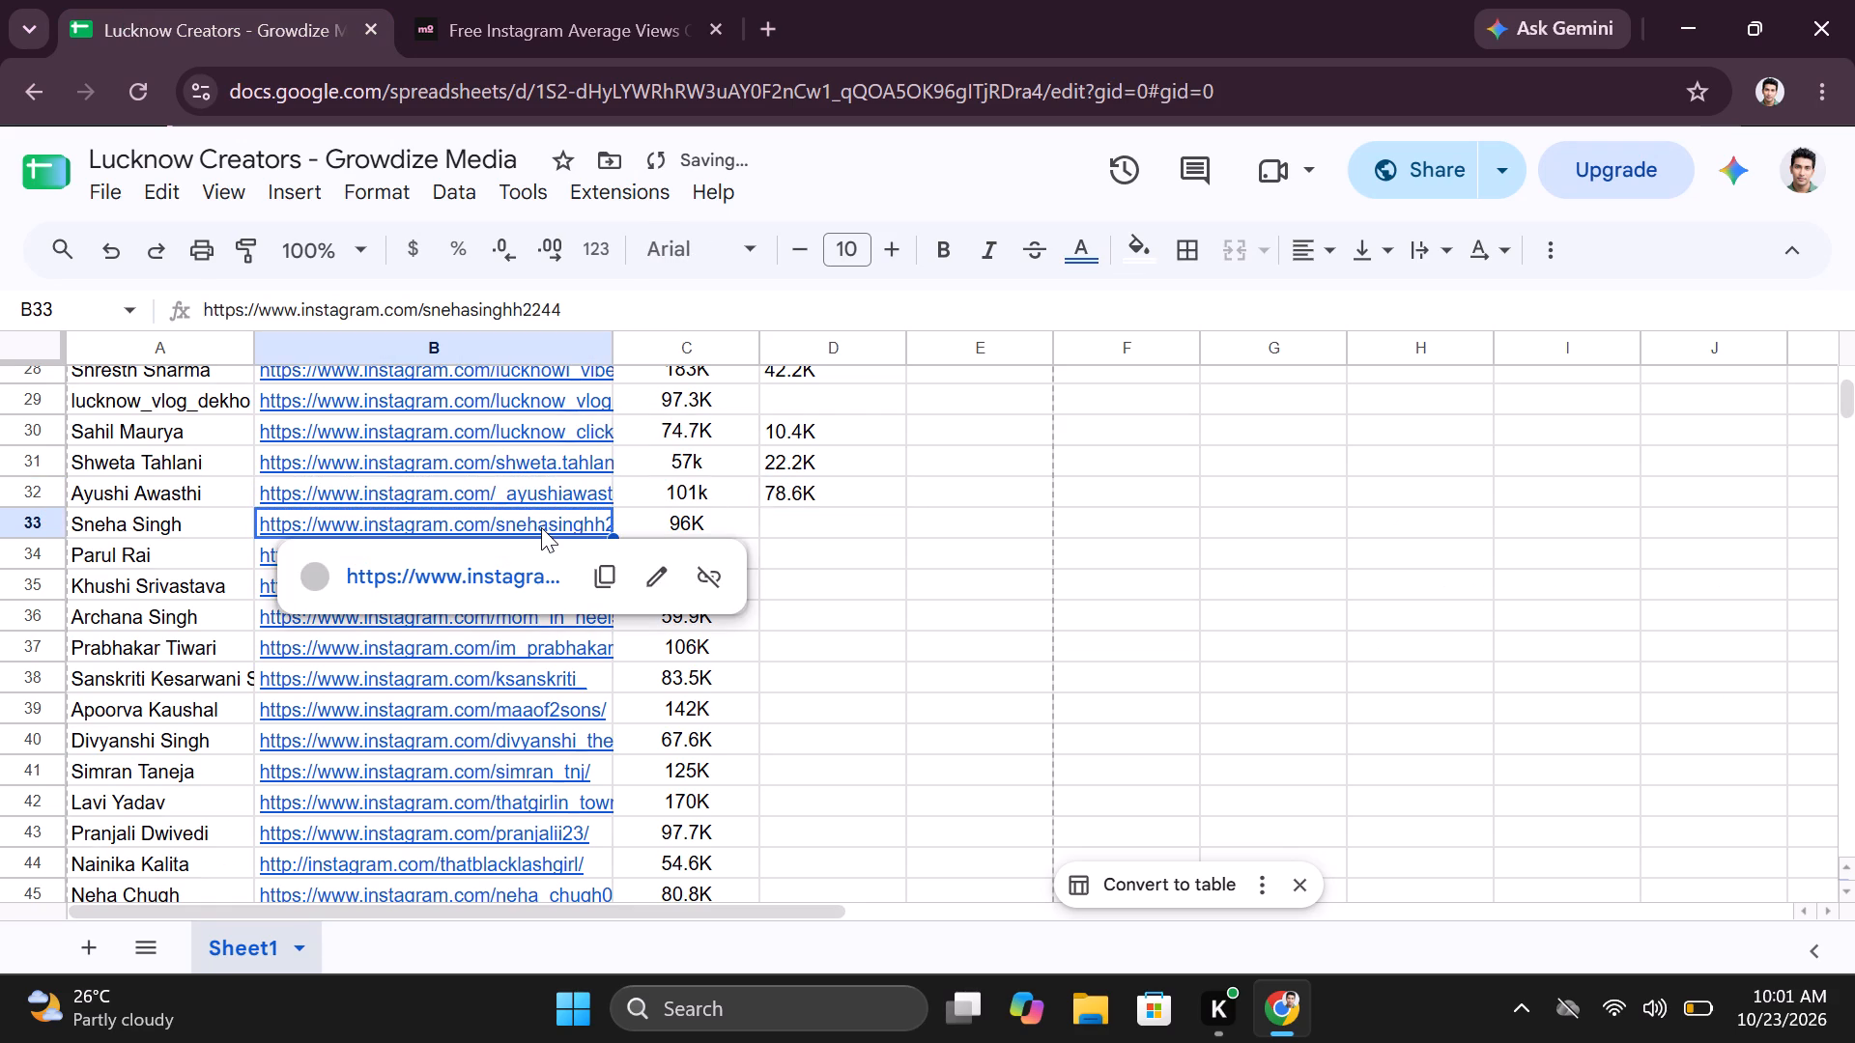
key(ctrl+c)
click(417, 0)
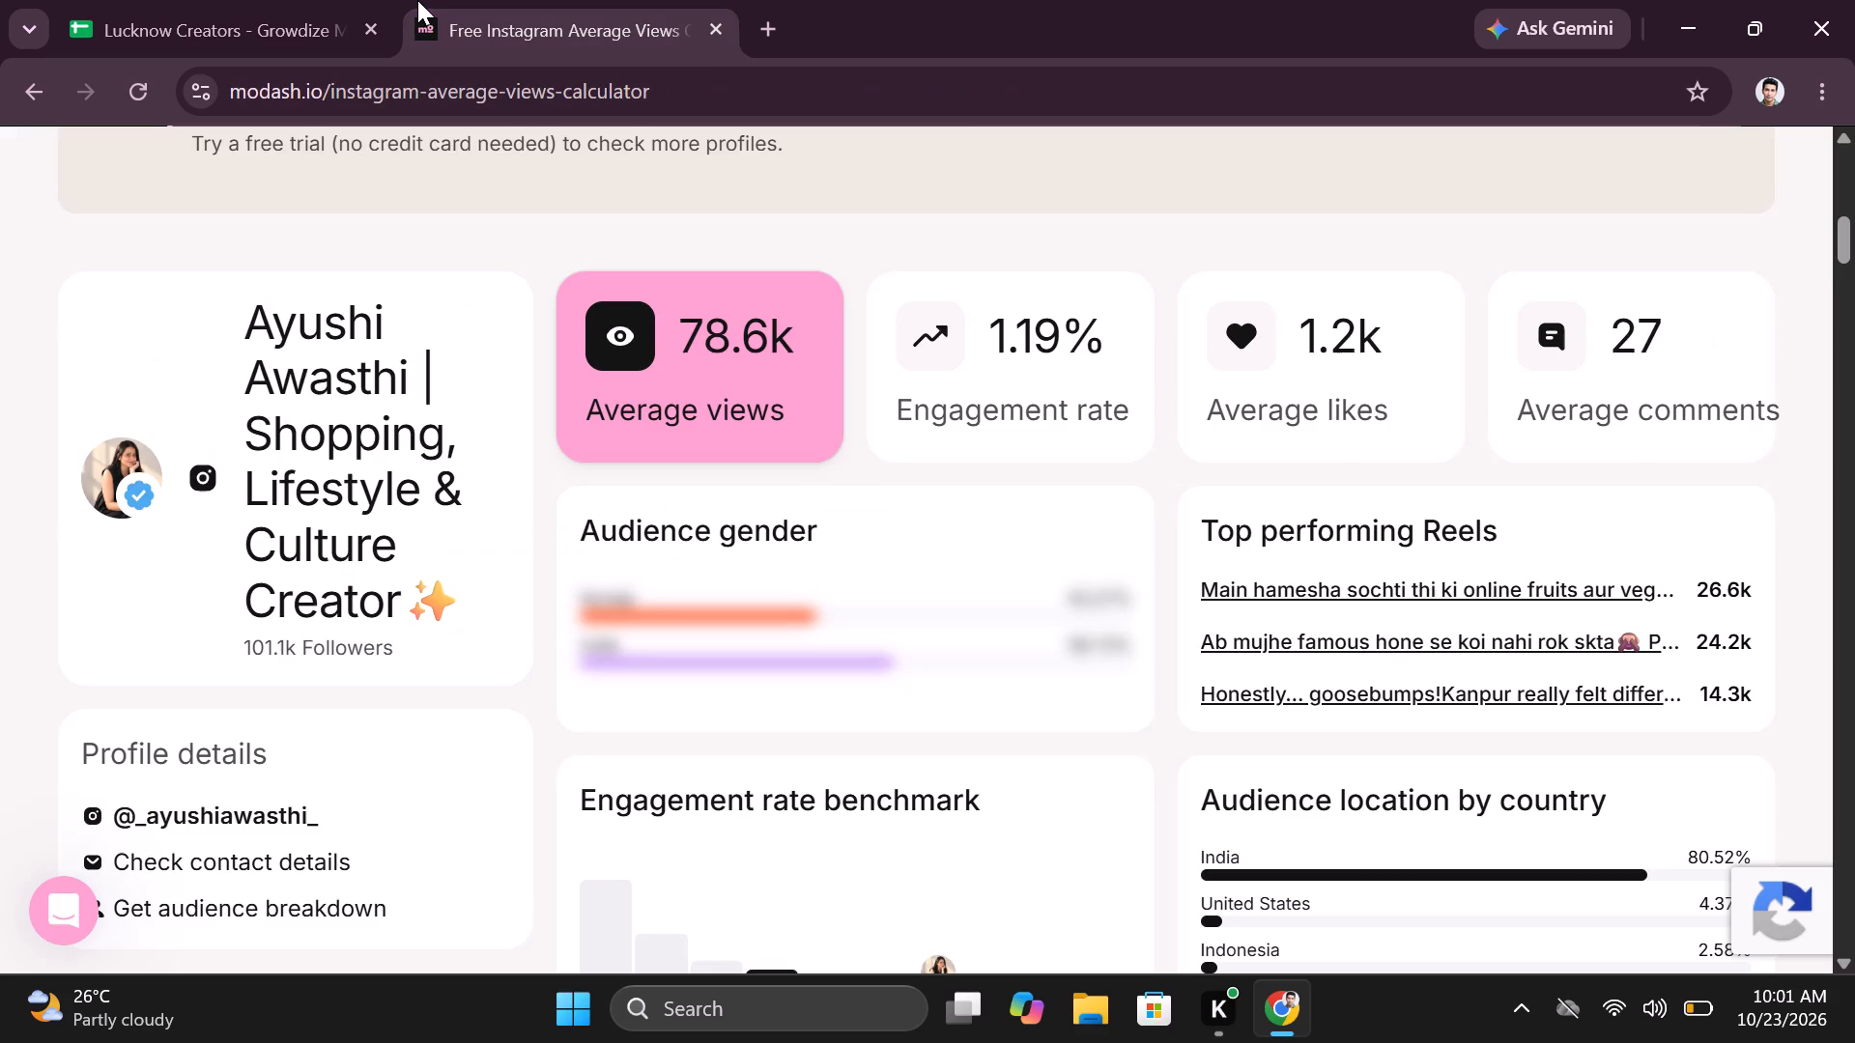
scroll(588, 331, up, 3)
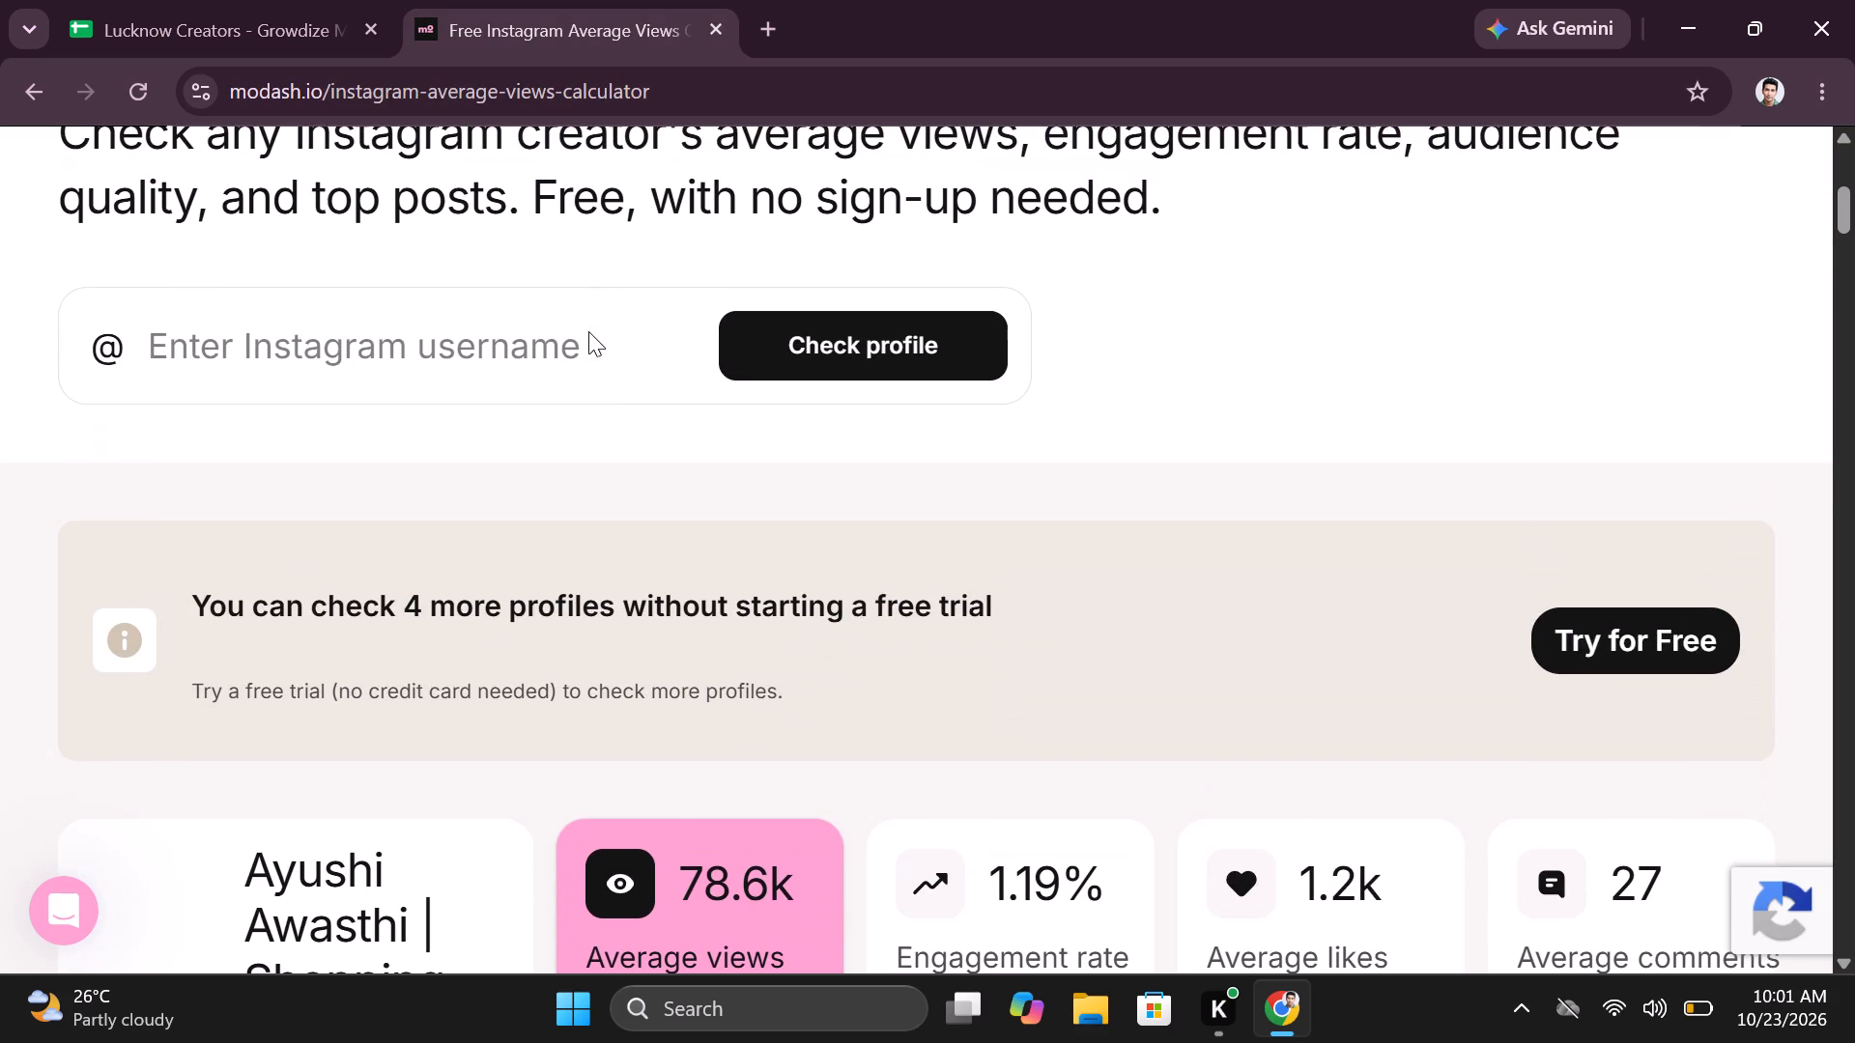
scroll(588, 331, up, 1)
click(550, 327)
key(ctrl+v)
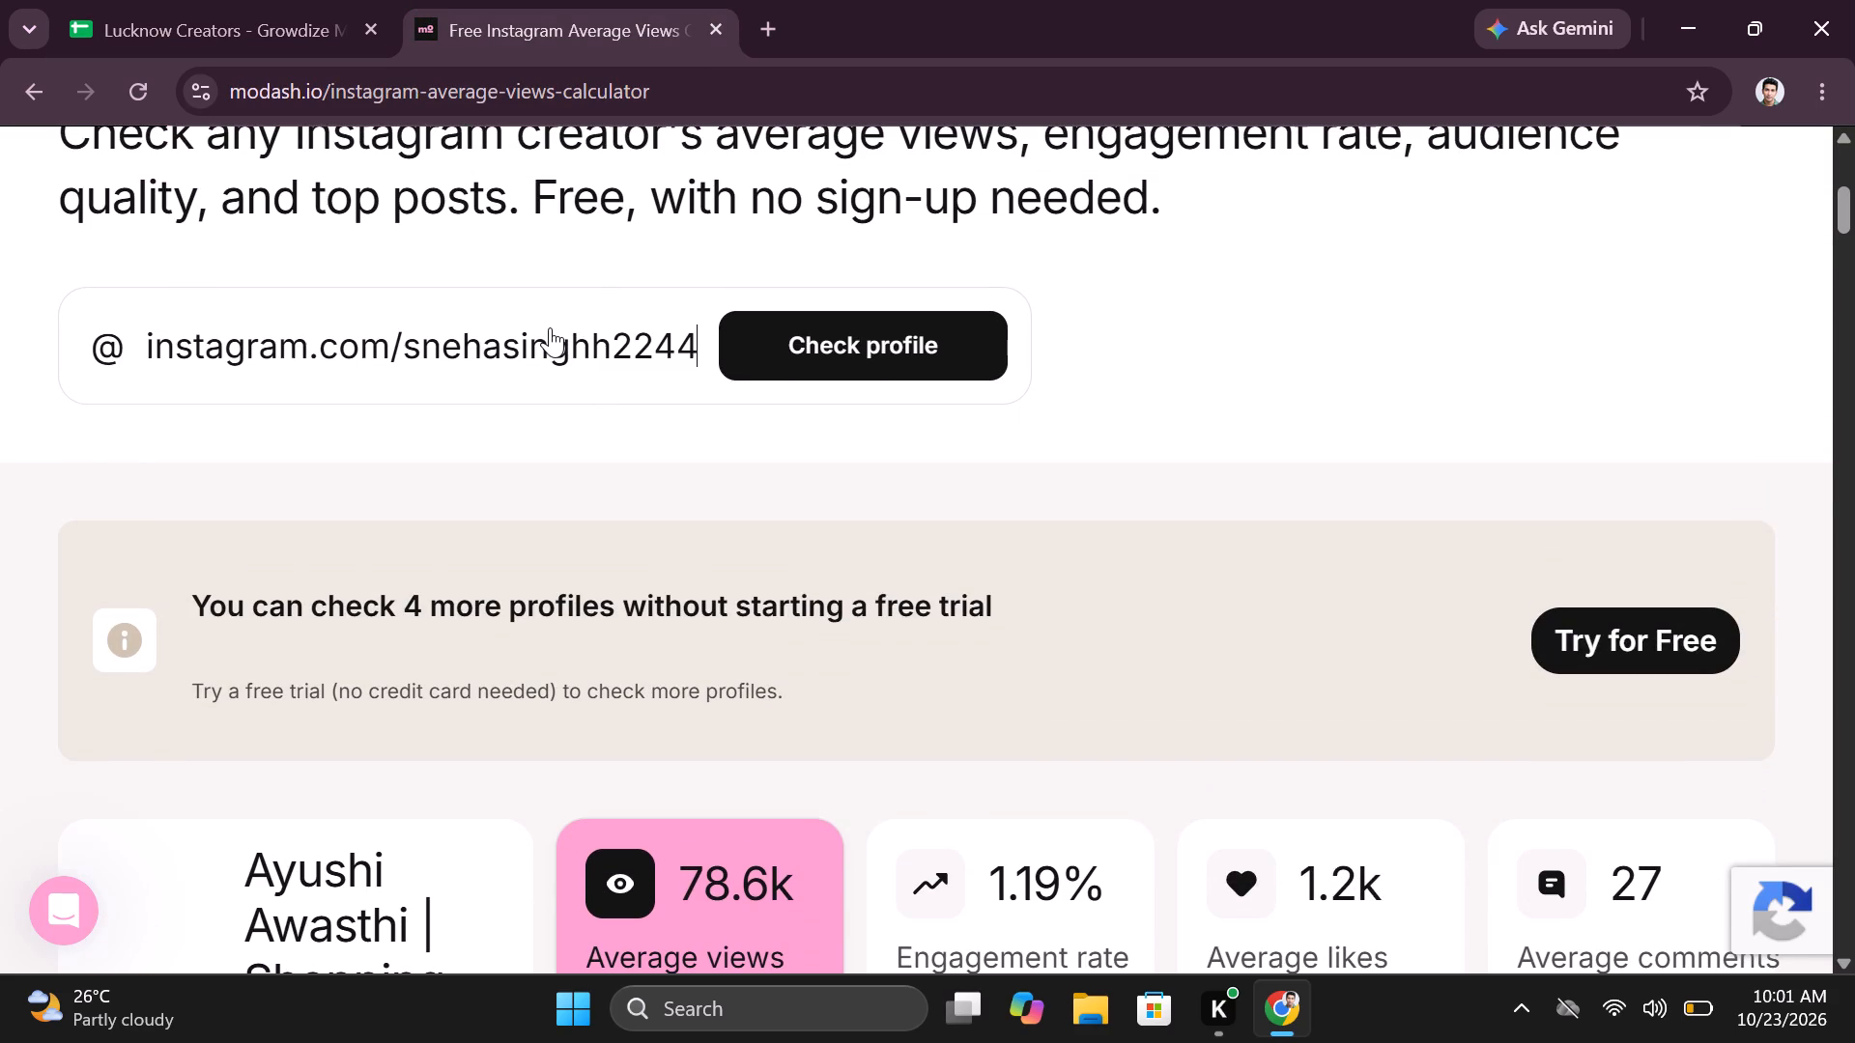
key(Return)
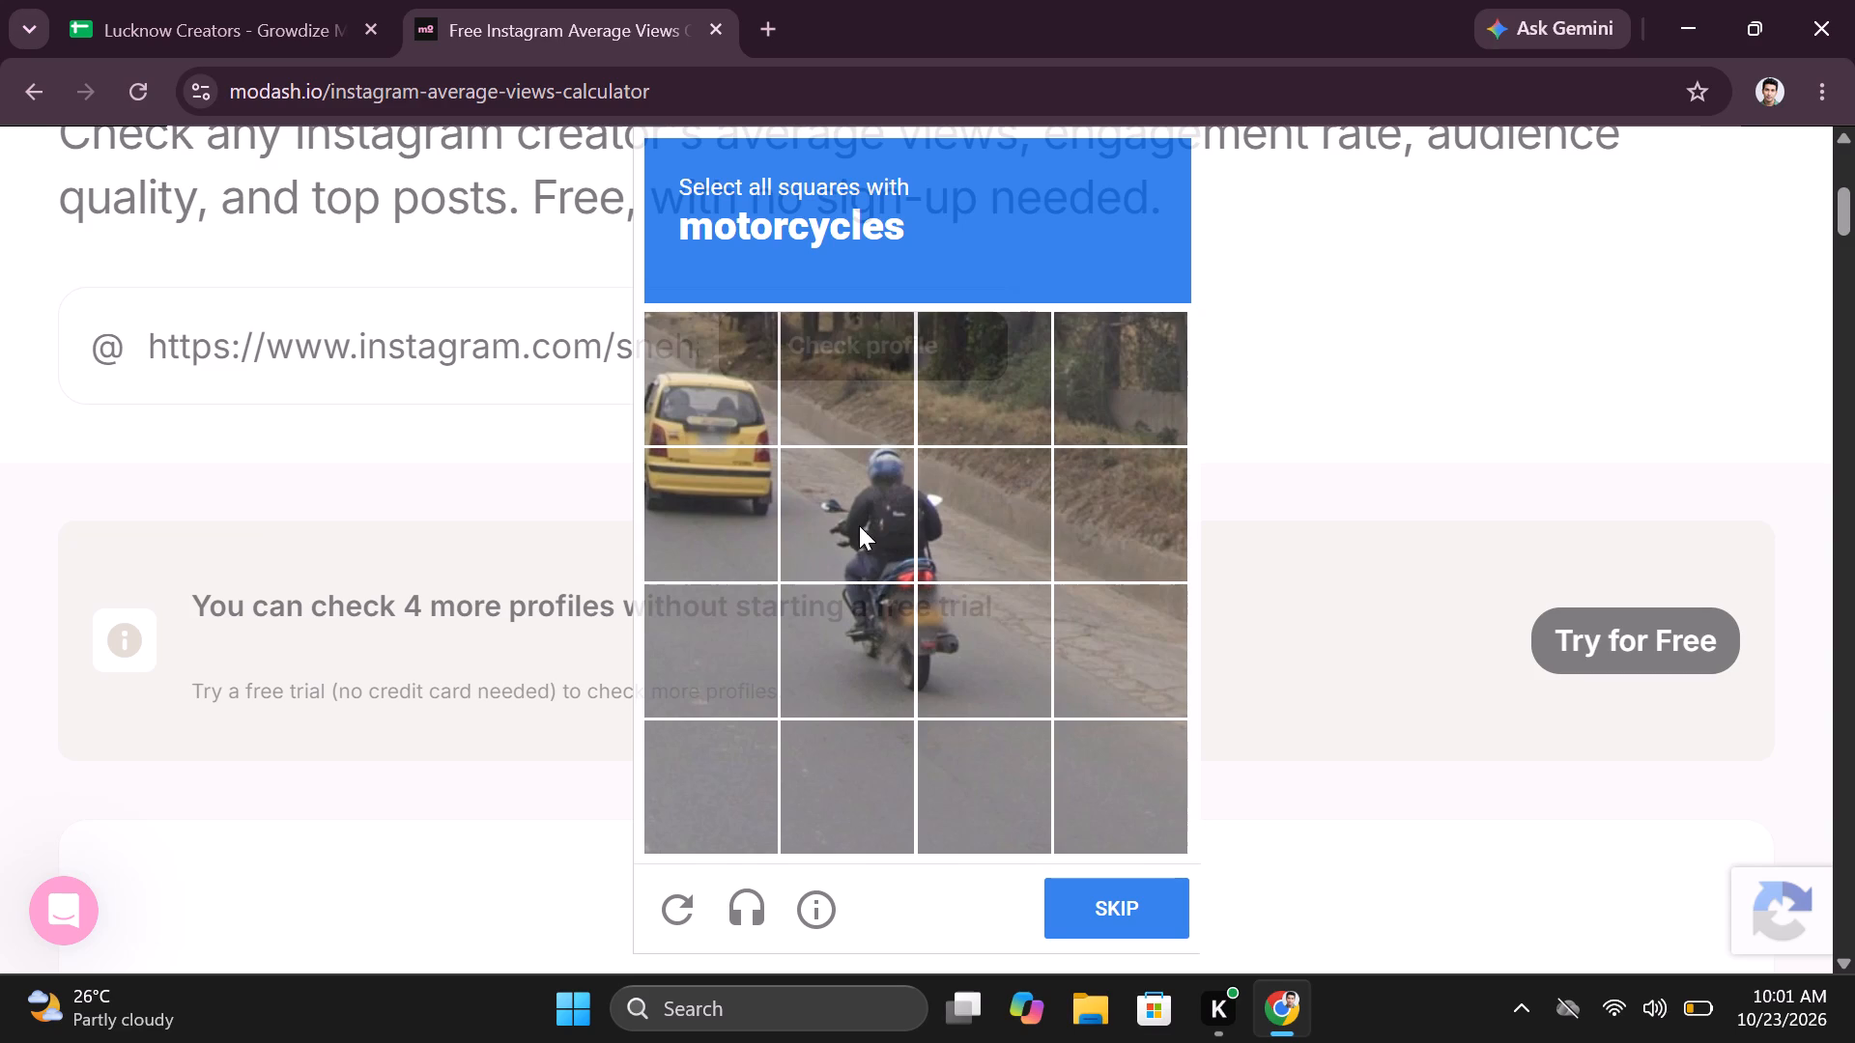
Complete the image verification by selecting all four motorcycle squares, and view the creator's average views.
click(861, 525)
click(968, 538)
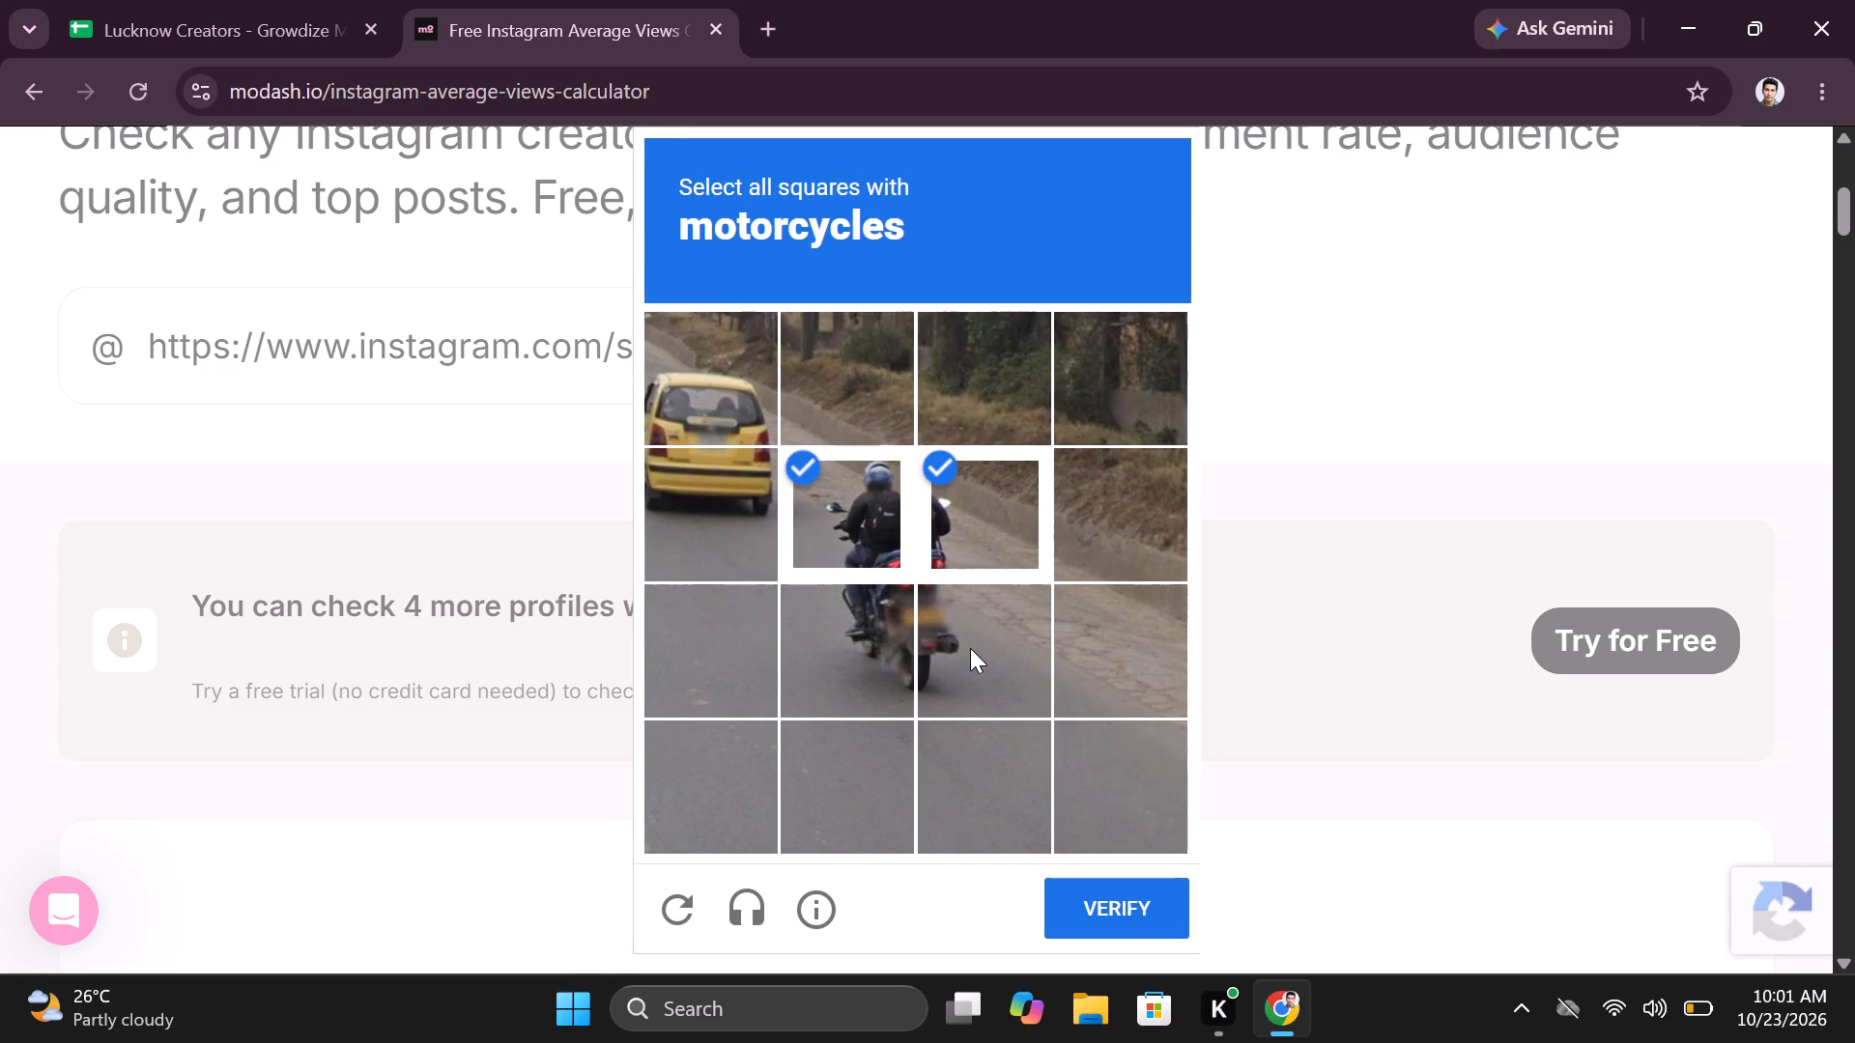
click(970, 648)
click(871, 662)
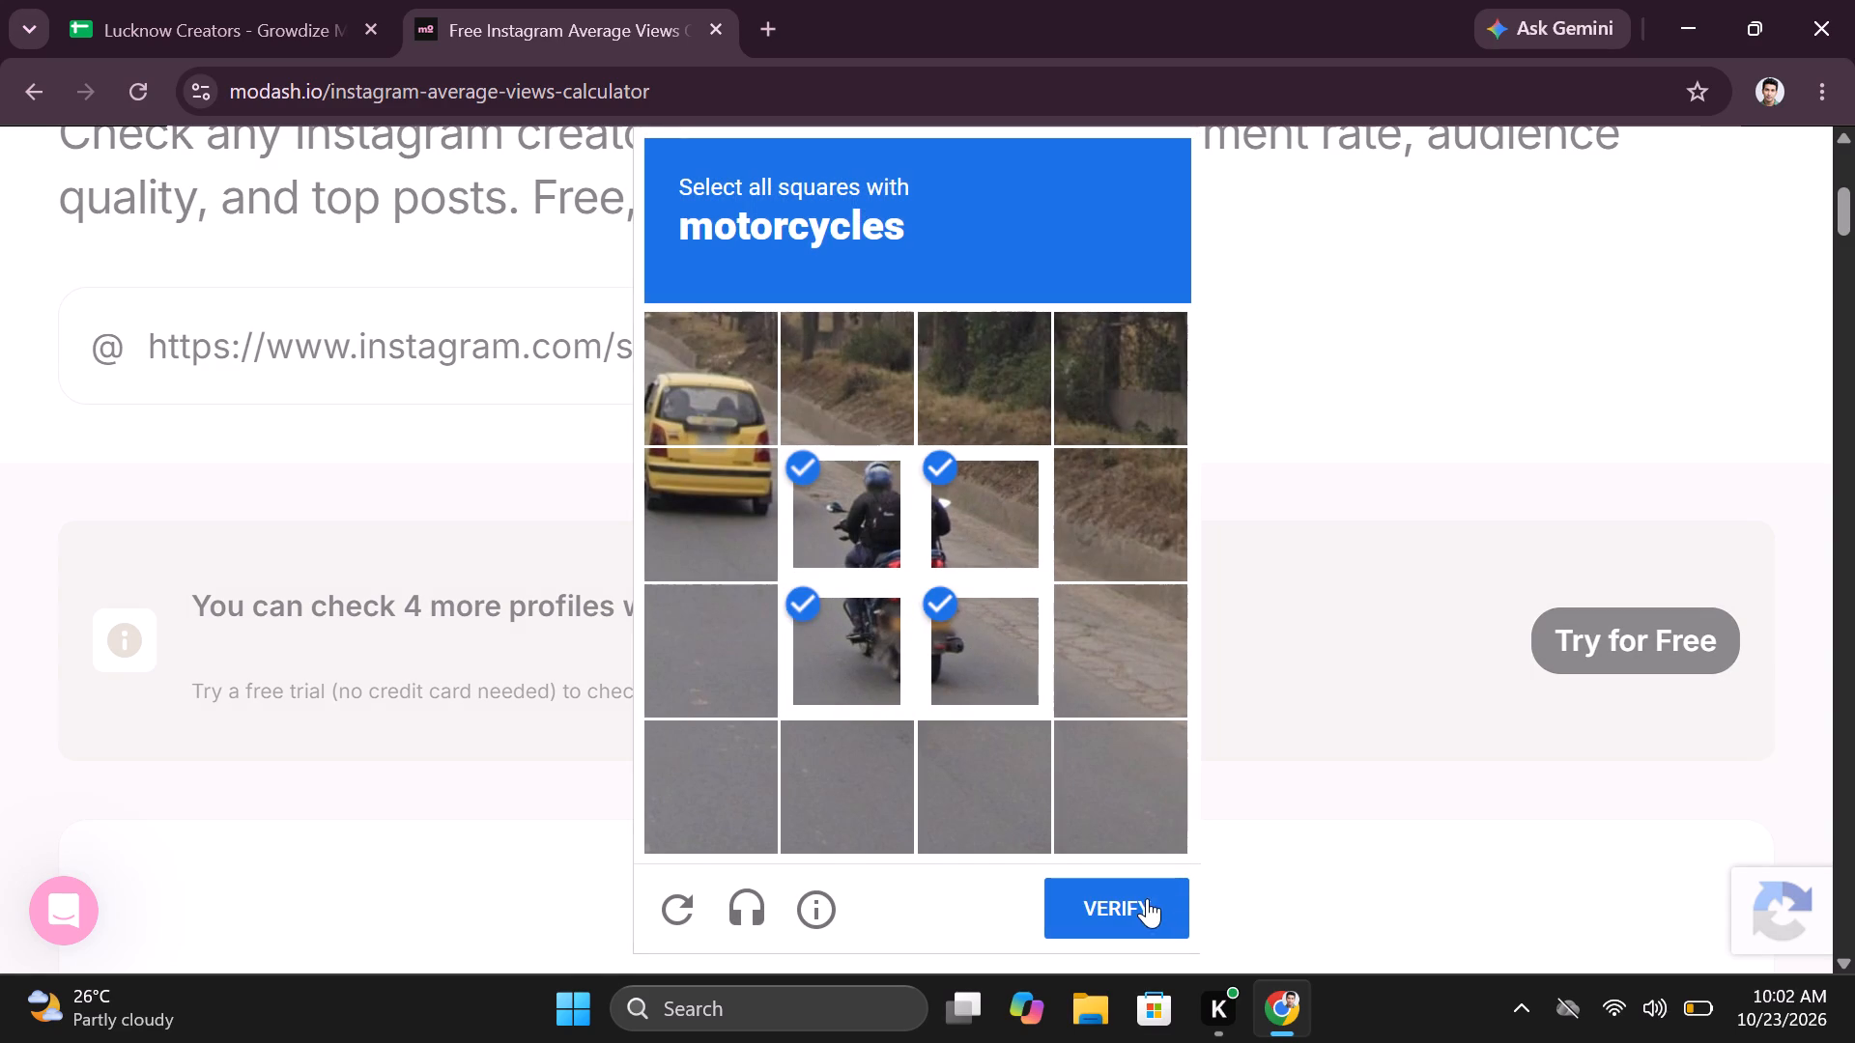
click(1147, 898)
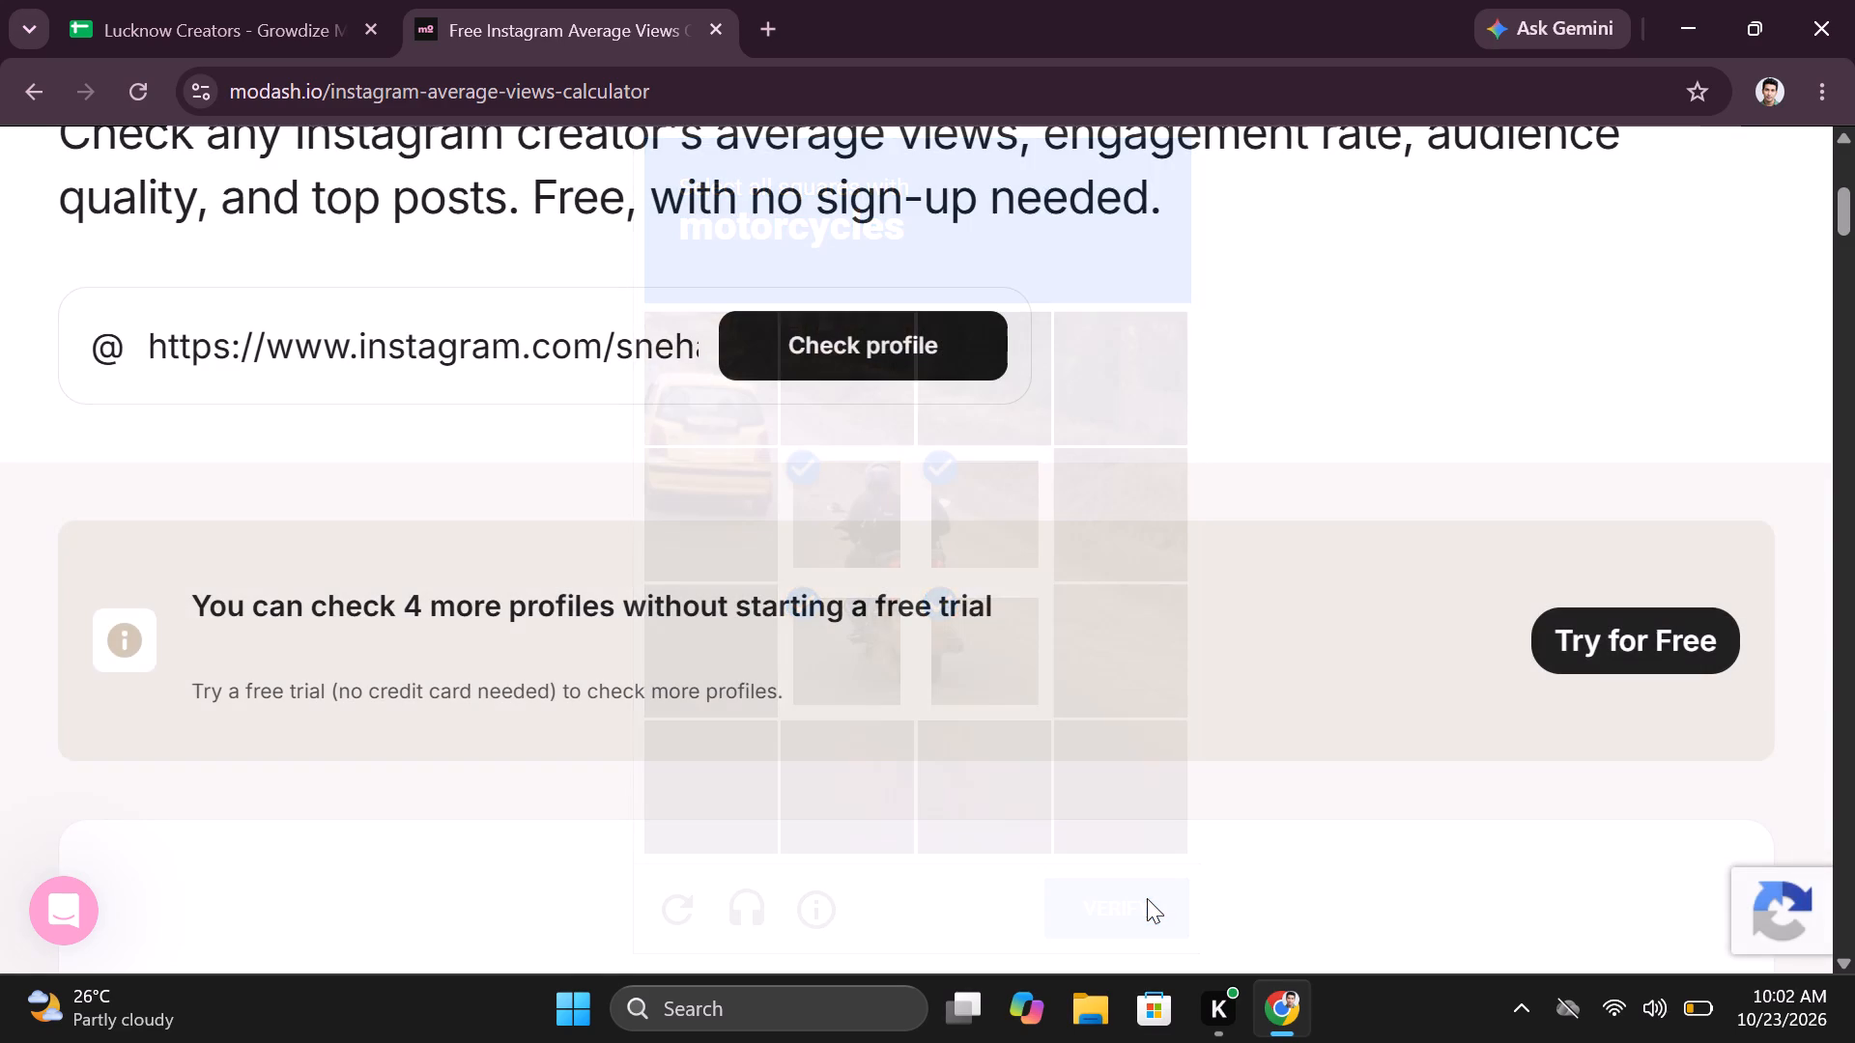
scroll(1147, 898, down, 1)
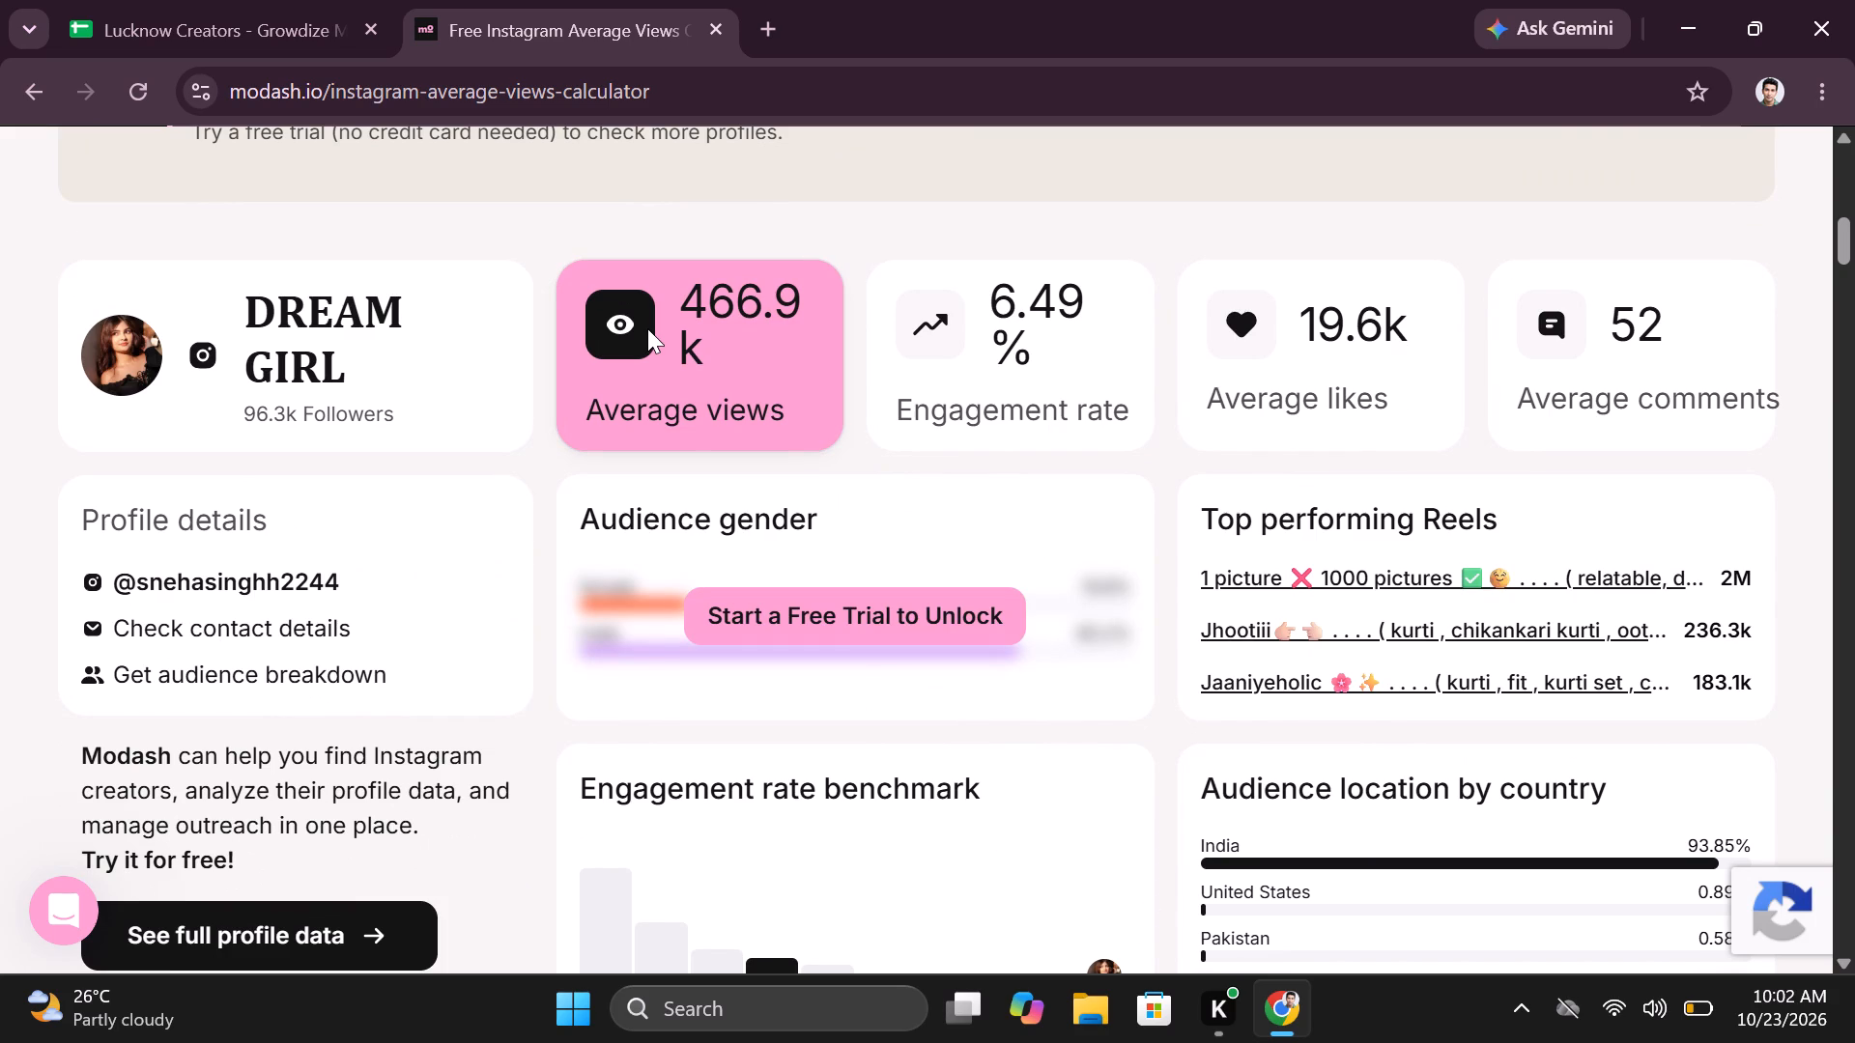
Enter 467K as the Avg. Views value in cell D33 of the Lucknow Creators spreadsheet.
click(271, 0)
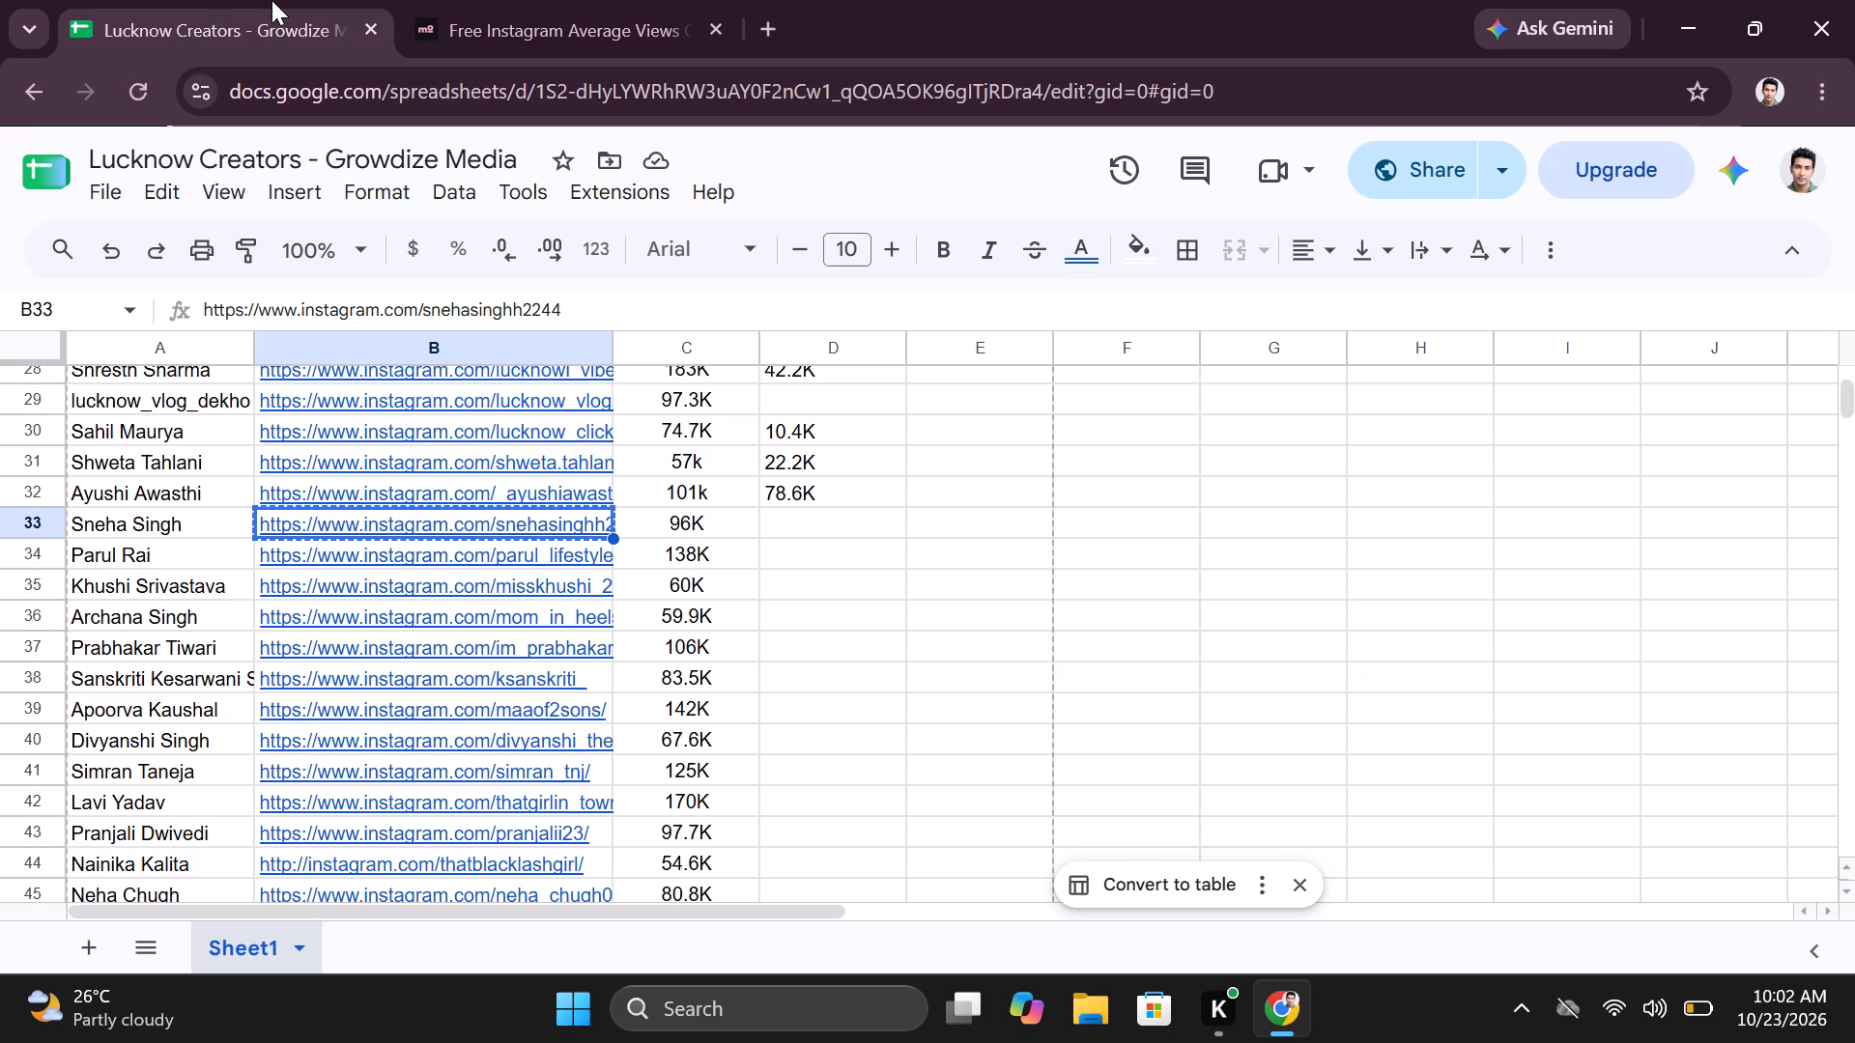
click(786, 521)
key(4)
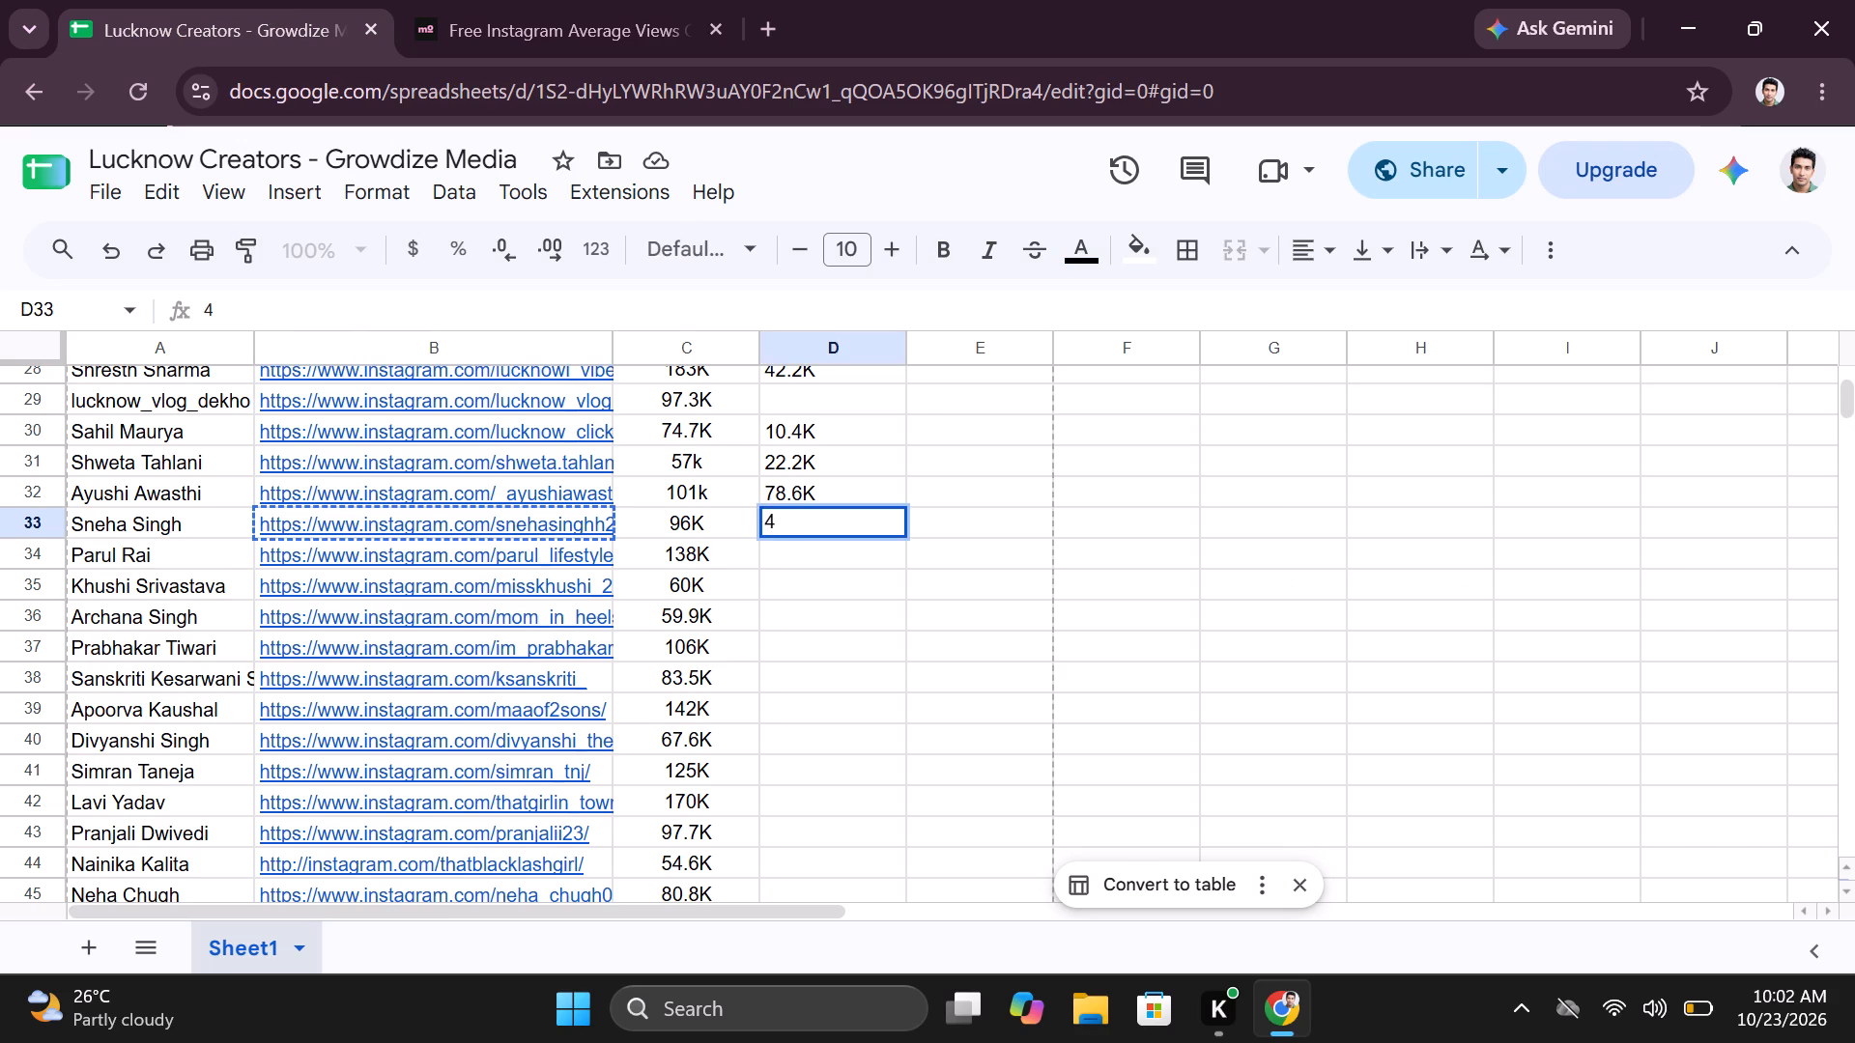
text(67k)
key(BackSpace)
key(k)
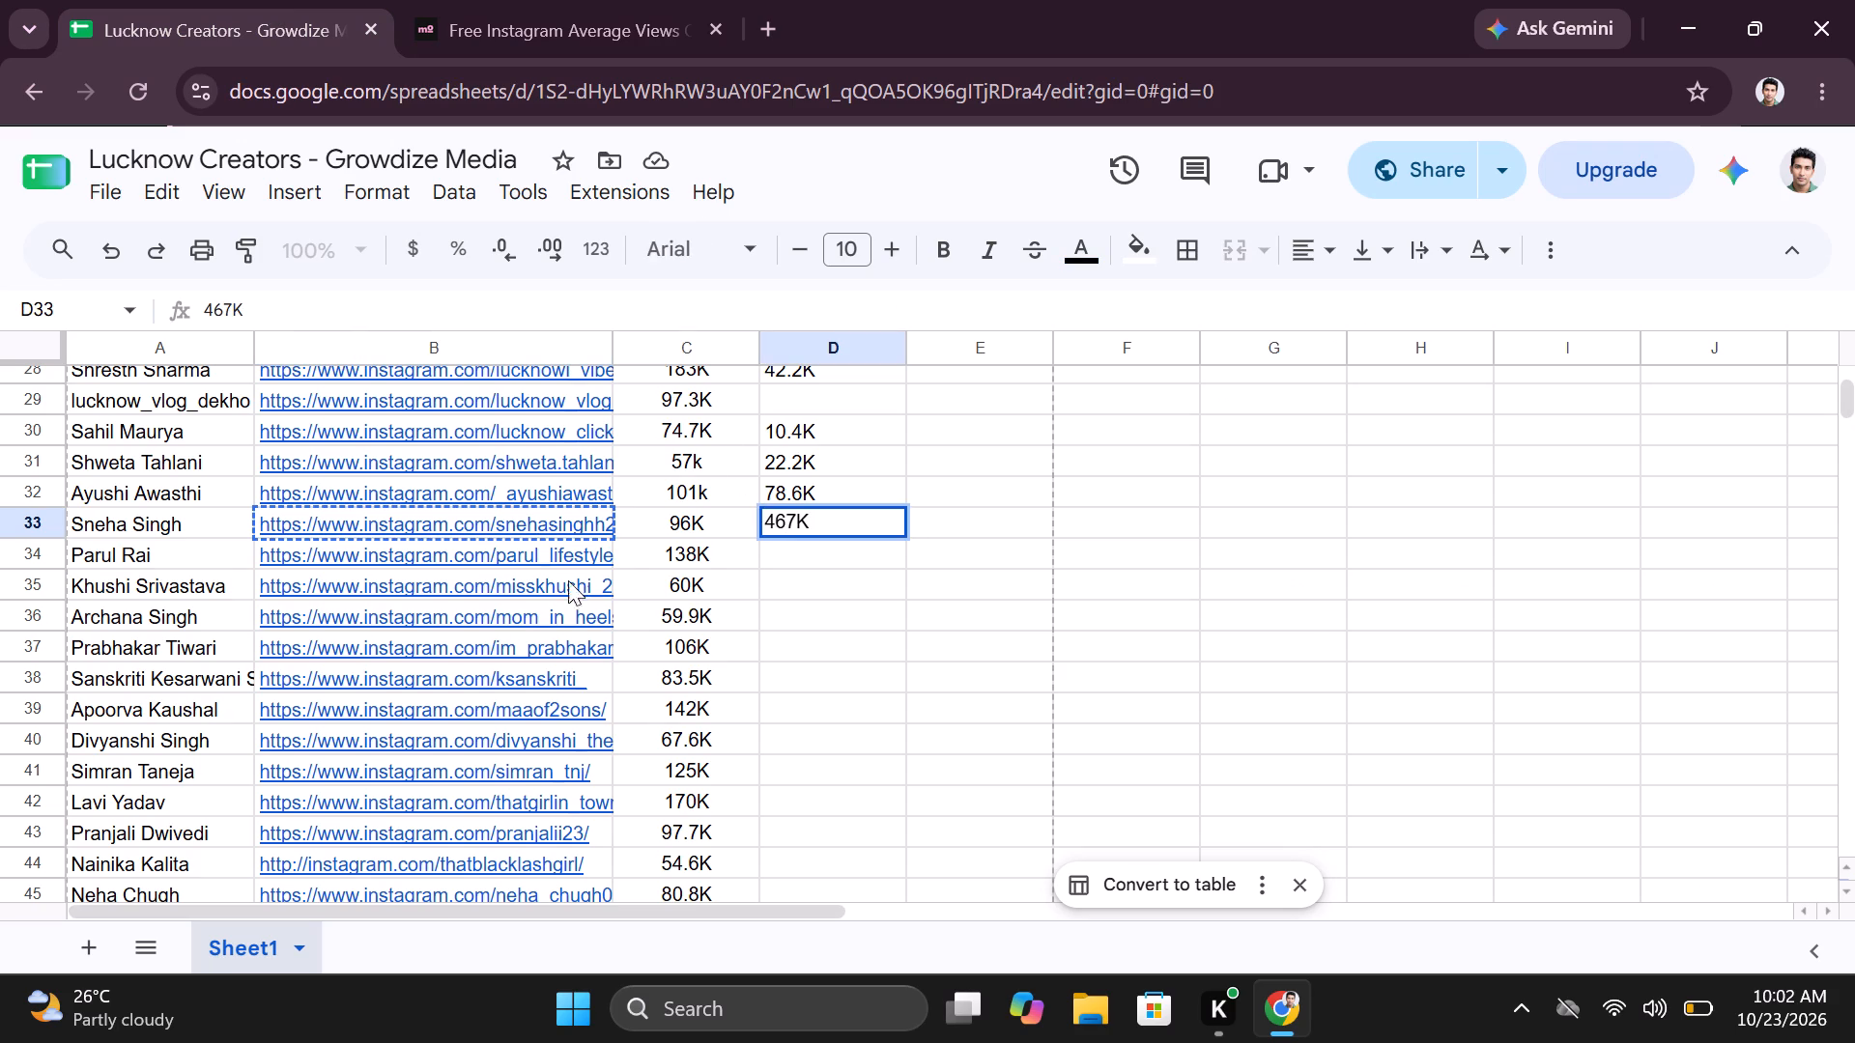
Look up the profile link from cell B34 in Modash's Instagram average views calculator and view the creator's average views.
click(556, 560)
key(ctrl+c)
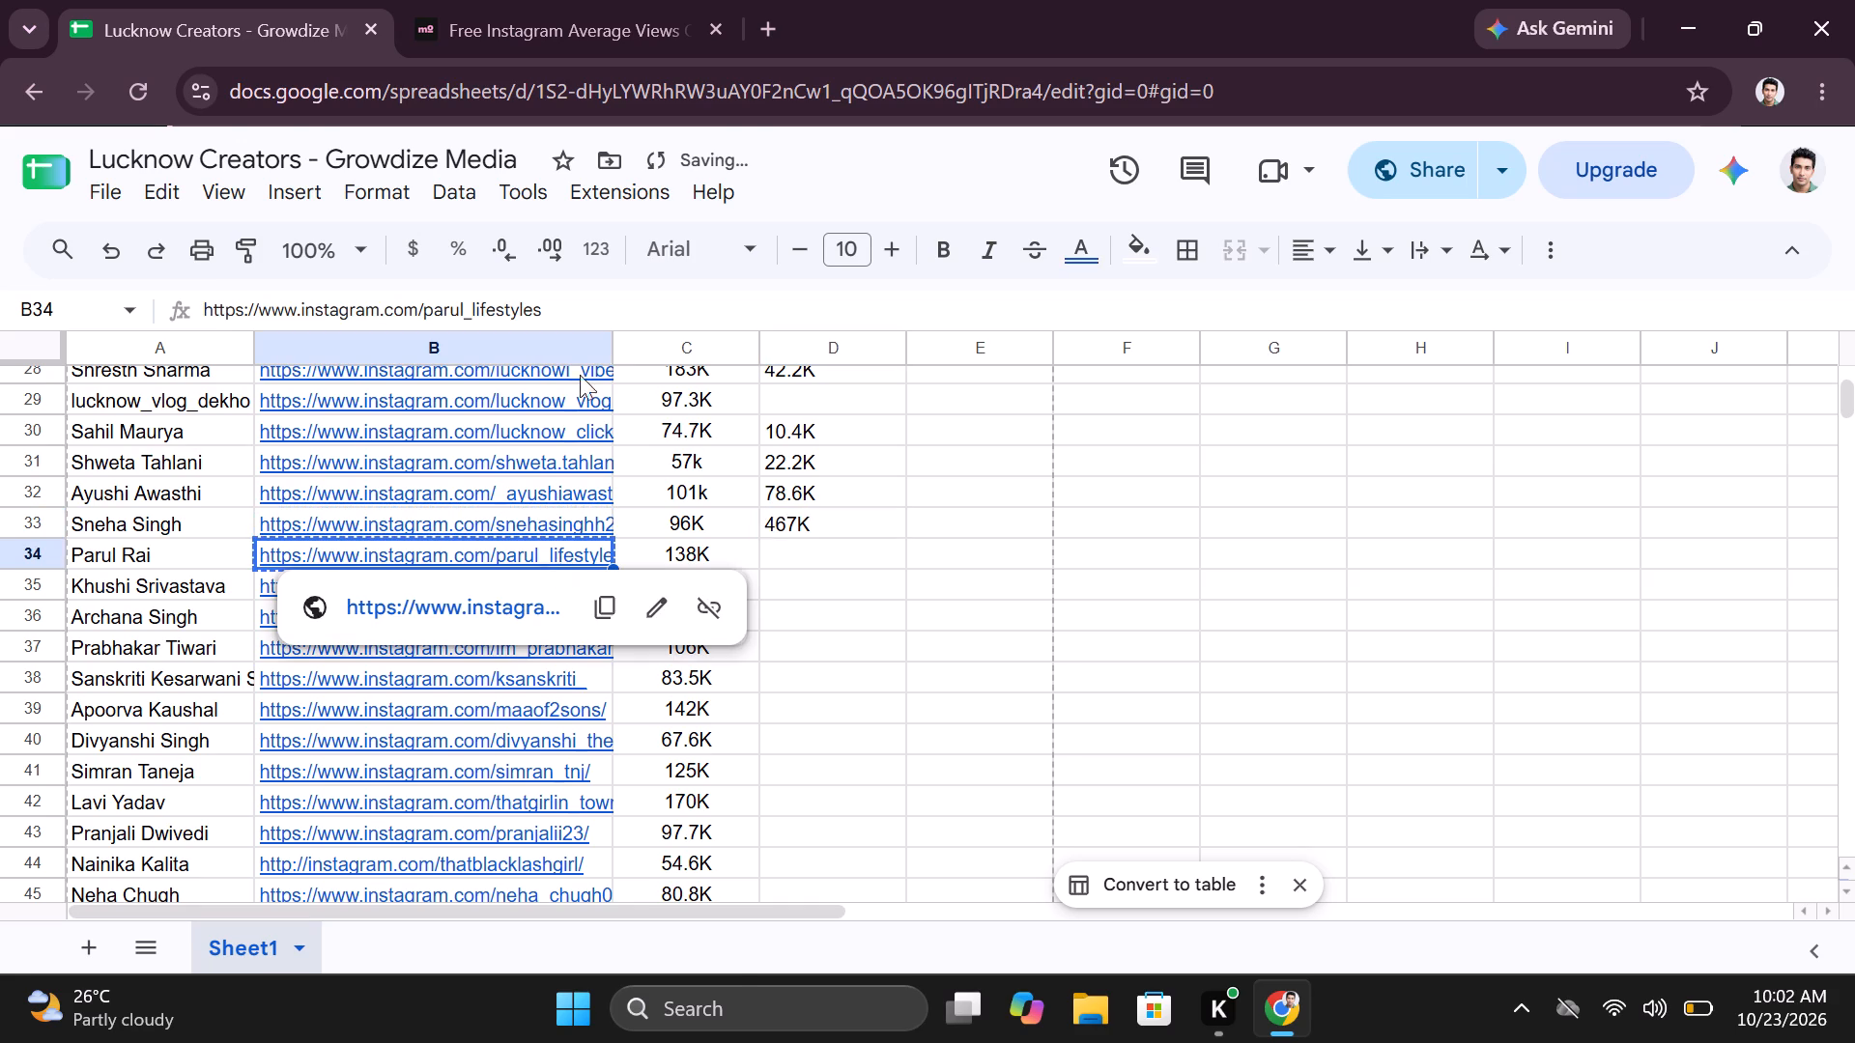
click(599, 0)
scroll(164, 386, up, 2)
drag(164, 386, 370, 381)
click(370, 381)
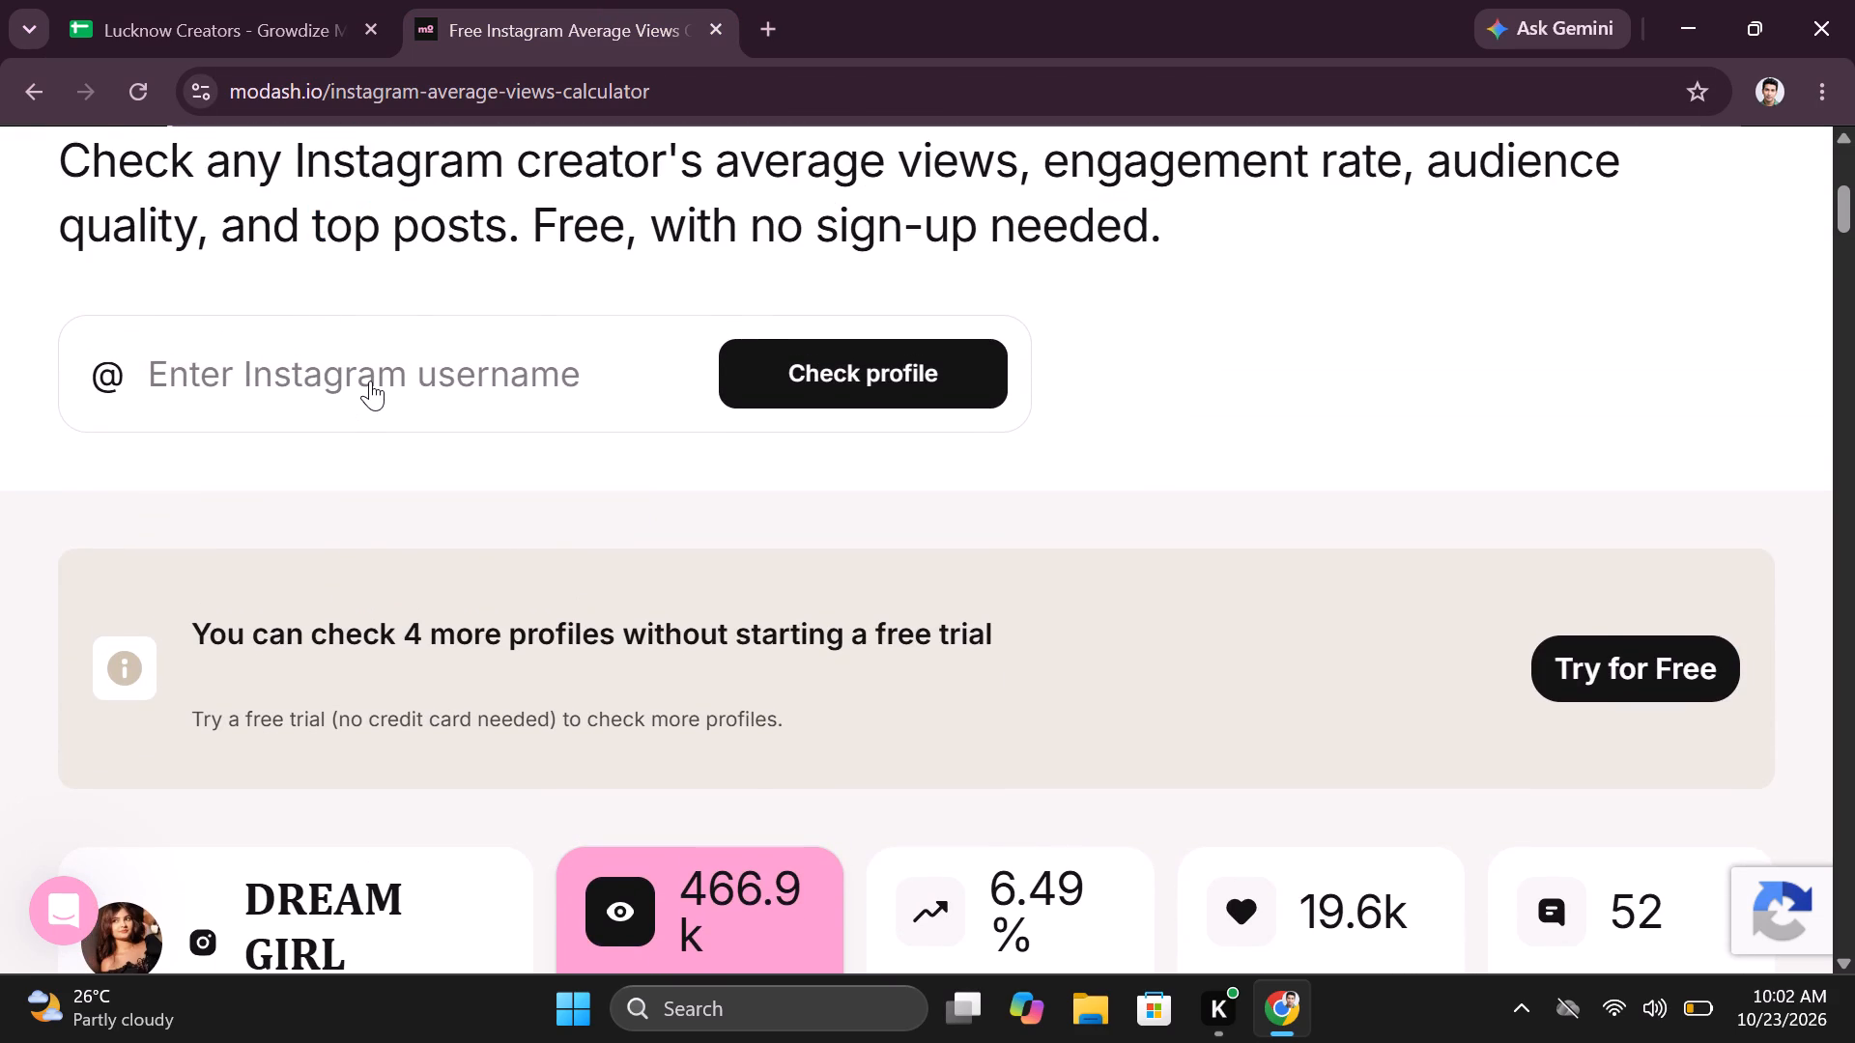
key(ctrl+v)
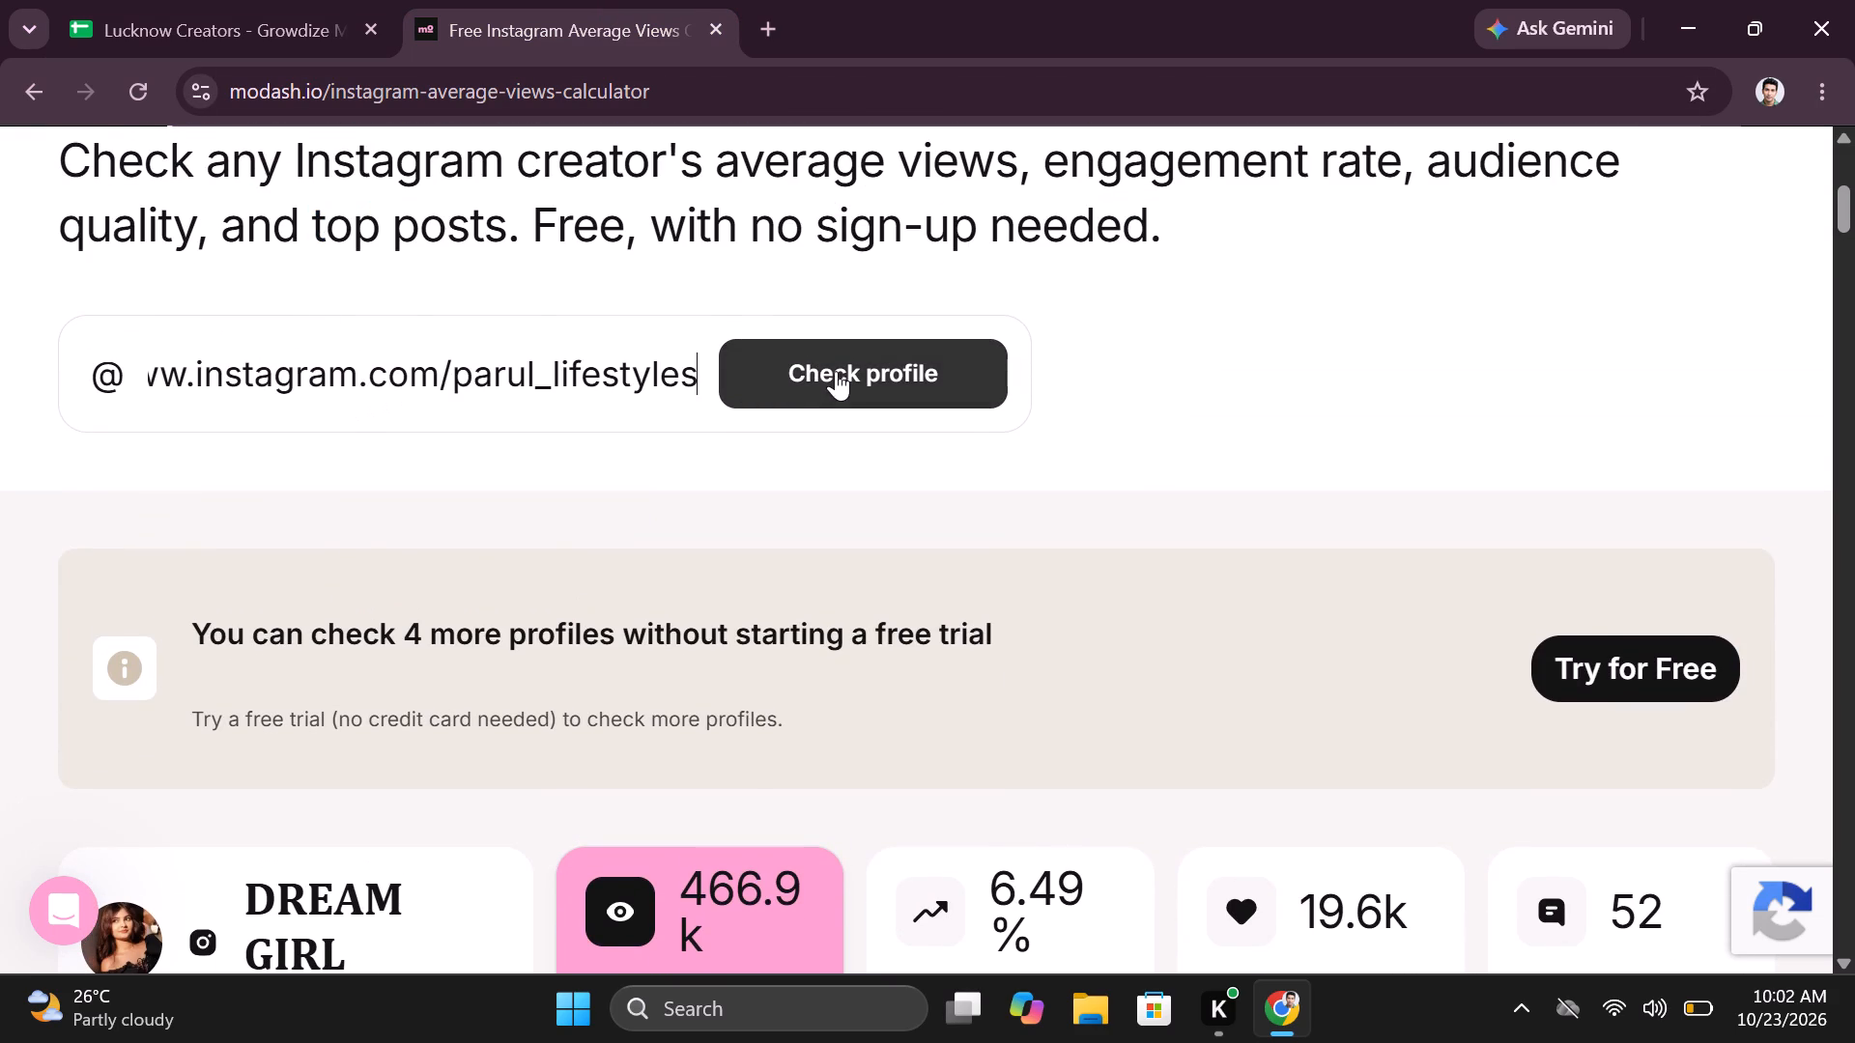
click(836, 371)
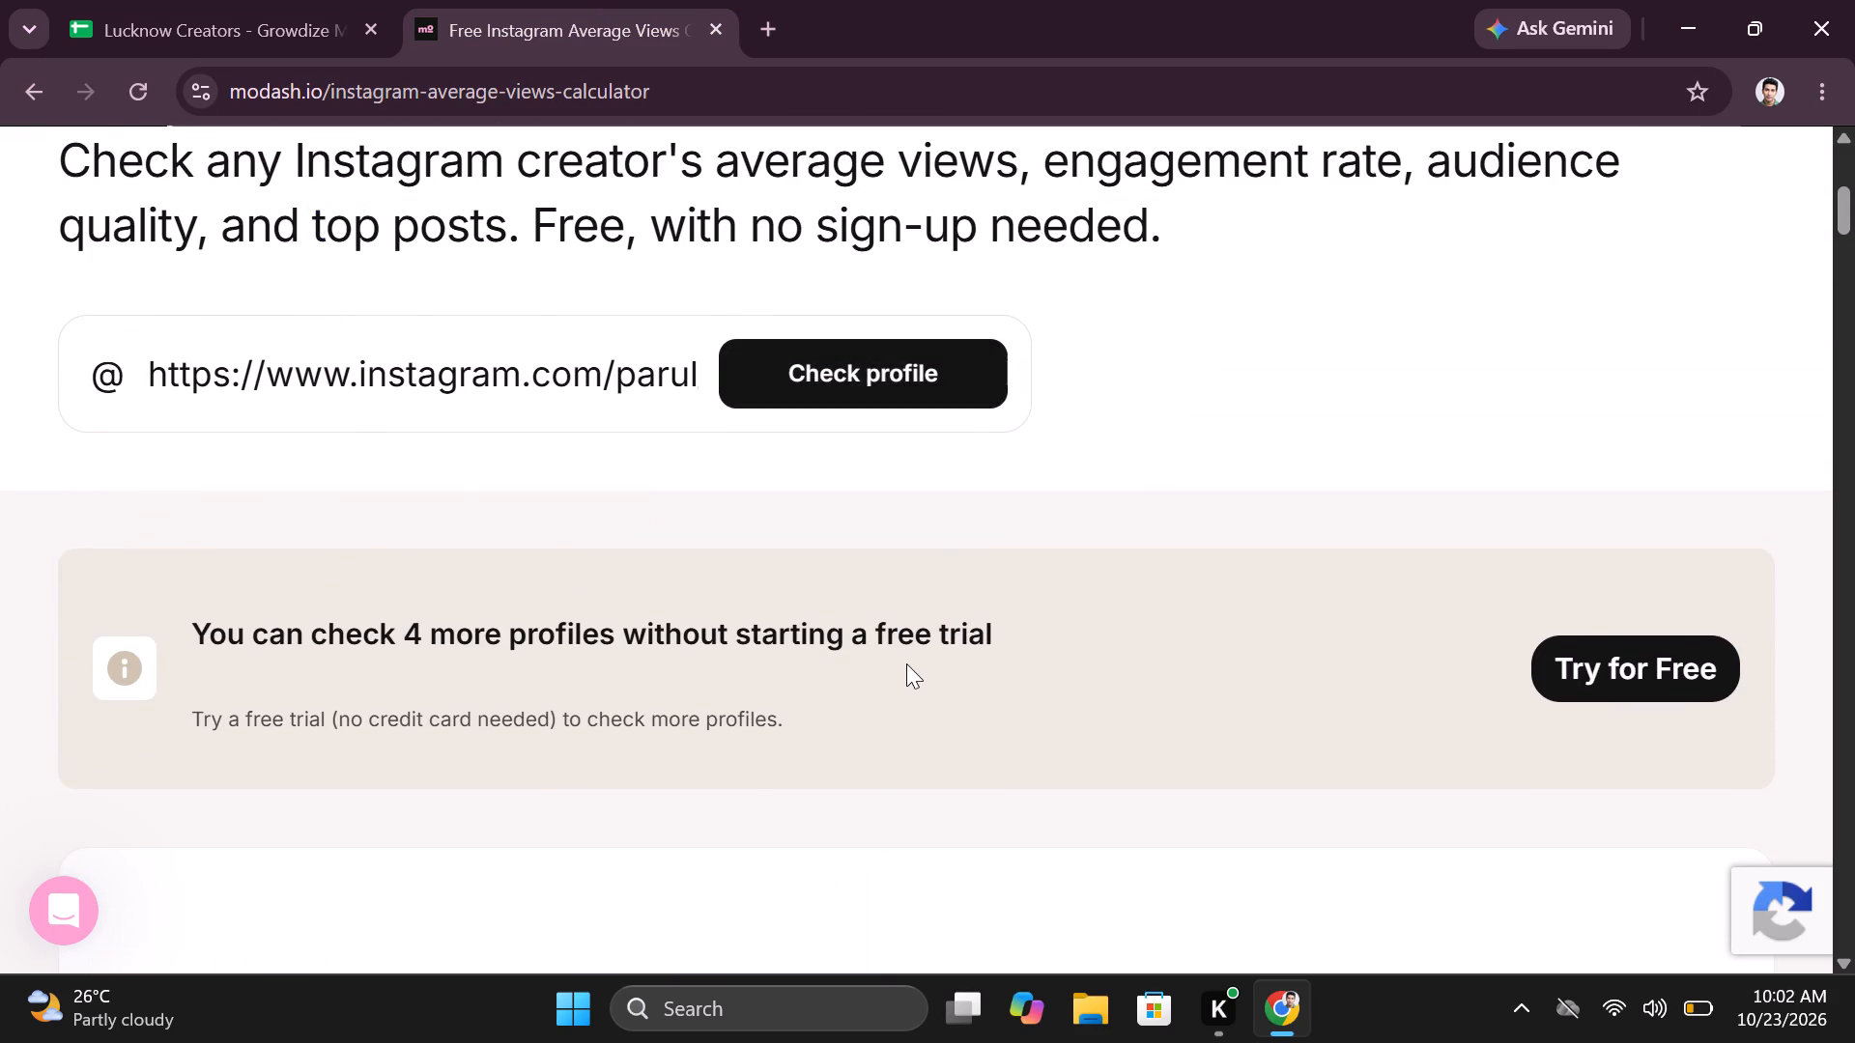
scroll(906, 663, down, 2)
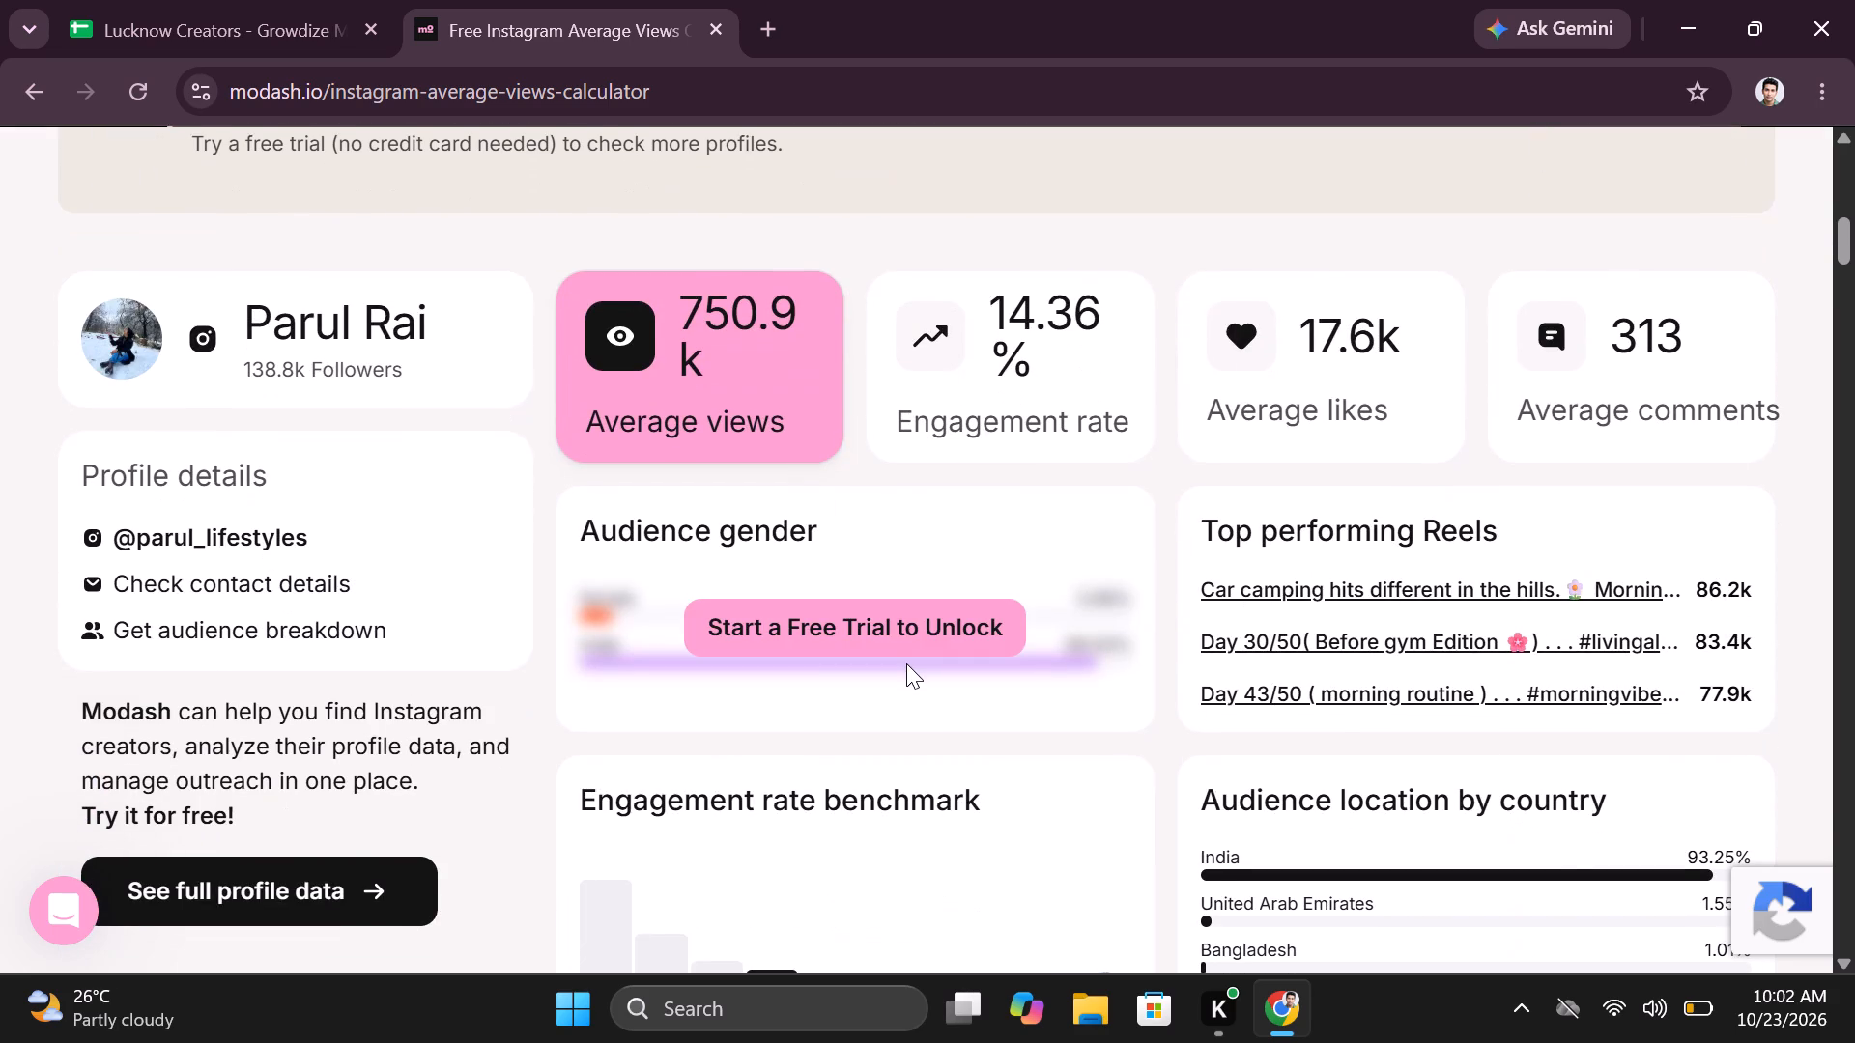
Enter 751K as the Avg. Views value in cell D34 of the Lucknow Creators spreadsheet.
click(321, 0)
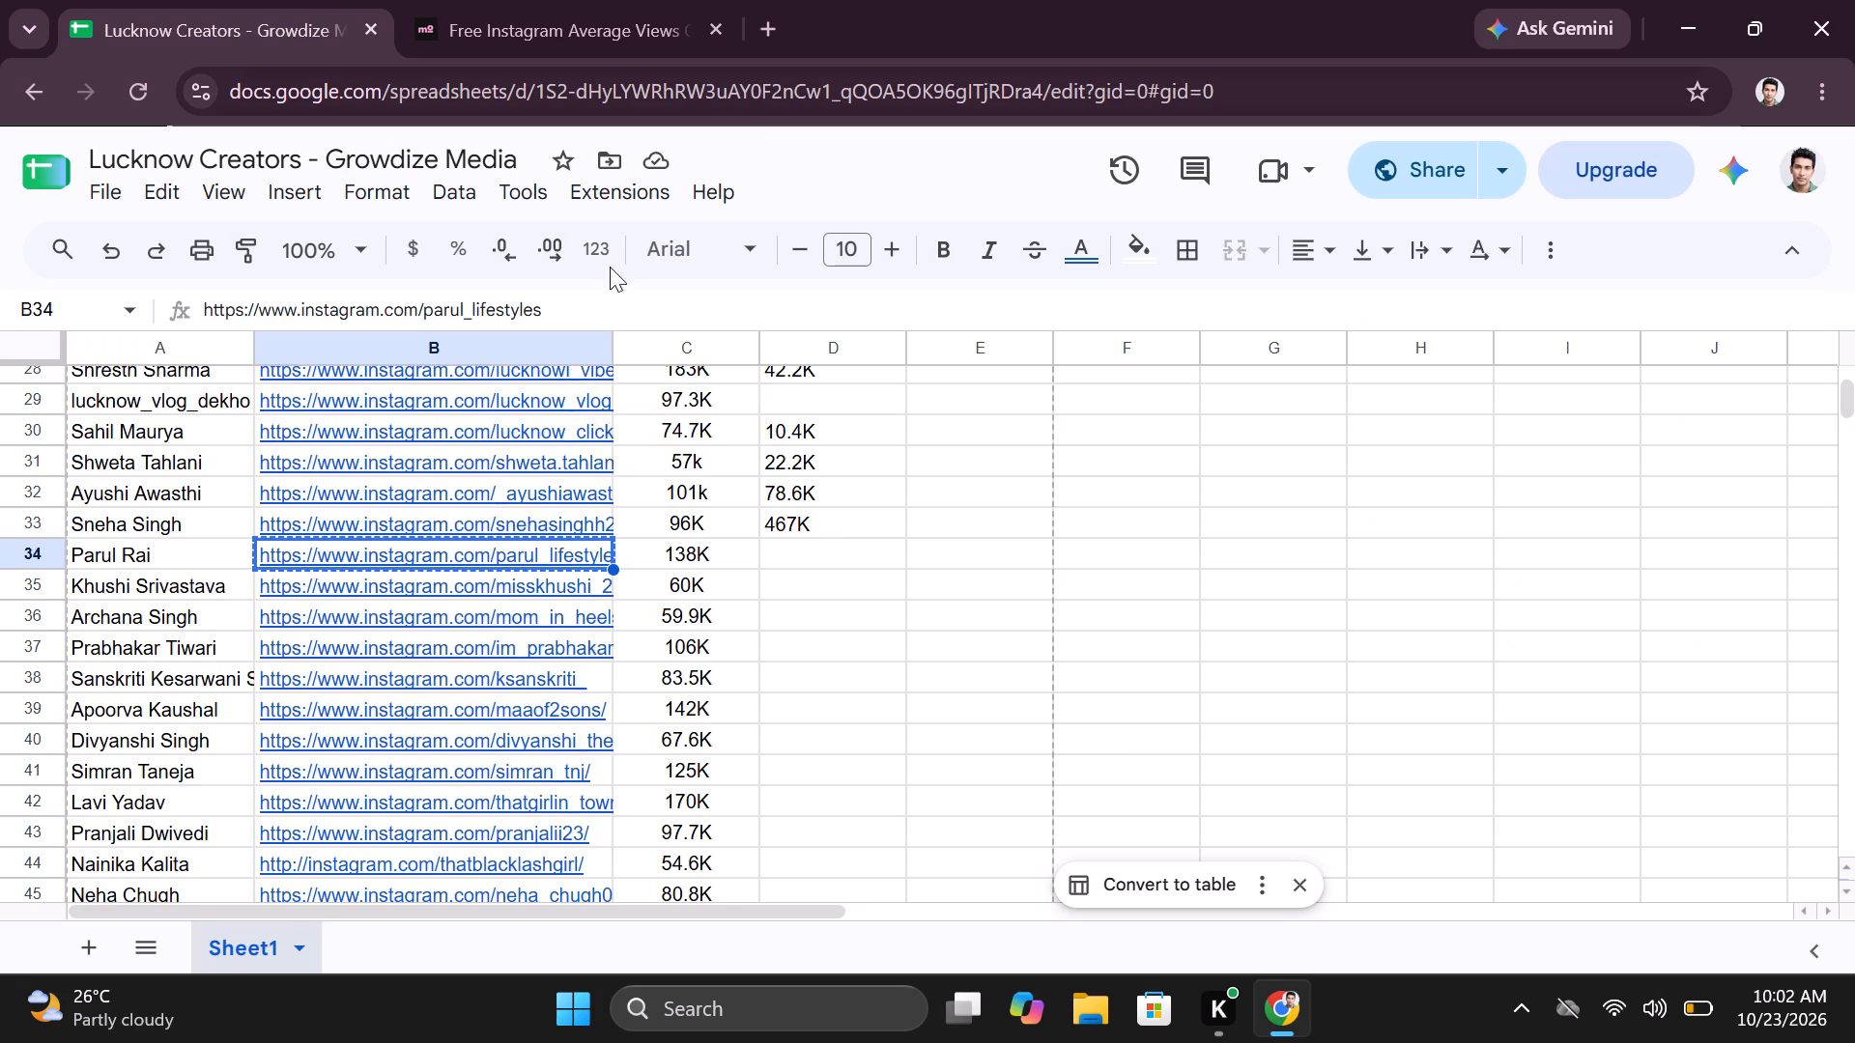
click(839, 565)
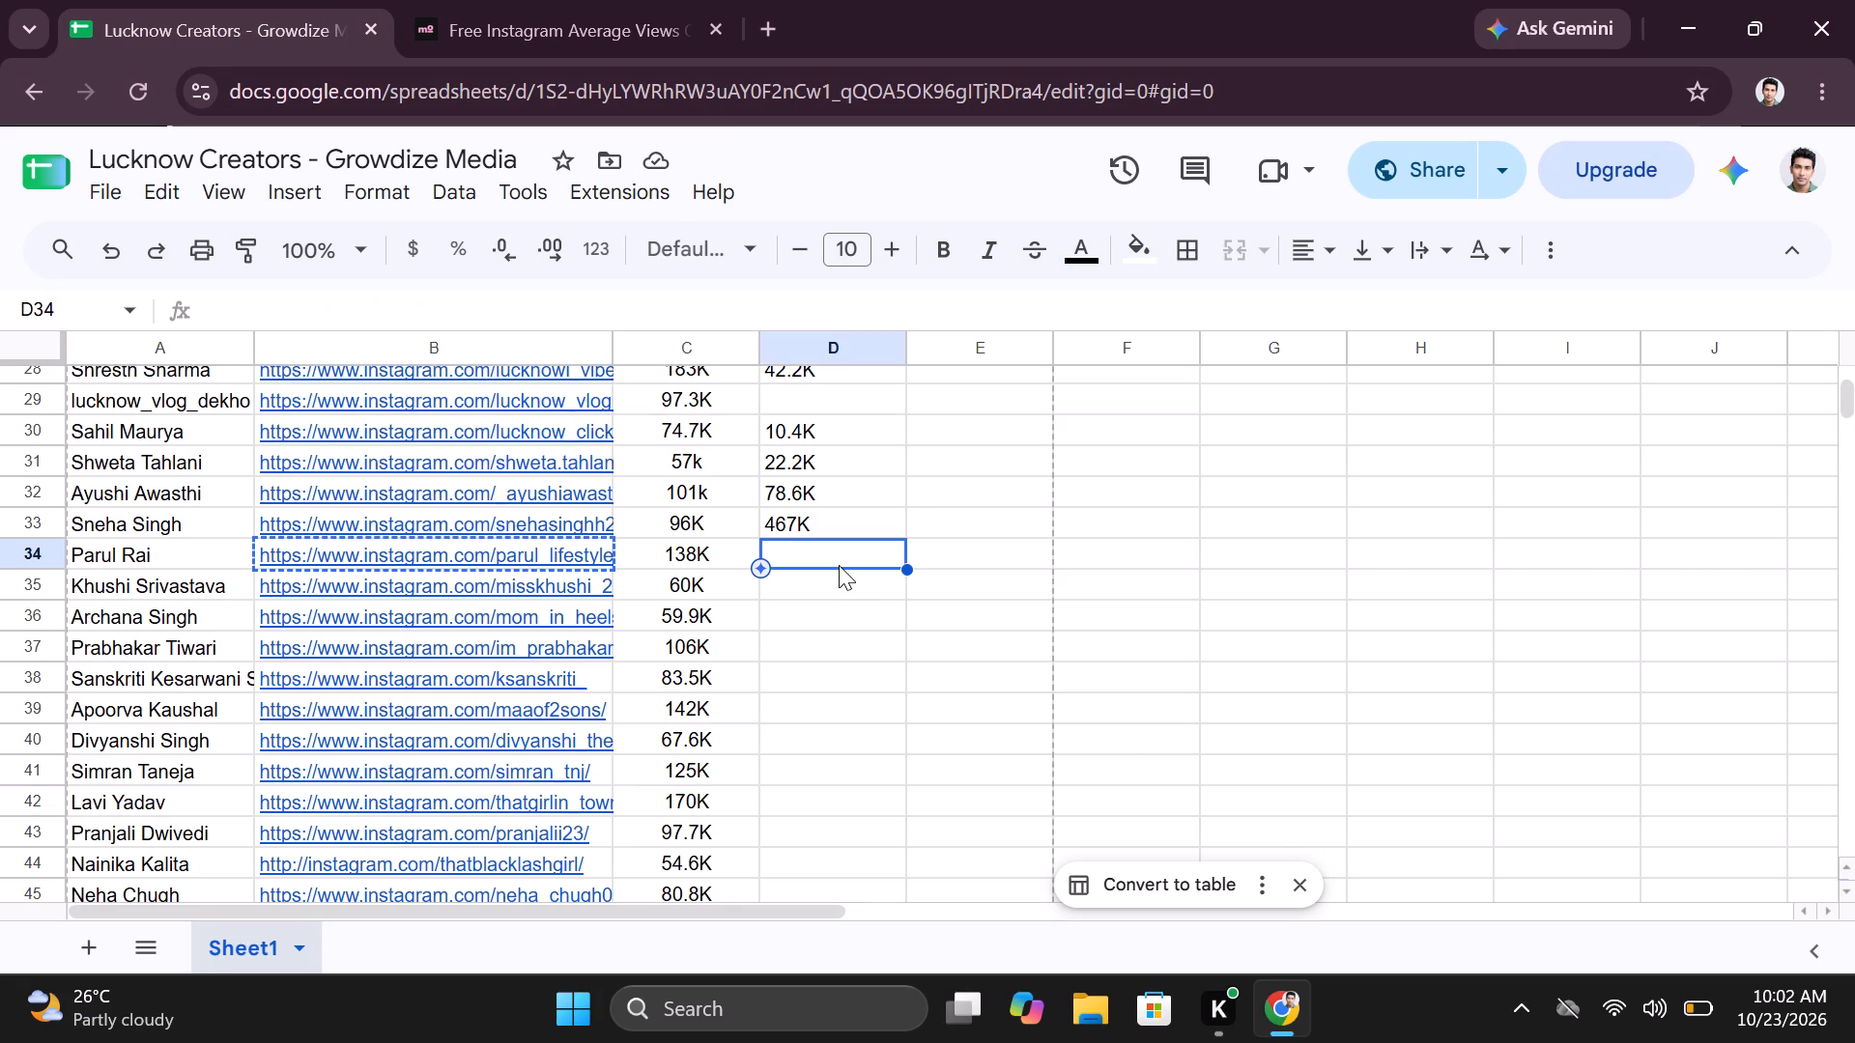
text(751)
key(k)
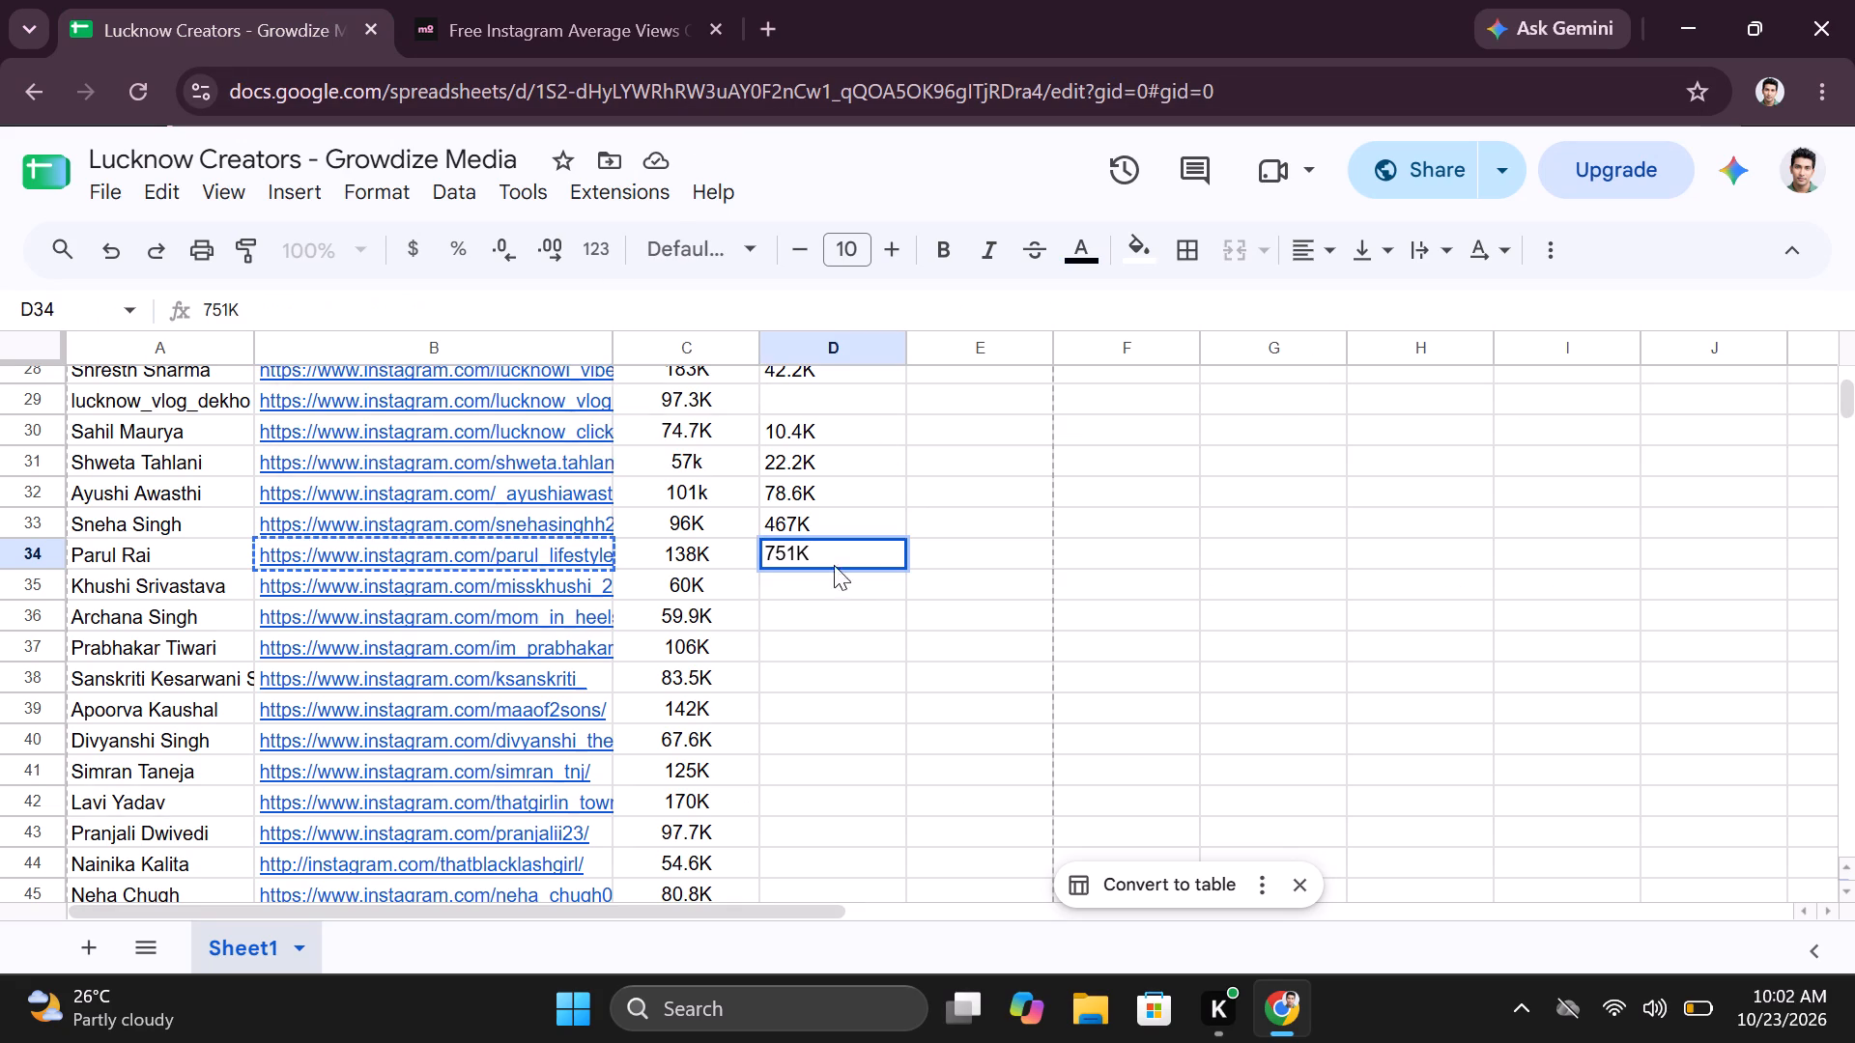
Look up the profile link from cell B35 in Modash's Instagram average views calculator and view the creator's average views.
click(556, 591)
key(ctrl+c)
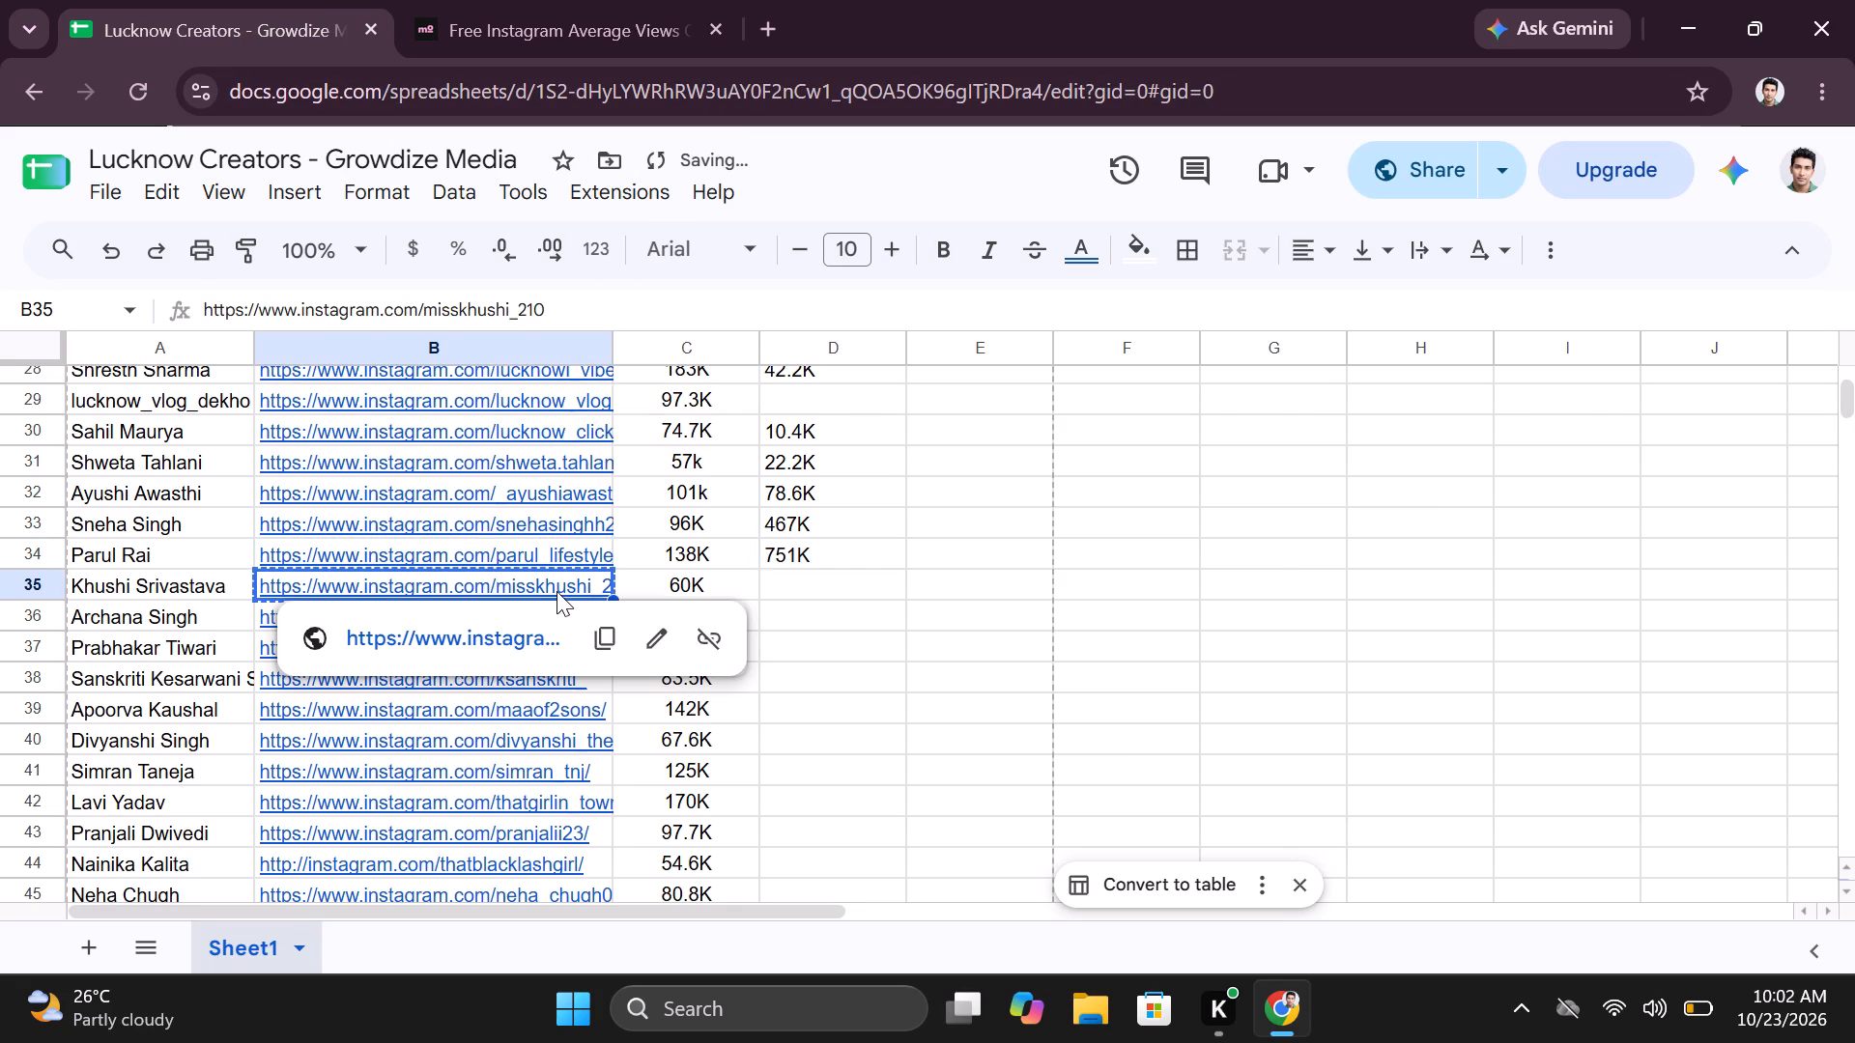
click(551, 9)
scroll(412, 259, up, 2)
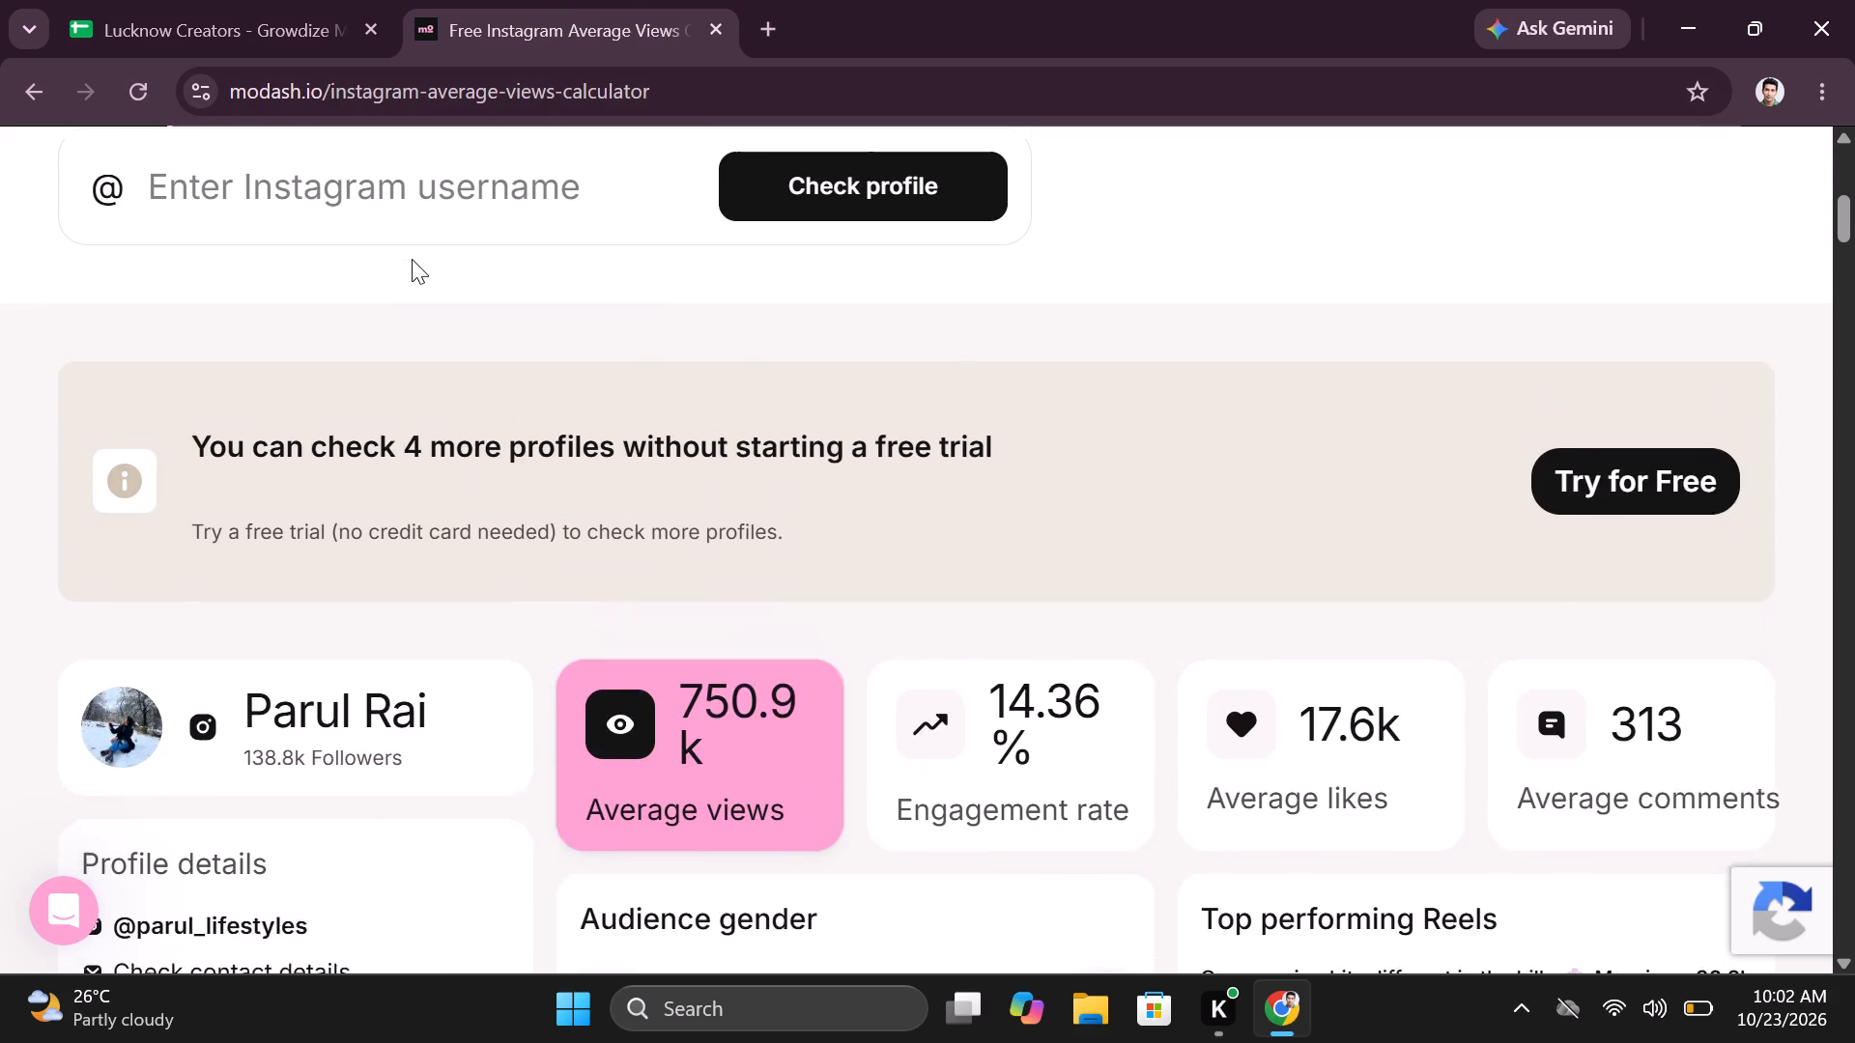
scroll(412, 259, up, 1)
click(459, 231)
key(ctrl+v)
key(Return)
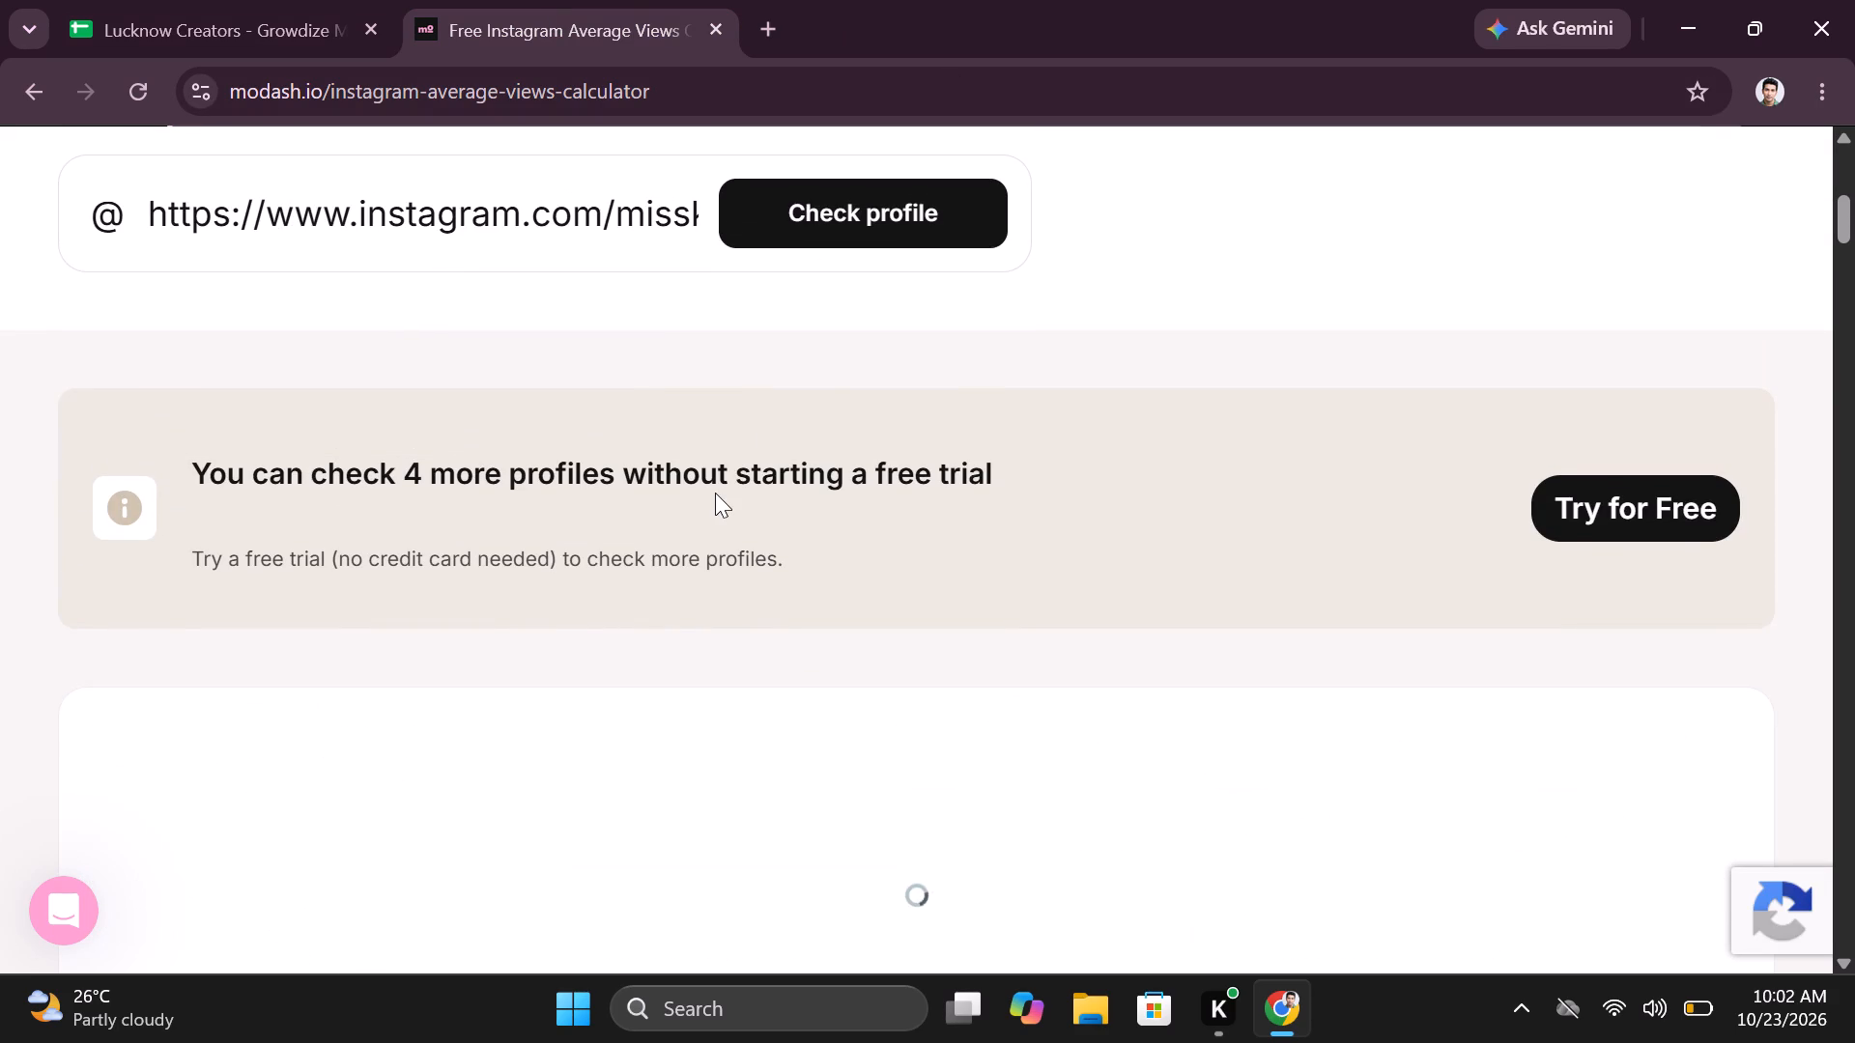
scroll(715, 493, down, 2)
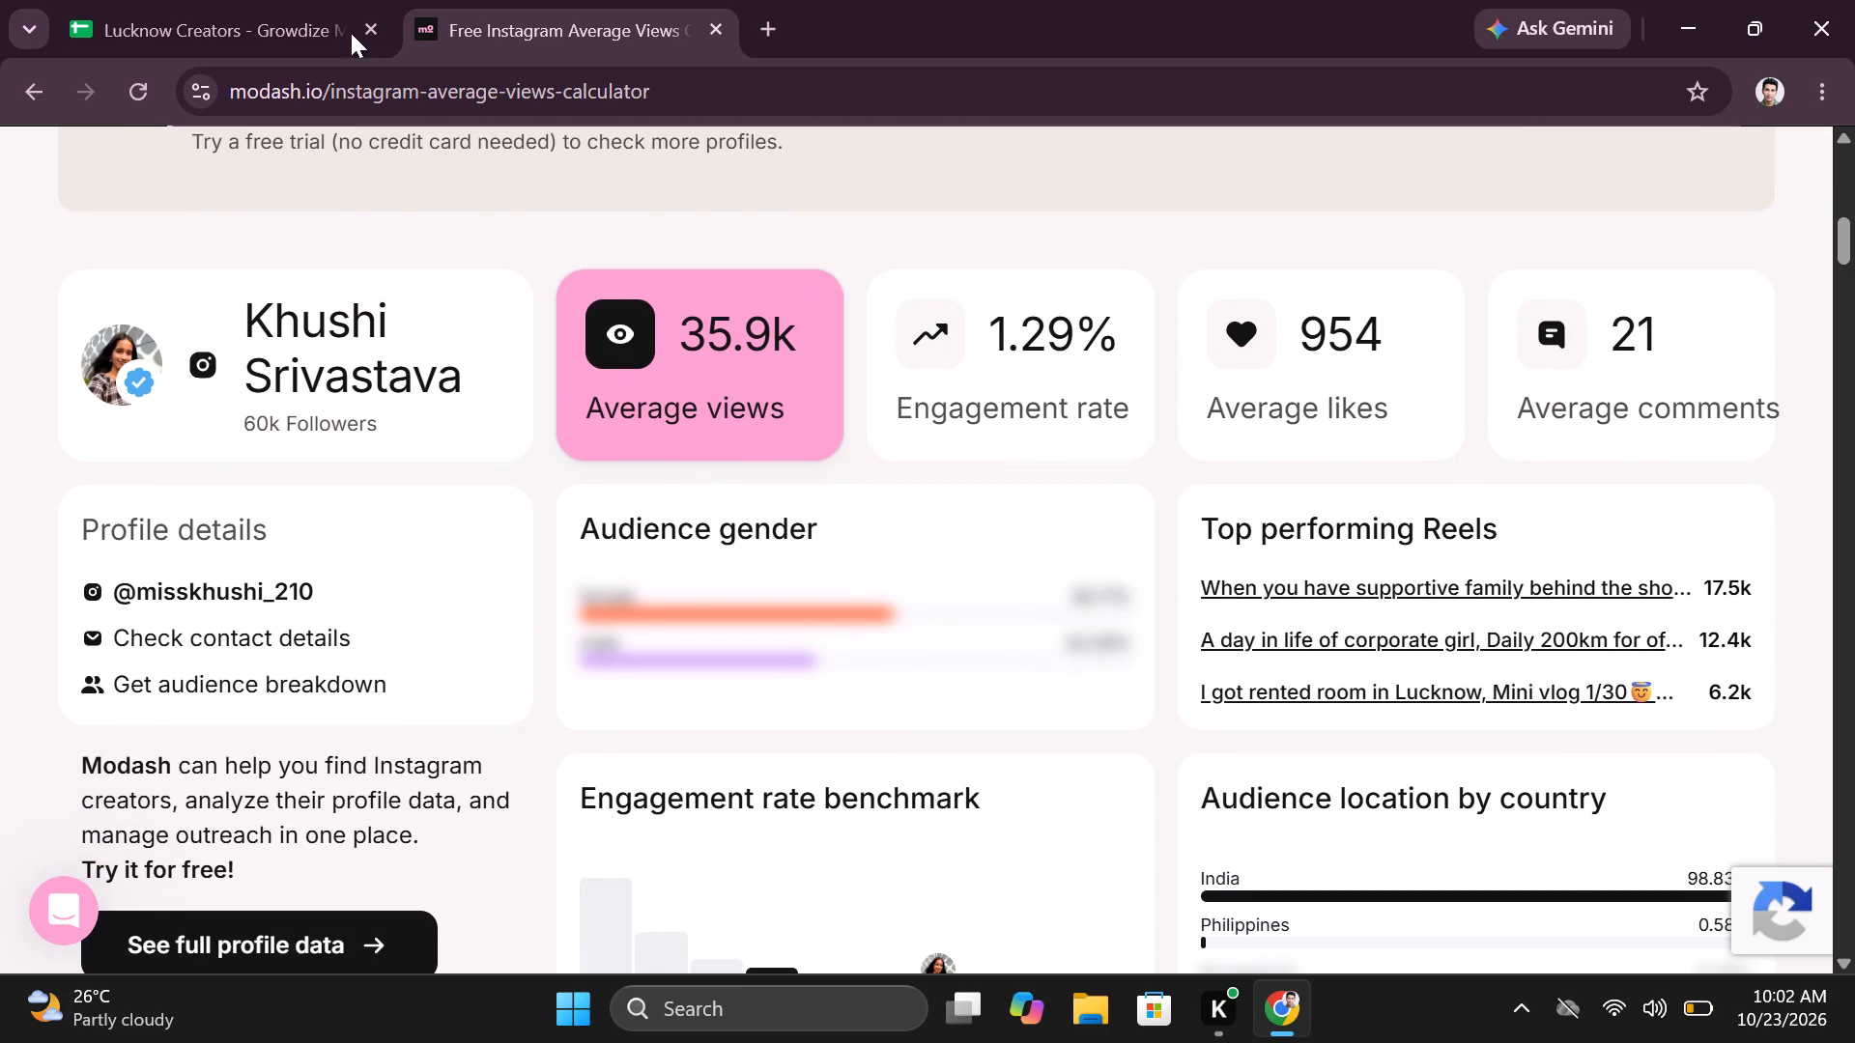
Enter 36K as the Avg. Views value in cell D35 of the Lucknow Creators spreadsheet.
click(271, 0)
click(854, 593)
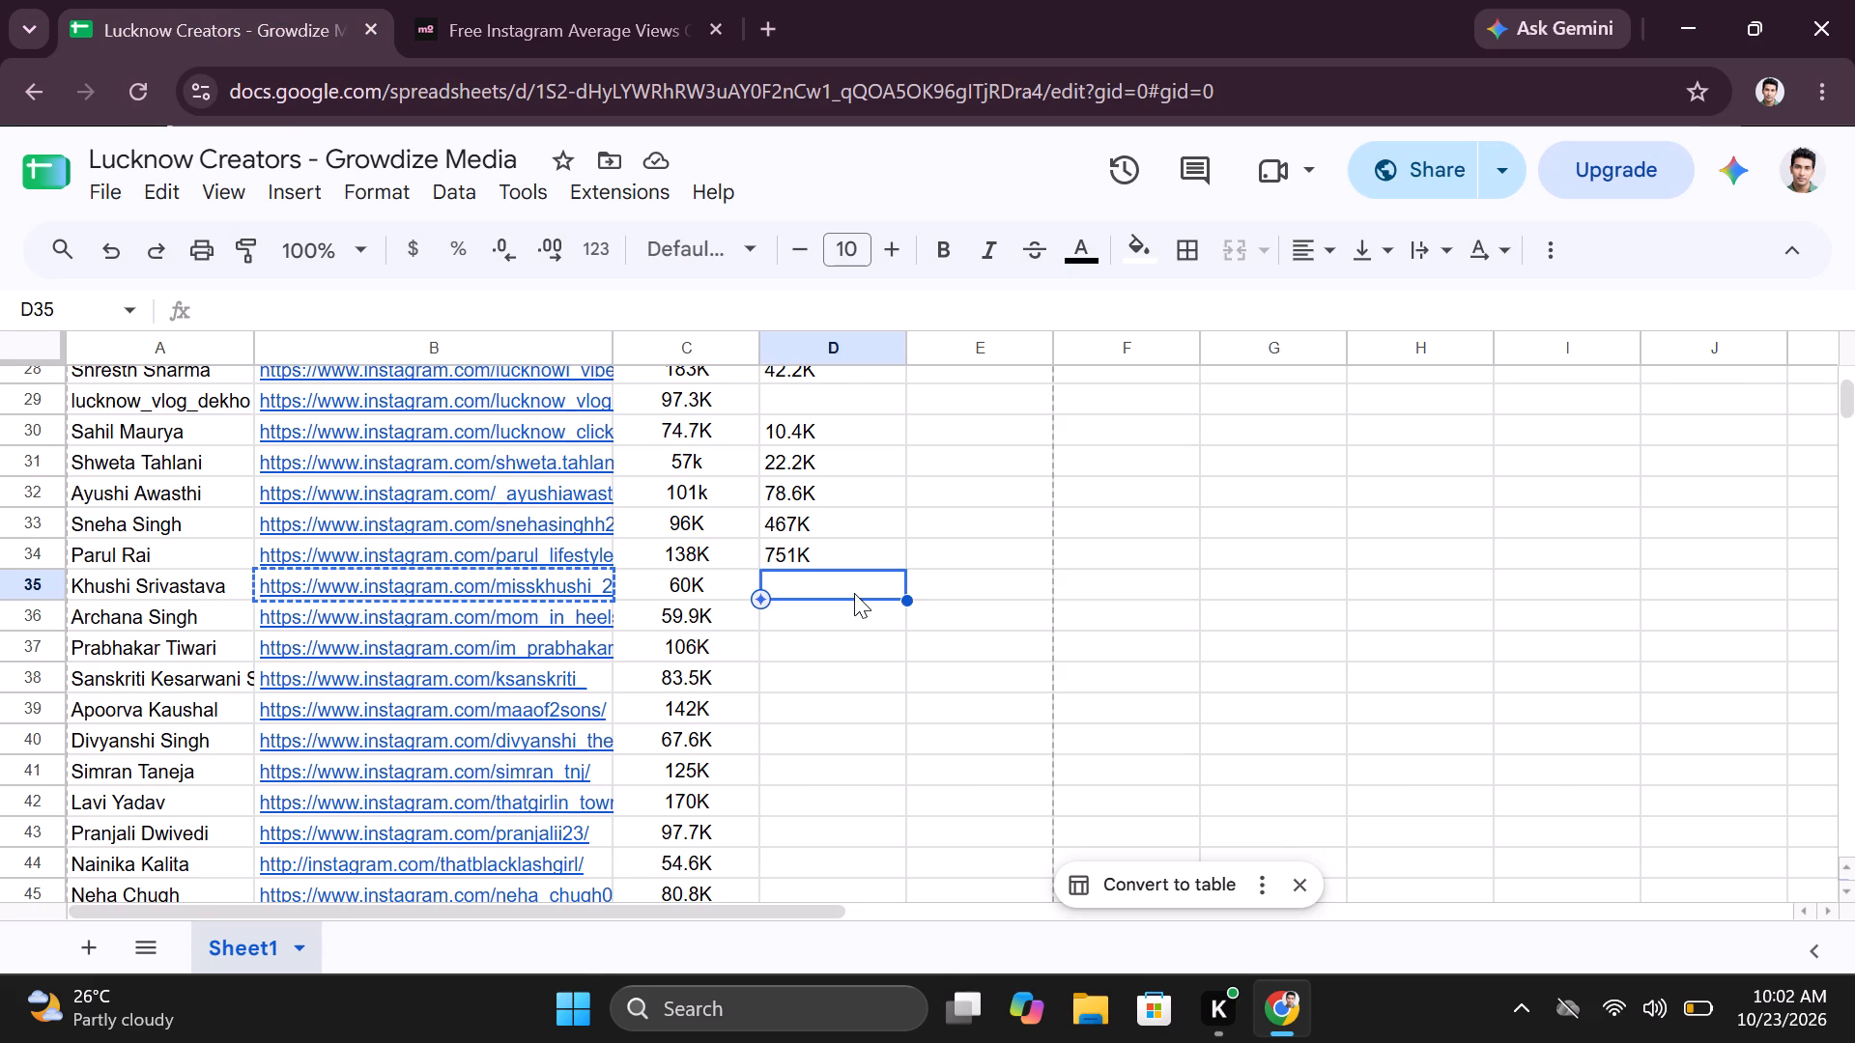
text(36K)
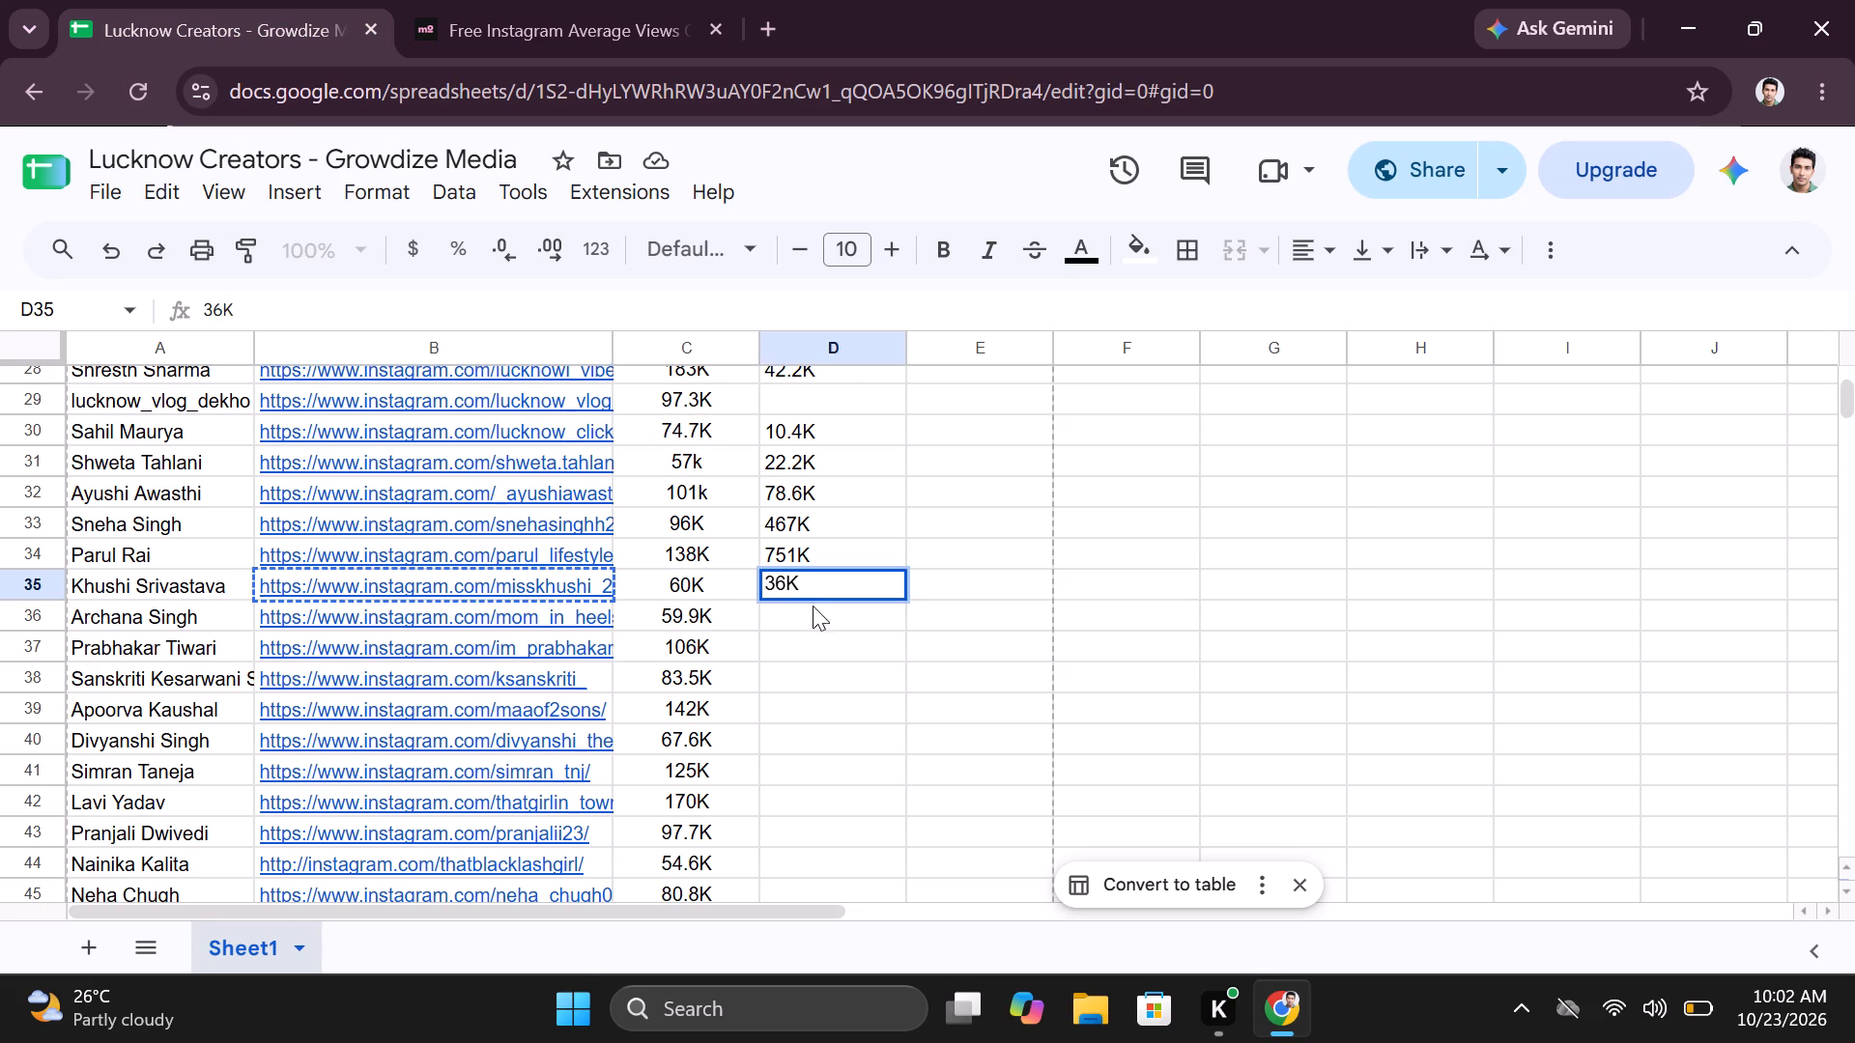
Look up the profile link from cell B36 in Modash's Instagram average views calculator and view the creator's average views.
click(556, 619)
key(ctrl+c)
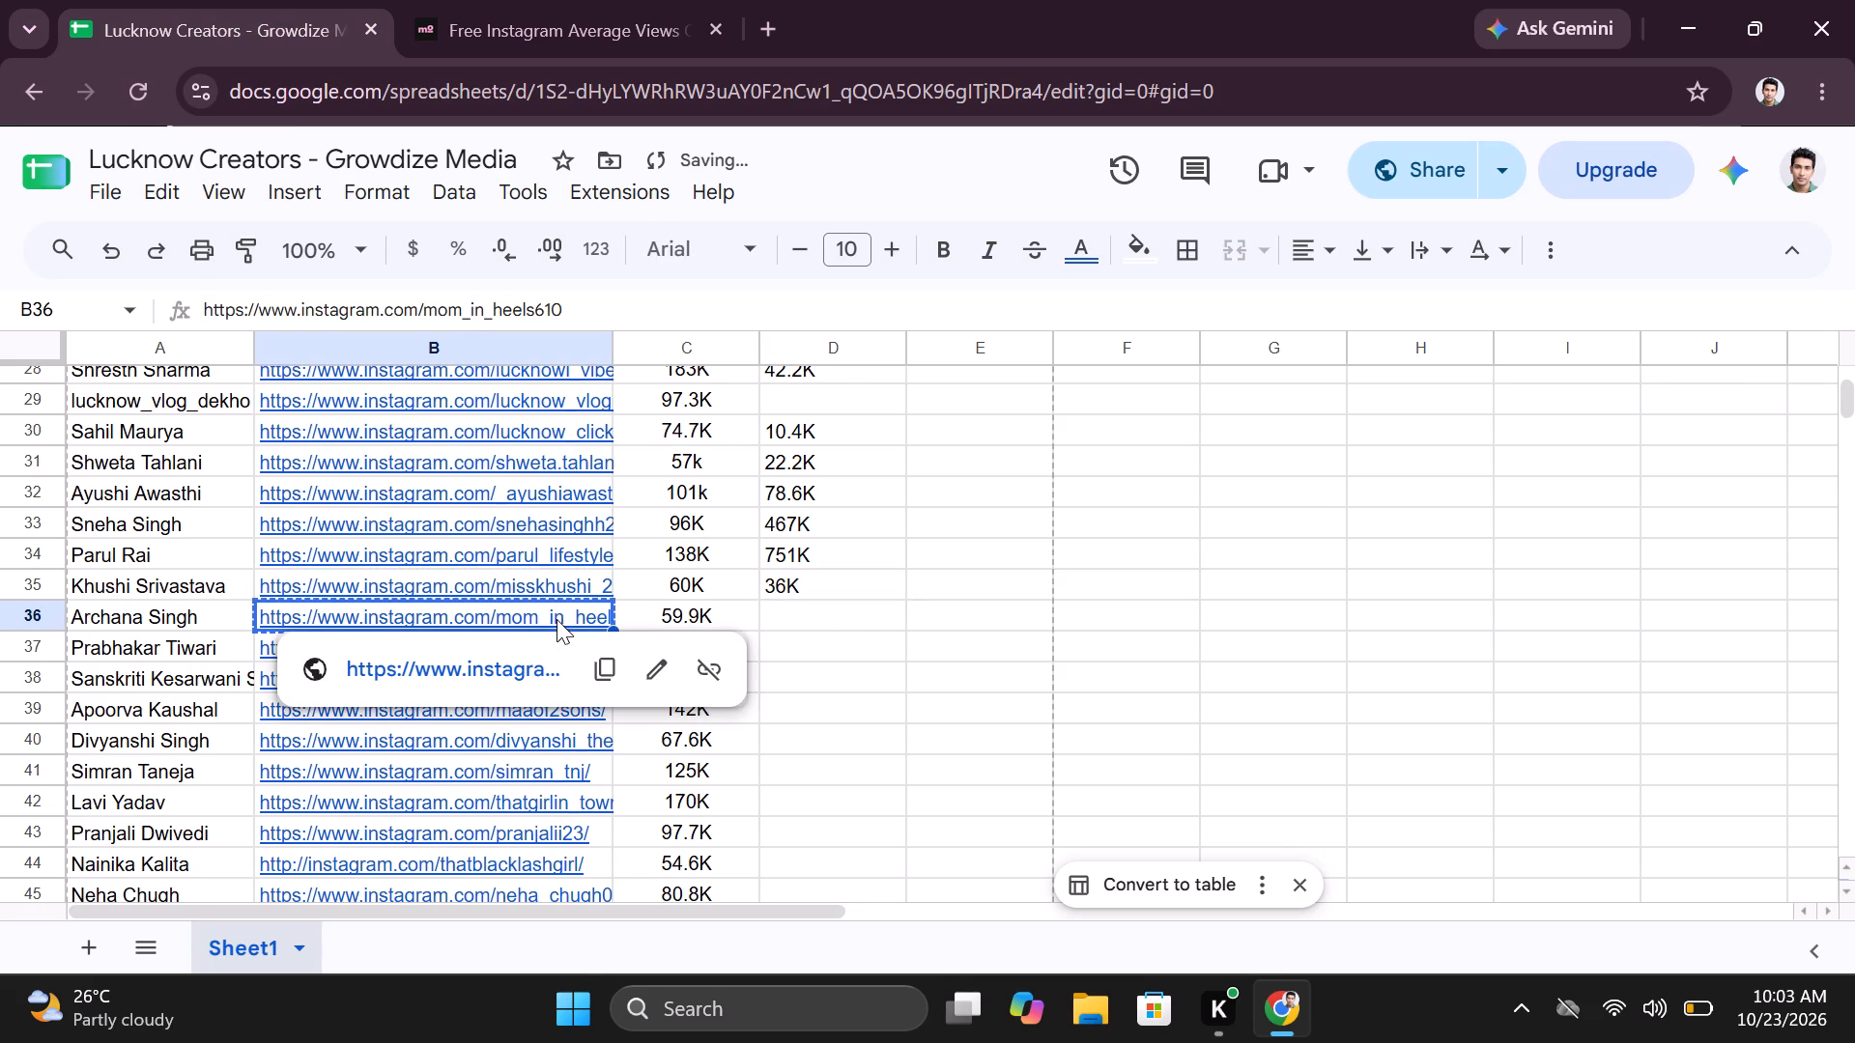
click(513, 0)
scroll(388, 216, up, 1)
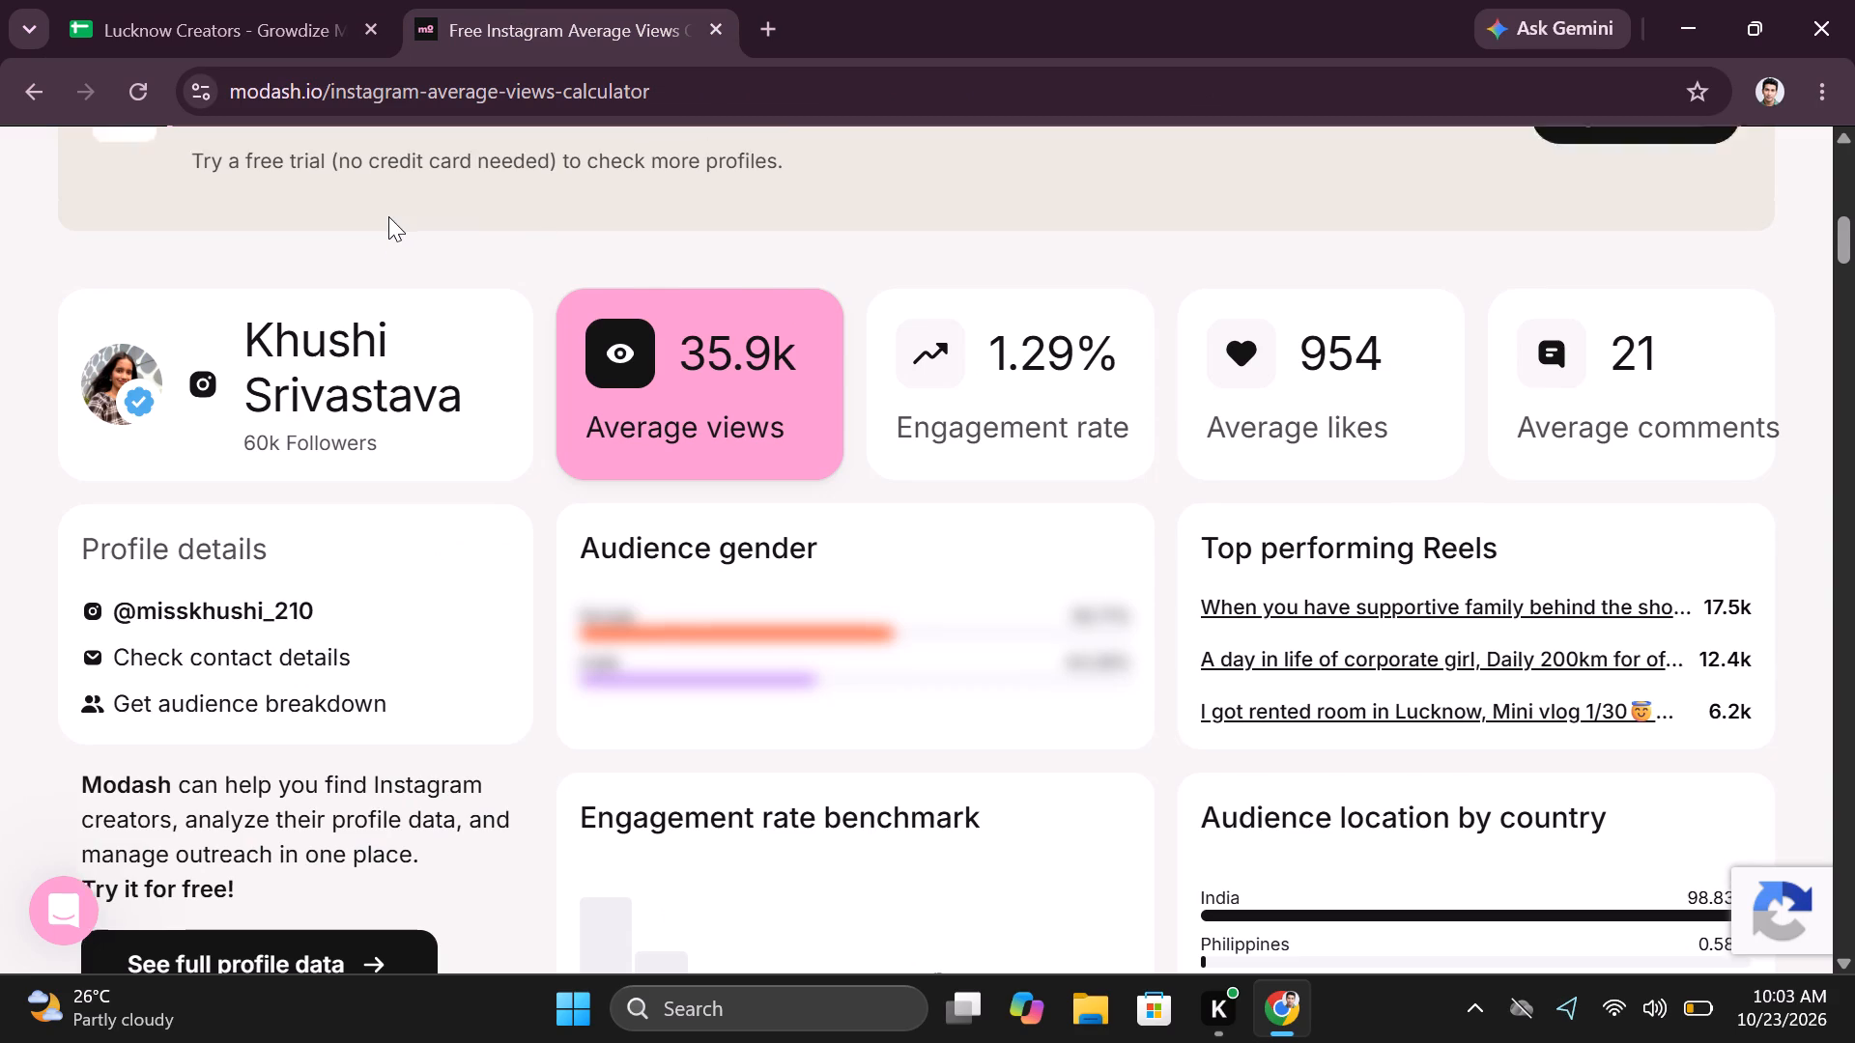
scroll(388, 216, up, 4)
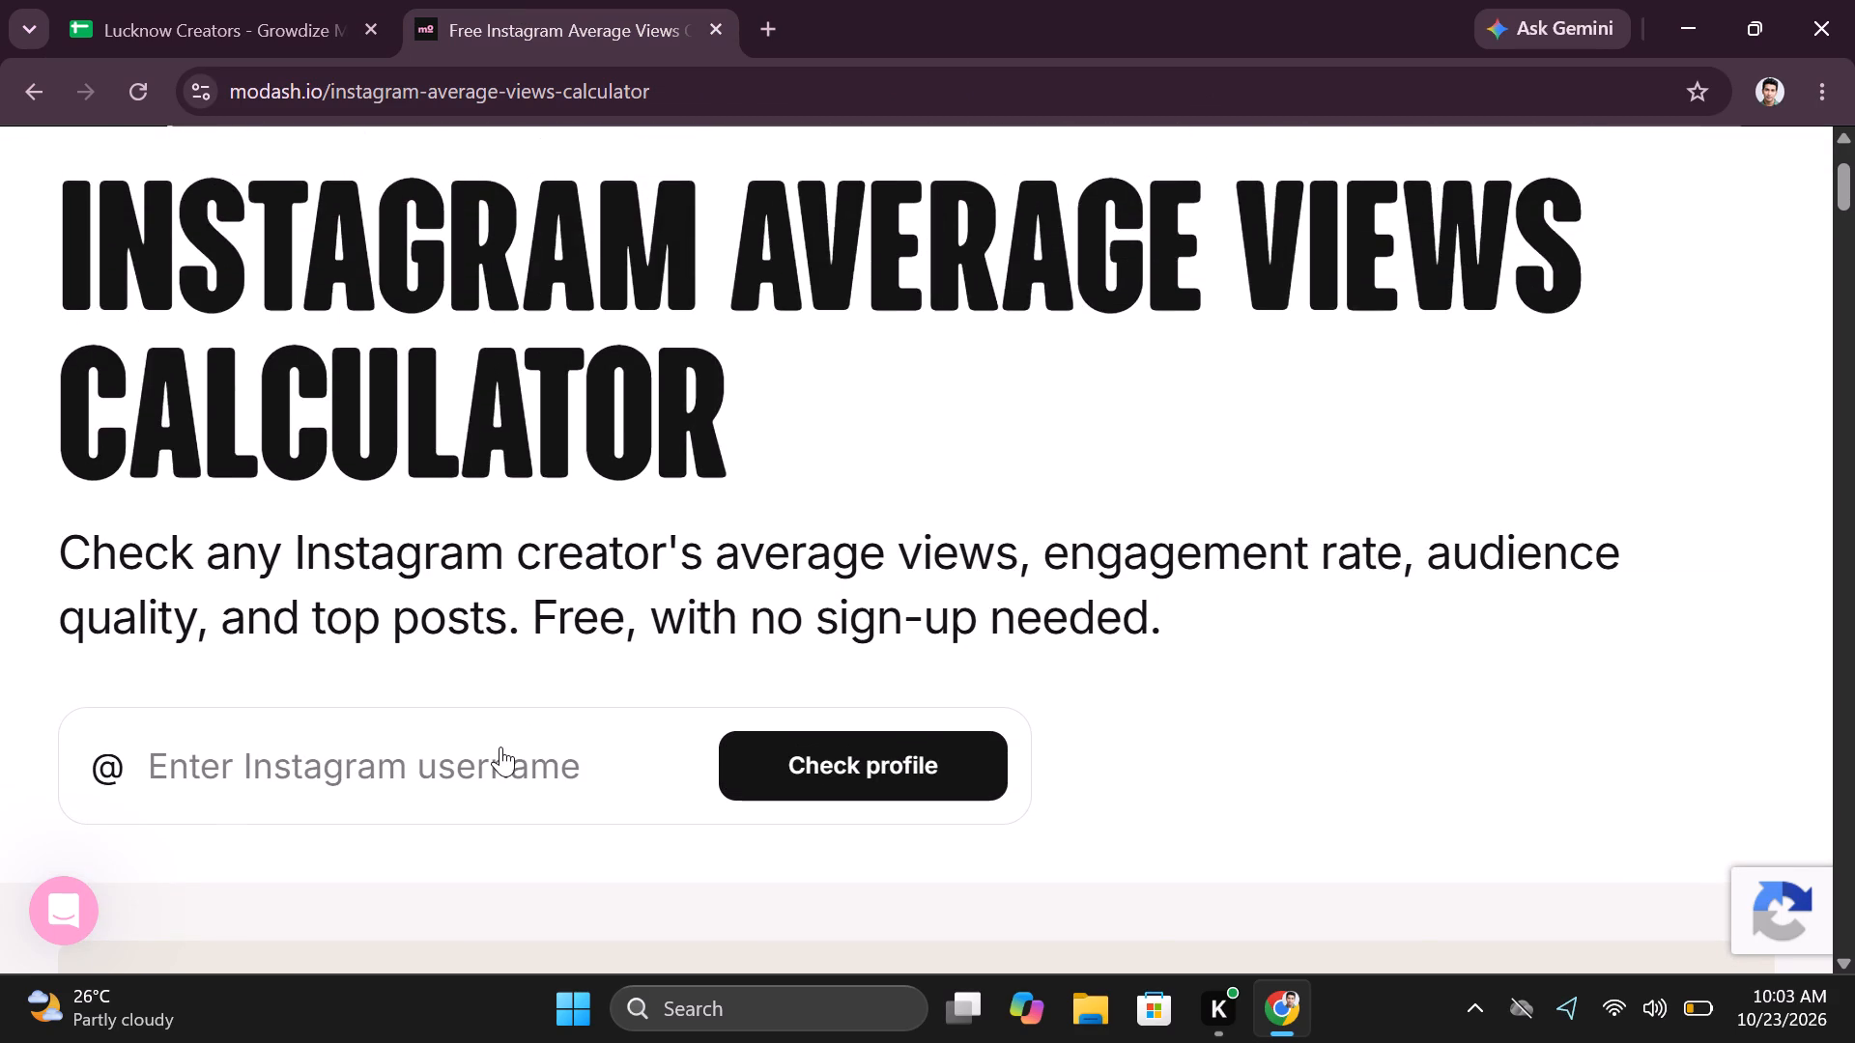
click(500, 747)
key(ctrl+v)
key(Return)
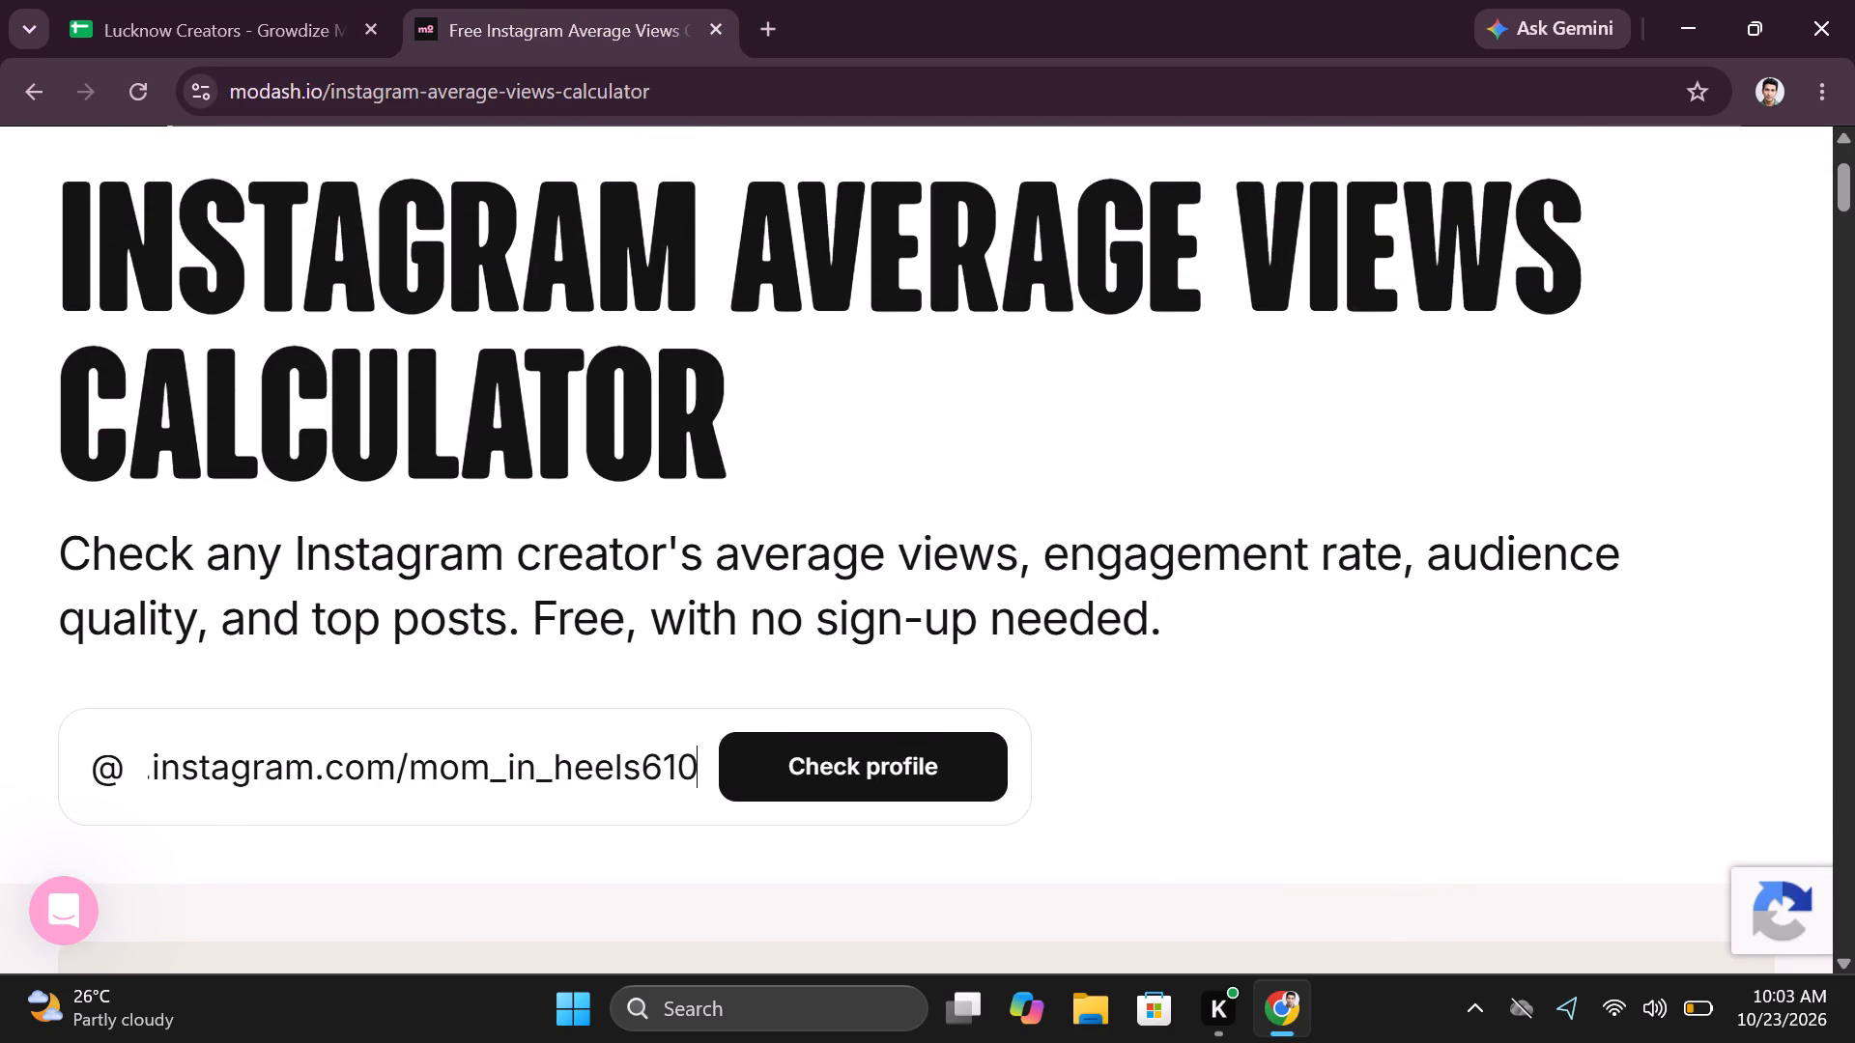
scroll(830, 605, down, 4)
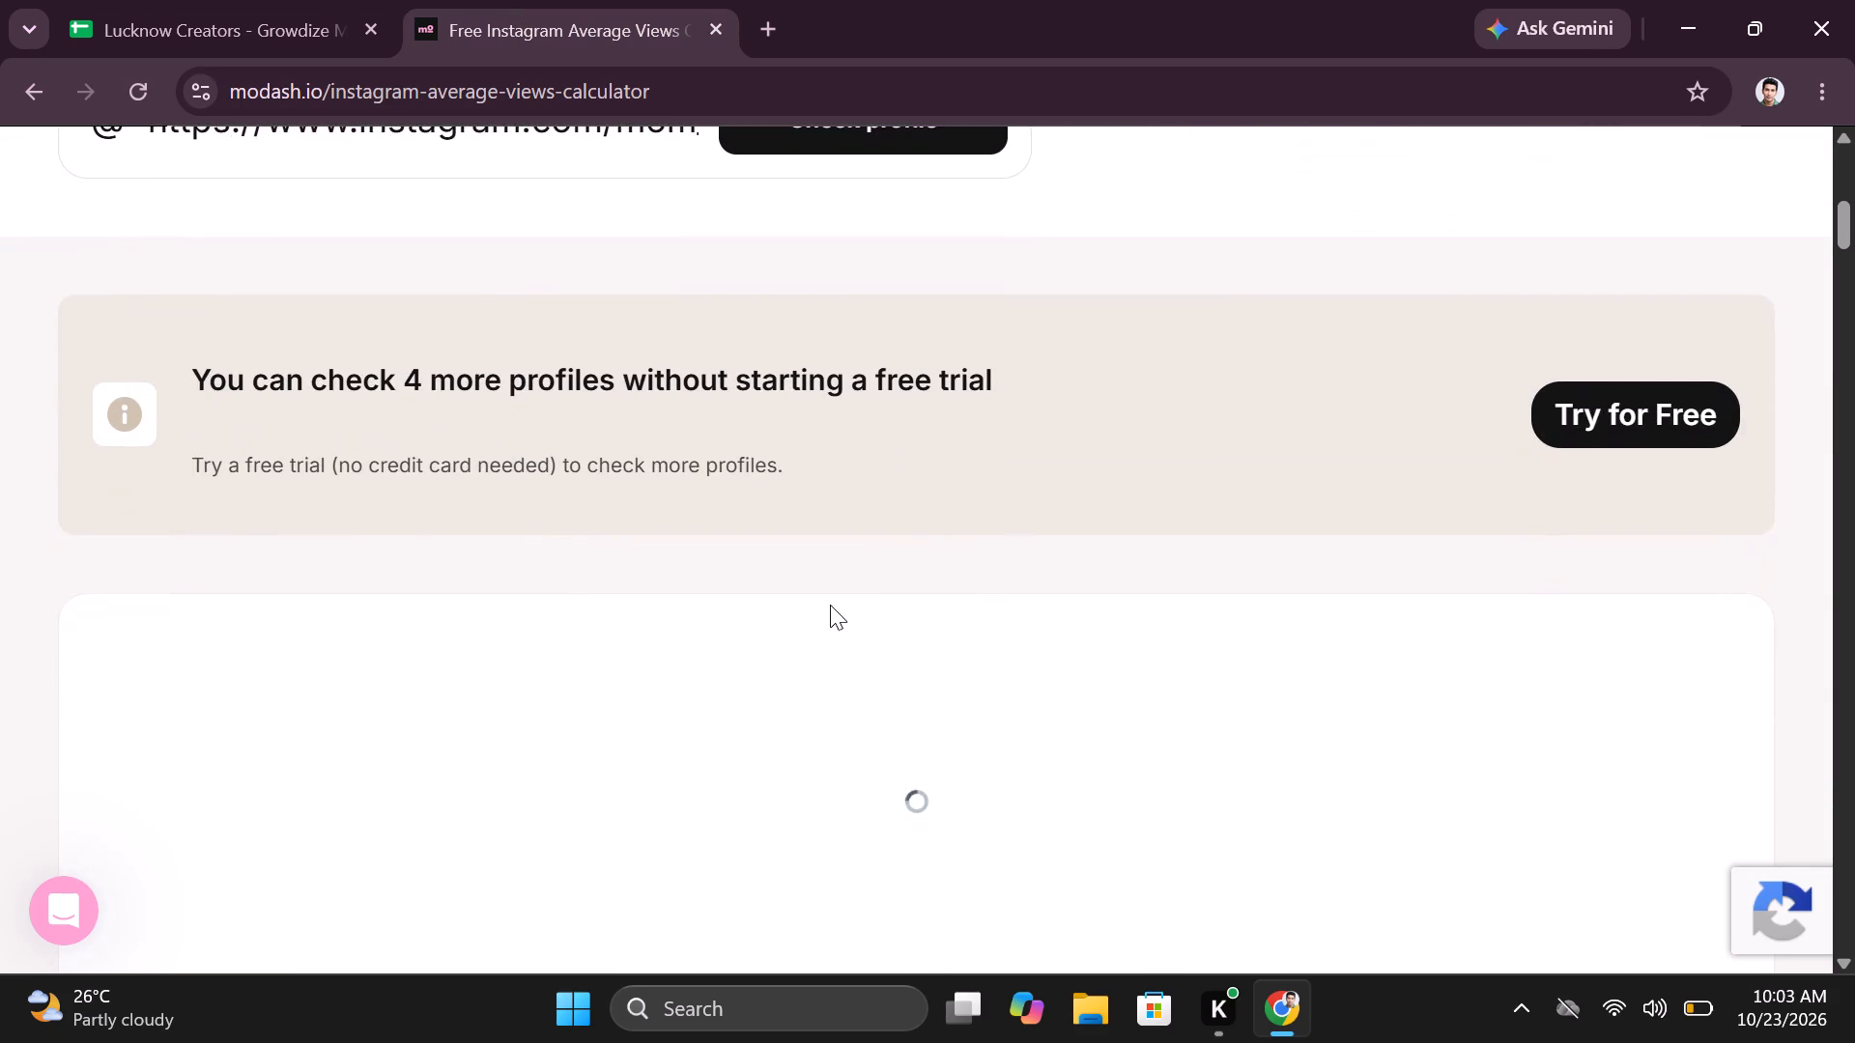
scroll(830, 605, down, 1)
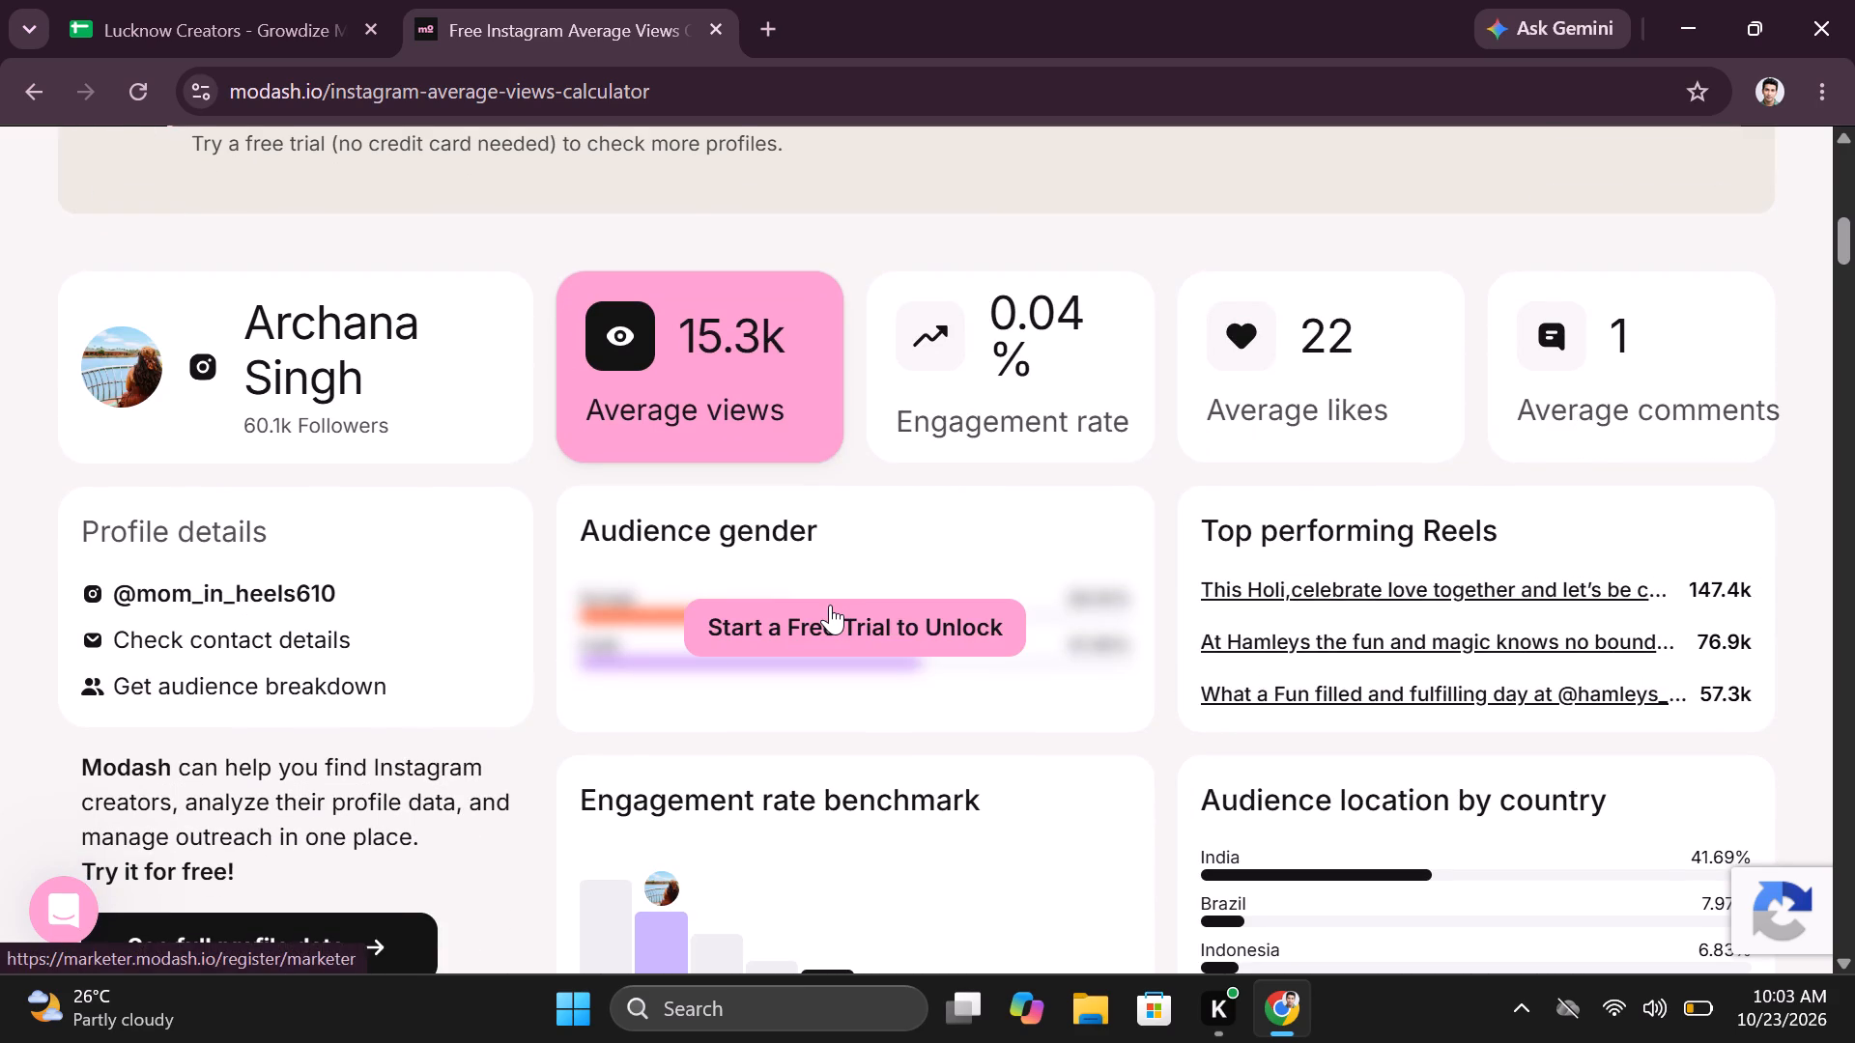
Enter 15.3K as the Avg. Views value in cell D36 of the Lucknow Creators spreadsheet.
click(198, 0)
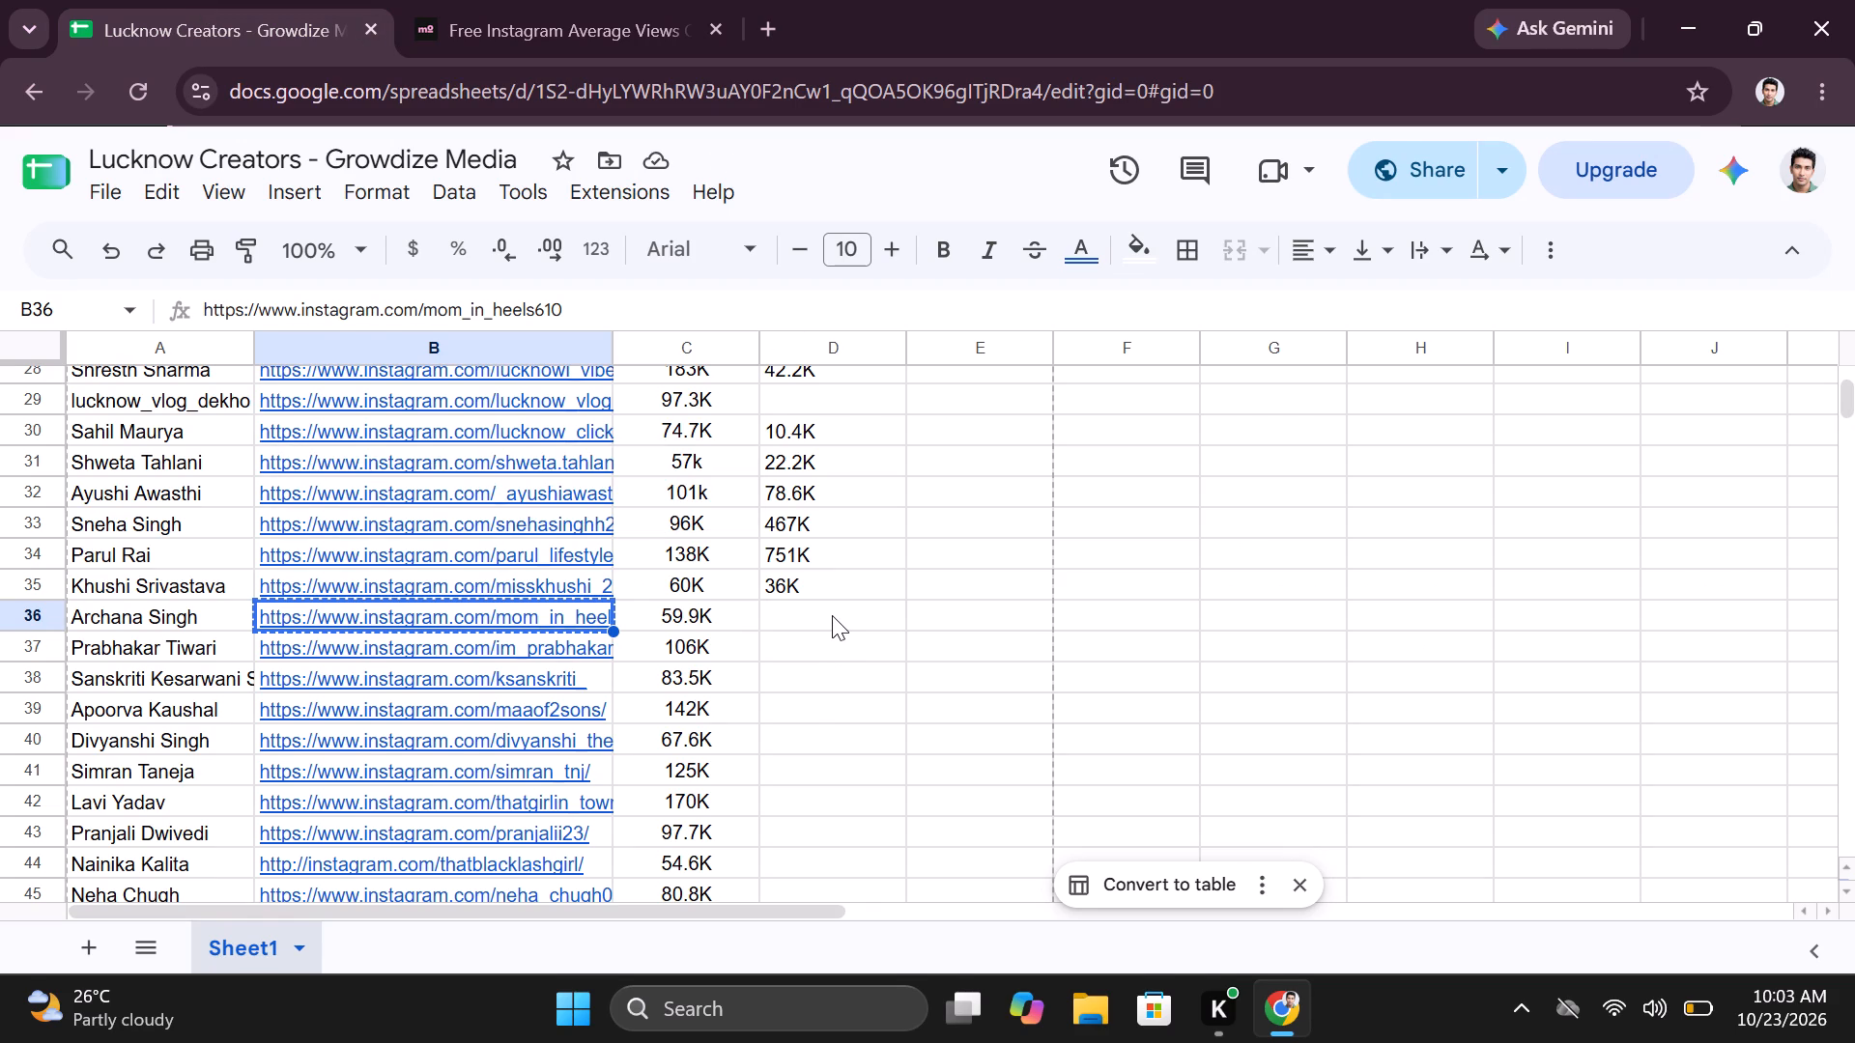
click(832, 614)
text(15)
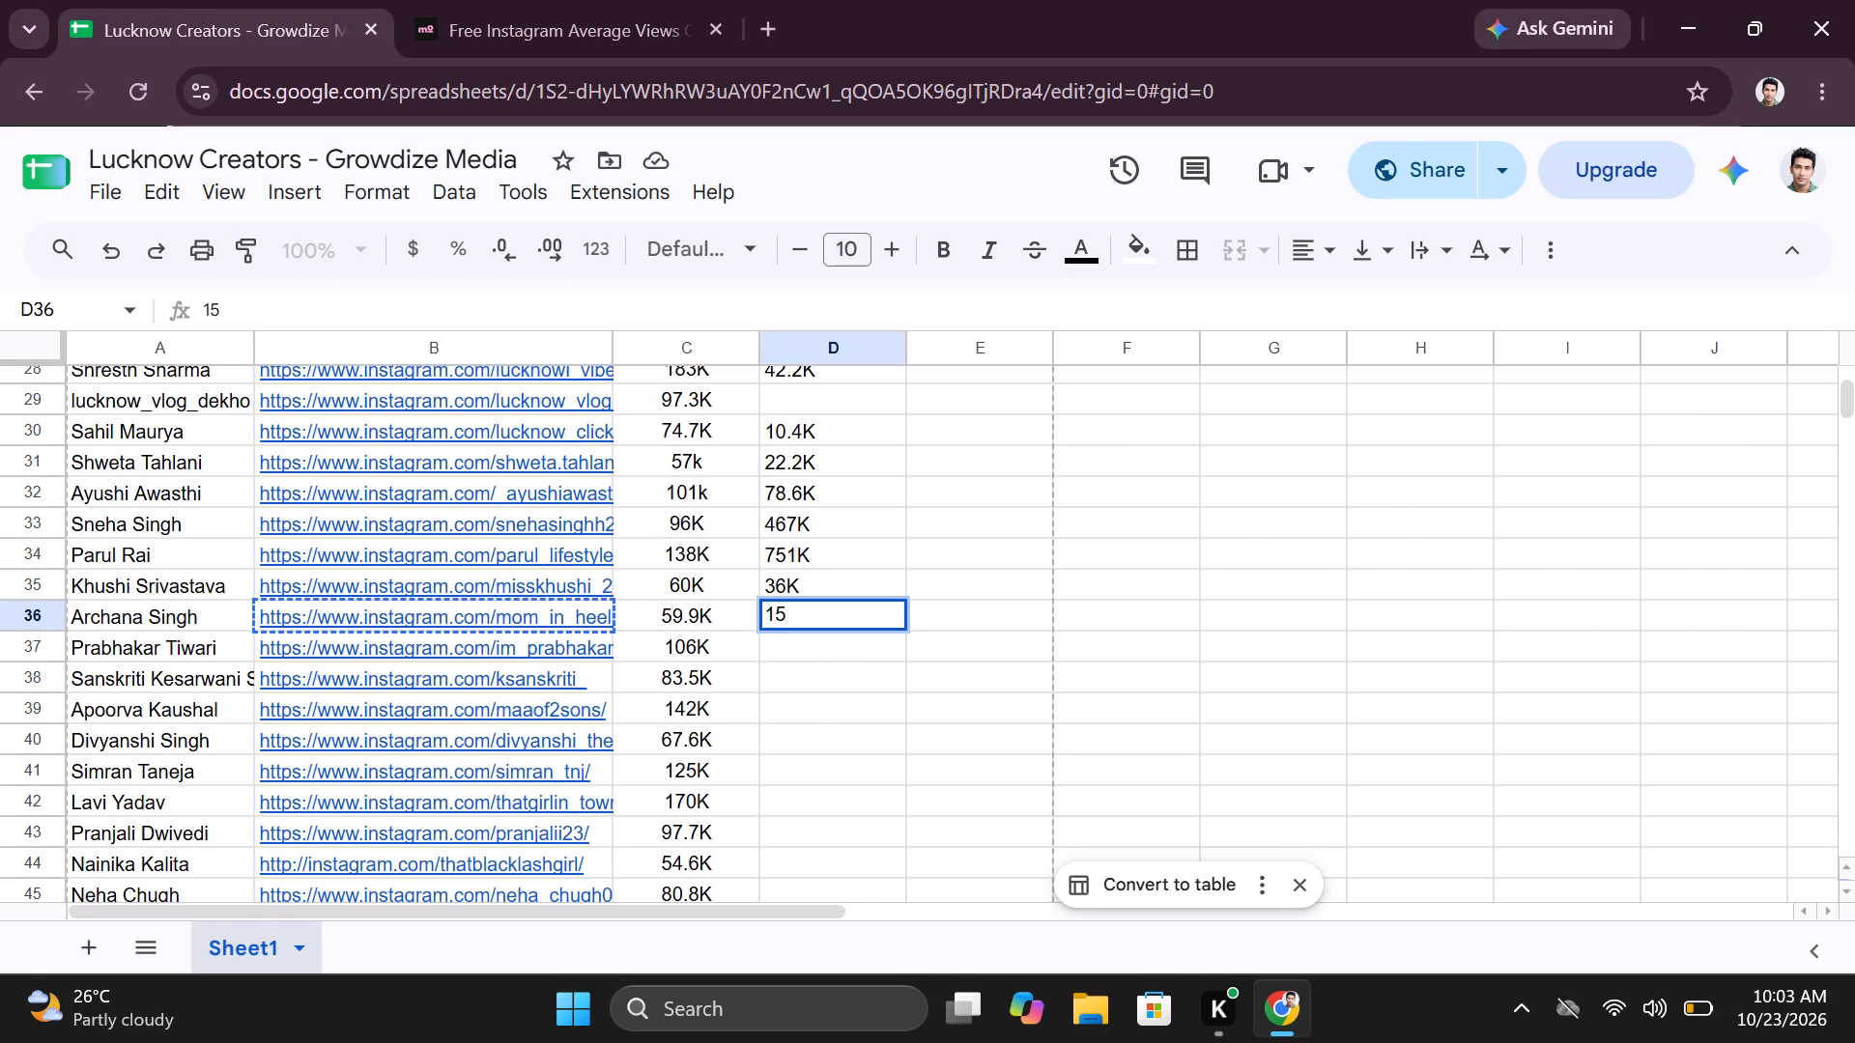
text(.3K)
Look up the profile link from cell B37 in Modash's Instagram average views calculator and view the creator's average views.
click(554, 645)
key(ctrl+c)
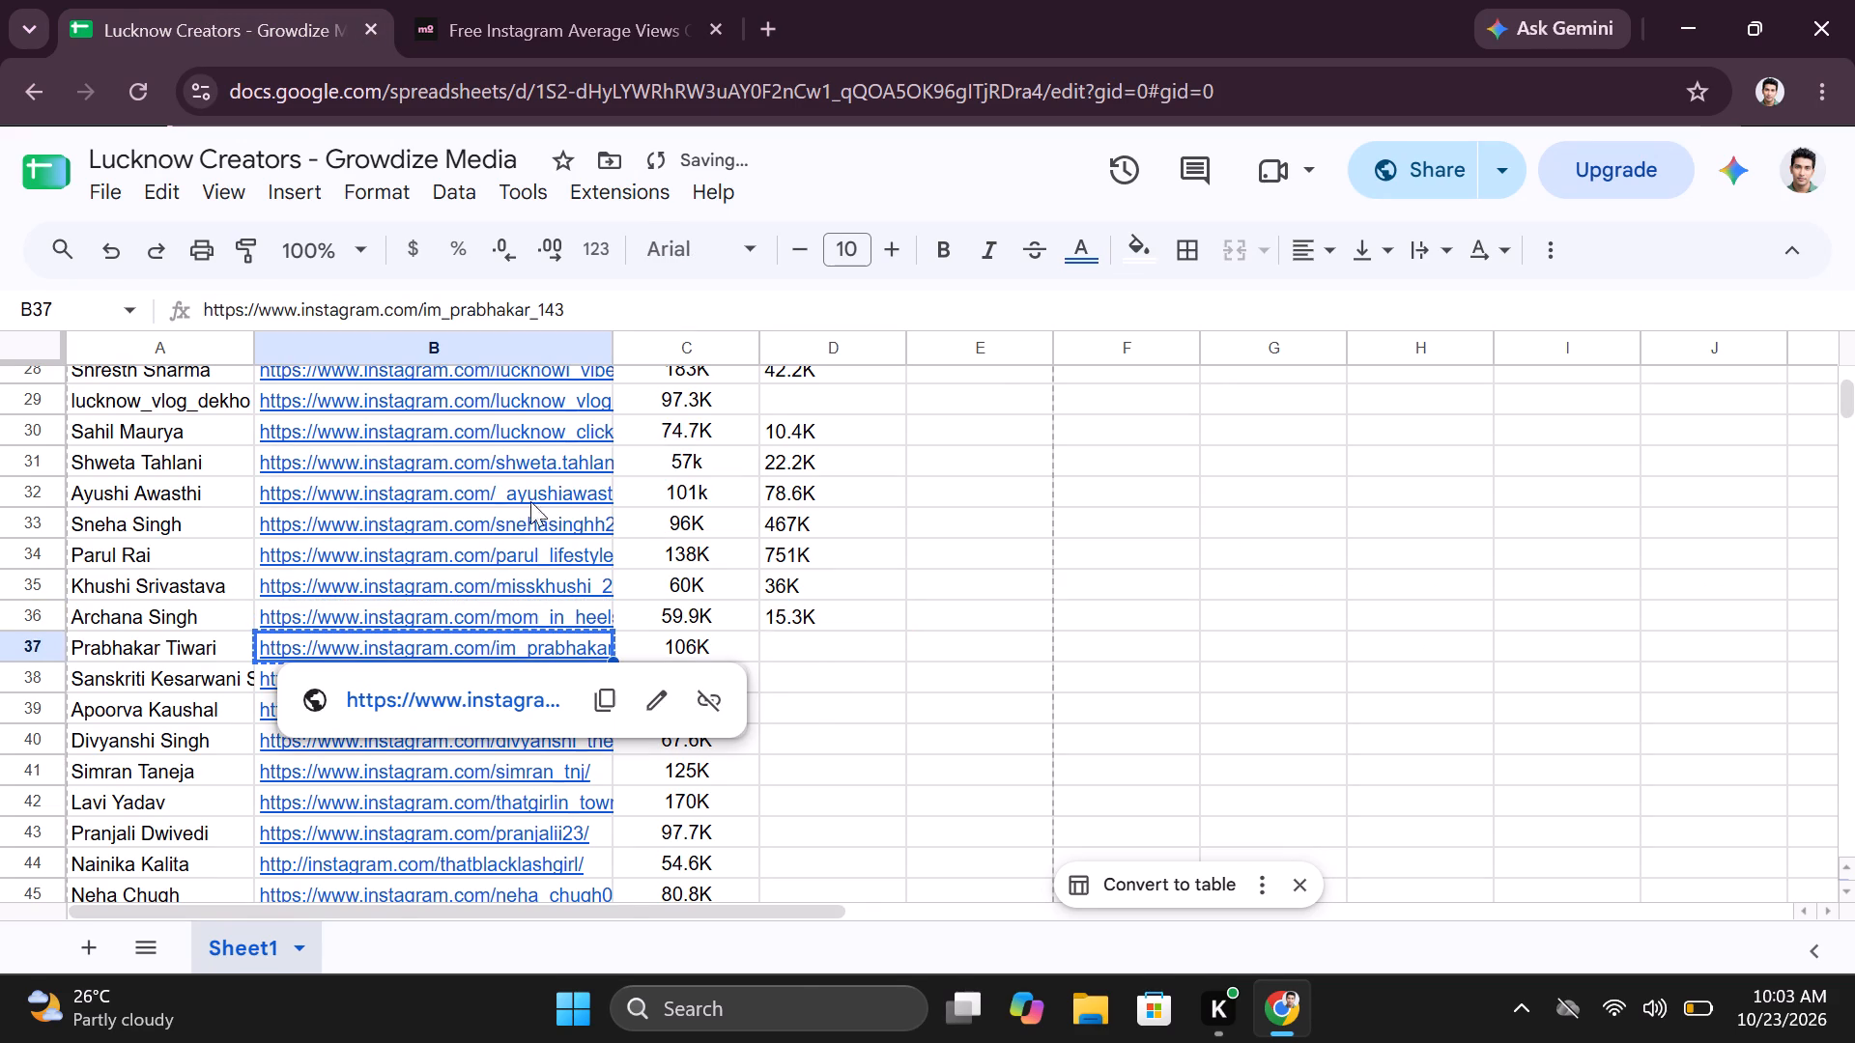
click(481, 0)
scroll(750, 419, up, 4)
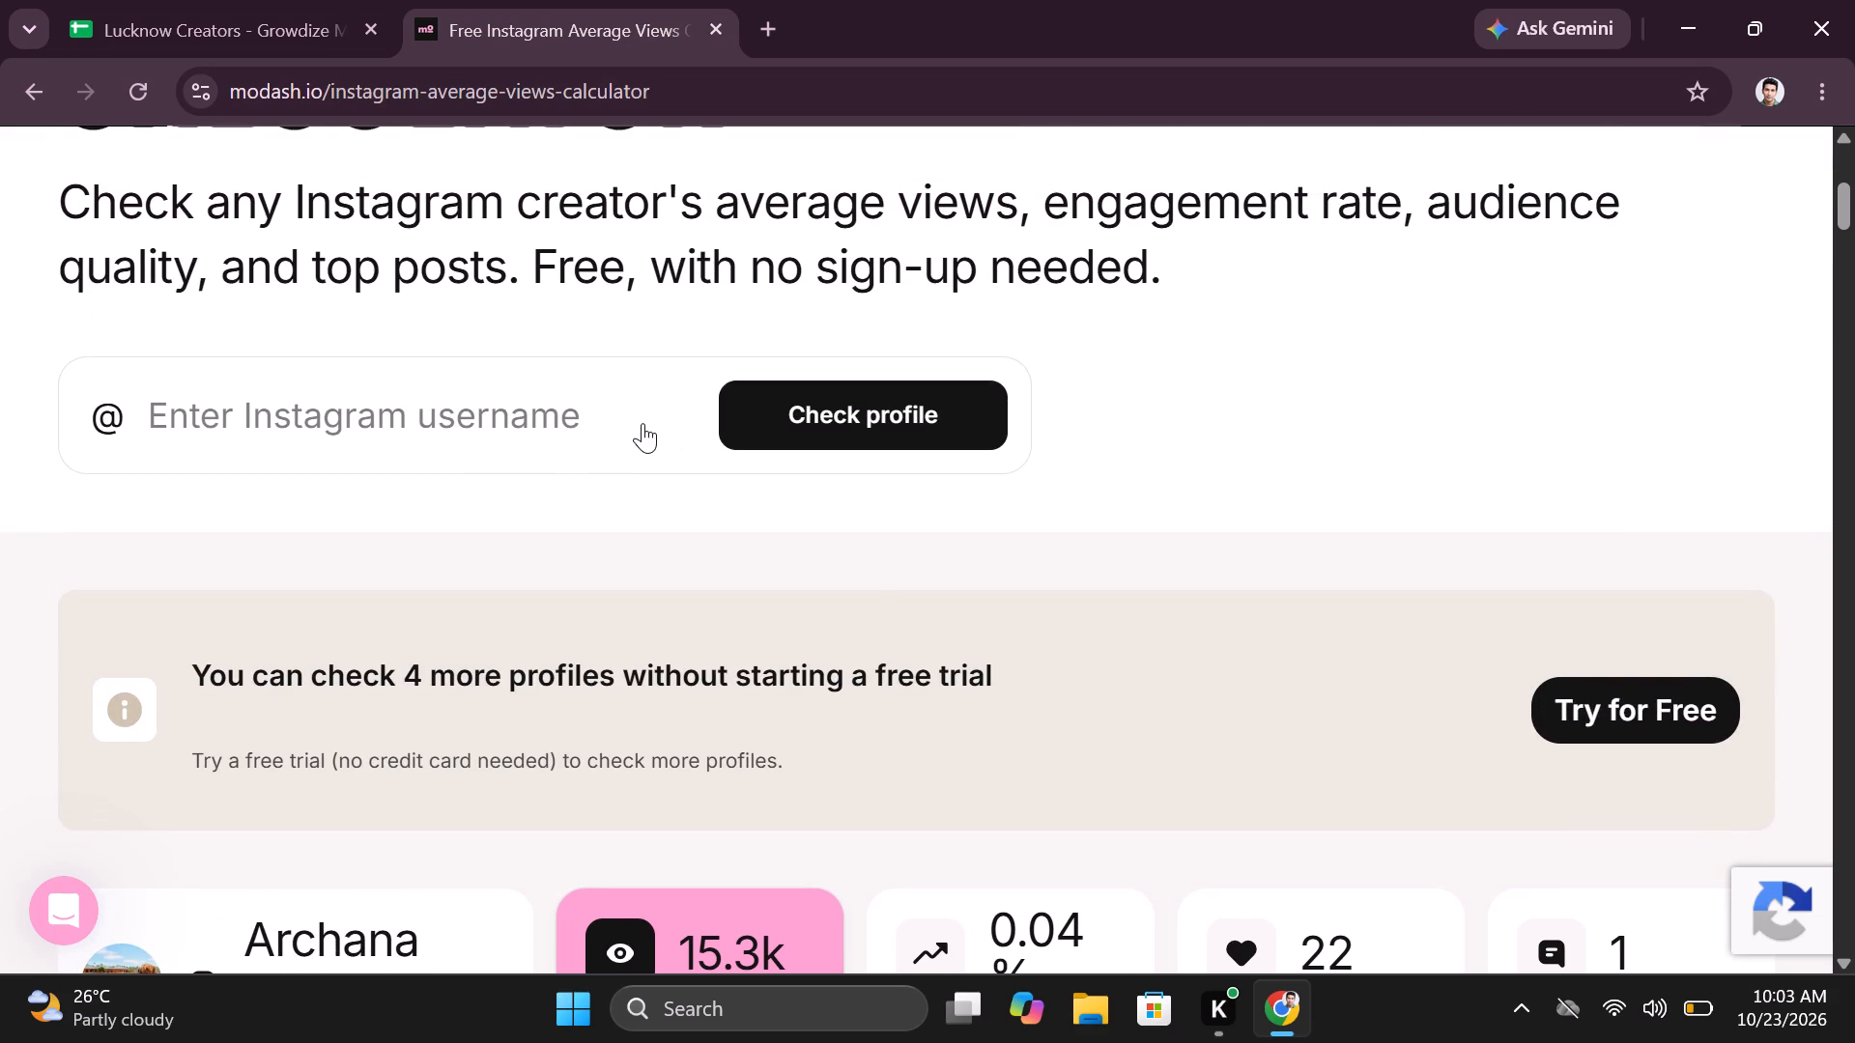
click(642, 423)
key(ctrl+v)
click(834, 411)
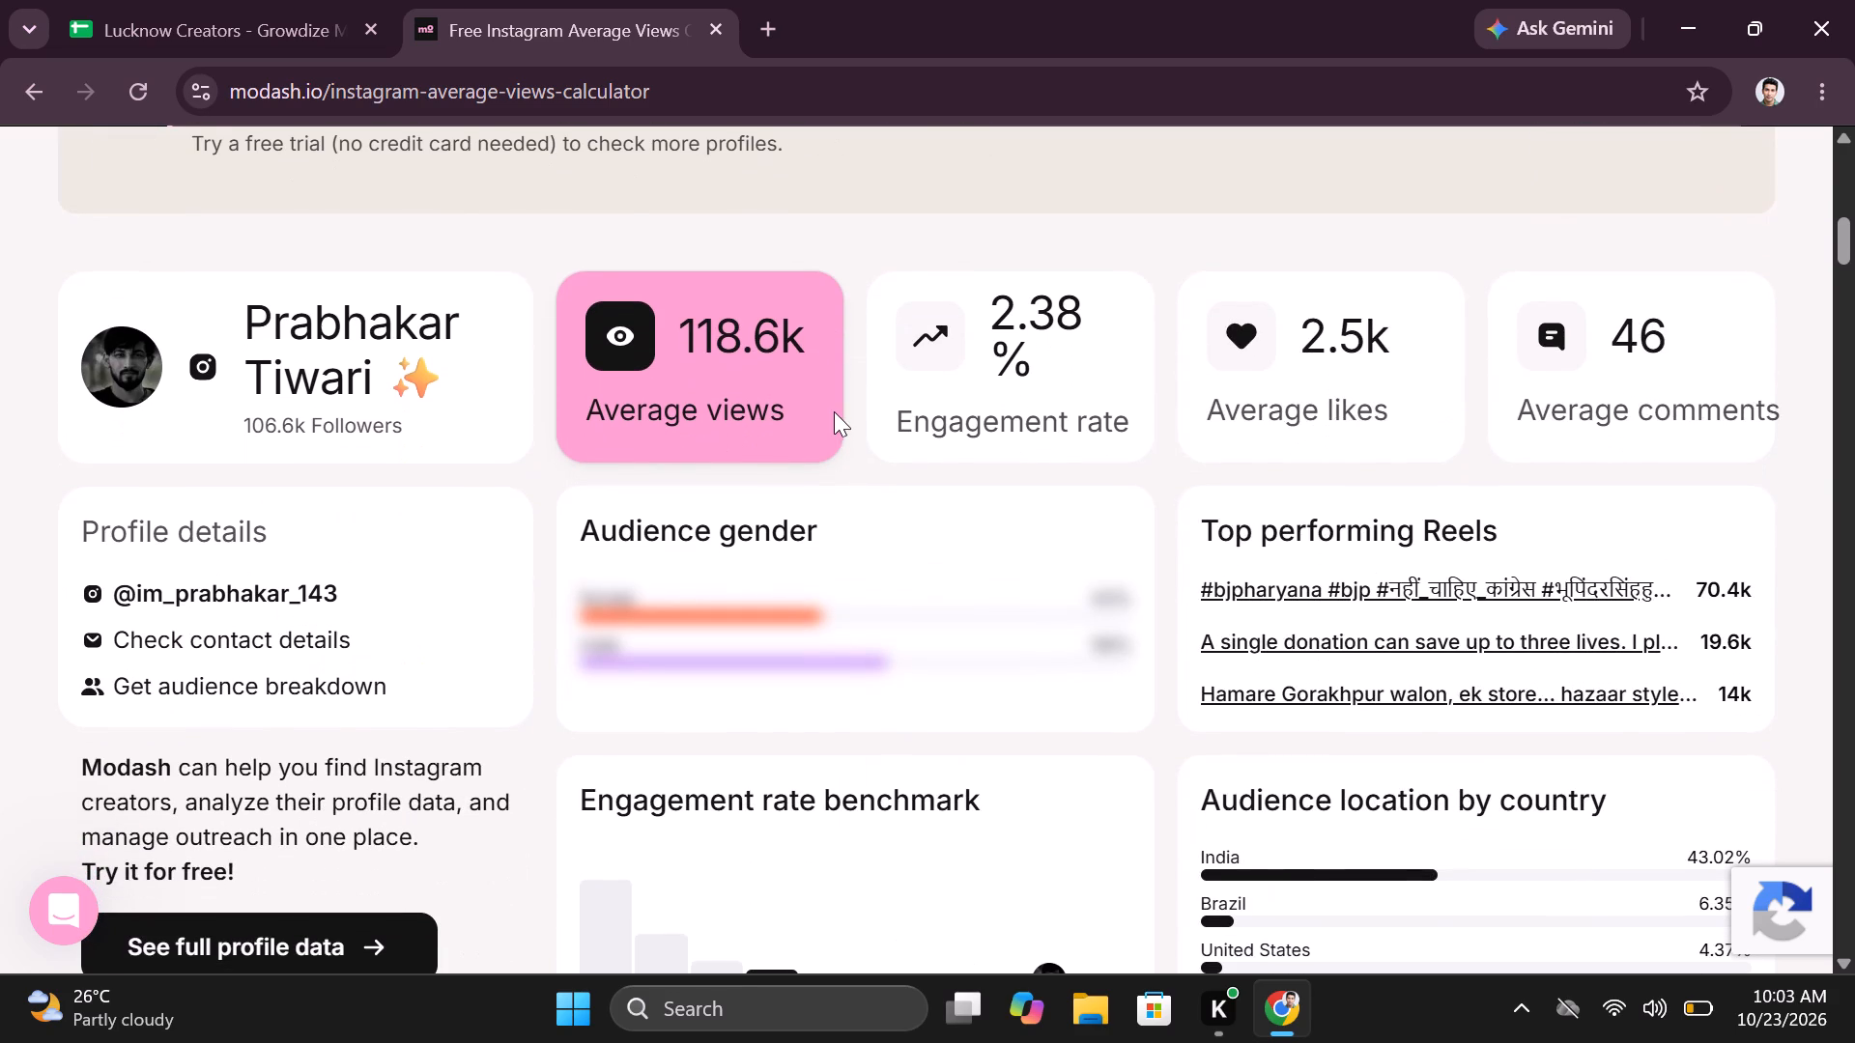
Enter 118.6K as the Avg. Views value in cell D37 of the Lucknow Creators spreadsheet.
click(154, 0)
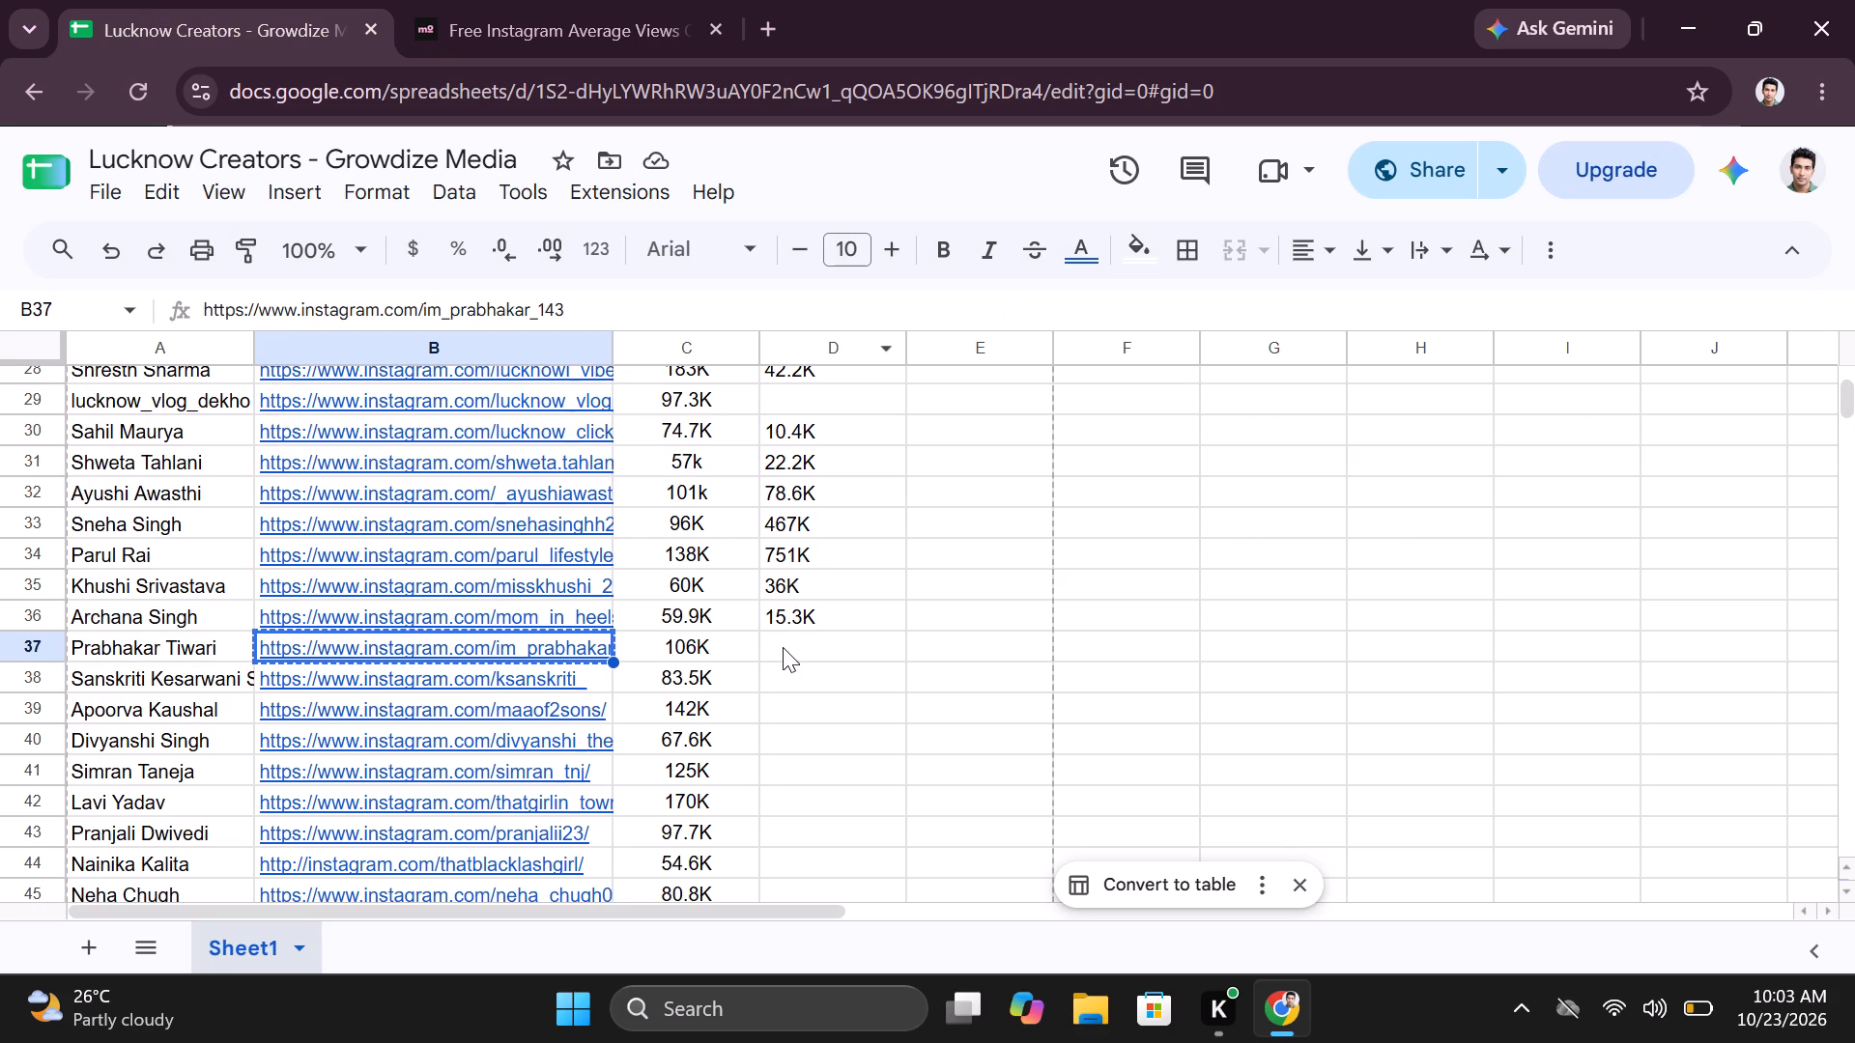
click(783, 647)
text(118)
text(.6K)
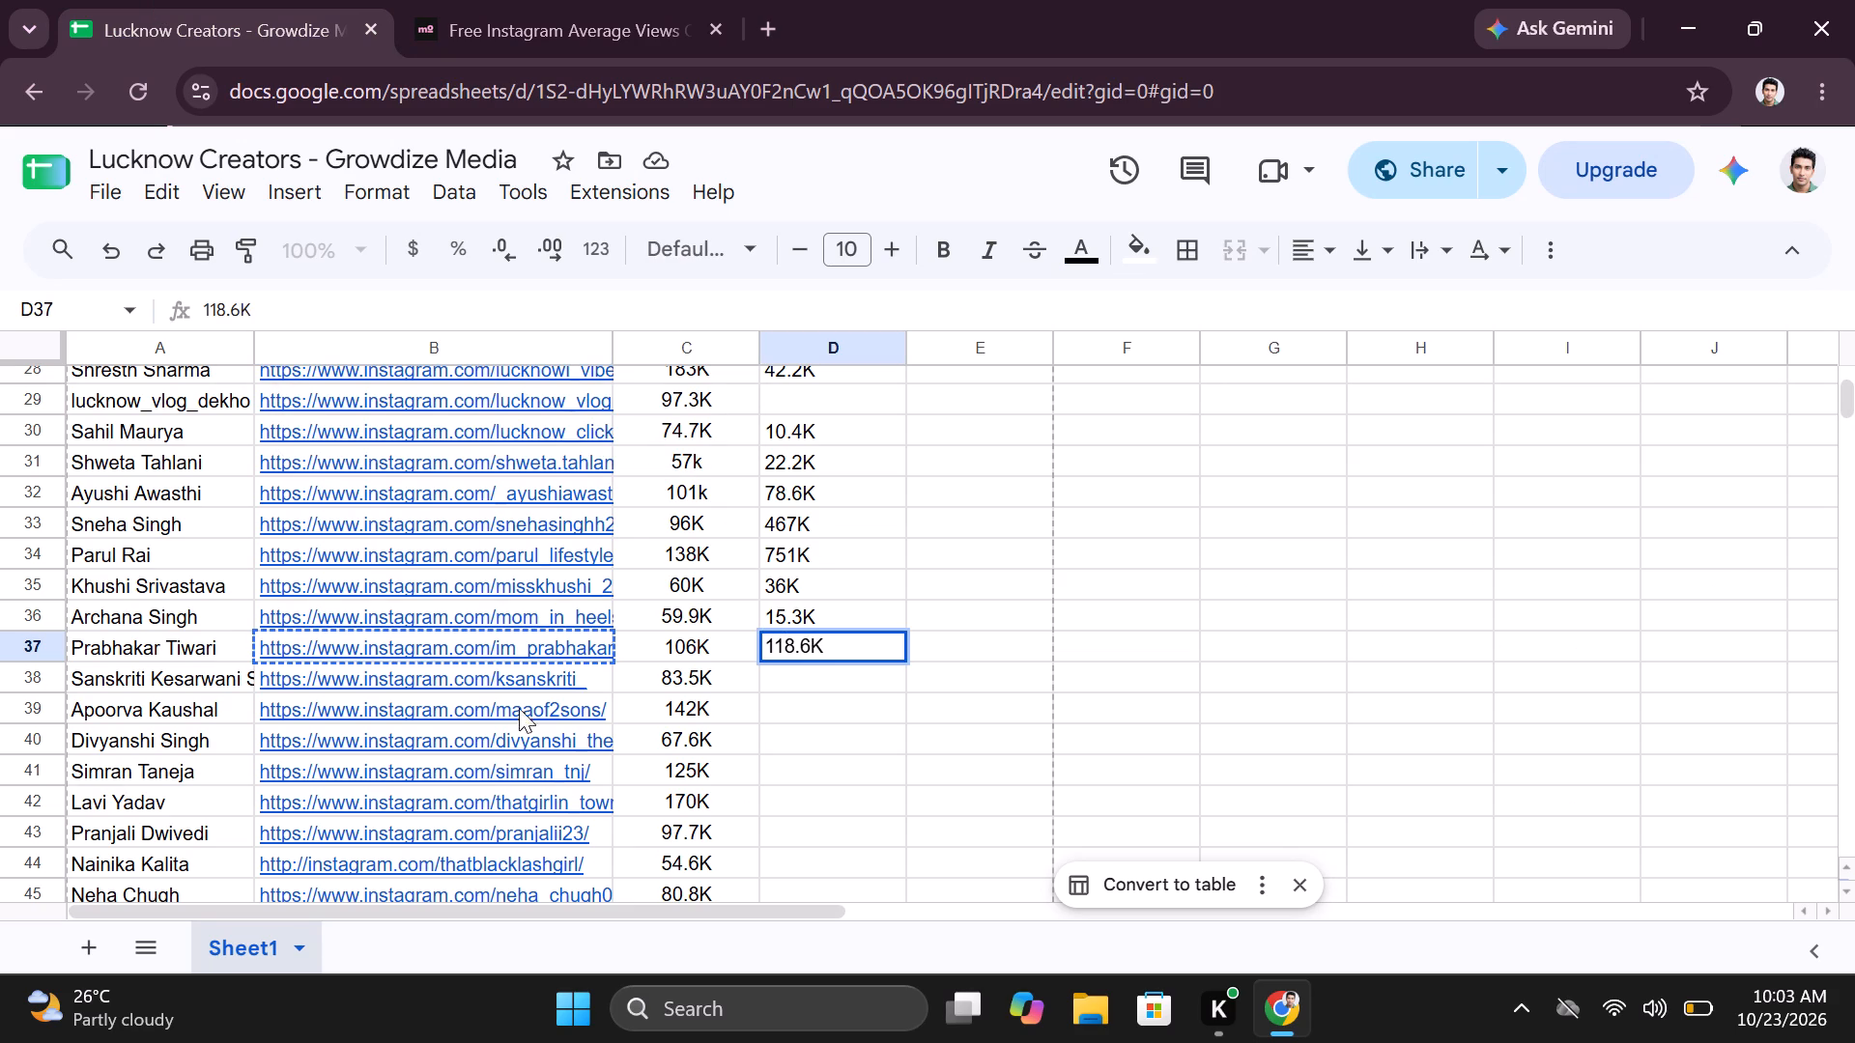
Look up the profile link from cell B38 in Modash's Instagram average views calculator and view the creator's average views.
click(525, 685)
key(ctrl+c)
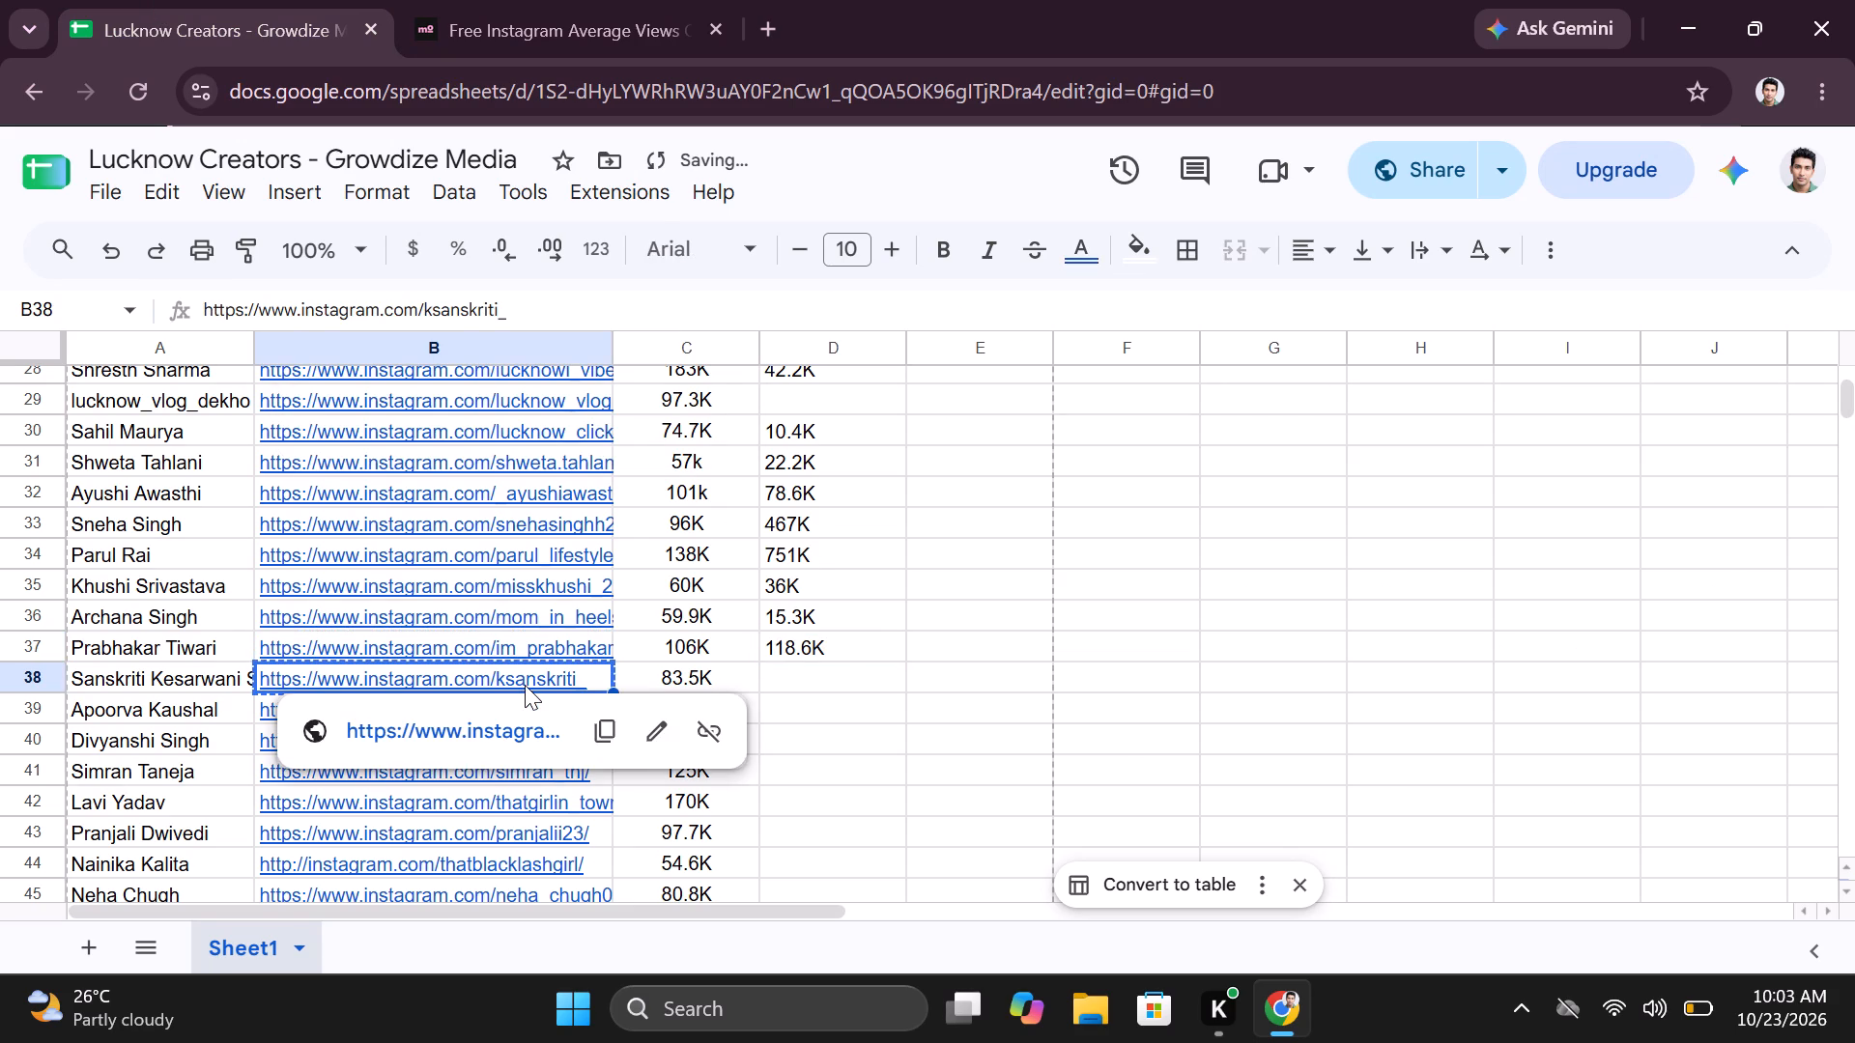
click(499, 25)
scroll(662, 394, up, 4)
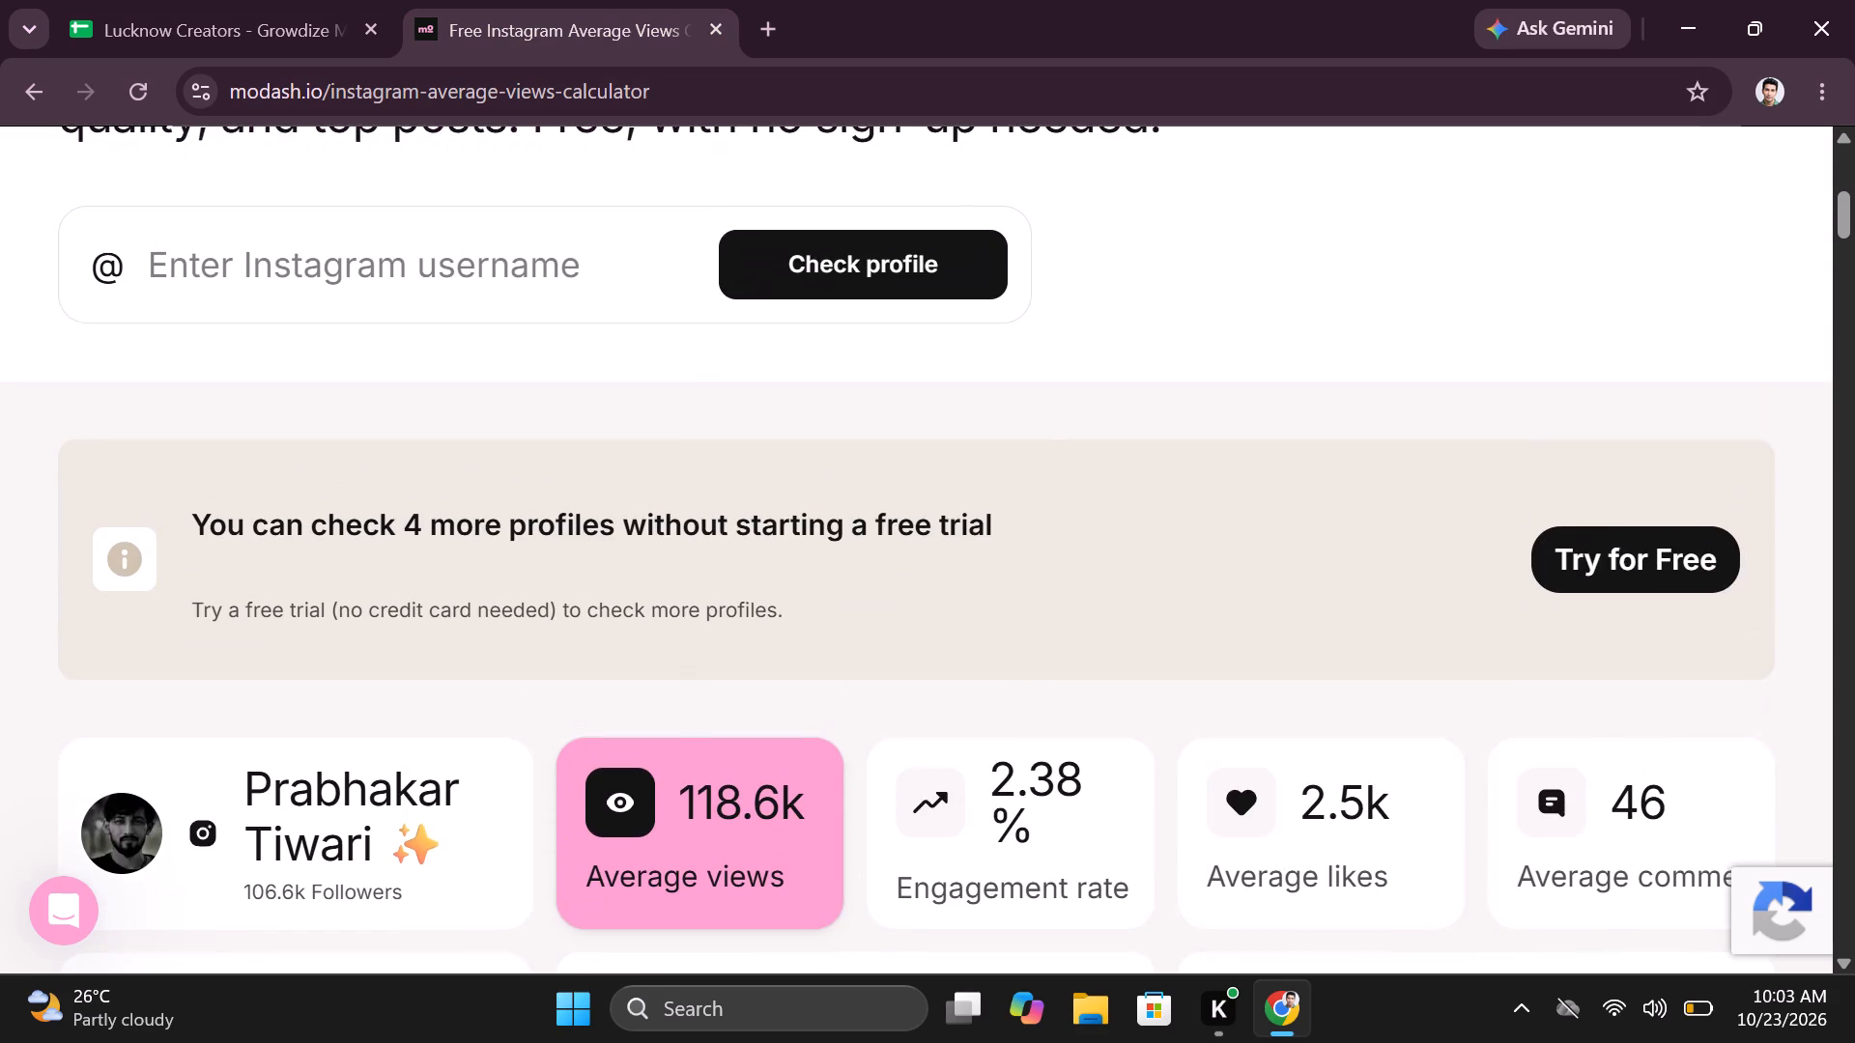
click(530, 272)
key(ctrl+v)
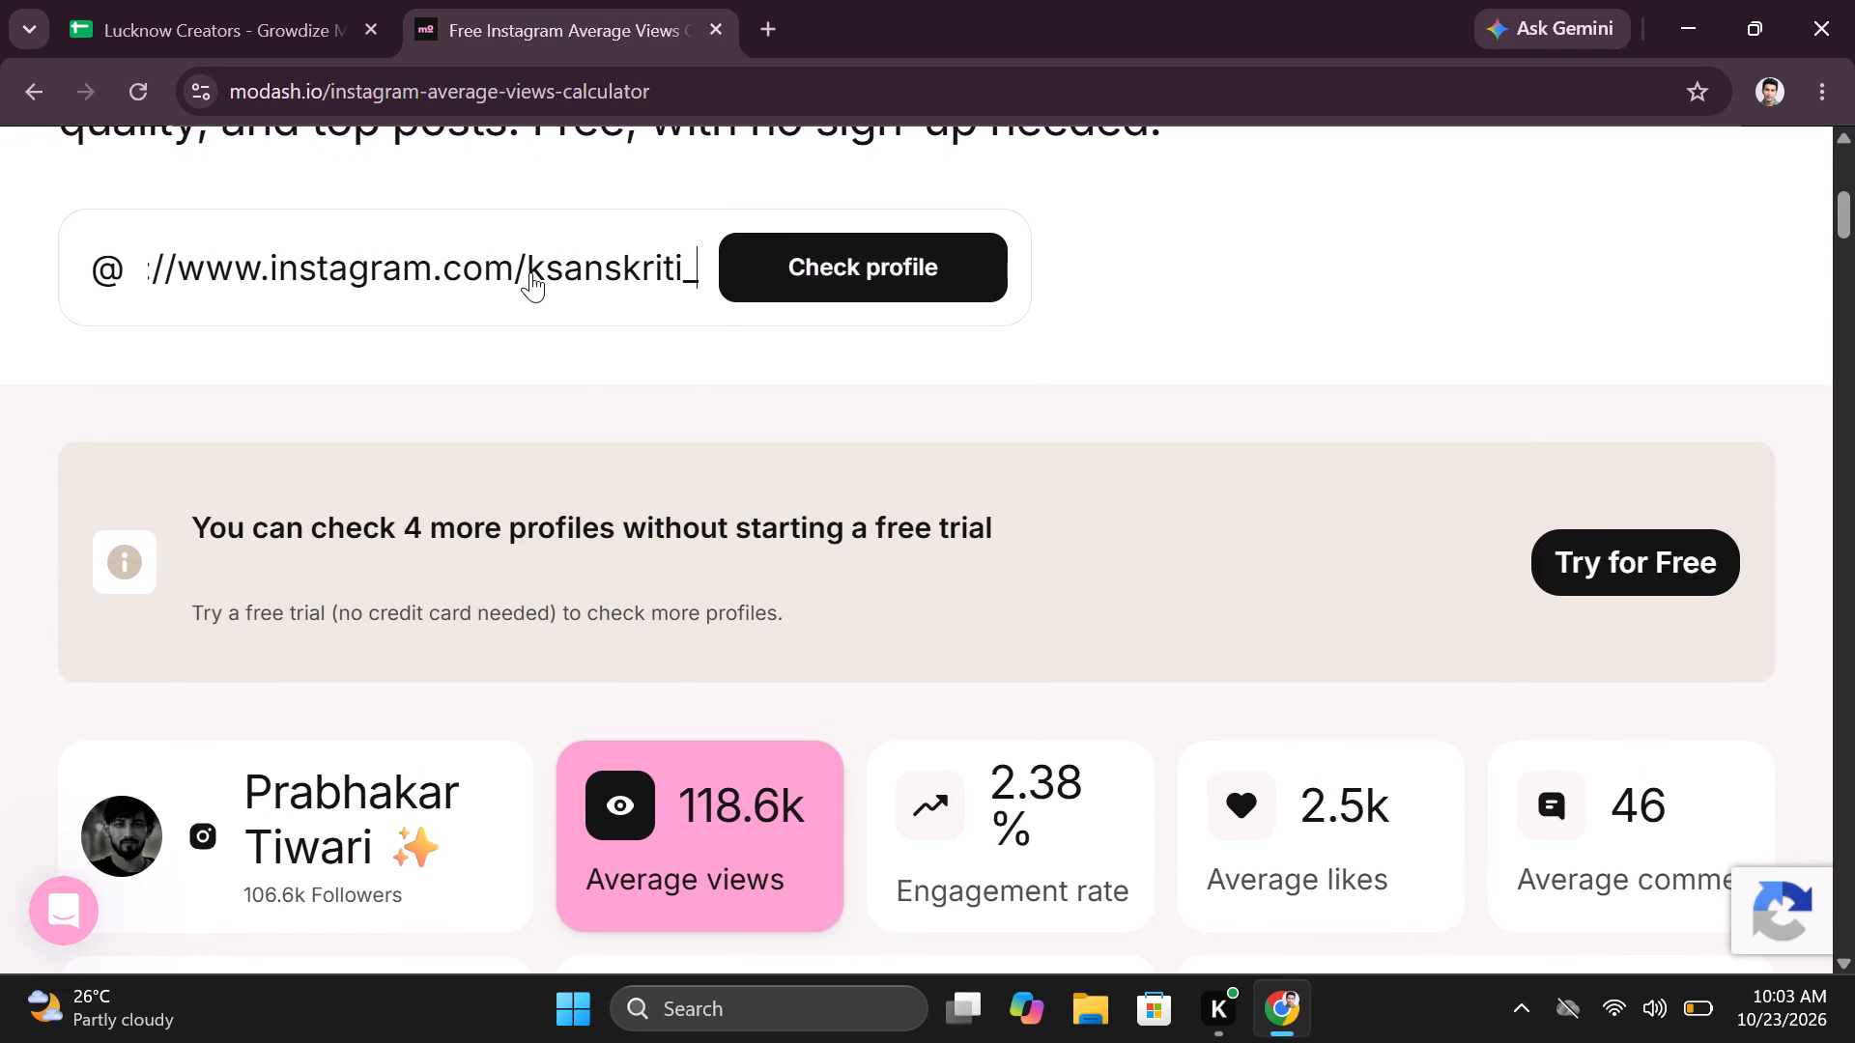
key(Return)
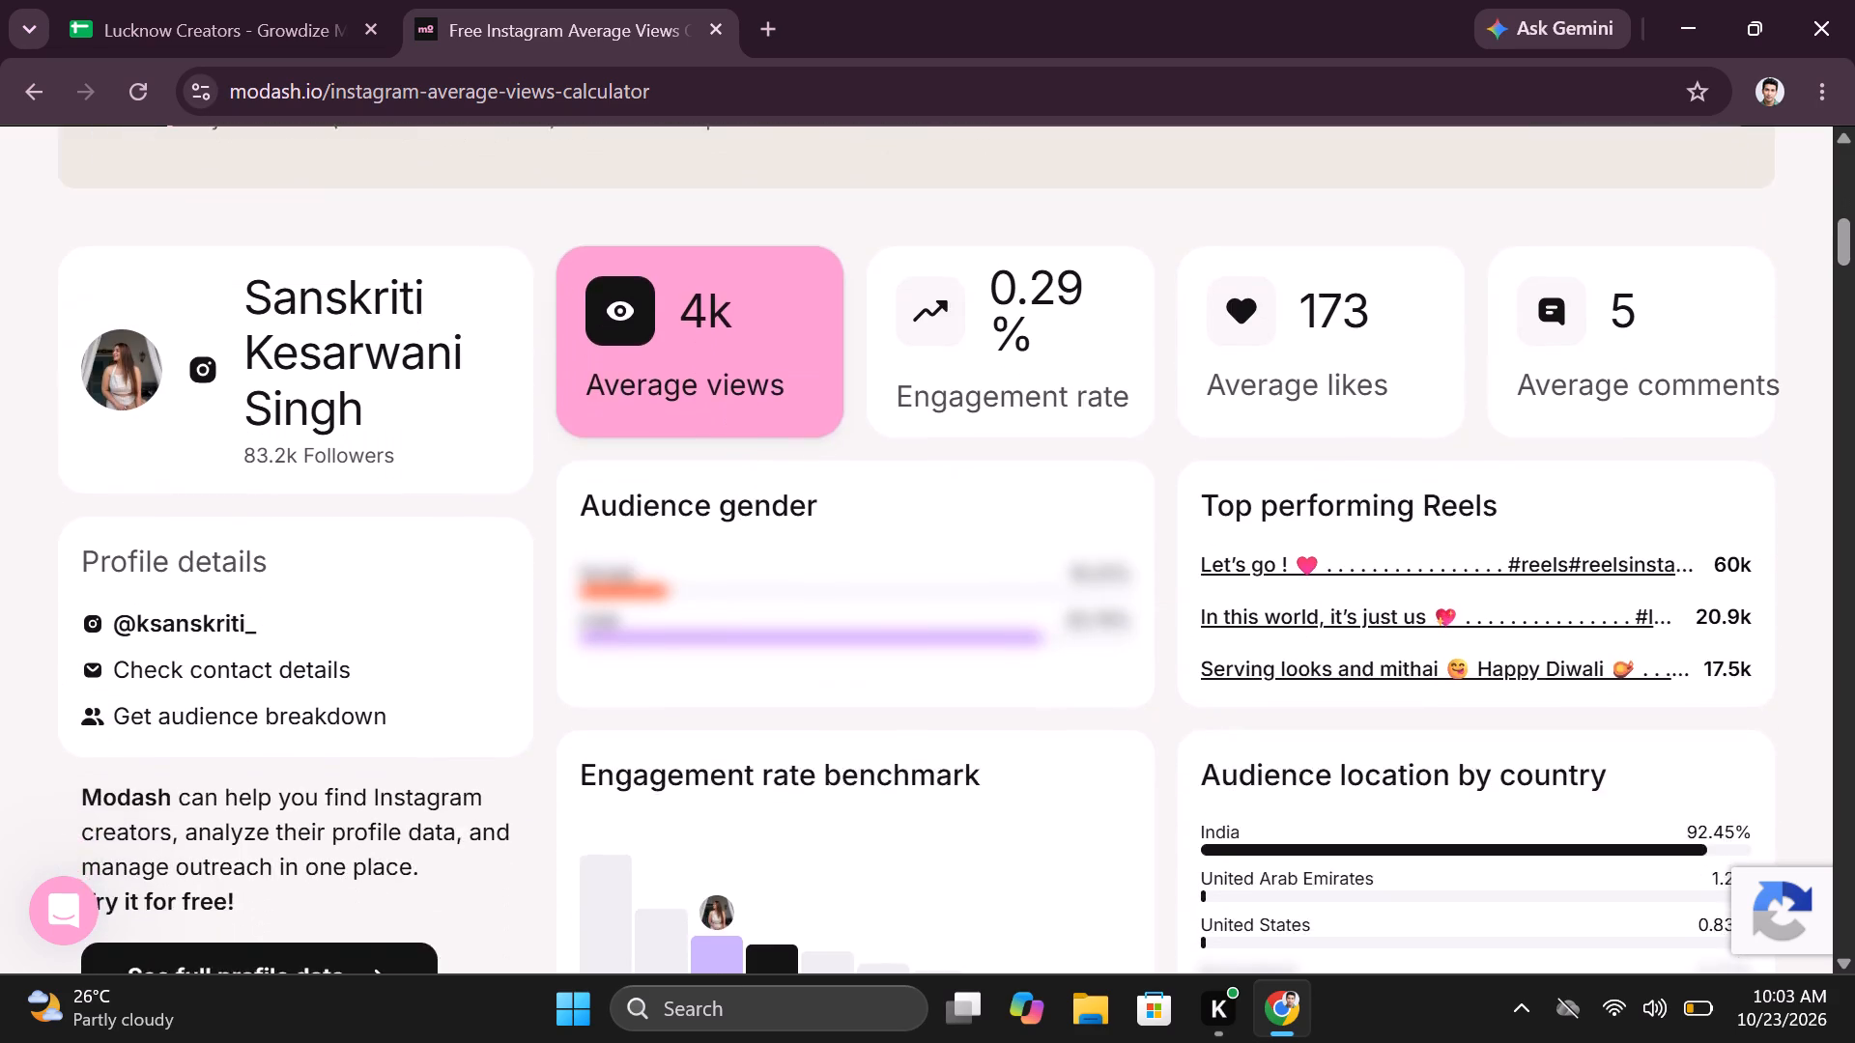
Enter 4K as the Avg. Views value in cell D38 of the Lucknow Creators spreadsheet.
click(188, 0)
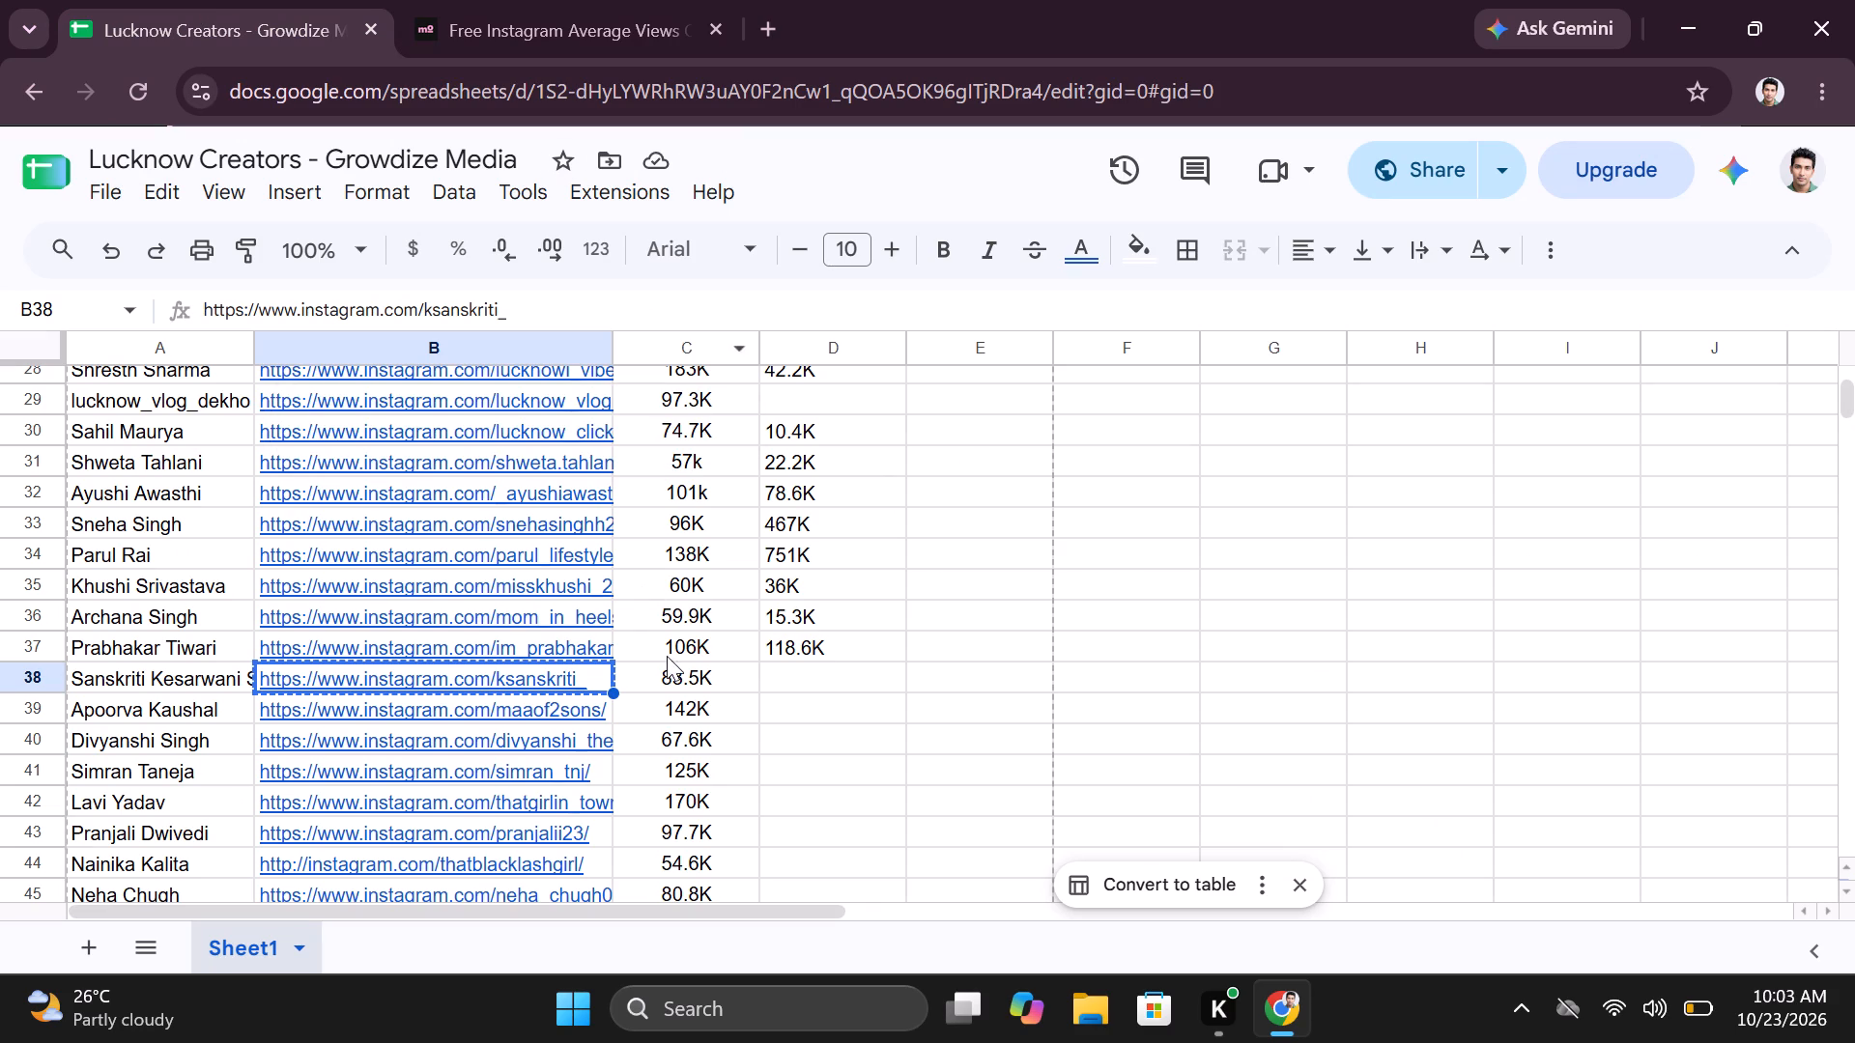
click(791, 696)
click(812, 679)
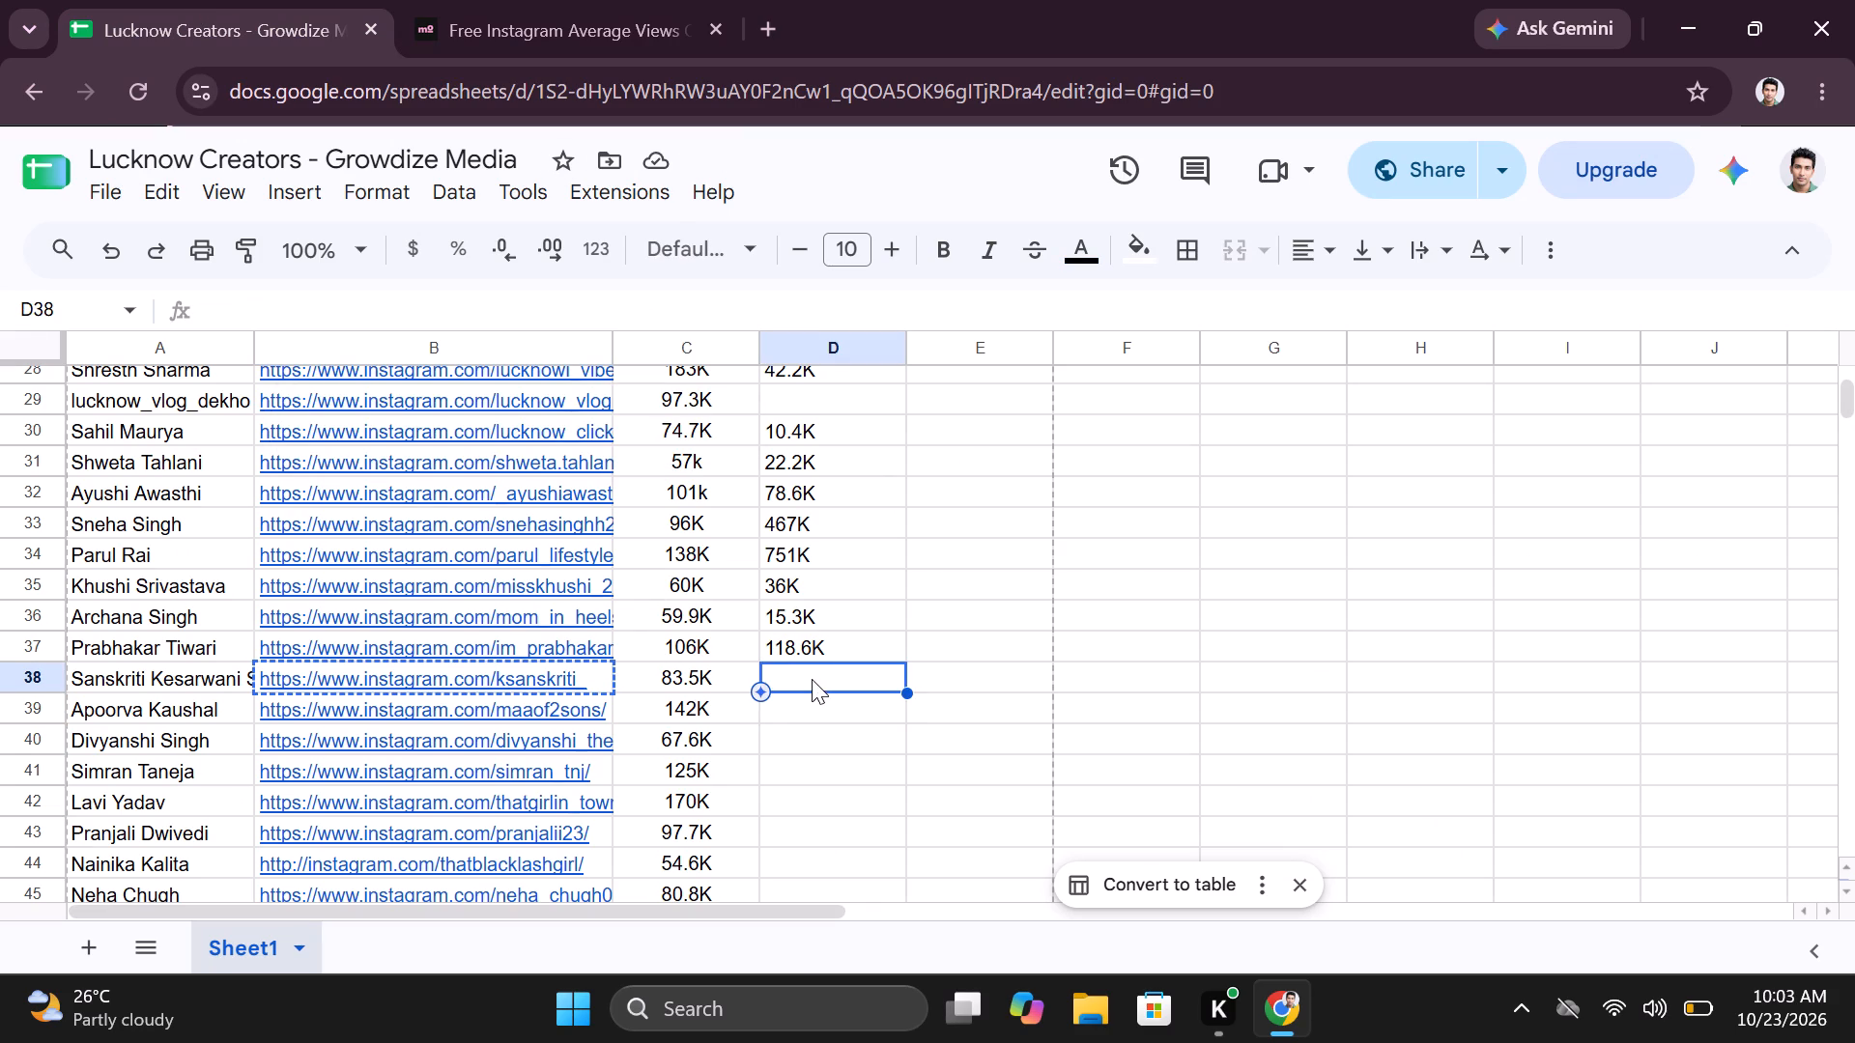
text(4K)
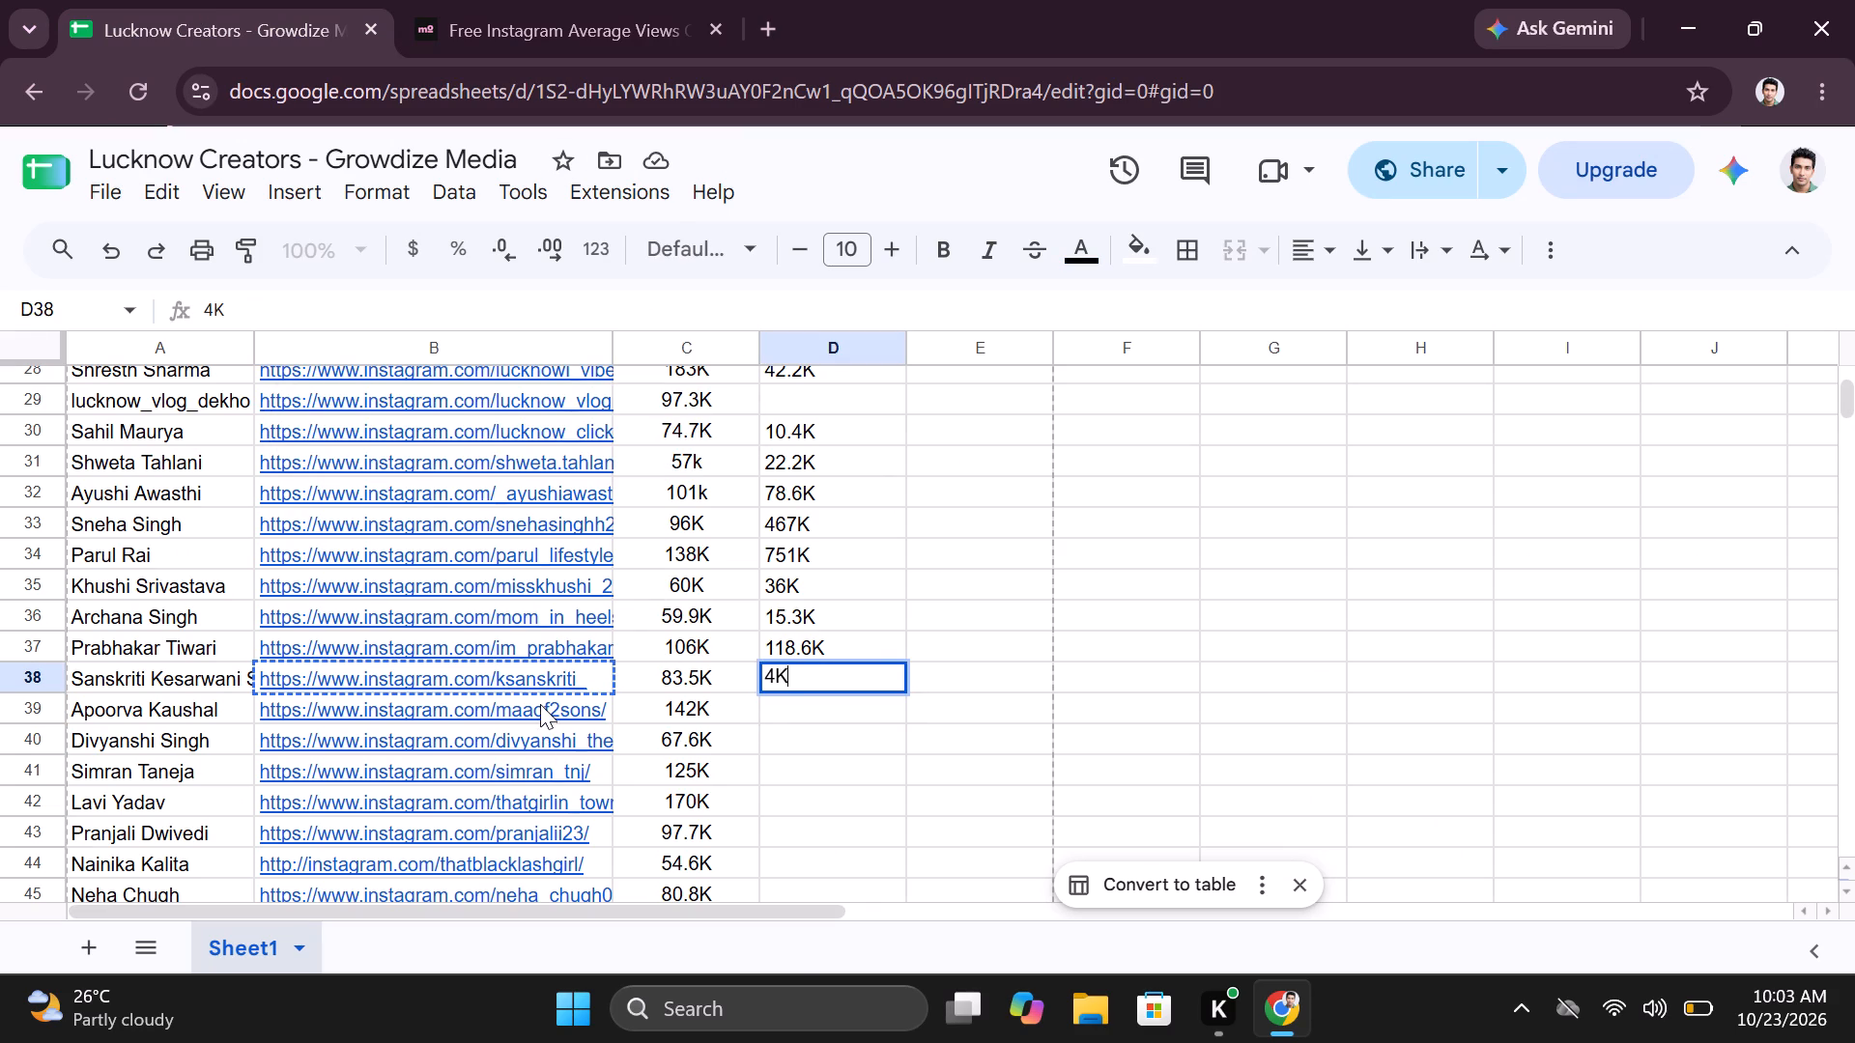
Look up the profile link from cell B39 in Modash's Instagram average views calculator and view the creator's average views.
click(540, 704)
key(ctrl+c)
ctrl+click(540, 704)
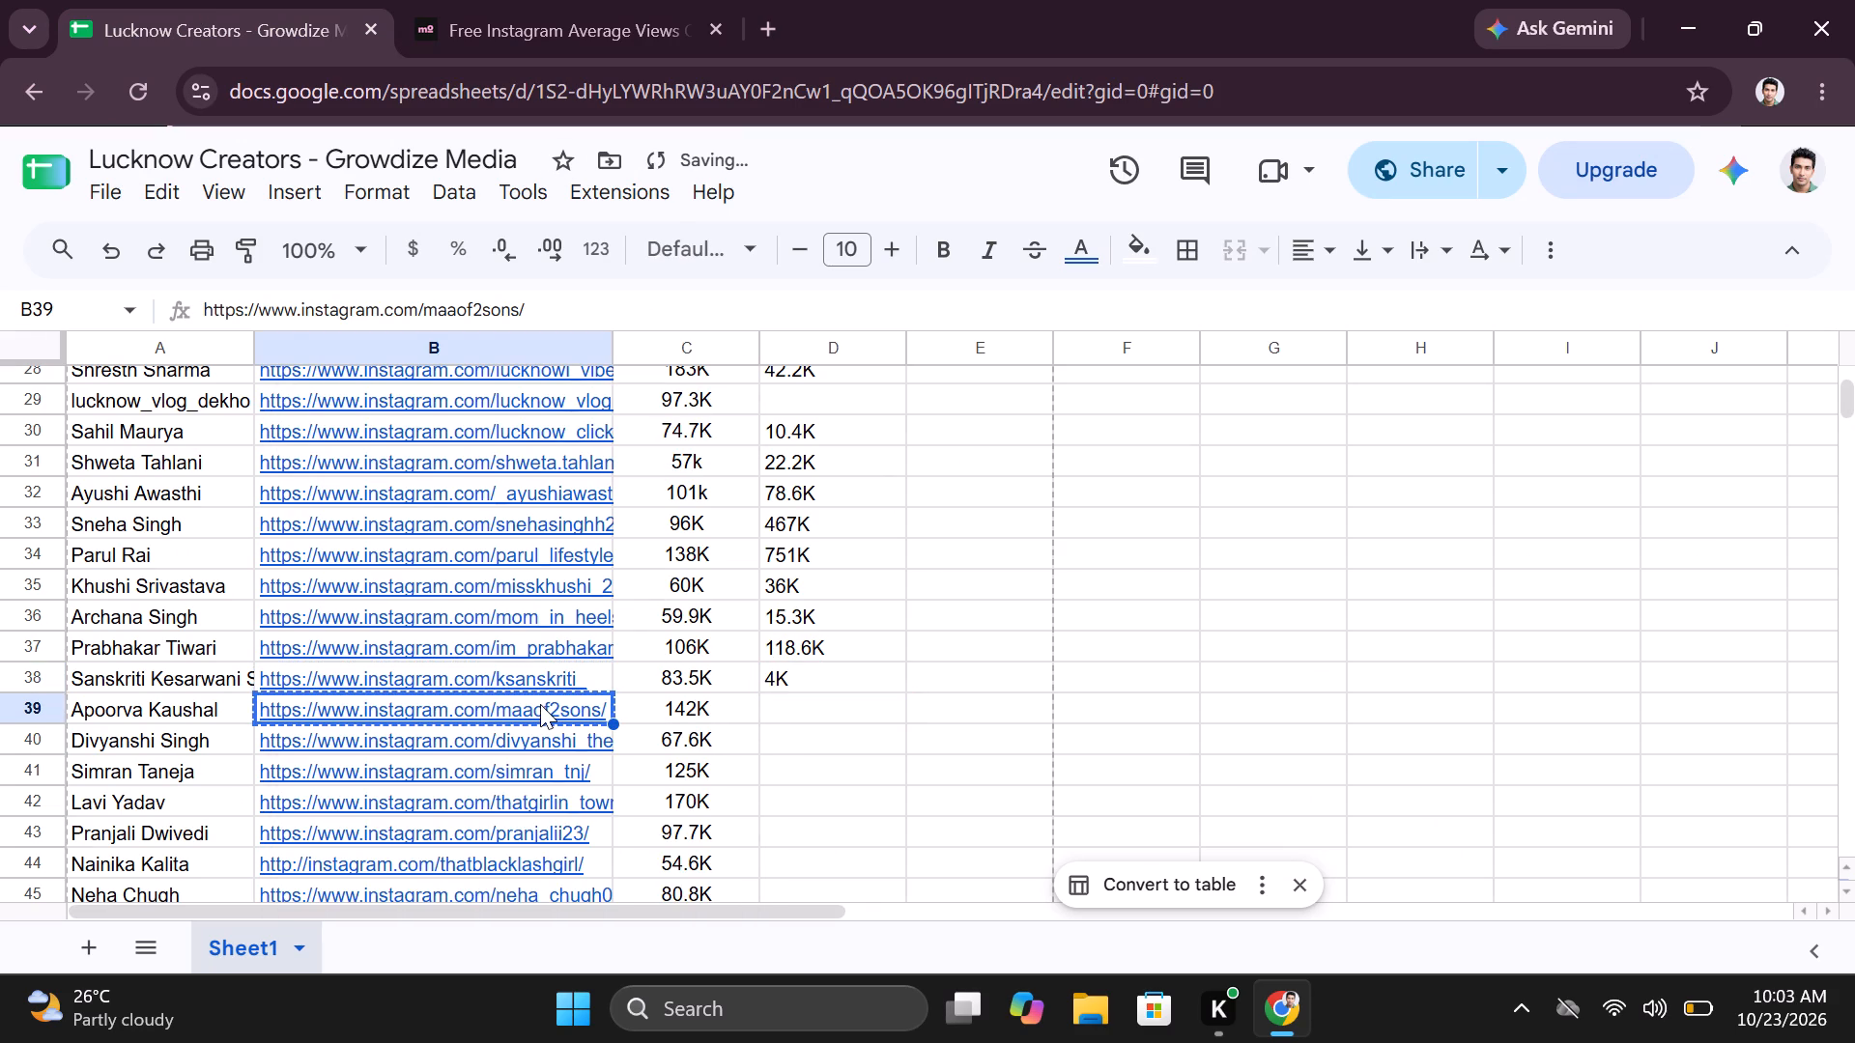
click(620, 0)
scroll(696, 434, up, 4)
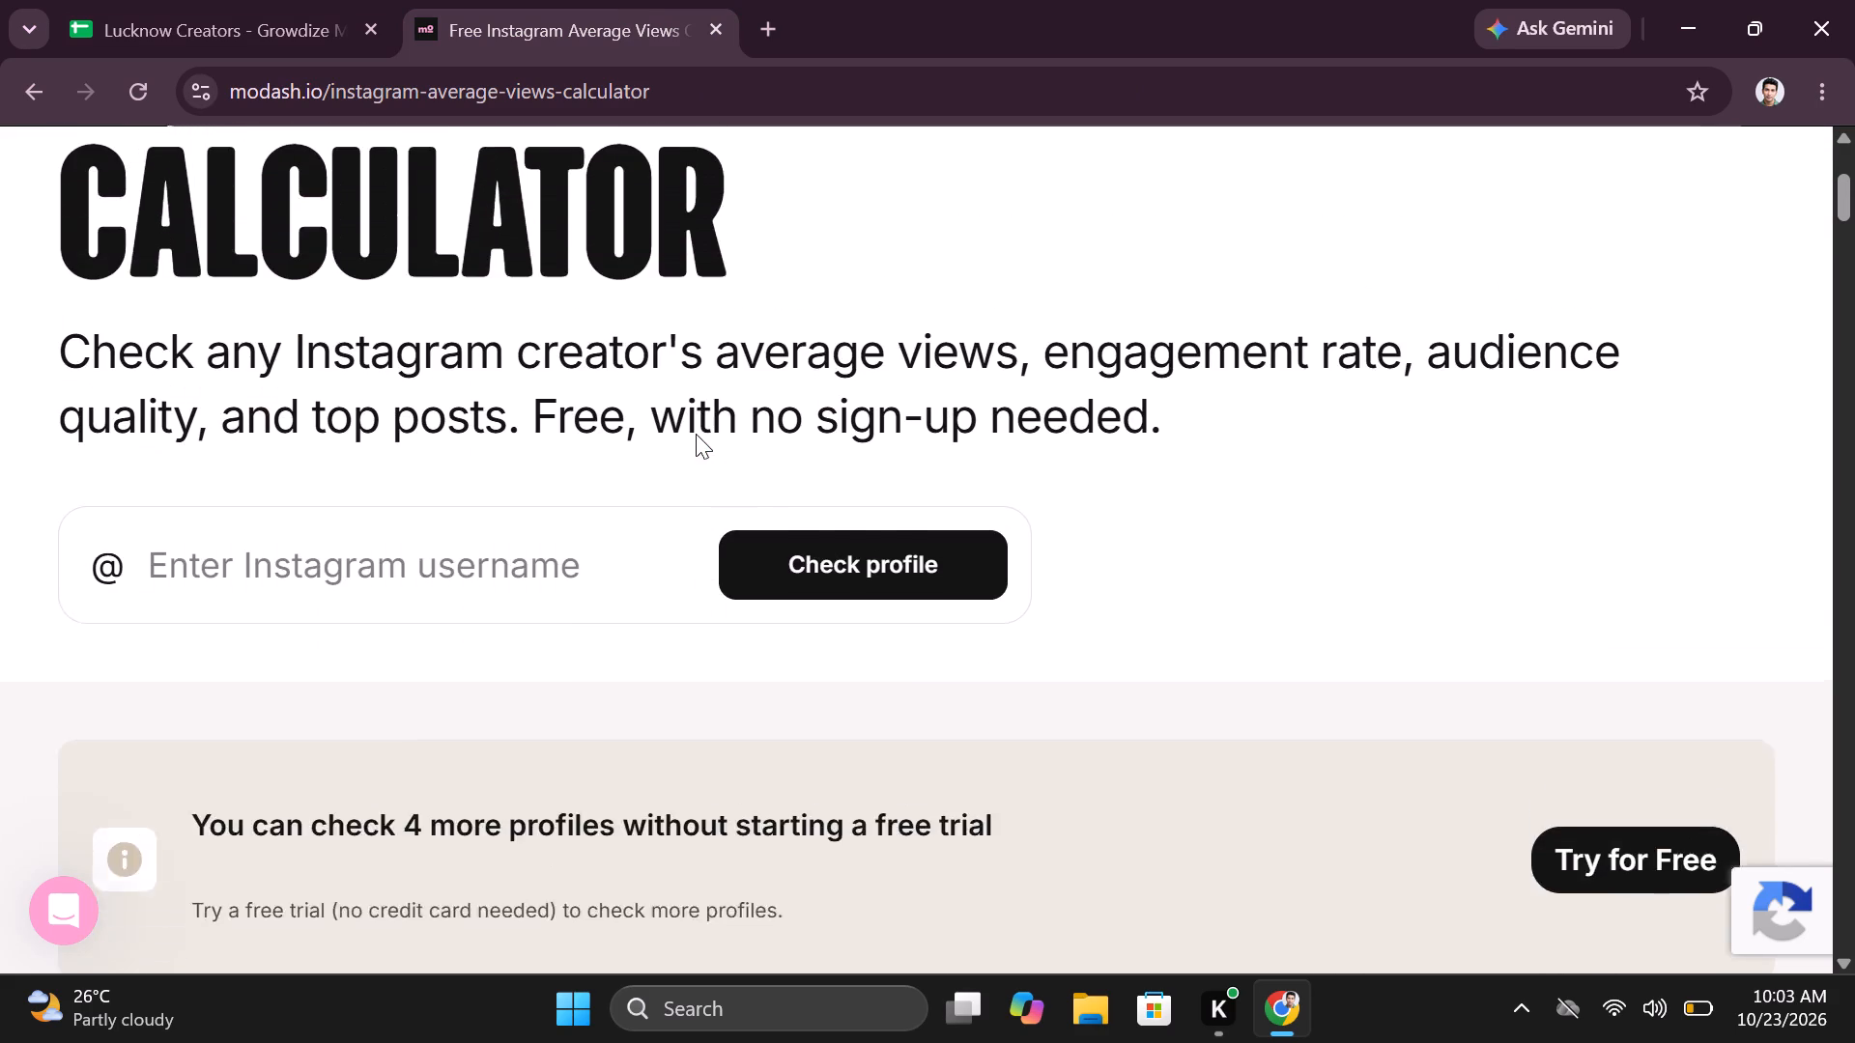
click(484, 619)
key(ctrl+v)
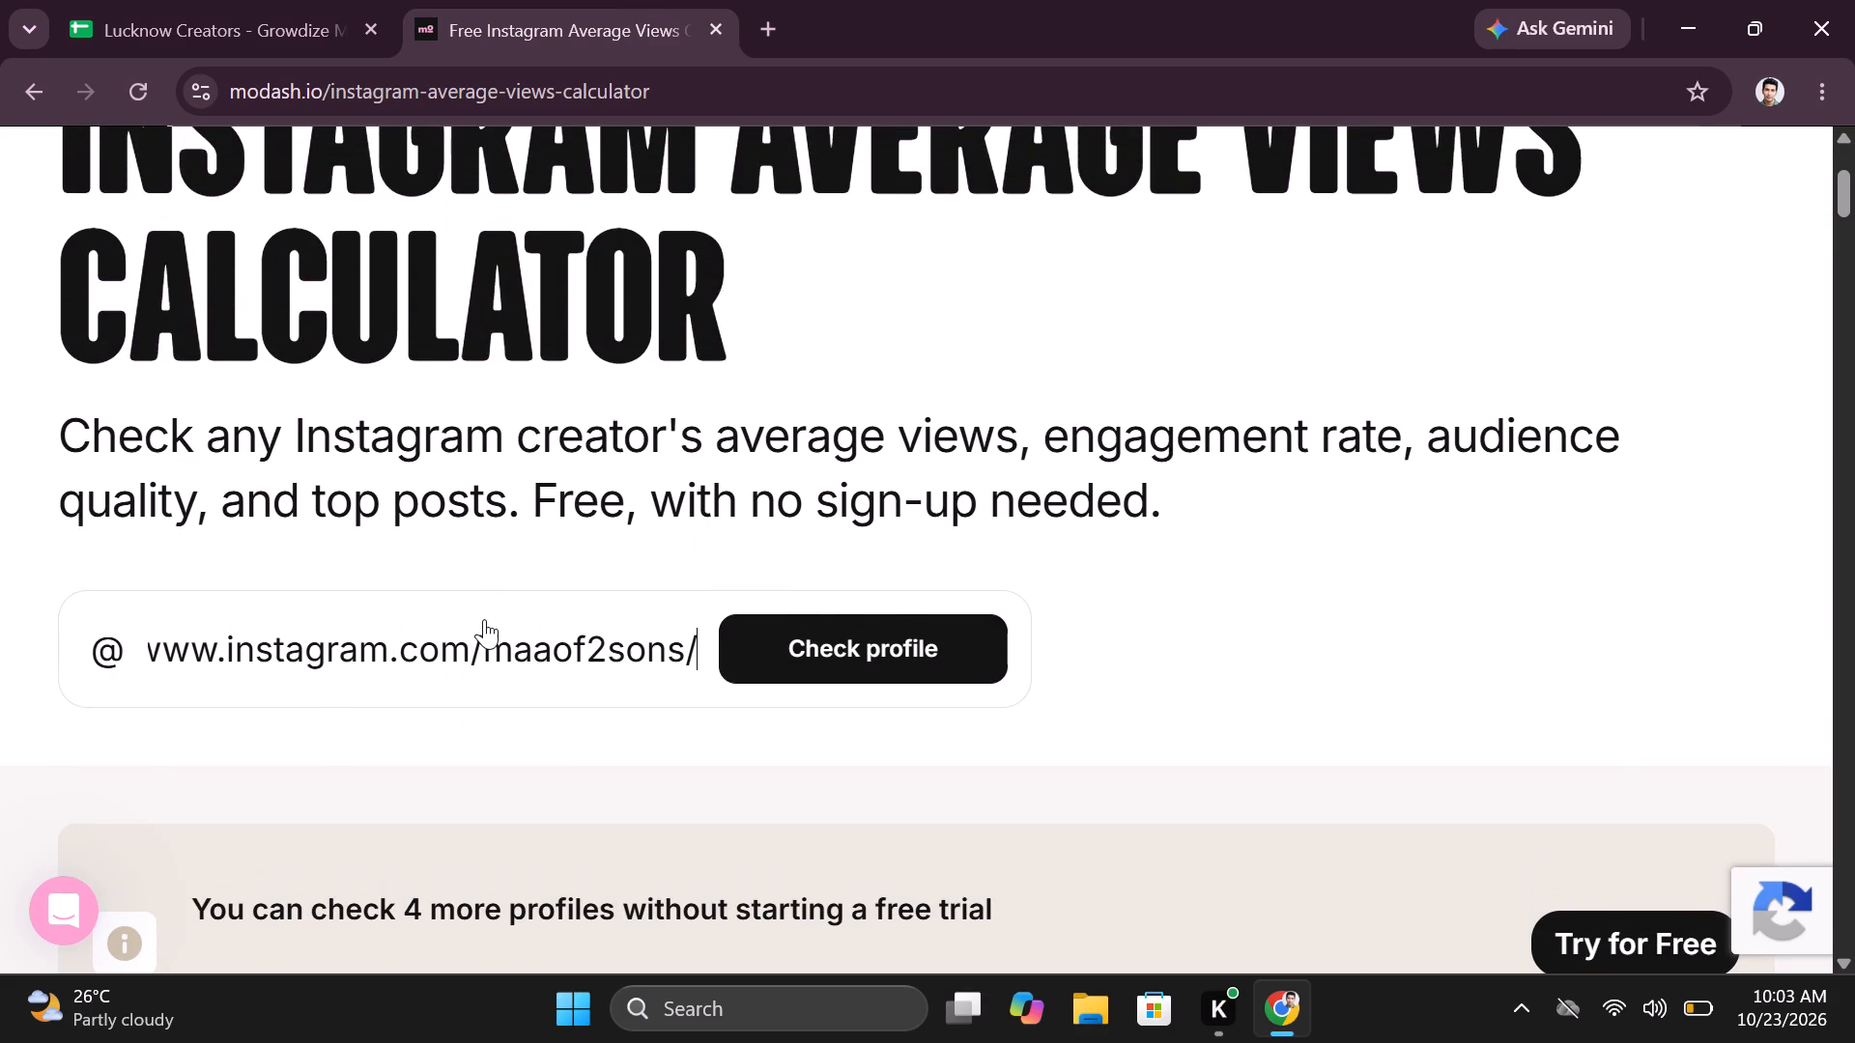
key(Return)
click(855, 632)
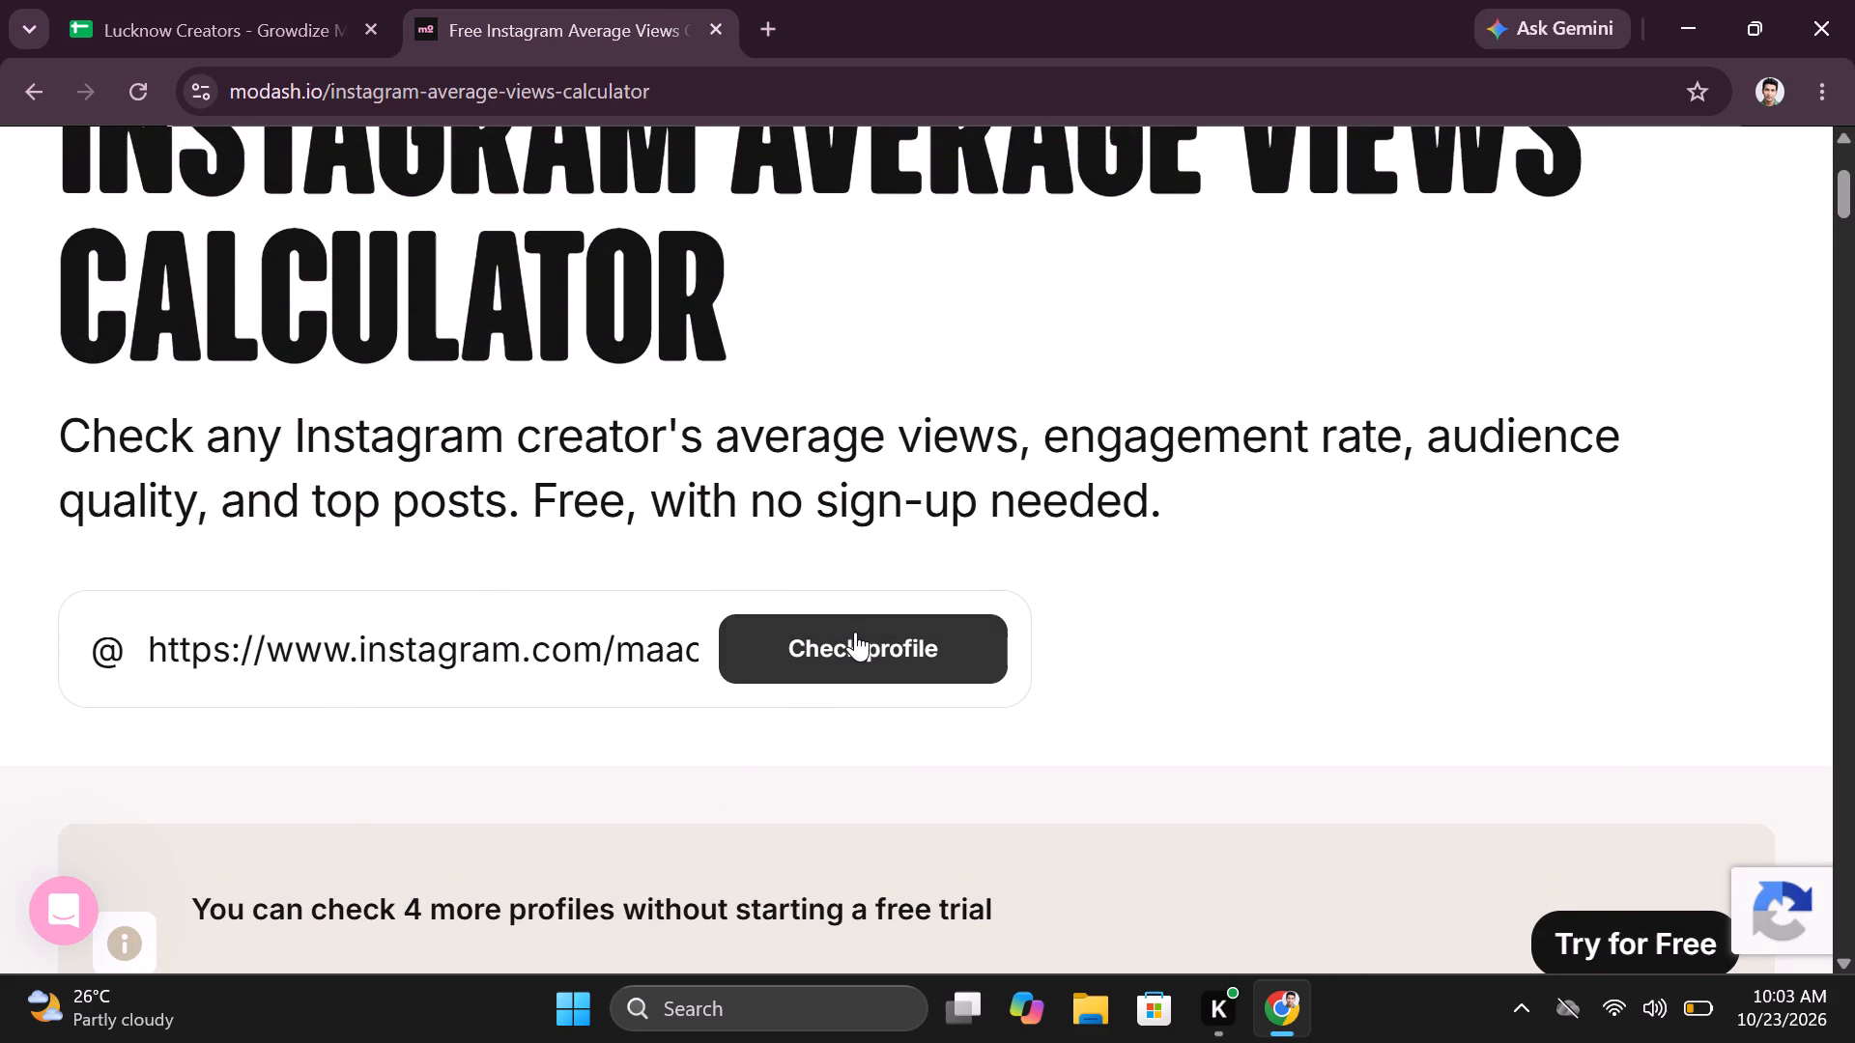
scroll(1165, 644, down, 4)
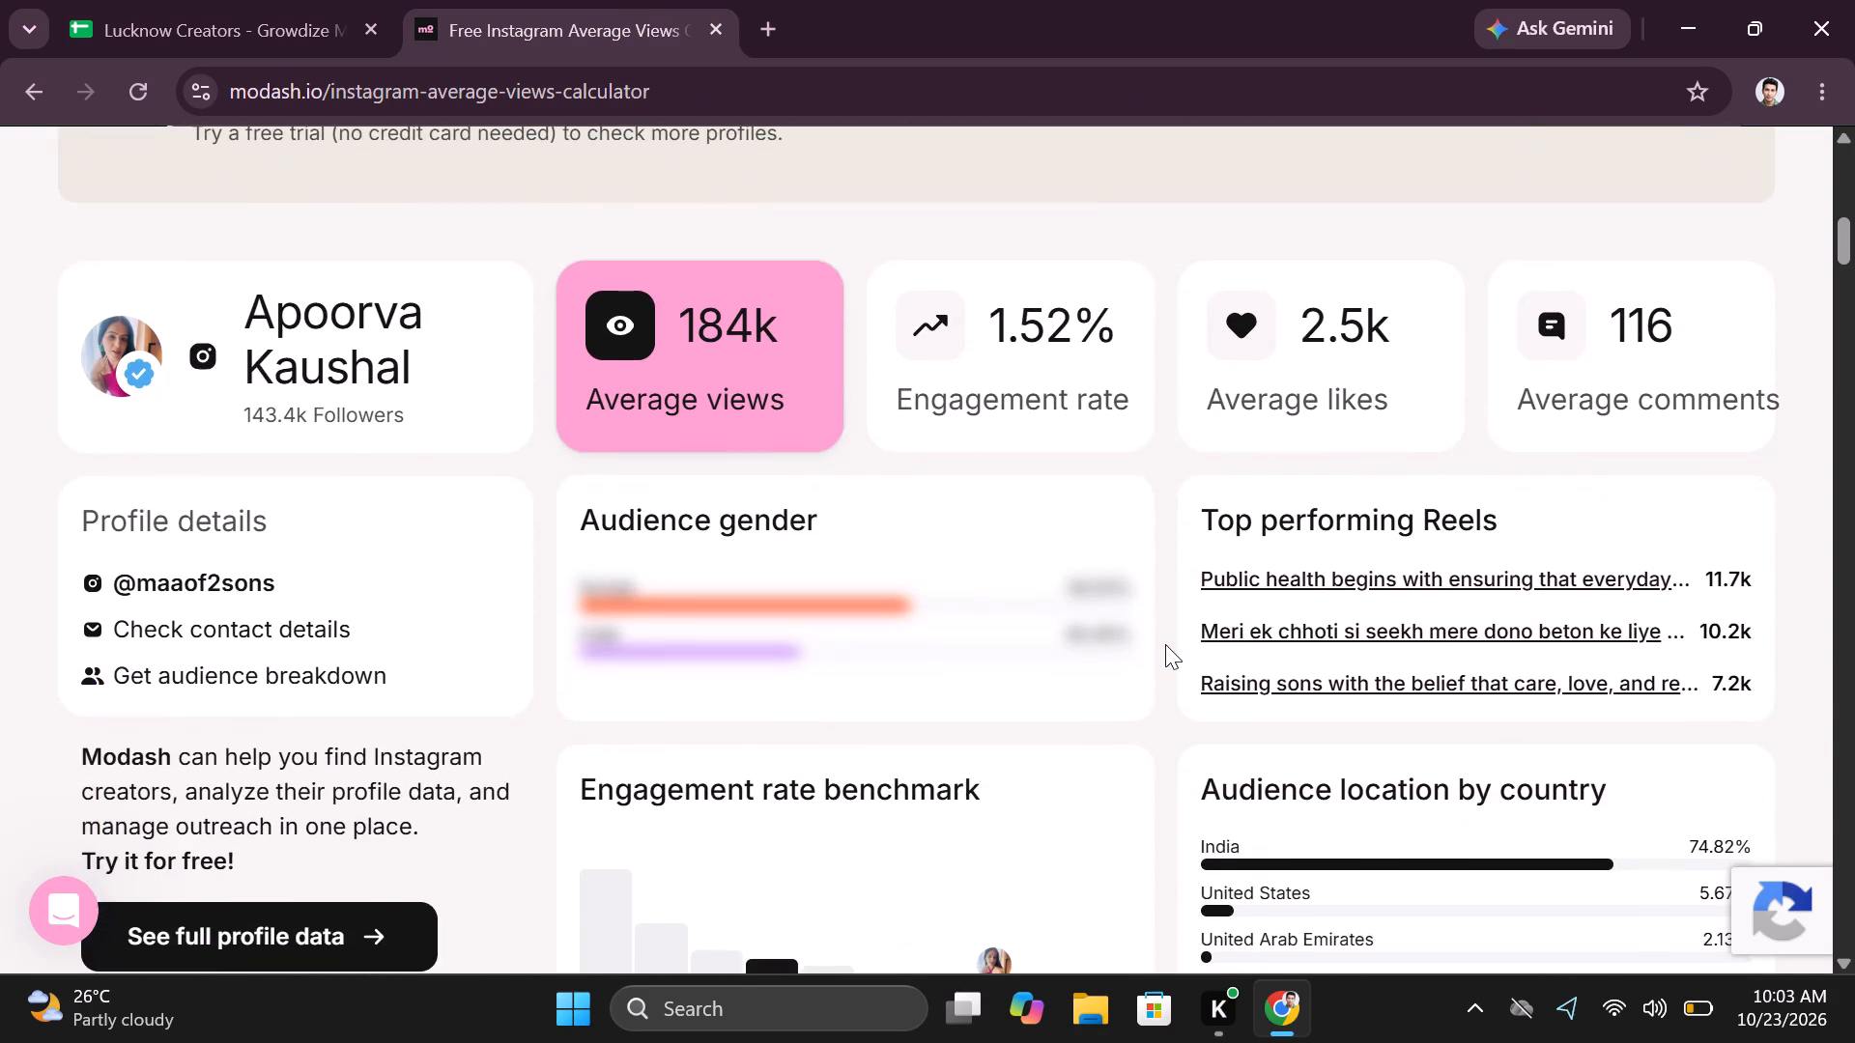
scroll(1165, 644, up, 1)
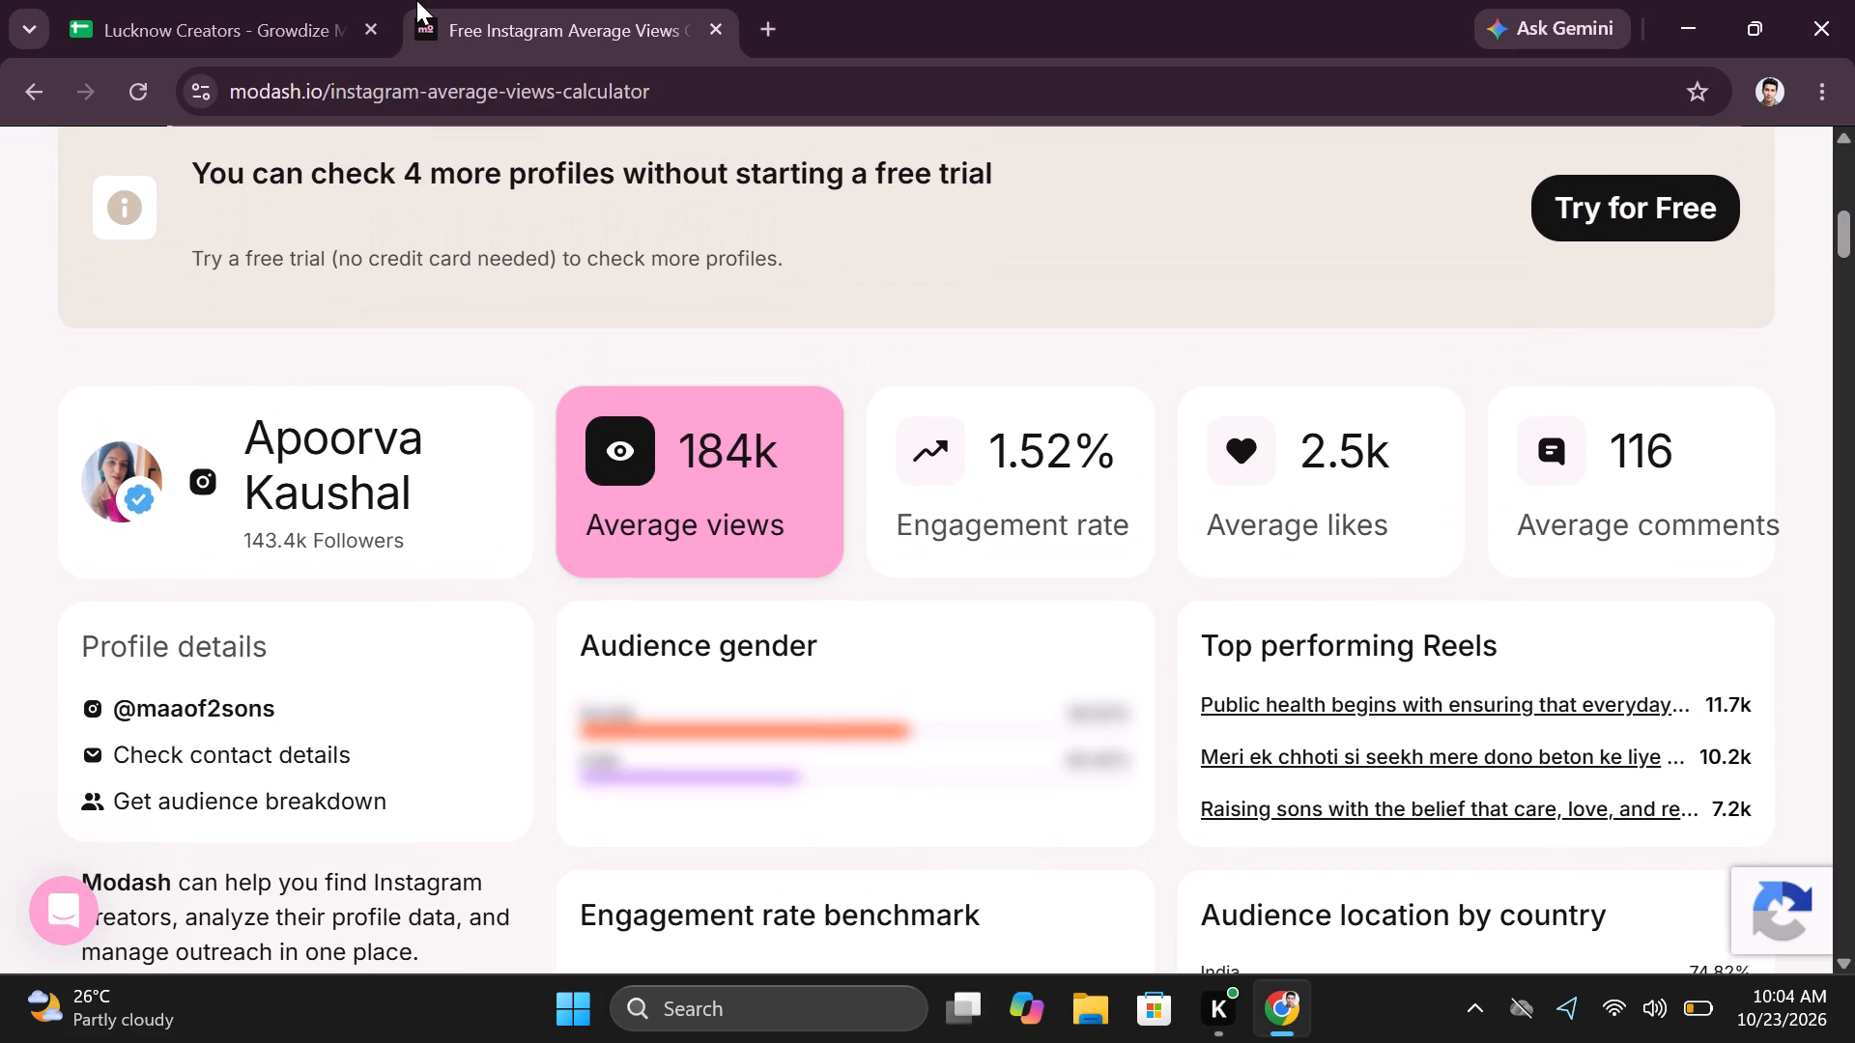
Enter 184K as the Avg. Views value in cell D39 of the Lucknow Creators spreadsheet.
click(292, 0)
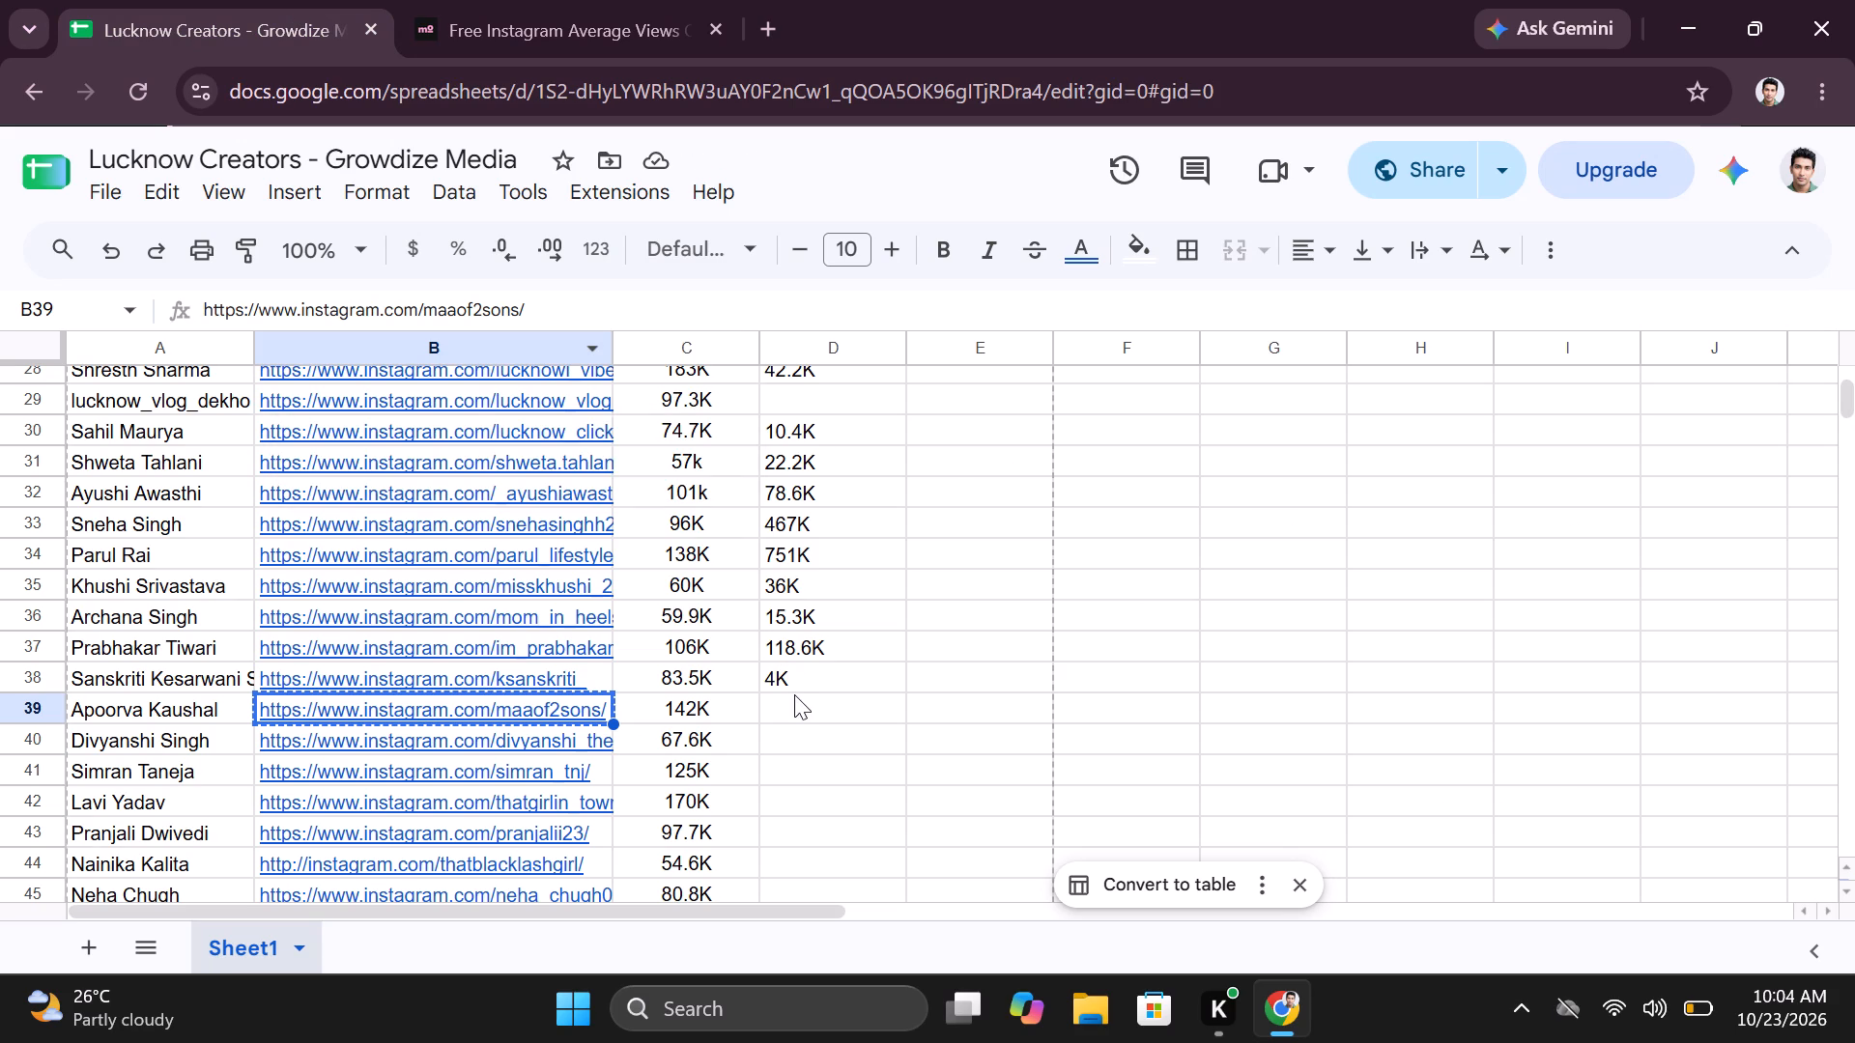
click(797, 708)
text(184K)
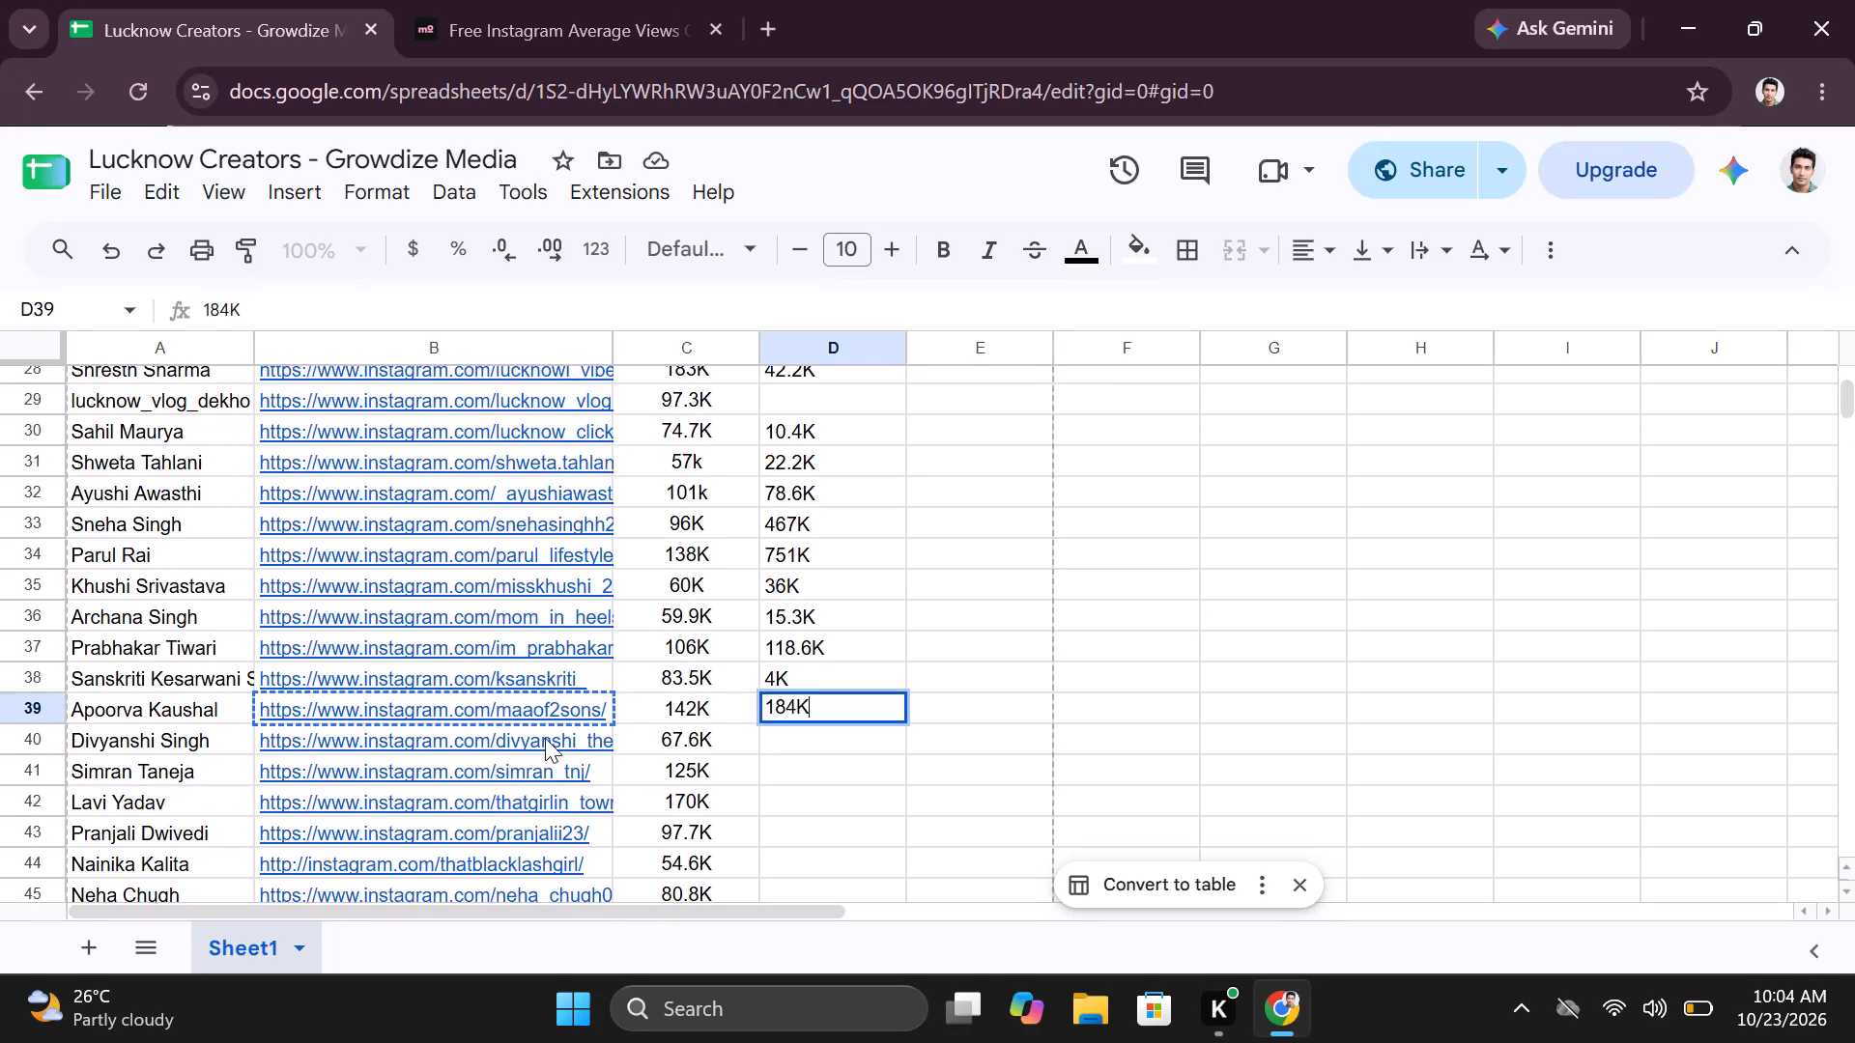
Look up the profile link from cell B40 in Modash's Instagram average views calculator and view the creator's average views.
click(536, 738)
key(ctrl+c)
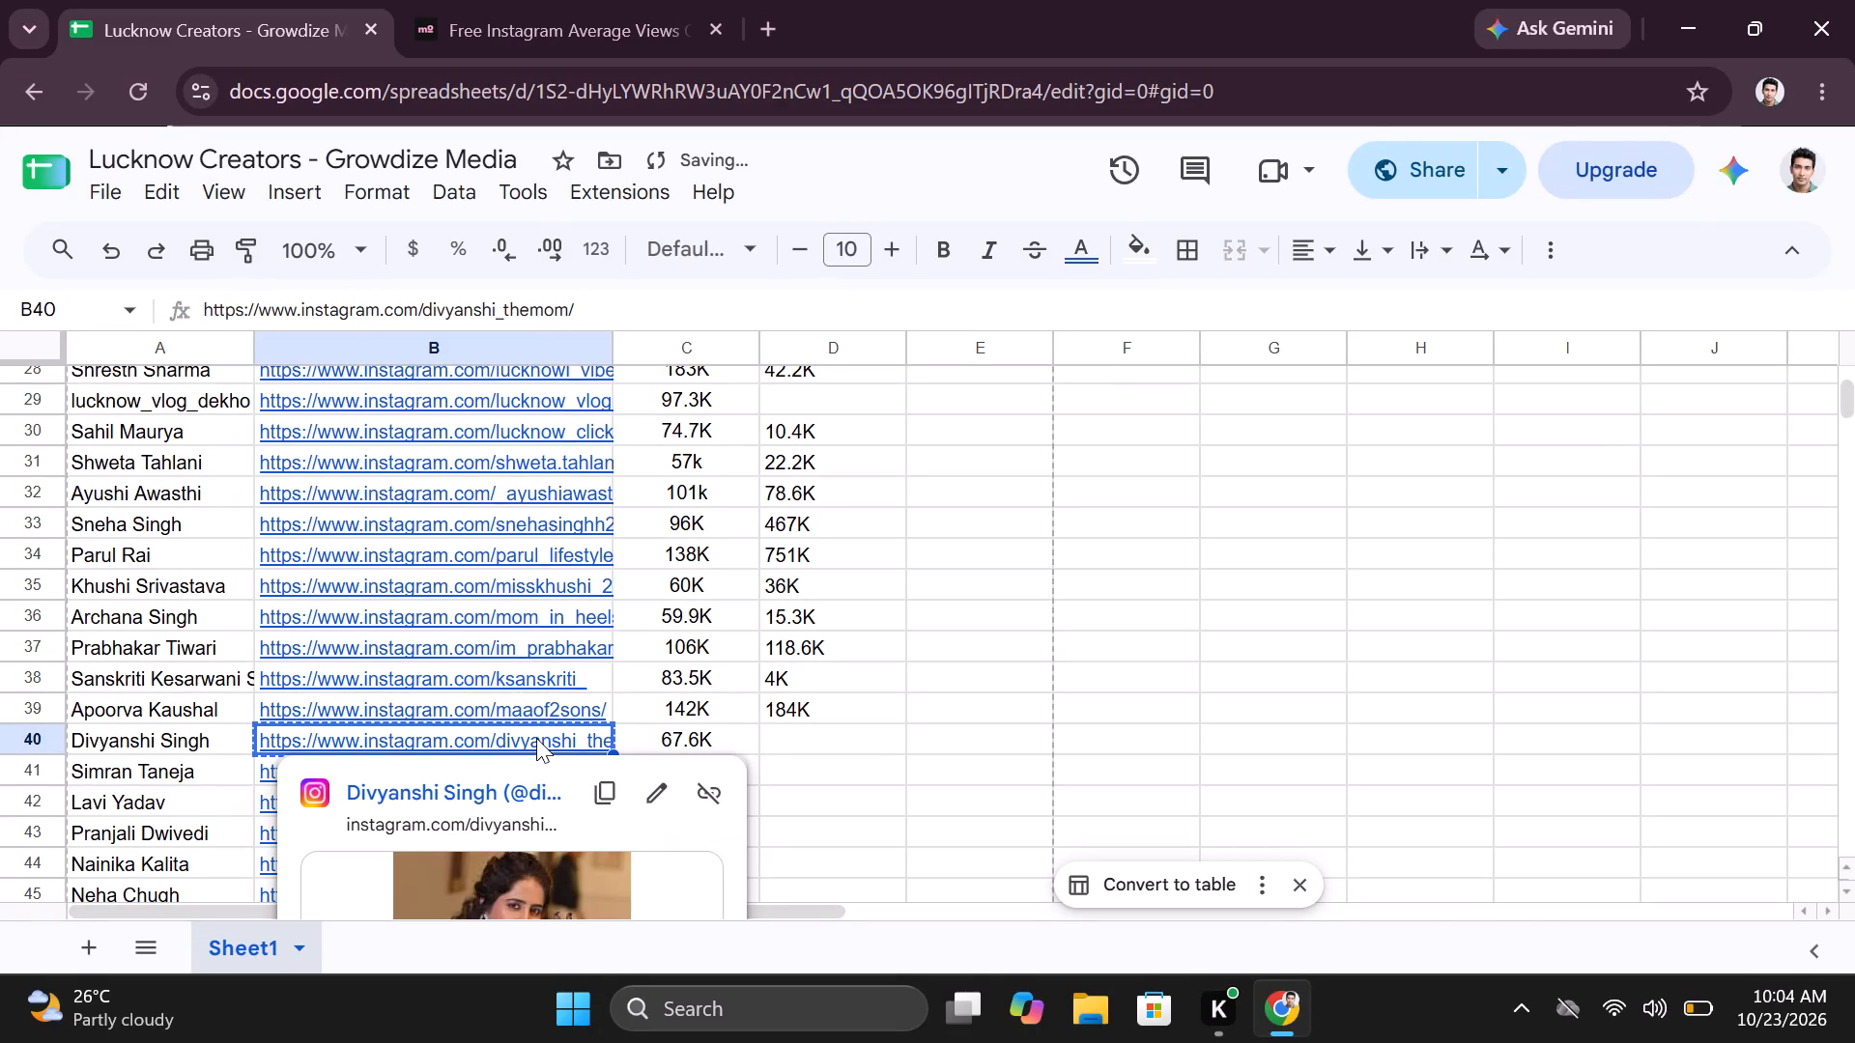
click(521, 3)
scroll(468, 308, up, 2)
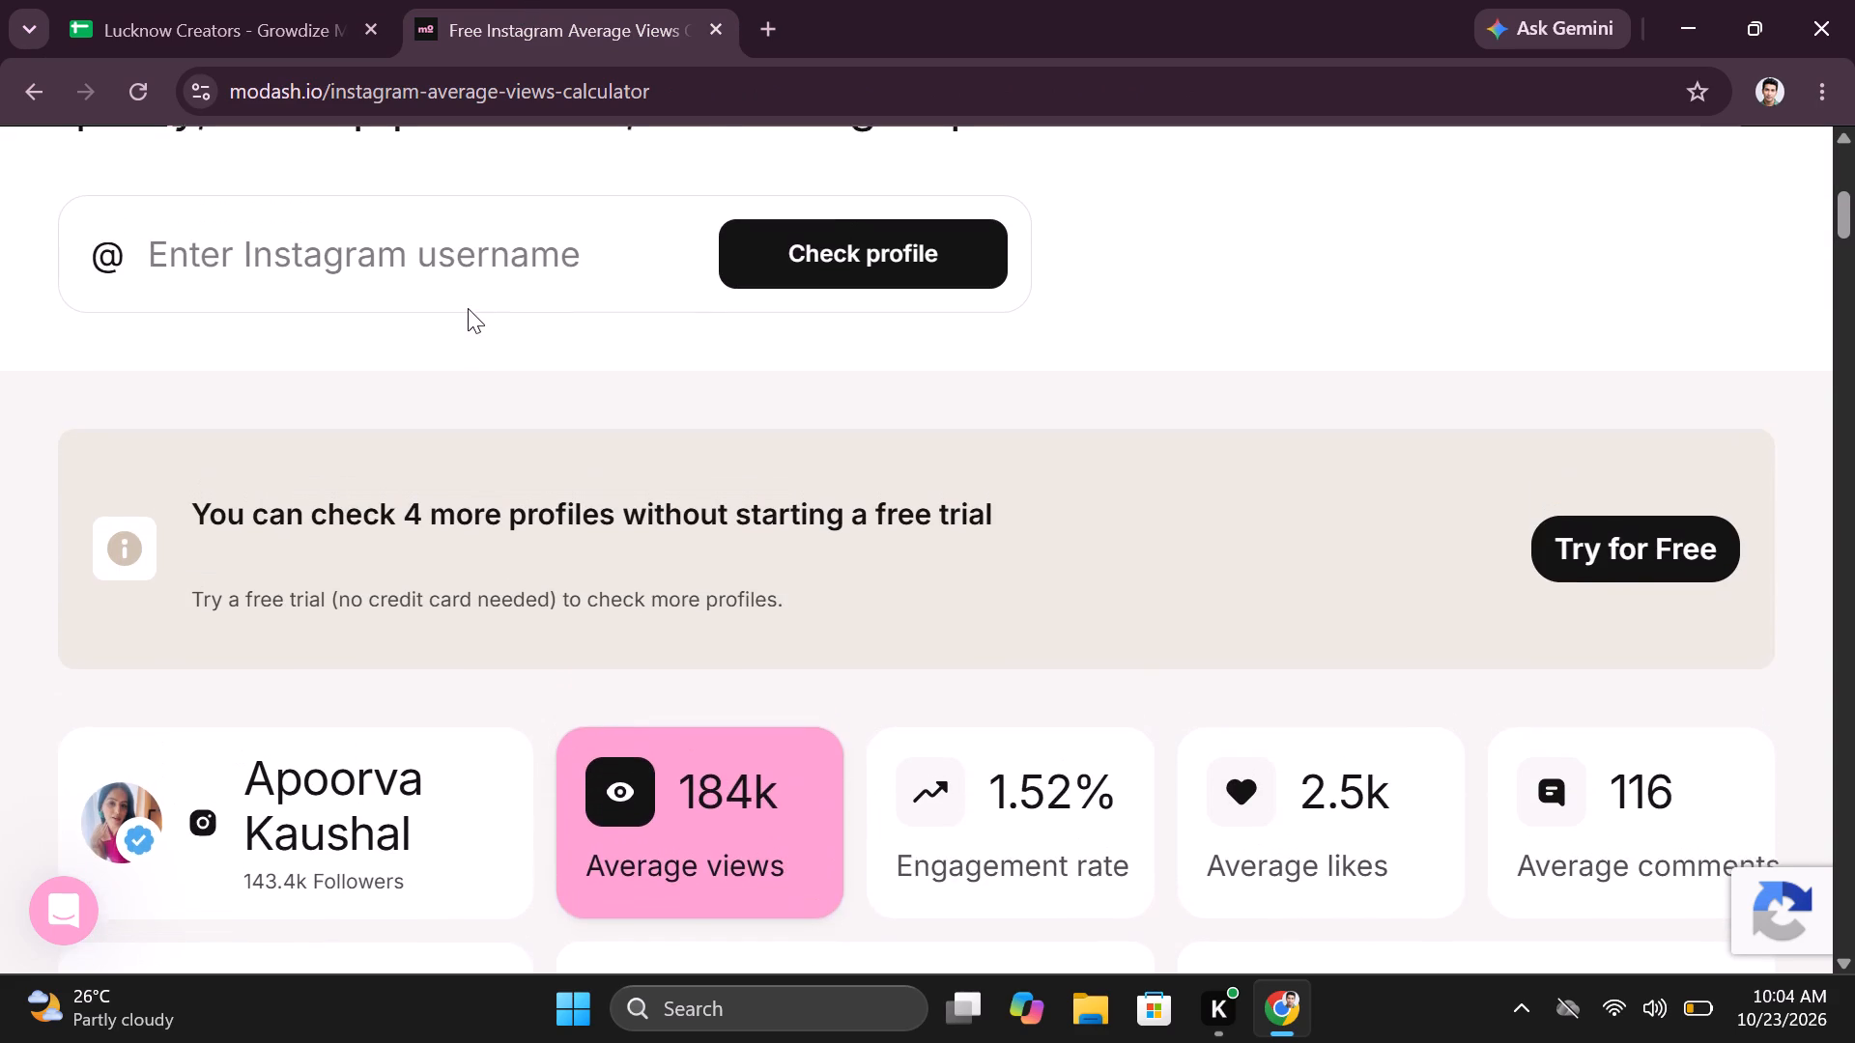
click(512, 244)
key(ctrl+v)
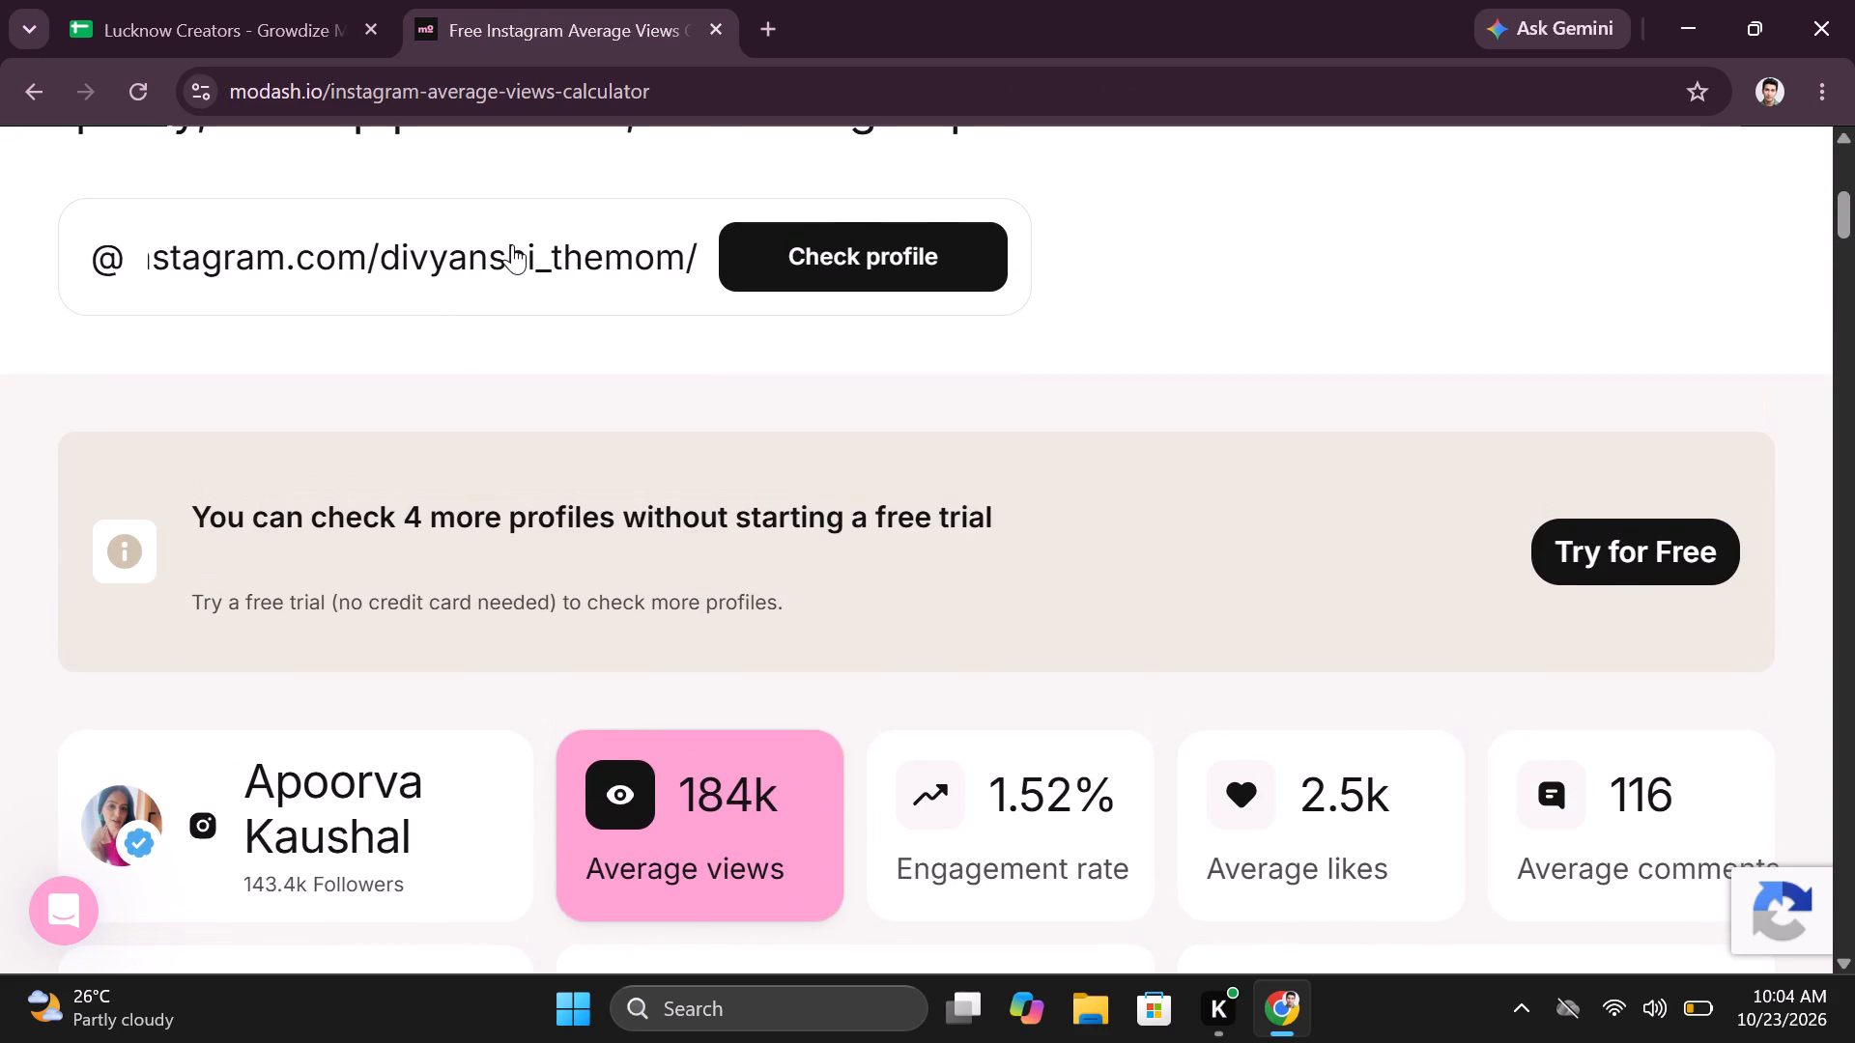
key(Return)
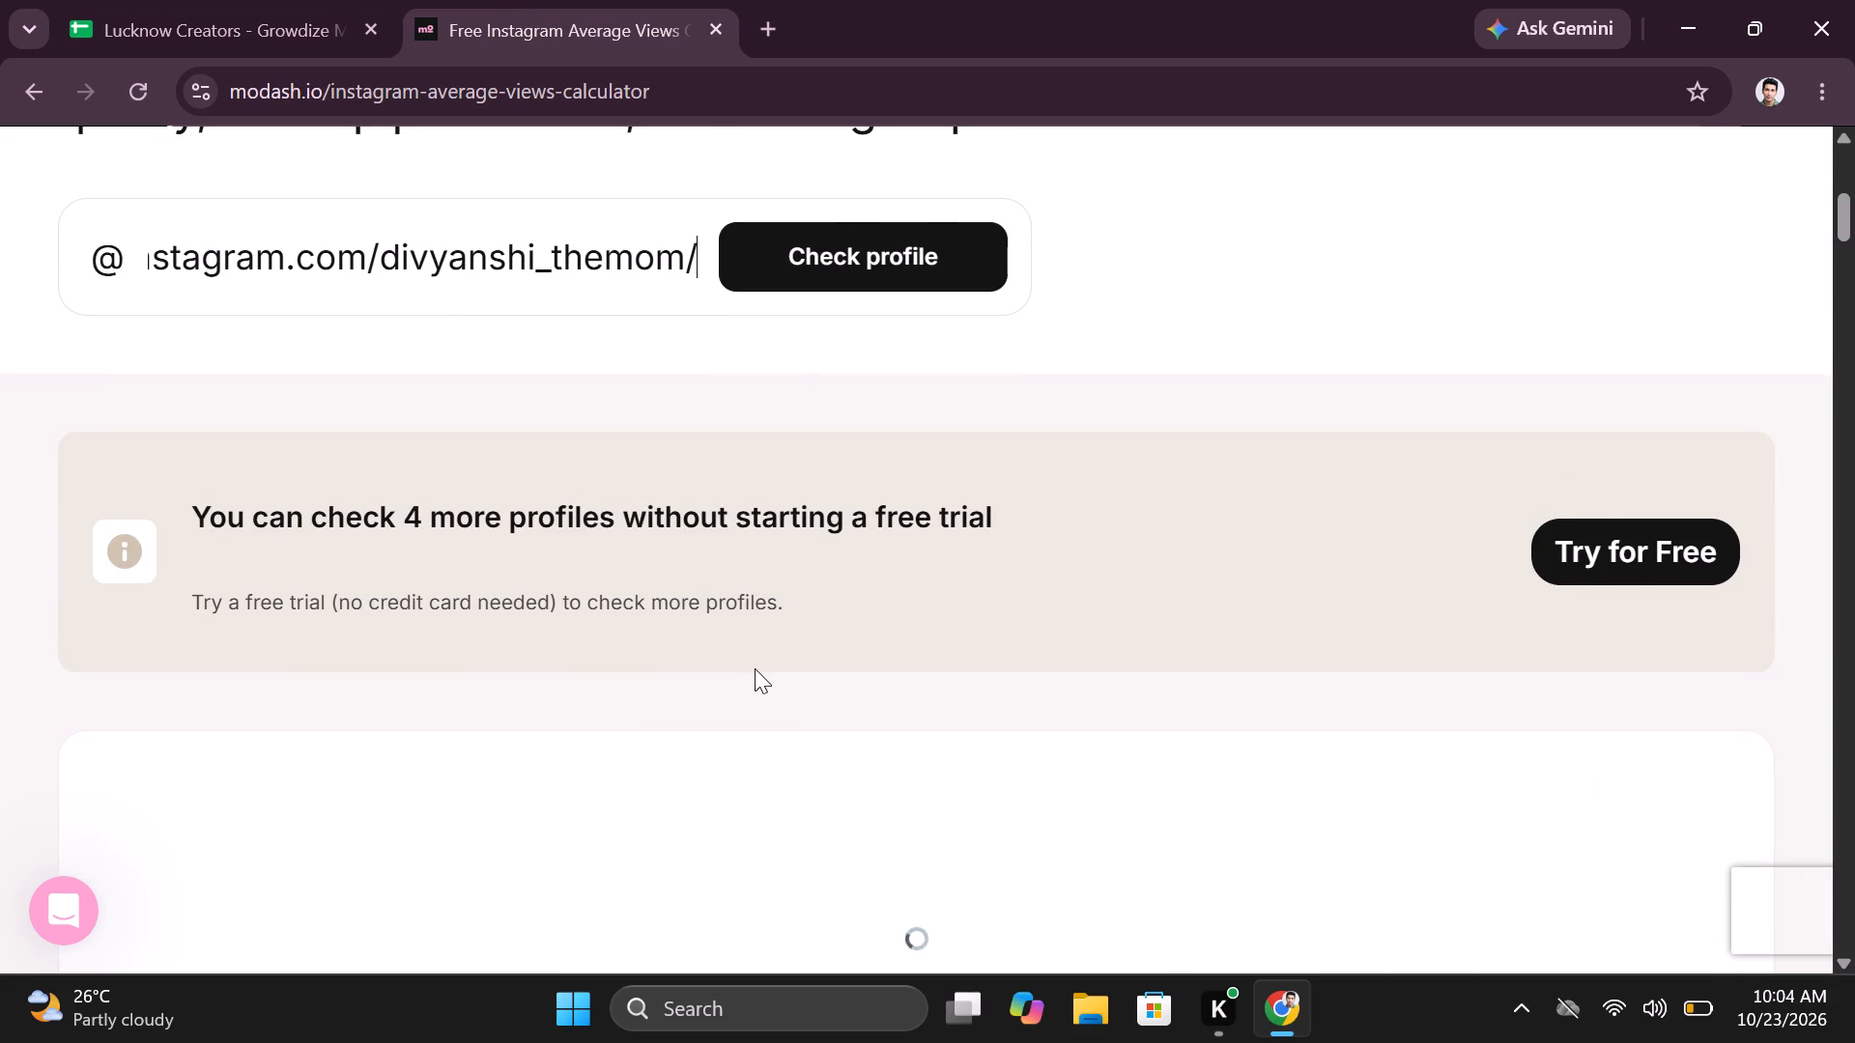
scroll(755, 668, down, 1)
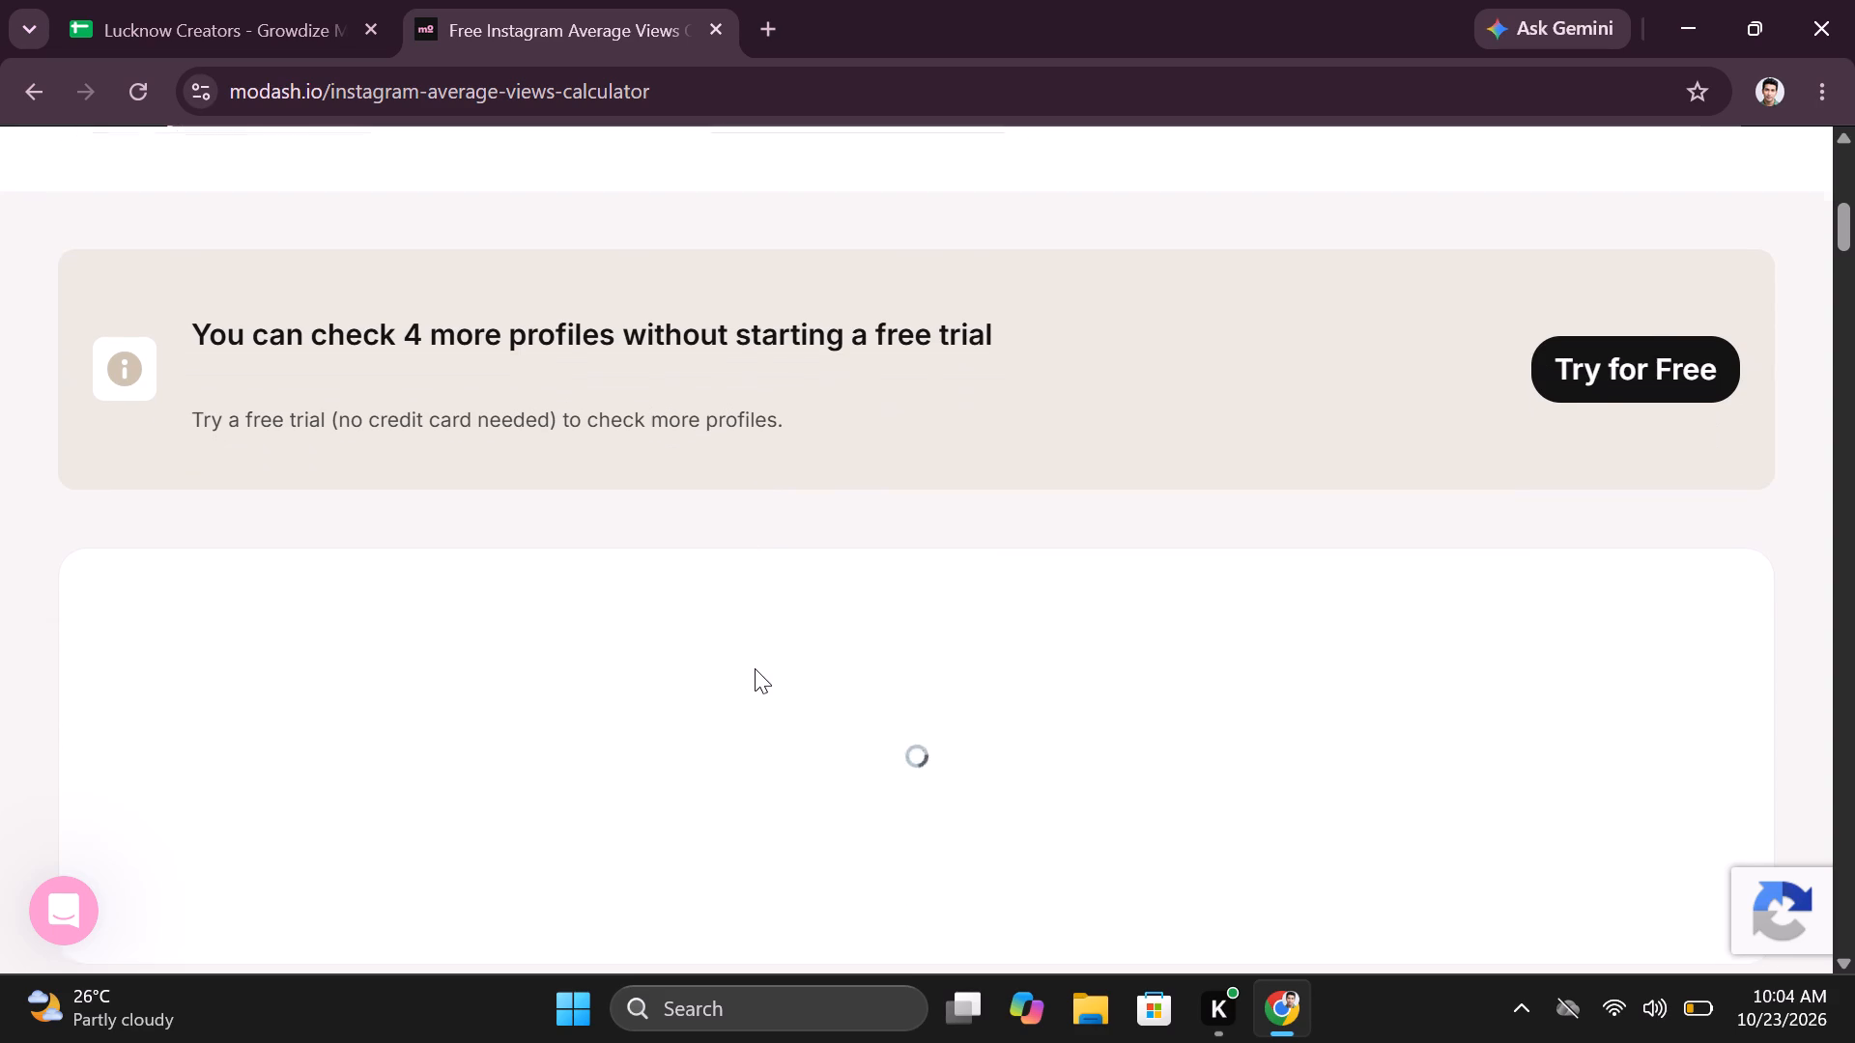
scroll(755, 668, down, 1)
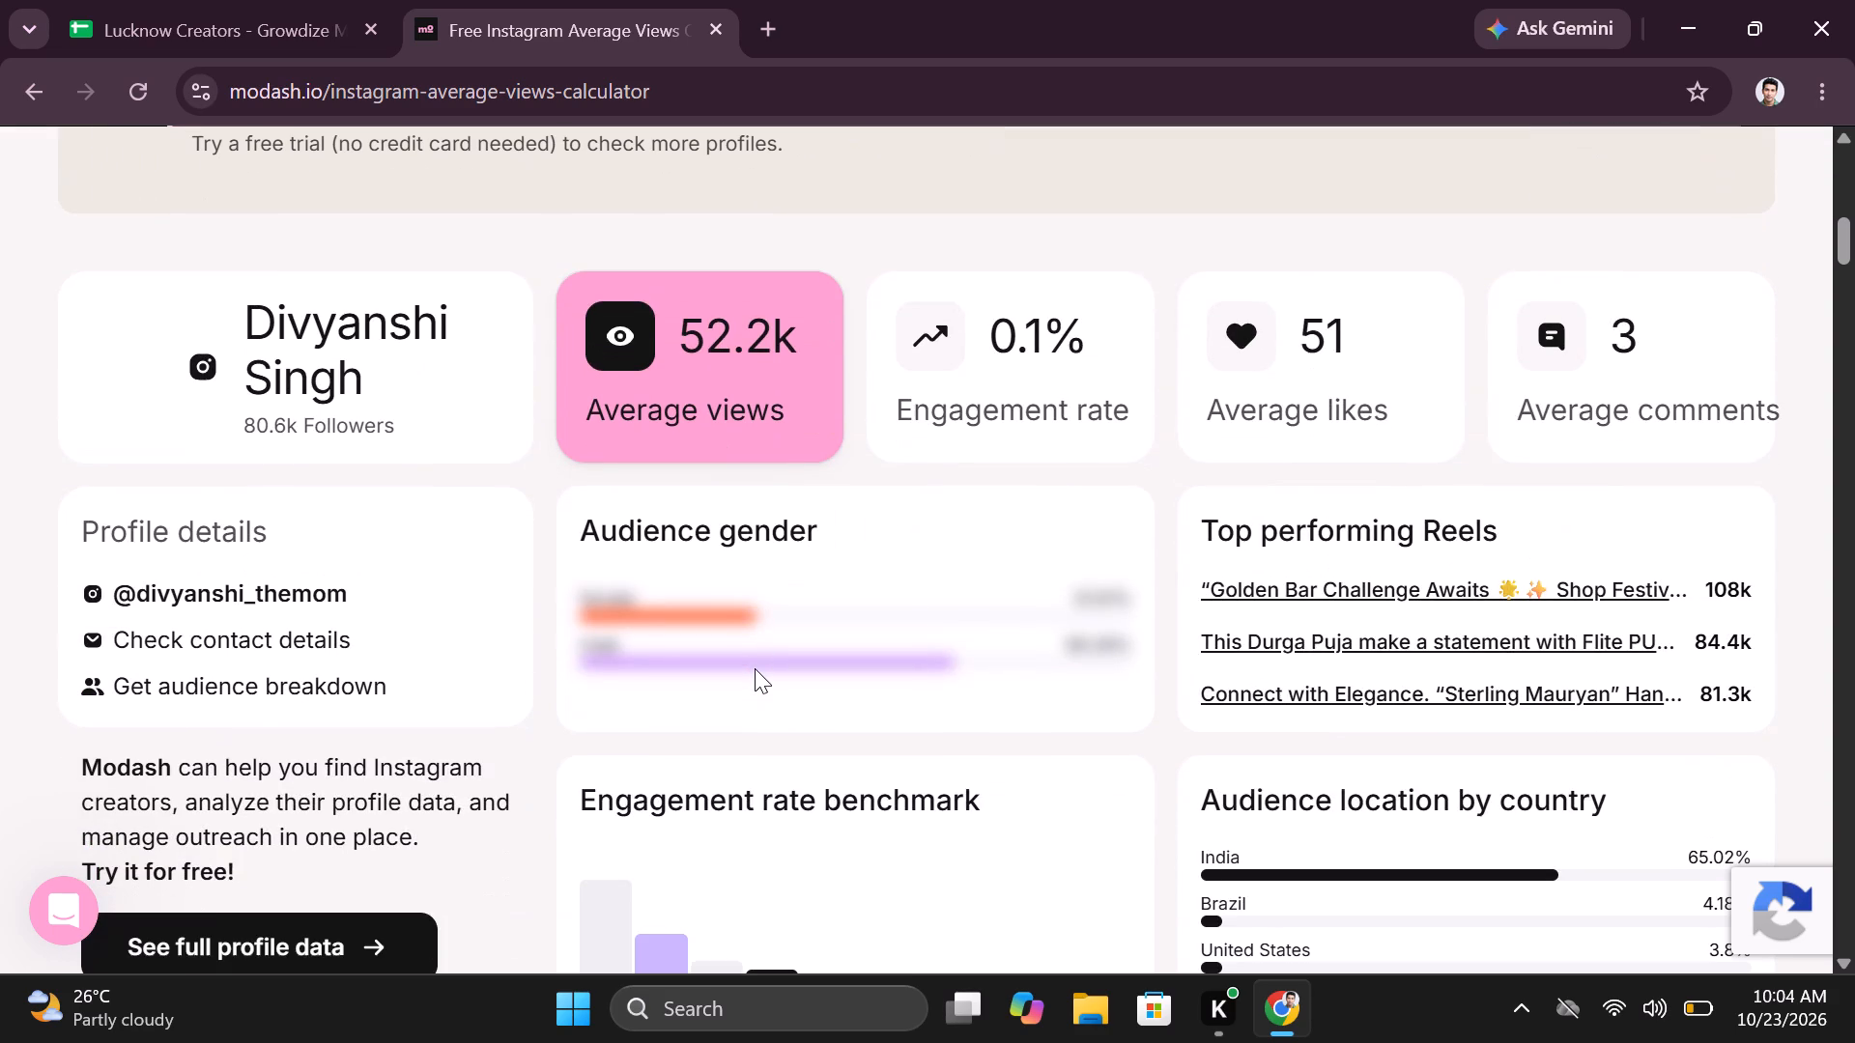
Enter 52.2K as the Avg. Views value in cell D40 of the Lucknow Creators spreadsheet.
click(261, 0)
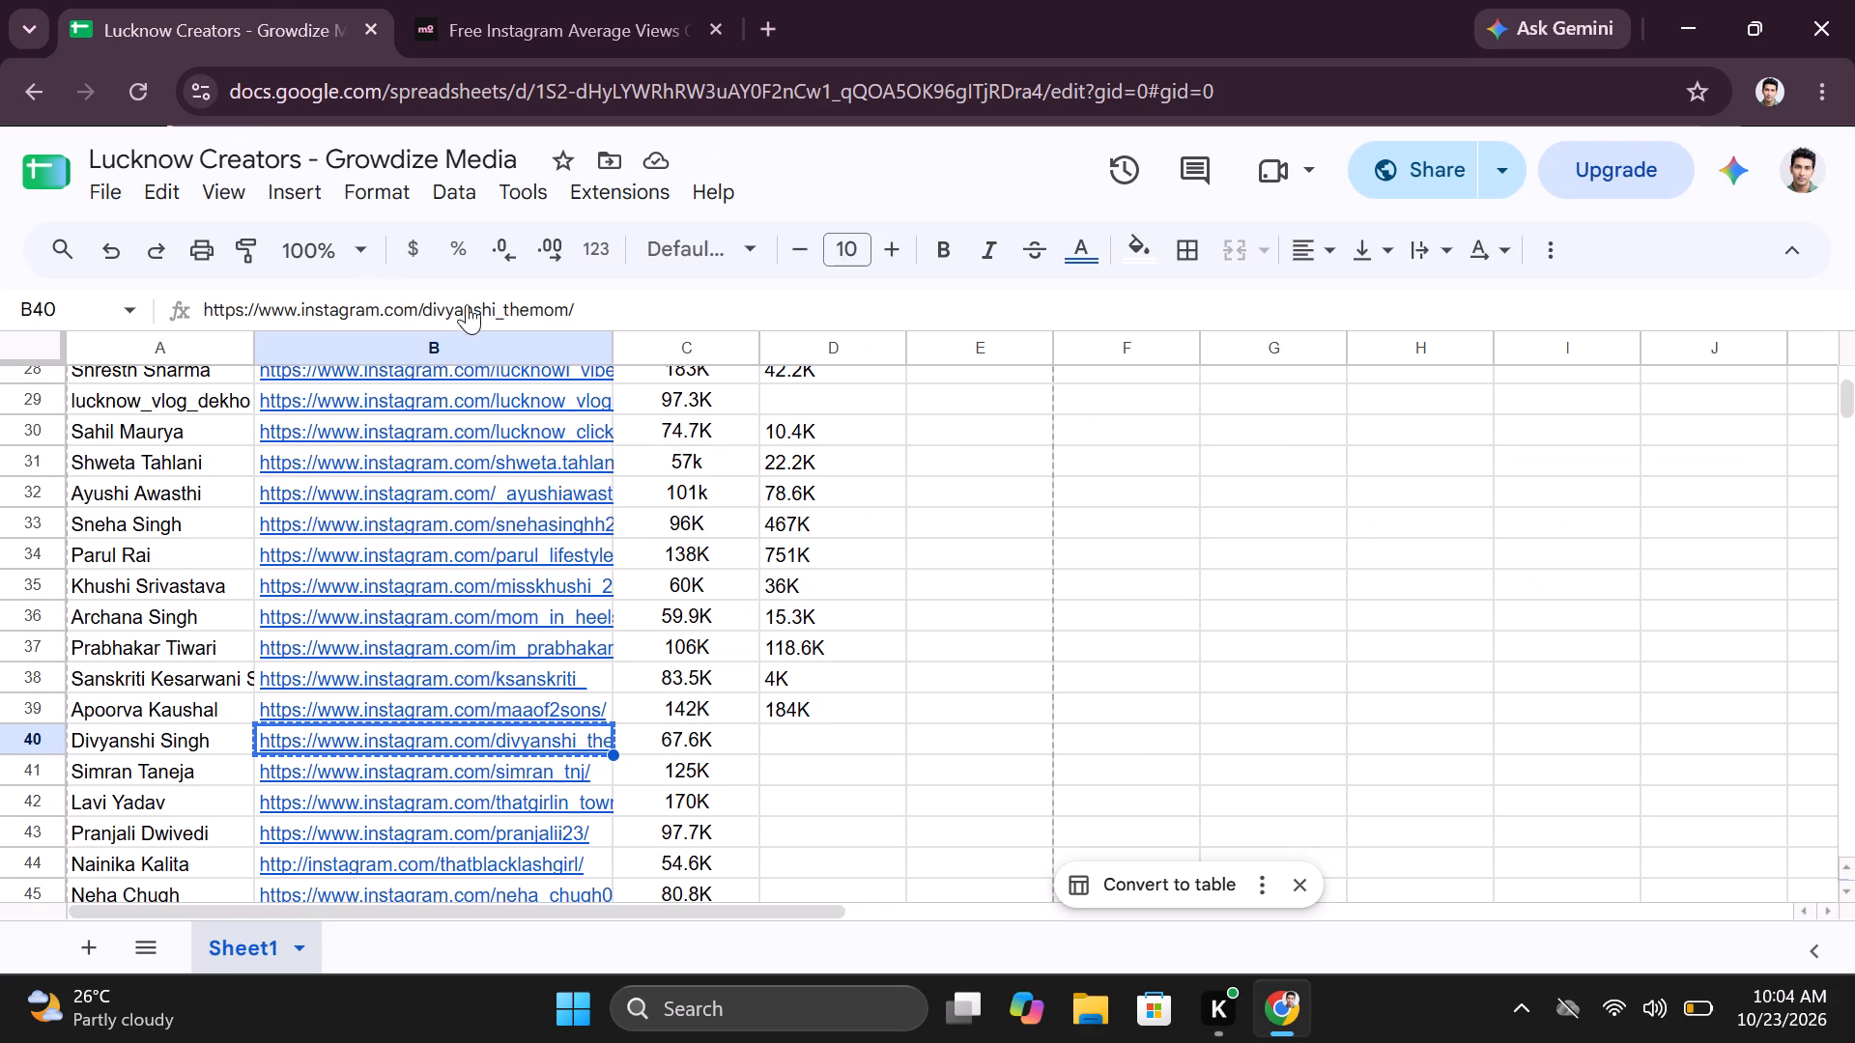
click(842, 739)
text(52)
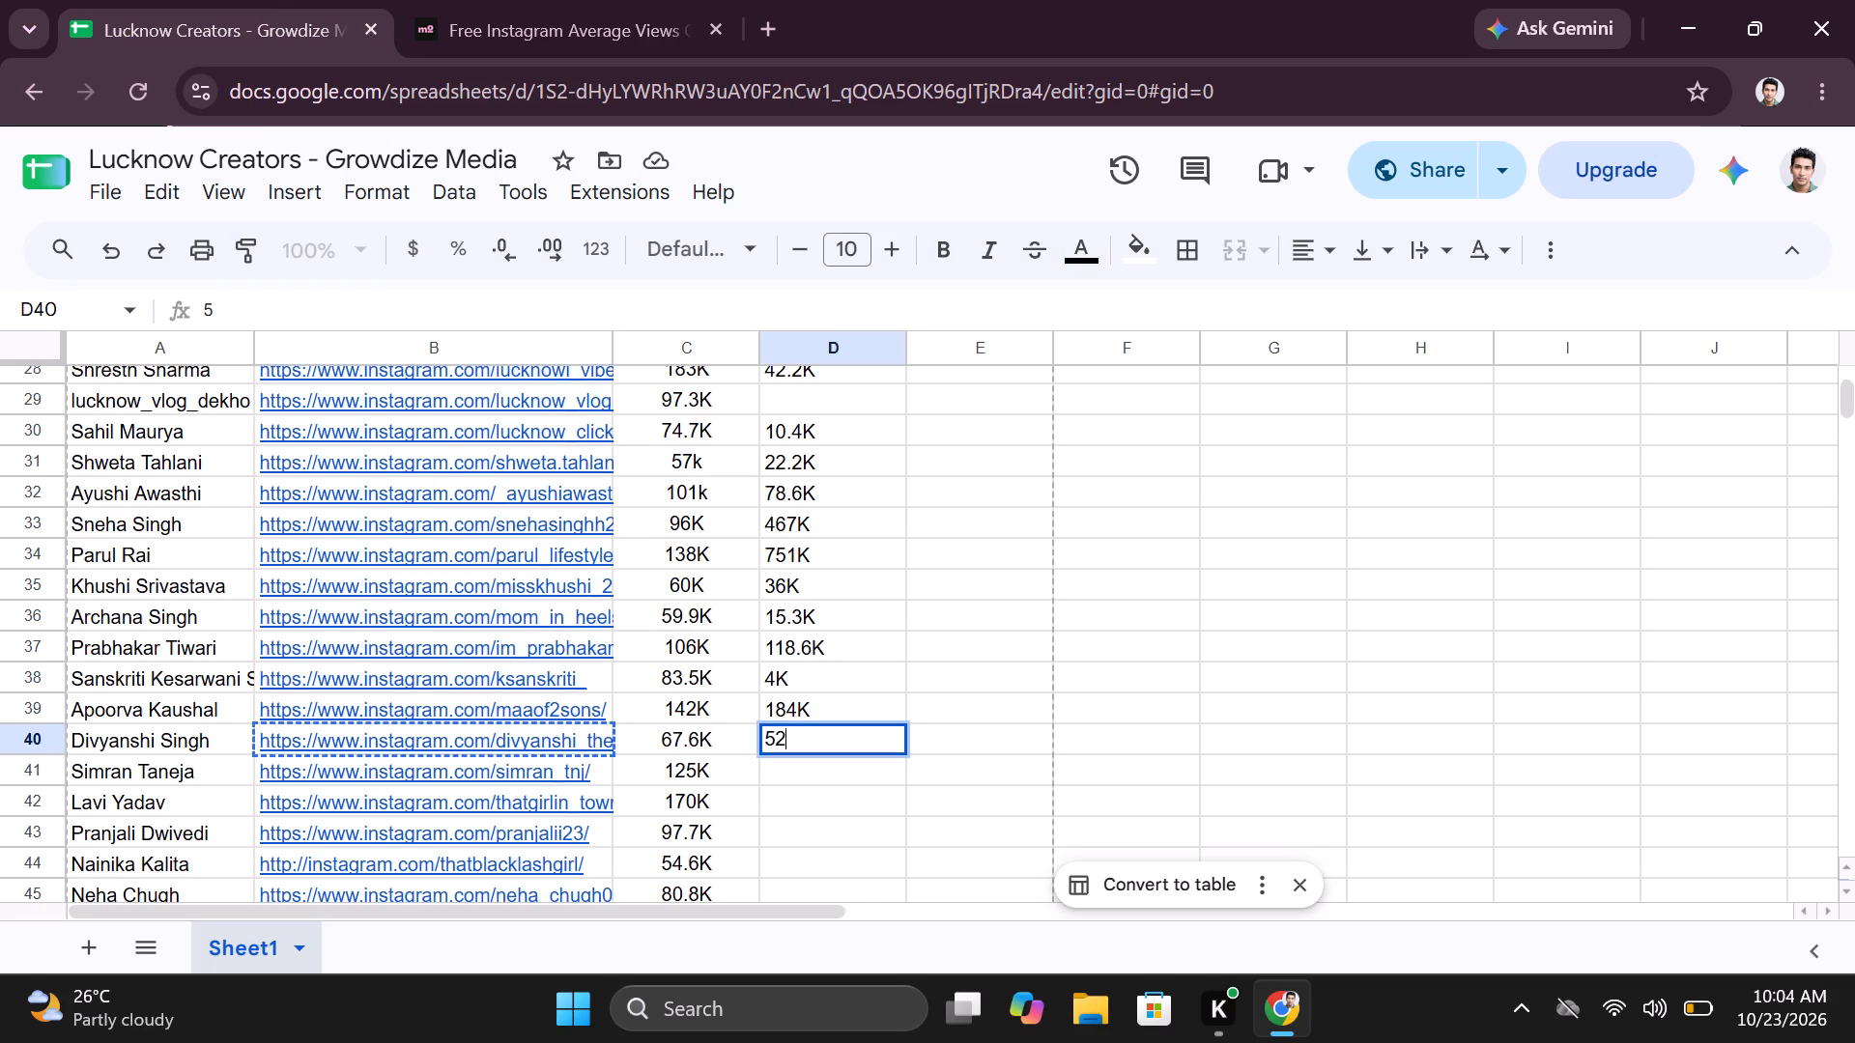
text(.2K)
Look up the profile link from cell B41 in Modash's Instagram average views calculator and view the creator's average views.
click(550, 768)
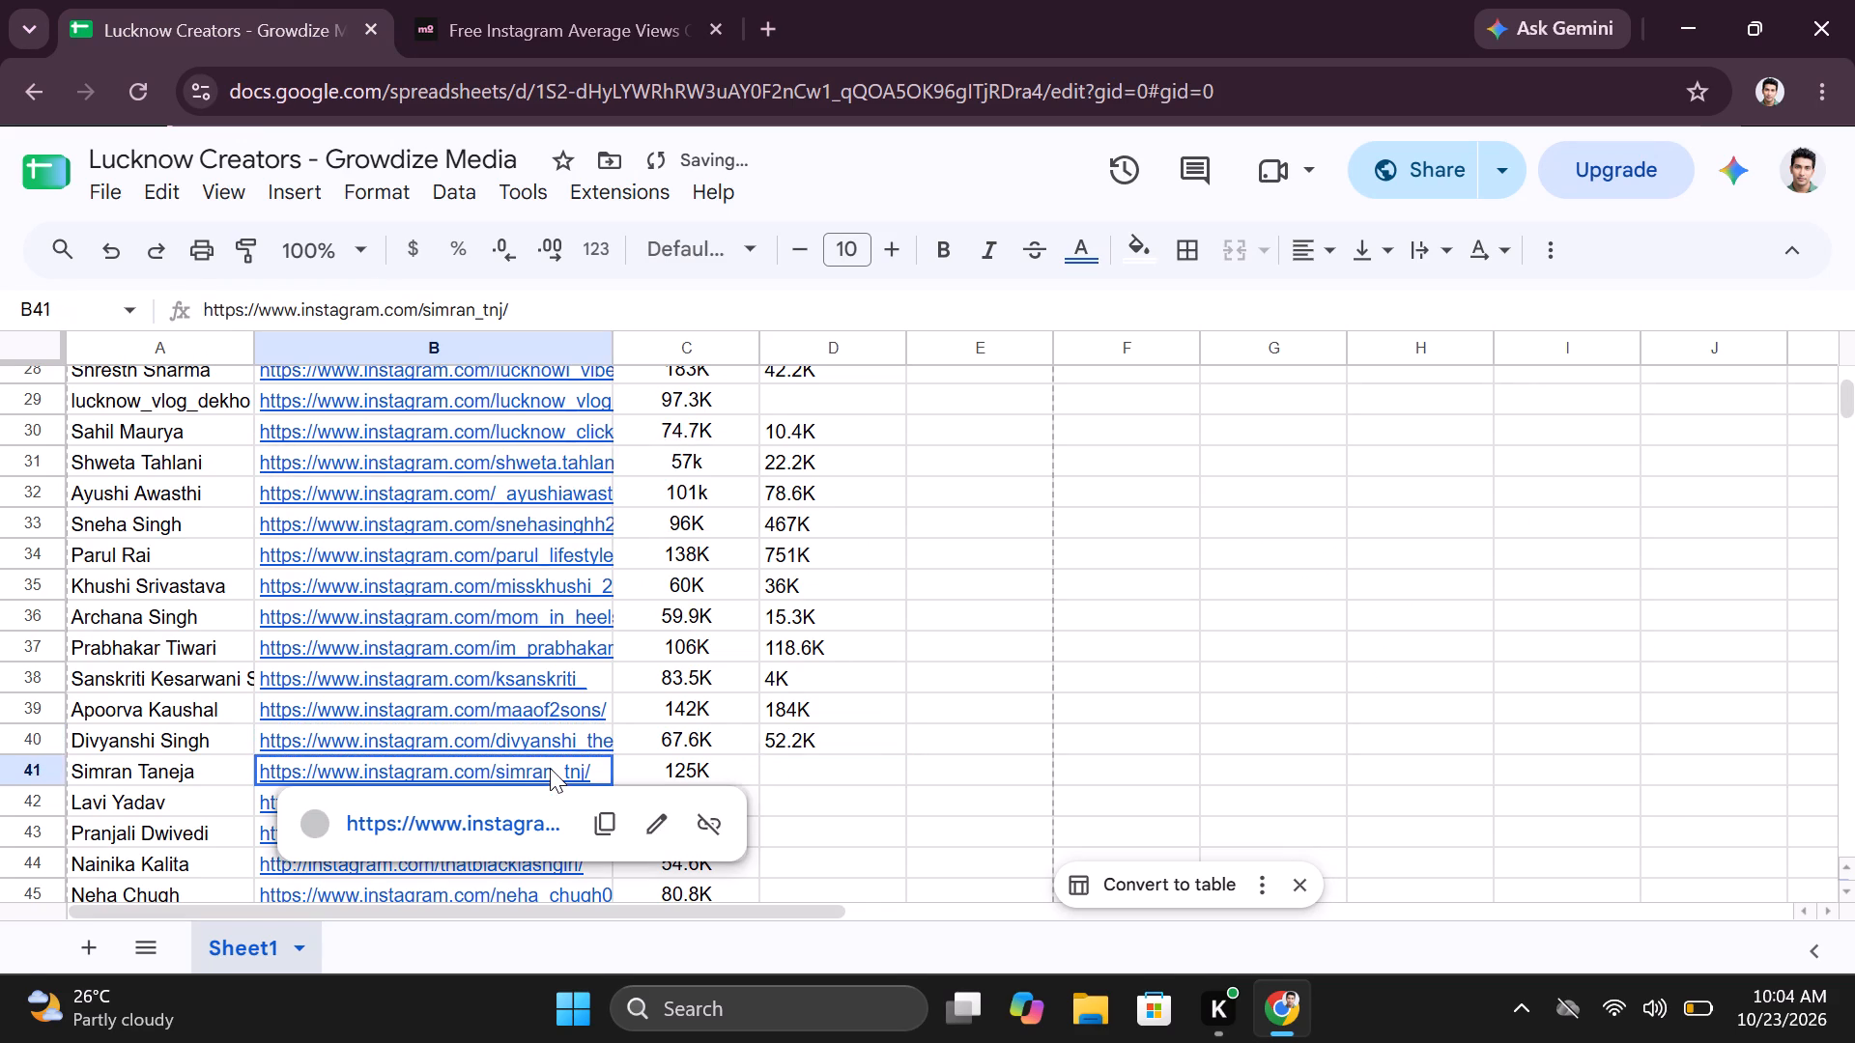
key(ctrl+c)
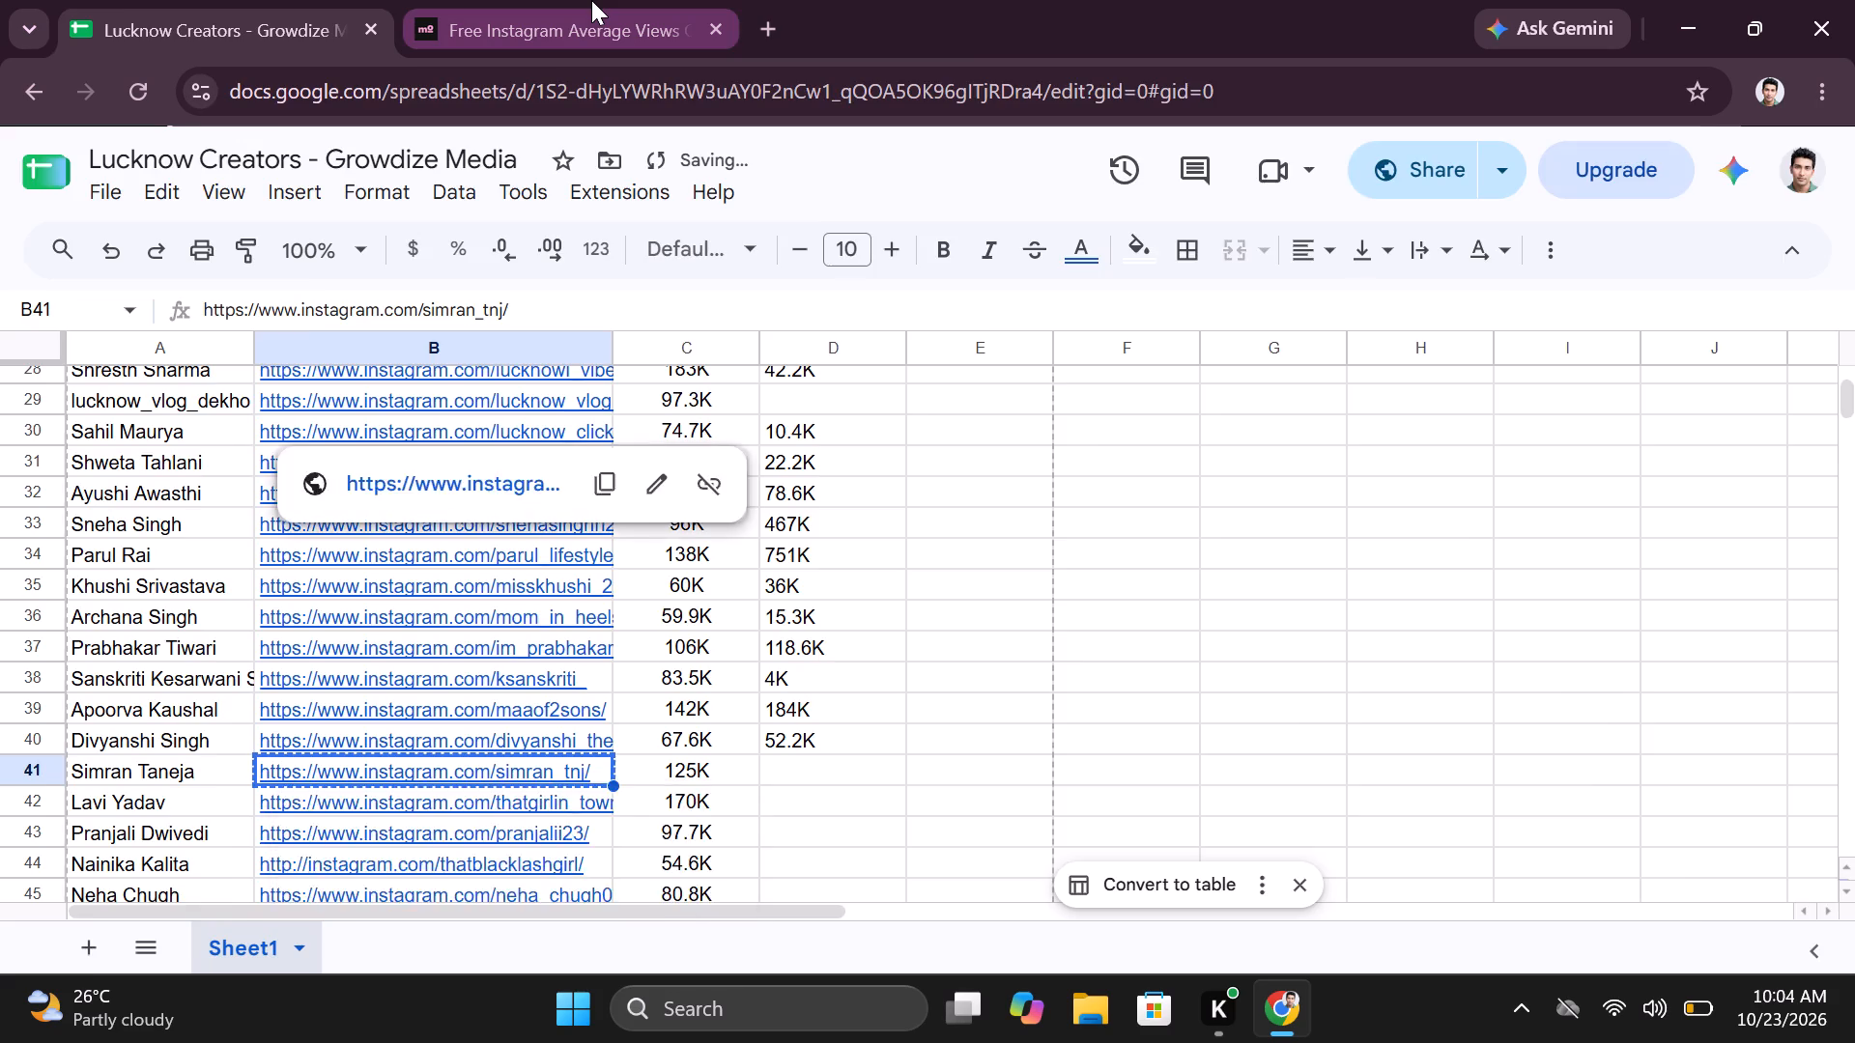
click(591, 0)
scroll(427, 269, up, 2)
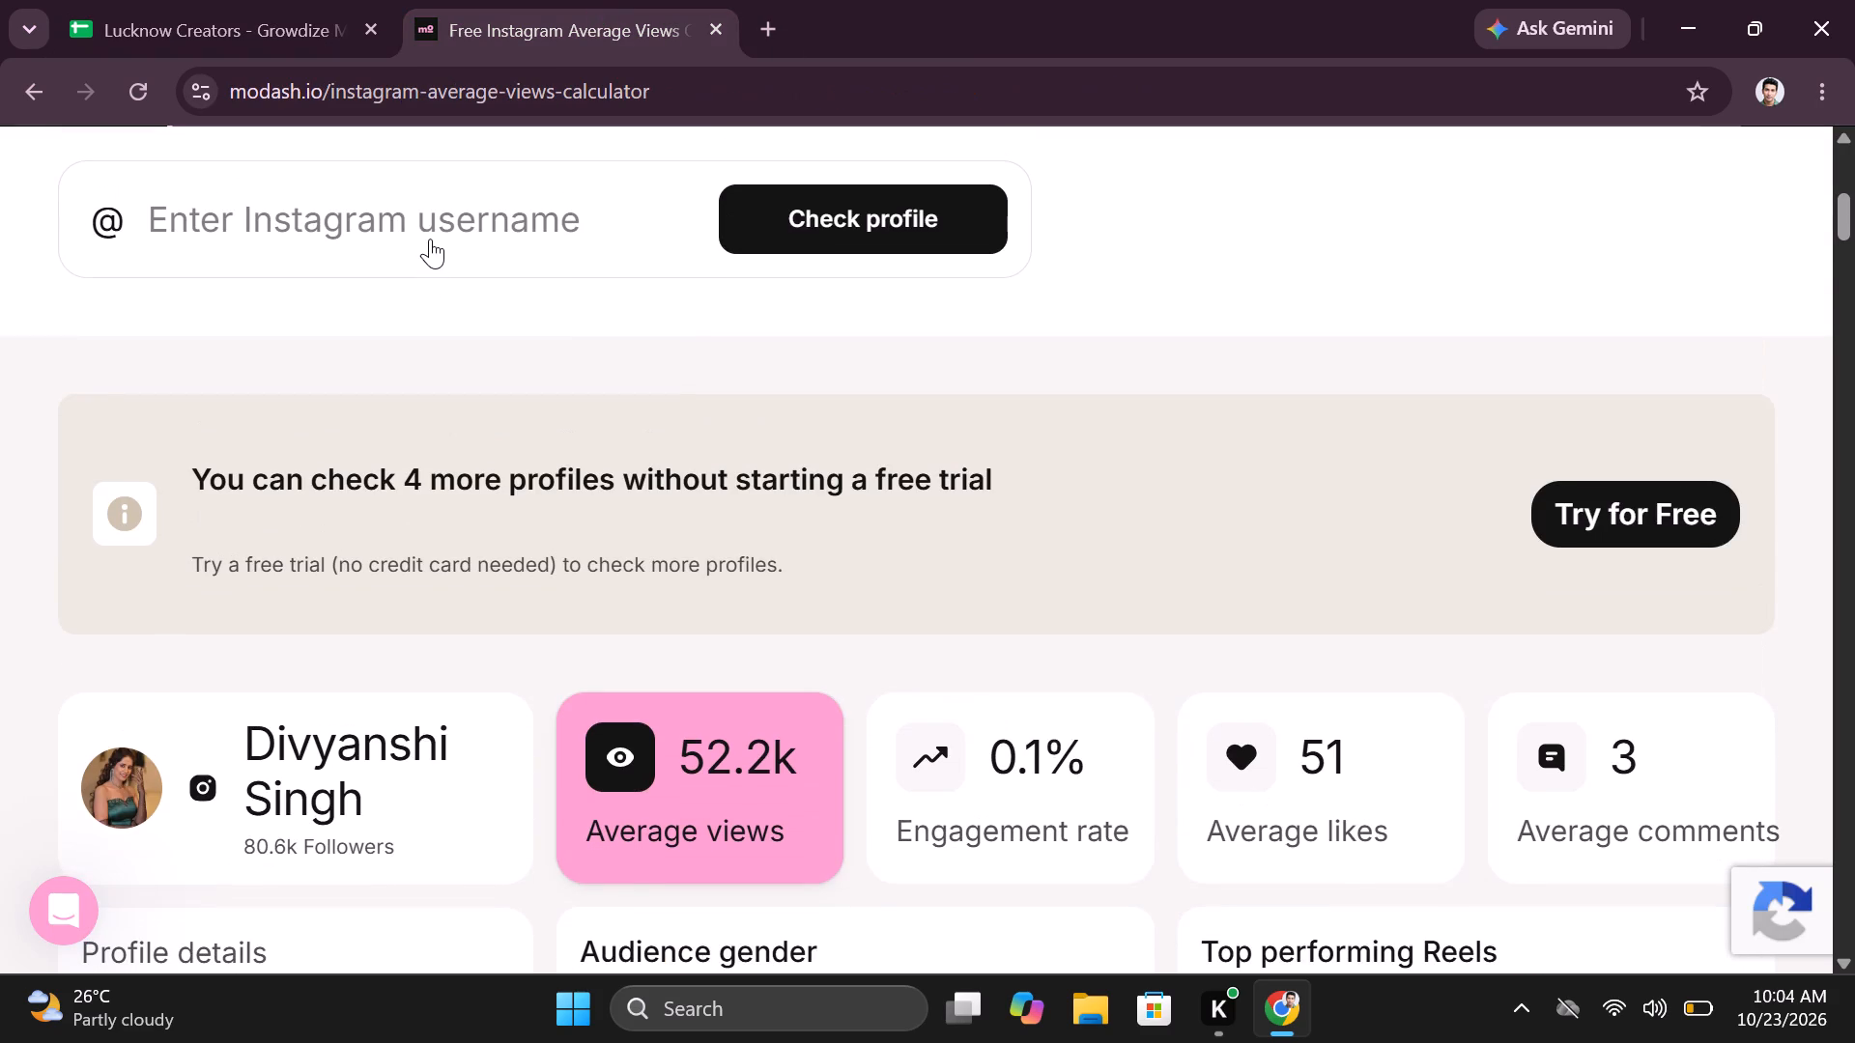
click(430, 239)
key(ctrl+v)
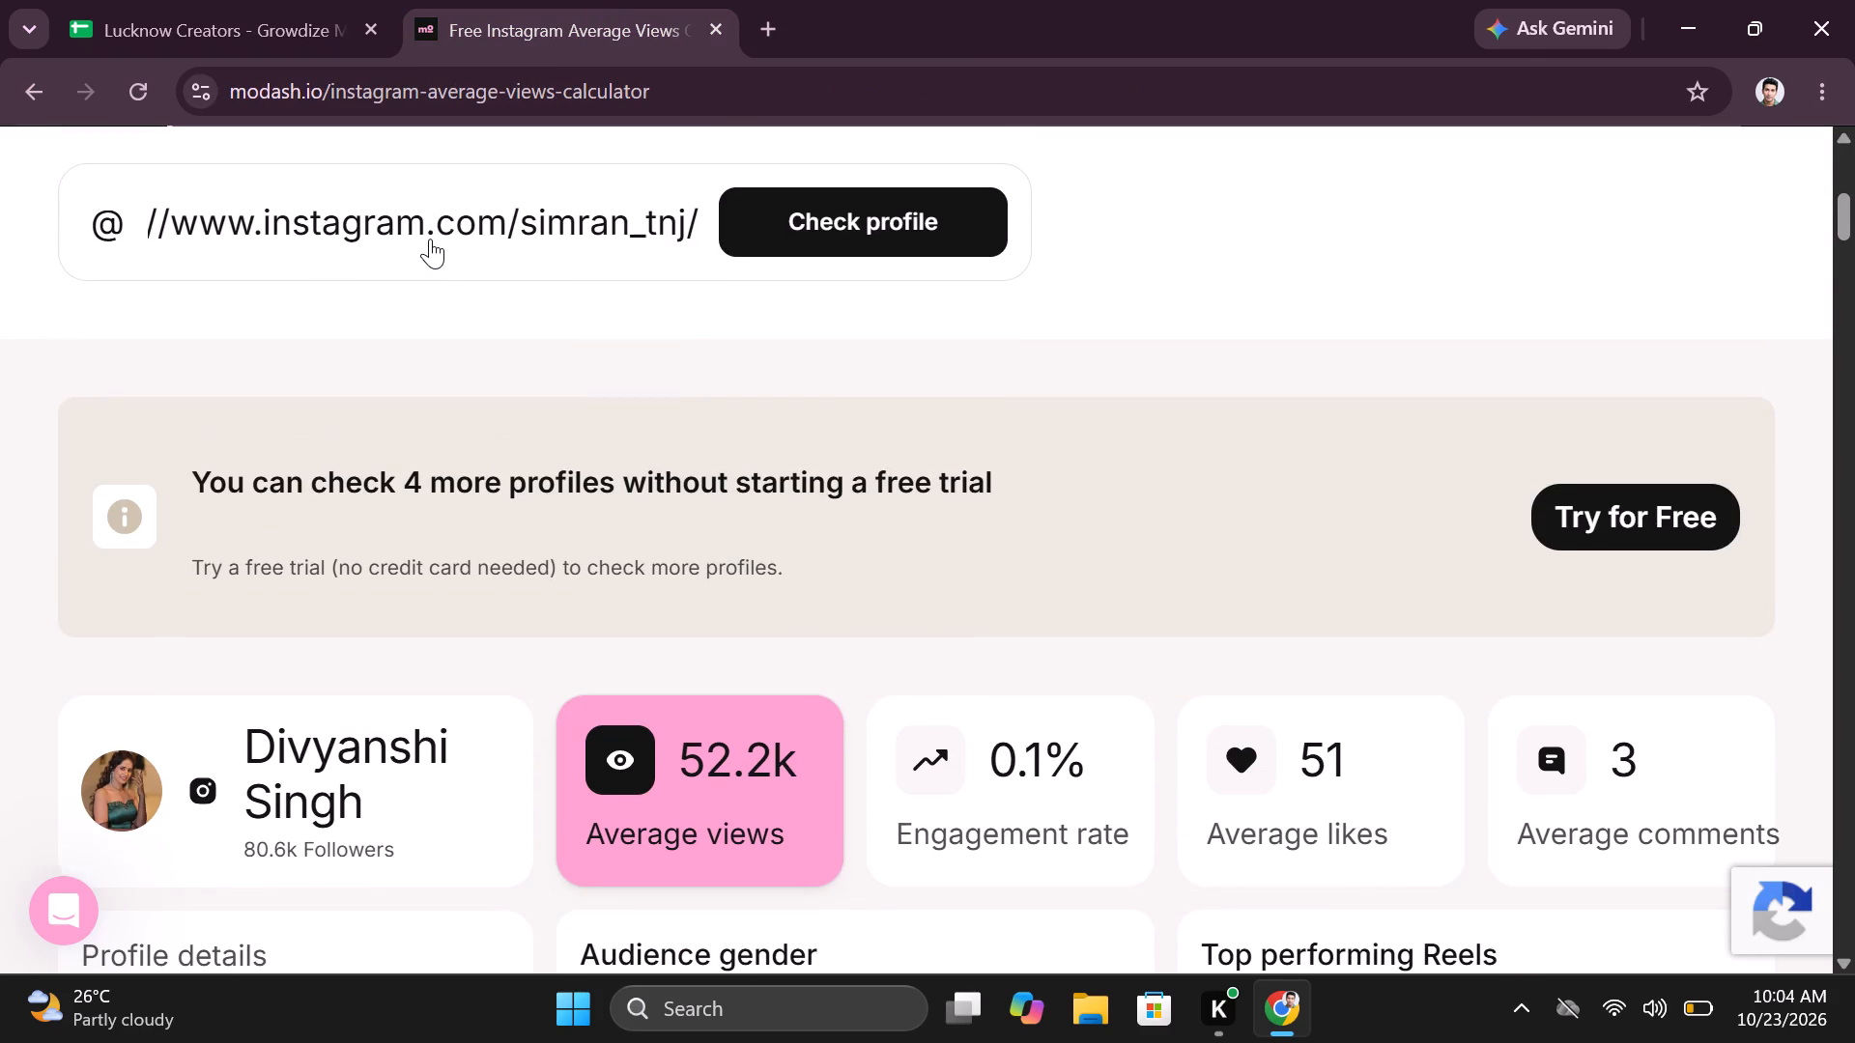
key(Return)
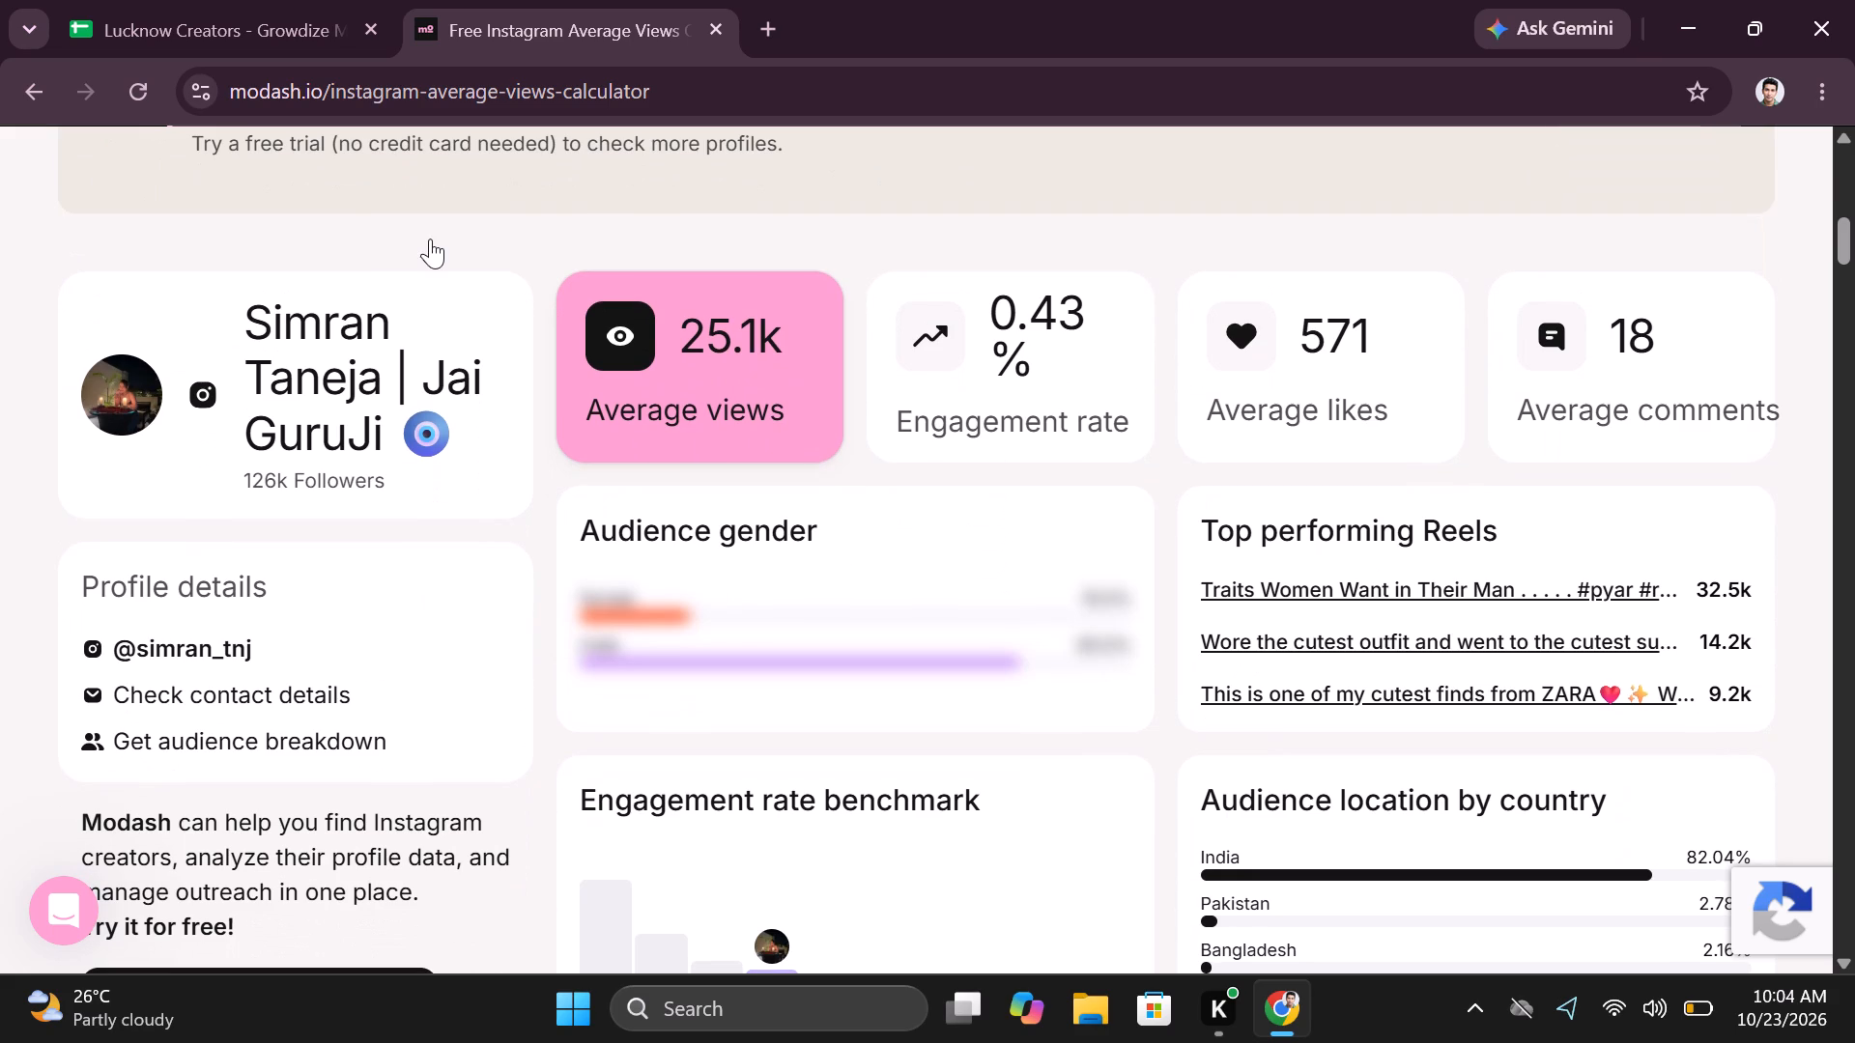
Enter 25K as the Avg. Views value in cell D41 of the Lucknow Creators spreadsheet.
click(146, 0)
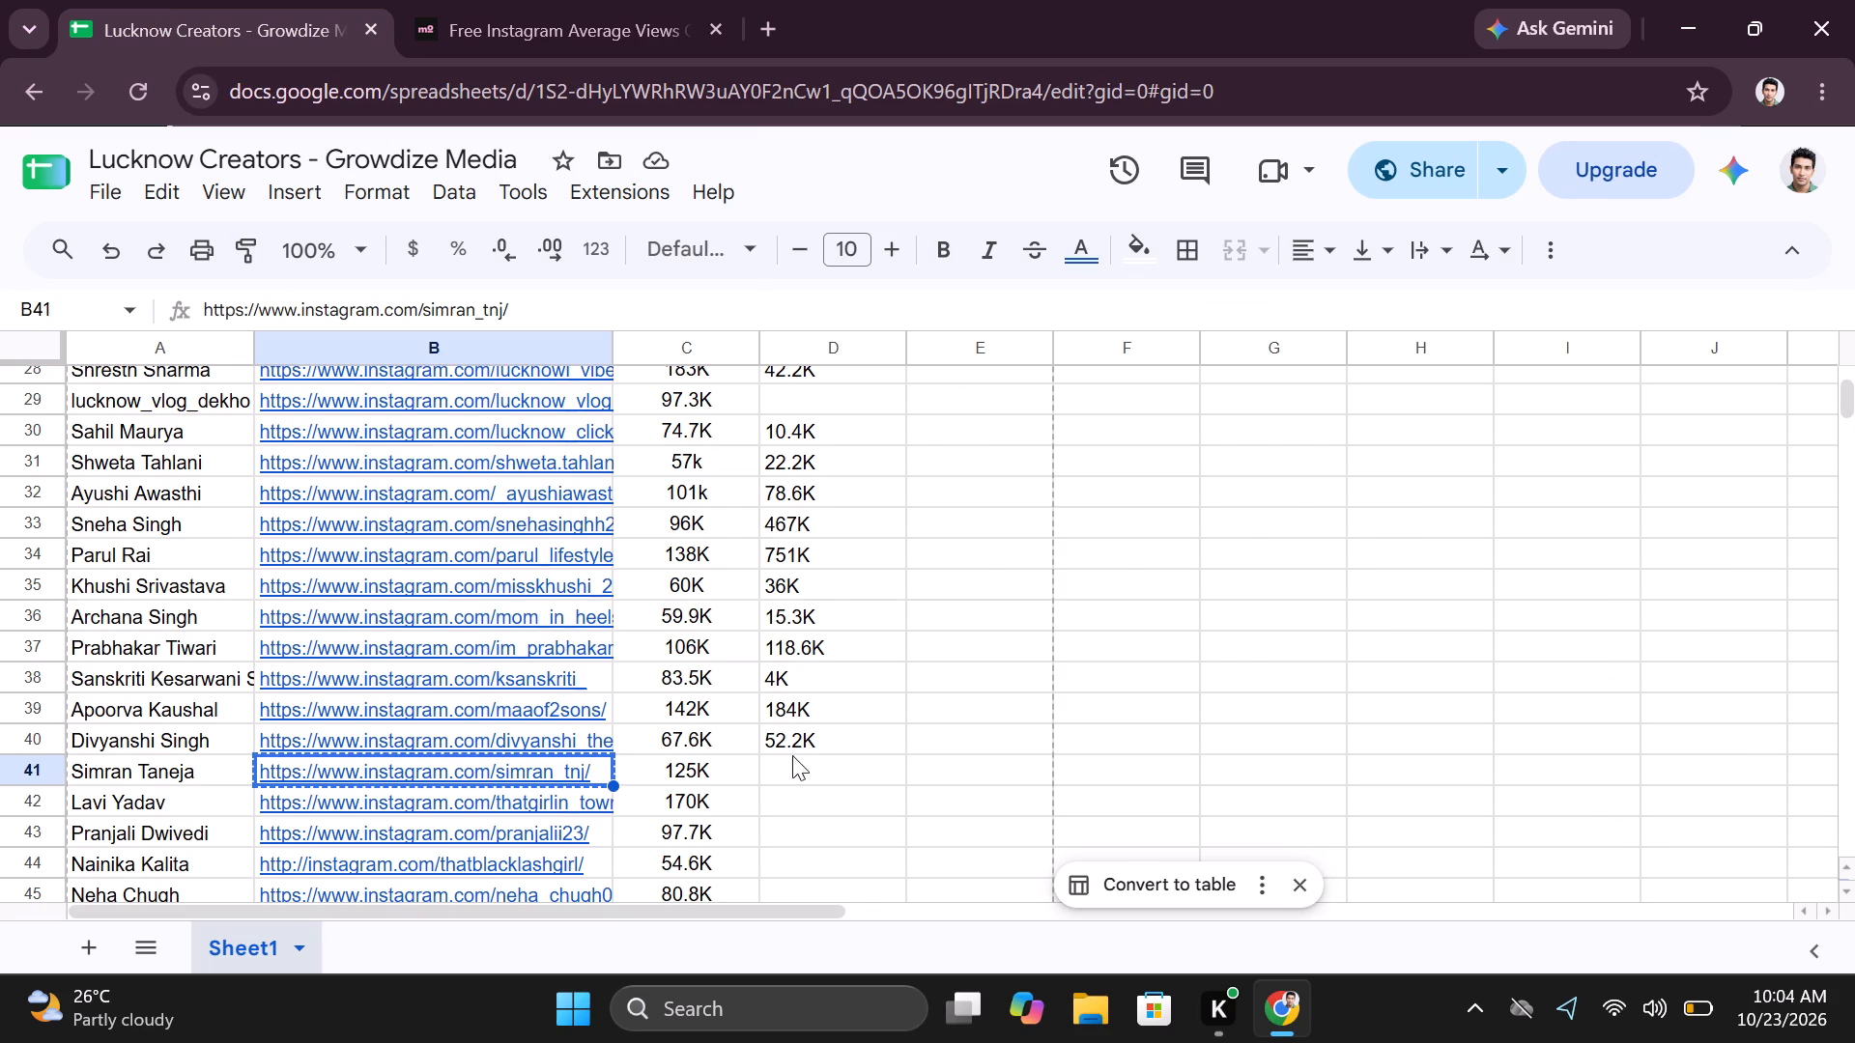
click(783, 776)
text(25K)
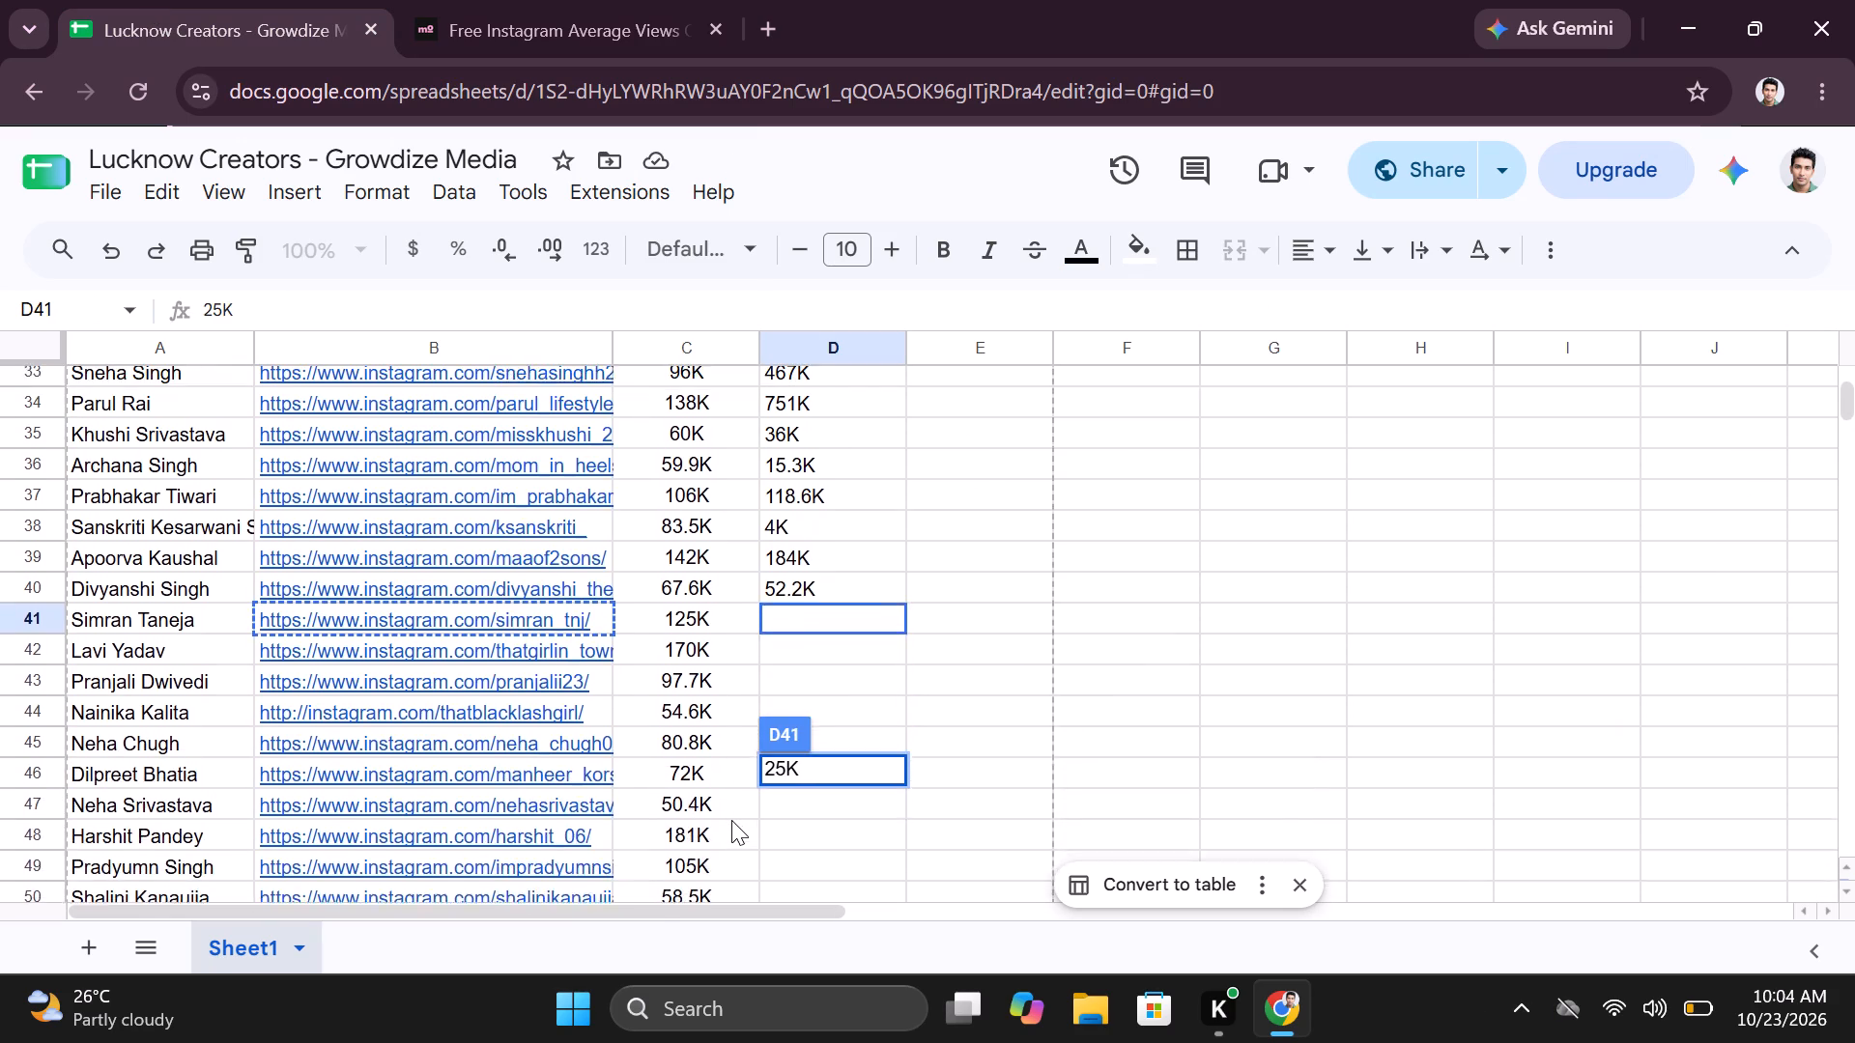
click(1149, 622)
Look up the profile link from cell B42 in Modash's Instagram average views calculator and view the creator's average views.
scroll(1149, 622, down, 3)
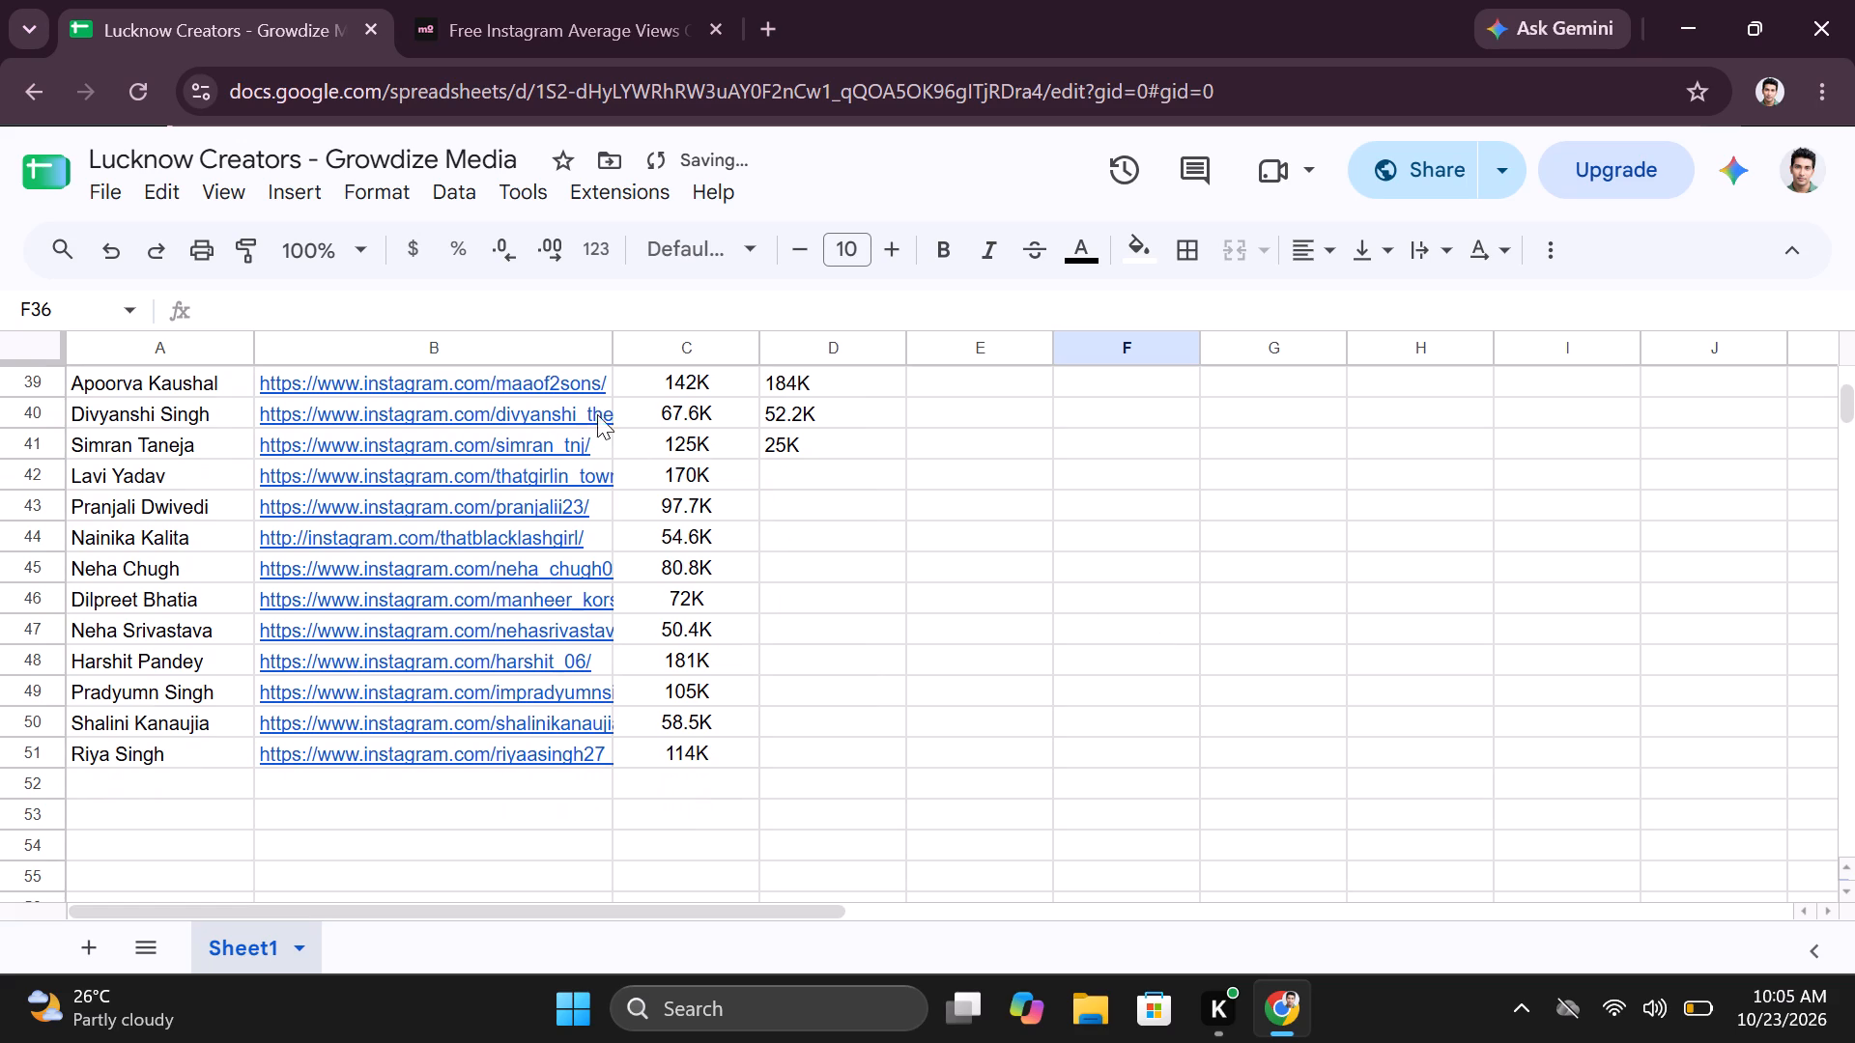
click(577, 476)
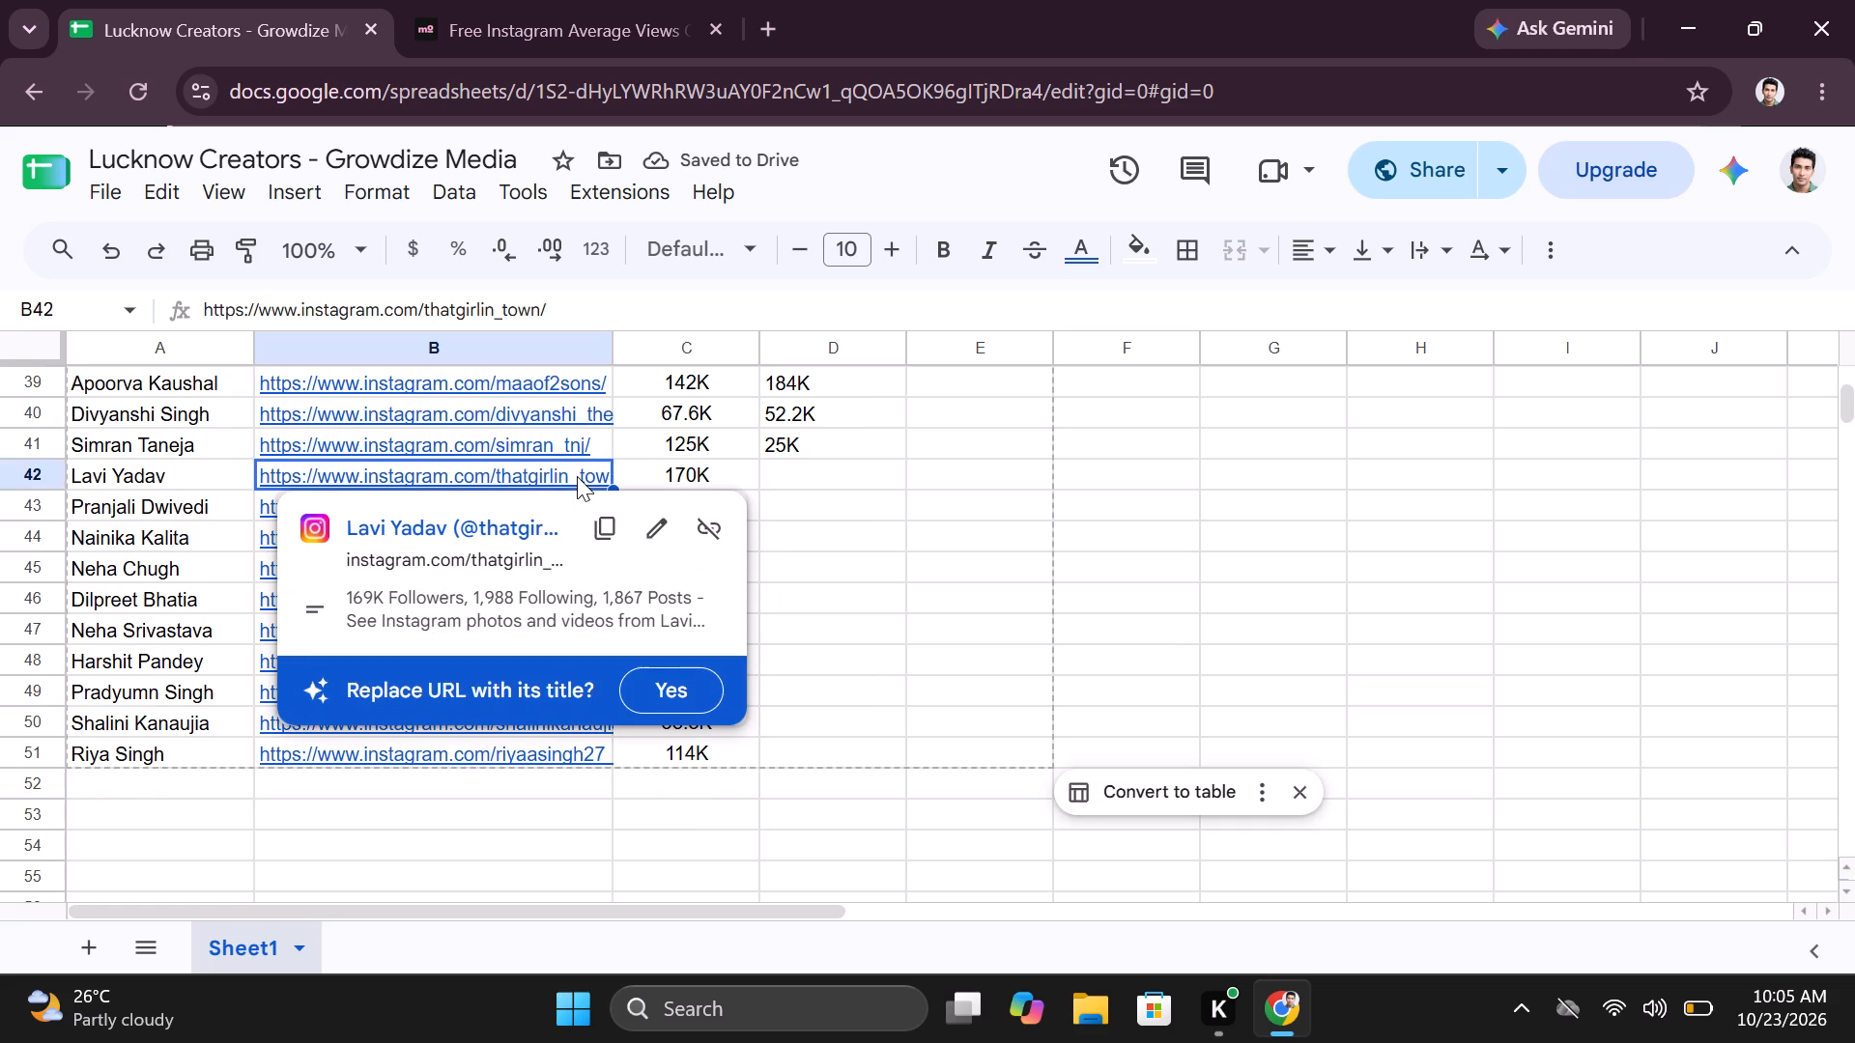
key(ctrl+c)
click(557, 0)
scroll(524, 359, up, 2)
click(483, 188)
key(ctrl+v)
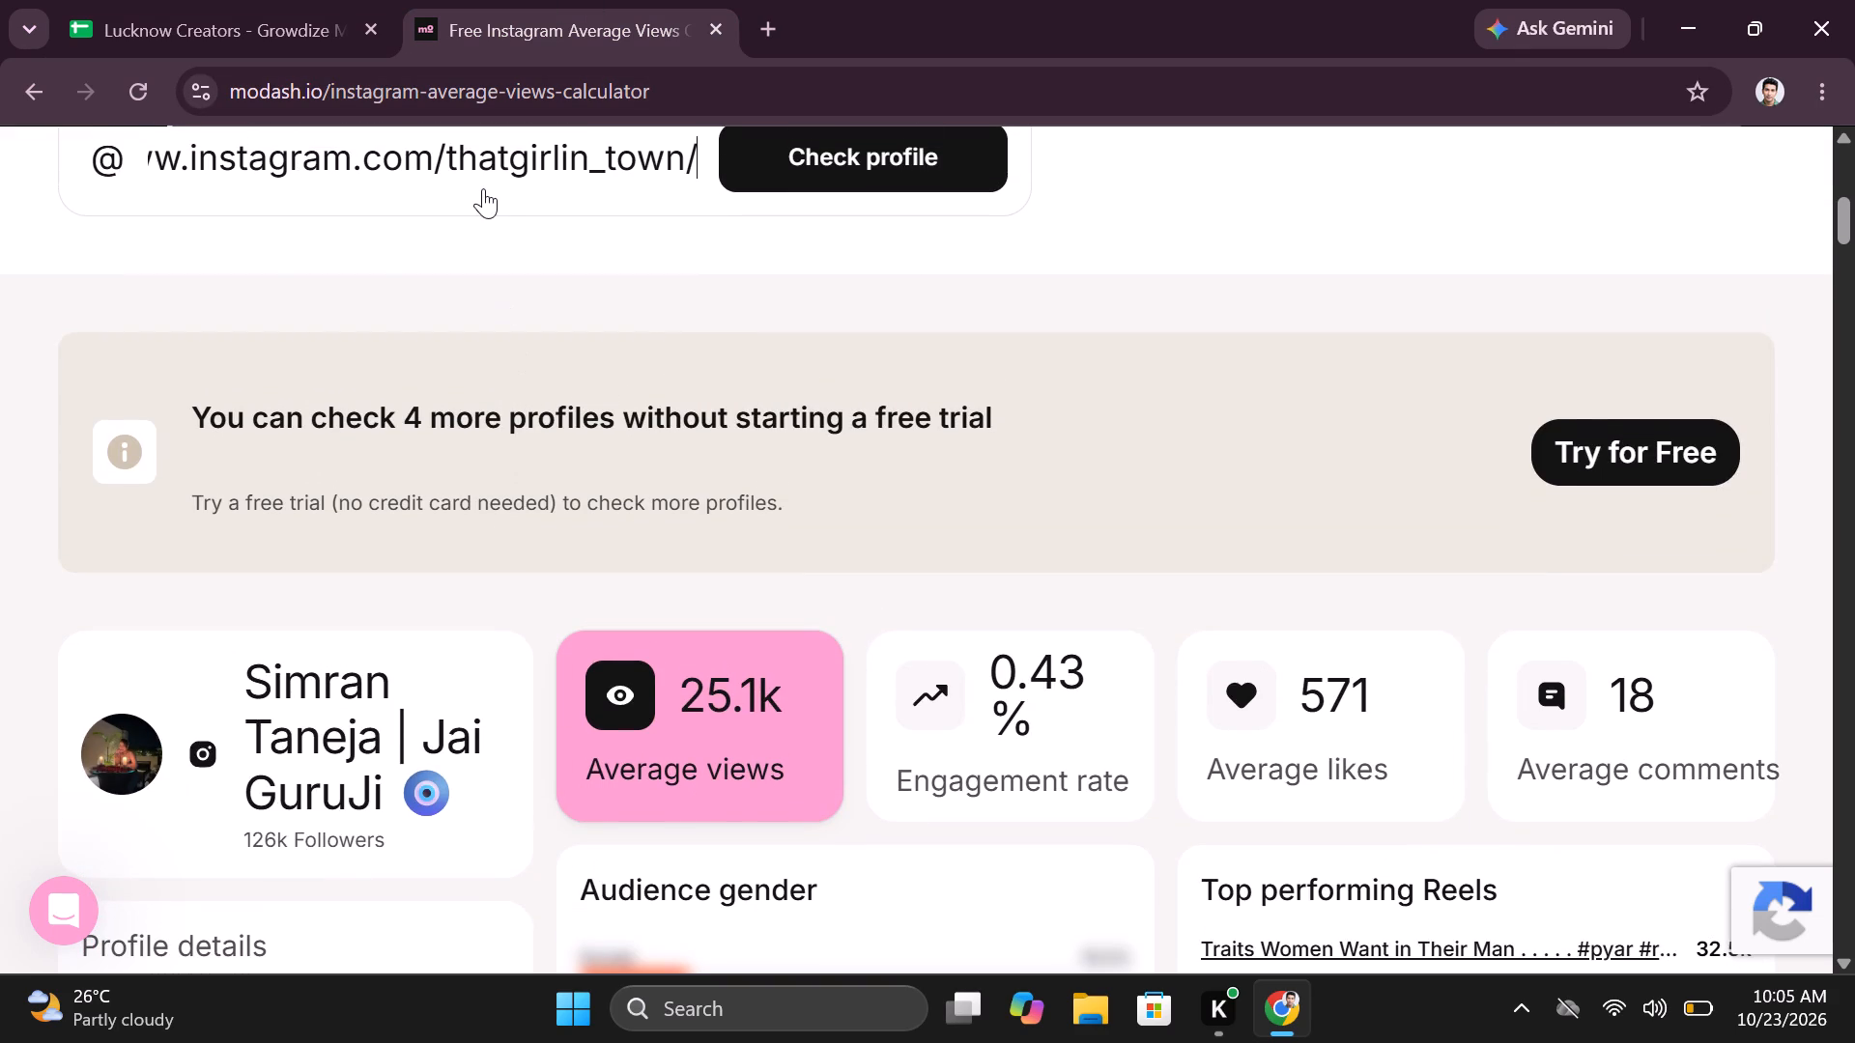
key(Return)
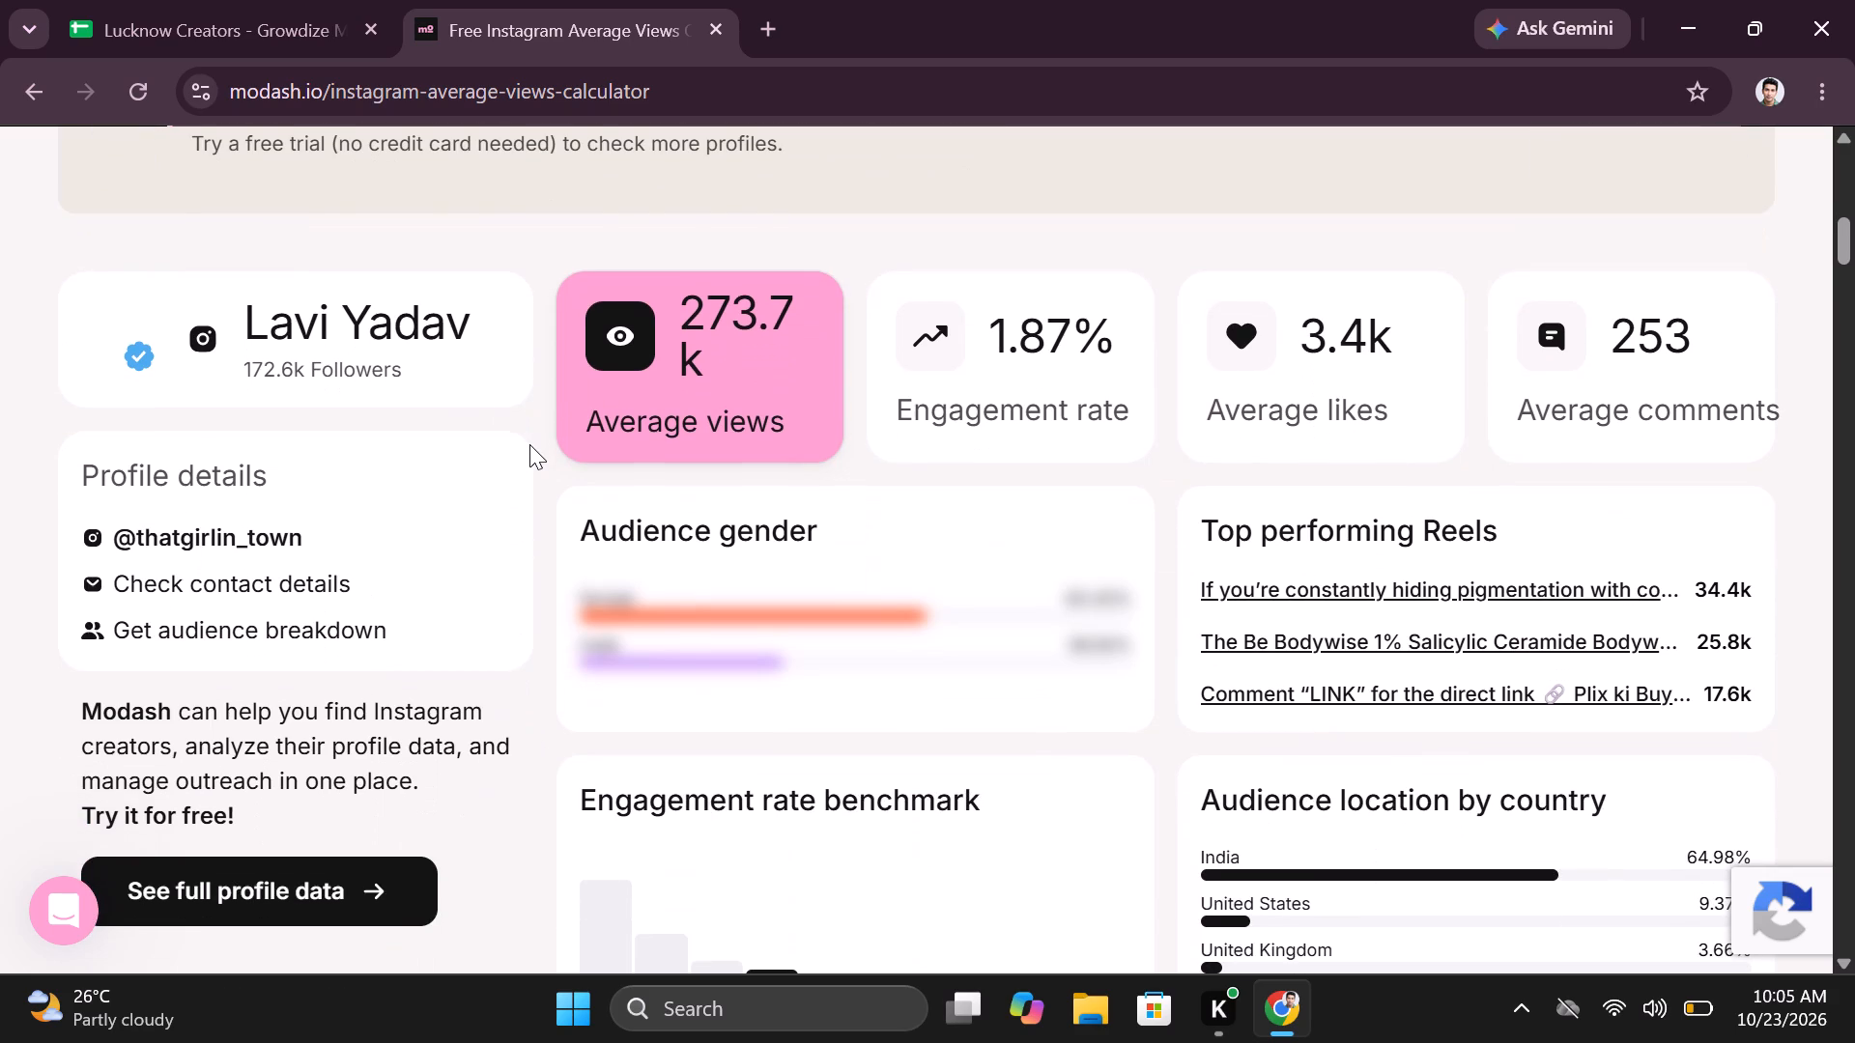
Enter 273.7K as the Avg. Views value in cell D42 of the Lucknow Creators spreadsheet.
click(94, 0)
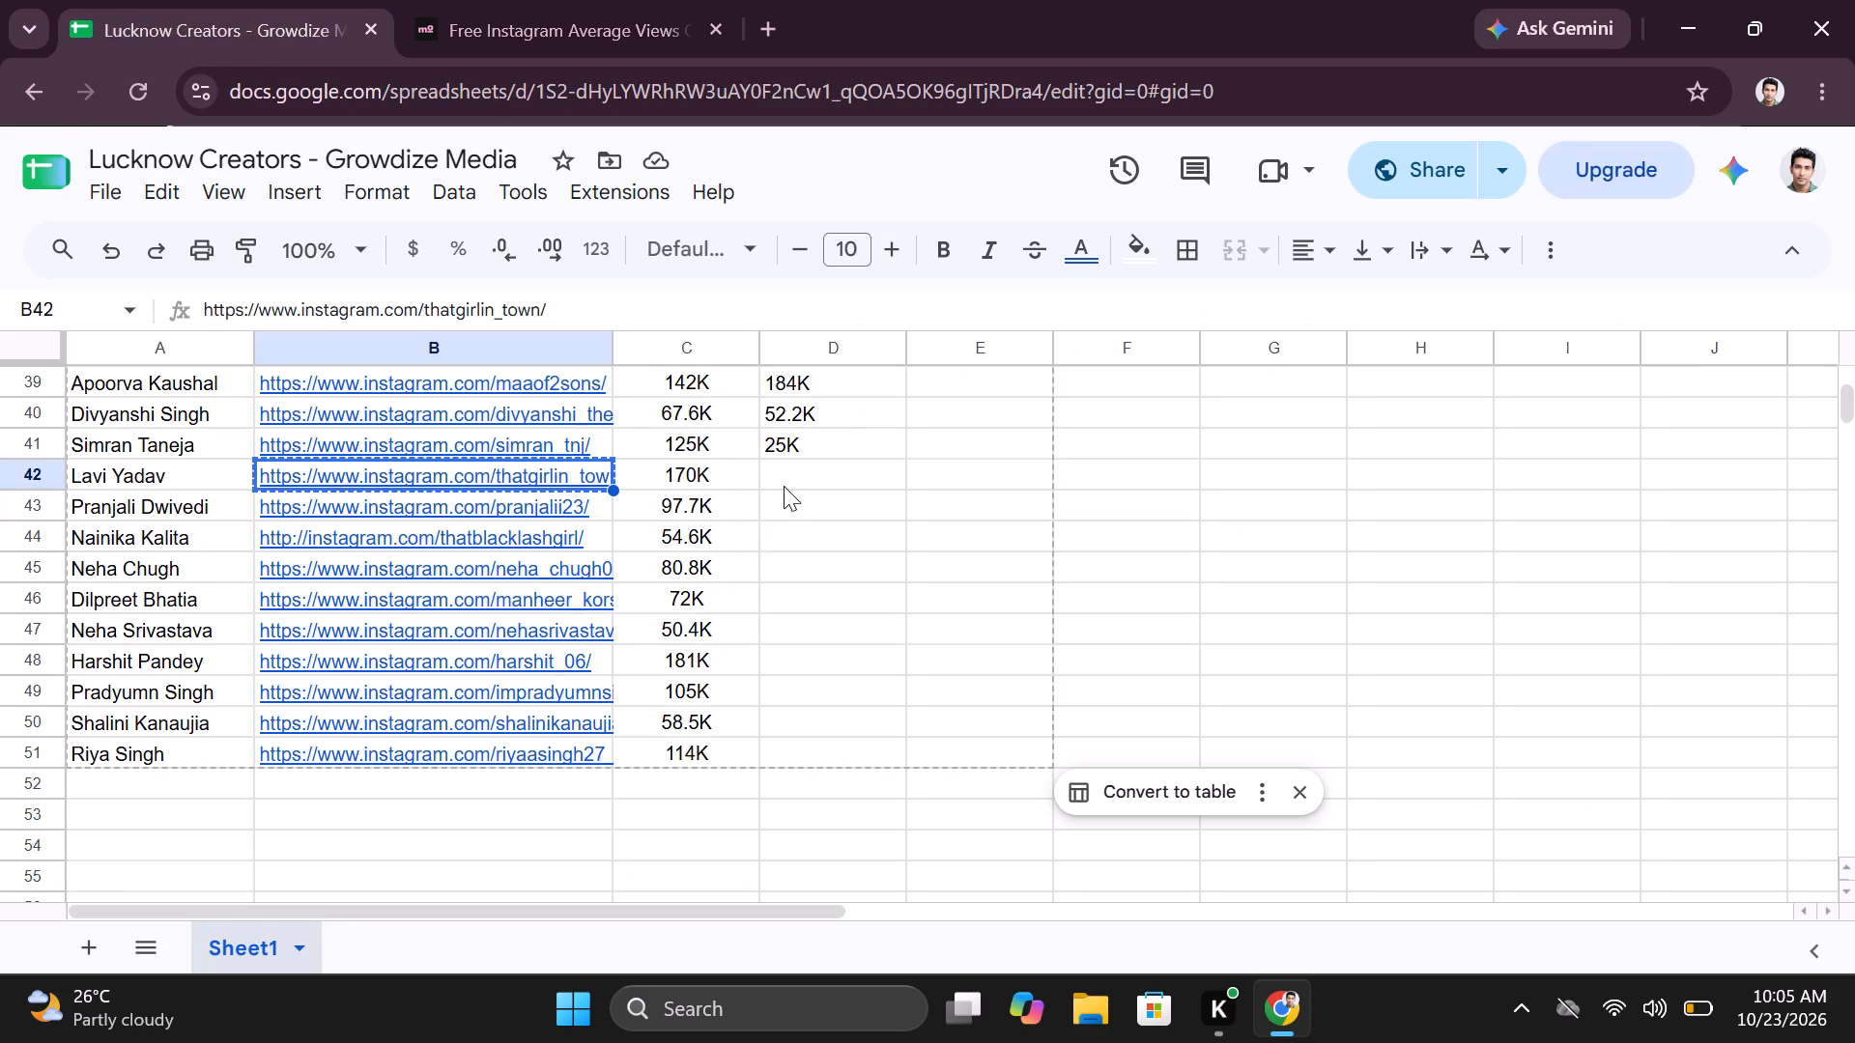
click(787, 482)
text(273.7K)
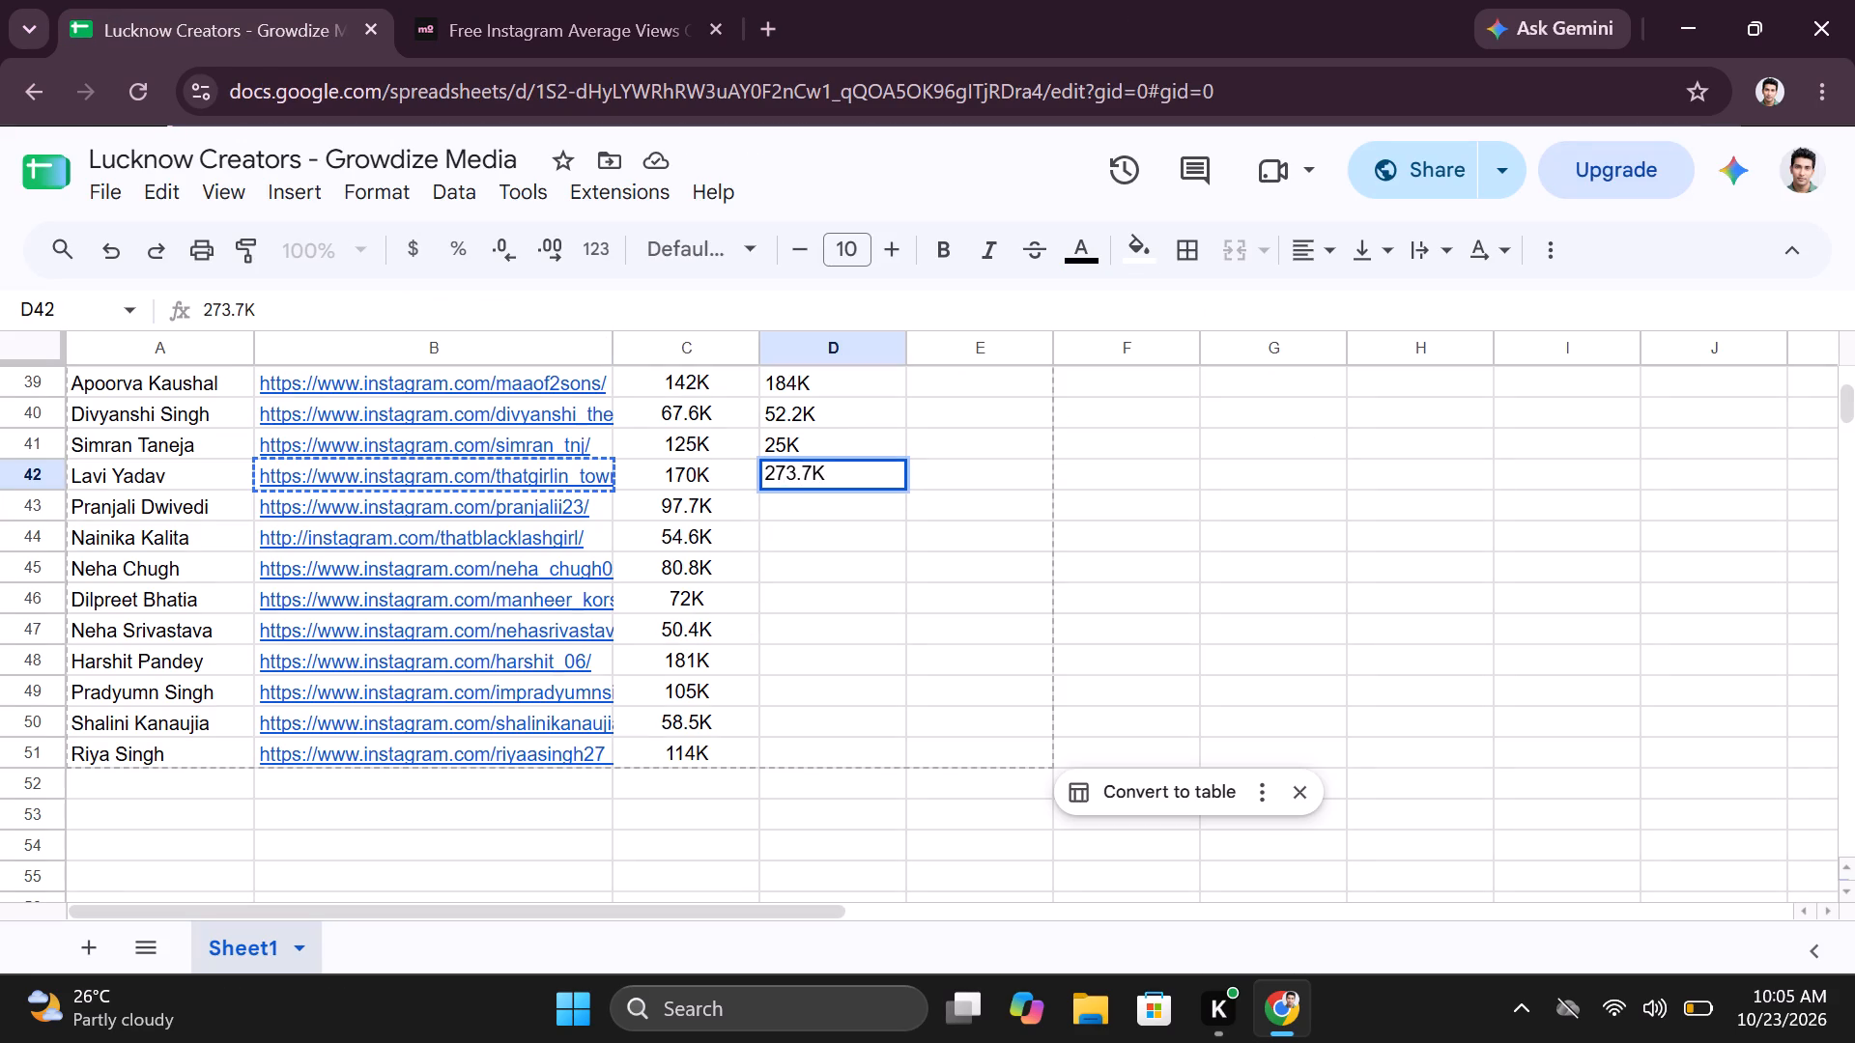
Look up the profile link from cell B43 in Modash's Instagram average views calculator and view the creator's average views.
click(542, 502)
key(ctrl+c)
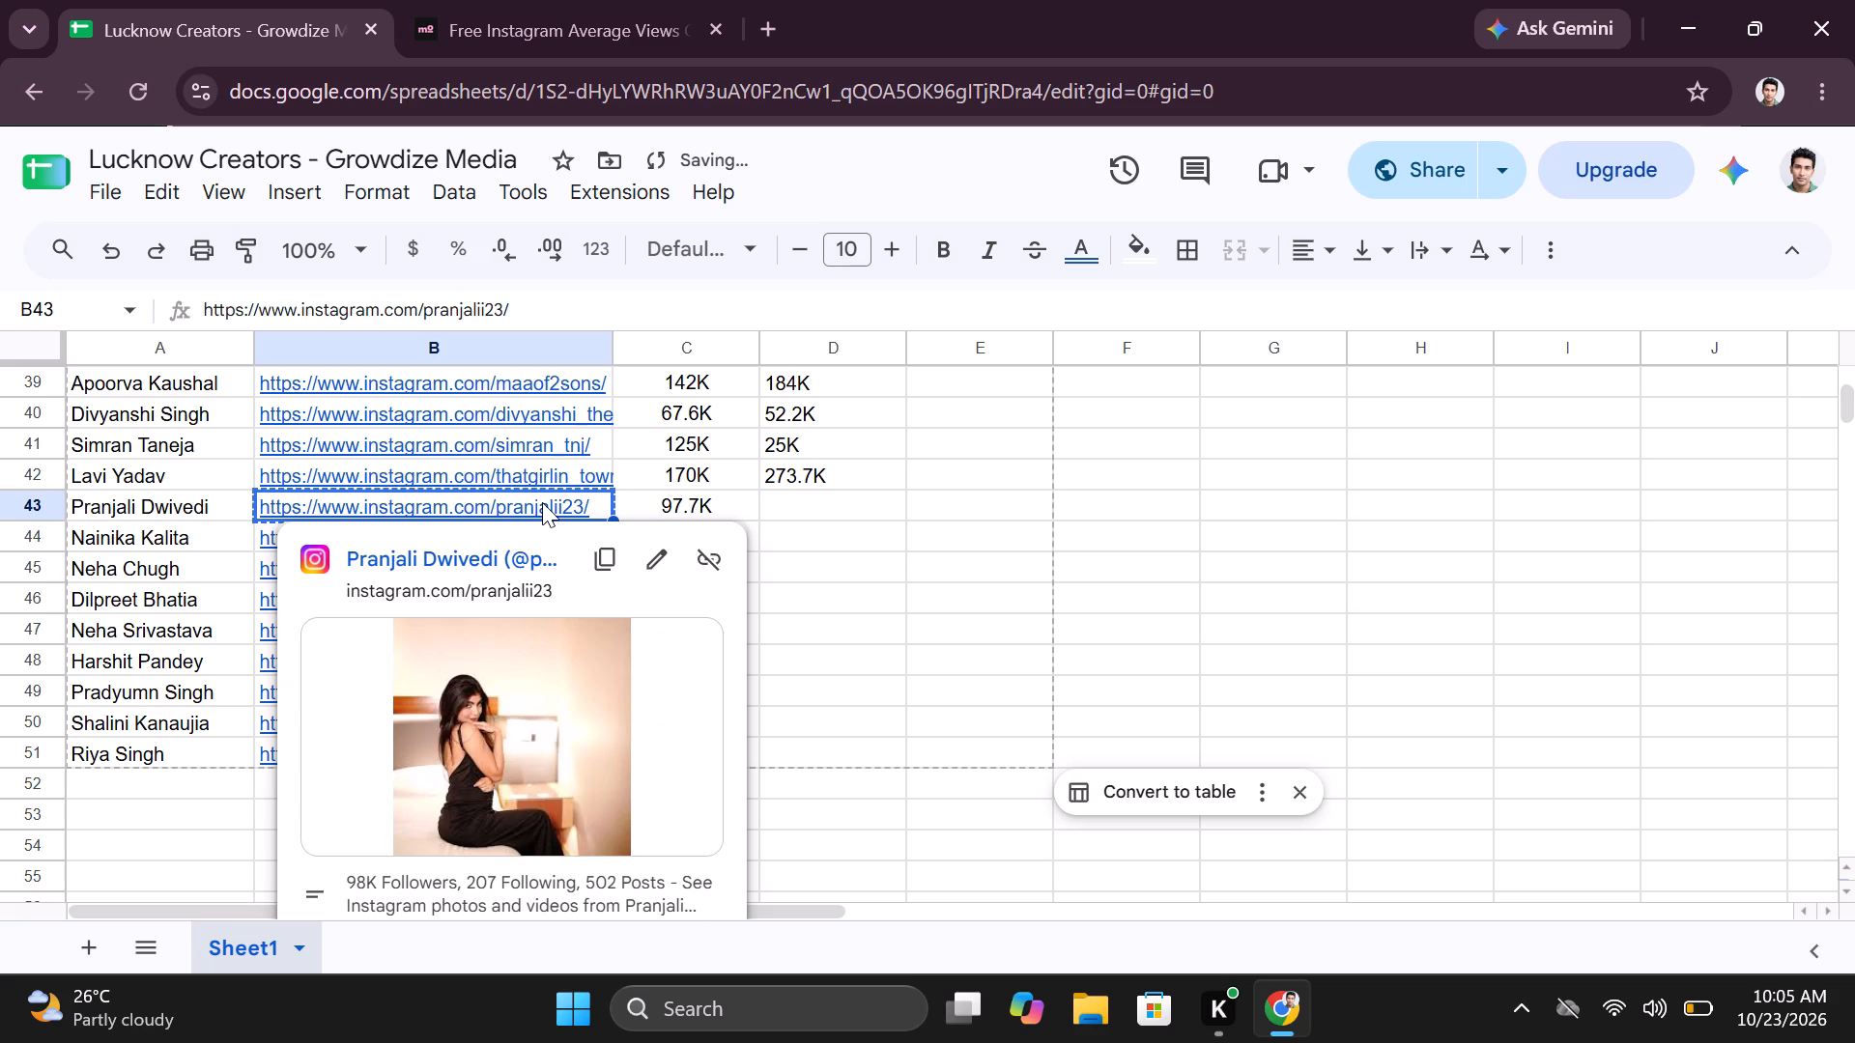
click(560, 0)
scroll(804, 353, up, 2)
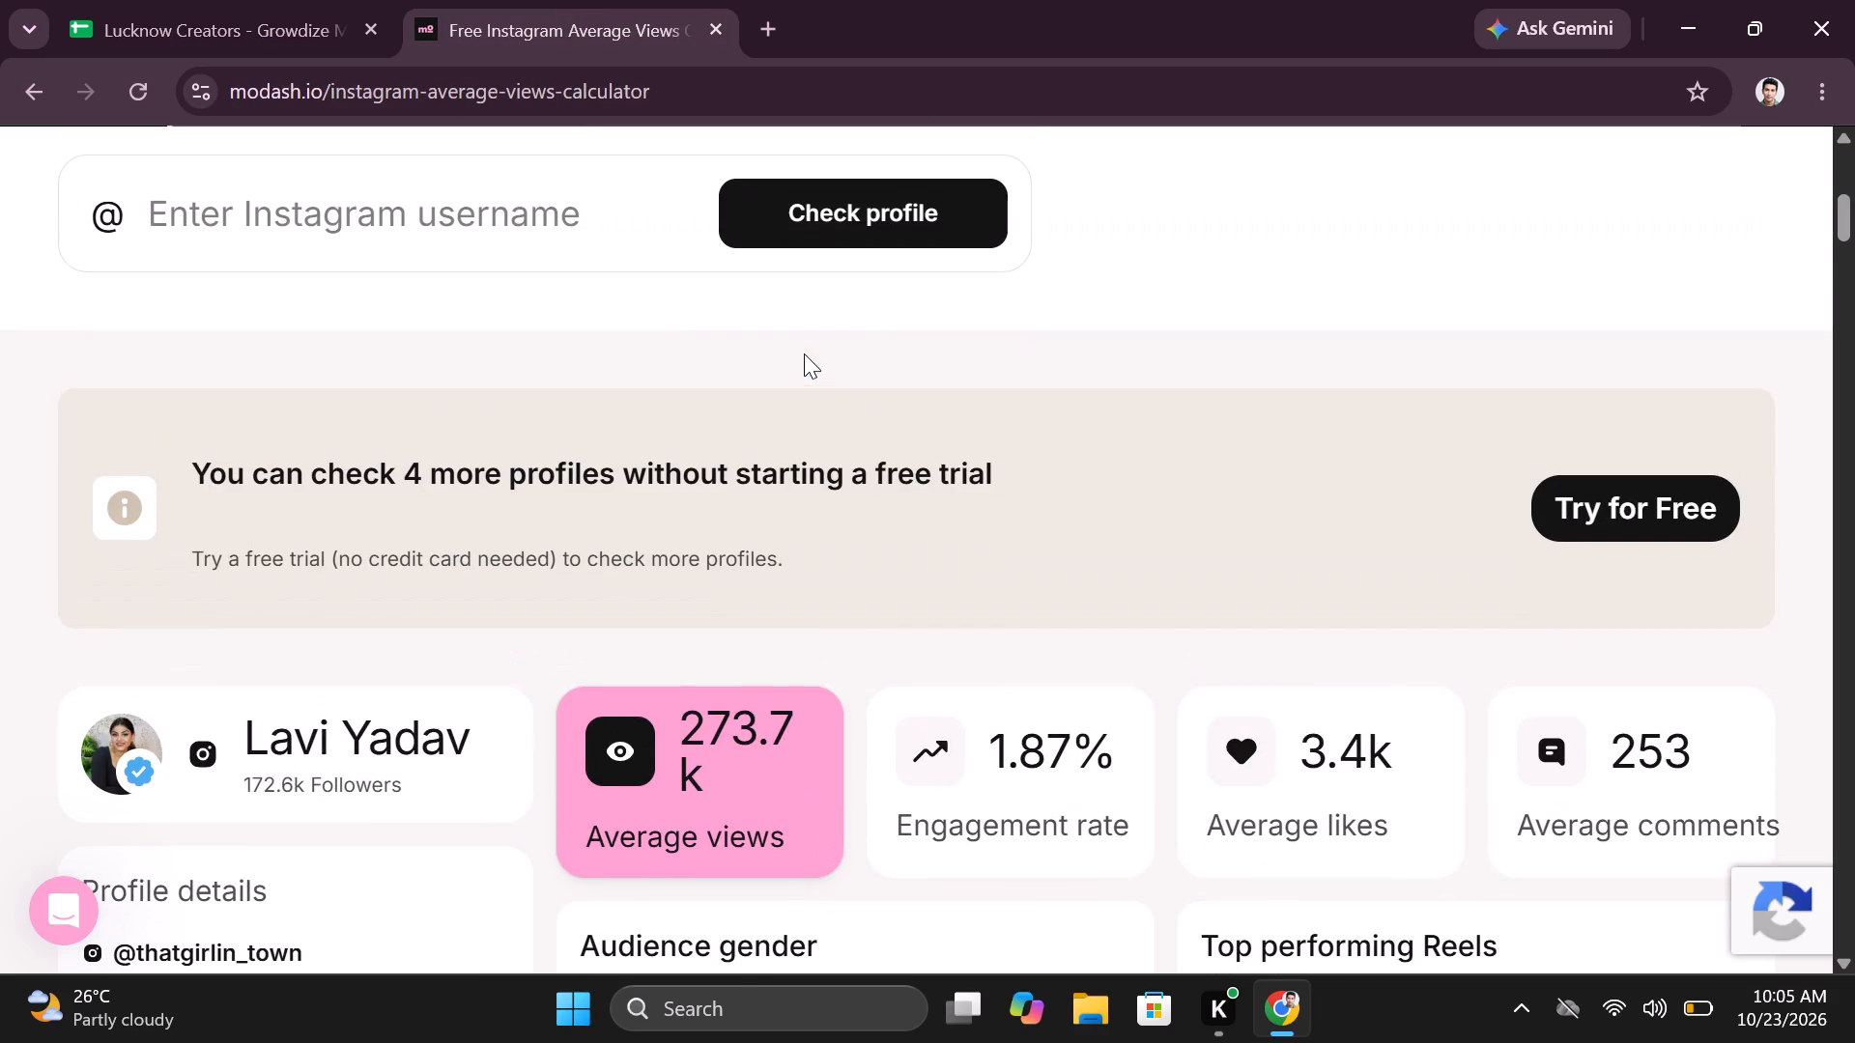
click(616, 216)
key(ctrl+v)
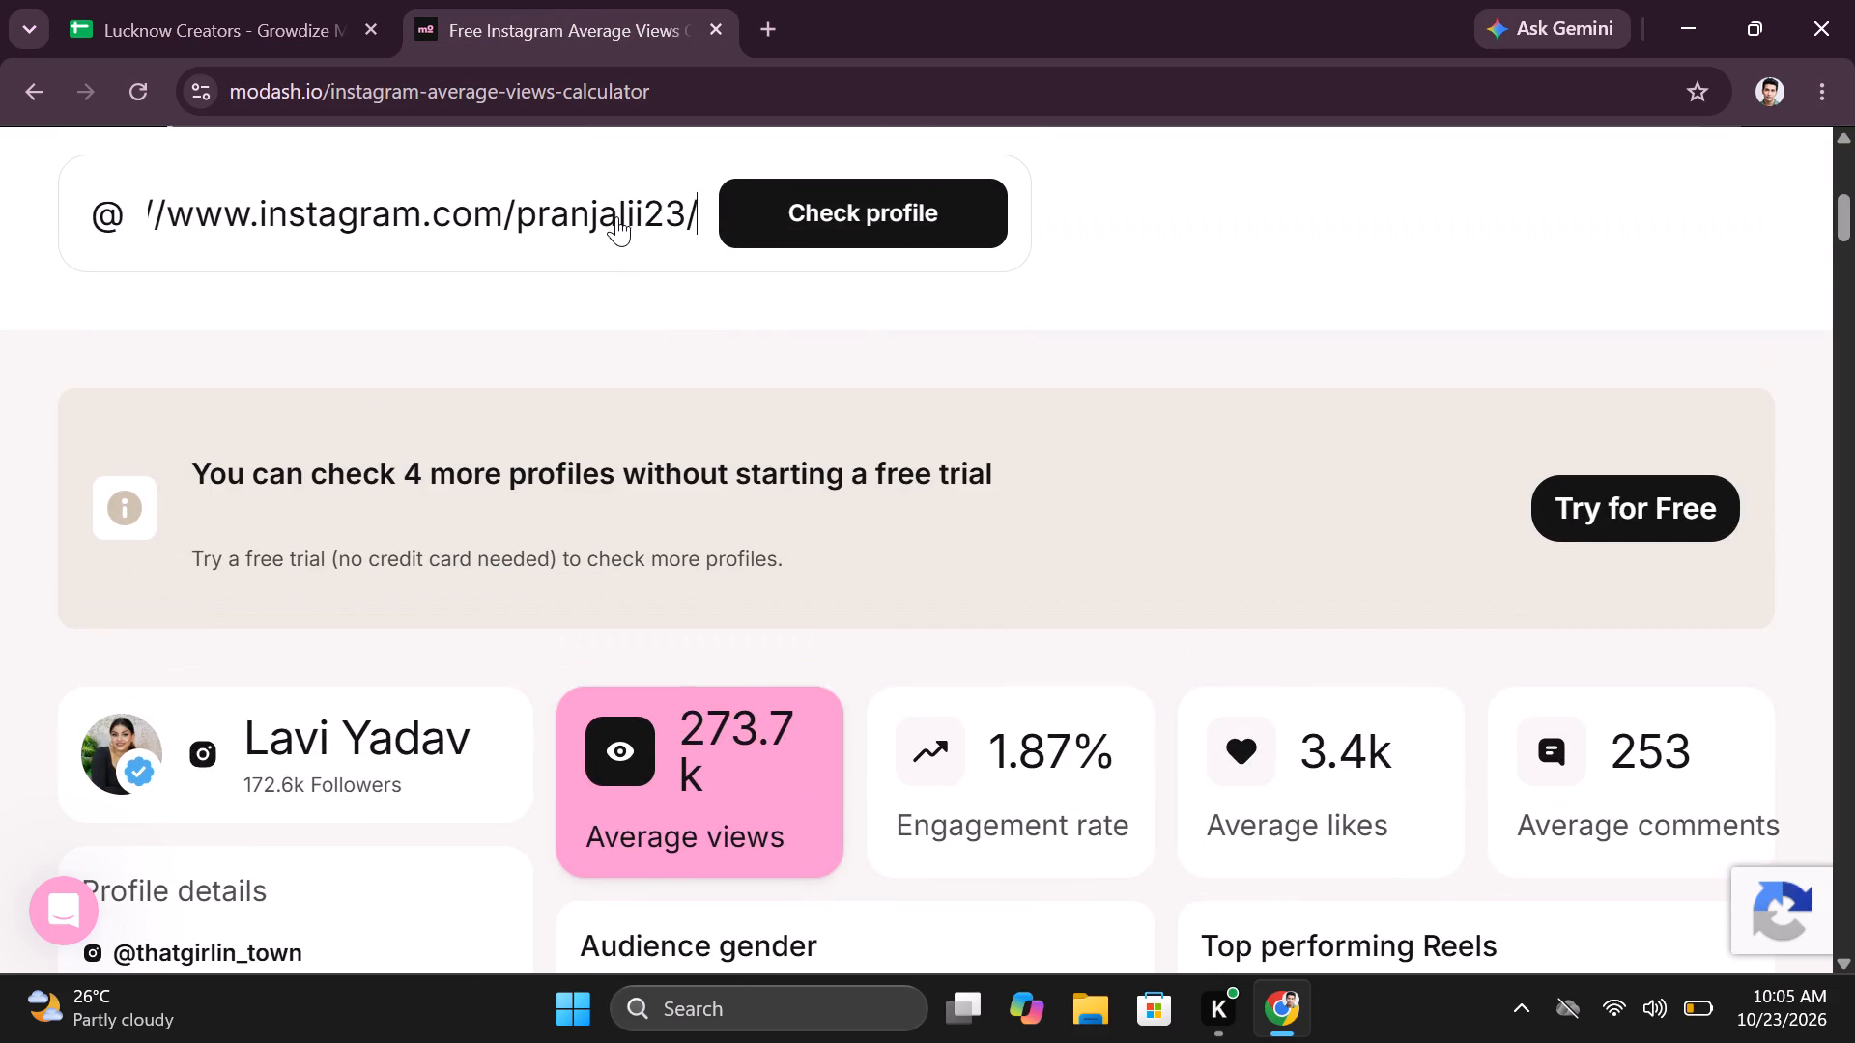
key(Return)
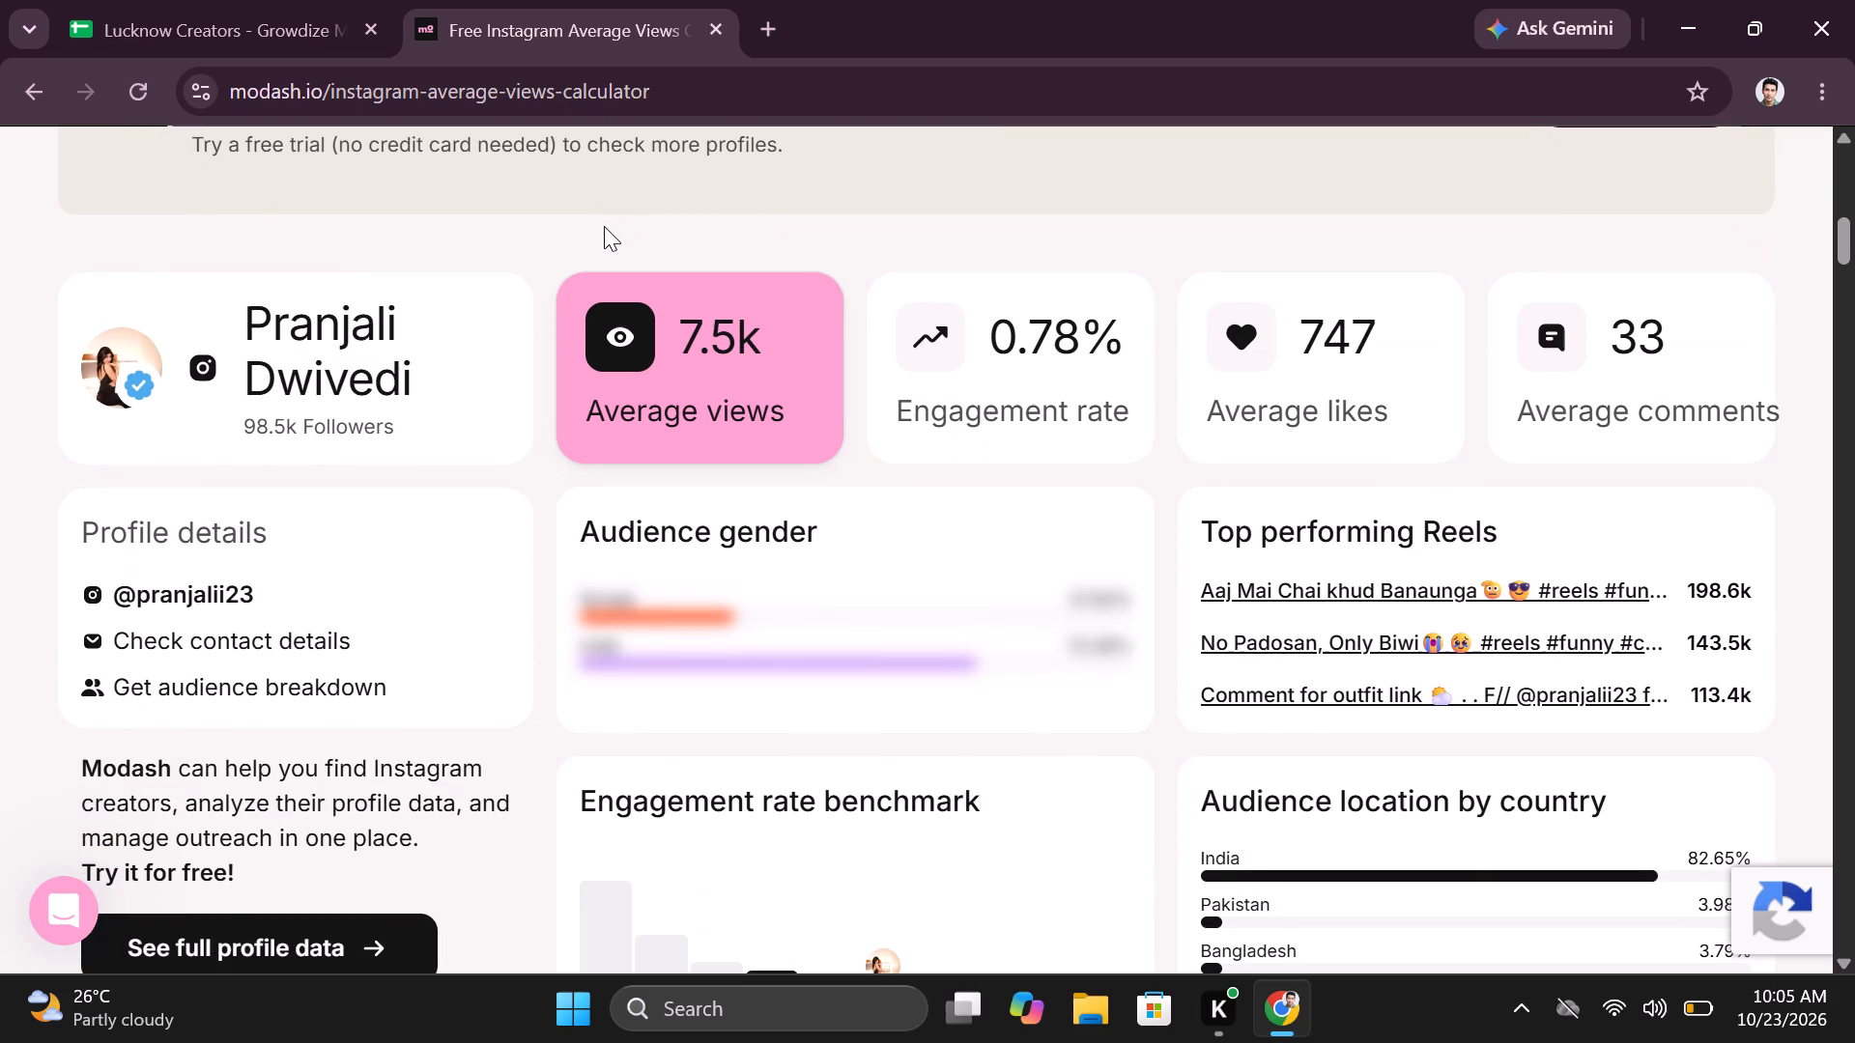
Enter 7.5K as the Avg. Views value in cell D43 of the Lucknow Creators spreadsheet.
click(211, 0)
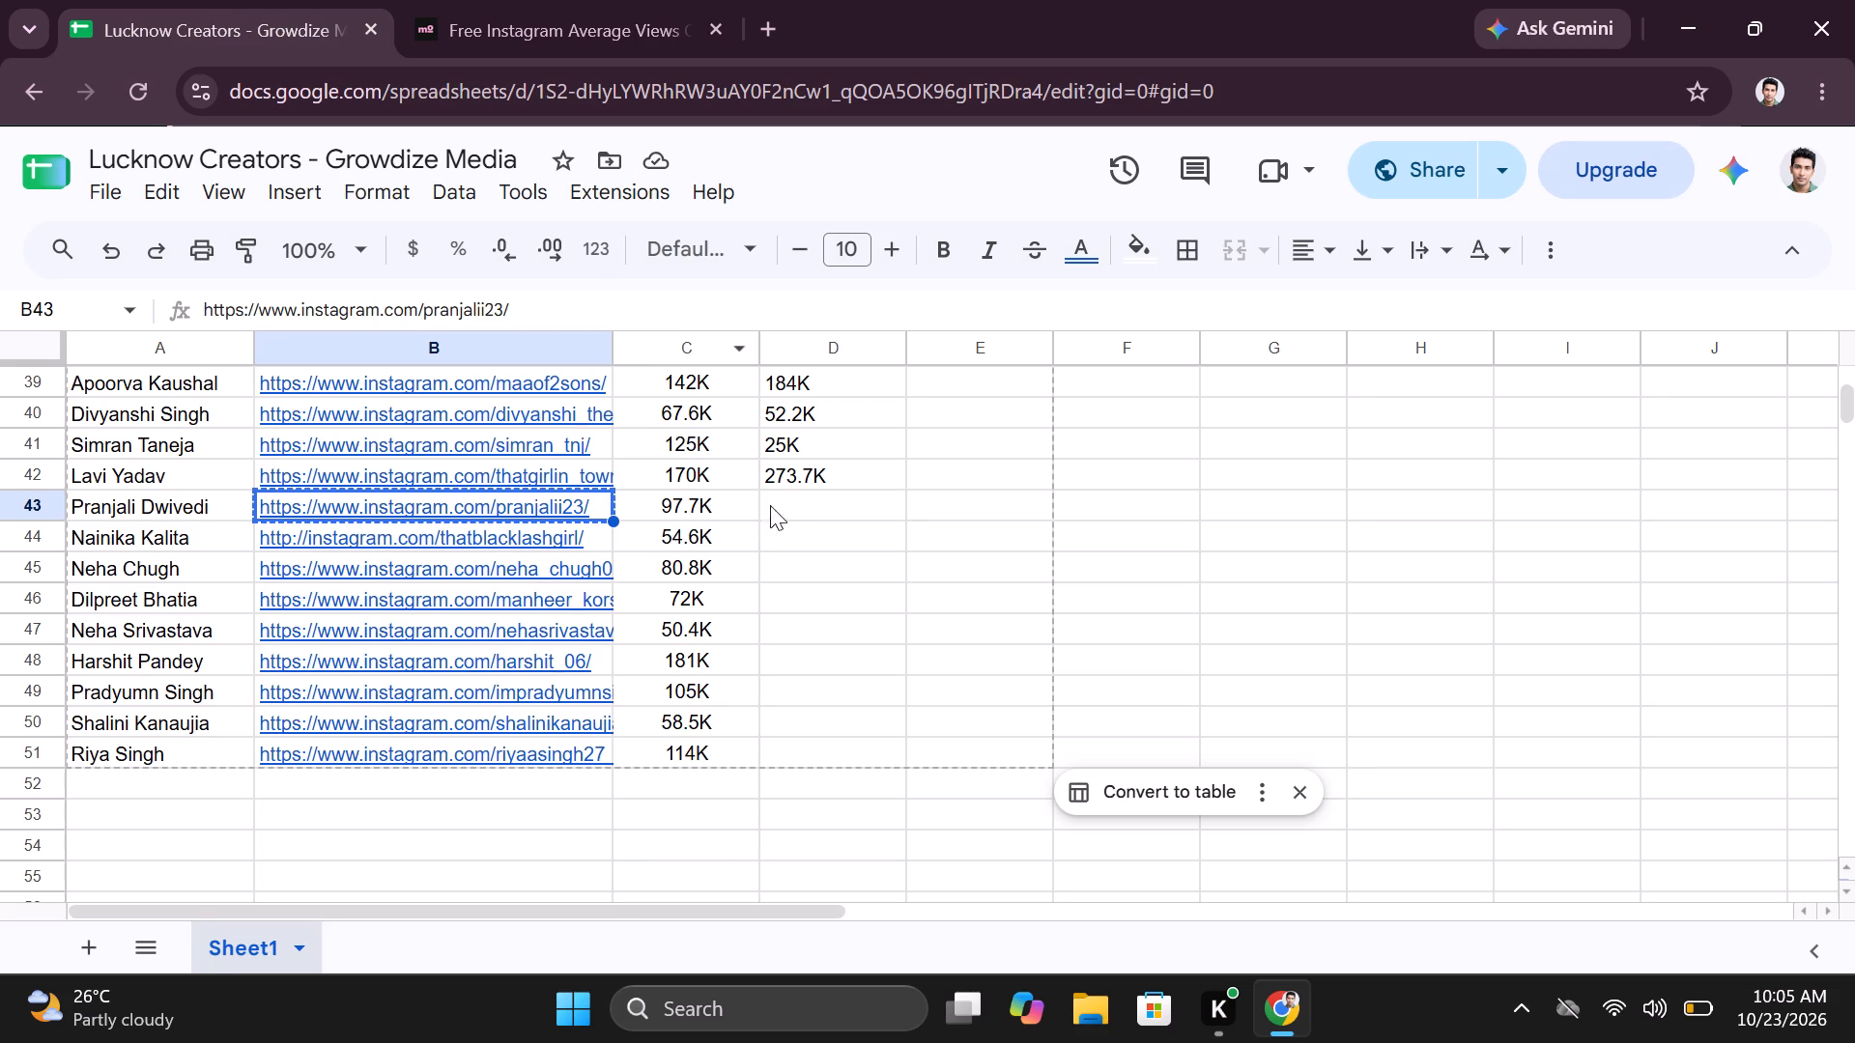
click(784, 515)
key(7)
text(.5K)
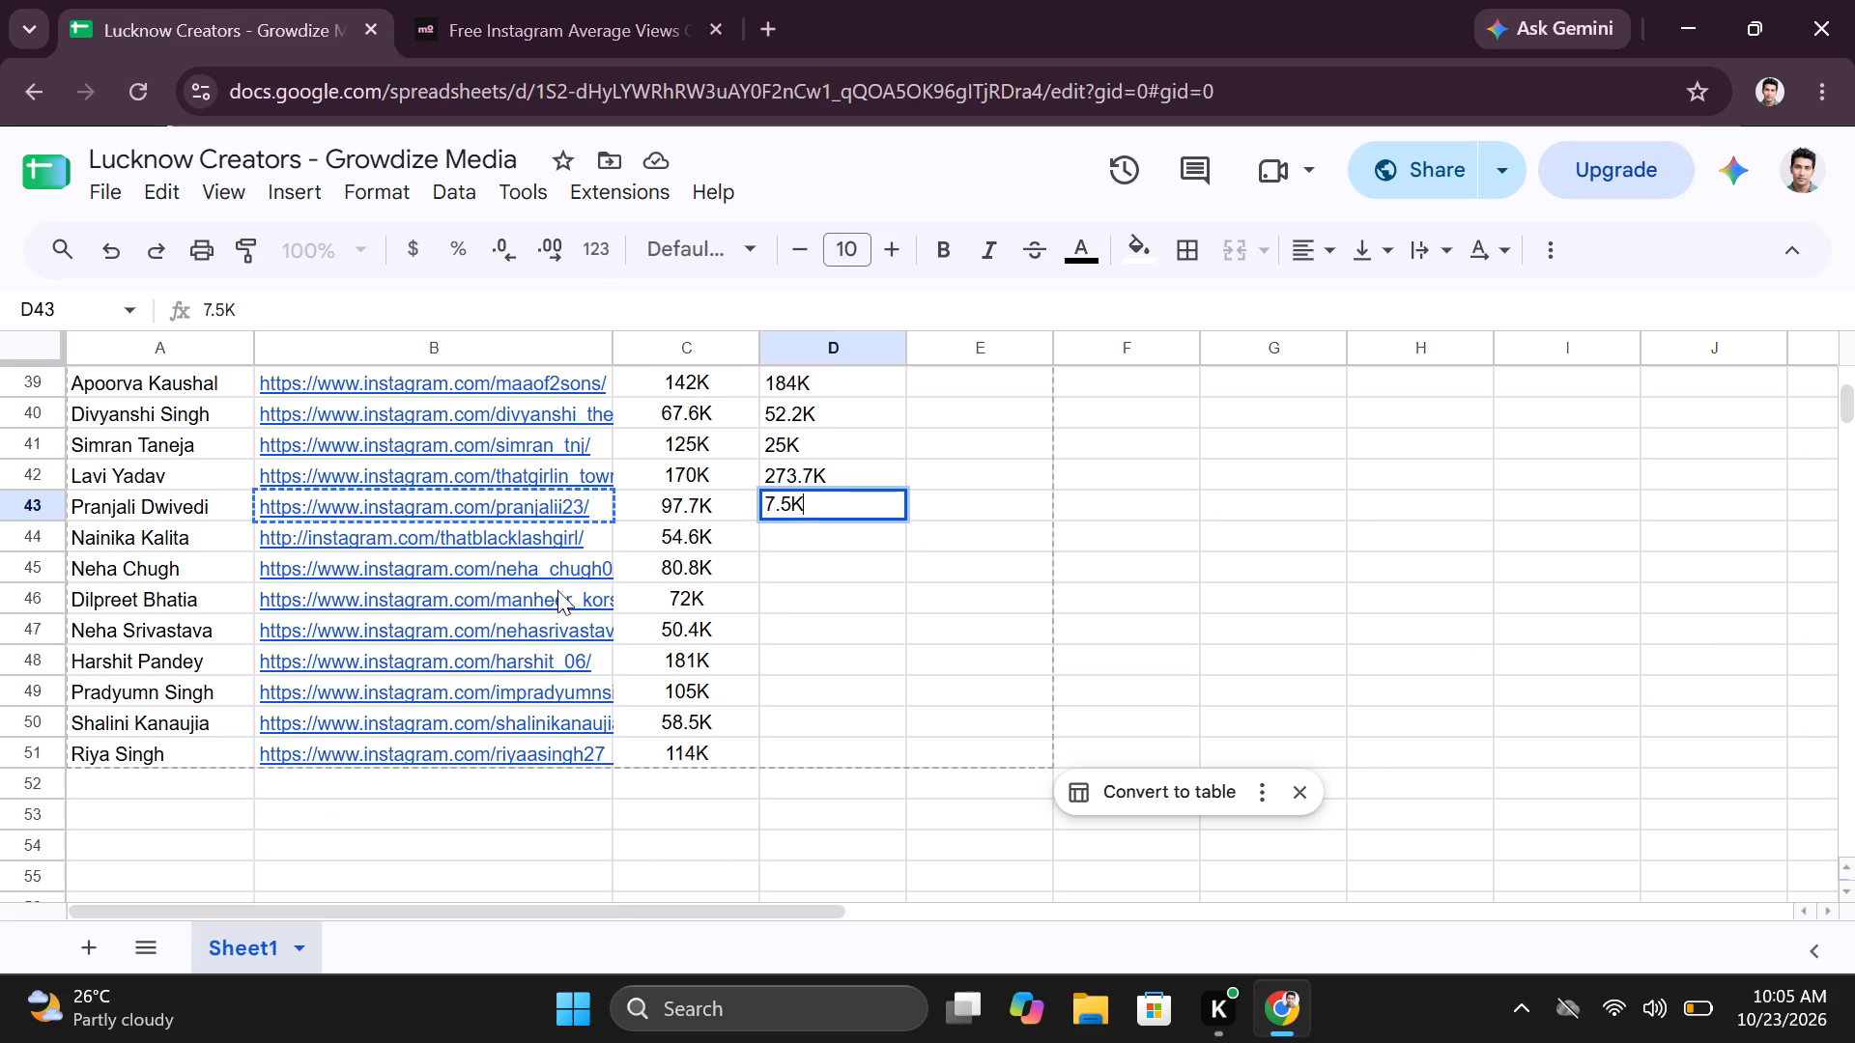
Look up the profile link from cell B44 in Modash's Instagram average views calculator and view the creator's average views.
click(513, 547)
key(ctrl+c)
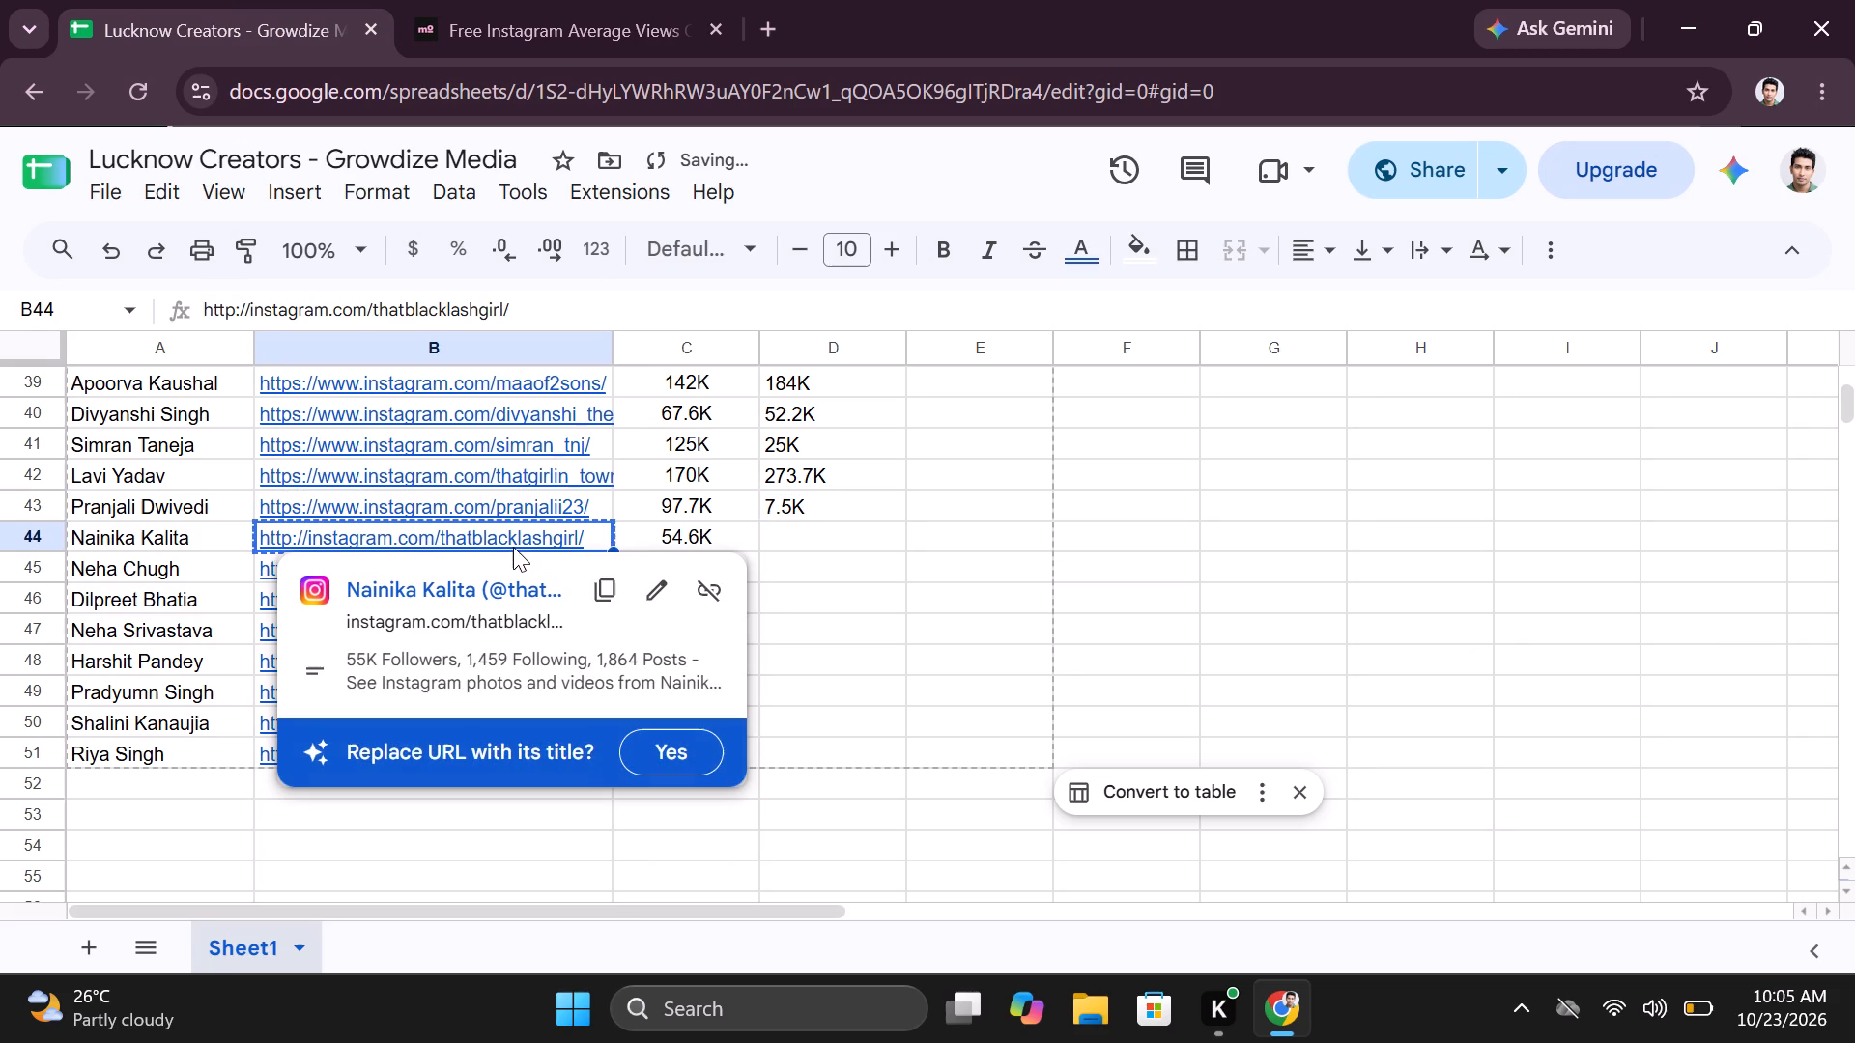
click(581, 53)
scroll(403, 441, up, 2)
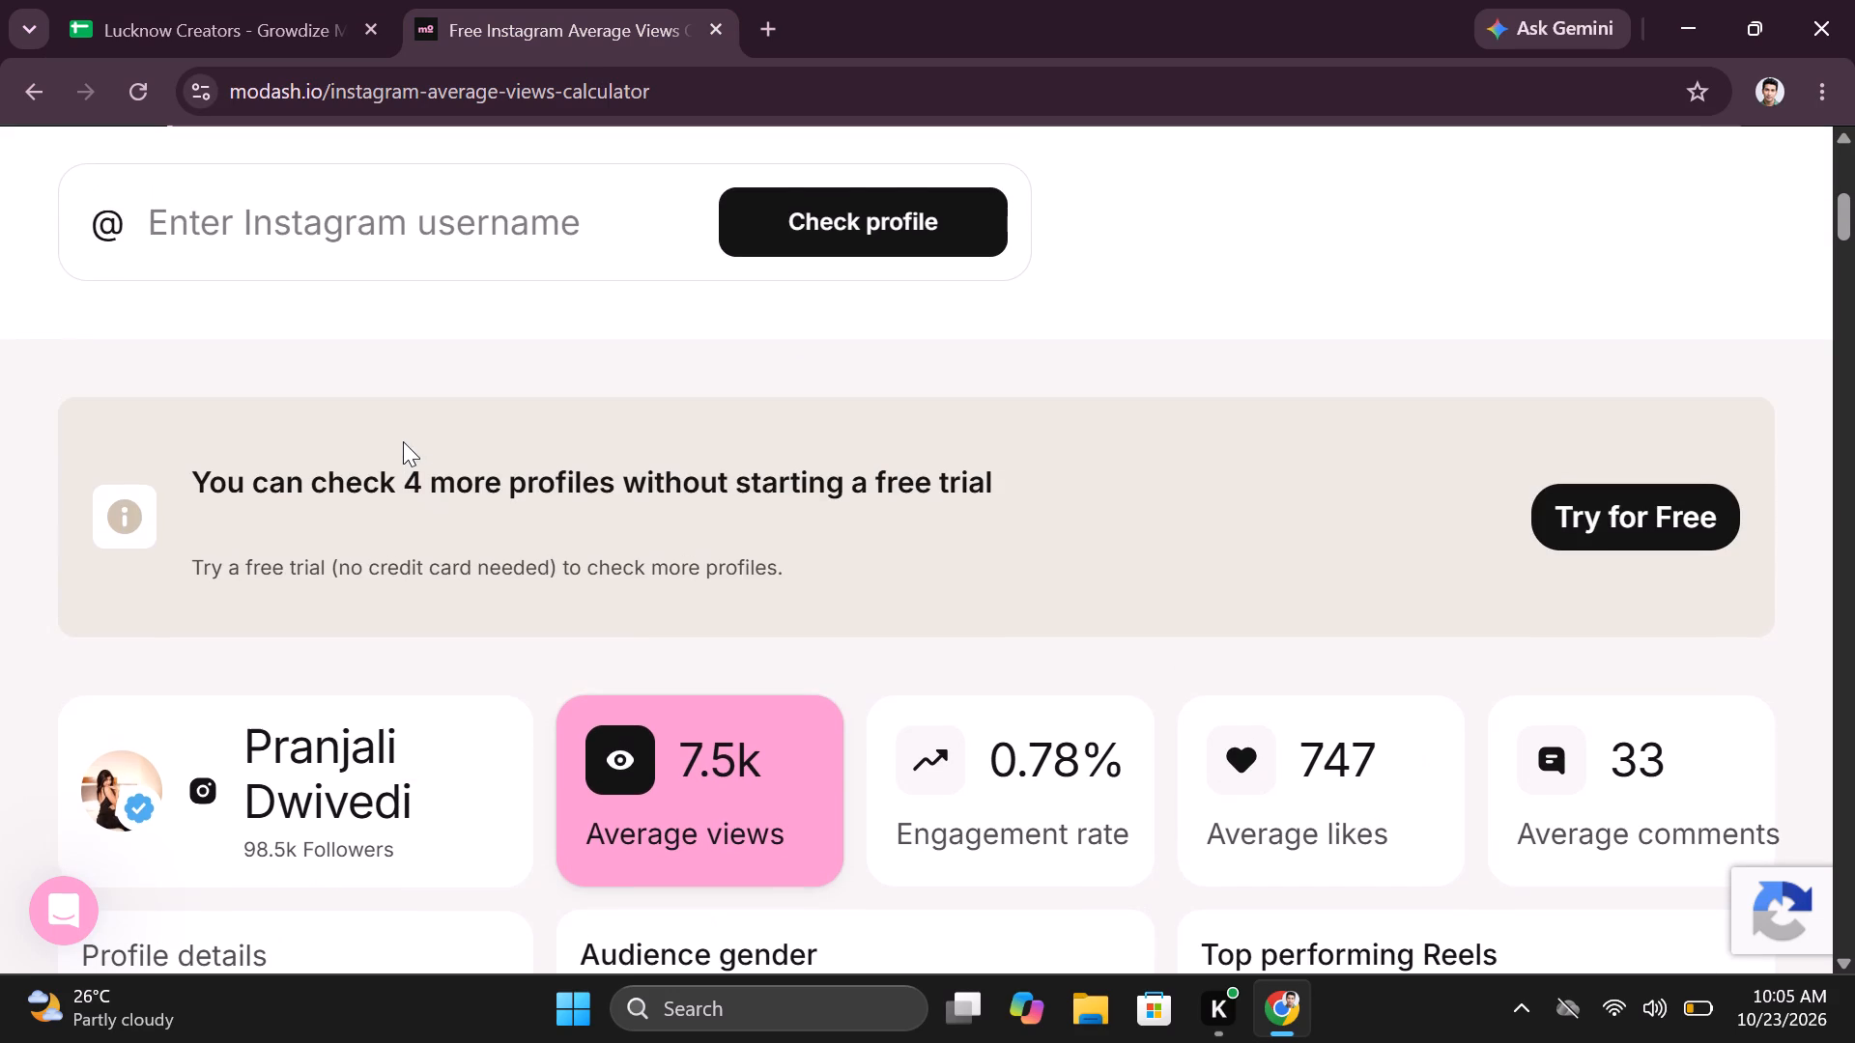
click(425, 235)
key(ctrl+v)
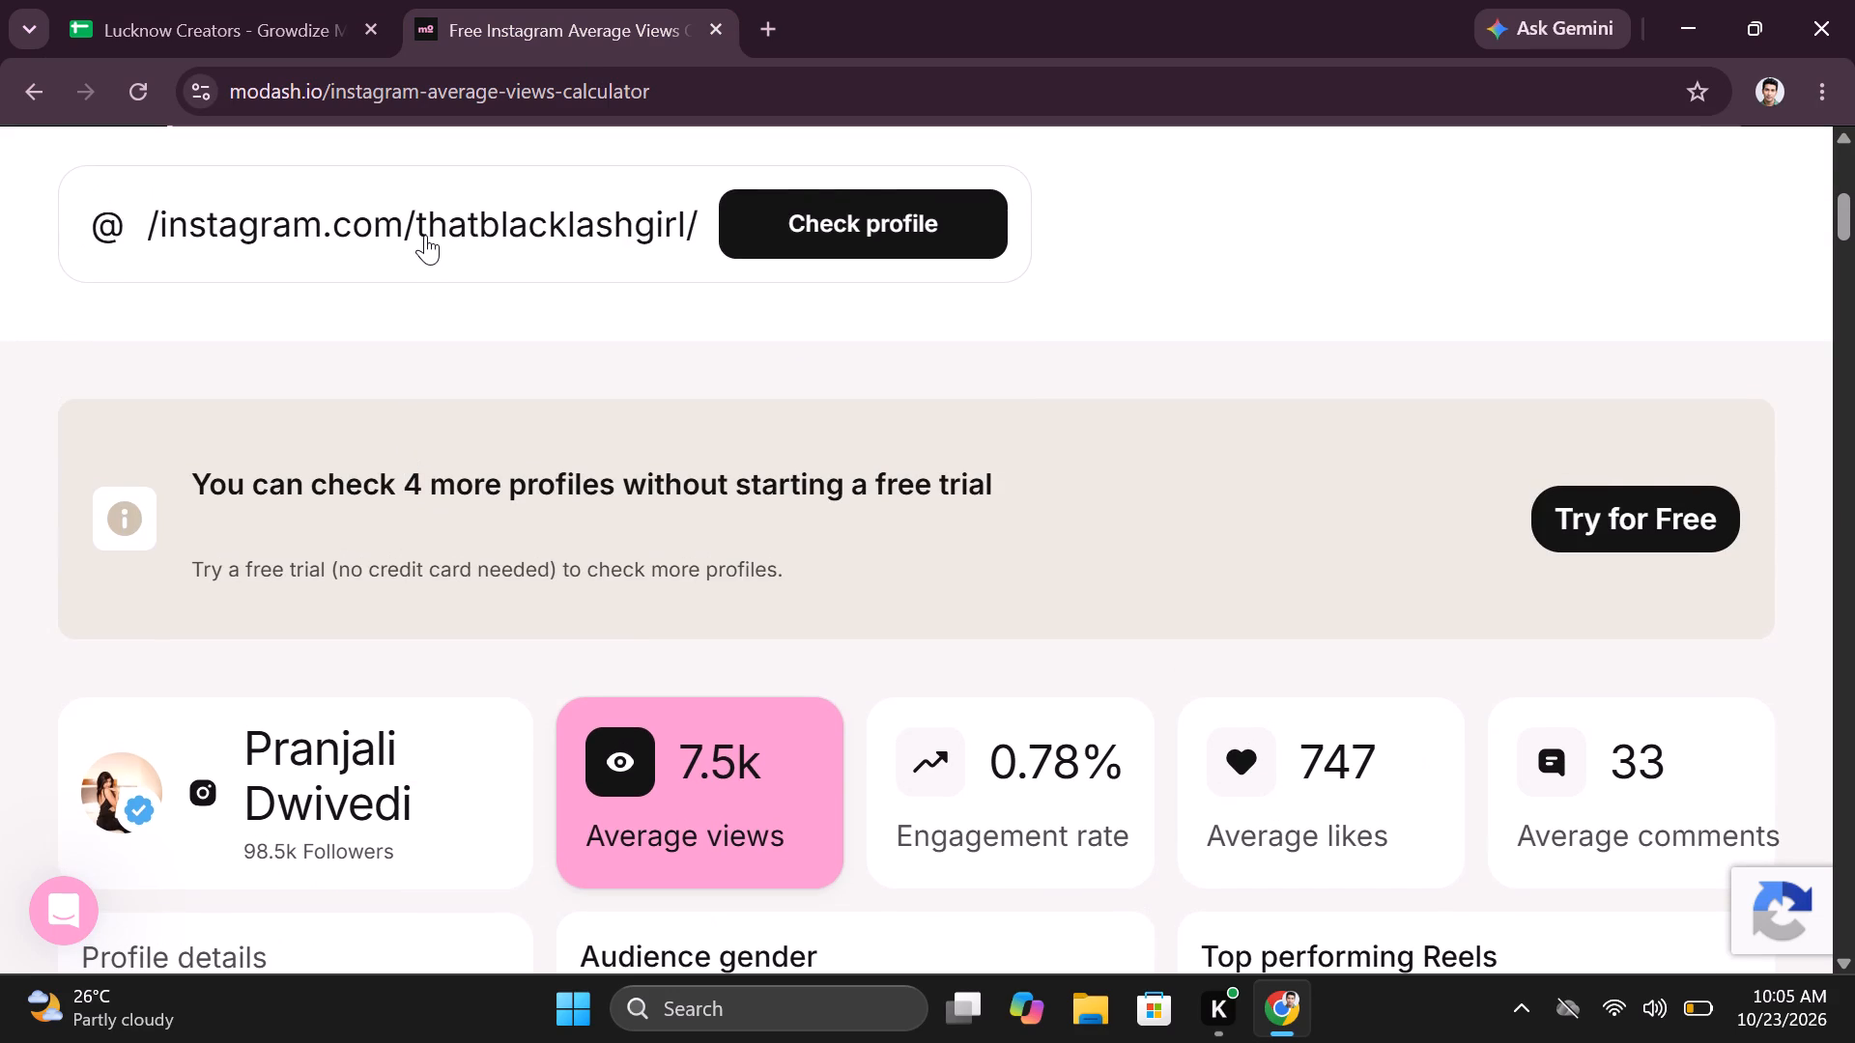
key(Return)
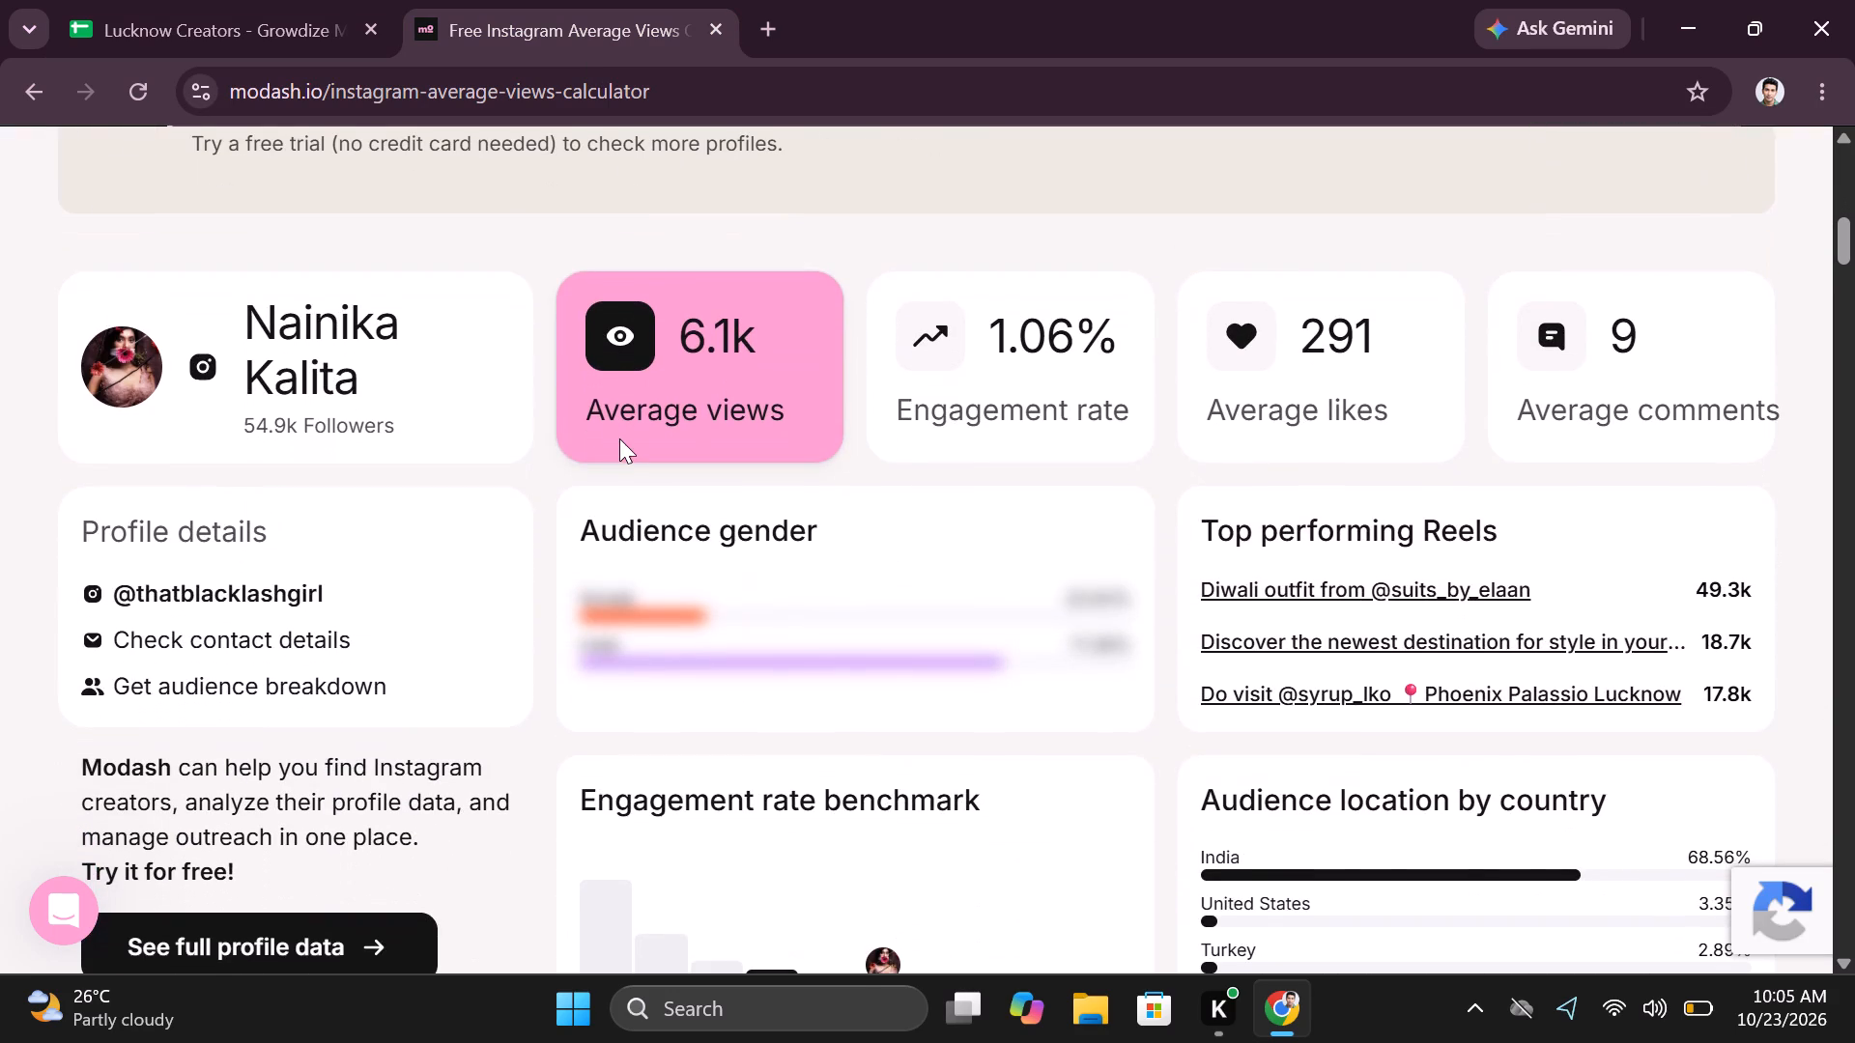
Enter 6.1K as the Avg. Views value in cell D44 of the Lucknow Creators spreadsheet.
click(335, 0)
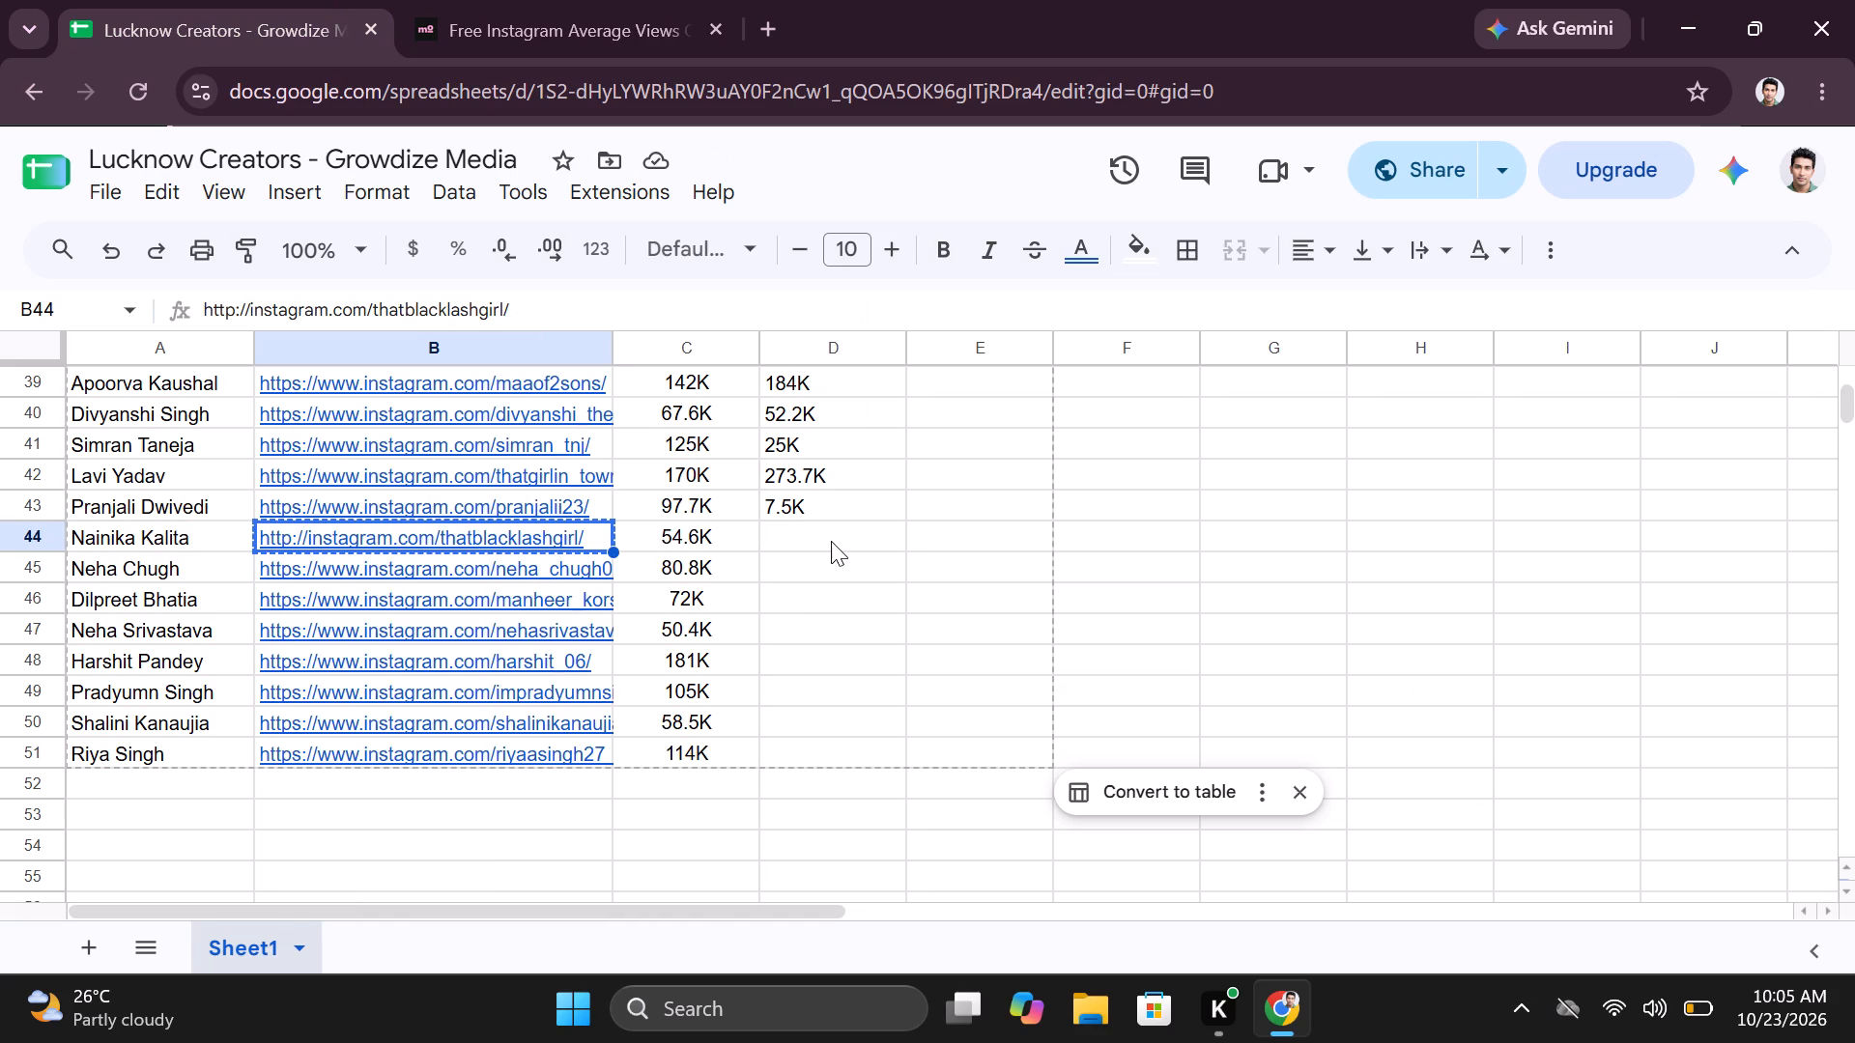
click(831, 541)
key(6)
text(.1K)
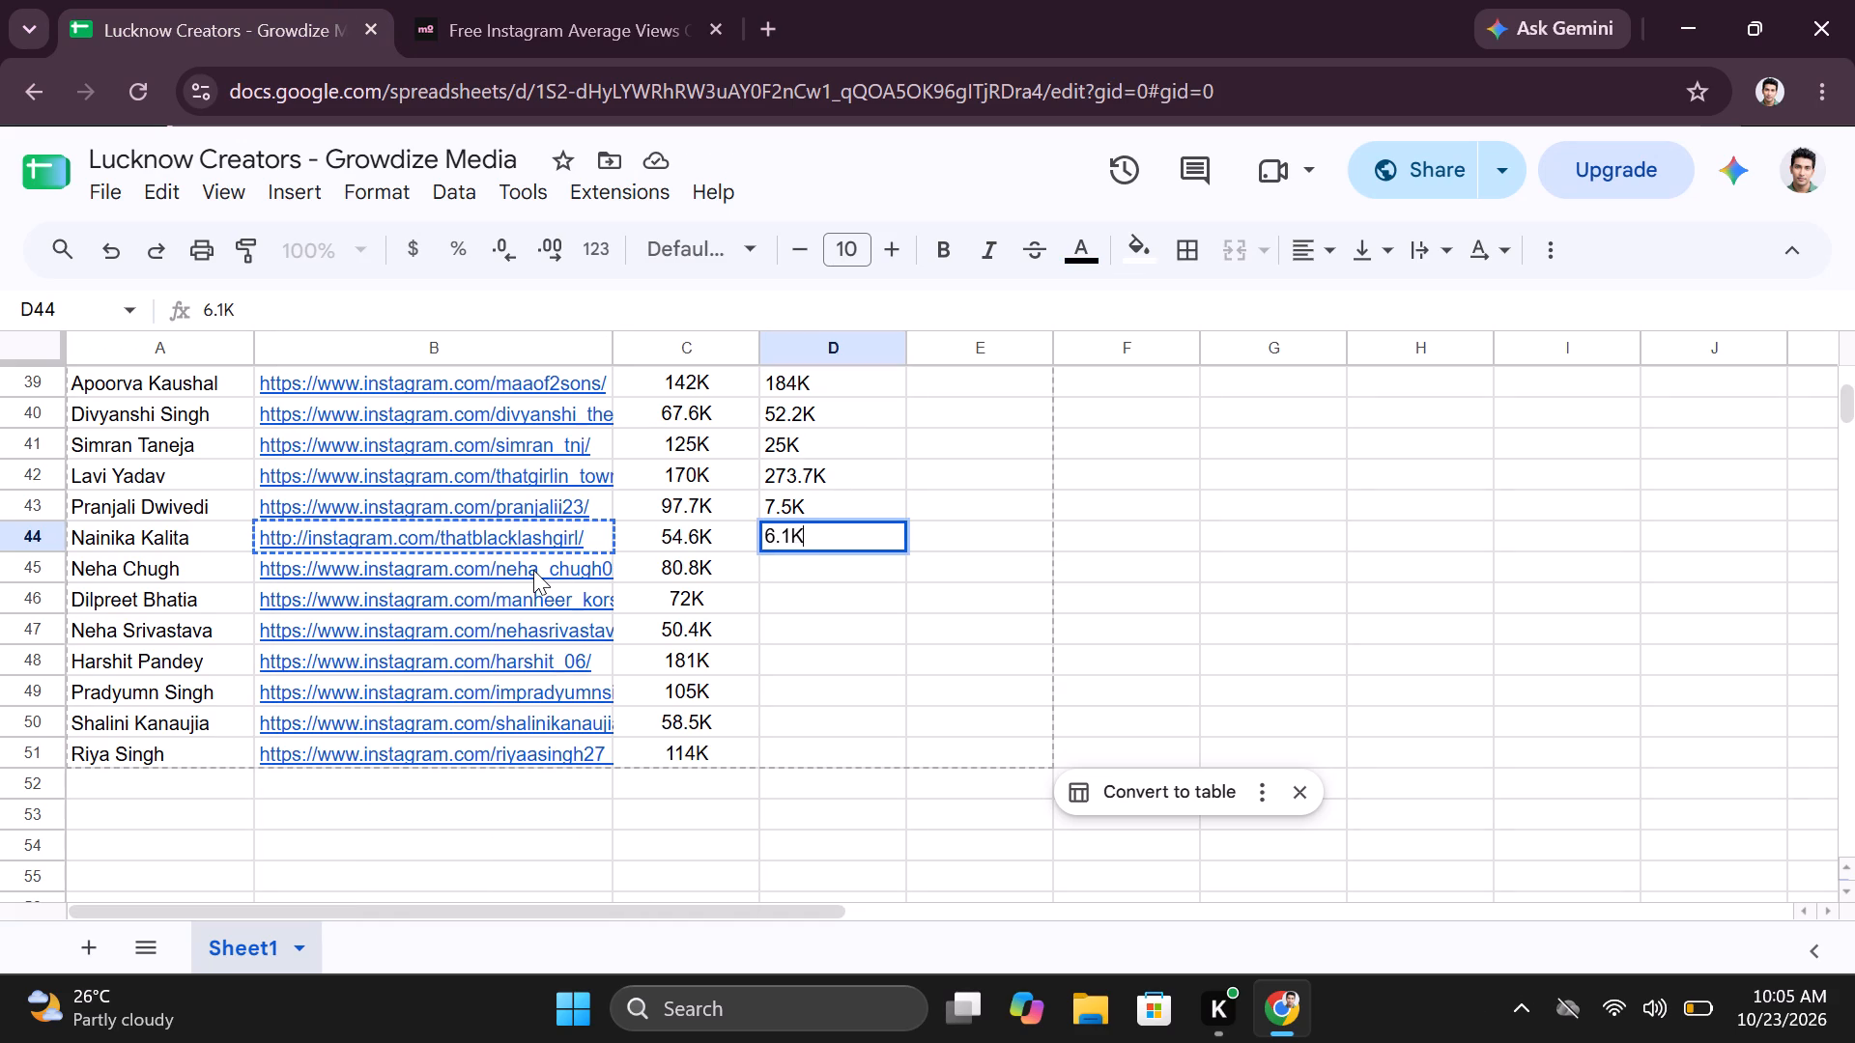
Look up the profile link from cell B45 in Modash's Instagram average views calculator and view the creator's average views.
click(533, 570)
key(ctrl+c)
click(554, 0)
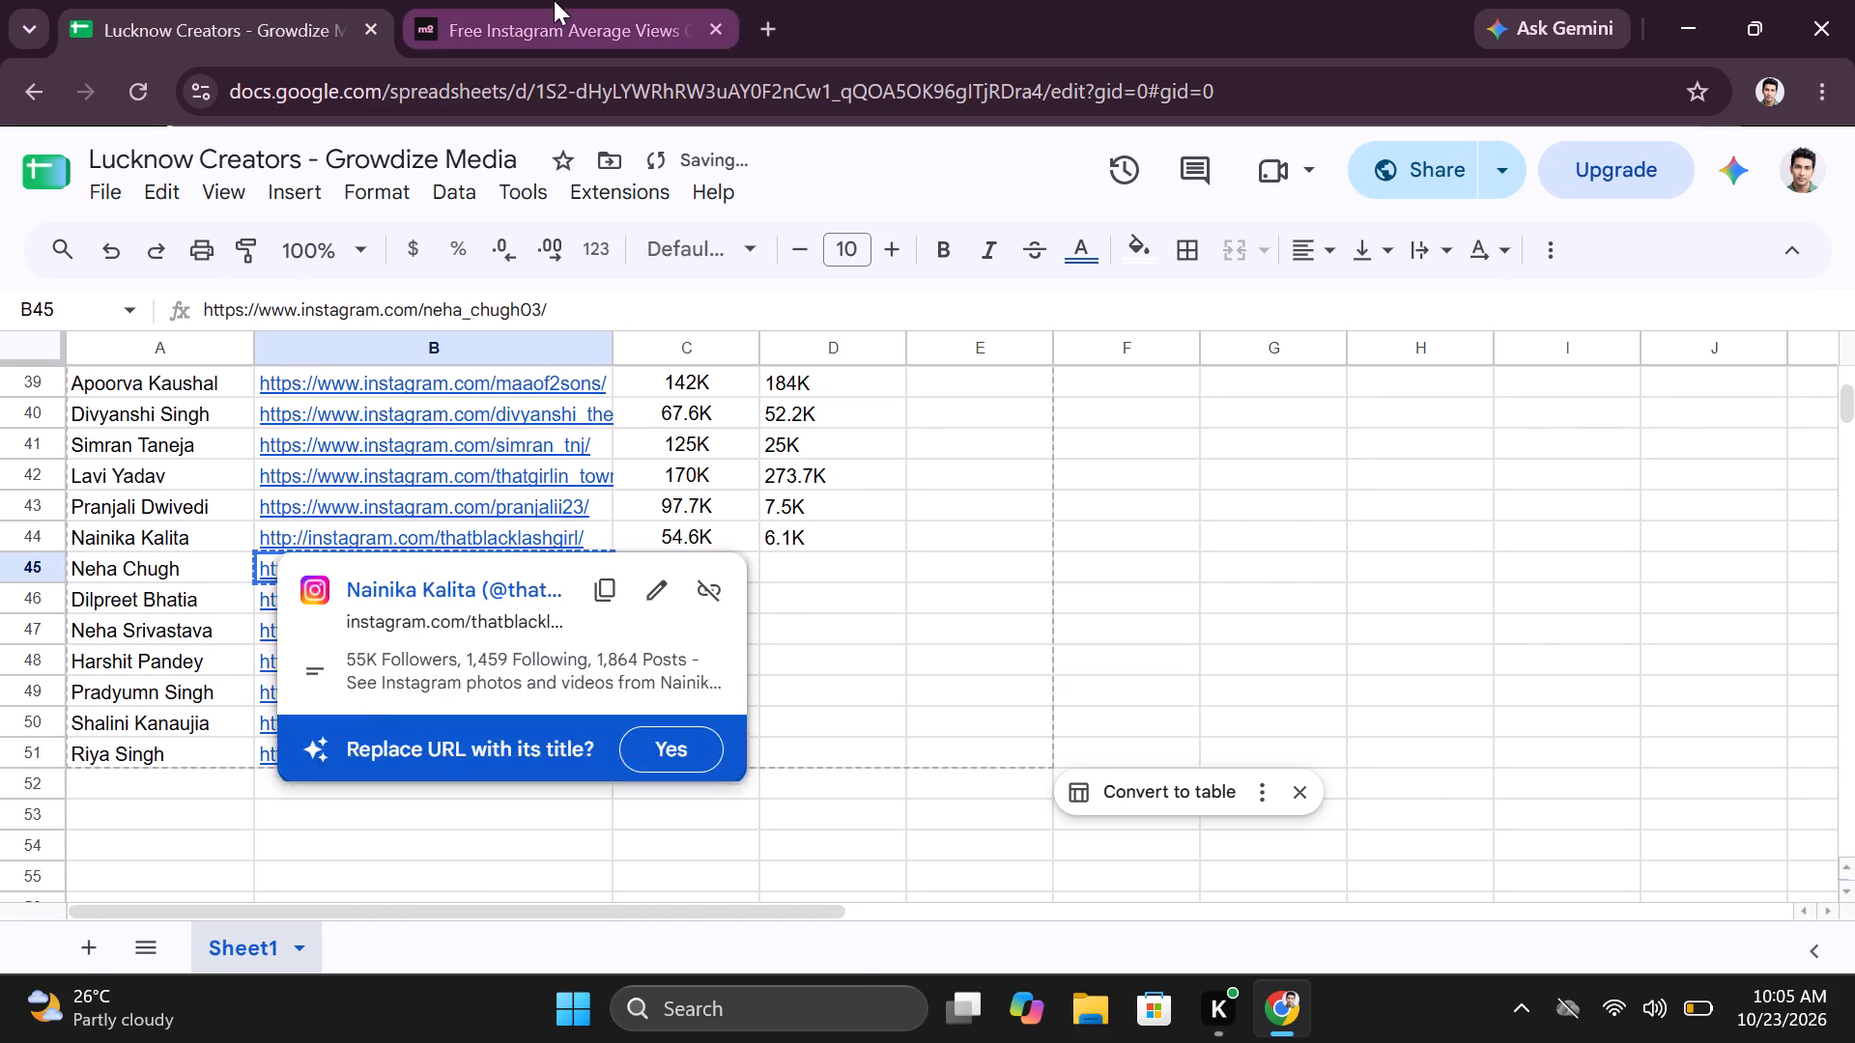
scroll(601, 244, up, 2)
click(510, 298)
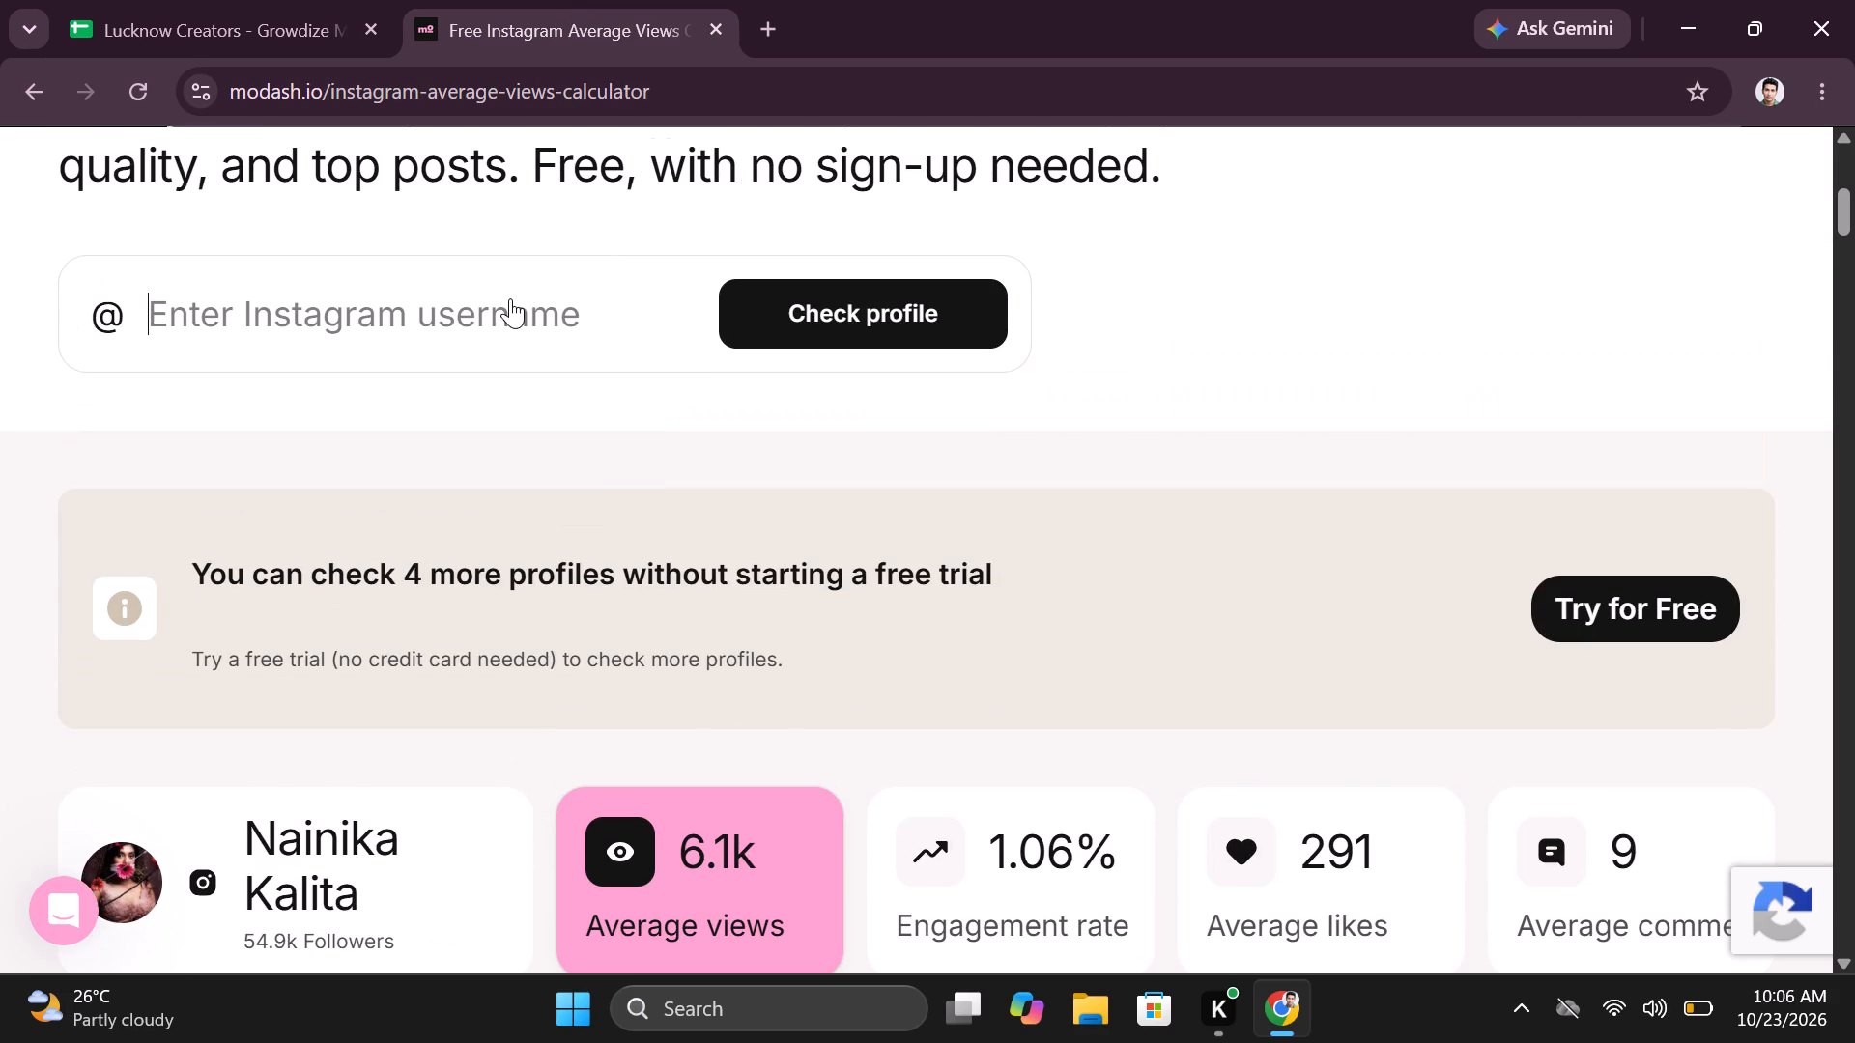
key(ctrl+v)
key(Return)
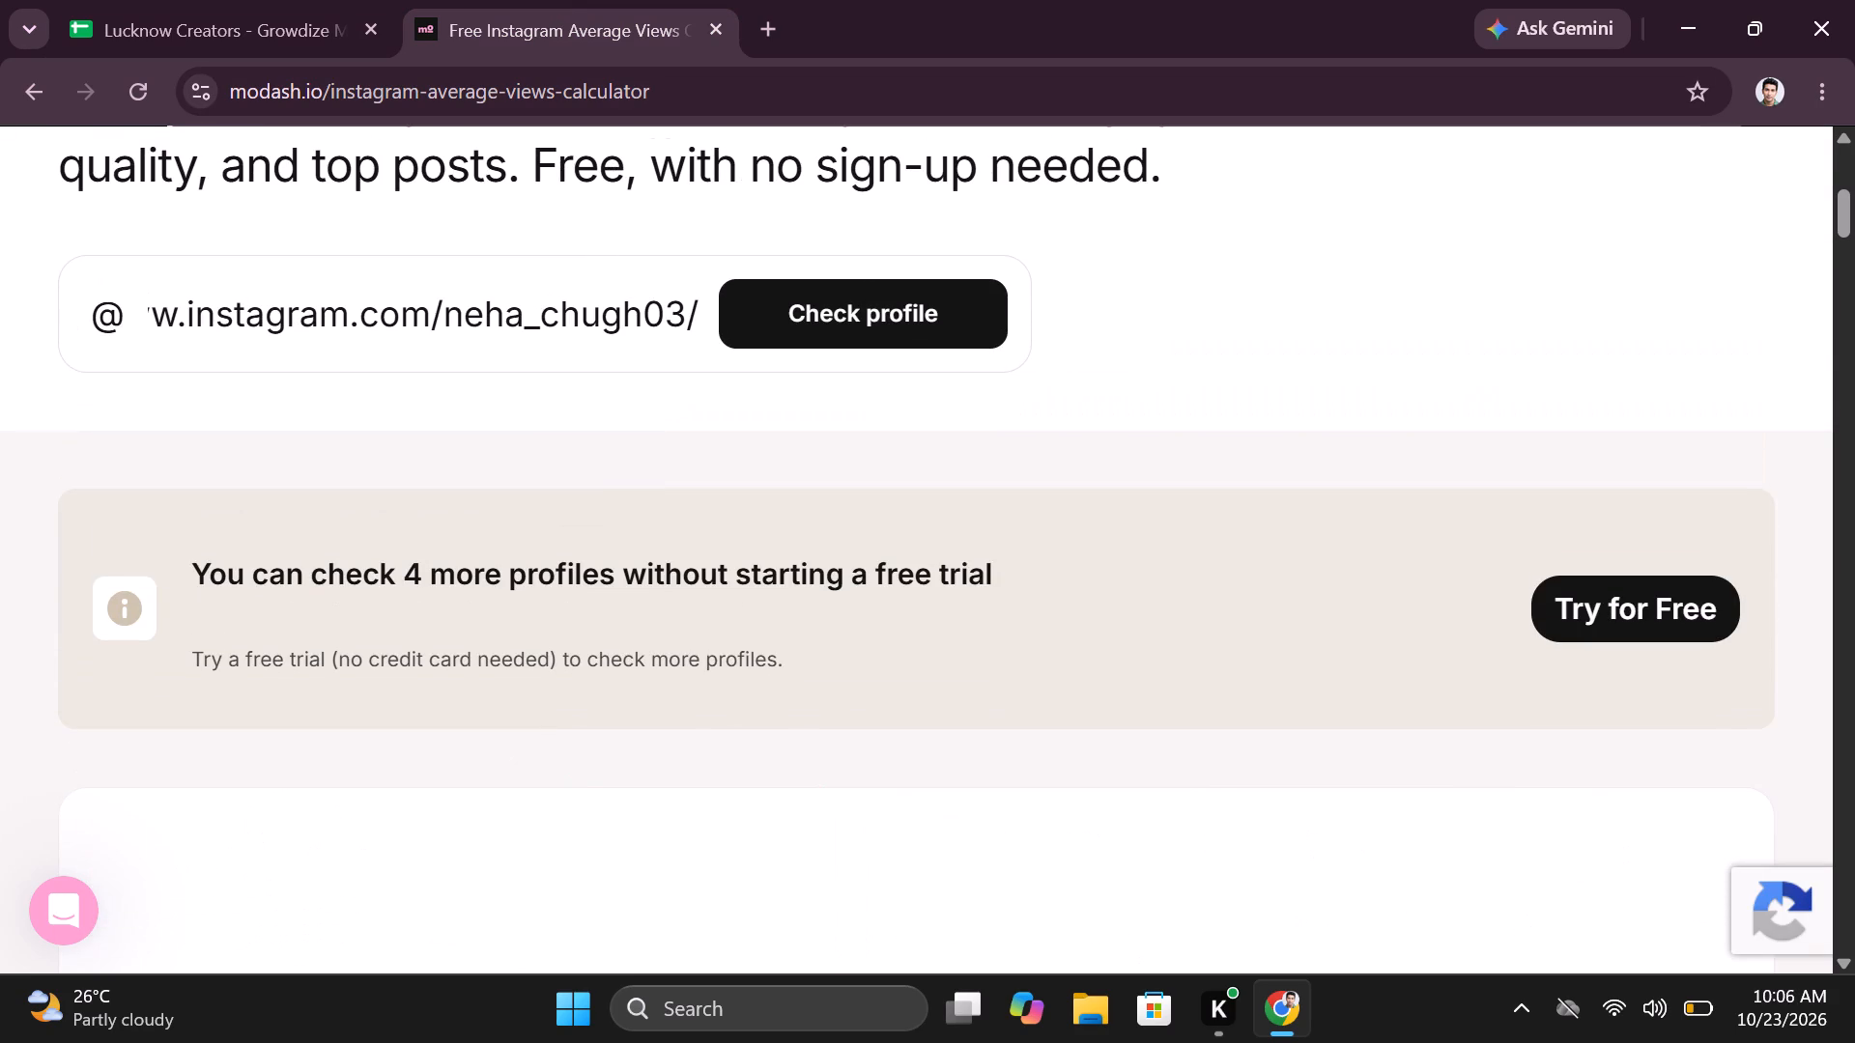
scroll(729, 737, down, 2)
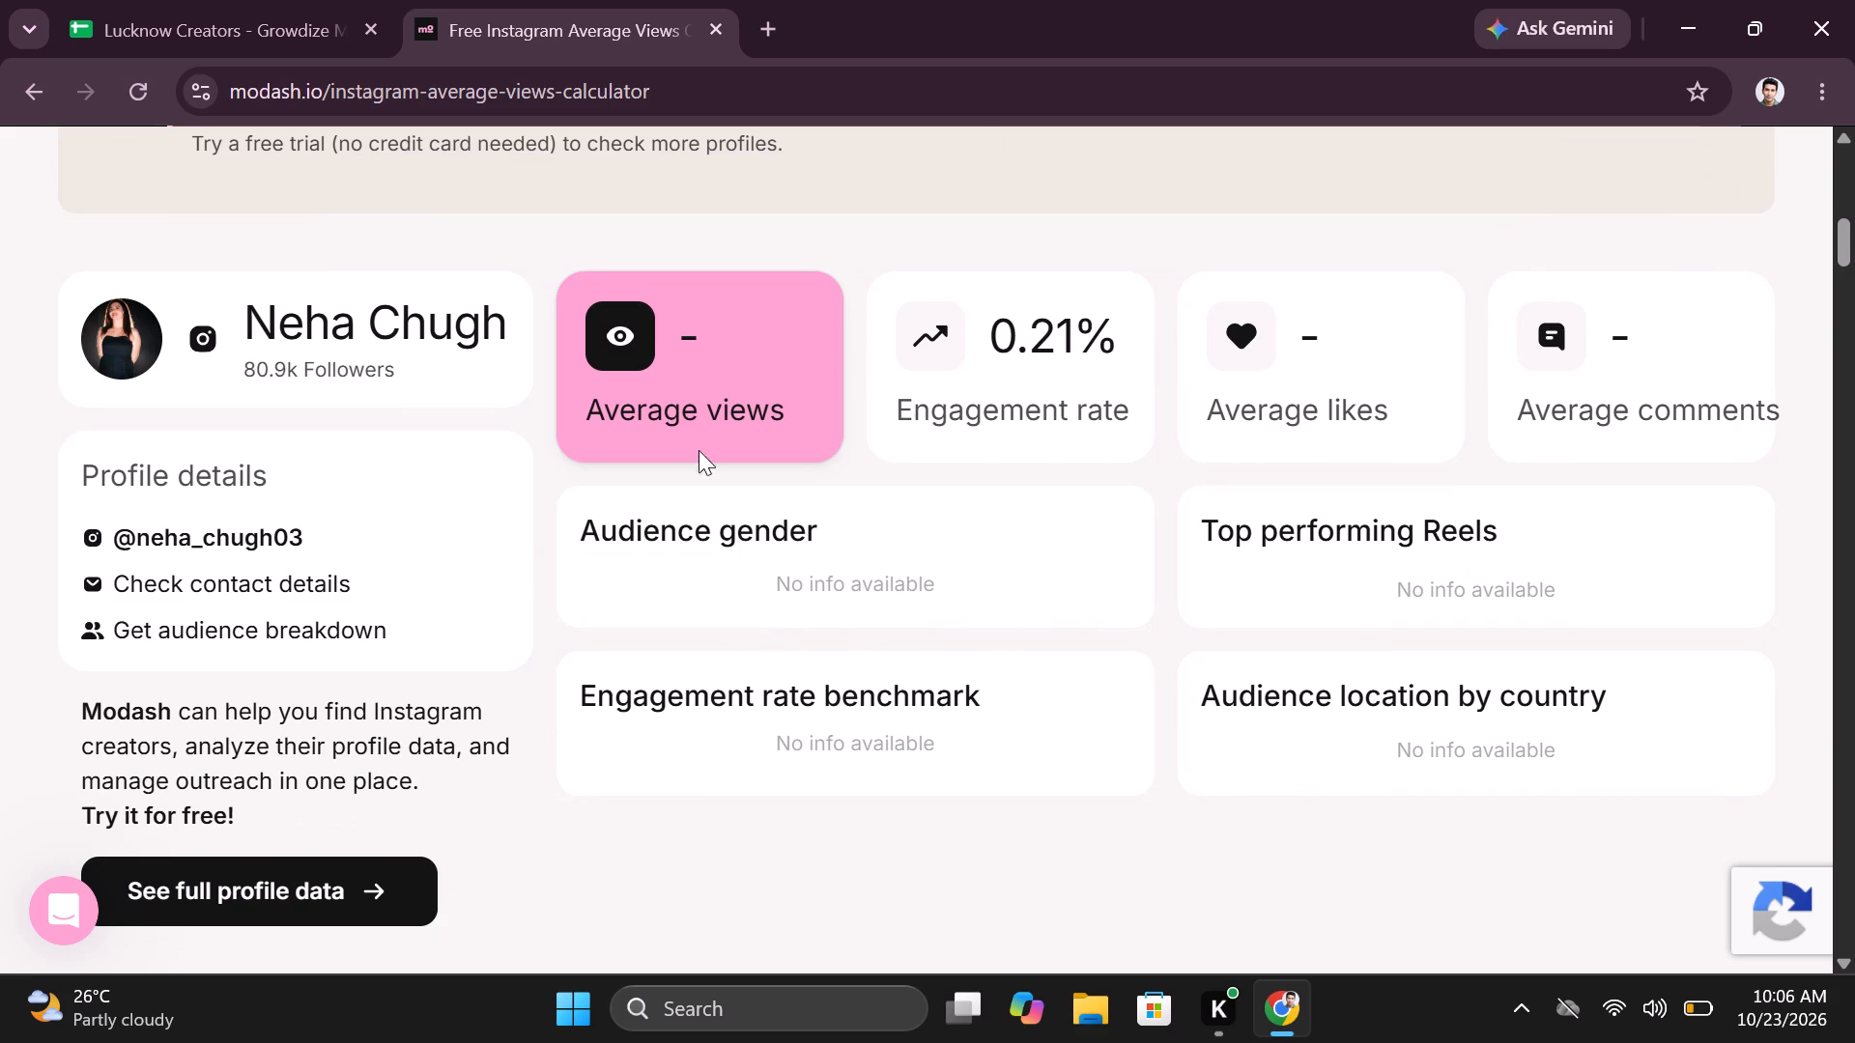
click(613, 330)
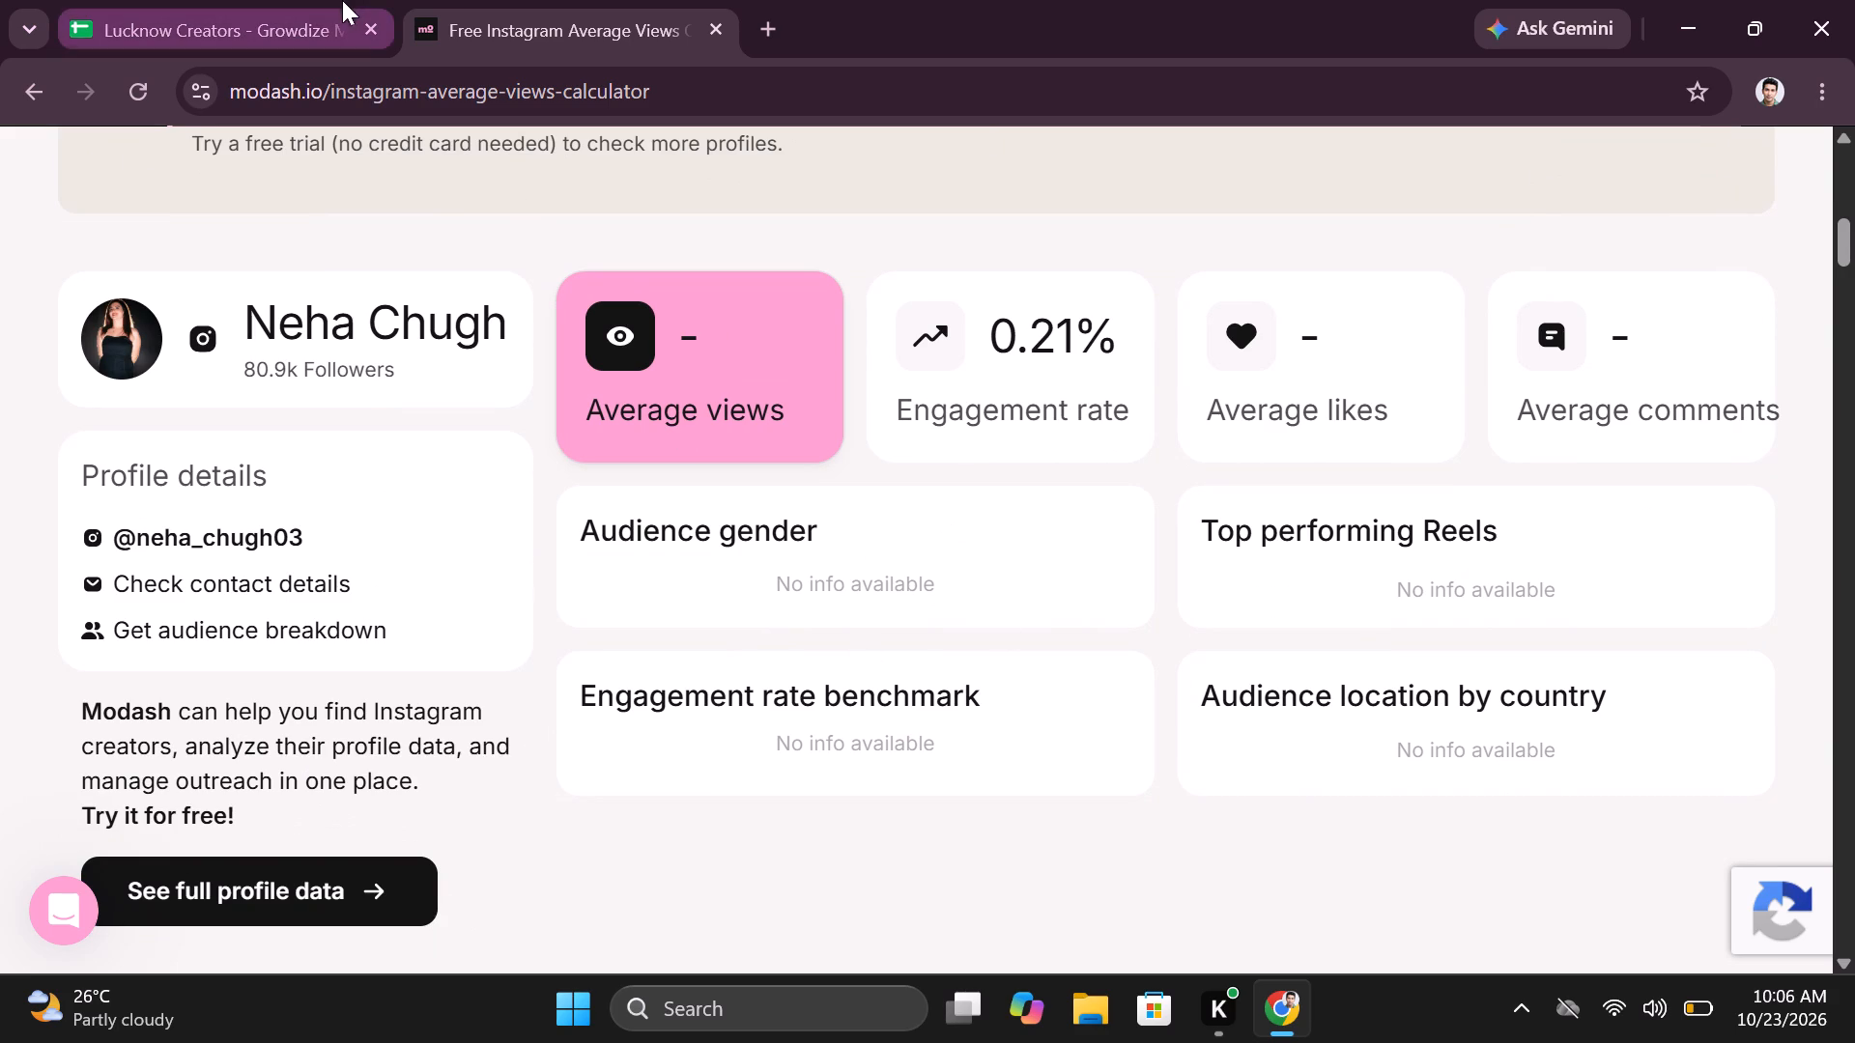
Copy the profile link from cell B46 of the spreadsheet and check that profile in Modash's Instagram average views calculator.
click(303, 0)
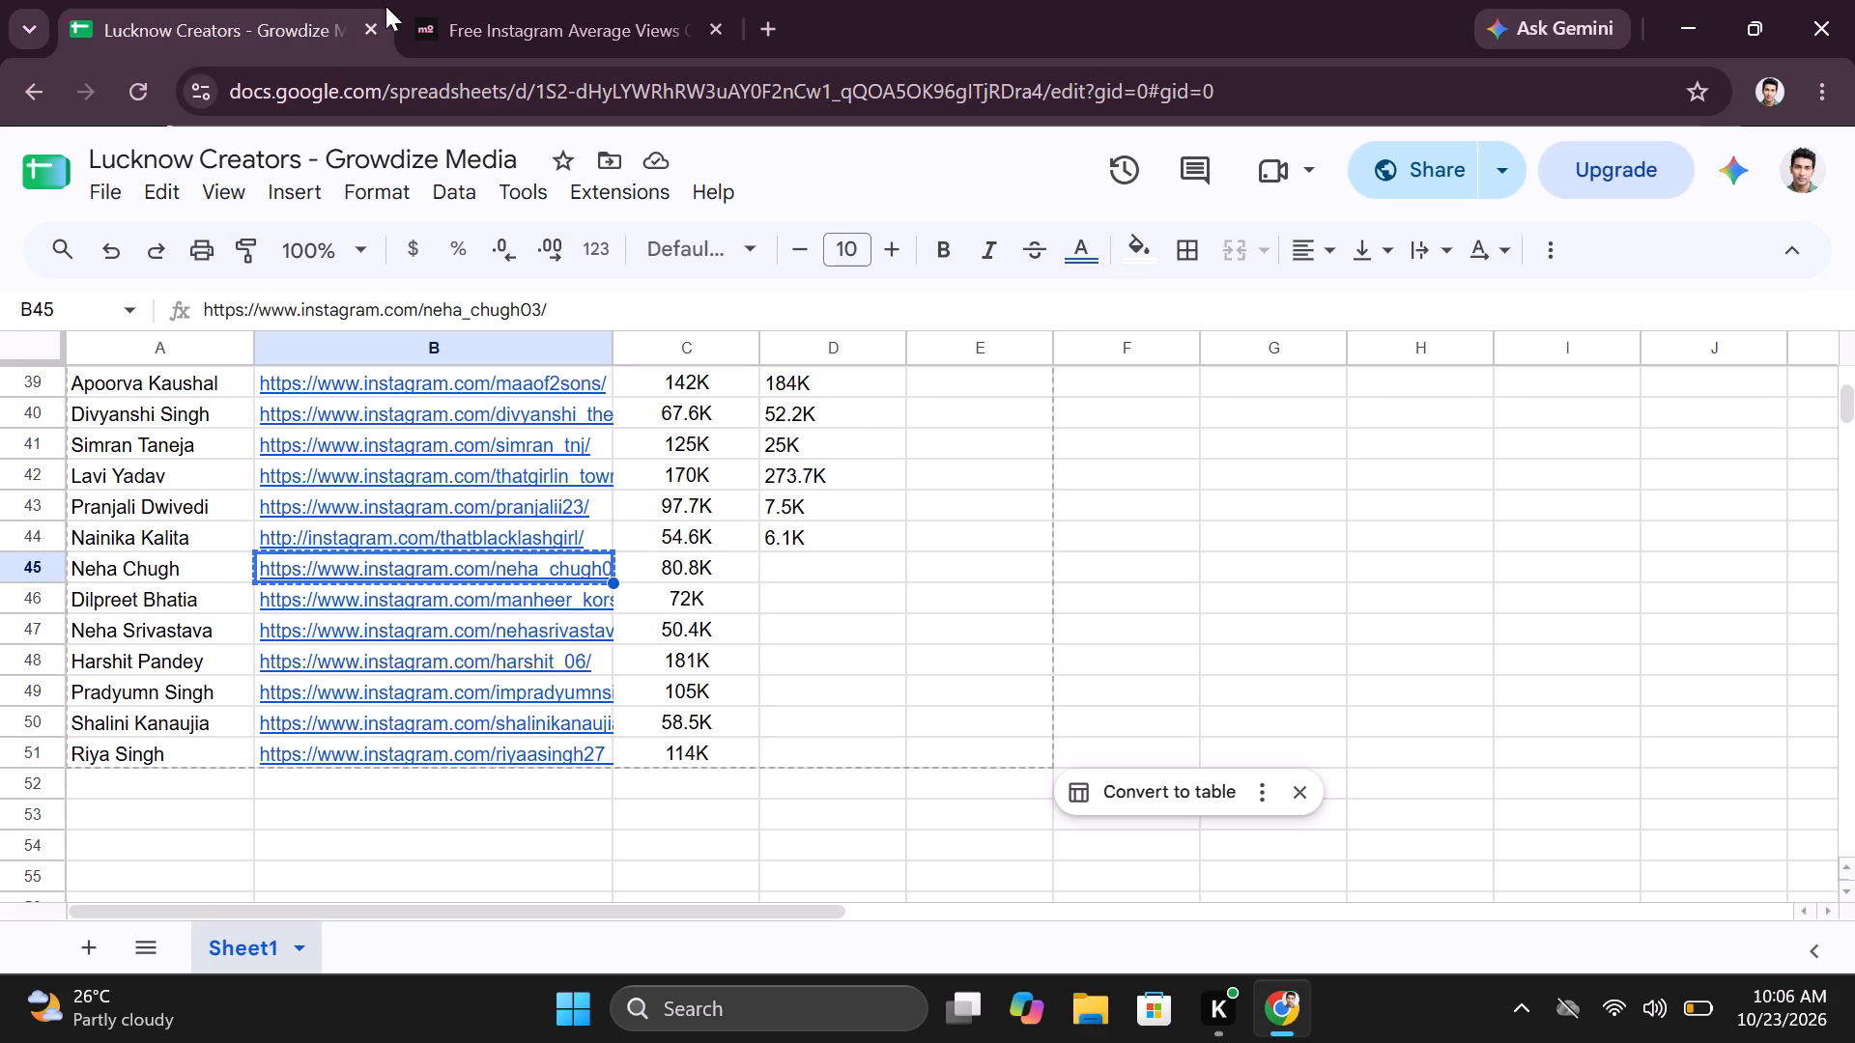
click(957, 676)
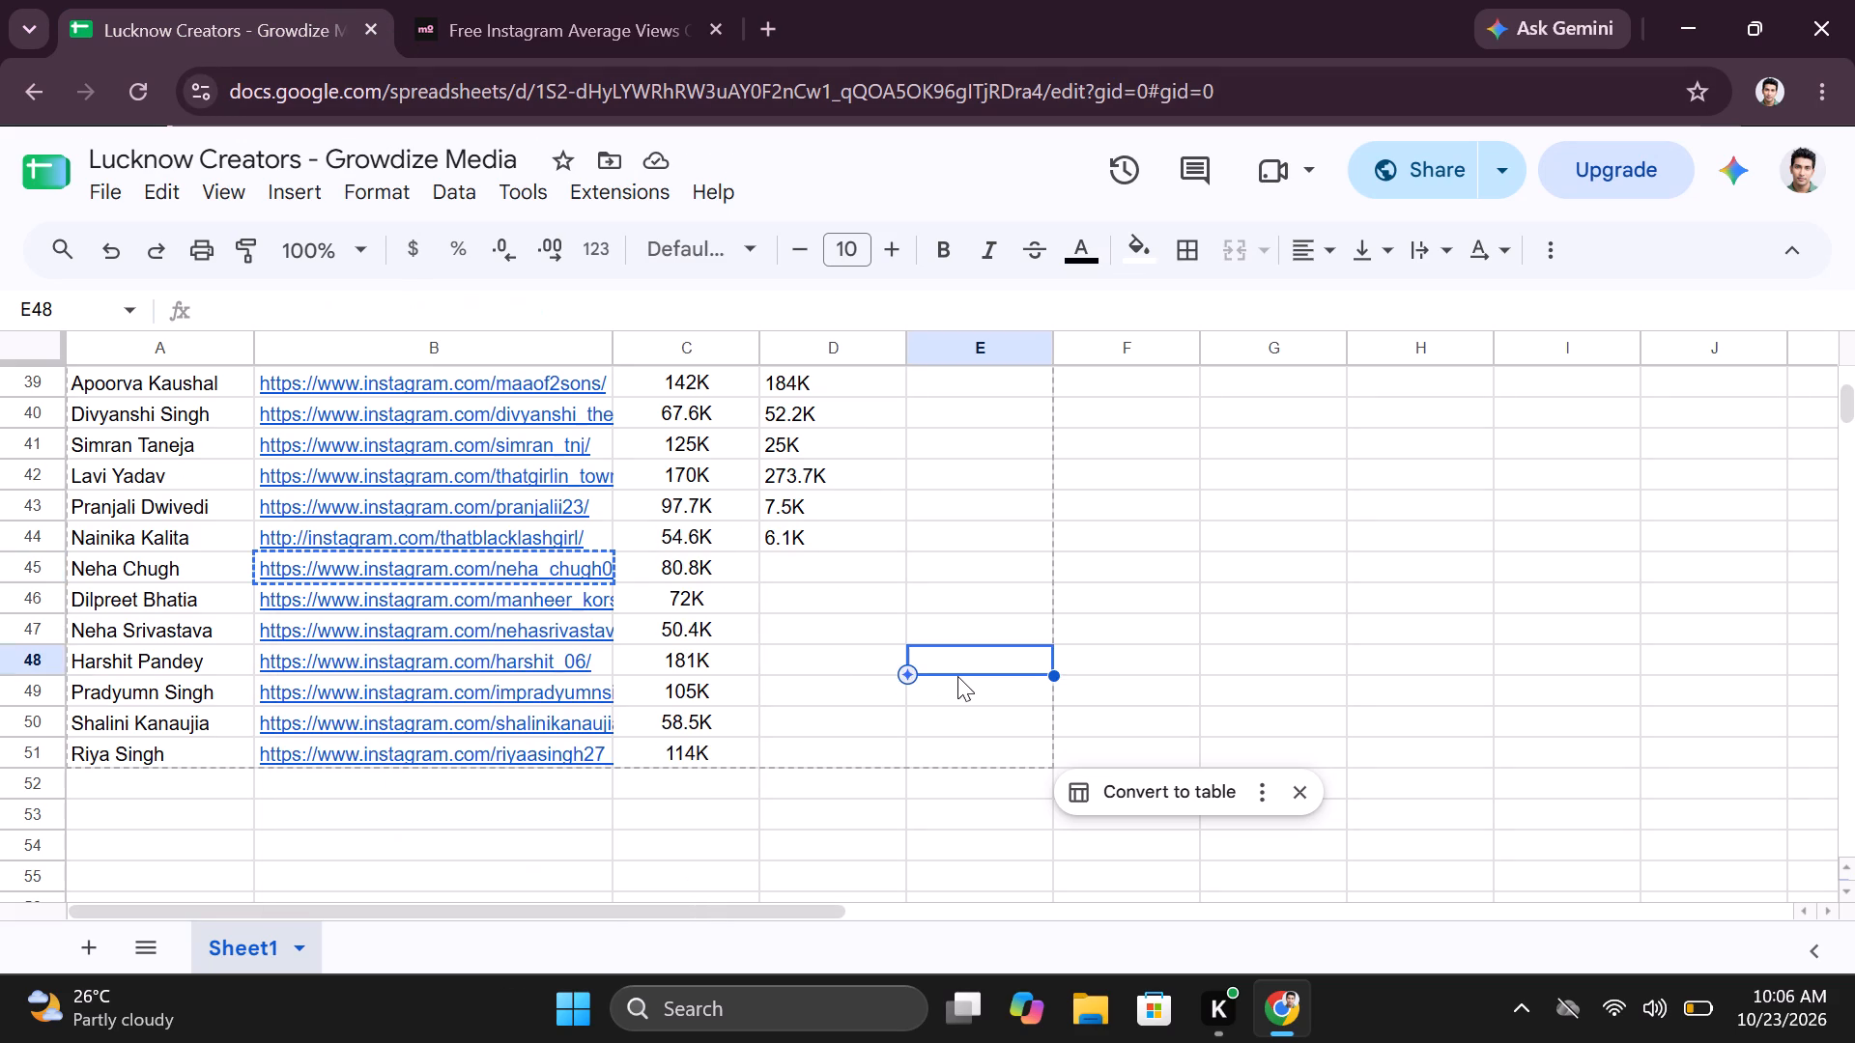
click(575, 595)
key(ctrl+c)
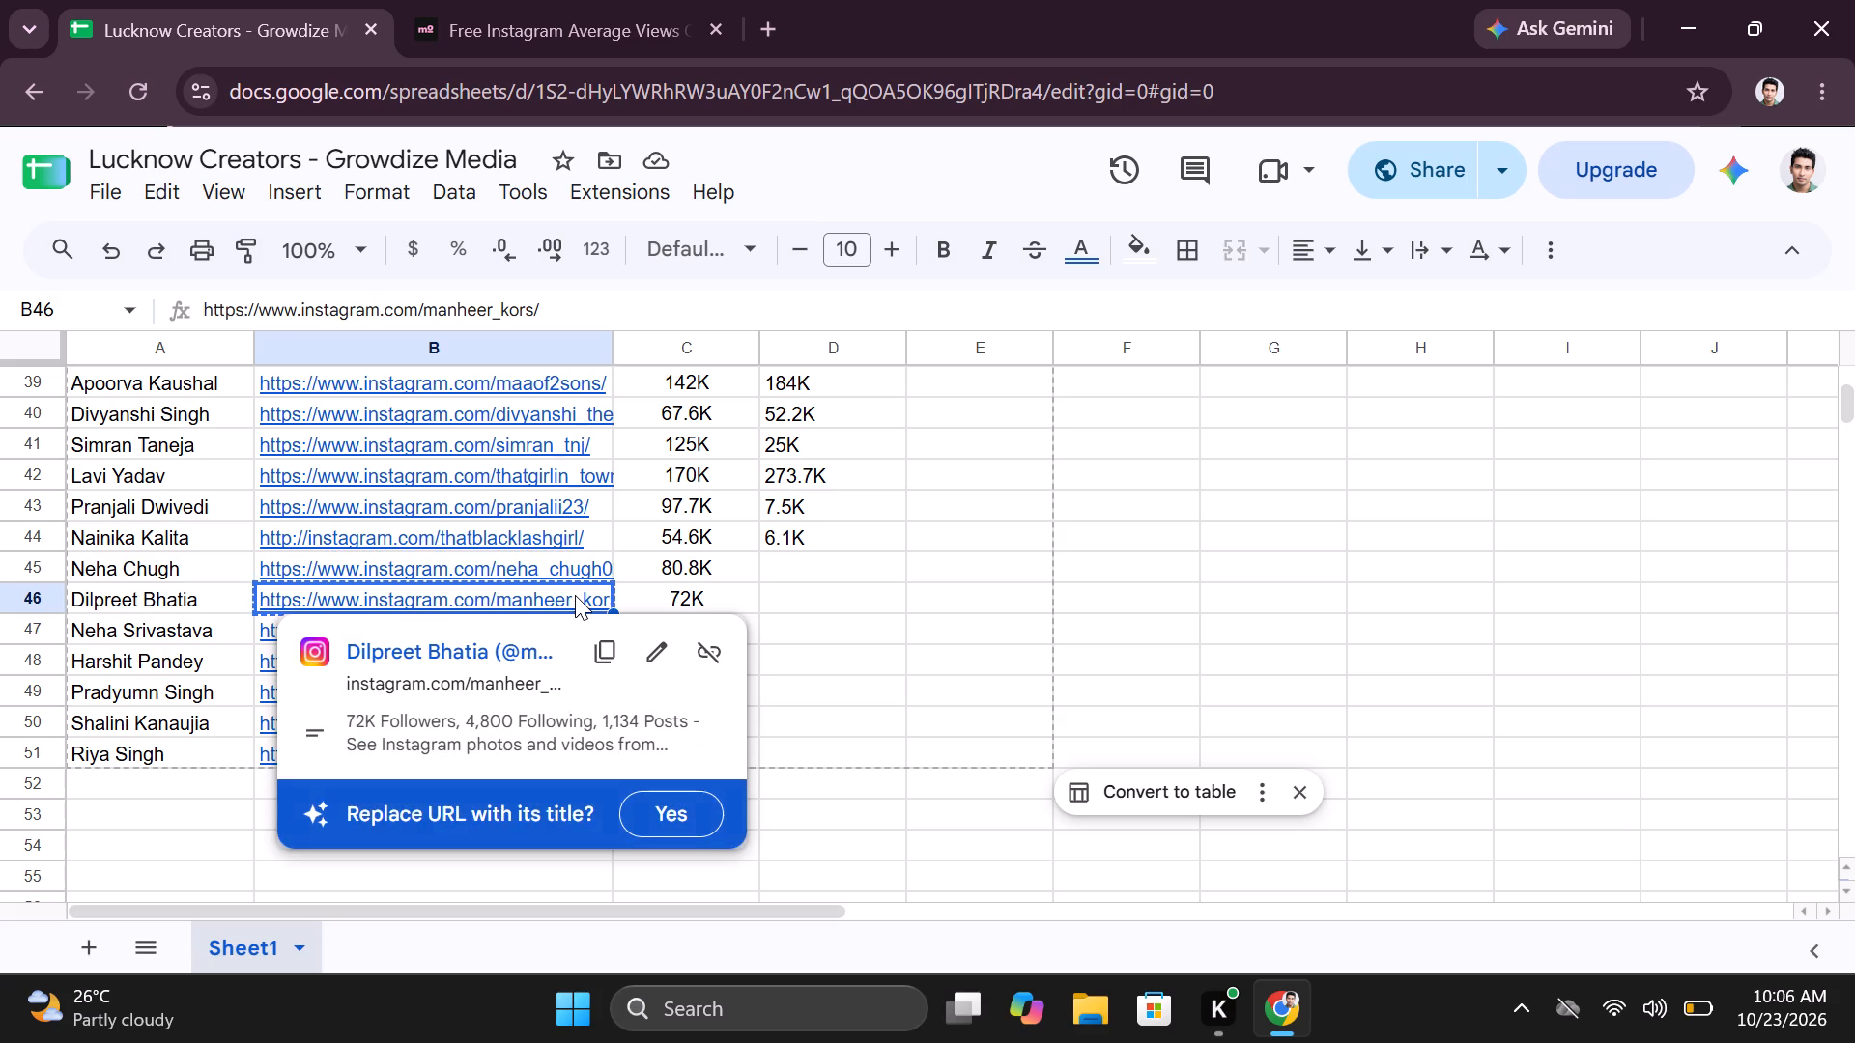
click(488, 0)
scroll(578, 371, up, 2)
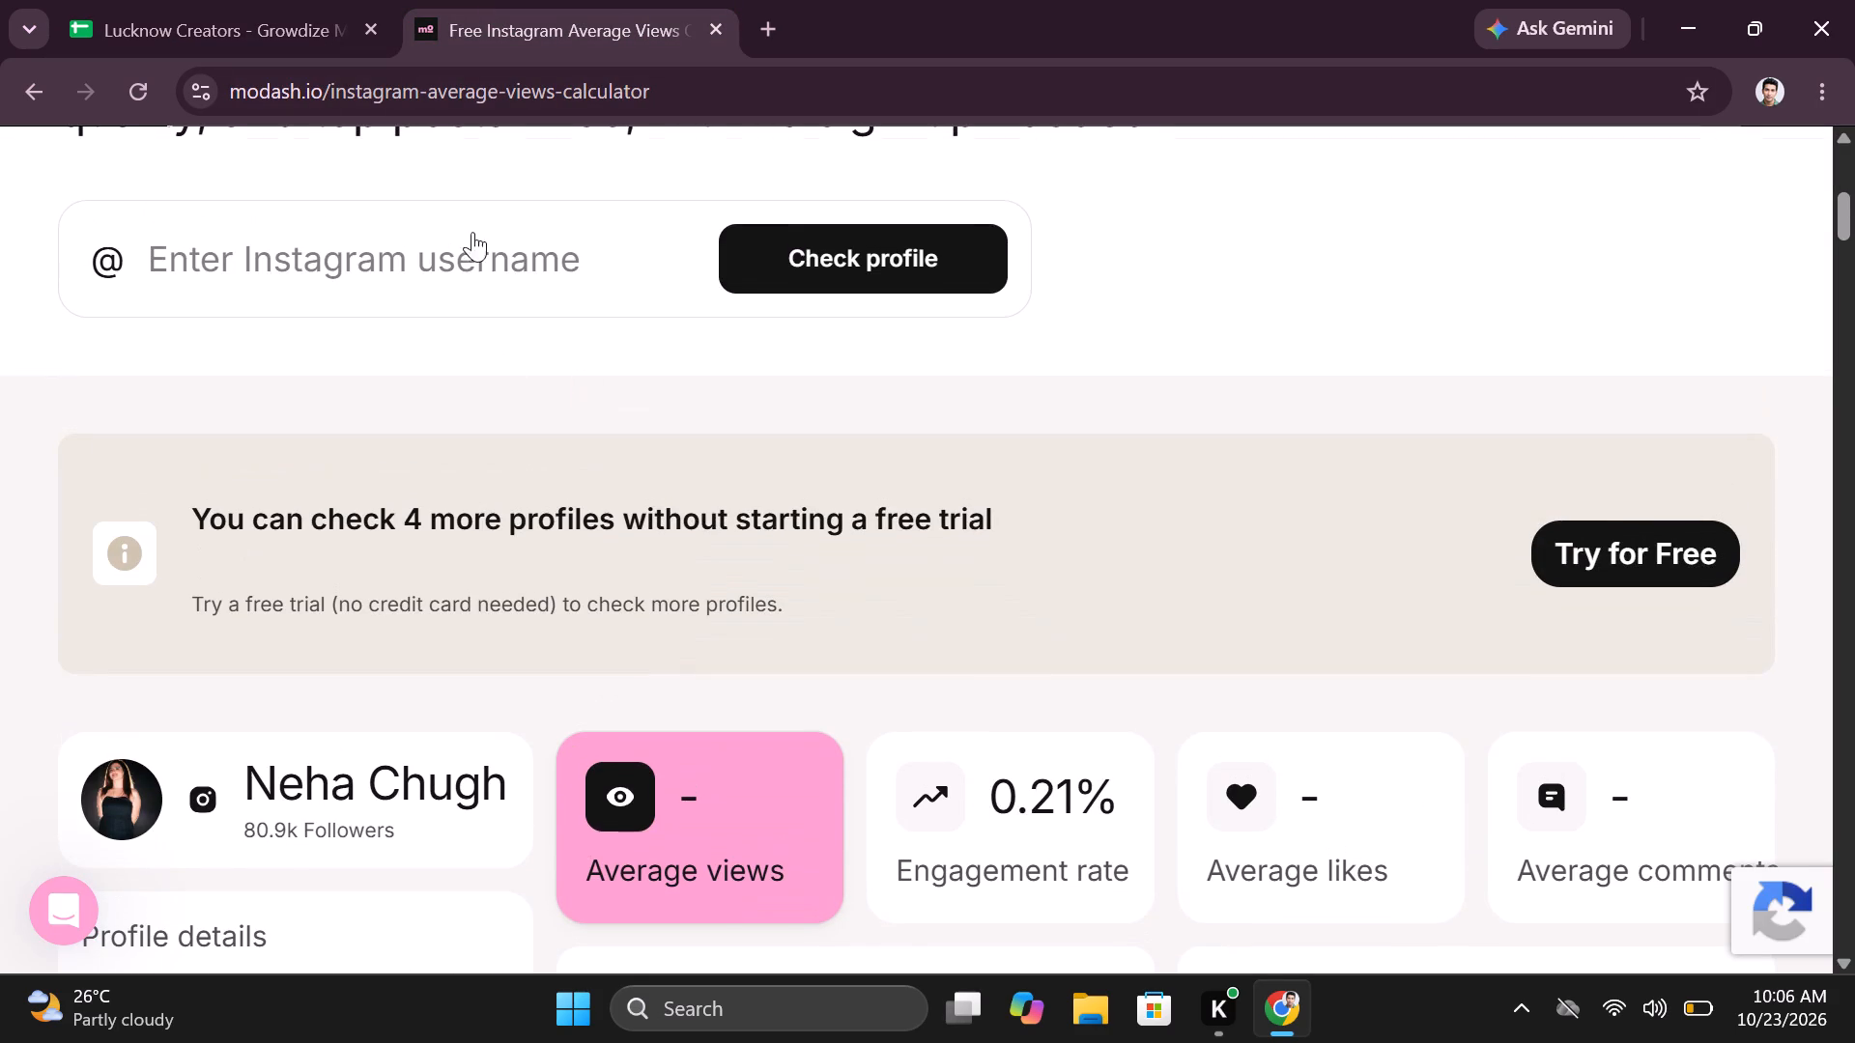
click(471, 263)
key(ctrl+v)
key(Return)
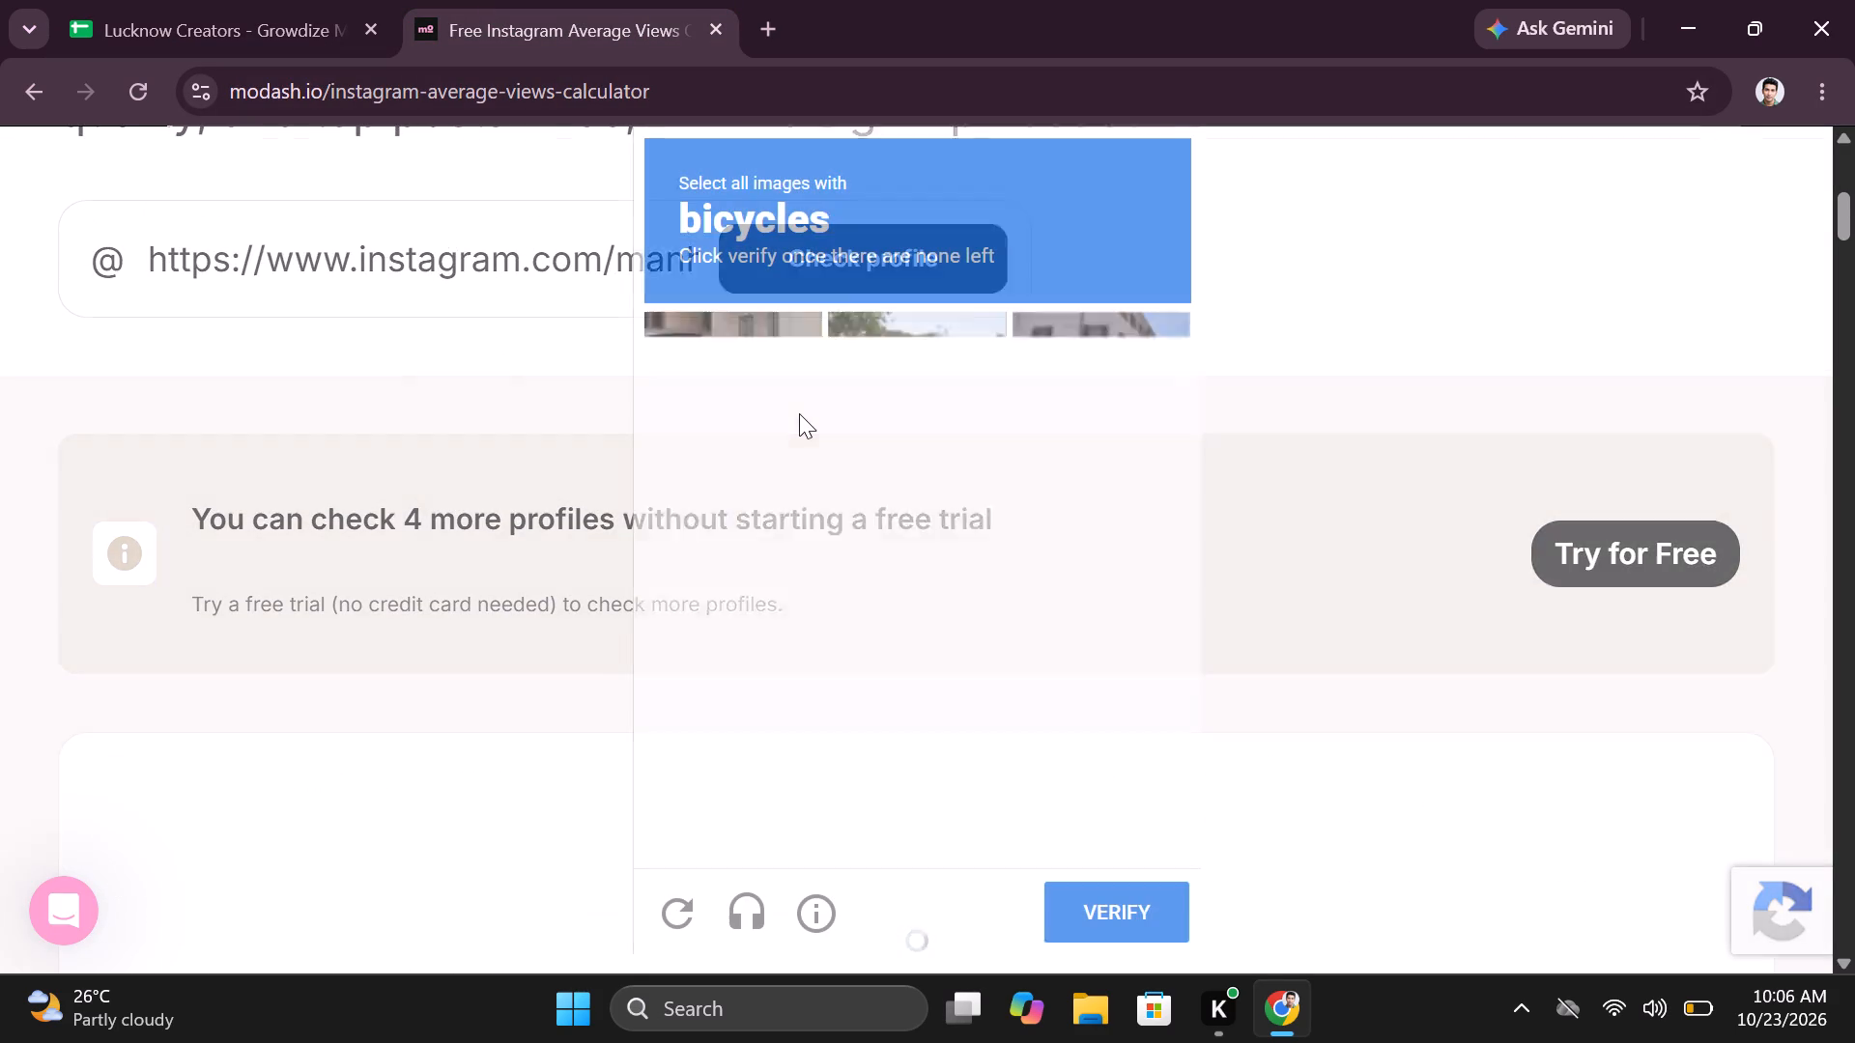
Select all bicycle images in the verification challenge, including the replacement ones, and submit the selection.
click(937, 394)
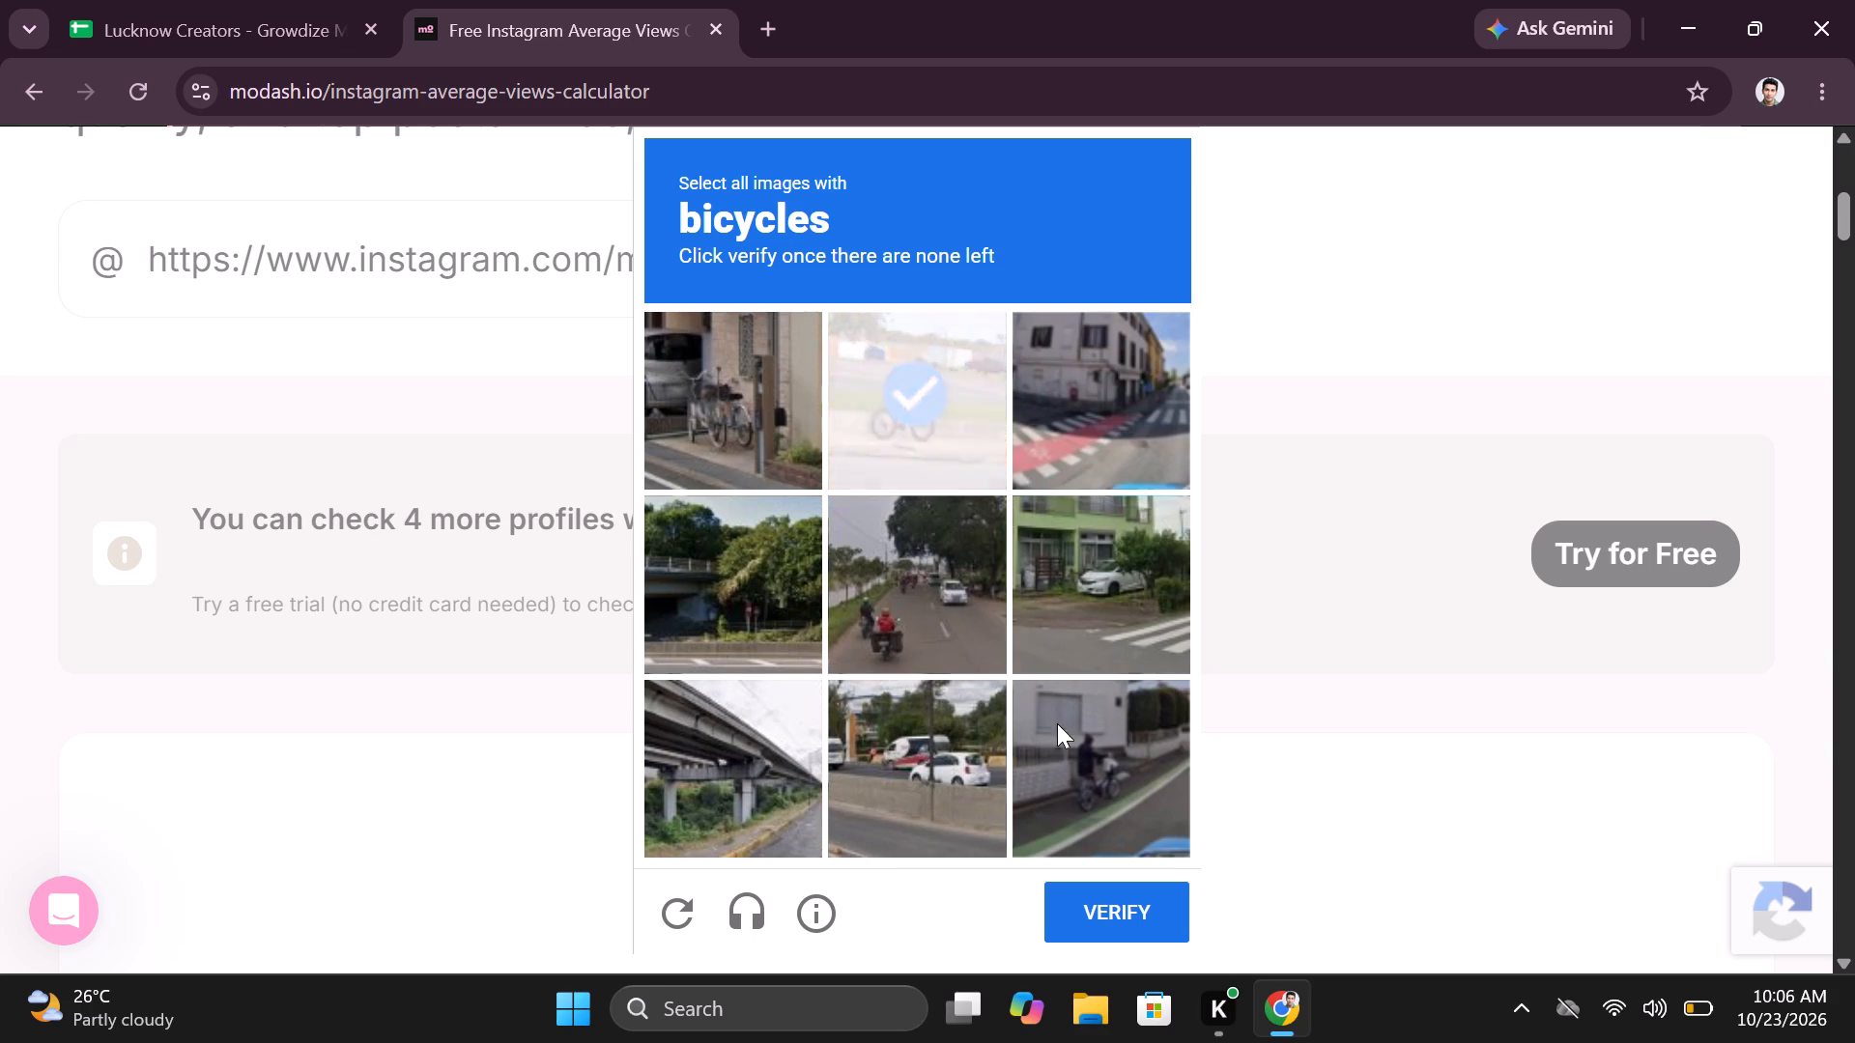
click(1059, 751)
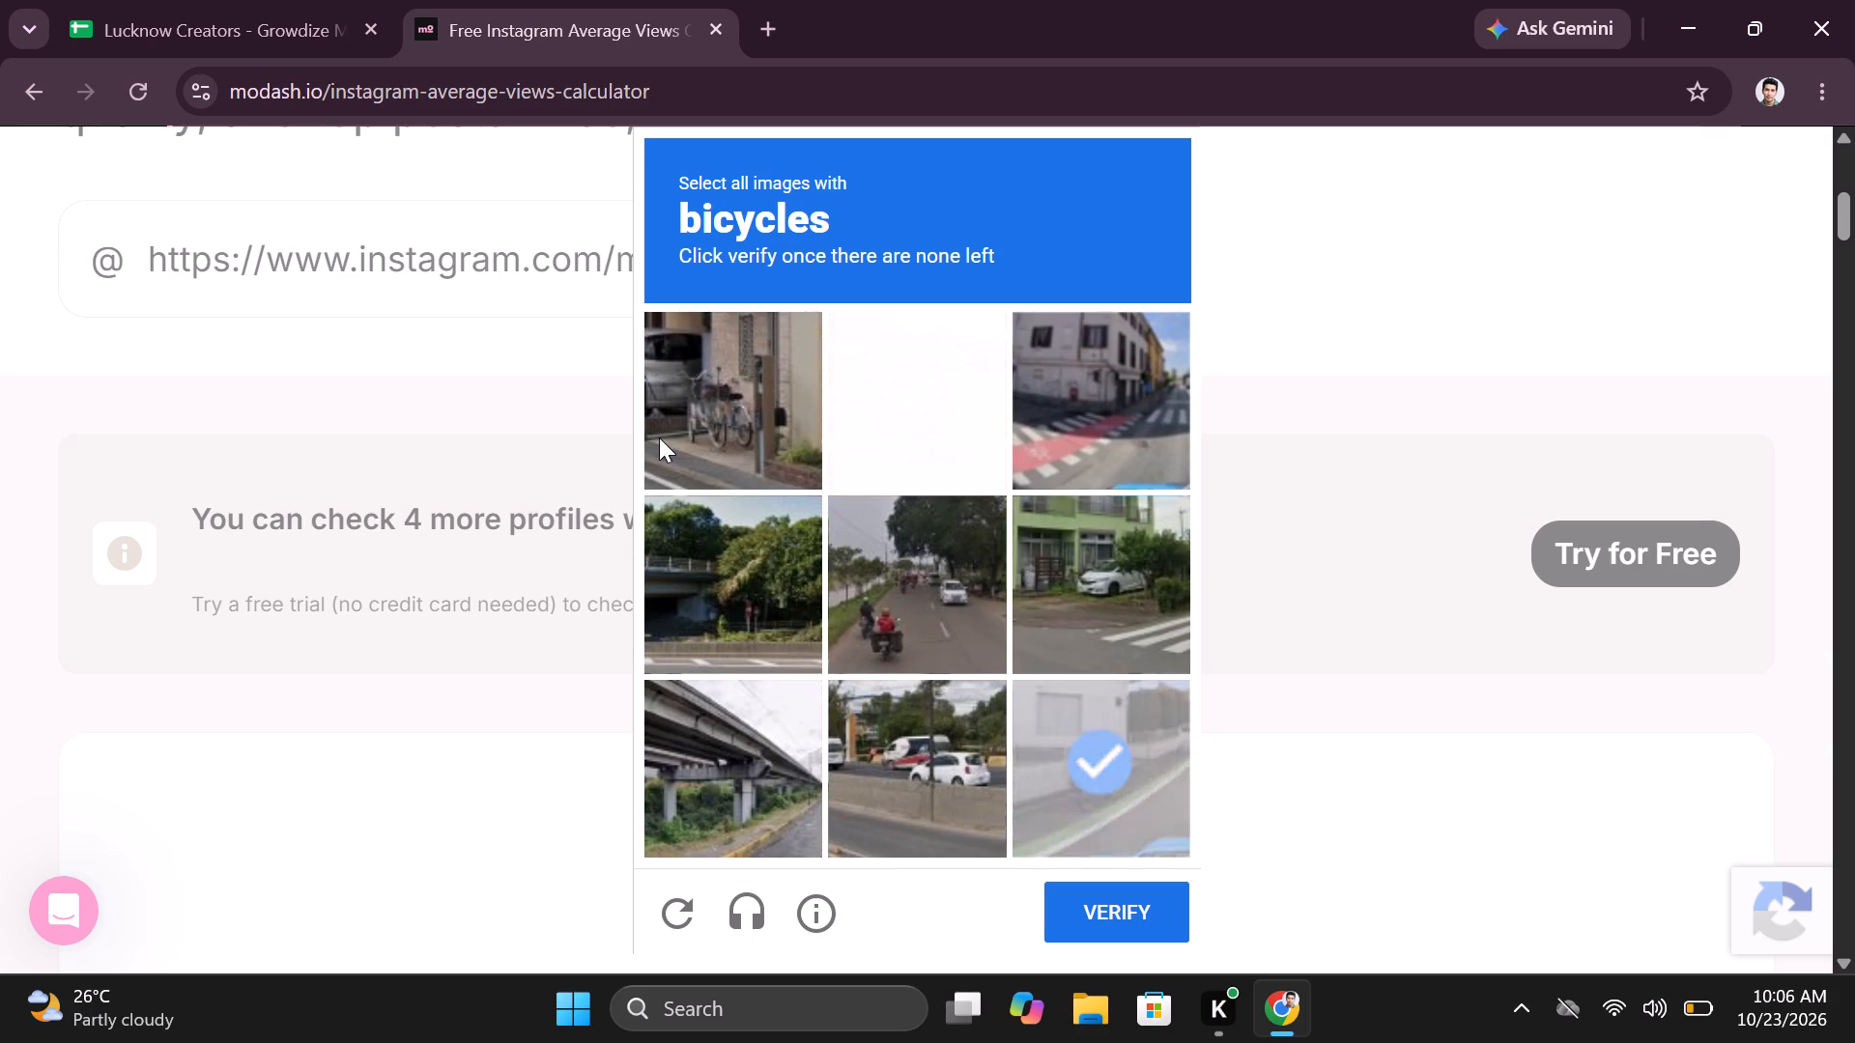
click(659, 437)
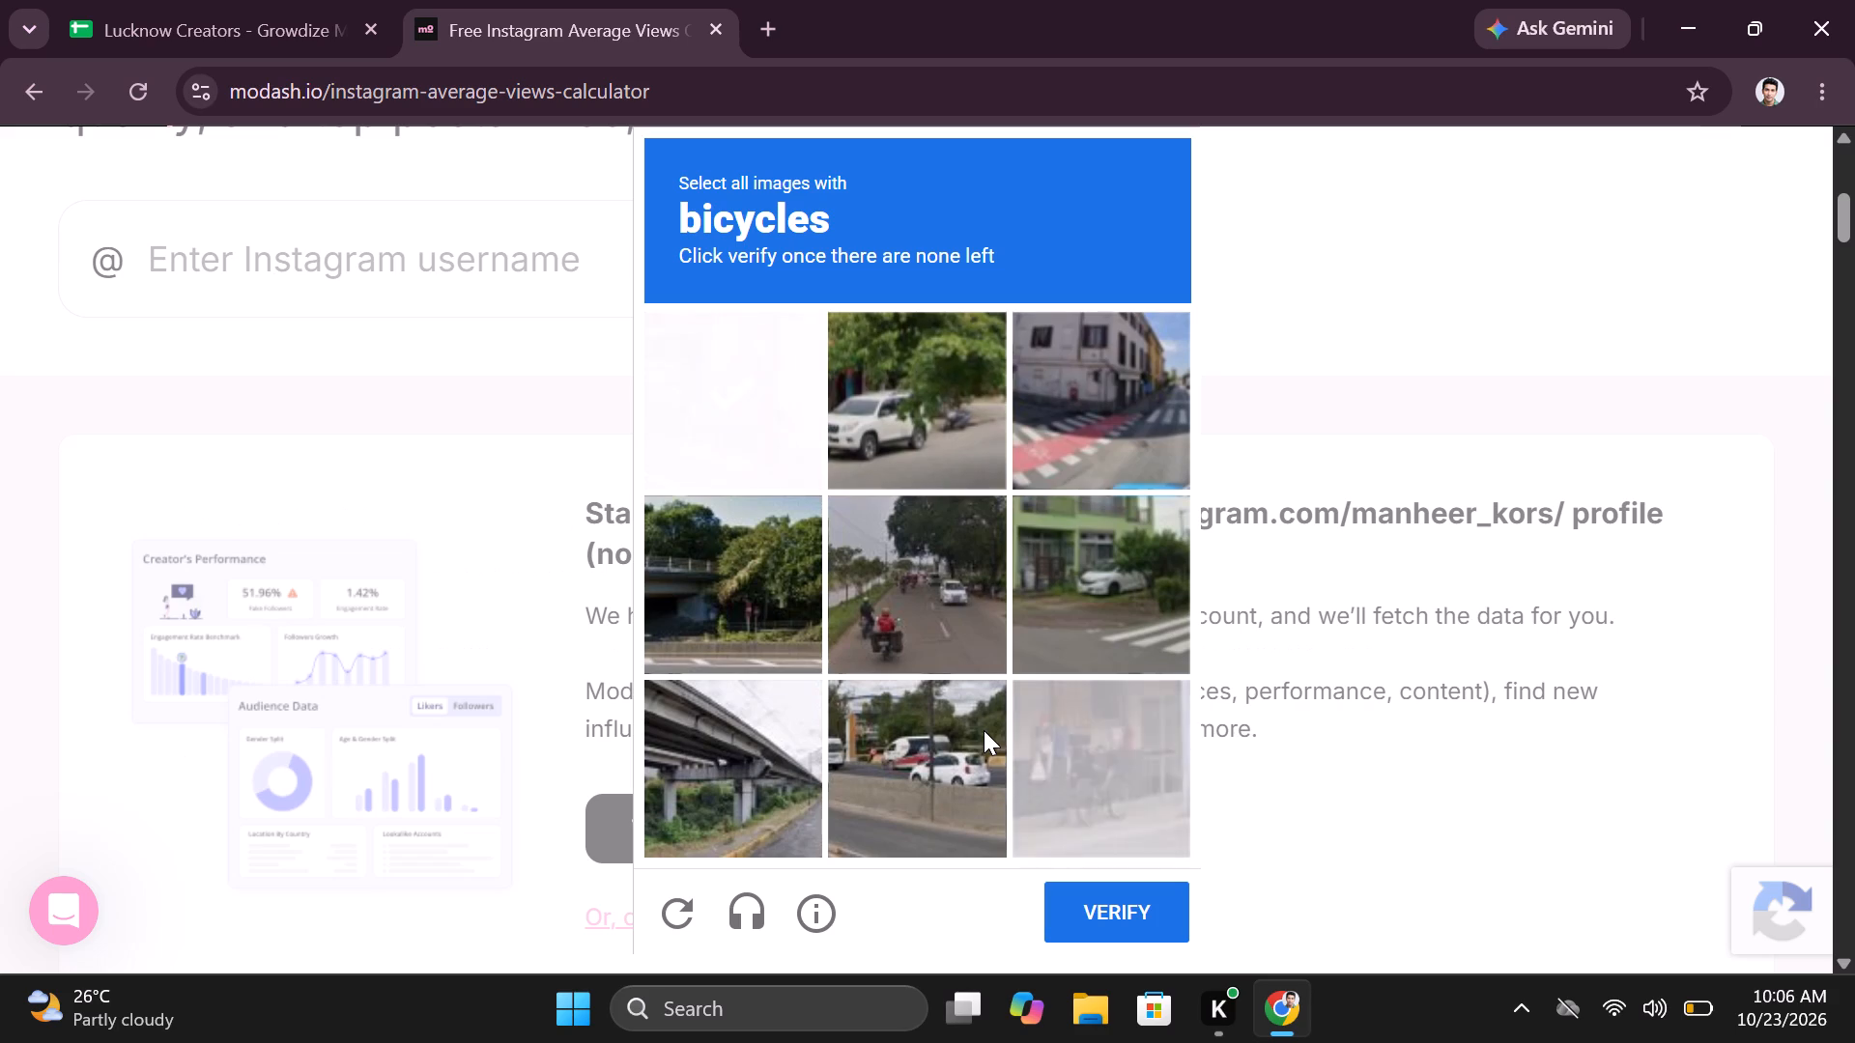
click(1063, 750)
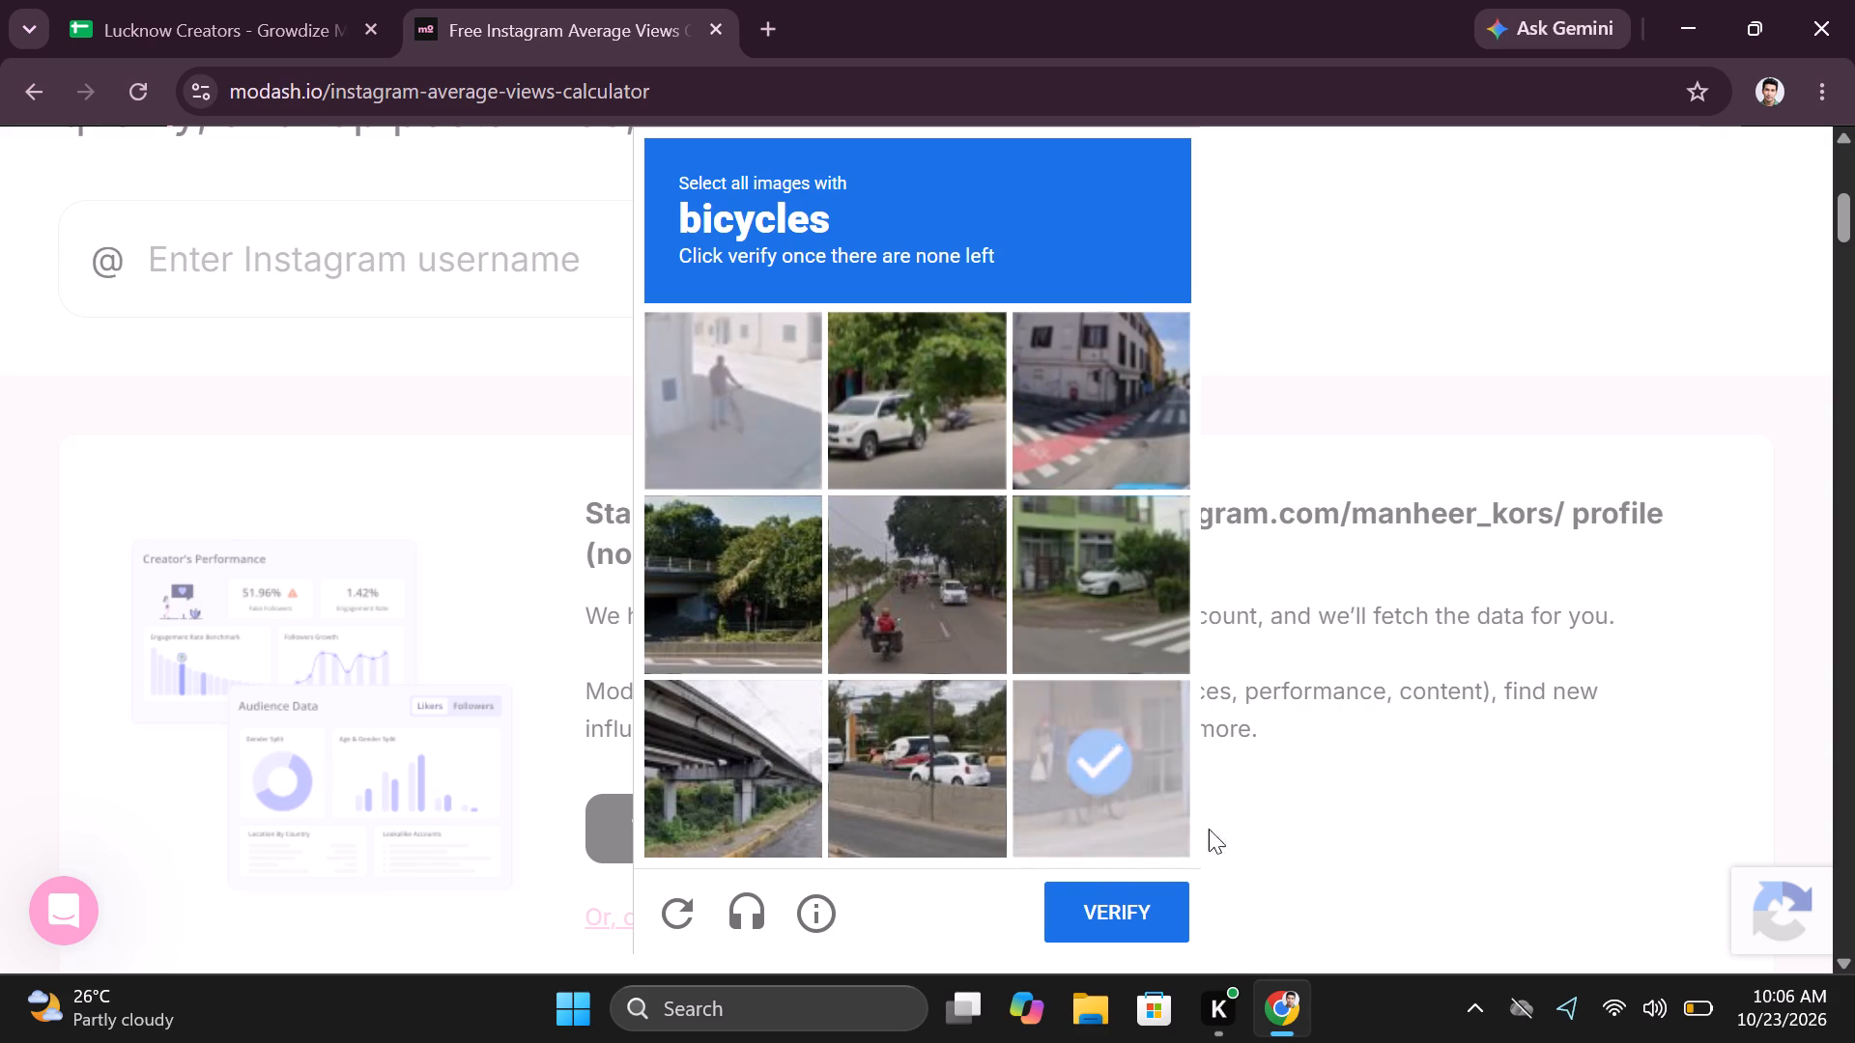
click(695, 378)
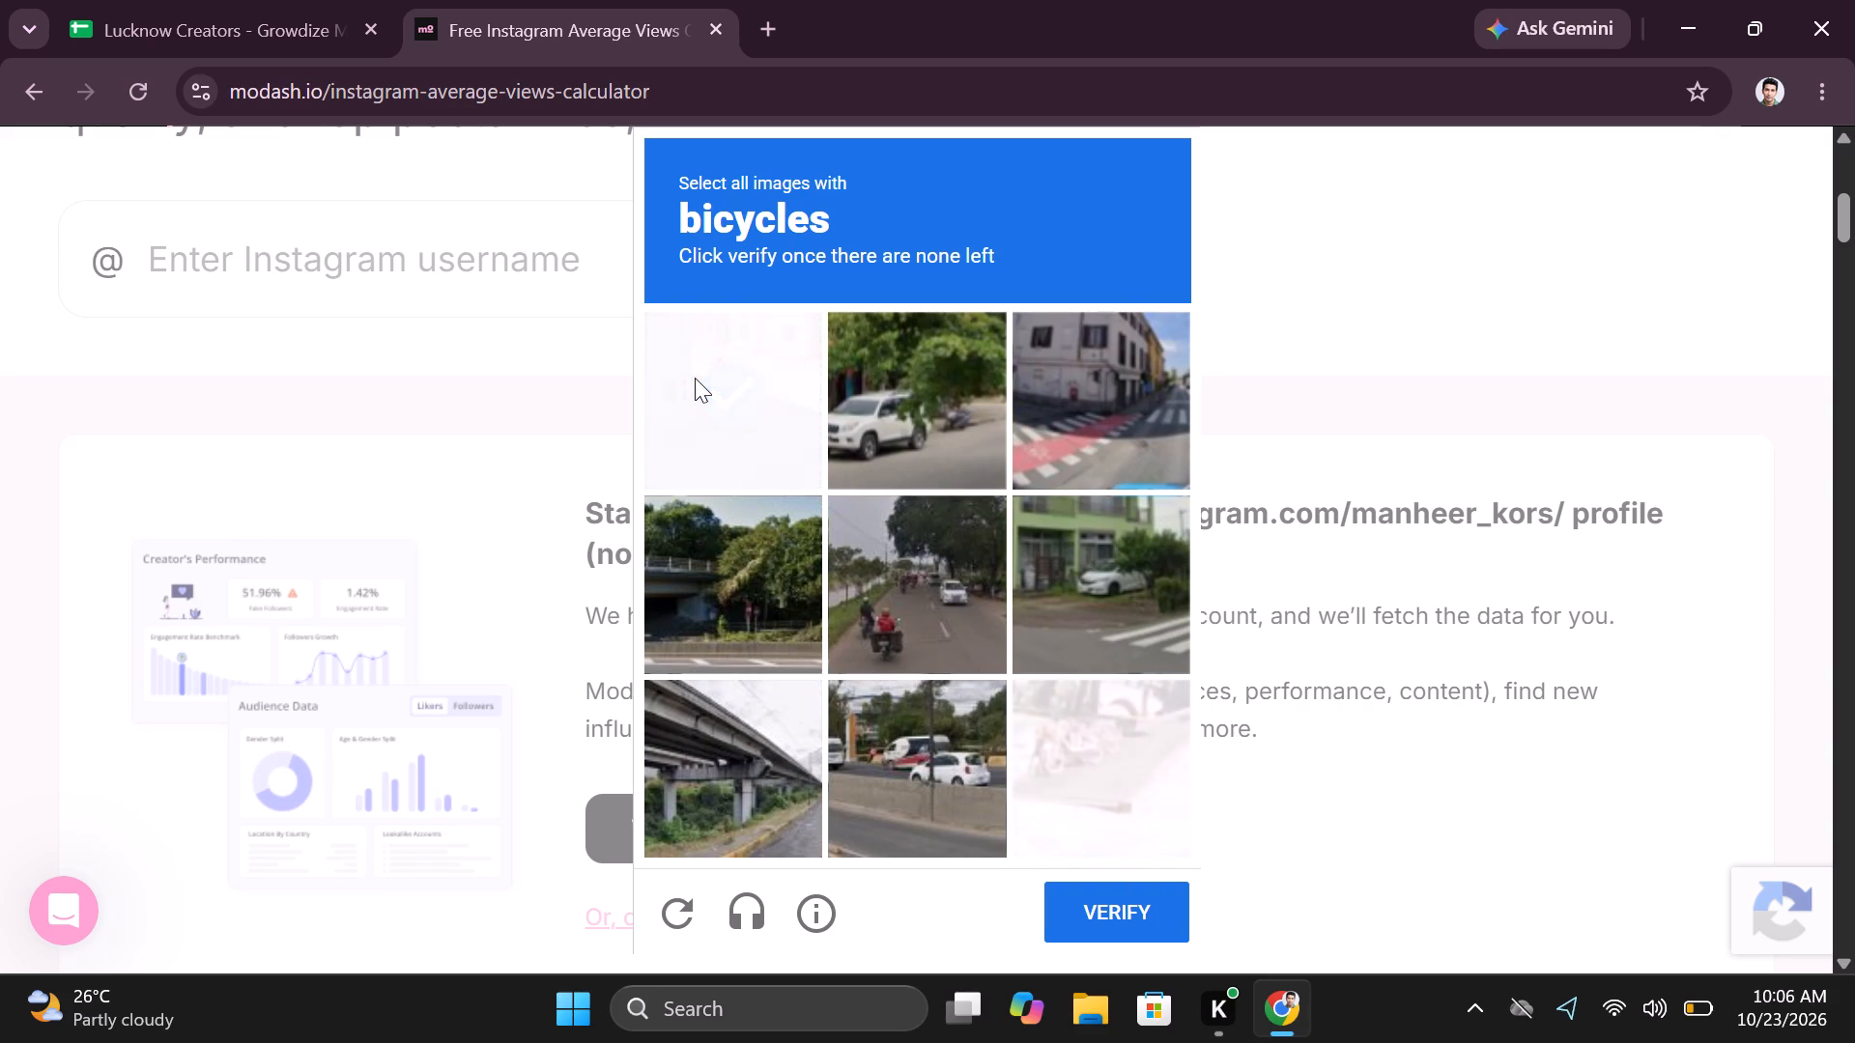
click(1077, 761)
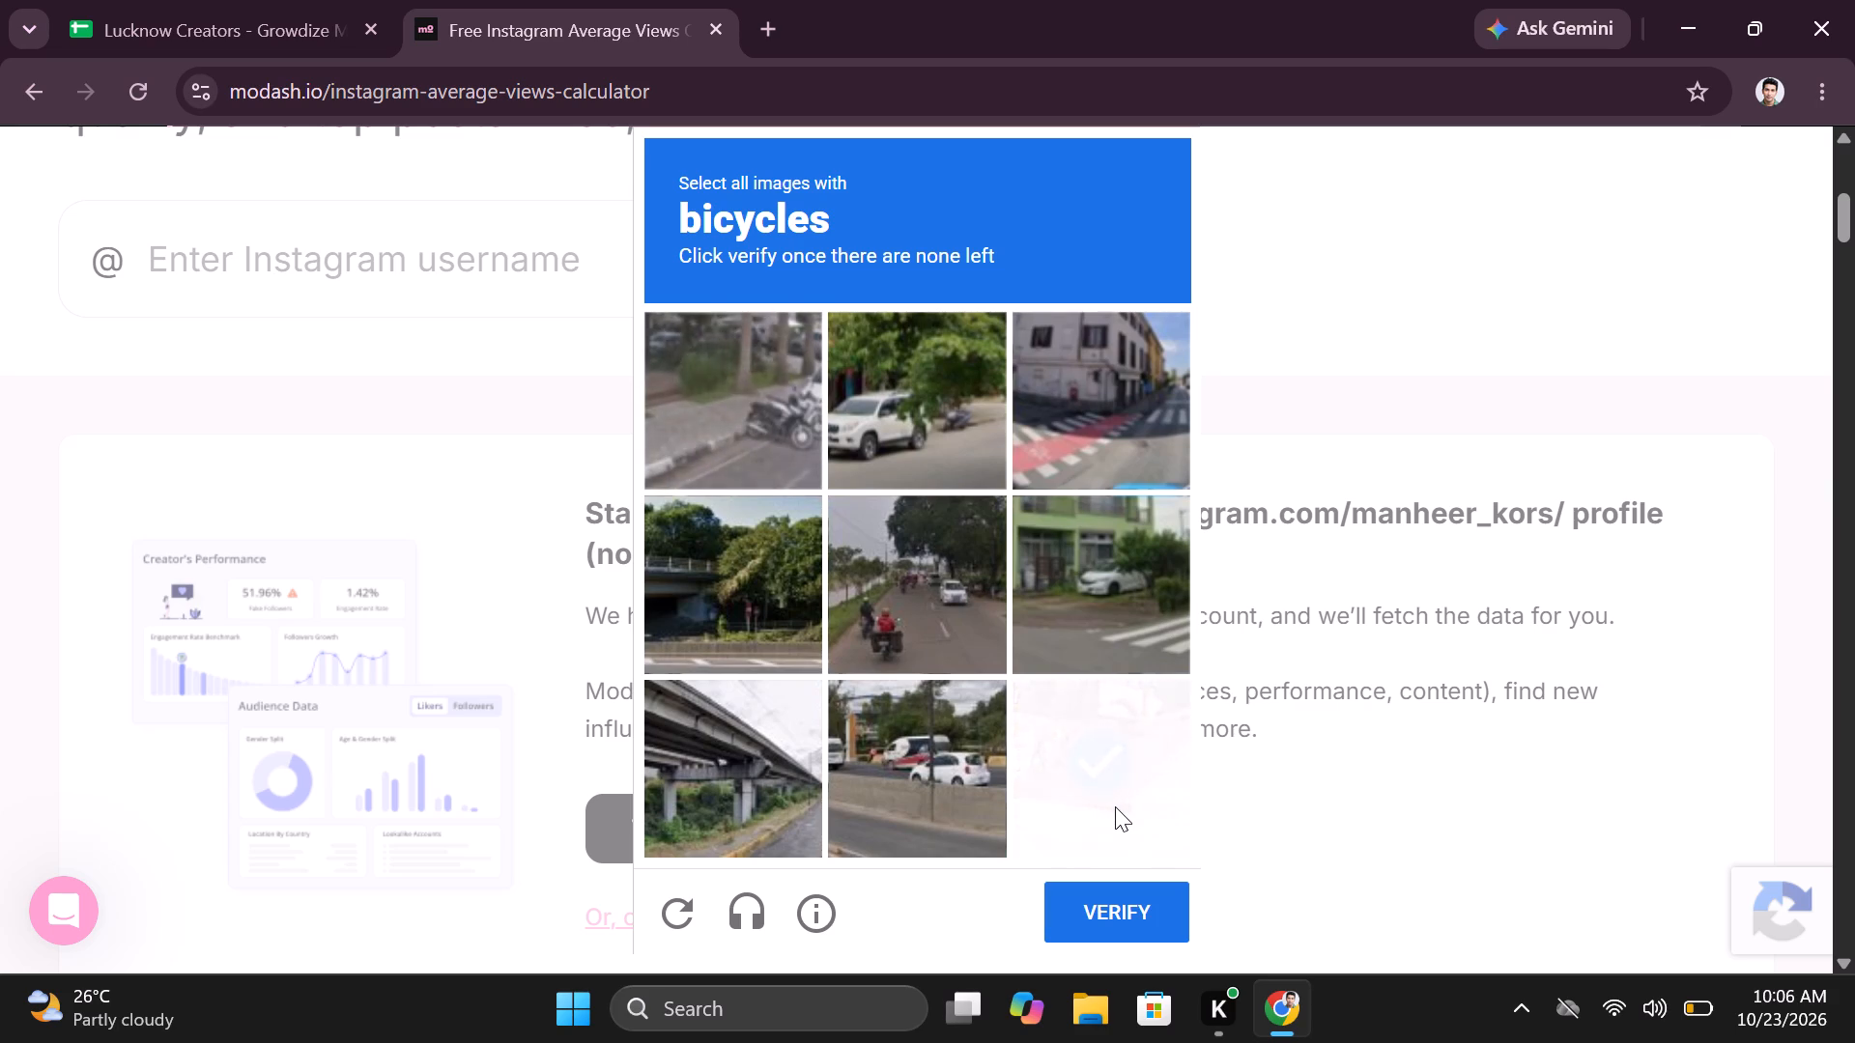
click(1136, 919)
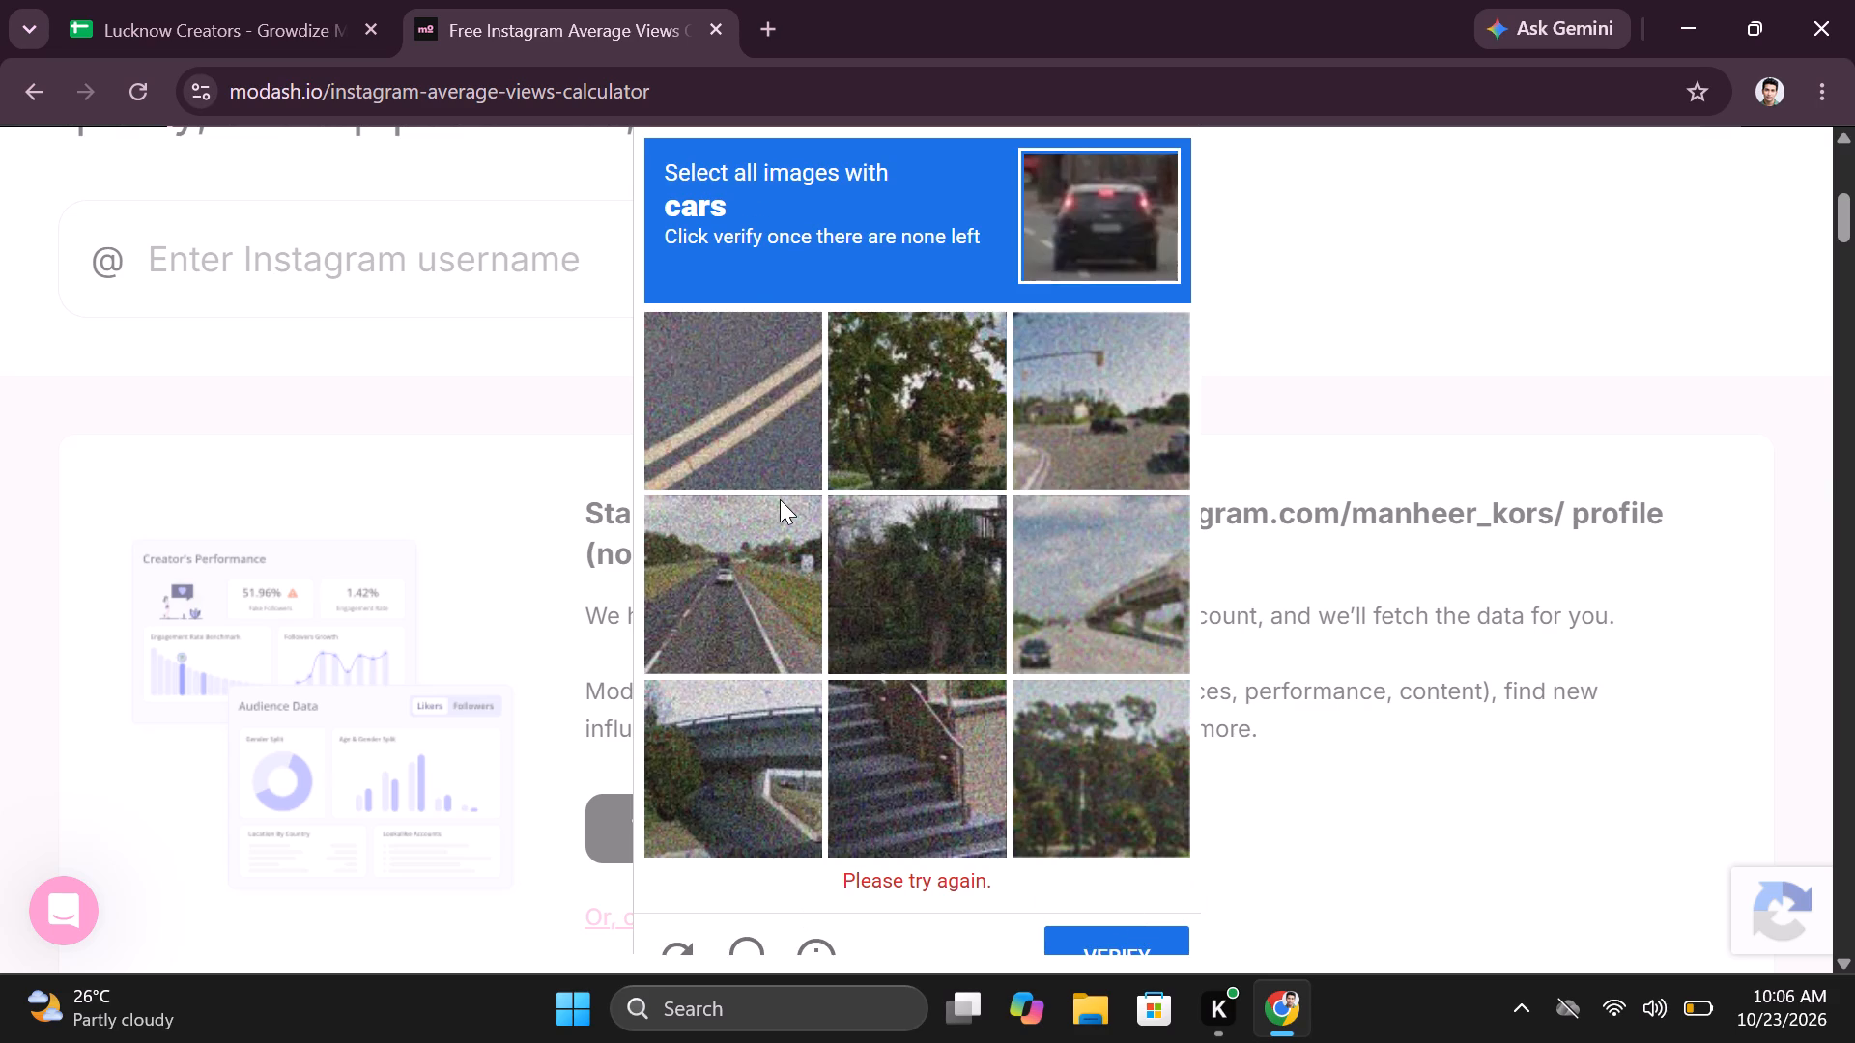
Complete the verification challenge for images with cars and view the profile check result.
click(790, 570)
click(1170, 415)
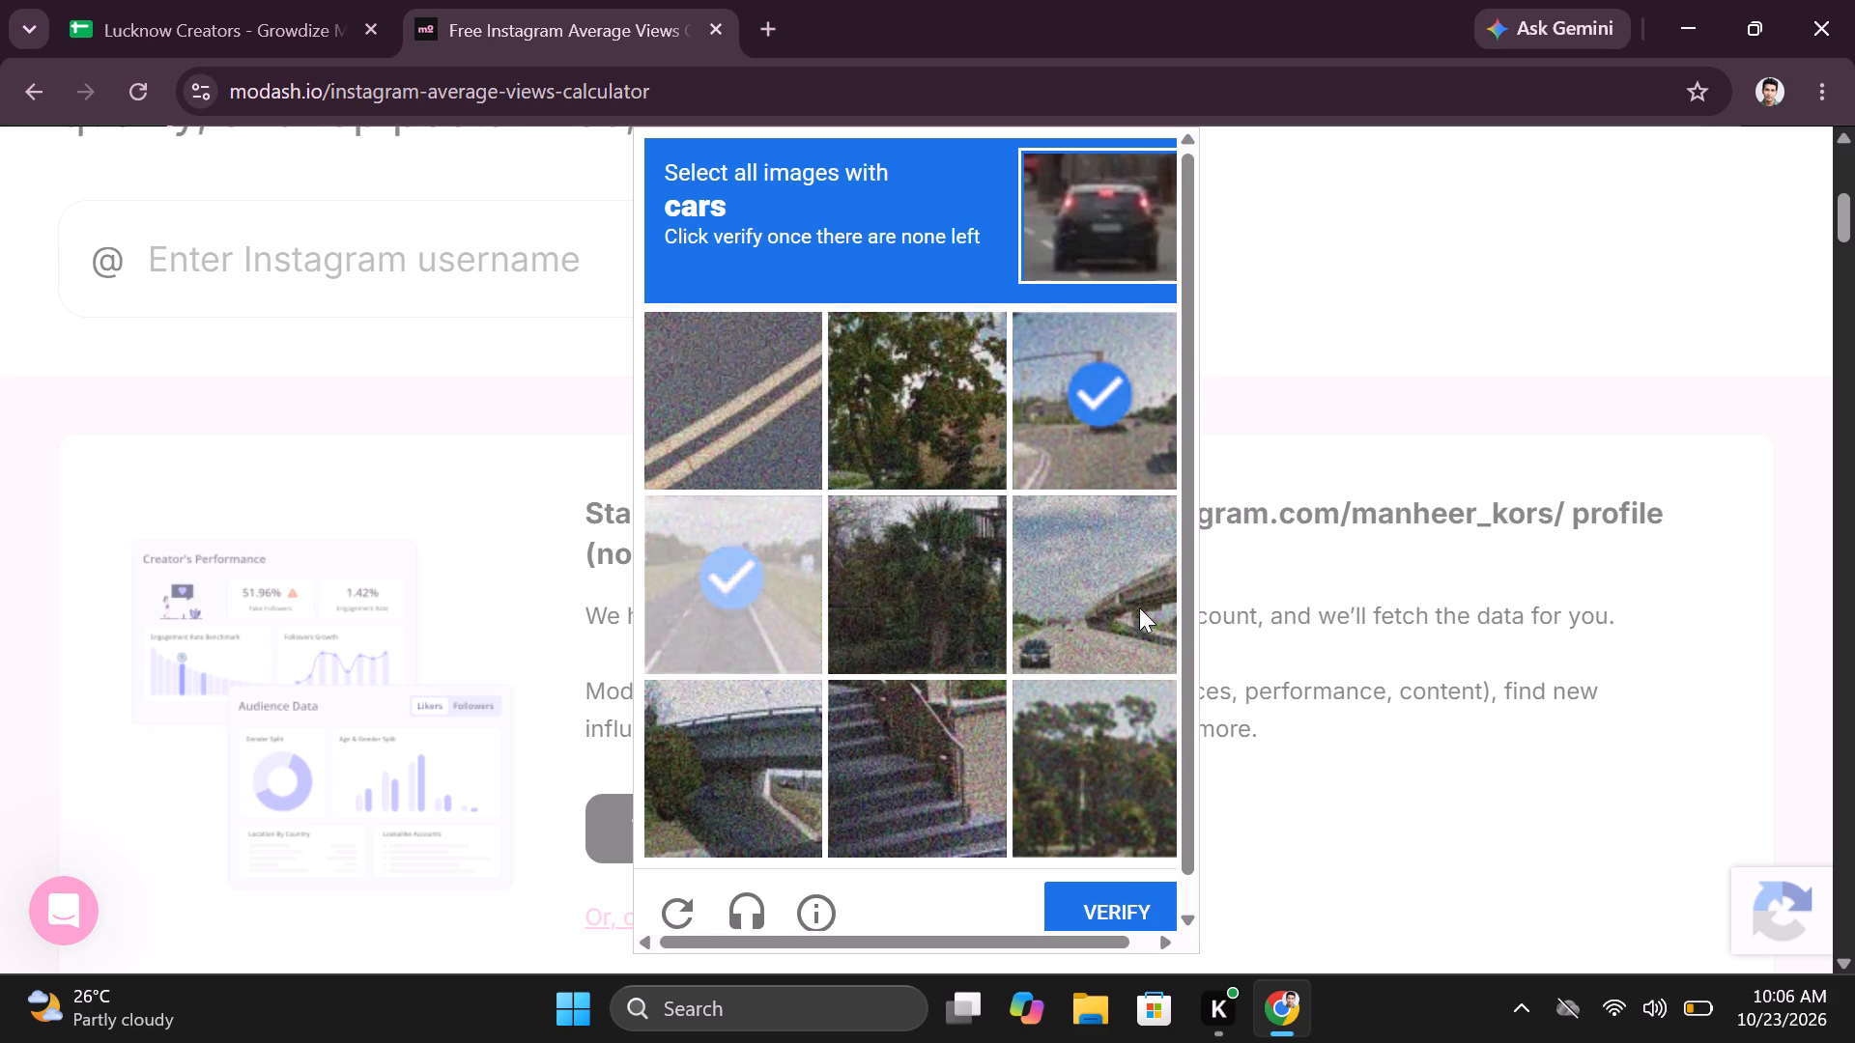
click(1139, 609)
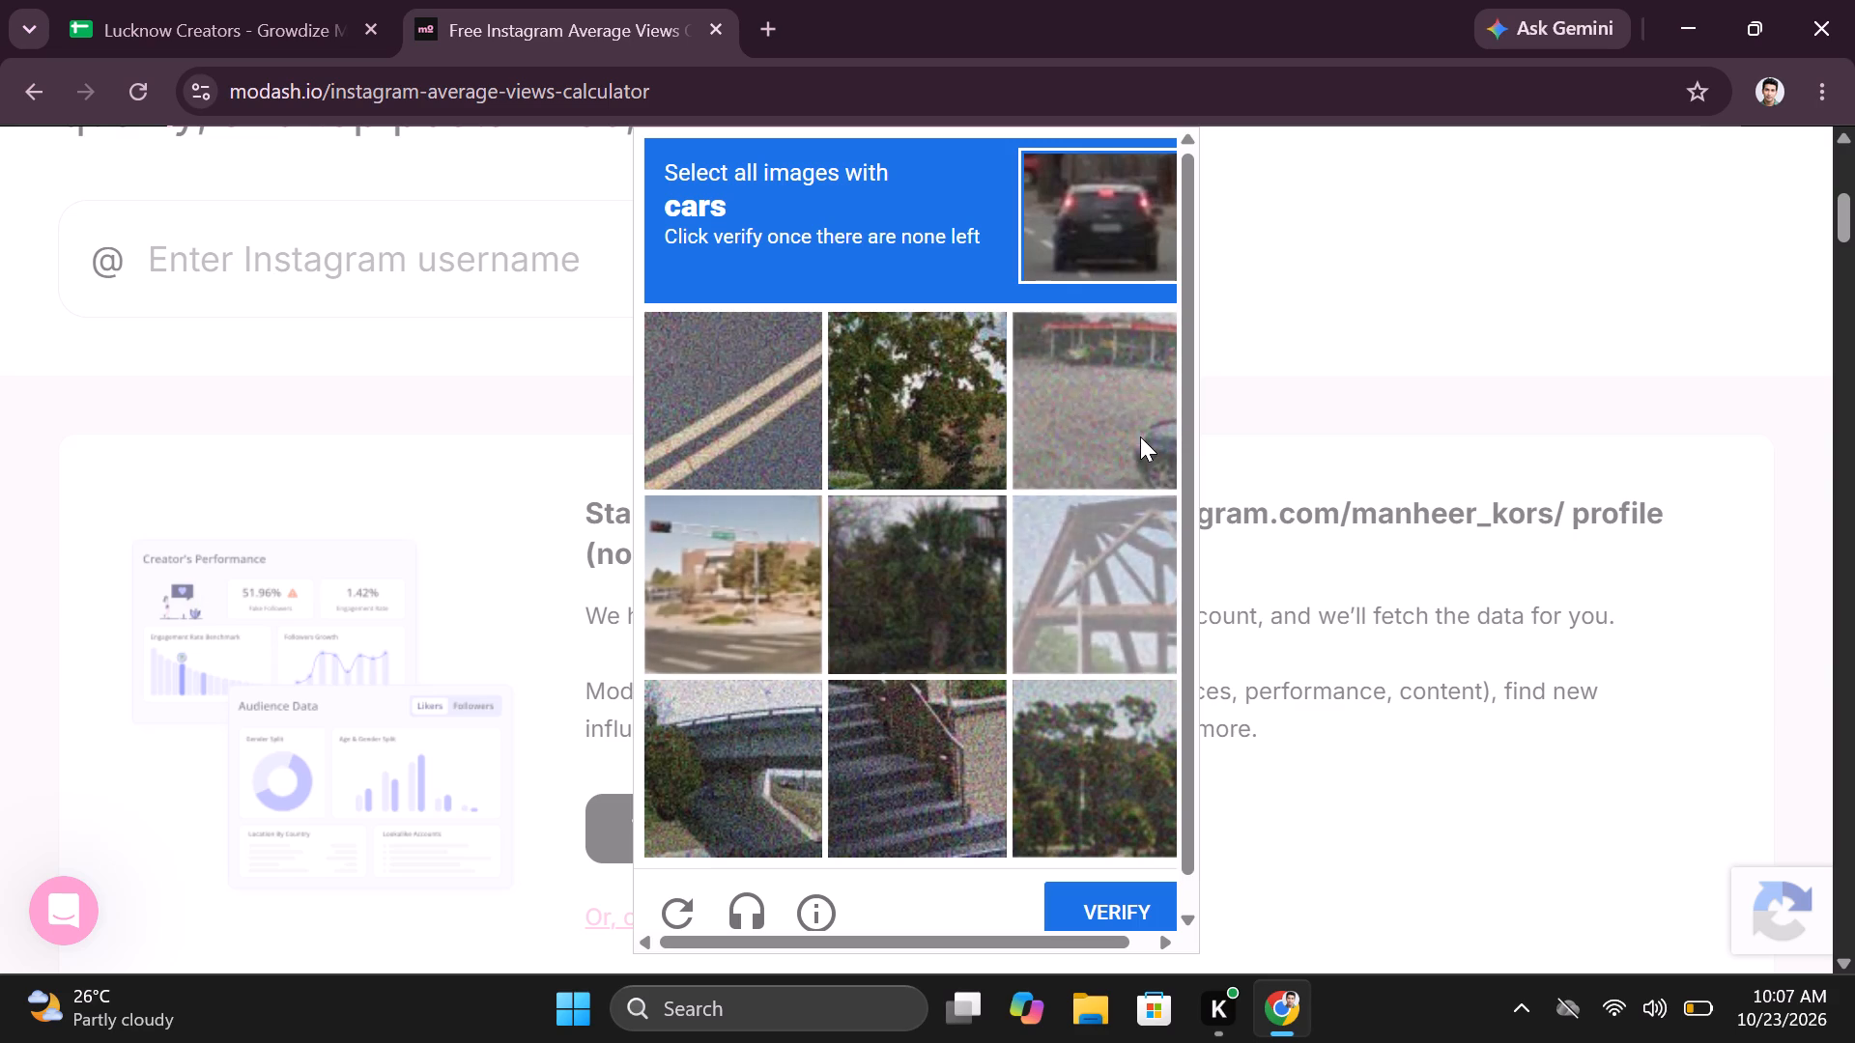
click(1140, 437)
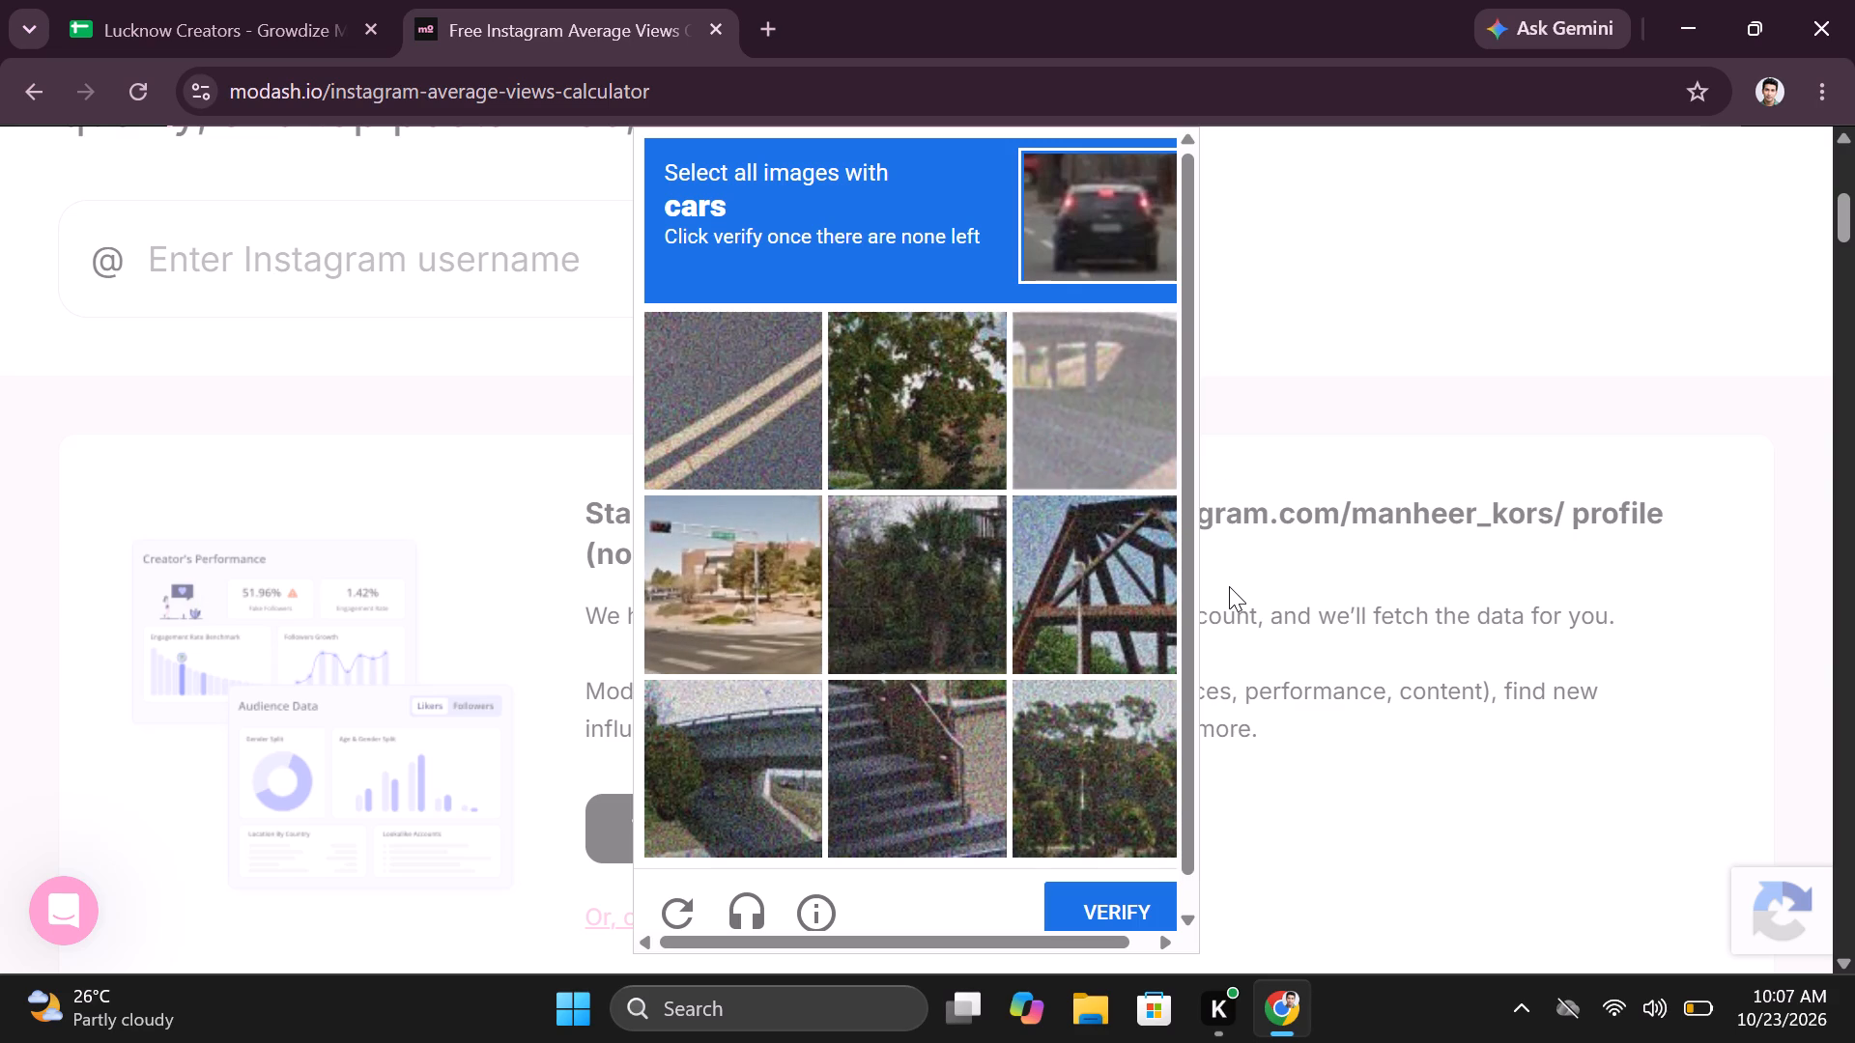
click(1122, 898)
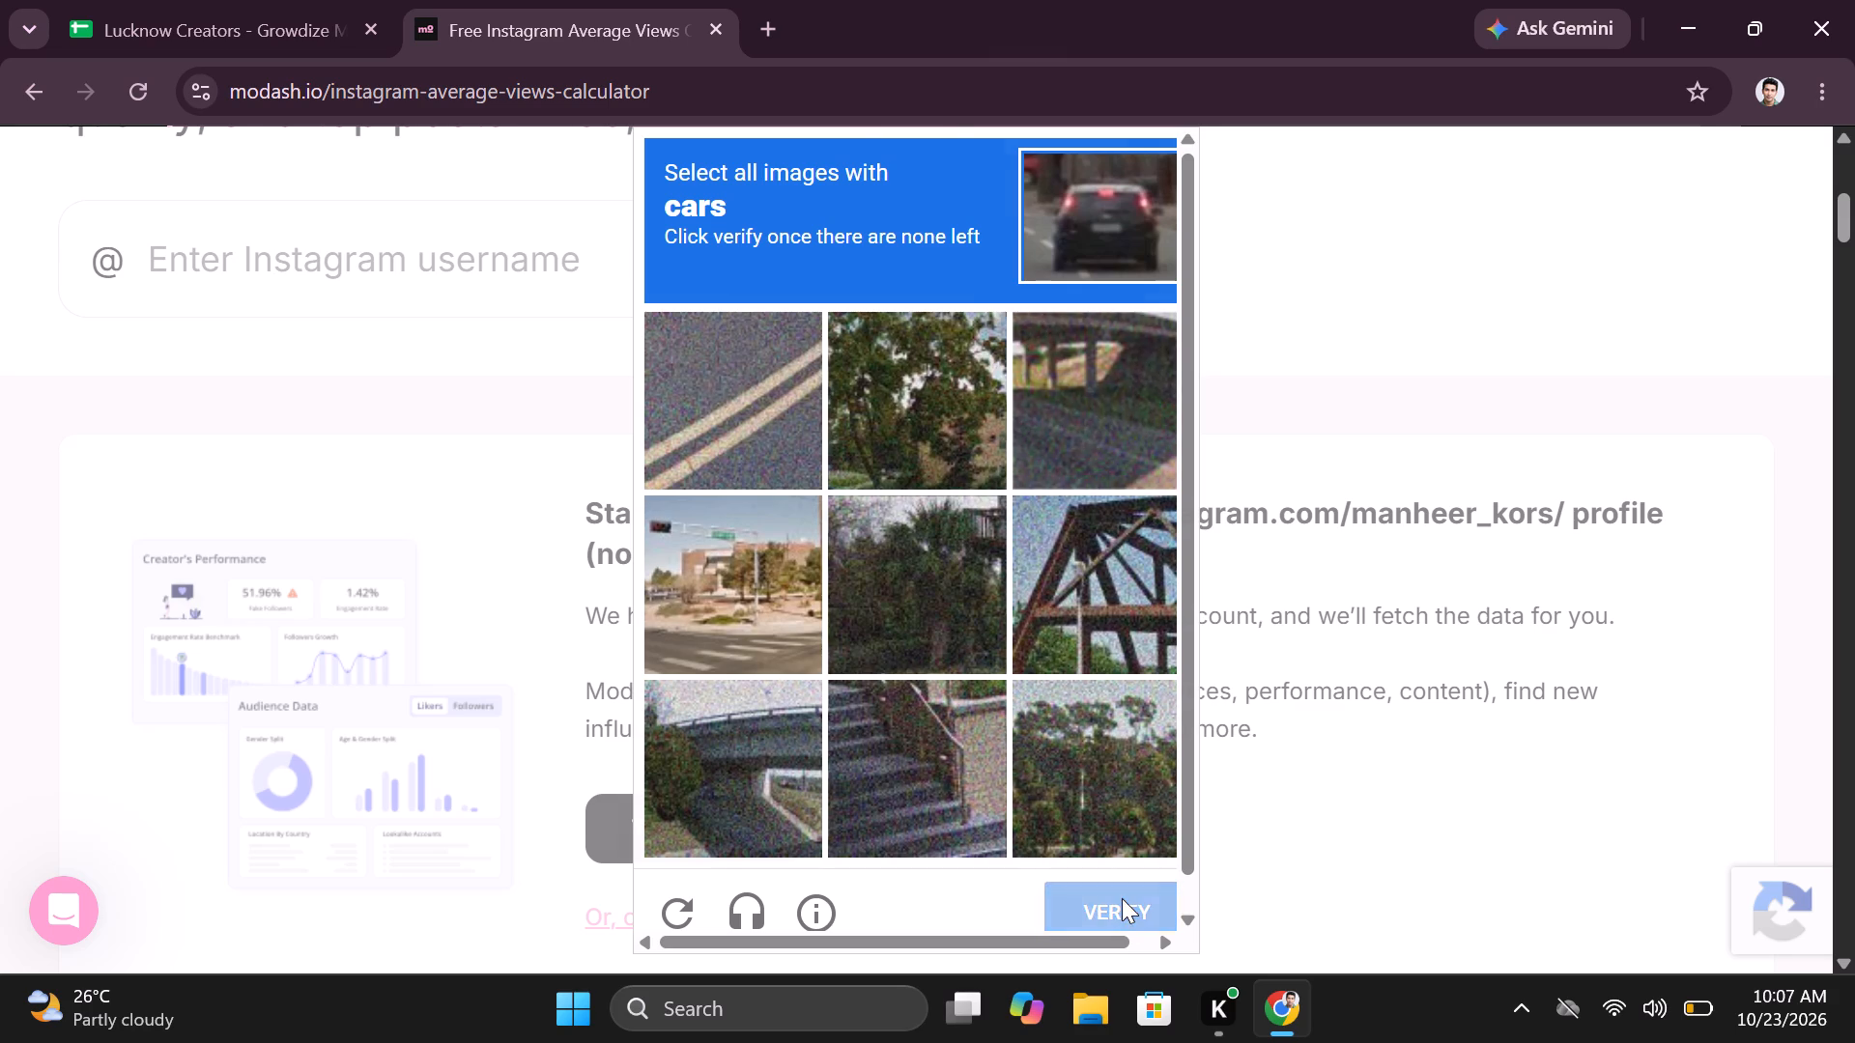
scroll(972, 631, down, 4)
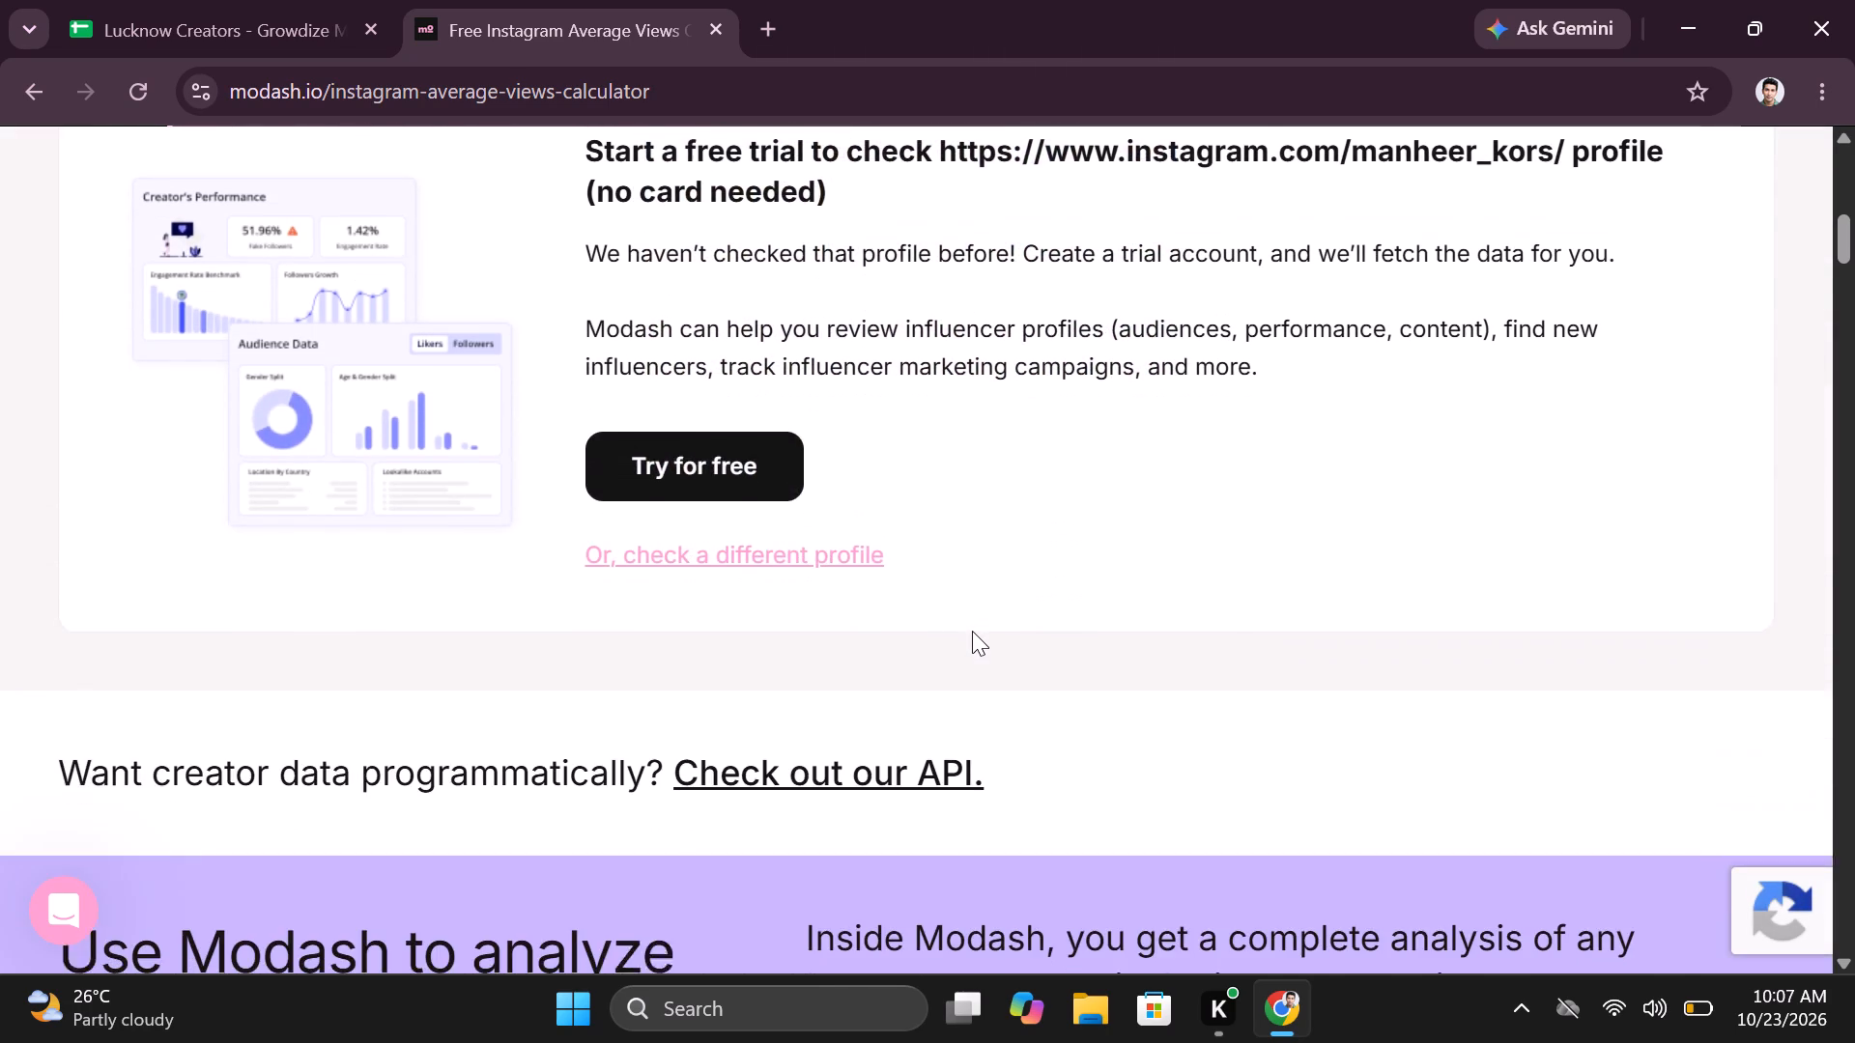
Submit the copied profile link again in Modash's Instagram average views calculator.
scroll(972, 631, up, 5)
click(556, 636)
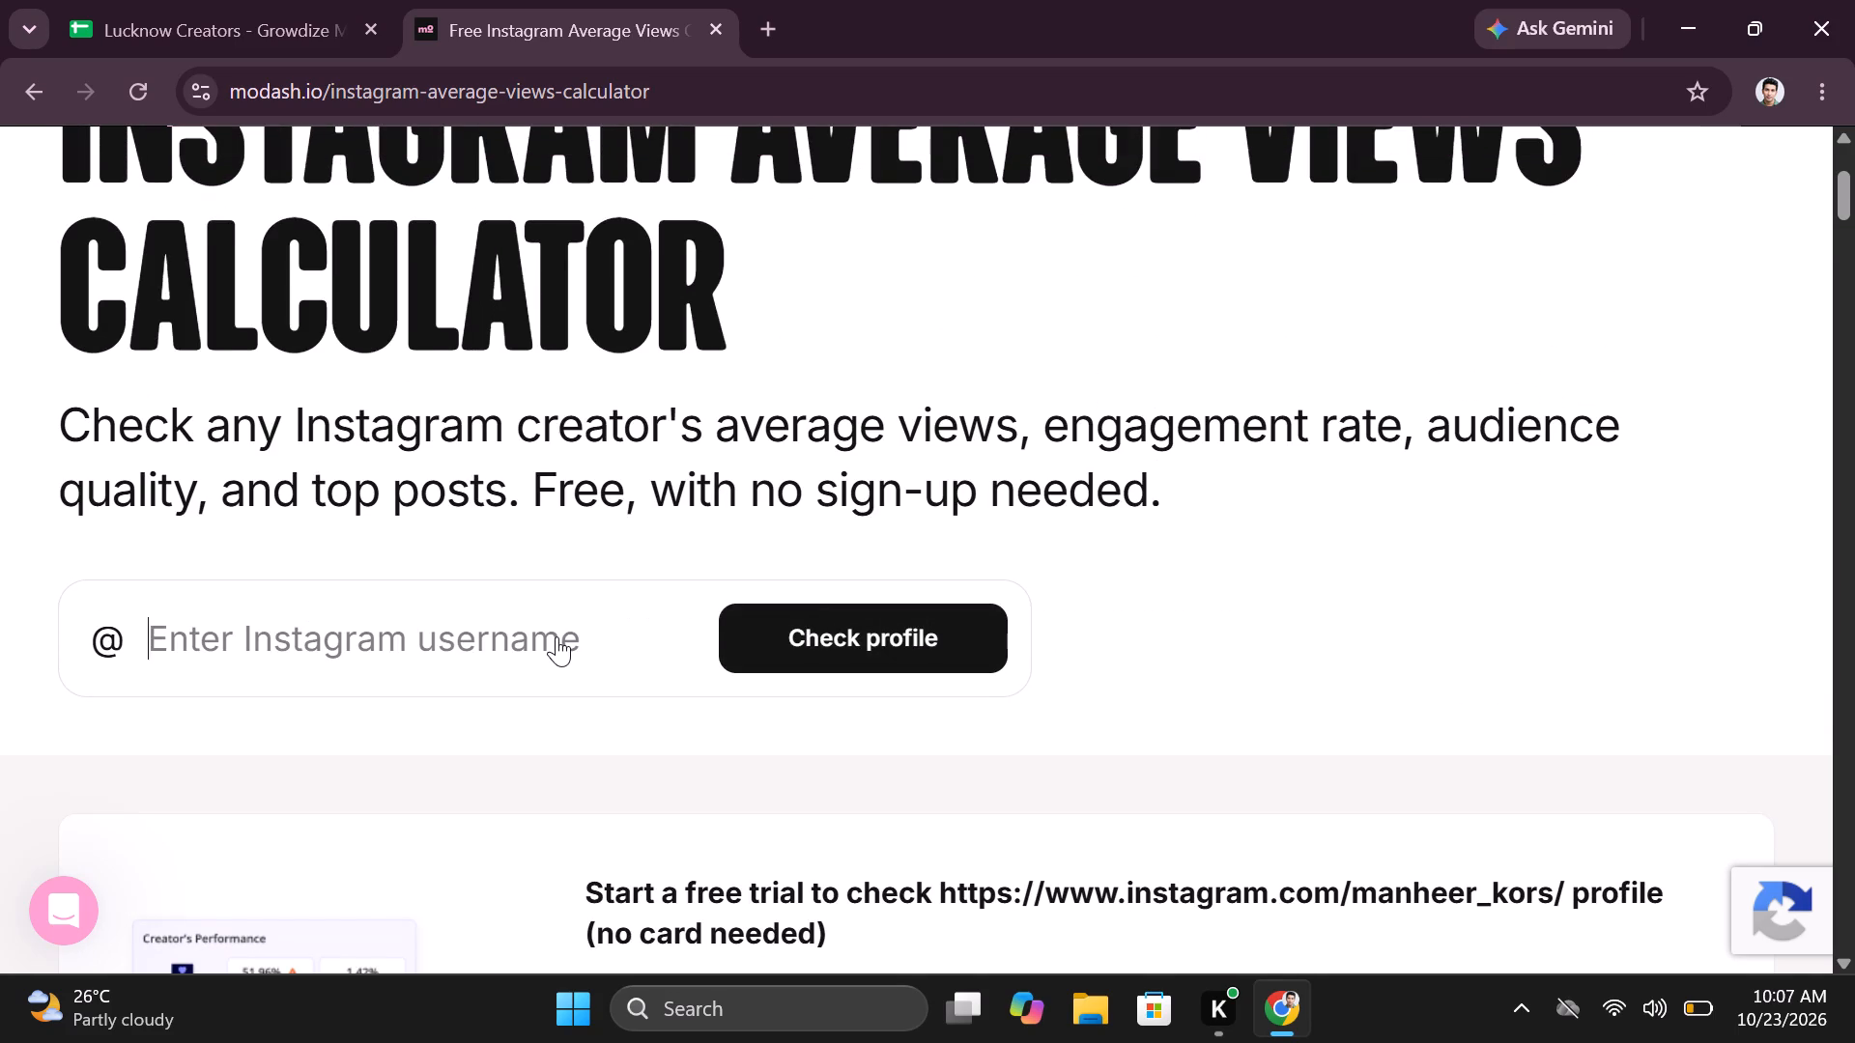
key(ctrl+v)
key(Return)
scroll(914, 869, down, 1)
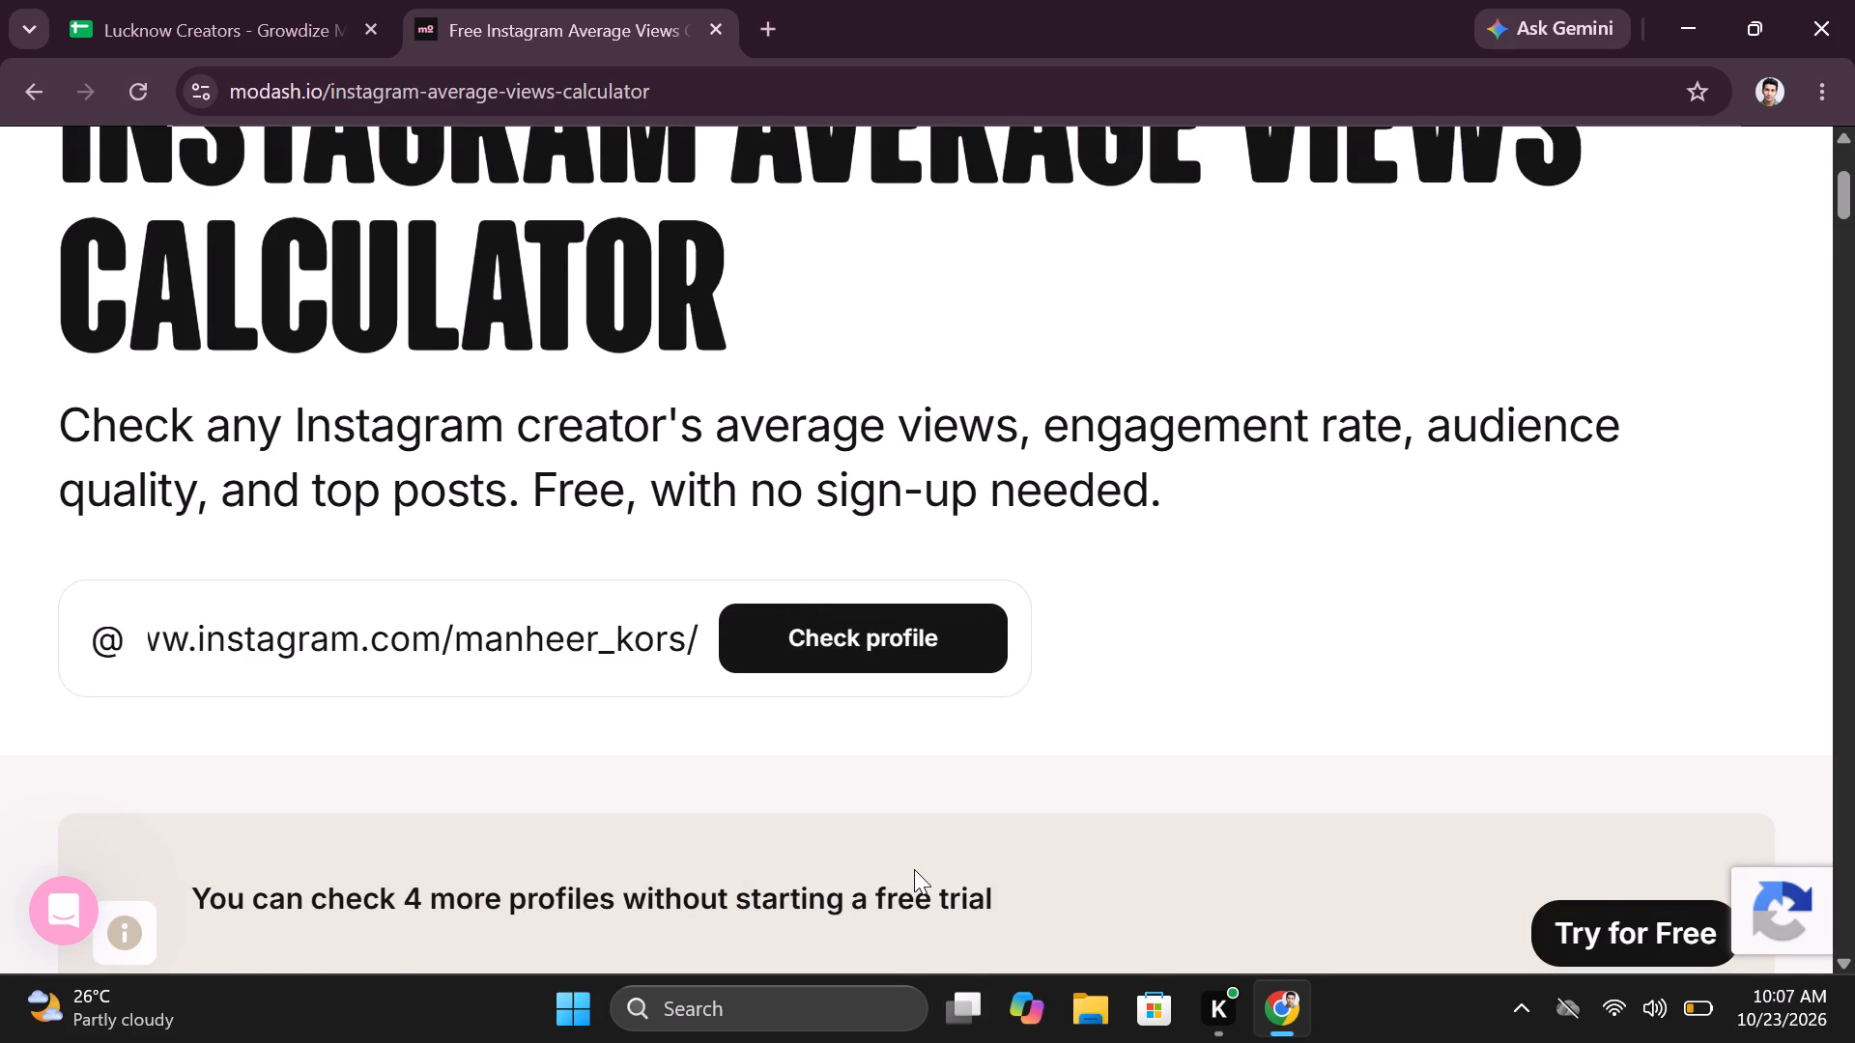
scroll(914, 869, down, 4)
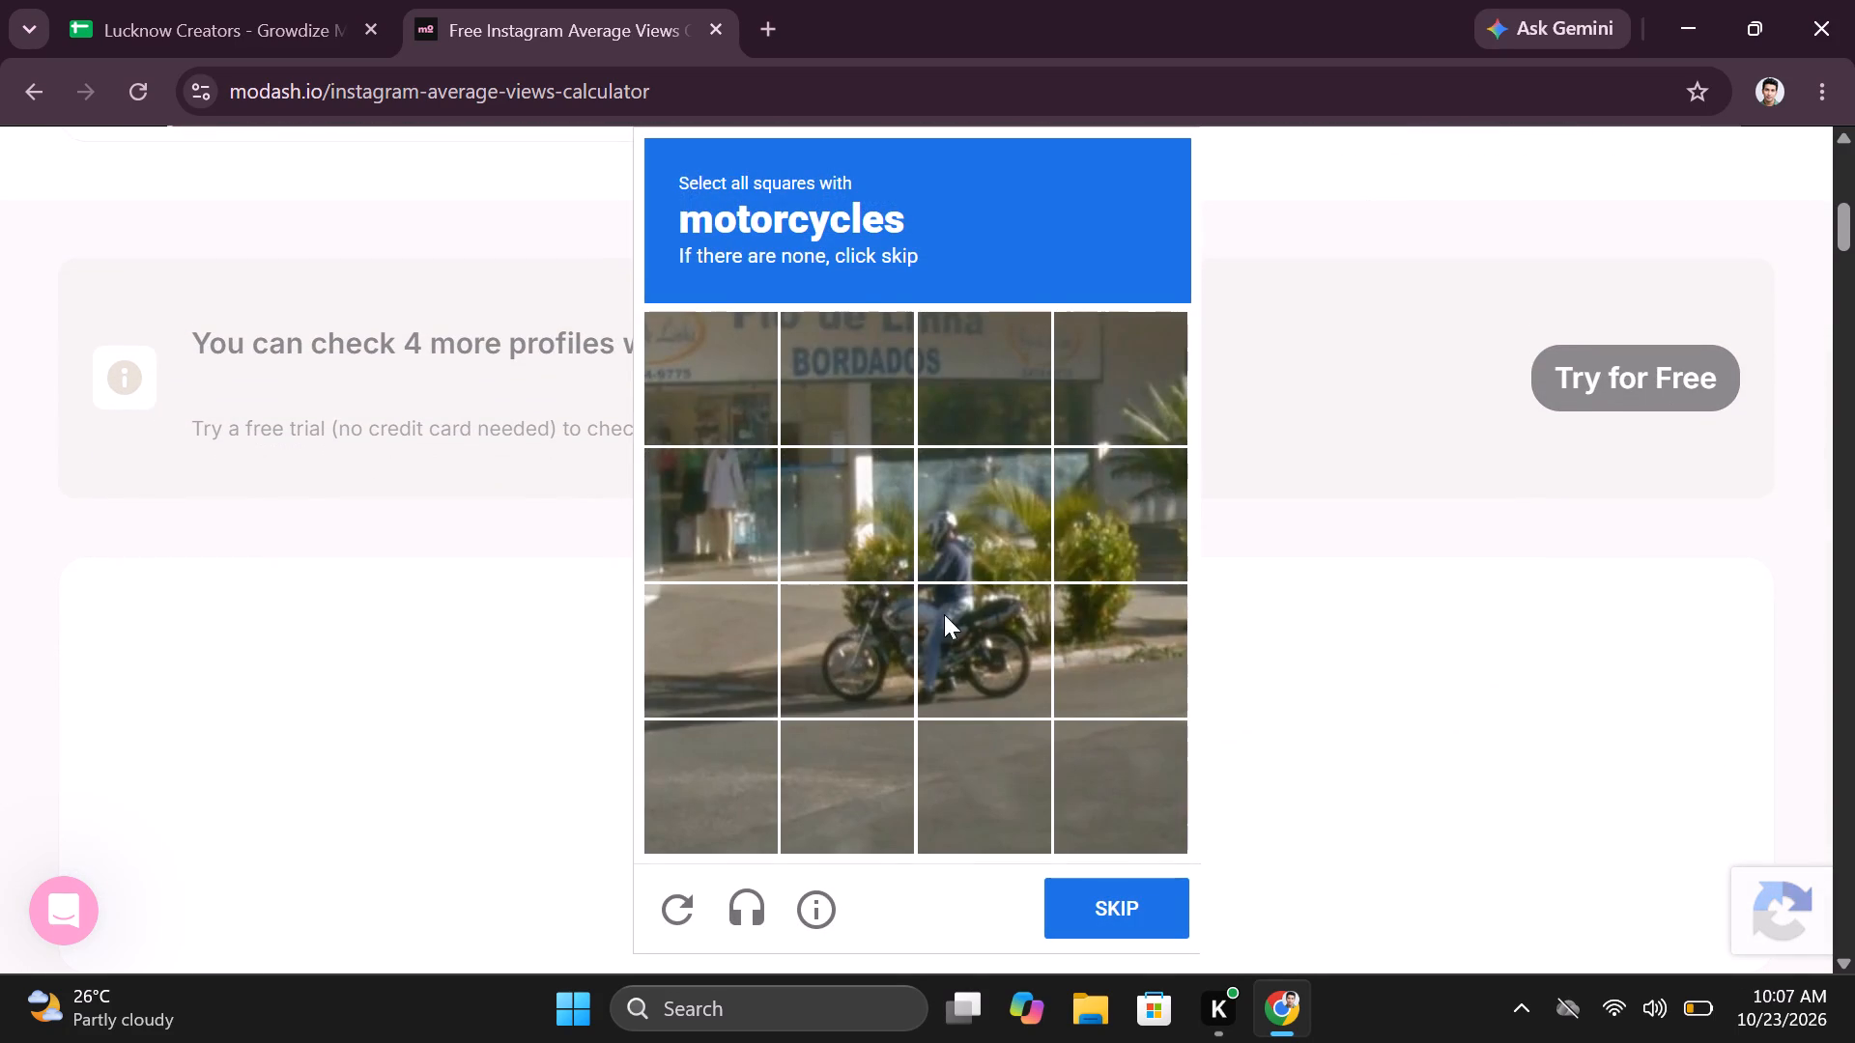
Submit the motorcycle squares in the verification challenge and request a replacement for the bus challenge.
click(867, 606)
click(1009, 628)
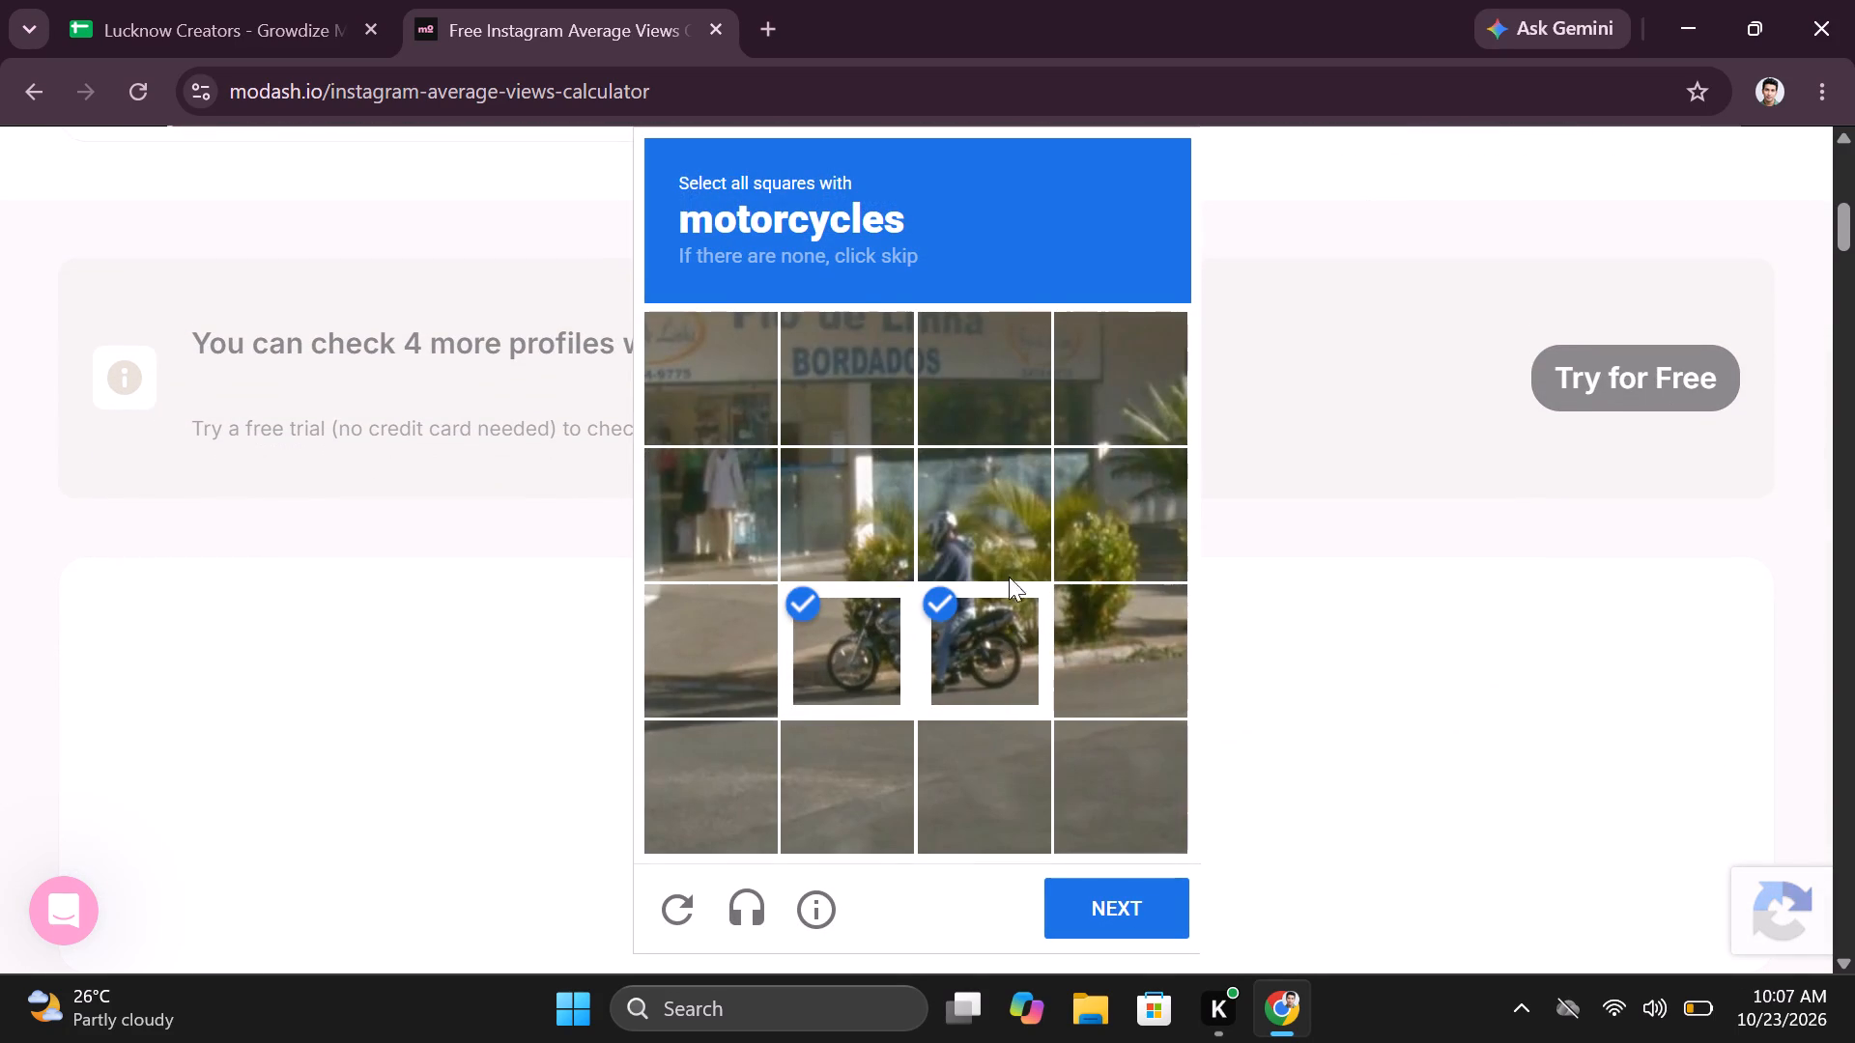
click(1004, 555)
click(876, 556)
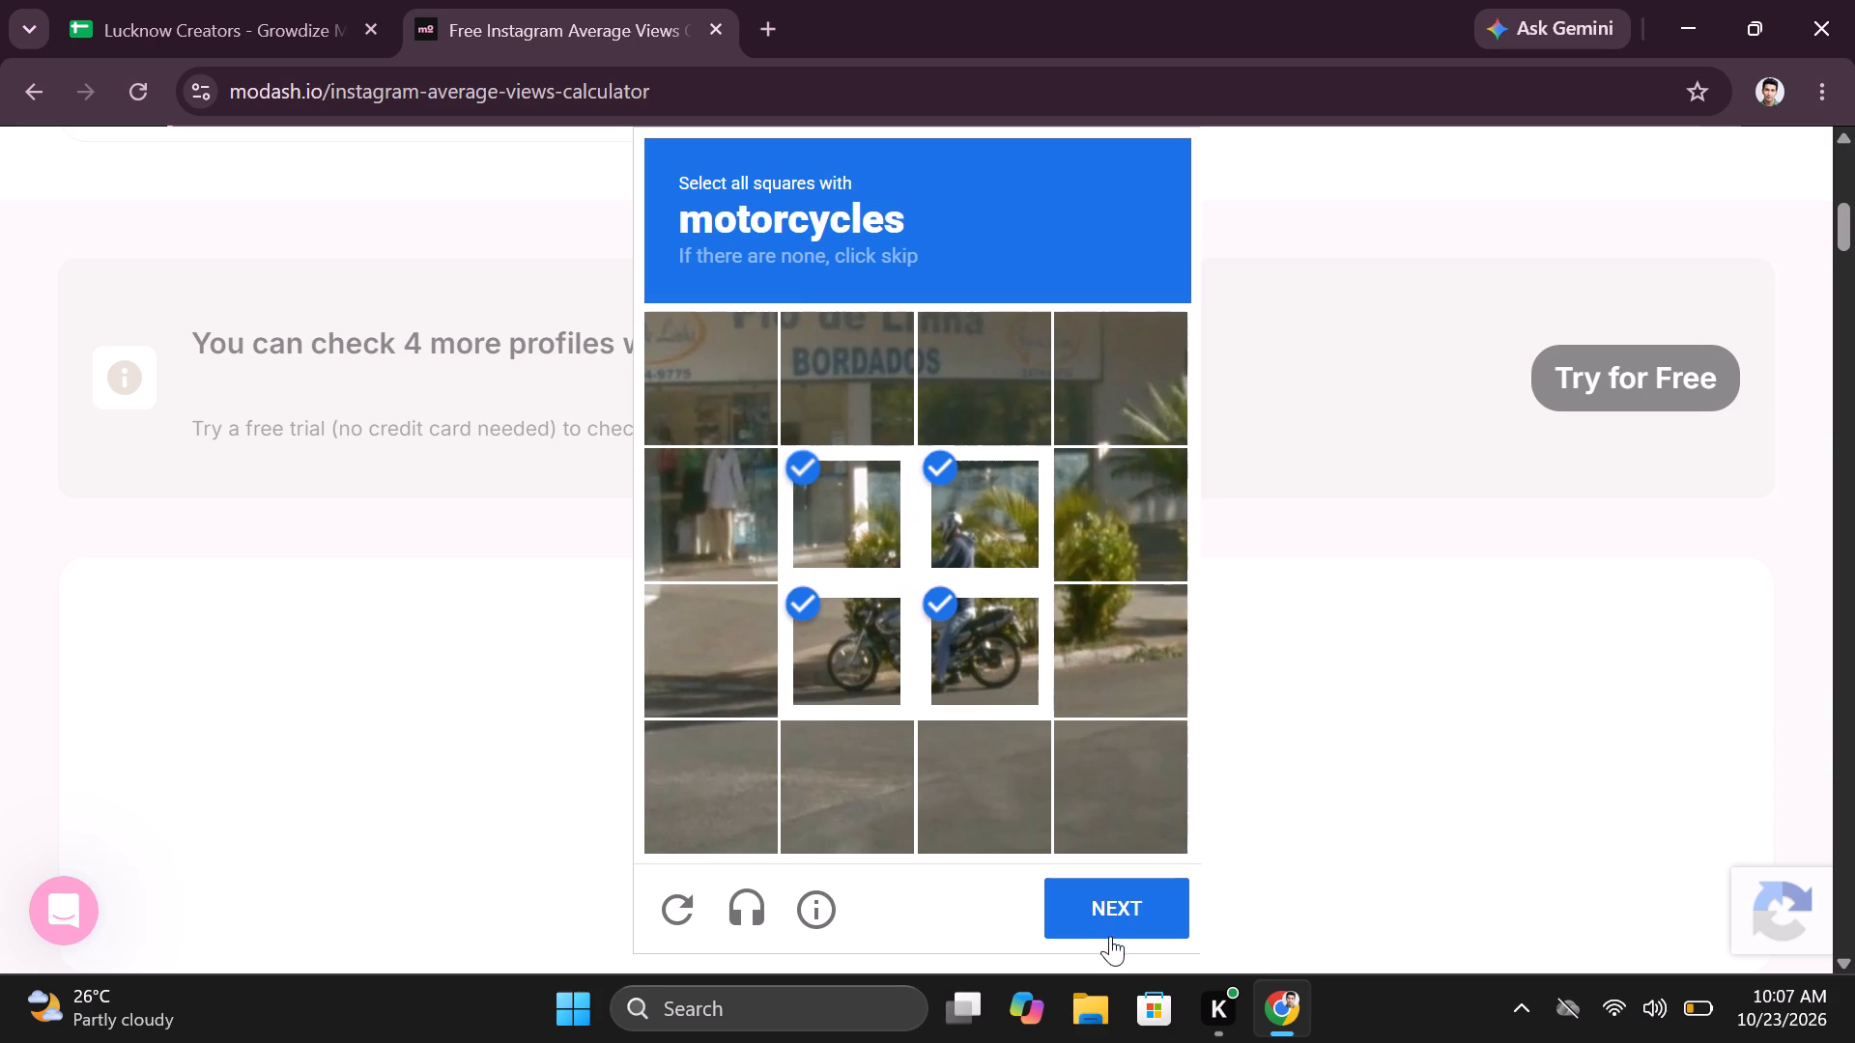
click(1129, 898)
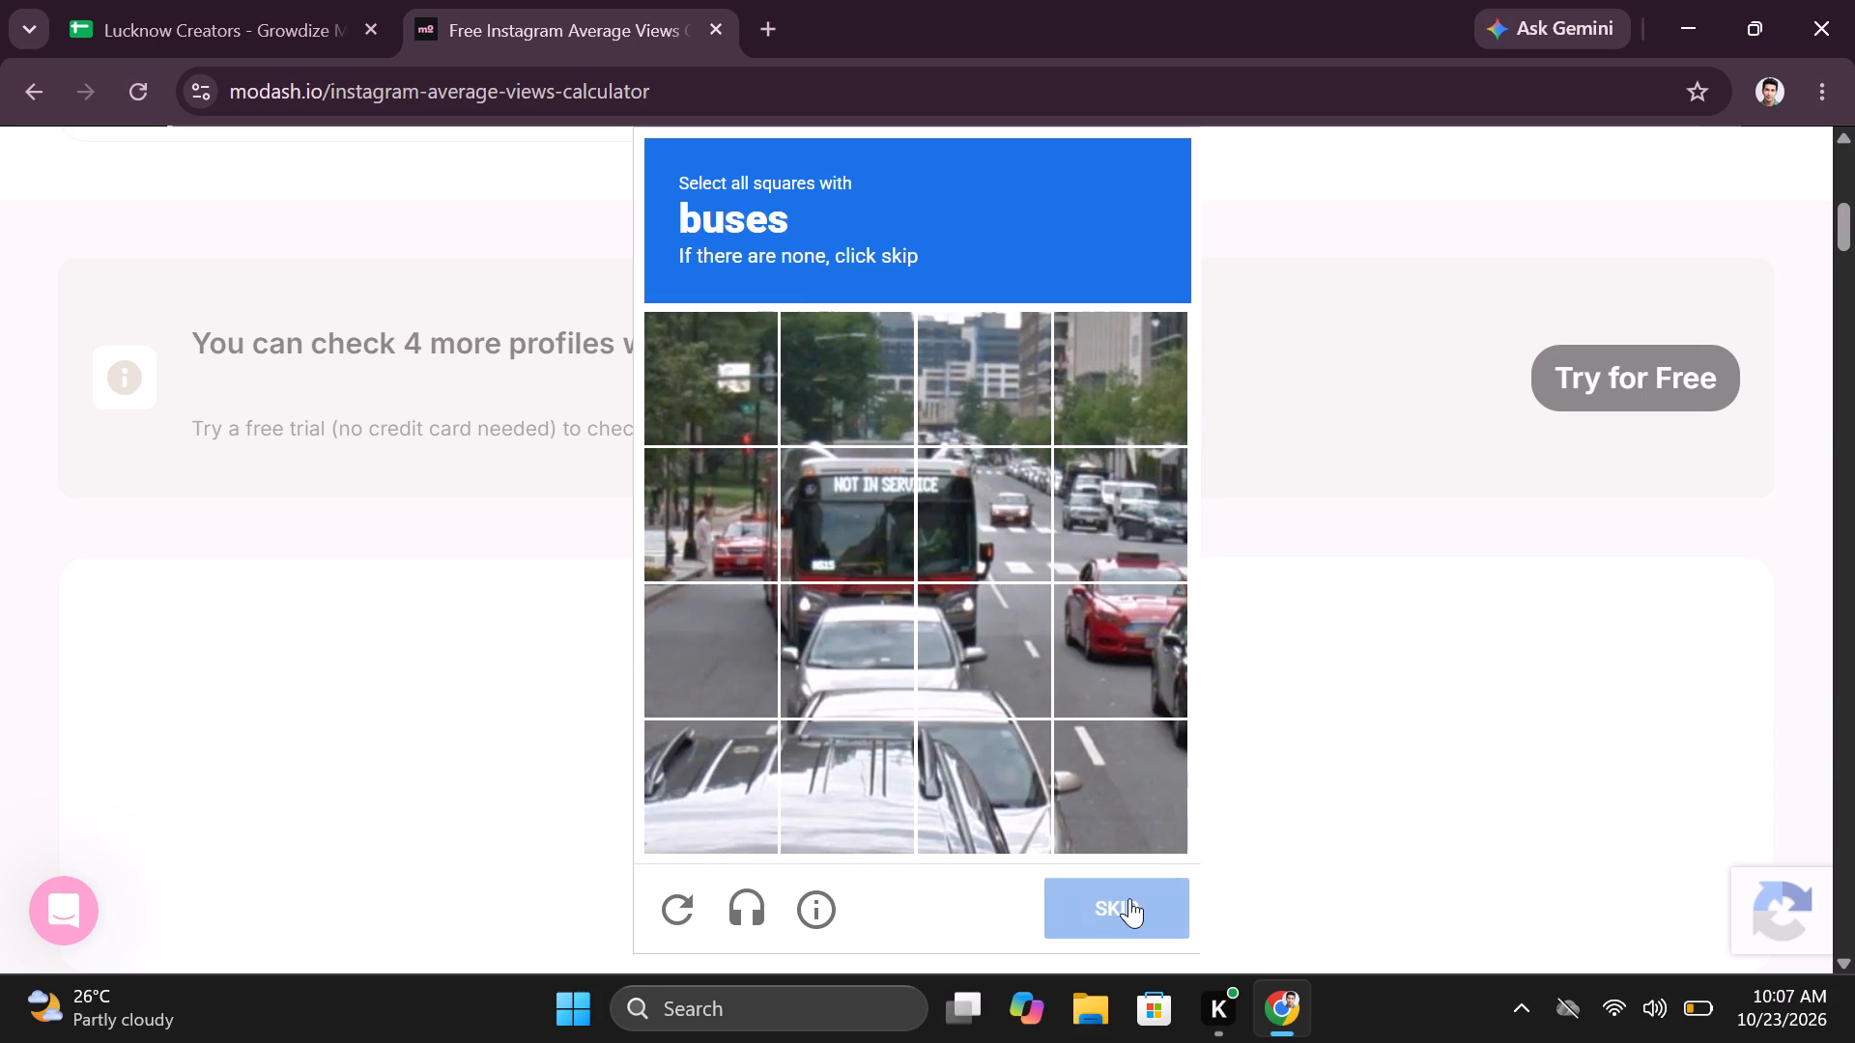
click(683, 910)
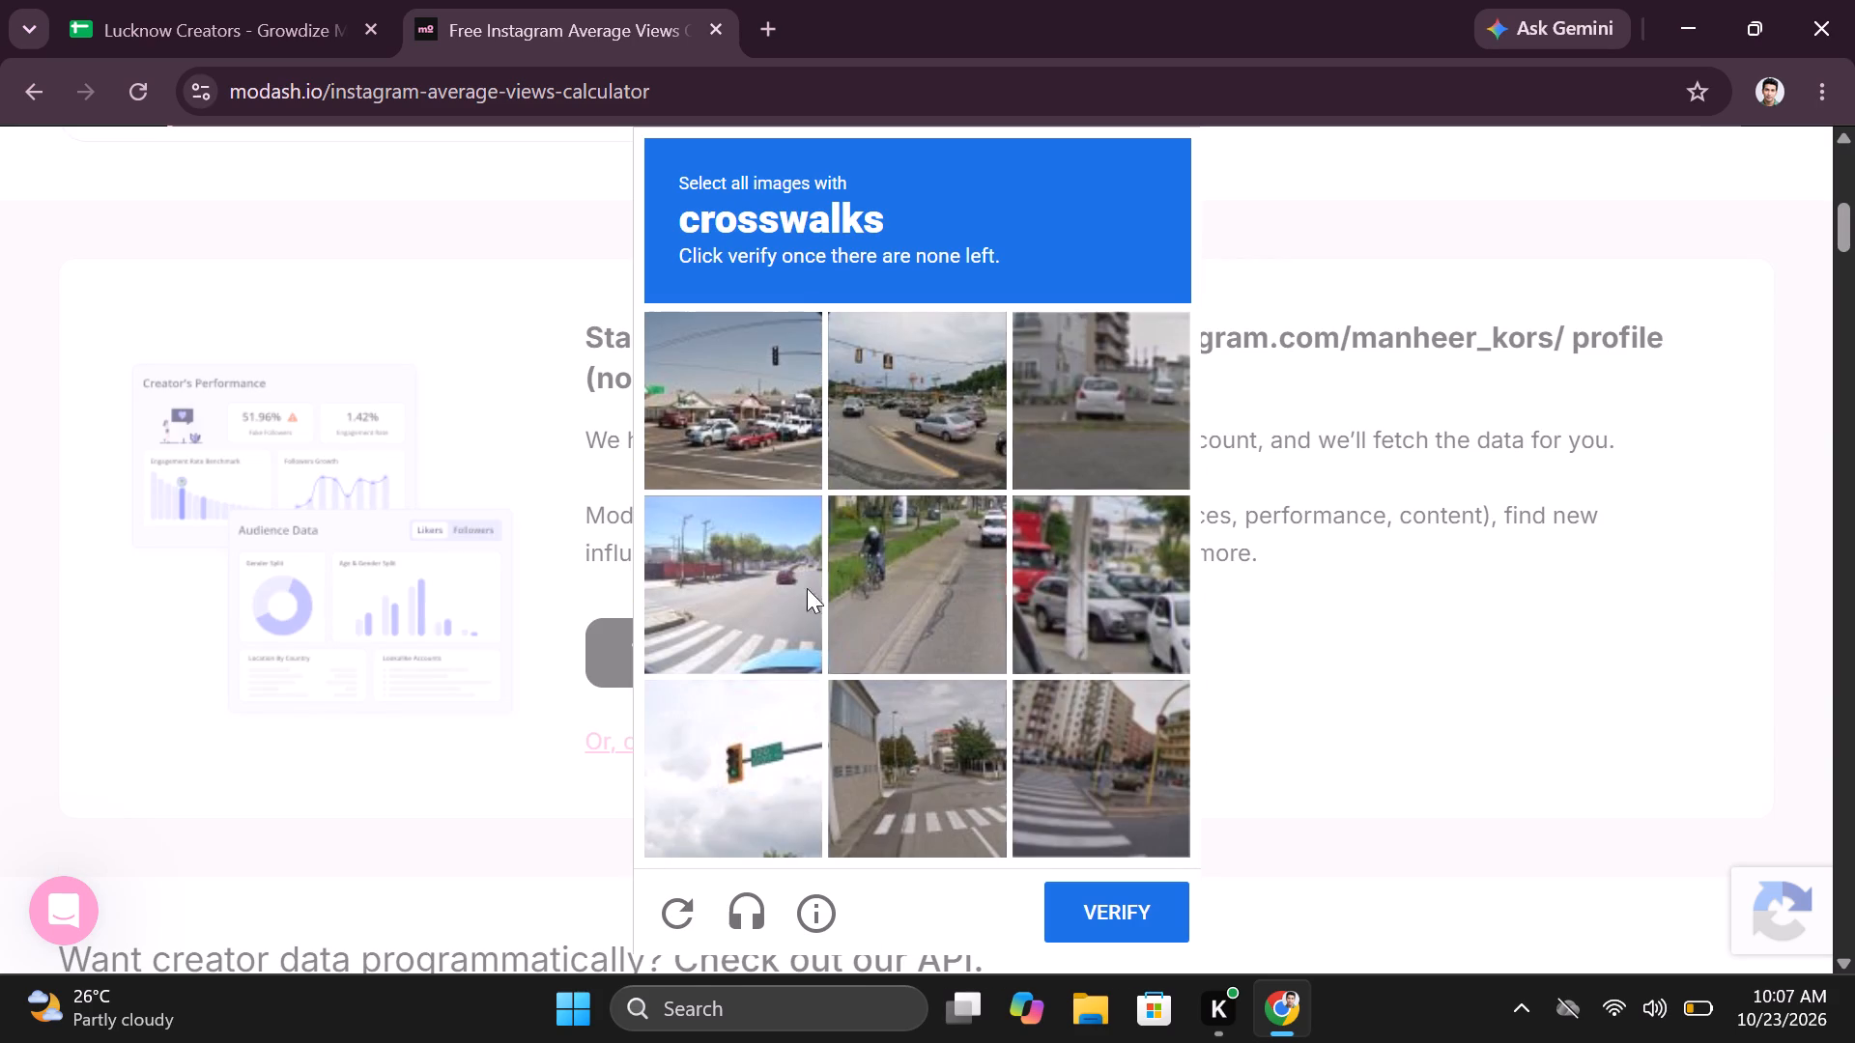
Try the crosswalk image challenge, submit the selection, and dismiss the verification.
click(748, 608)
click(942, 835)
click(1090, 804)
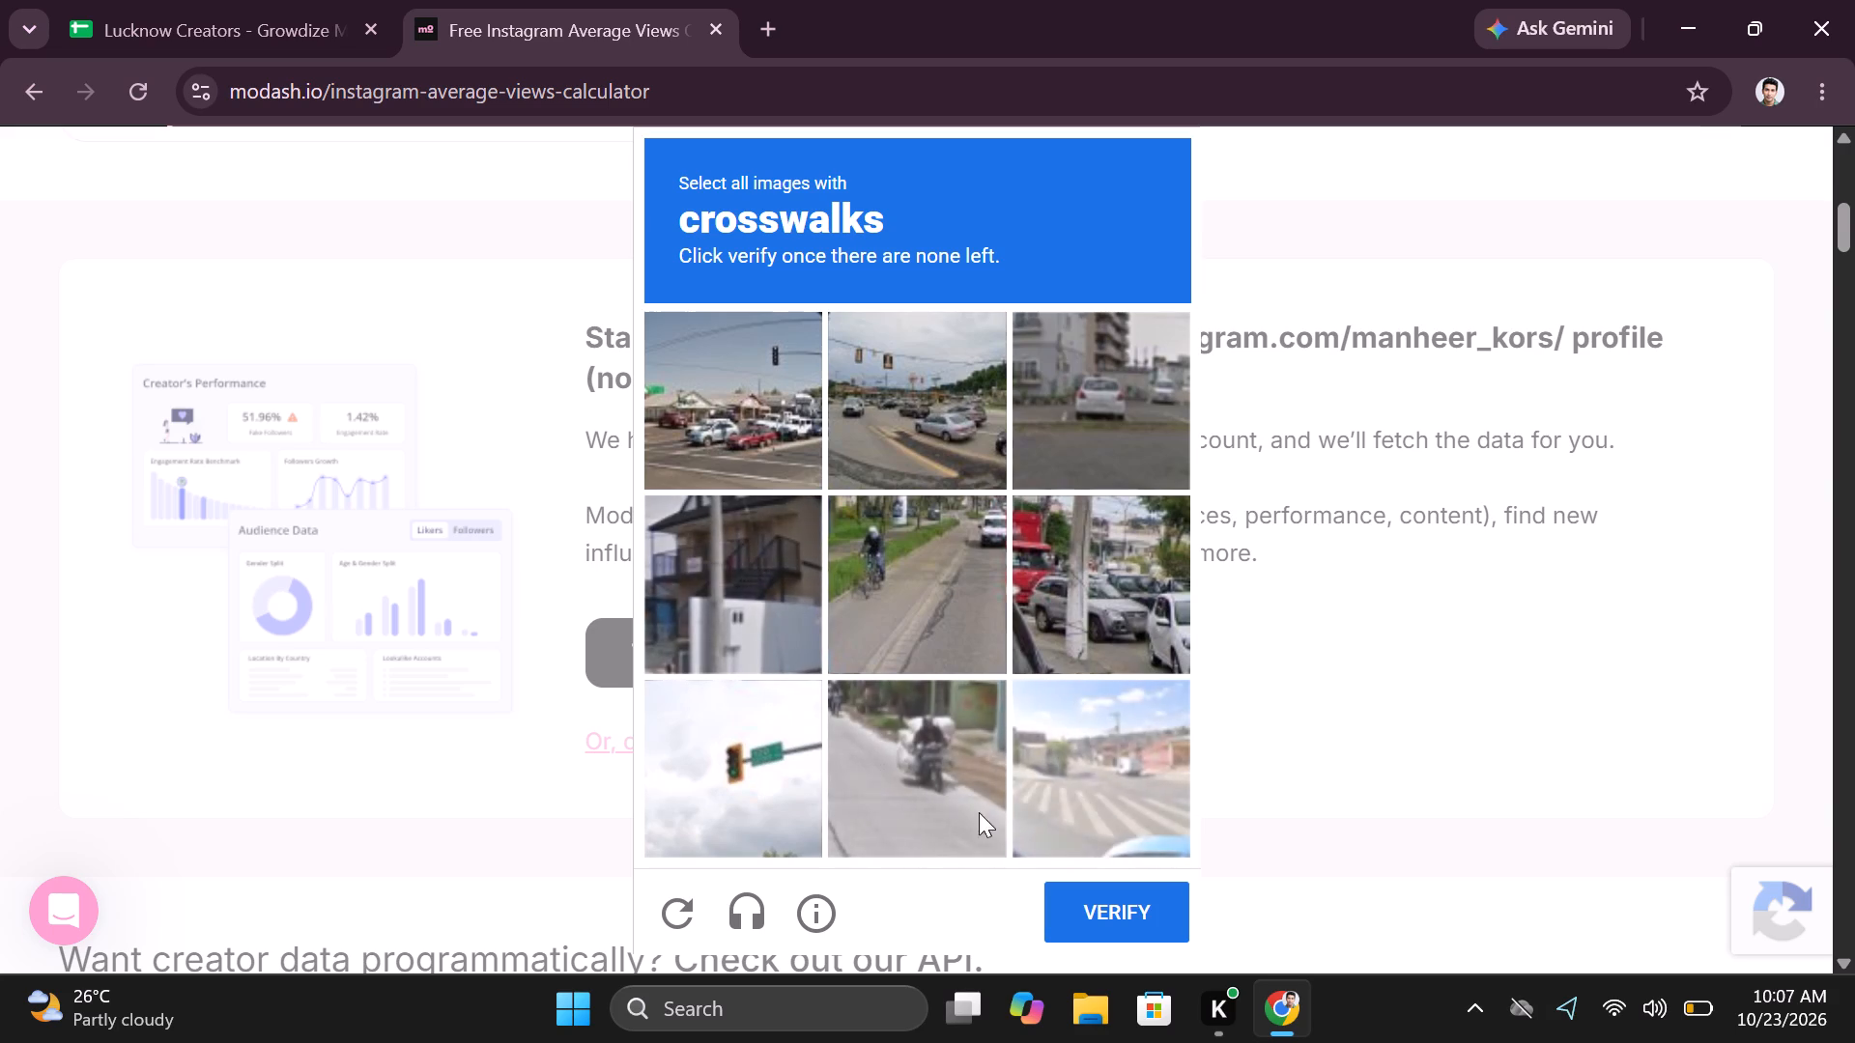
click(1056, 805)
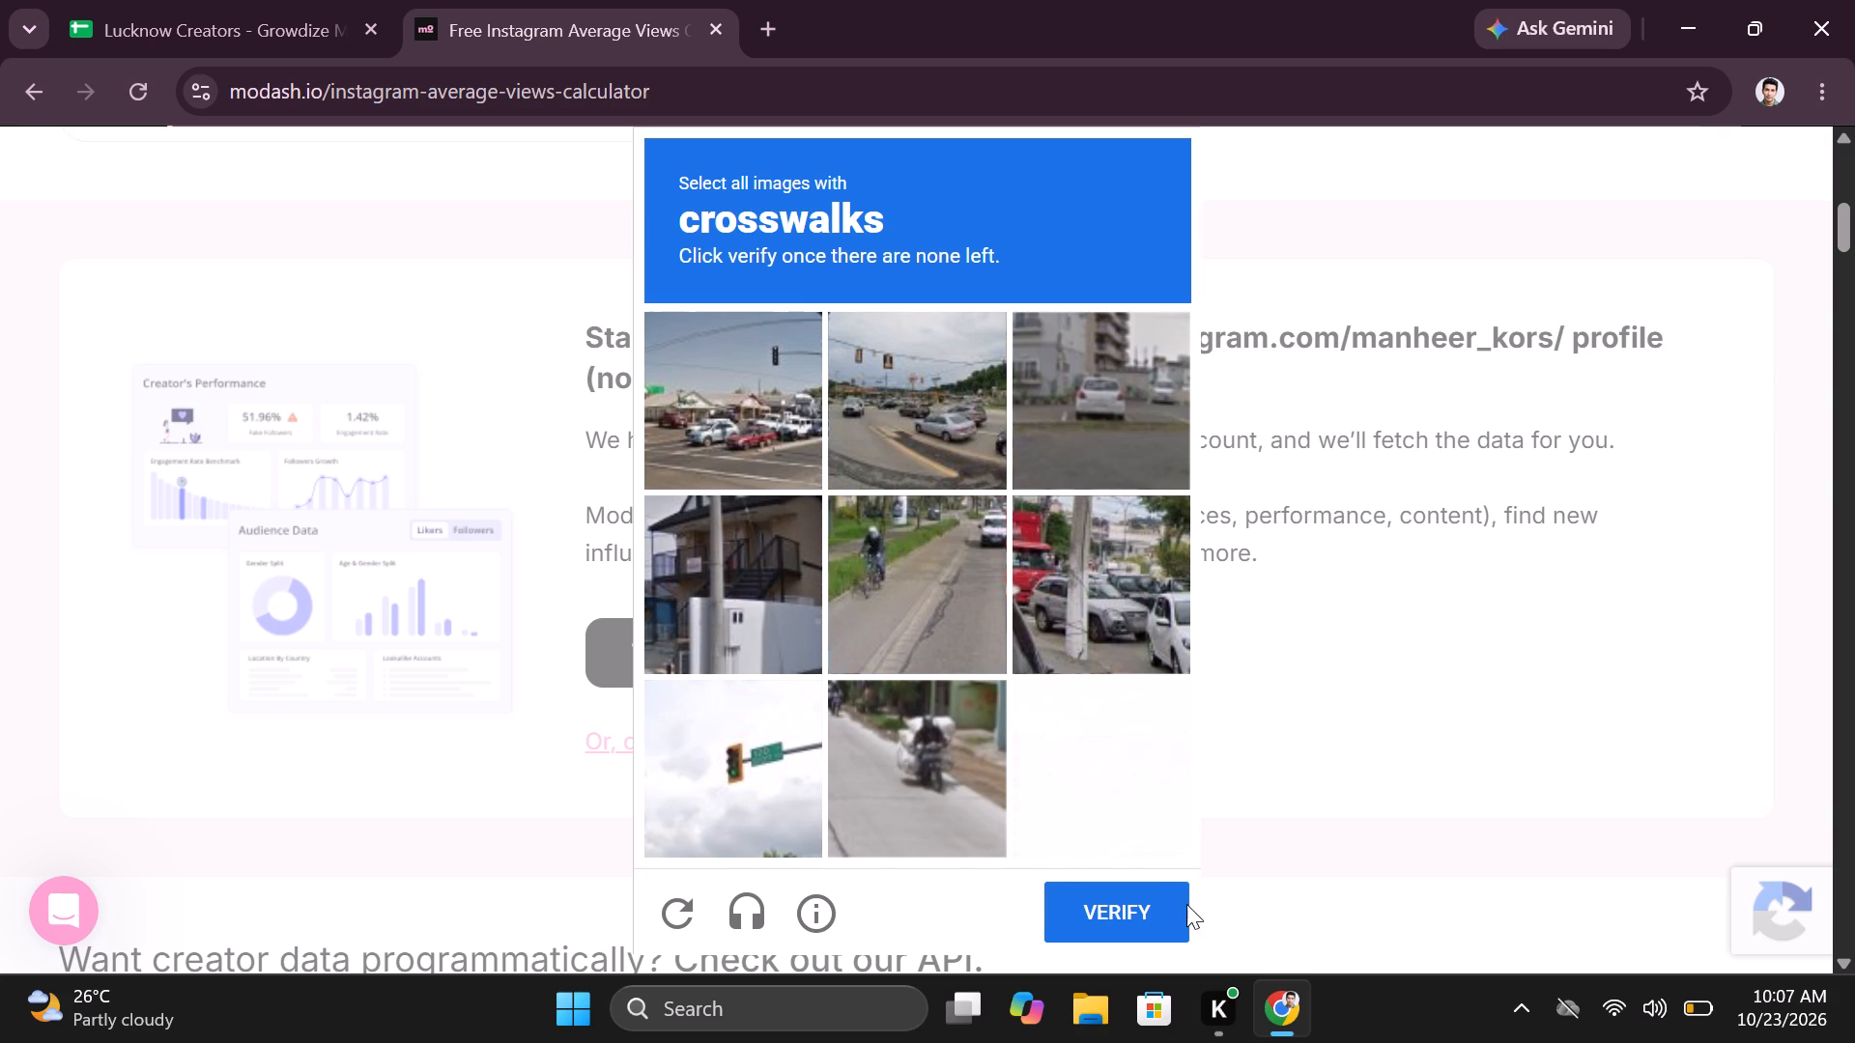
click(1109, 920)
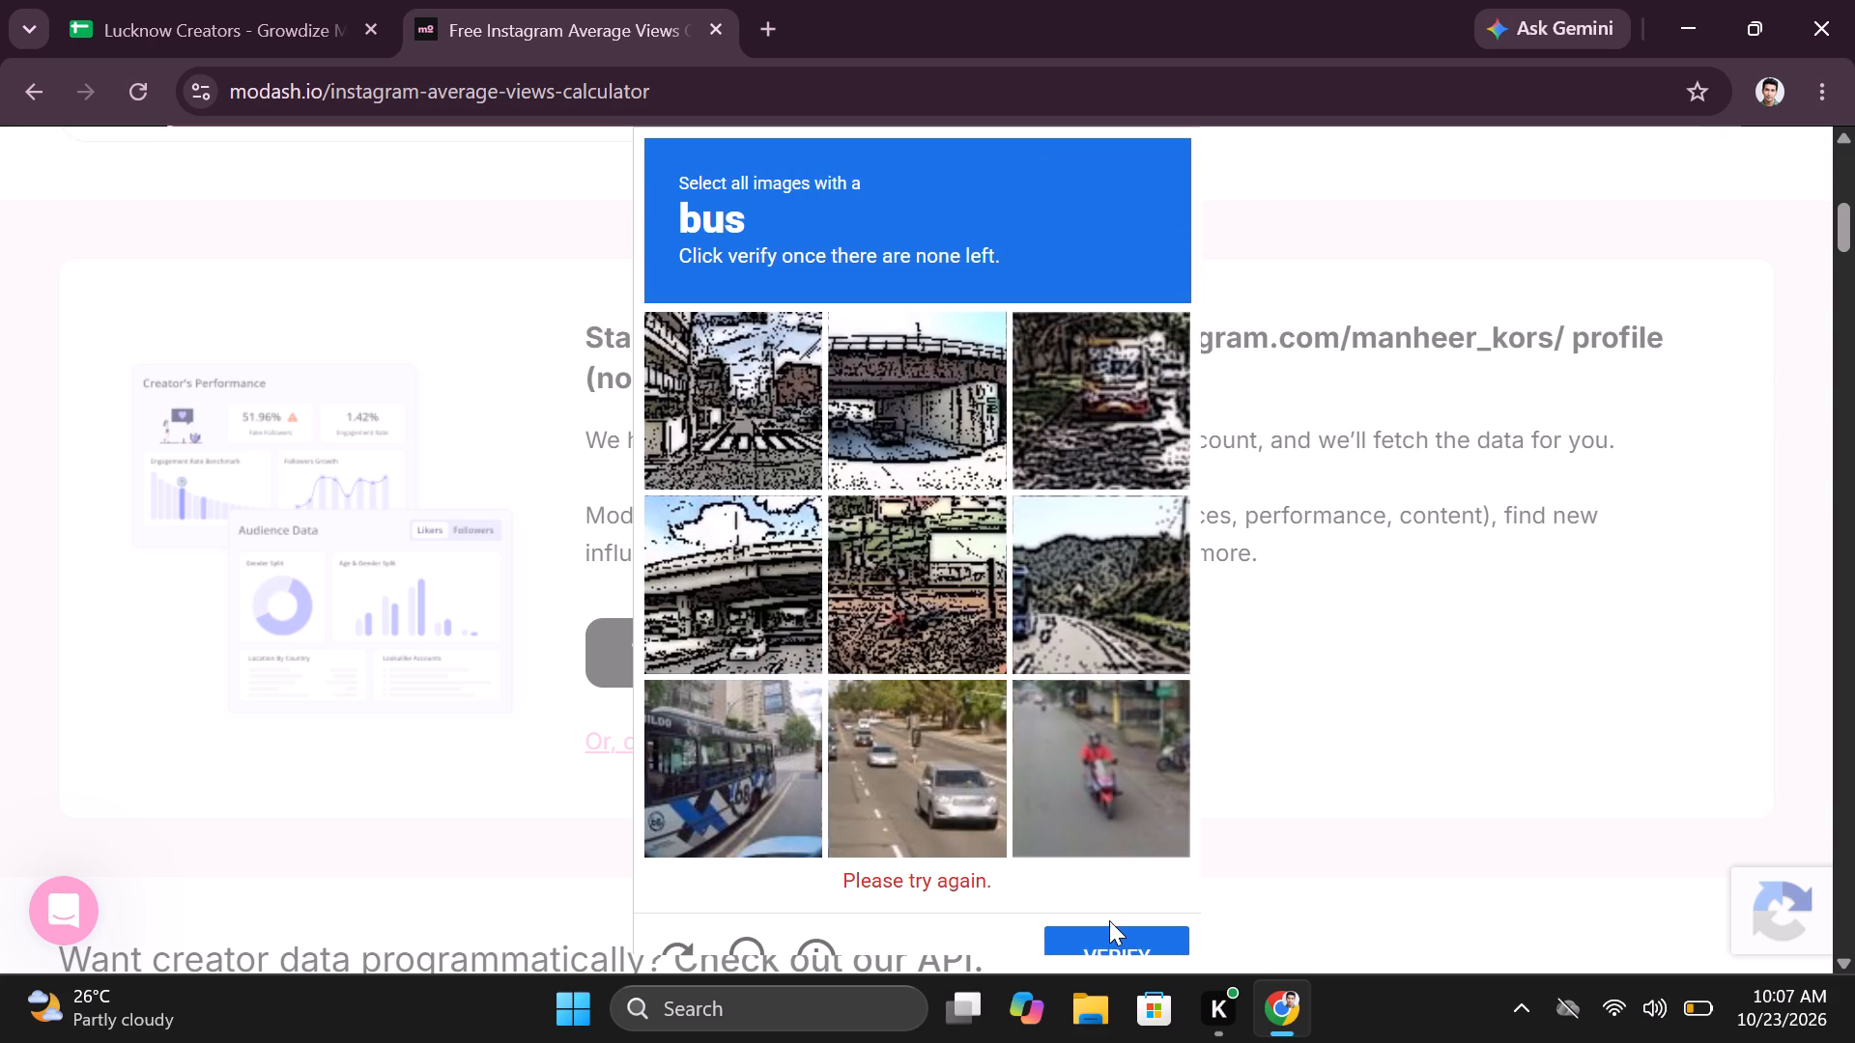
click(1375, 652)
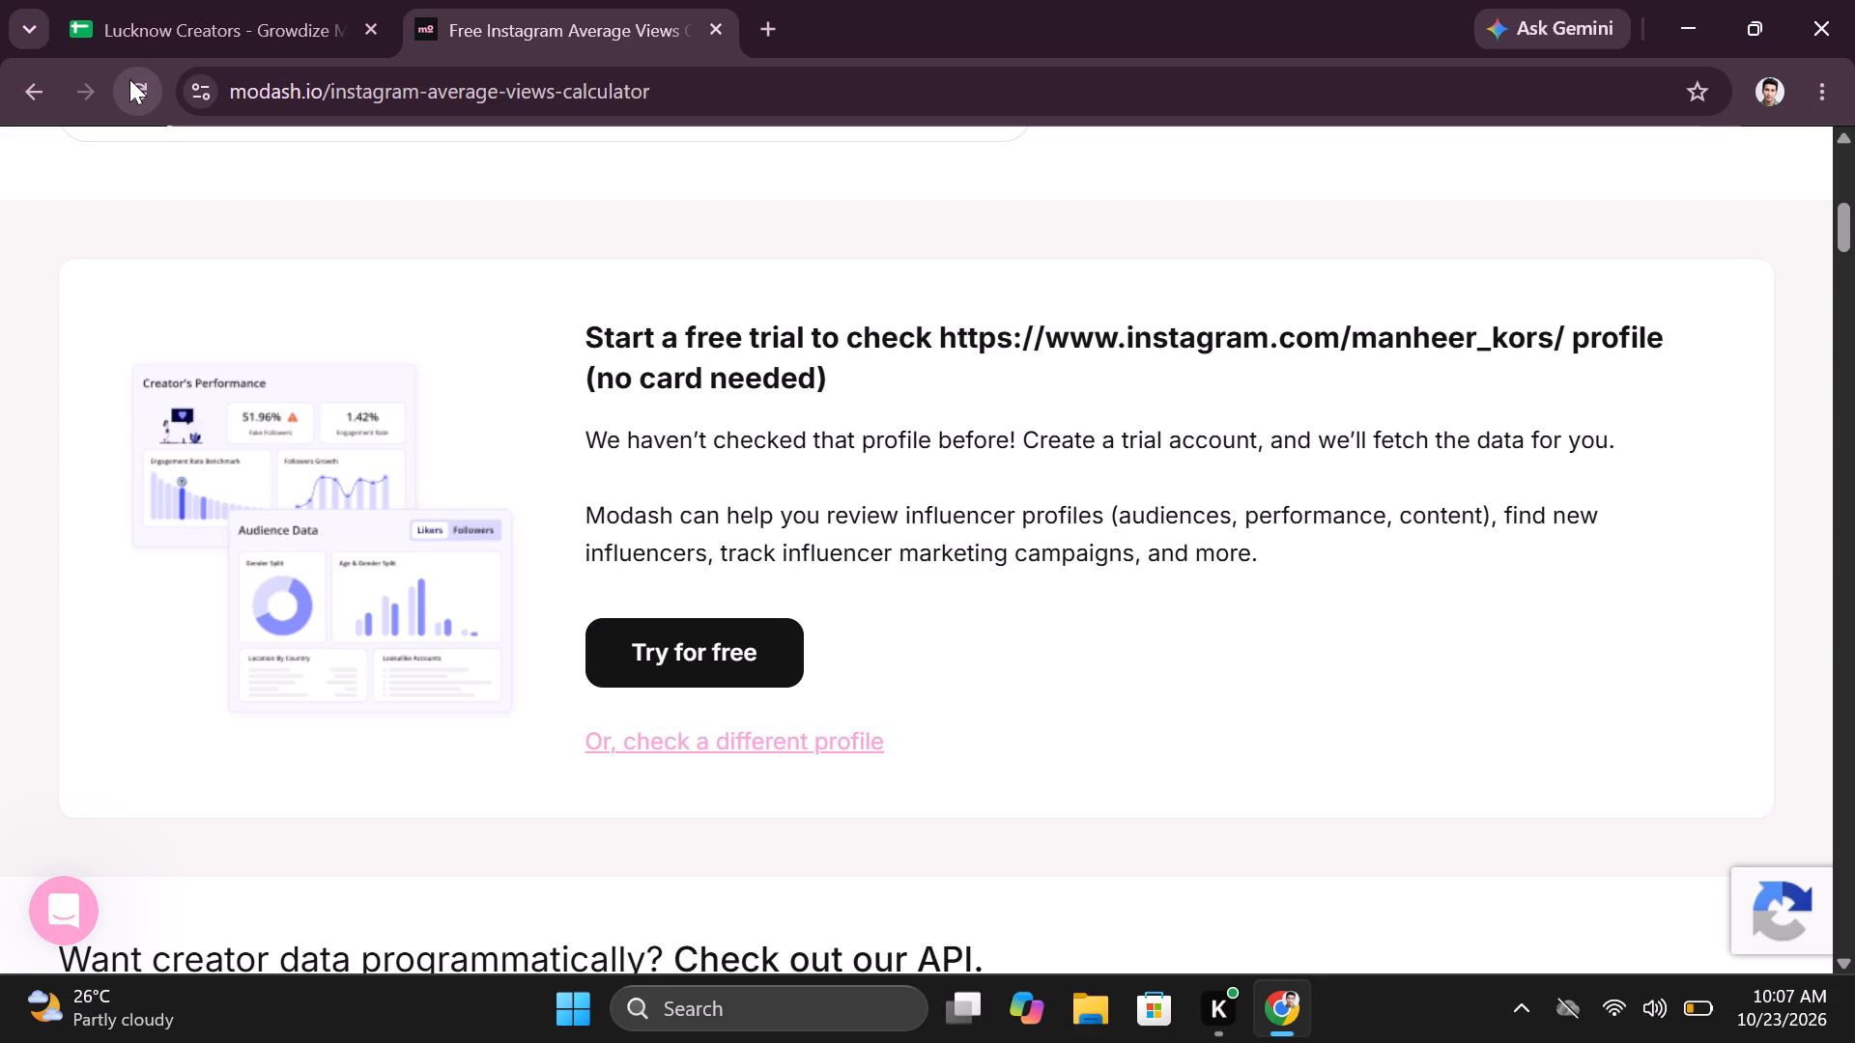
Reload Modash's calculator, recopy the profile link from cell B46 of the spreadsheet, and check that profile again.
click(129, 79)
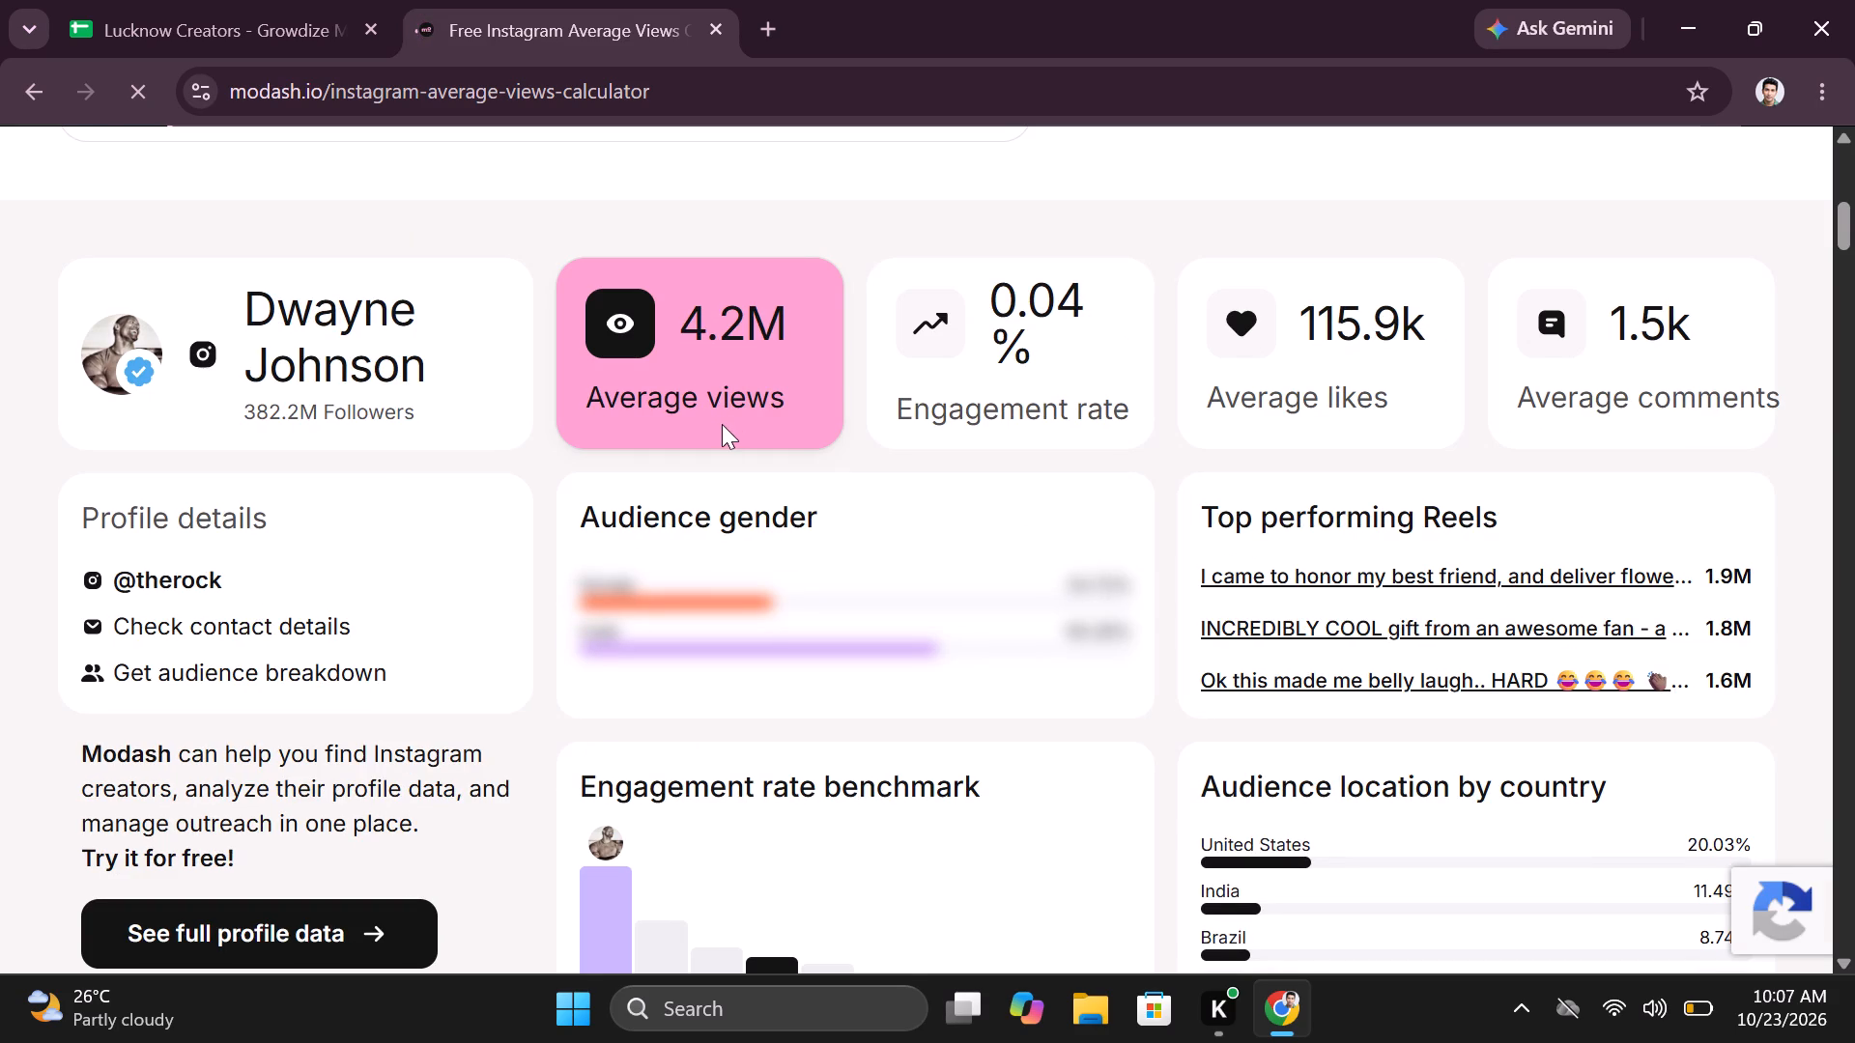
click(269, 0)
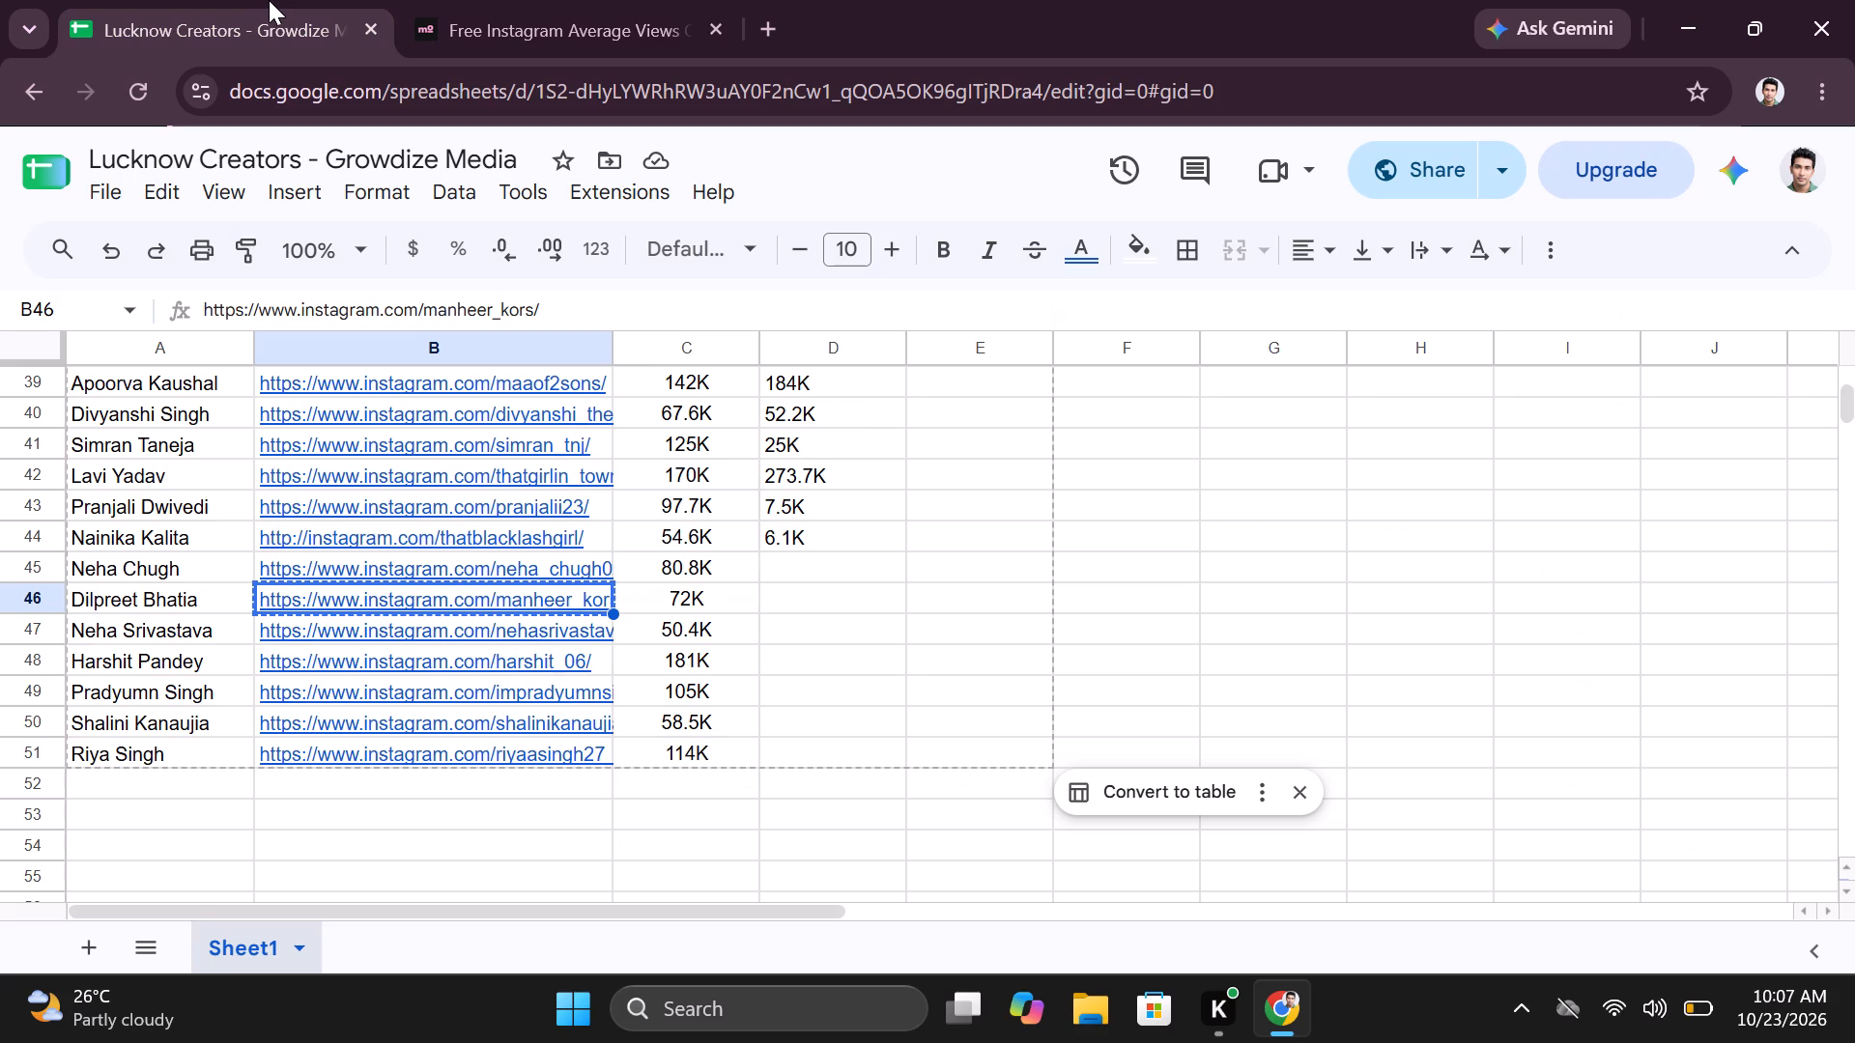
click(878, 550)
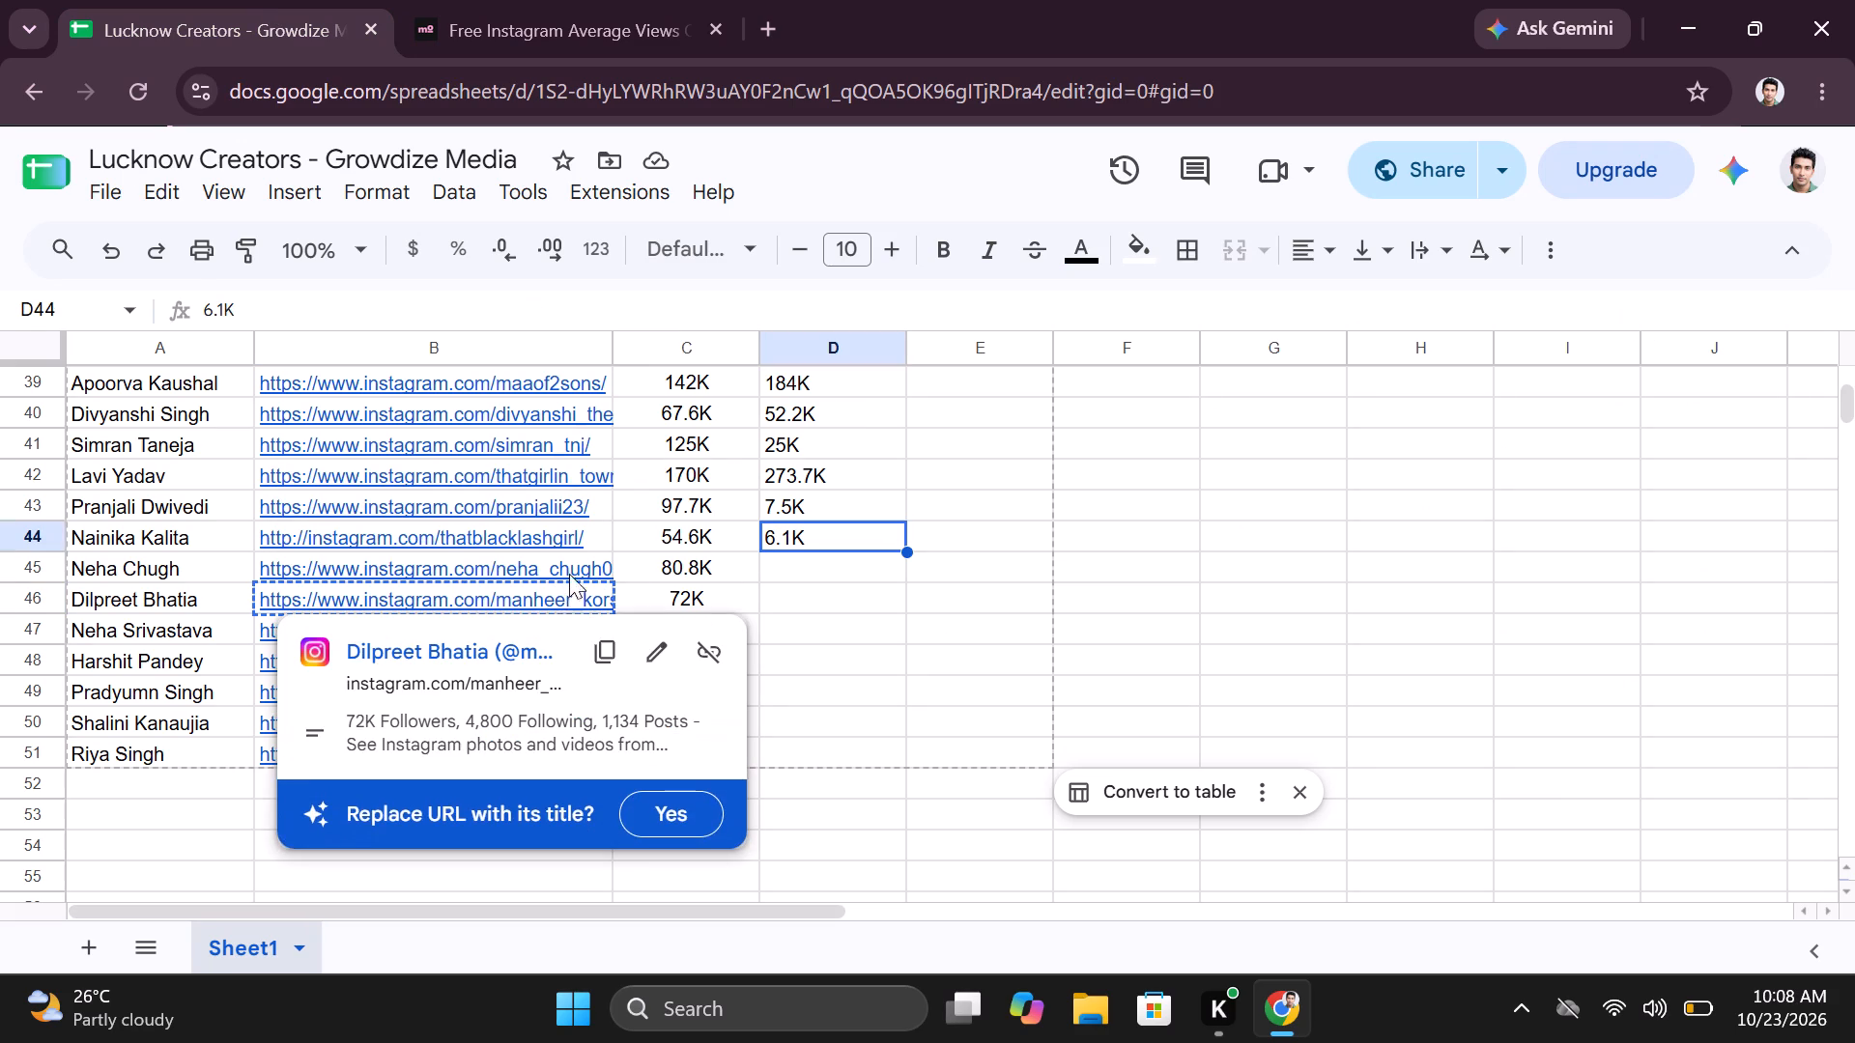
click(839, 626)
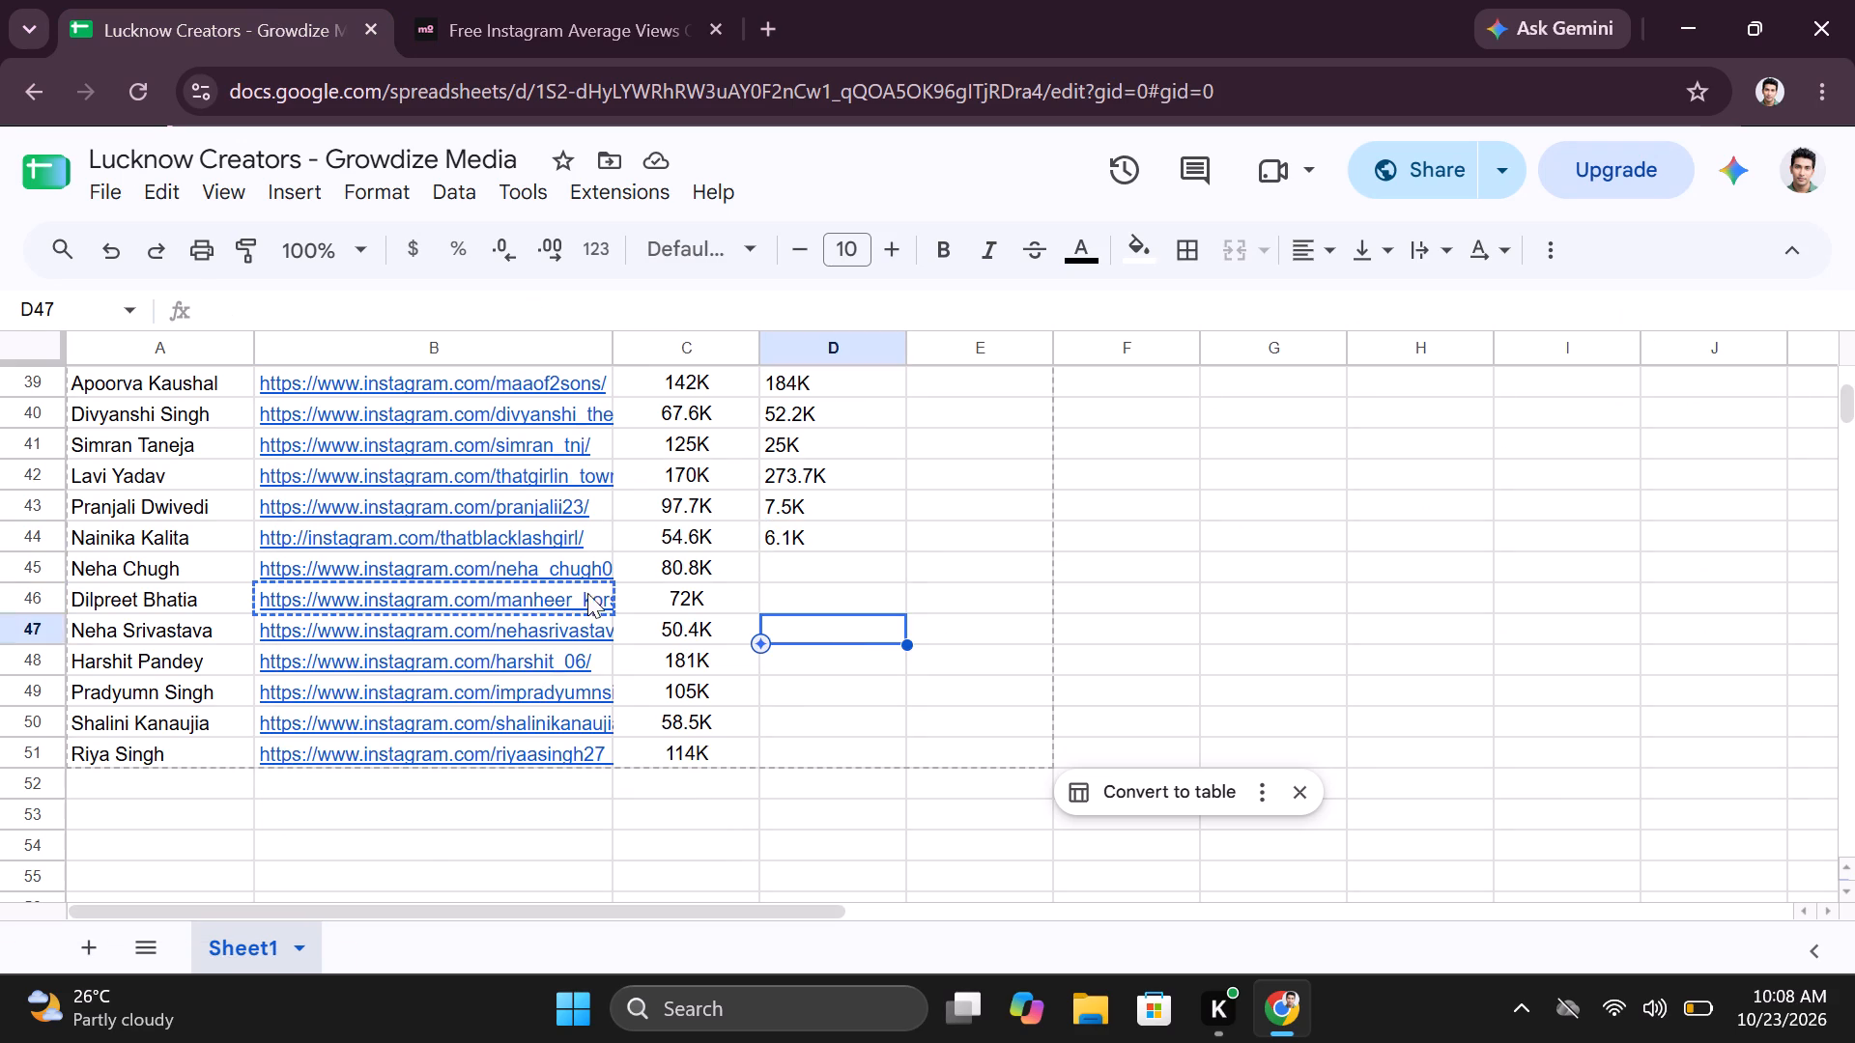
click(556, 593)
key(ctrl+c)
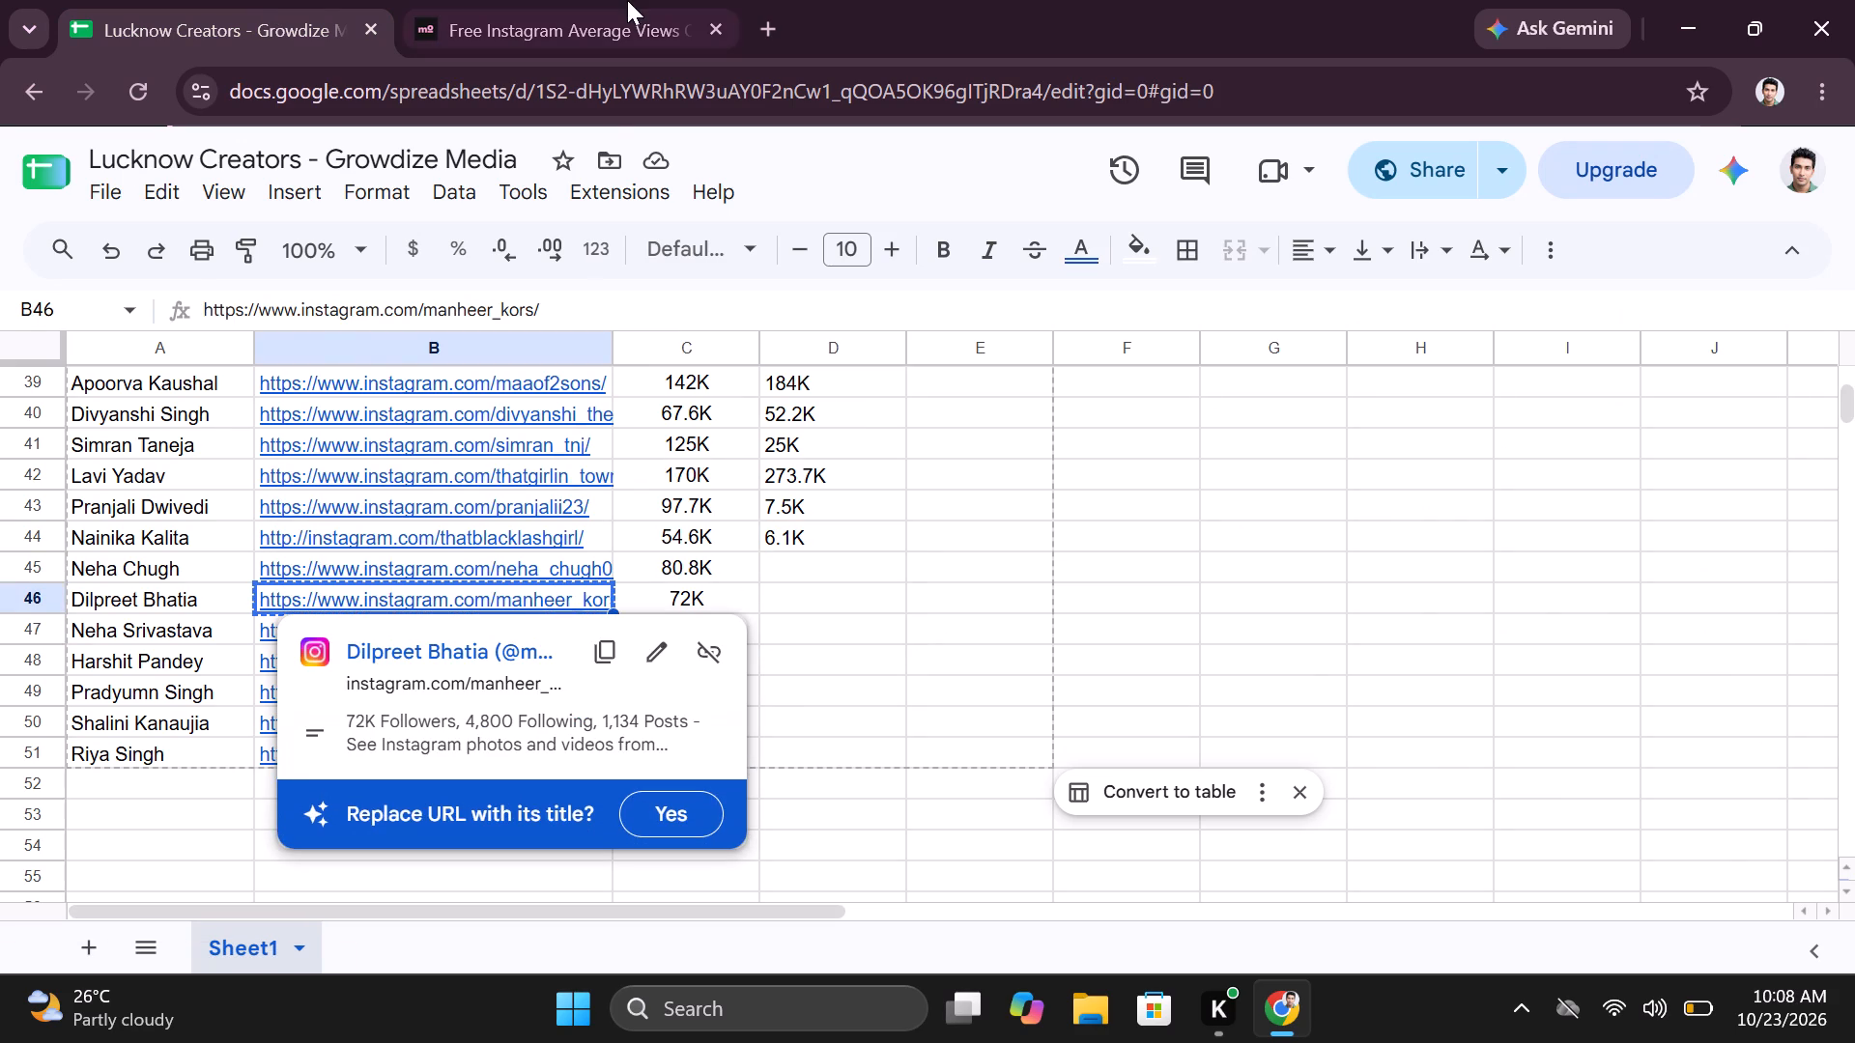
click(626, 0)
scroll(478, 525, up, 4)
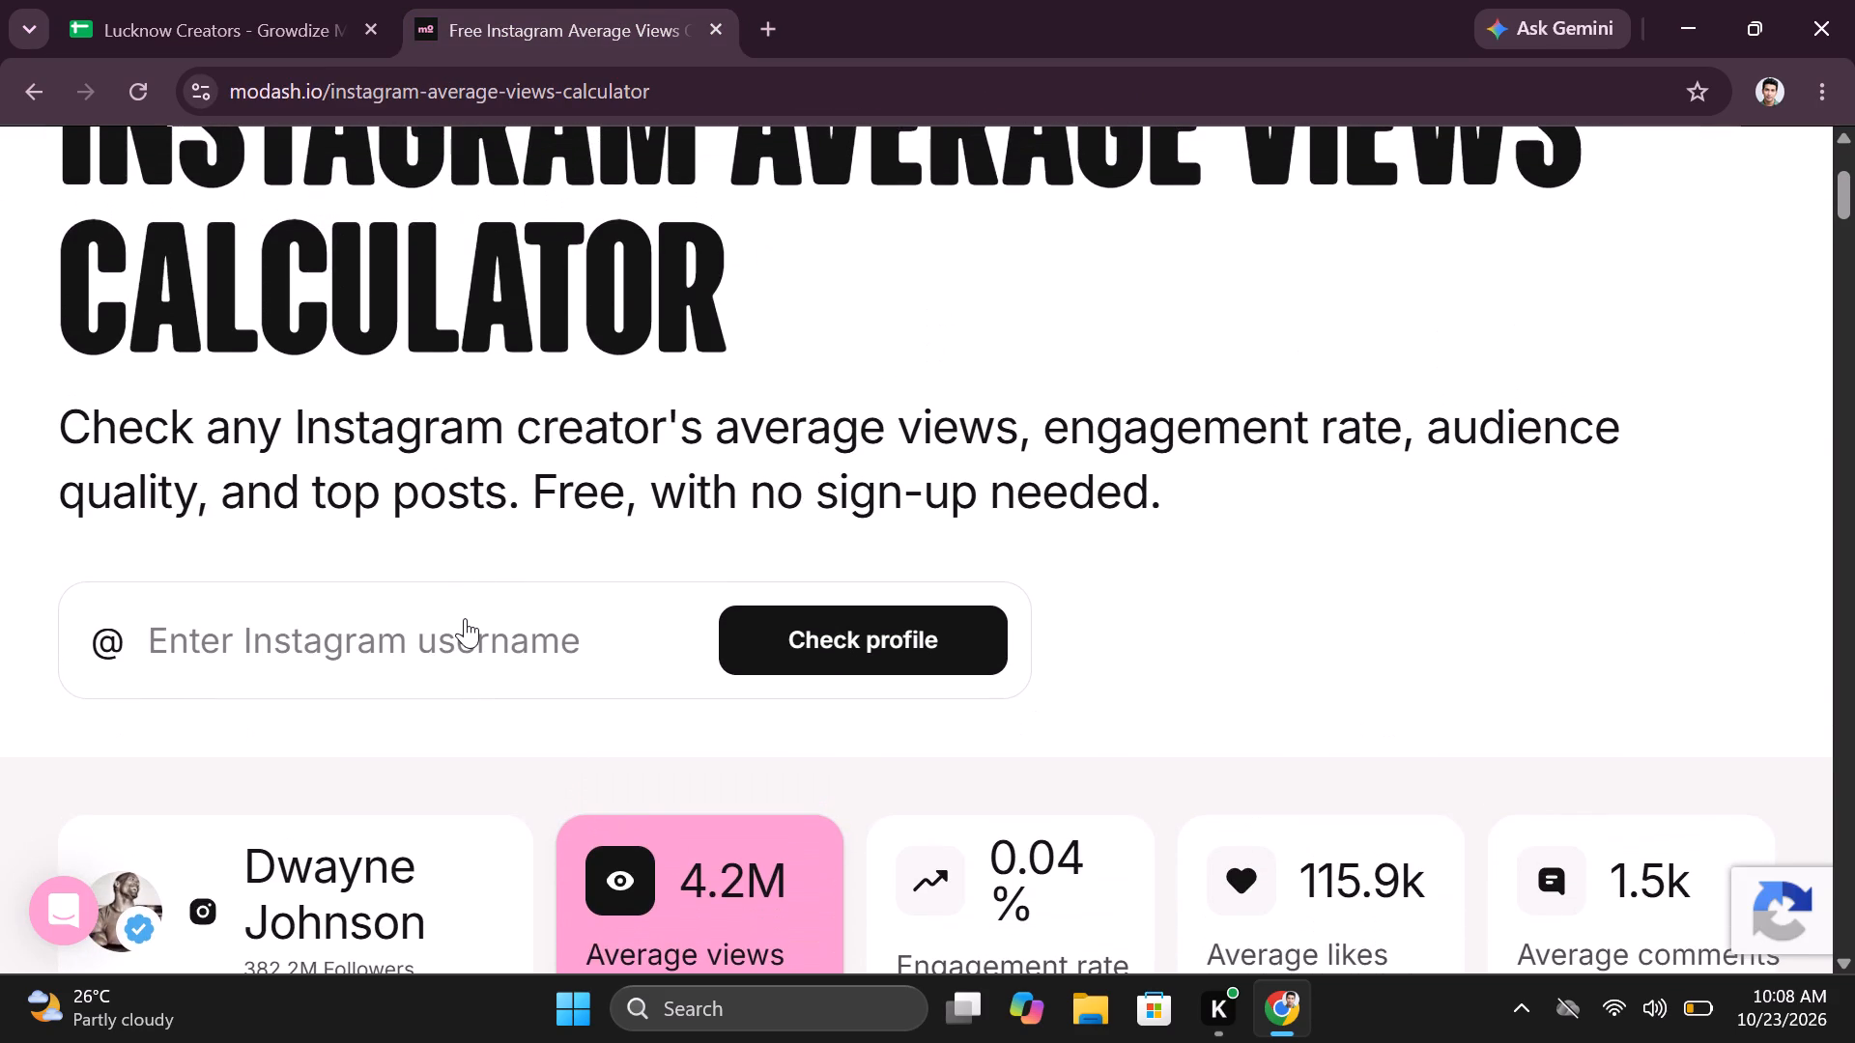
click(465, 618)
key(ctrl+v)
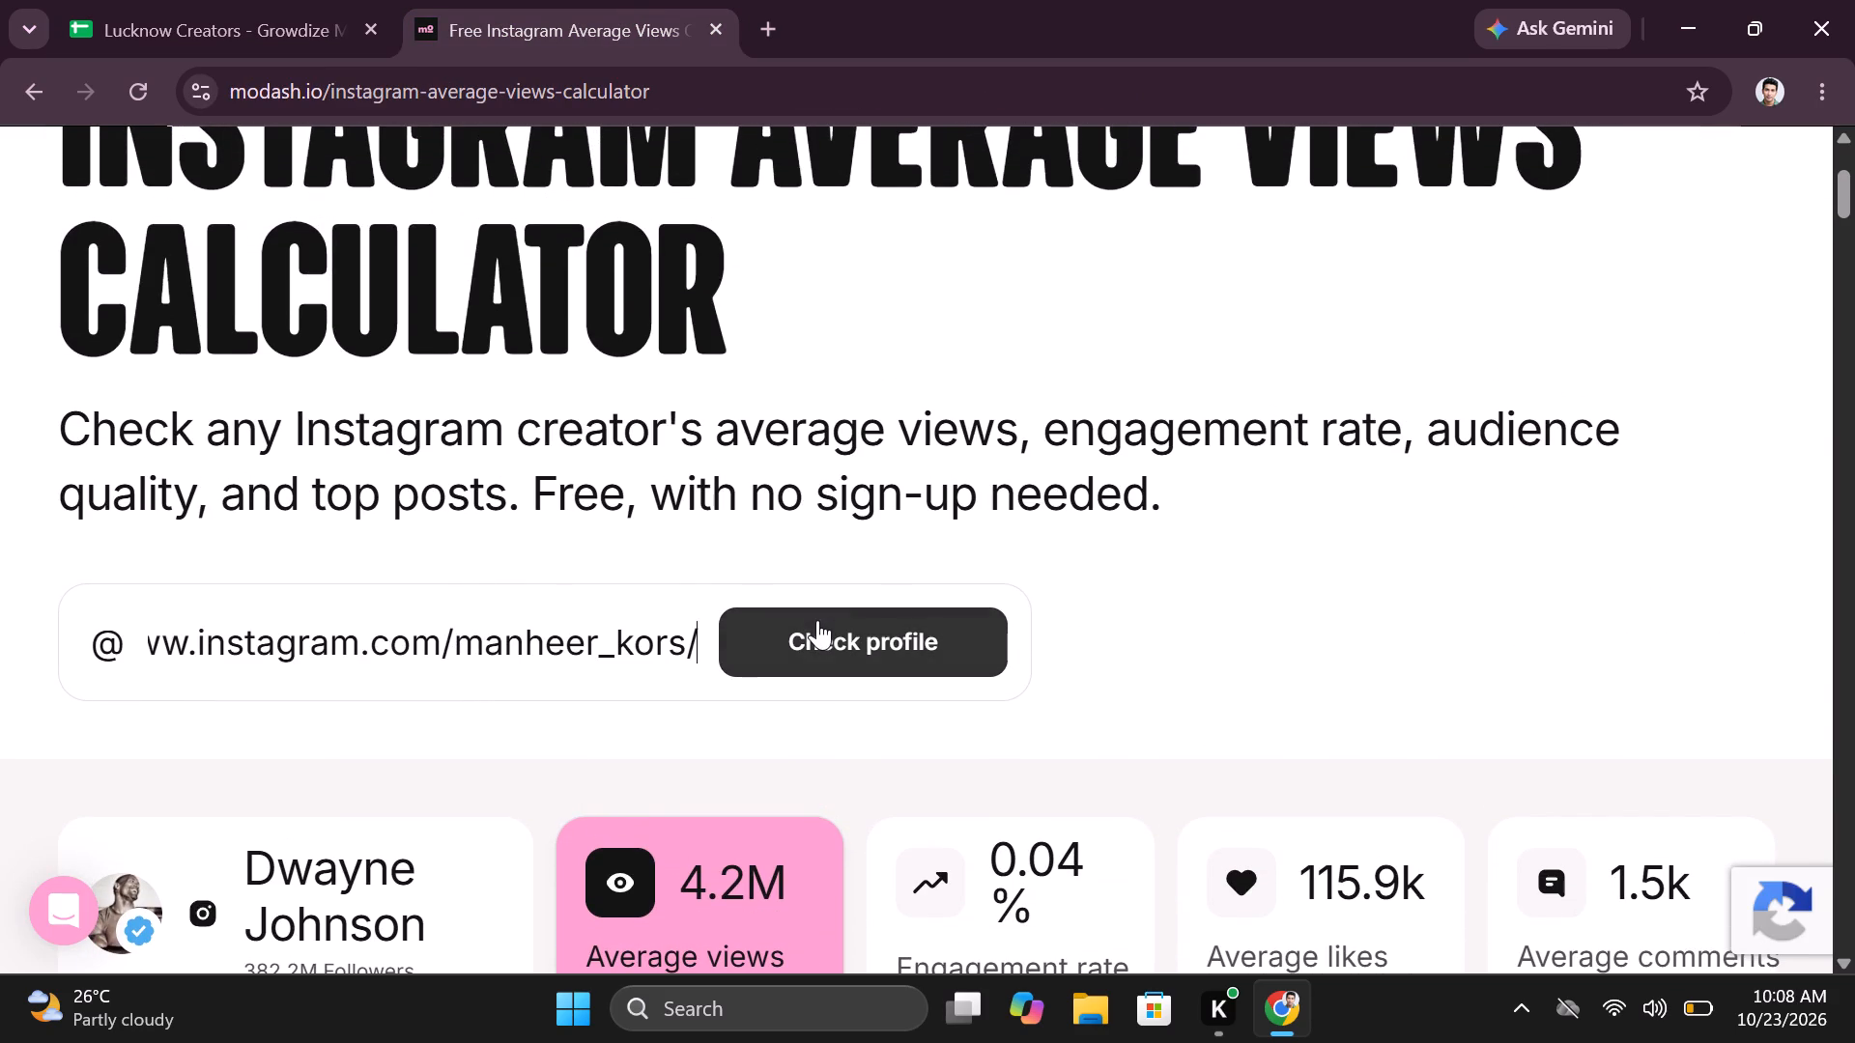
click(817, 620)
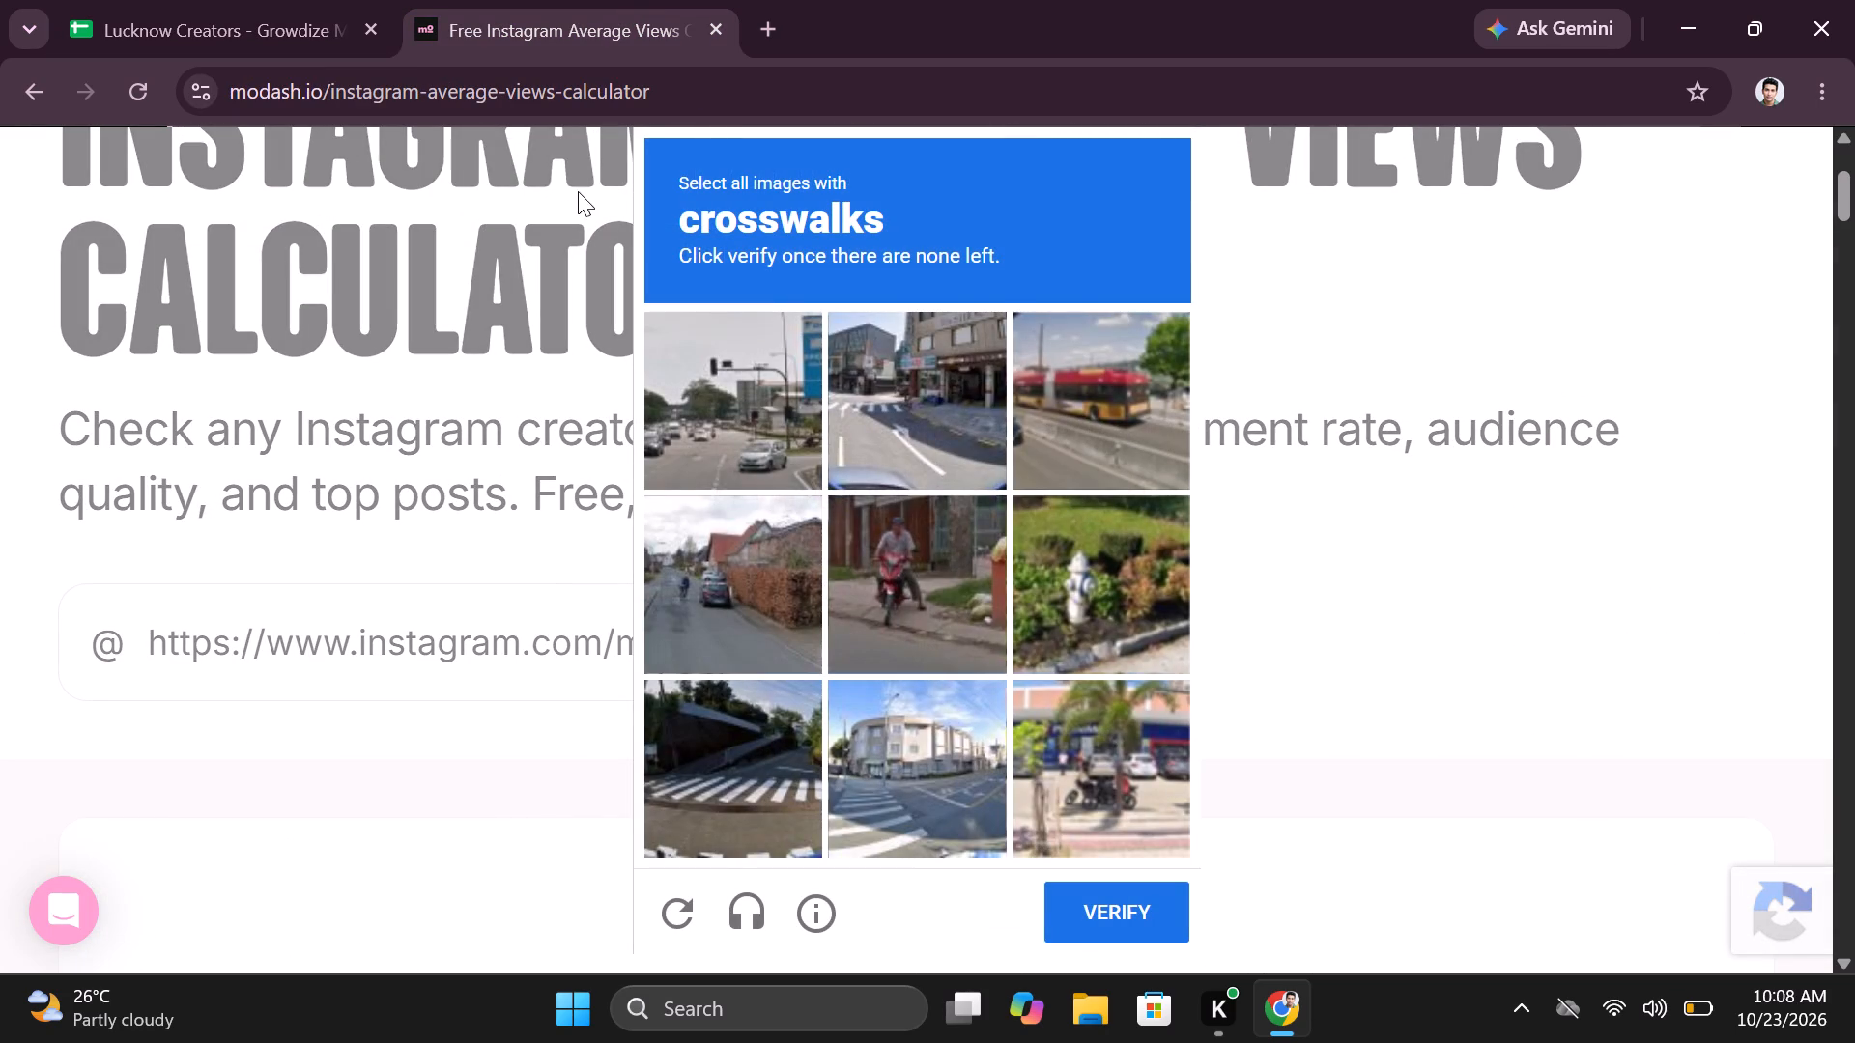
Leave Modash, return to the Google results for Instagram average view calculators, and open HypeAuditor's Instagram Average Views Calculator.
double_click(30, 93)
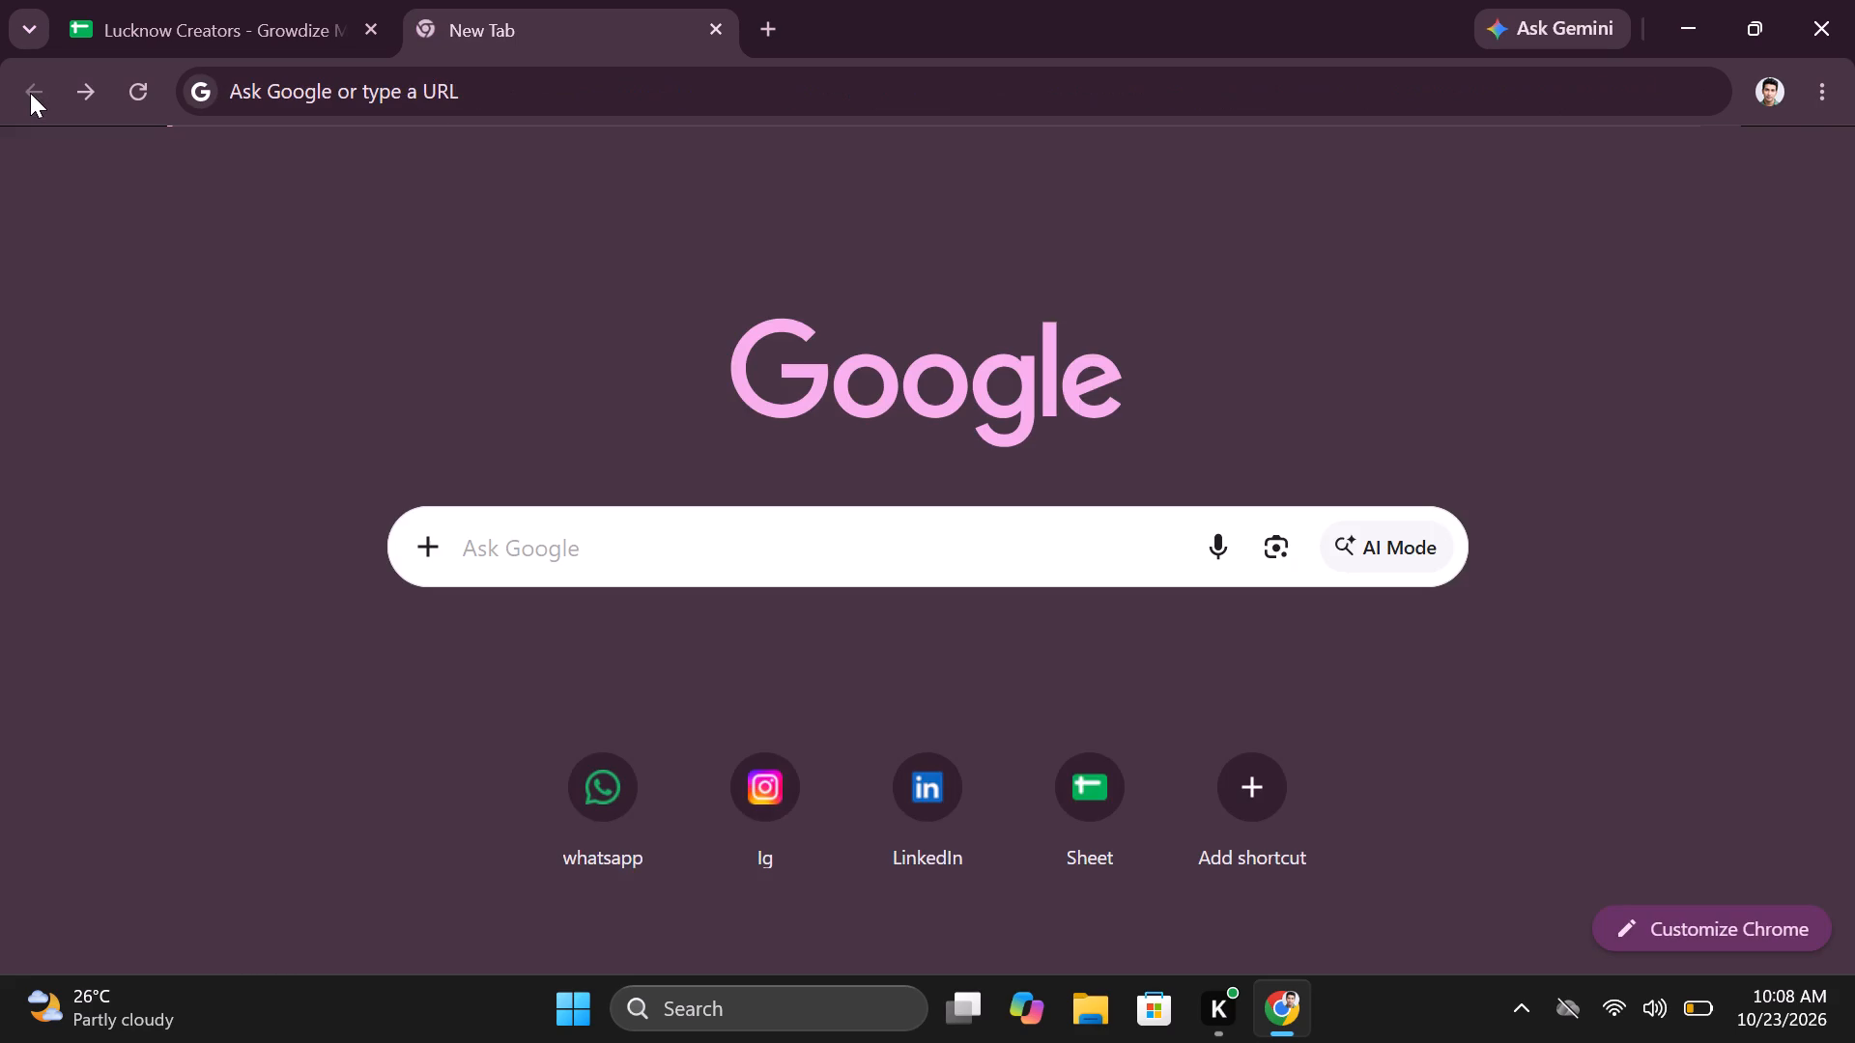
click(100, 81)
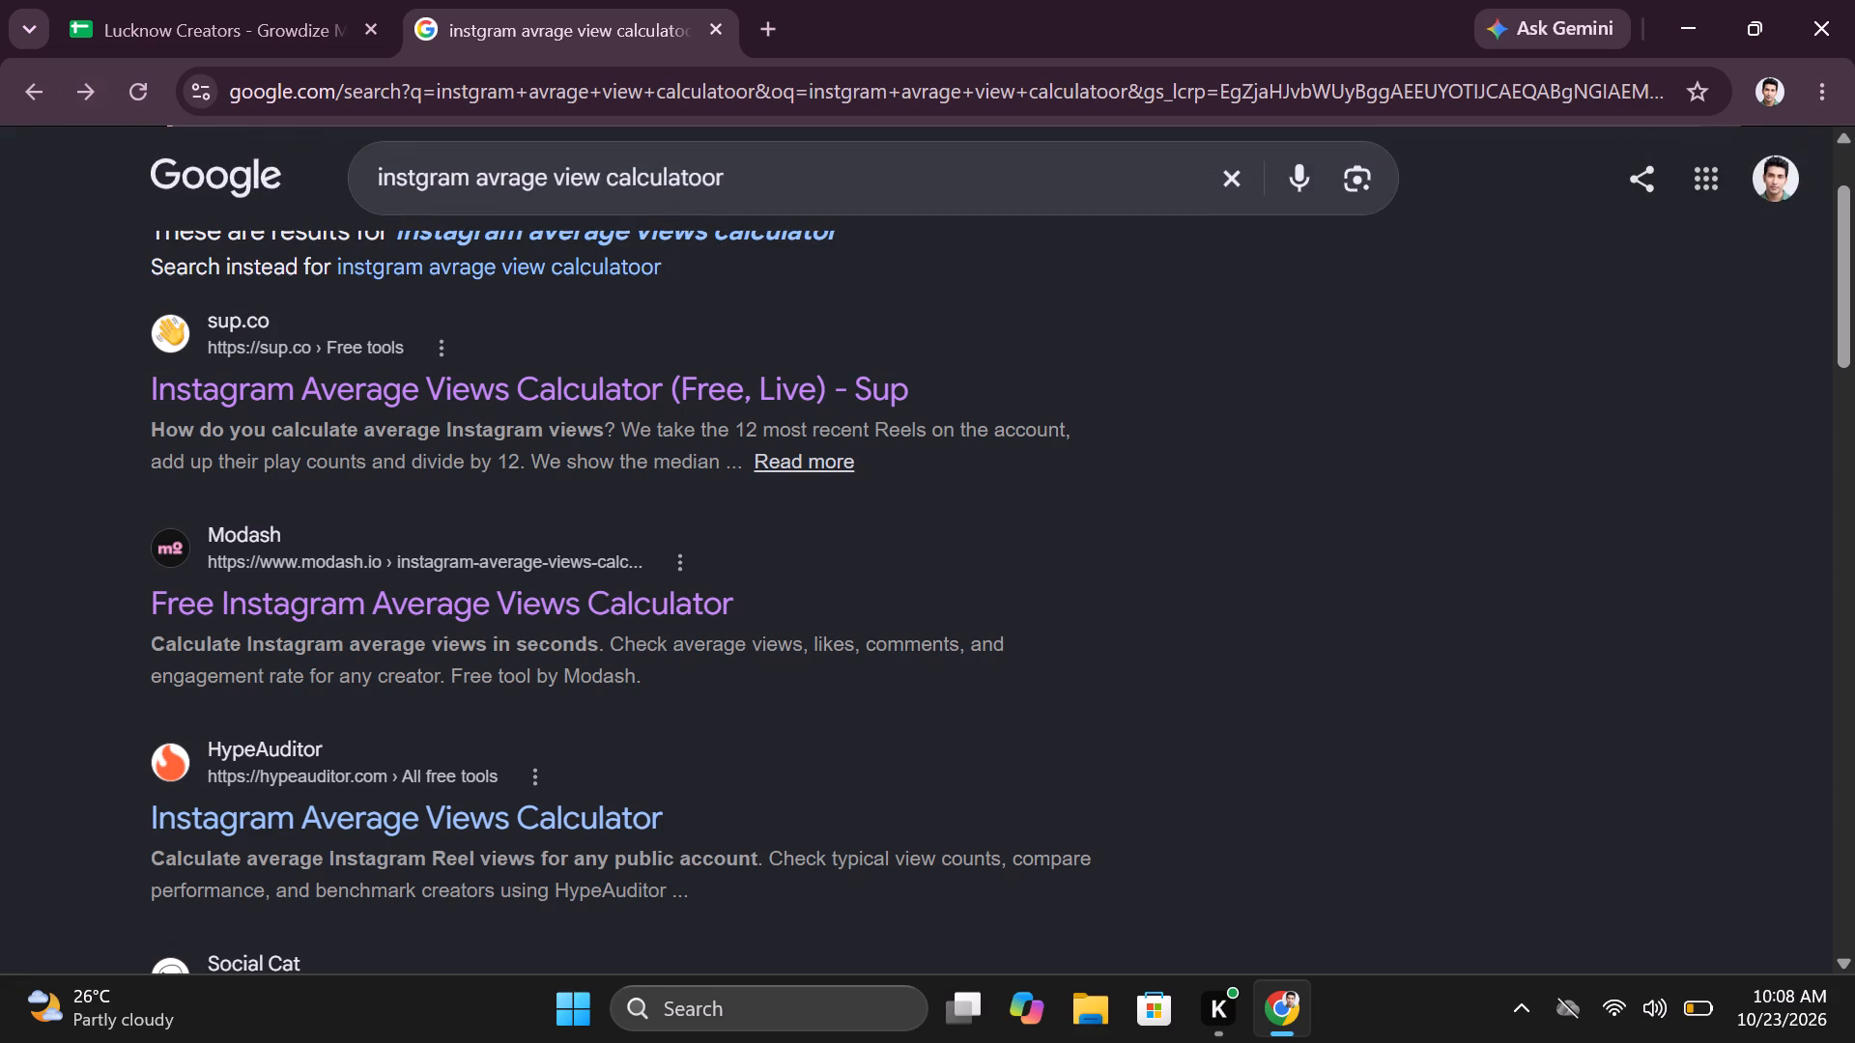
scroll(463, 437, down, 1)
click(426, 613)
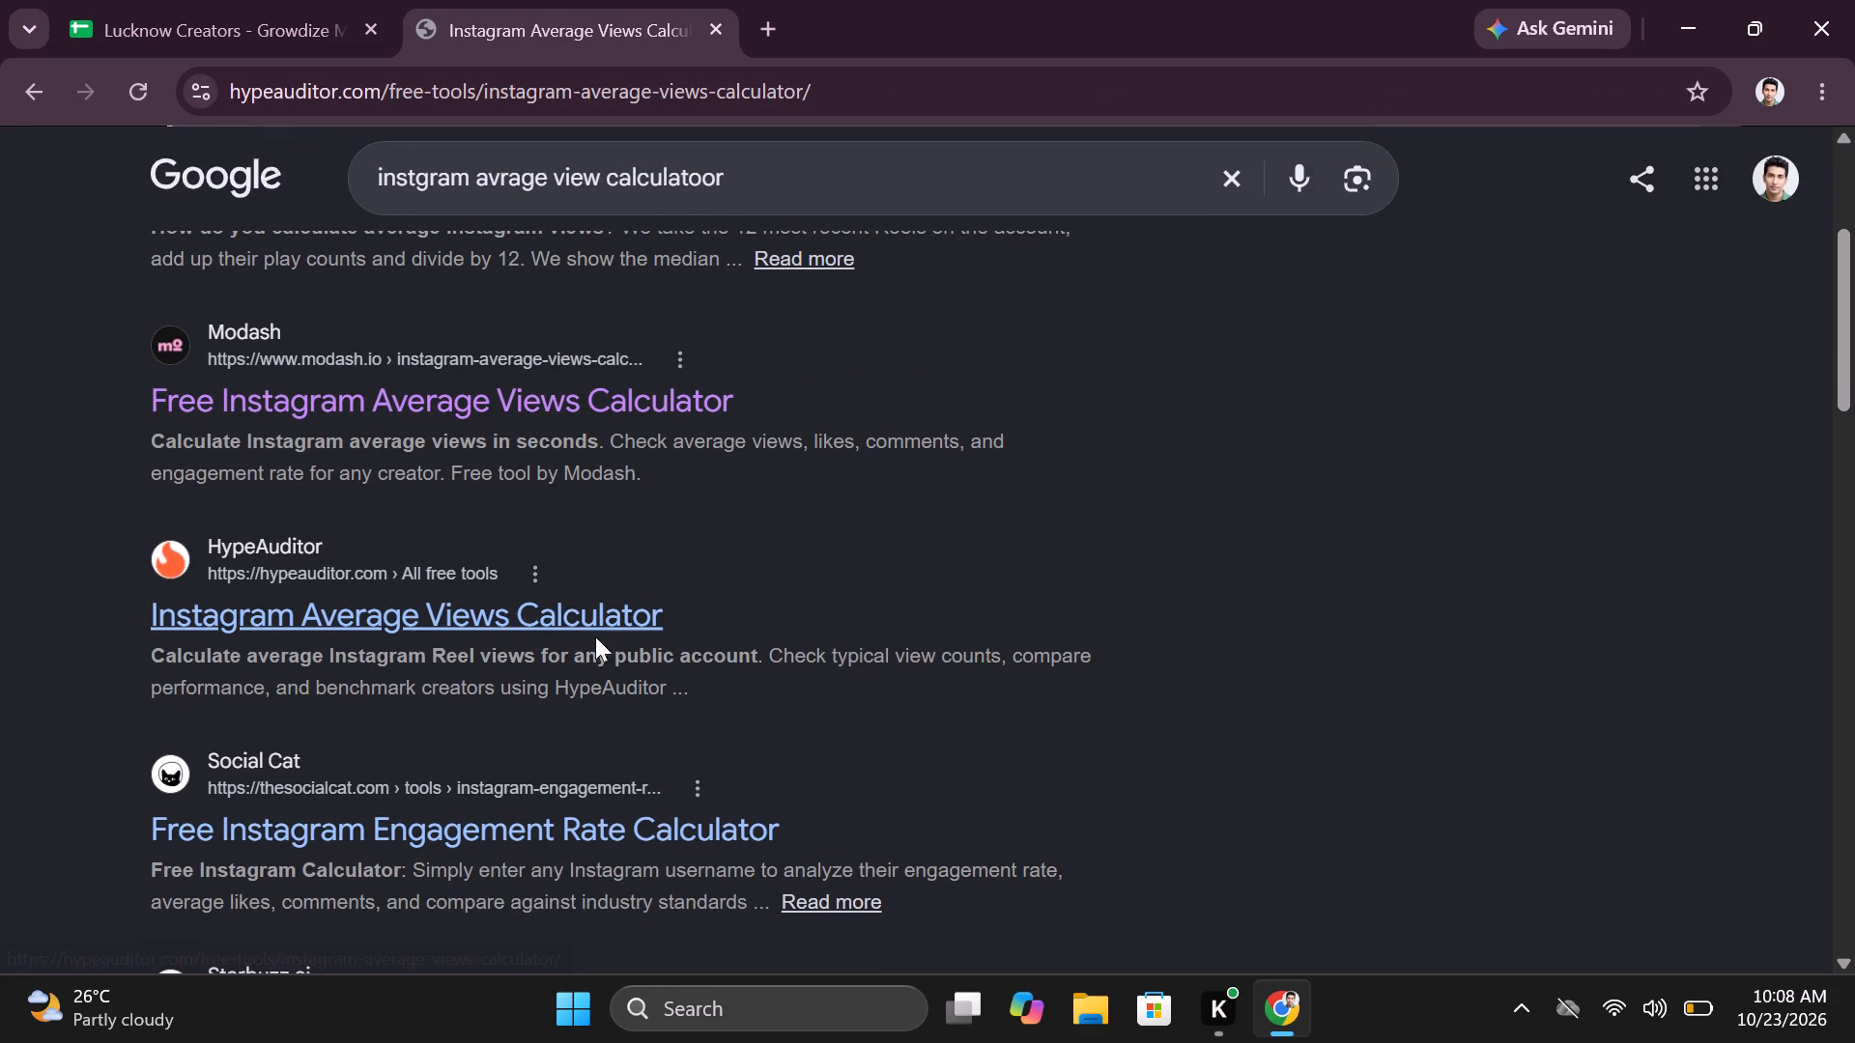
scroll(465, 624, down, 3)
scroll(465, 624, up, 4)
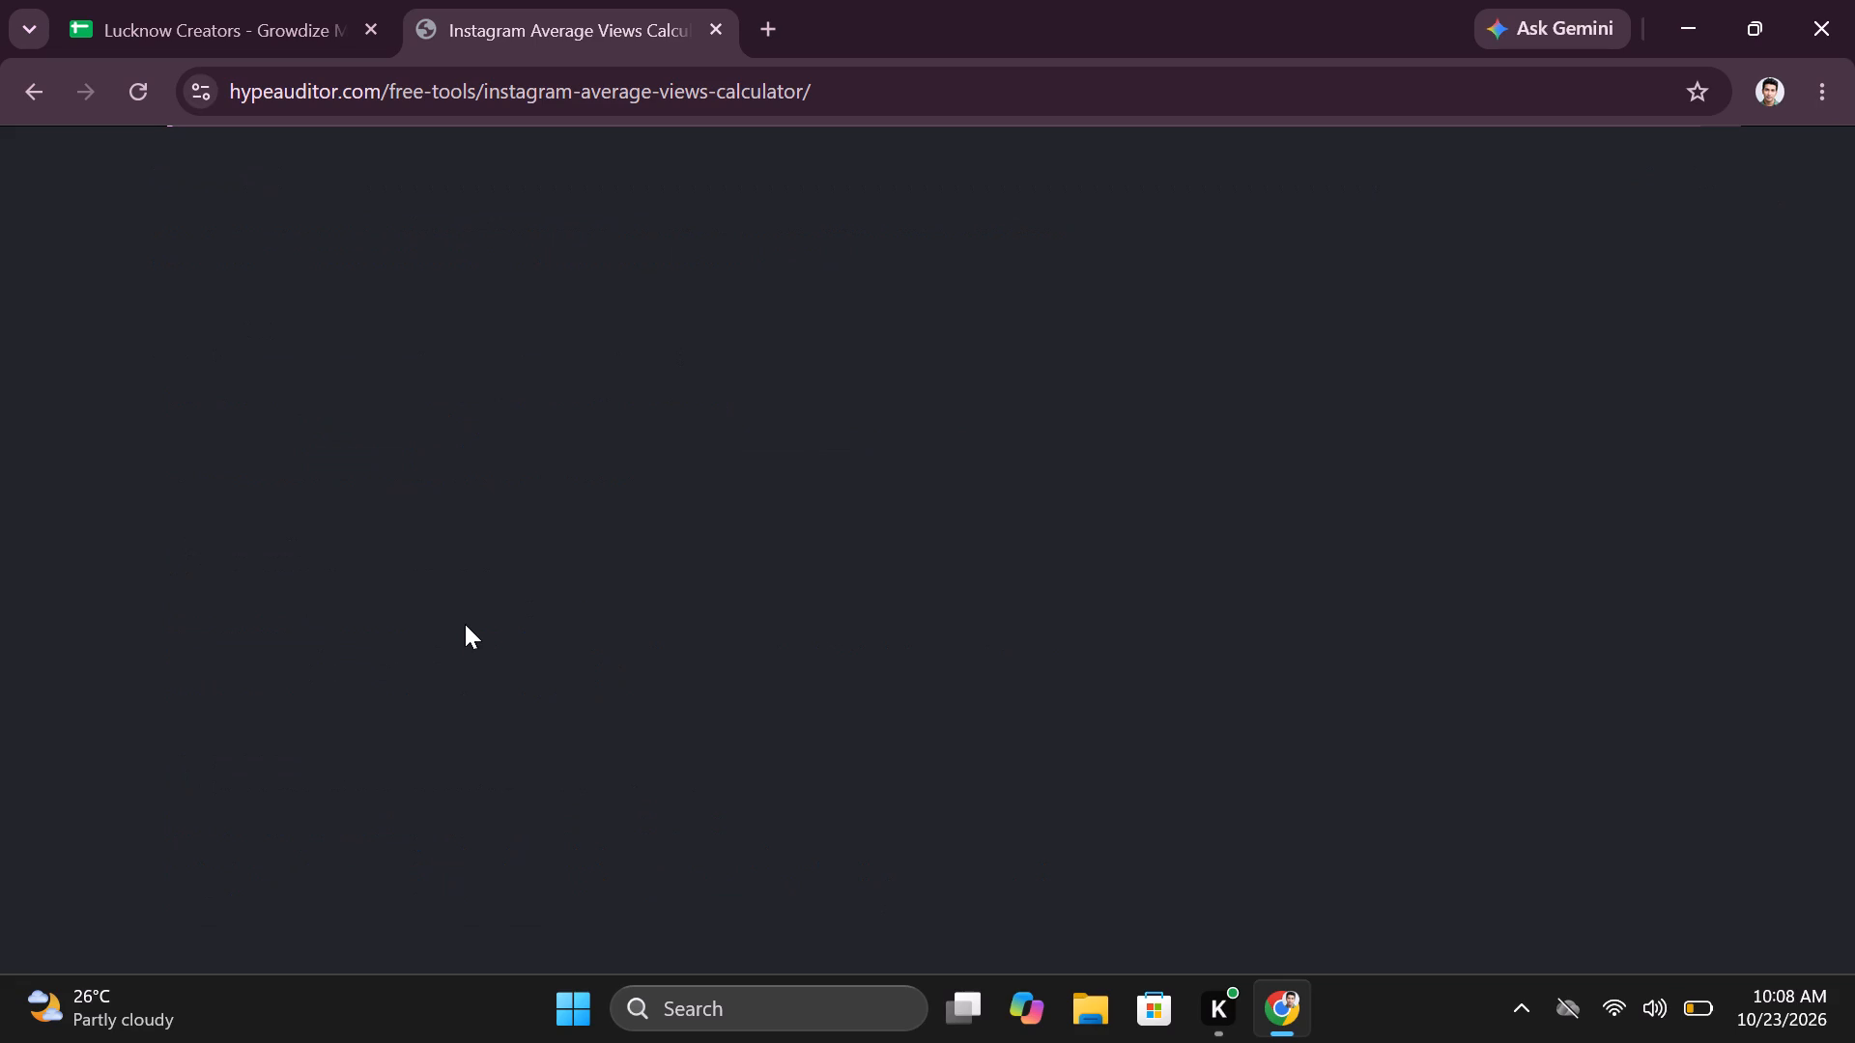